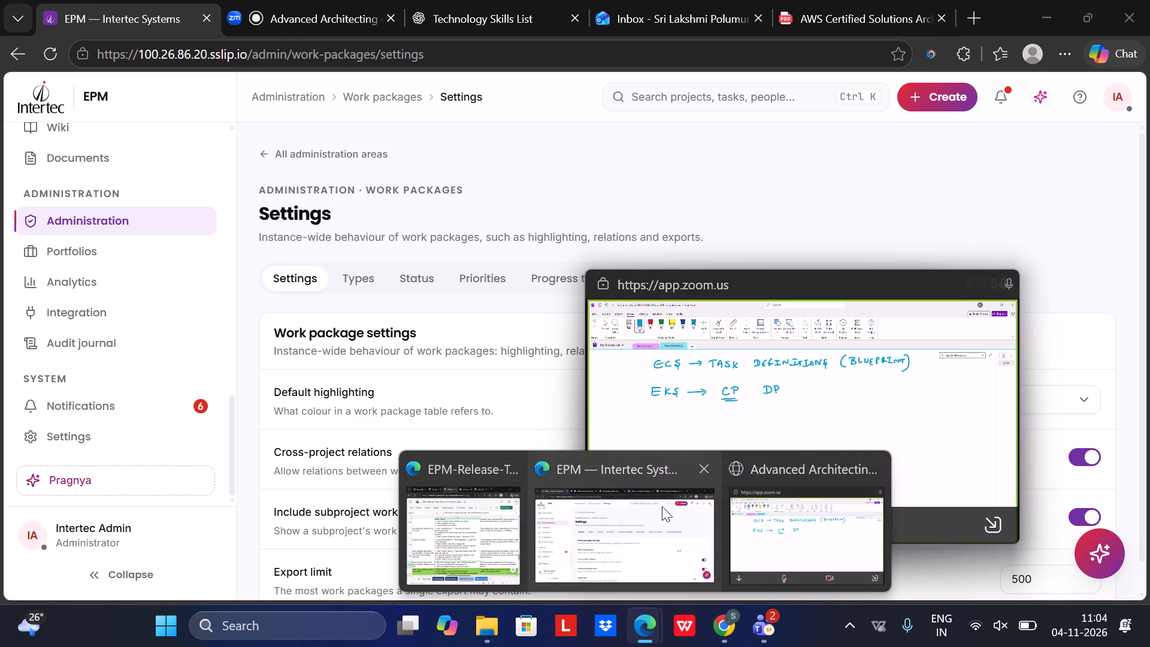
# Arrange the EPM-Release-Test-Pack workbook side by side with the EPM settings window, making the workbook wider, and move the floating Zoom window off the settings content.
pyautogui.click(449, 540)
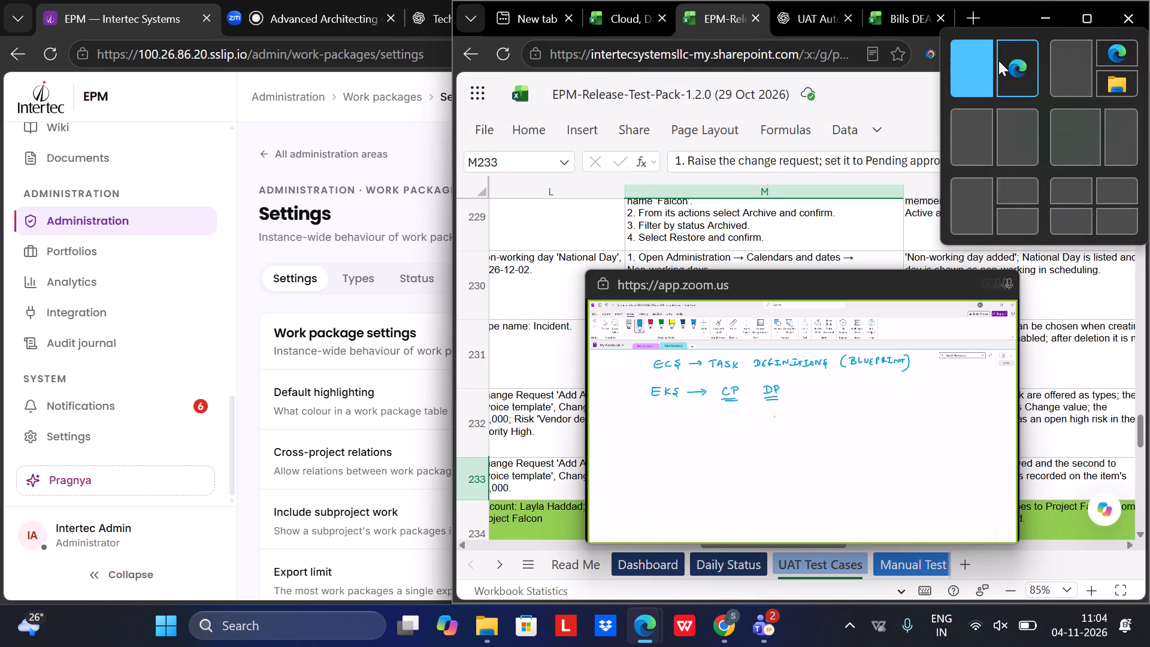
pyautogui.click(998, 61)
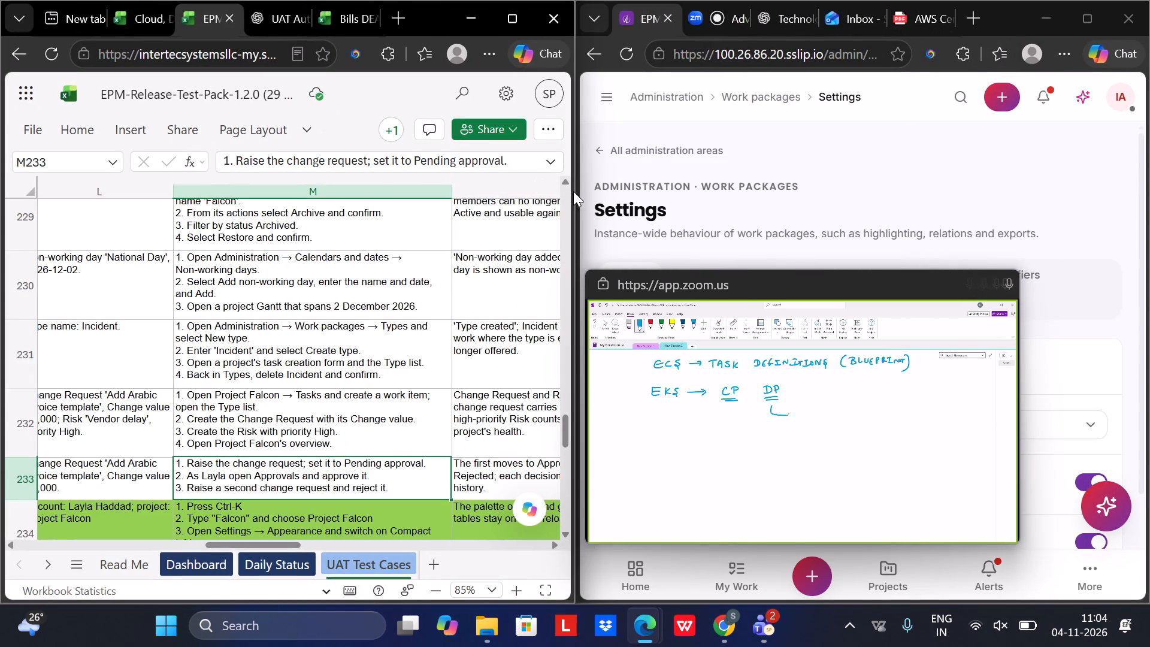
pyautogui.moveTo(574, 192); pyautogui.dragTo(706, 210)
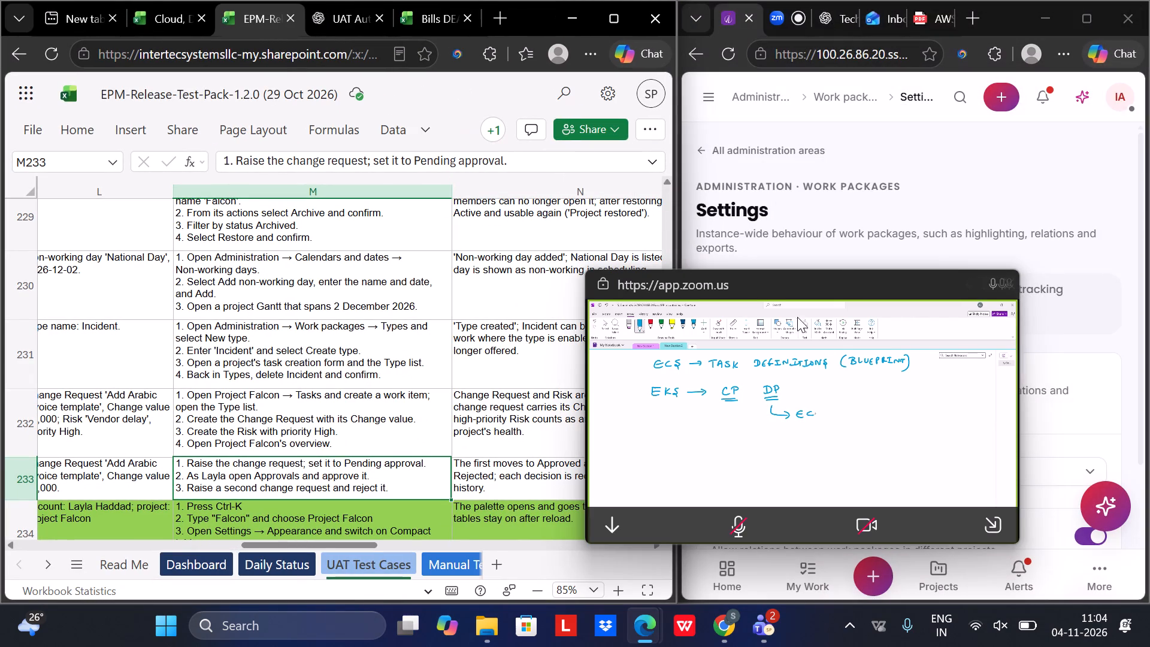
pyautogui.moveTo(840, 291); pyautogui.dragTo(560, 465)
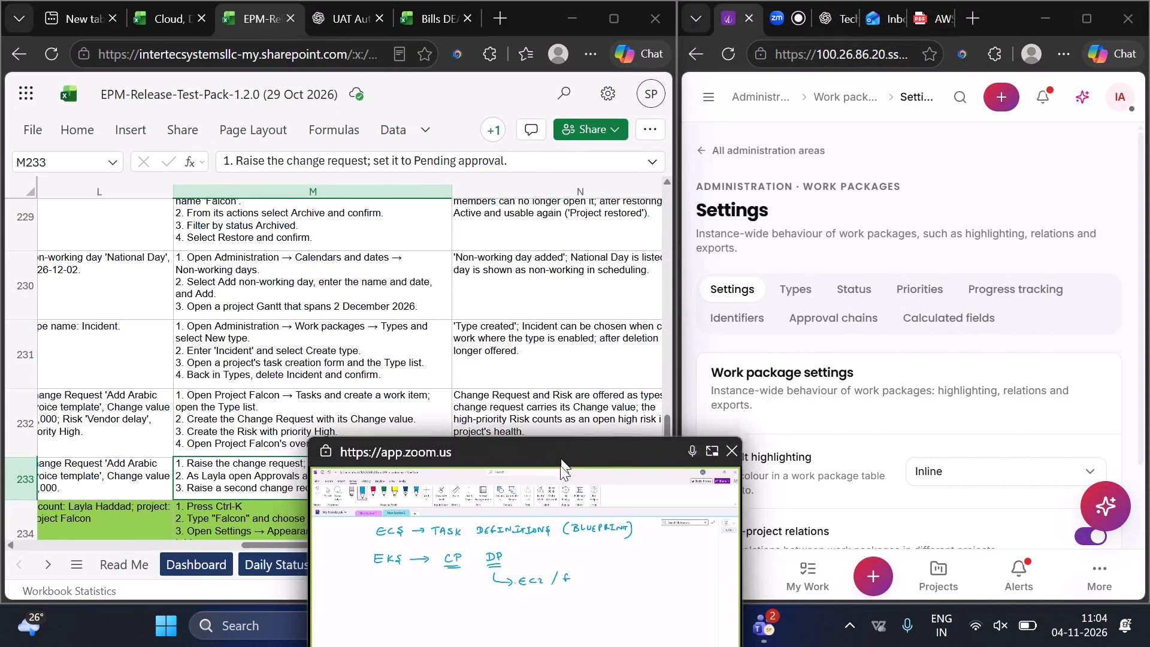
# Examine the test data, steps and expected results of the test cases in rows 213 to 233 of the release test pack.
pyautogui.moveTo(560, 465); pyautogui.dragTo(552, 486)
pyautogui.scroll(-1, 381, 340)
pyautogui.scroll(1, 381, 340)
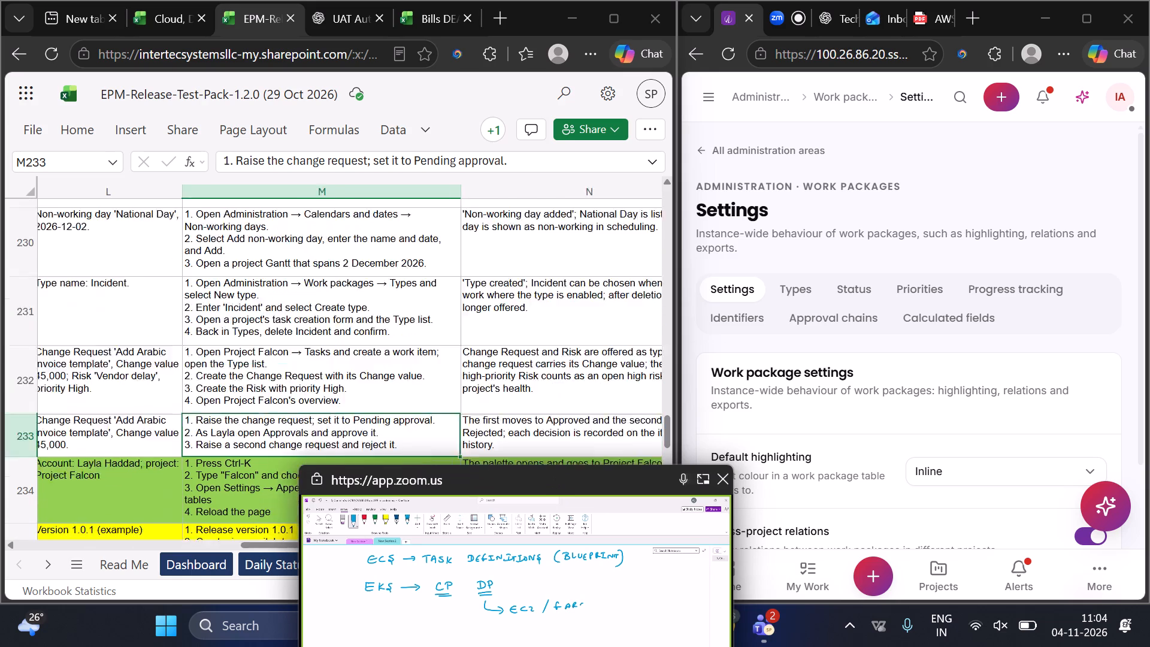
pyautogui.scroll(1, 381, 340)
pyautogui.scroll(-1, 381, 340)
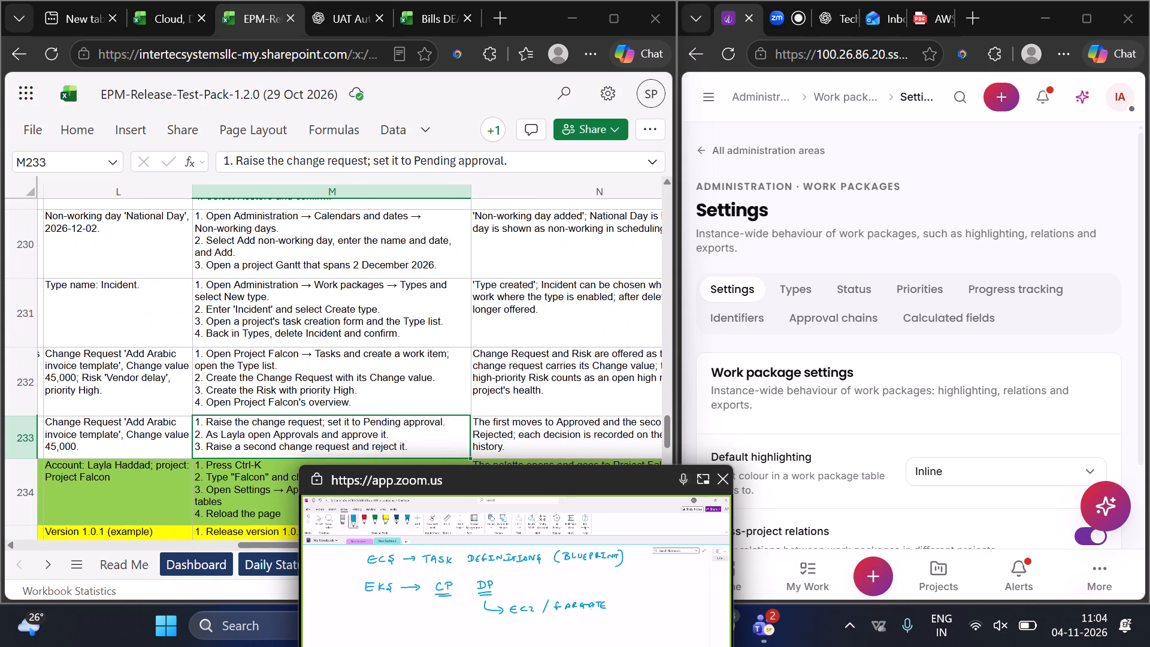
pyautogui.scroll(-1, 381, 340)
pyautogui.scroll(3, 381, 340)
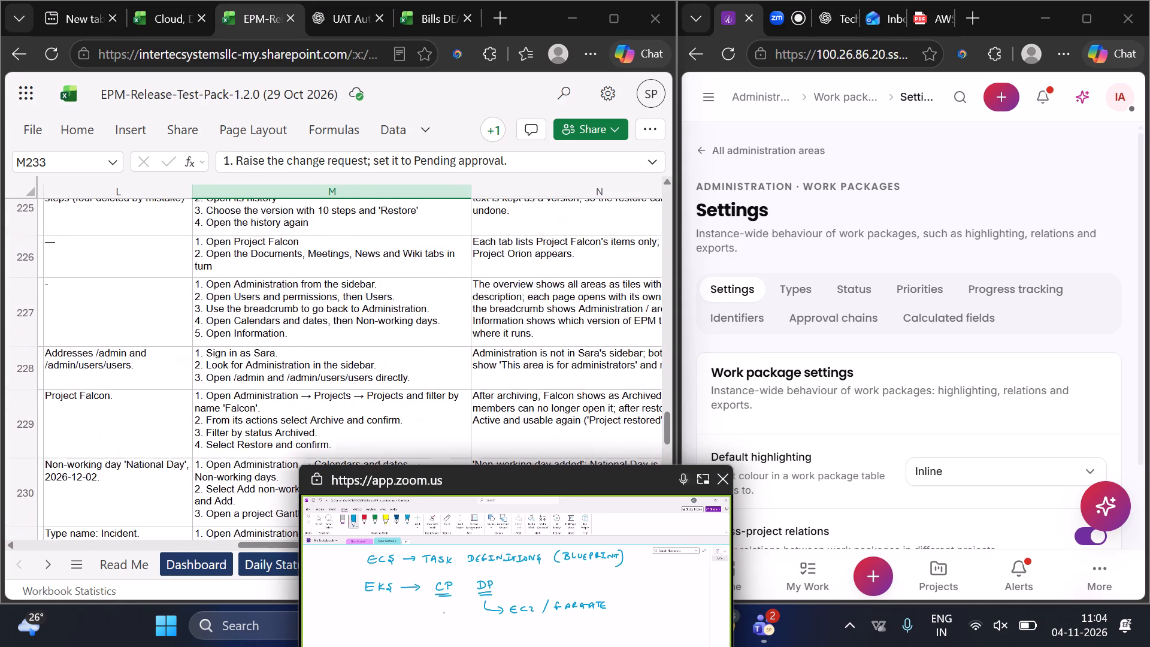
pyautogui.scroll(4, 381, 340)
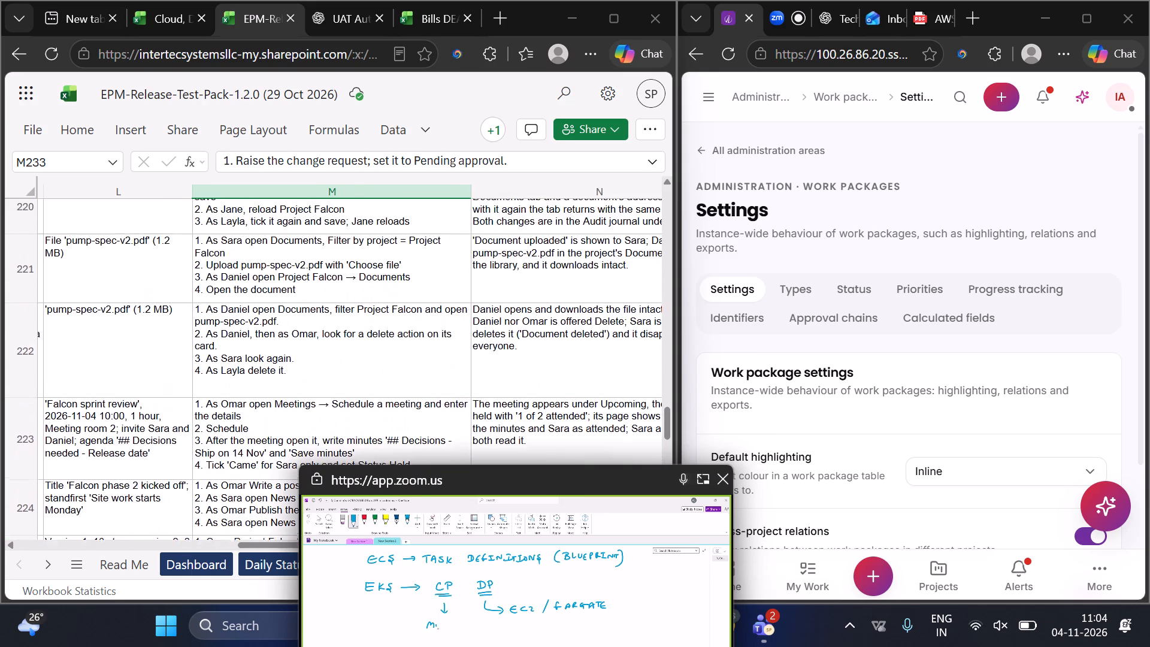
pyautogui.scroll(3, 381, 340)
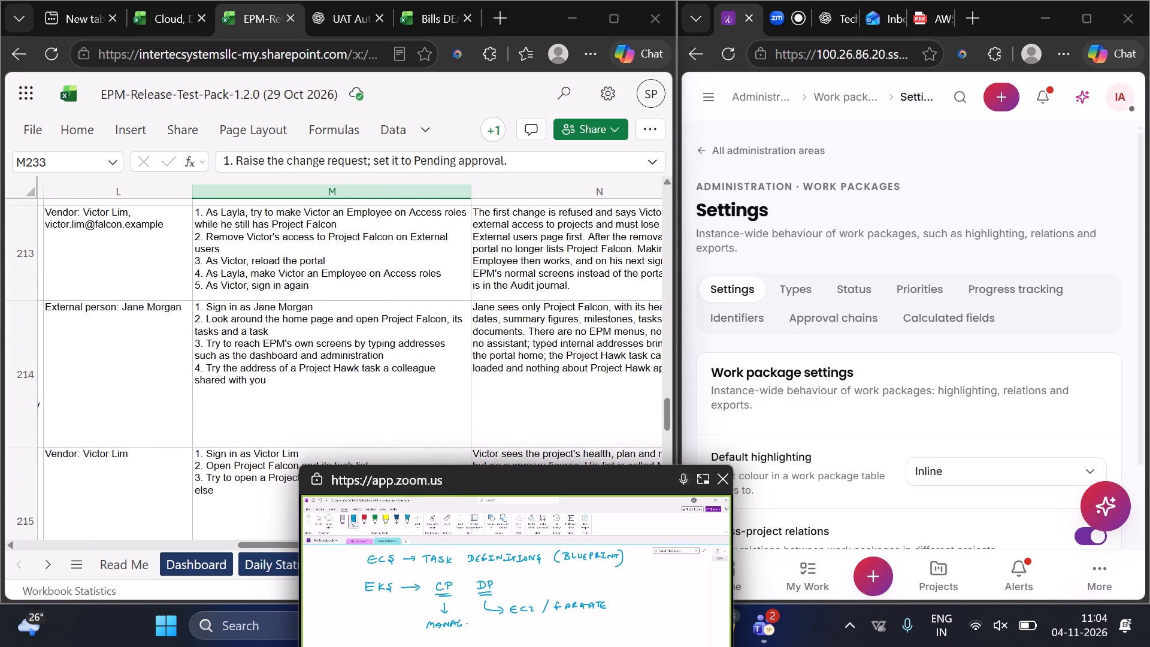
pyautogui.scroll(1, 381, 340)
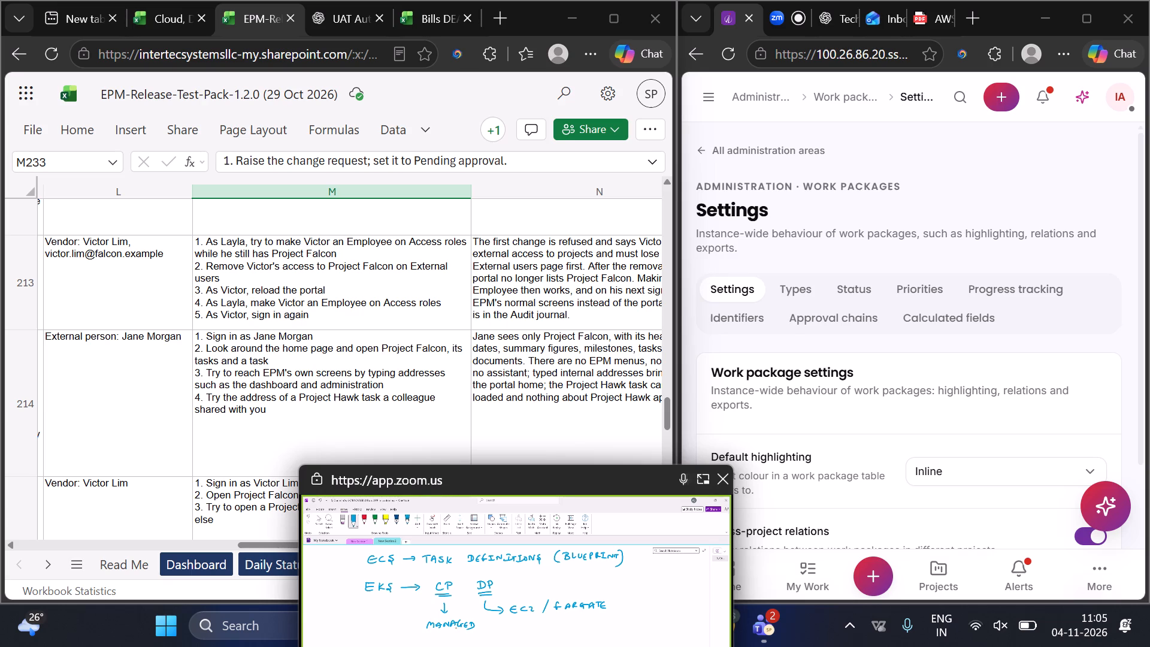
pyautogui.scroll(-2, 296, 366)
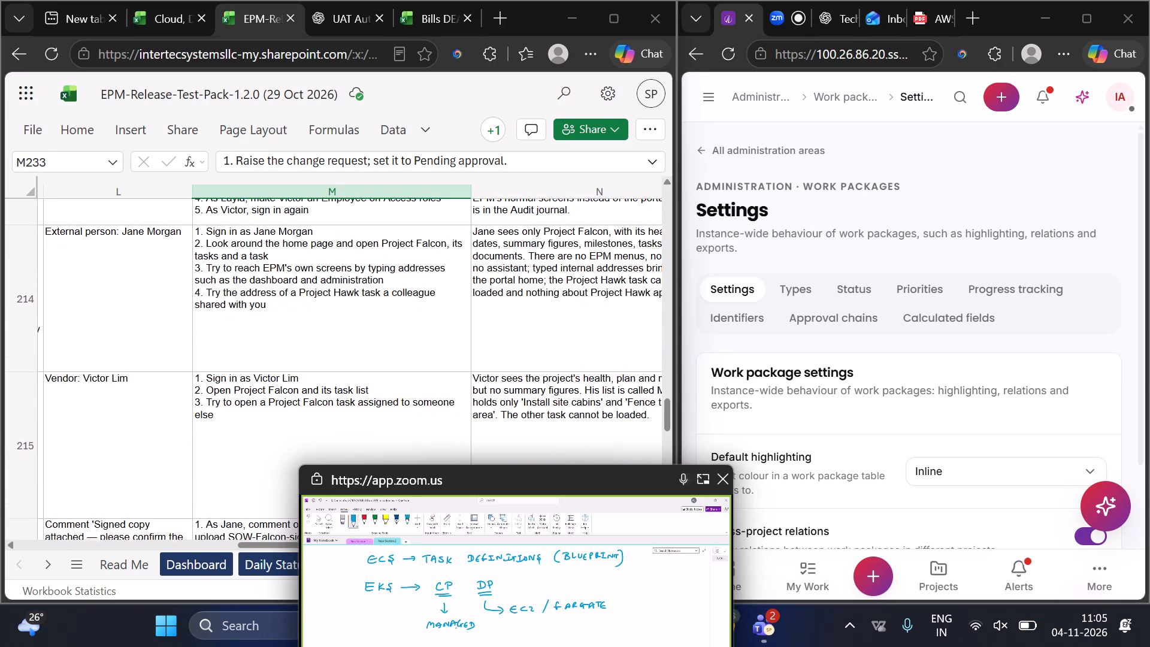
# Review the test data, steps and expected results of the external-user and vendor test cases in rows 211 to 215.
pyautogui.scroll(-1, 296, 366)
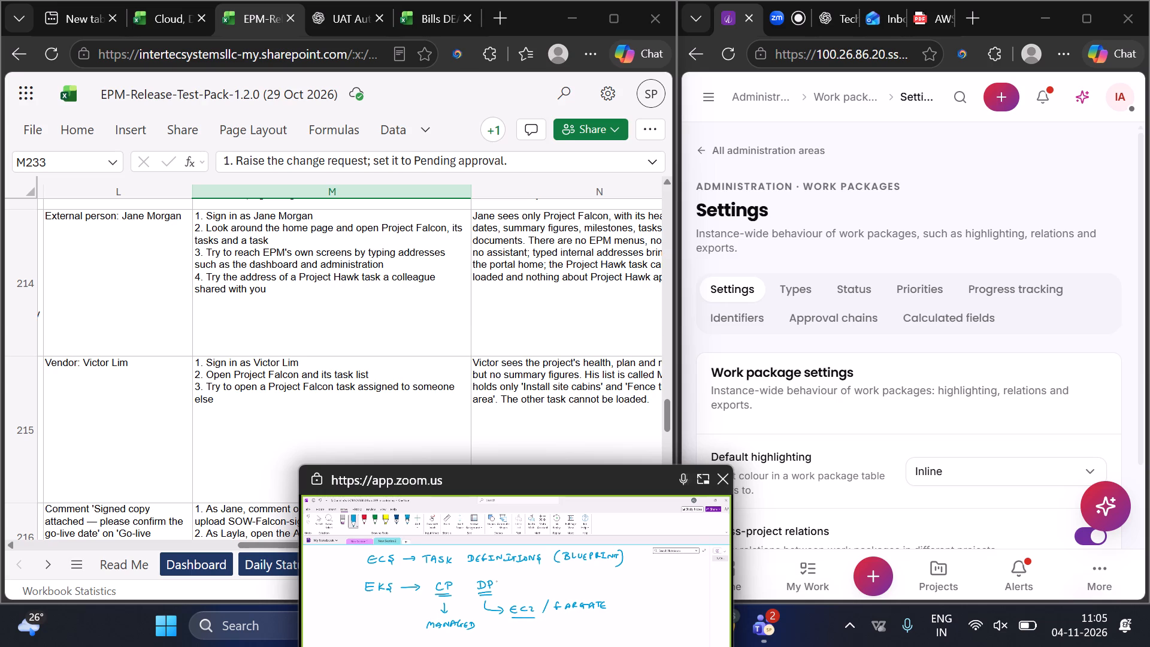
pyautogui.scroll(2, 351, 302)
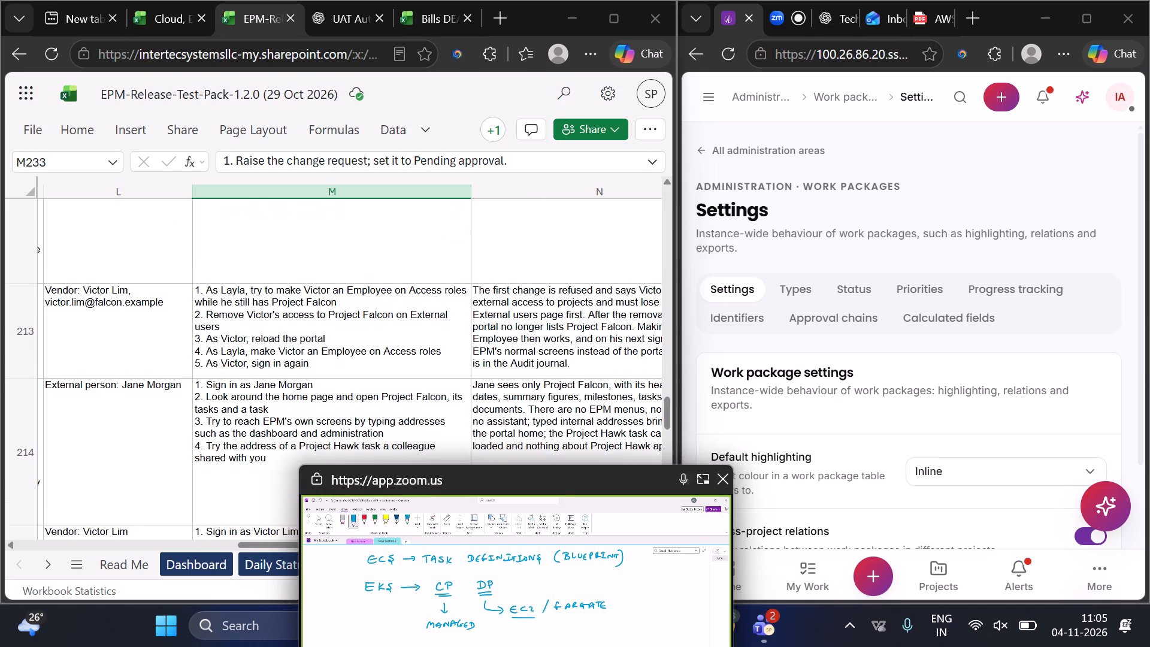
pyautogui.scroll(1, 351, 302)
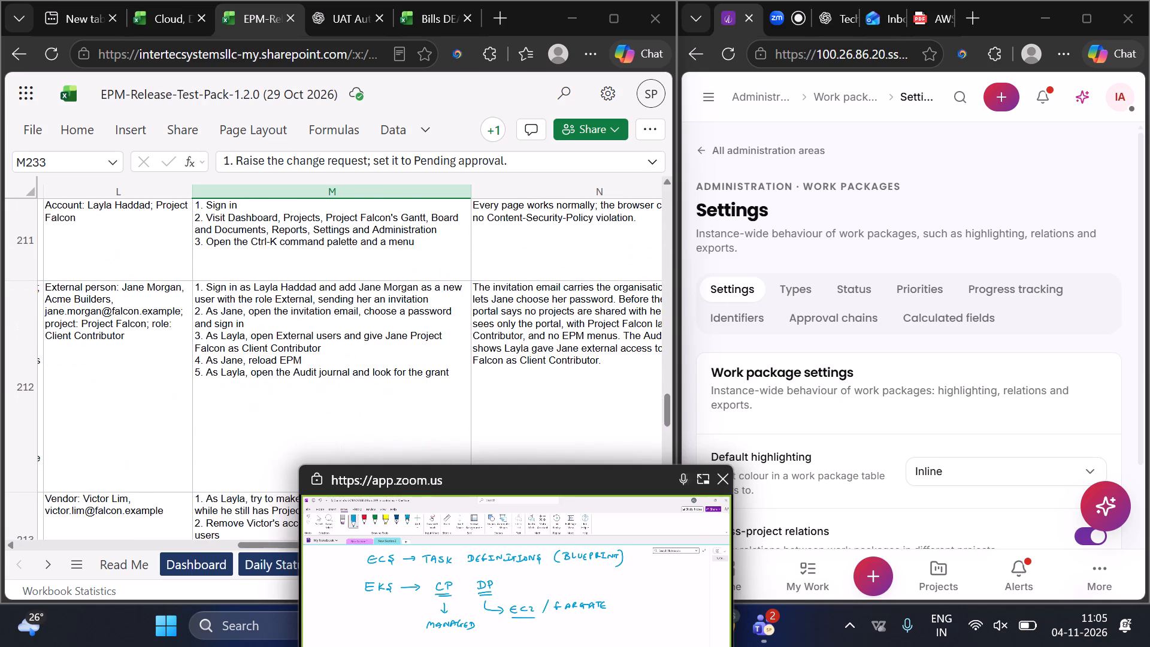
pyautogui.scroll(-3, 351, 302)
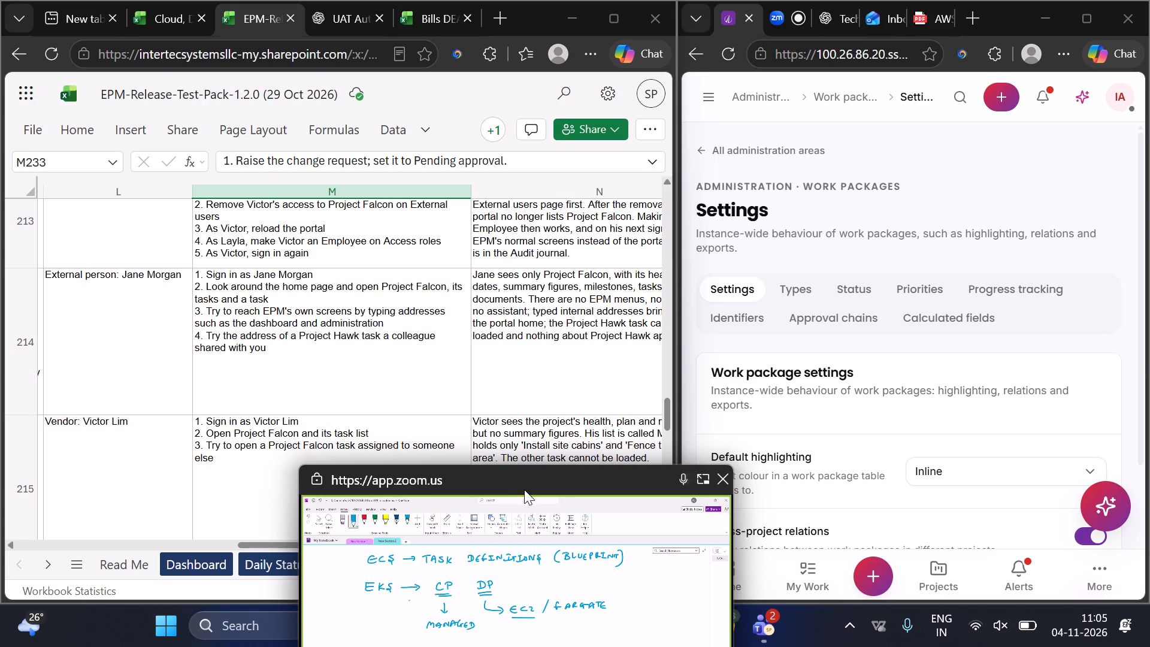
# Move the floating Zoom meeting window off the workbook's sheet tabs so it sits mostly over the EPM settings page.
pyautogui.moveTo(523, 487); pyautogui.dragTo(815, 425)
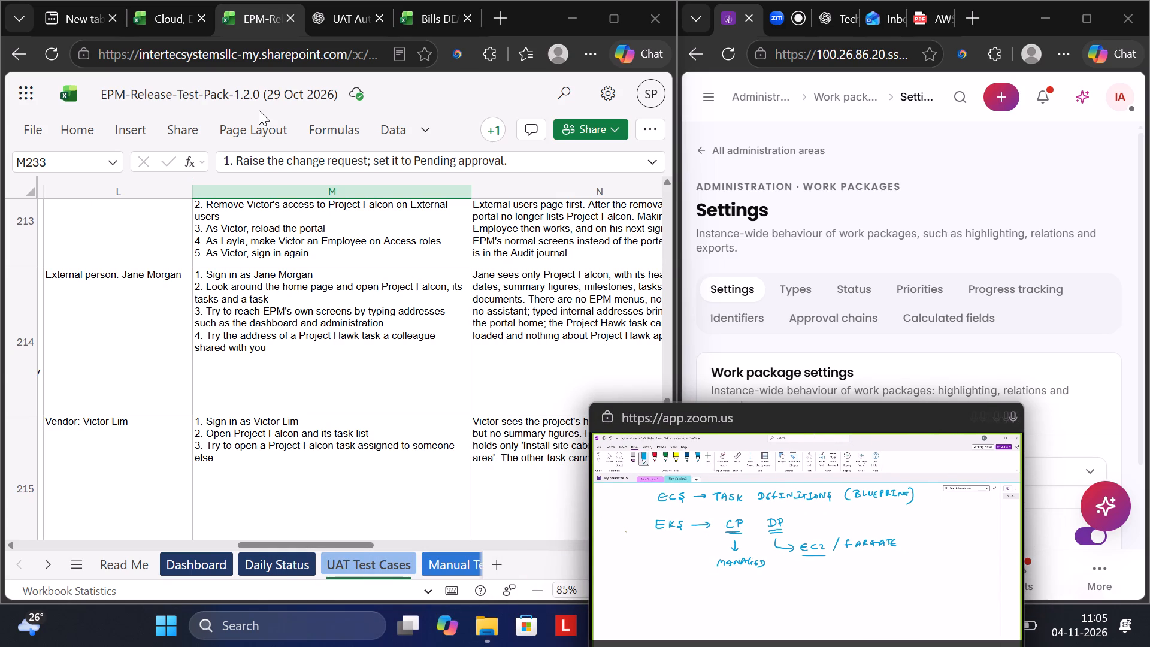
# Open a new browser tab in the window that holds the release test pack.
pyautogui.click(499, 17)
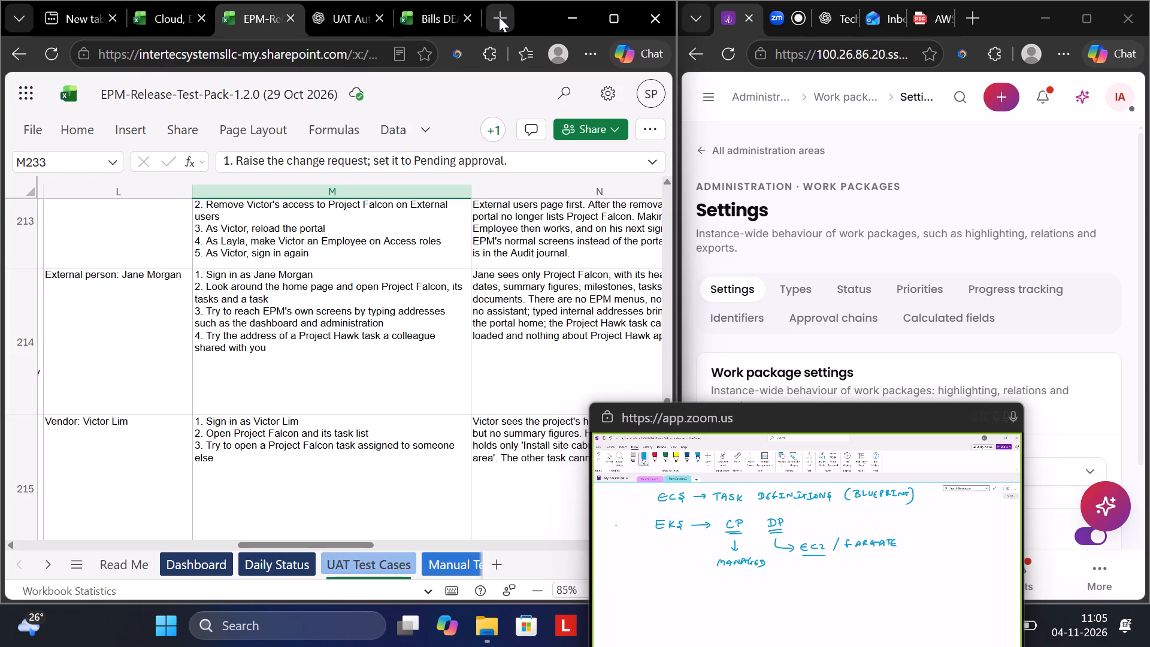
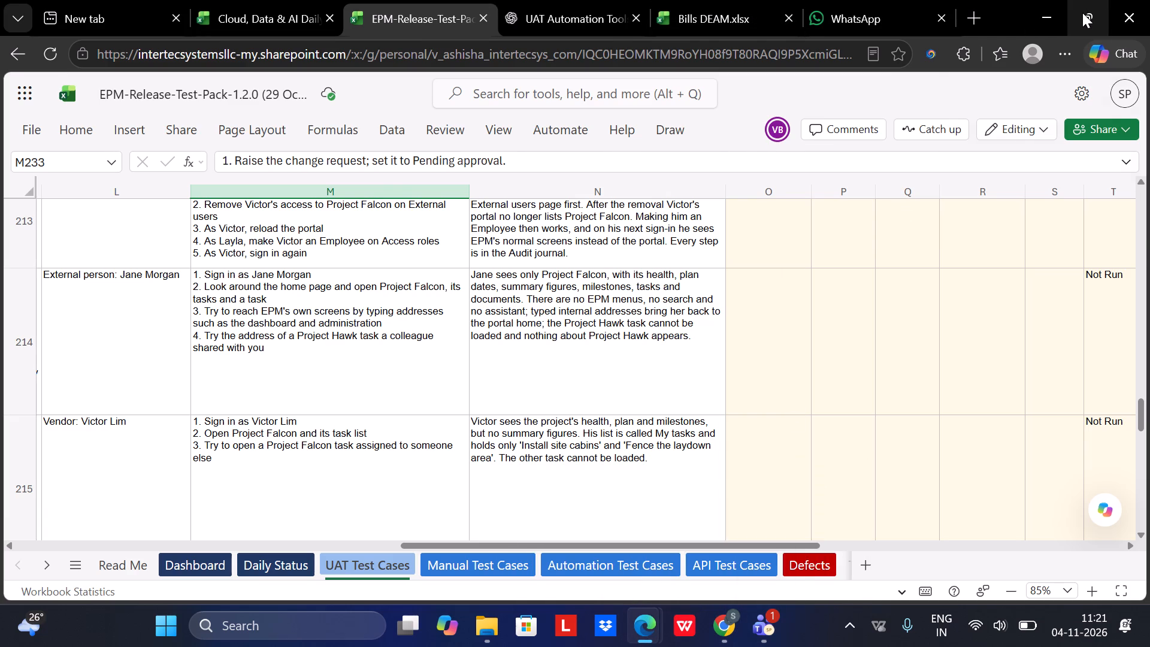
# Arrange the EPM release test pack window in half the screen, side by side with the Outlook browser window.
pyautogui.click(1012, 64)
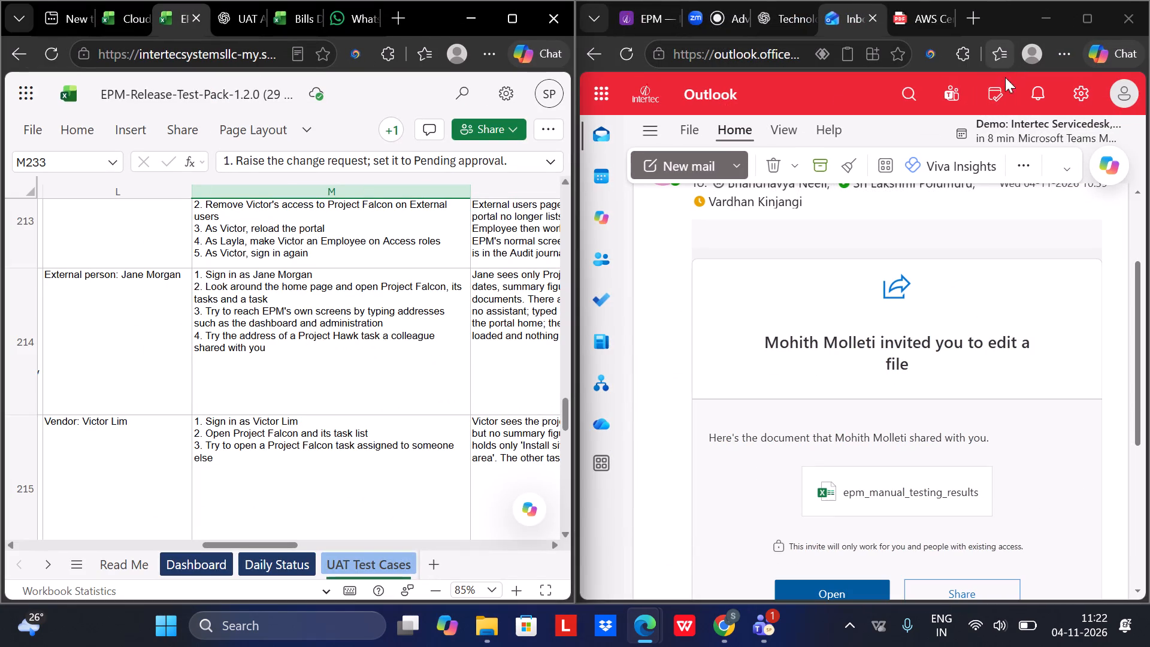
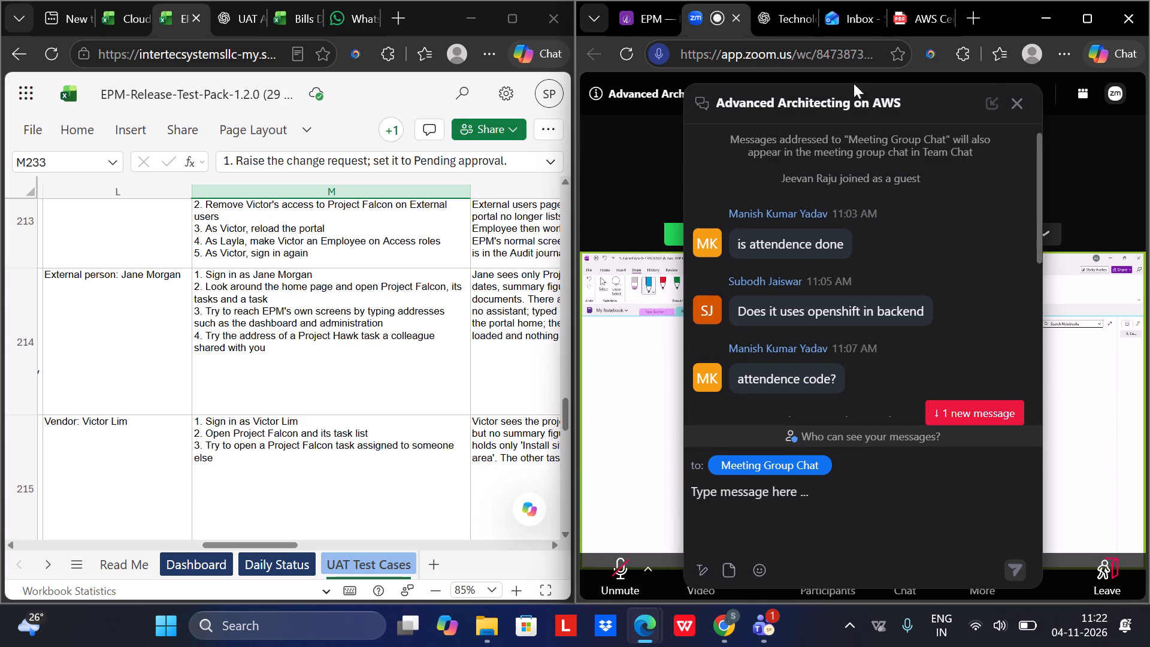
# Close the meeting's chat window and dismiss the new chat message pop-up covering the instructor's shared screen.
pyautogui.click(1098, 378)
pyautogui.click(1015, 95)
pyautogui.click(1015, 98)
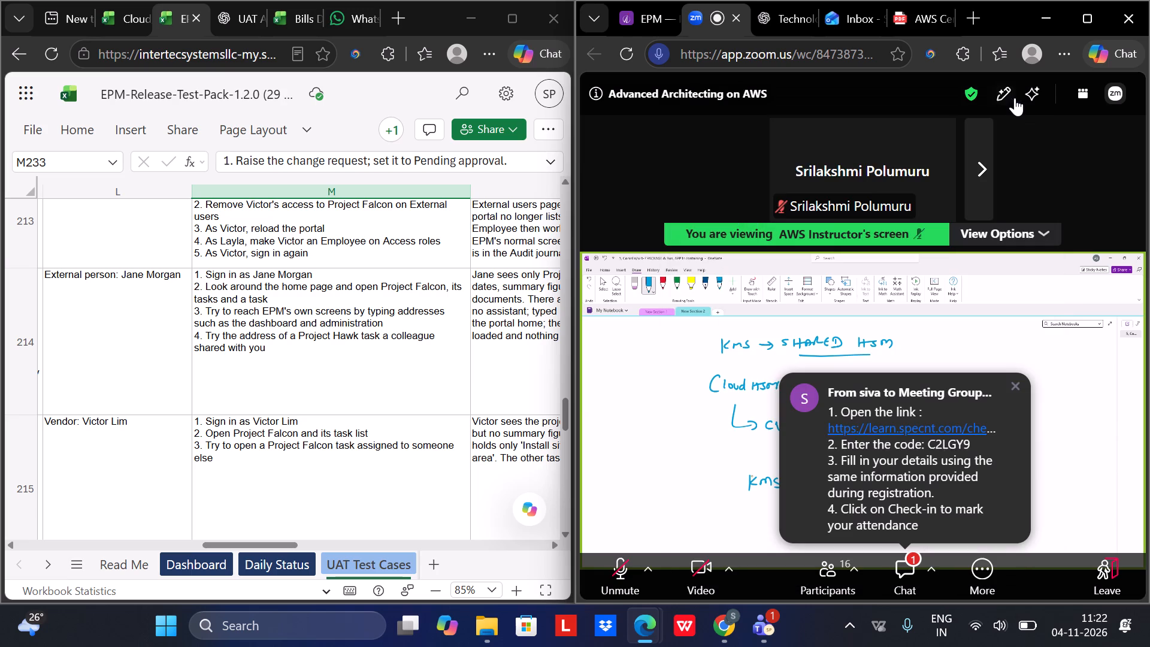
pyautogui.click(1015, 385)
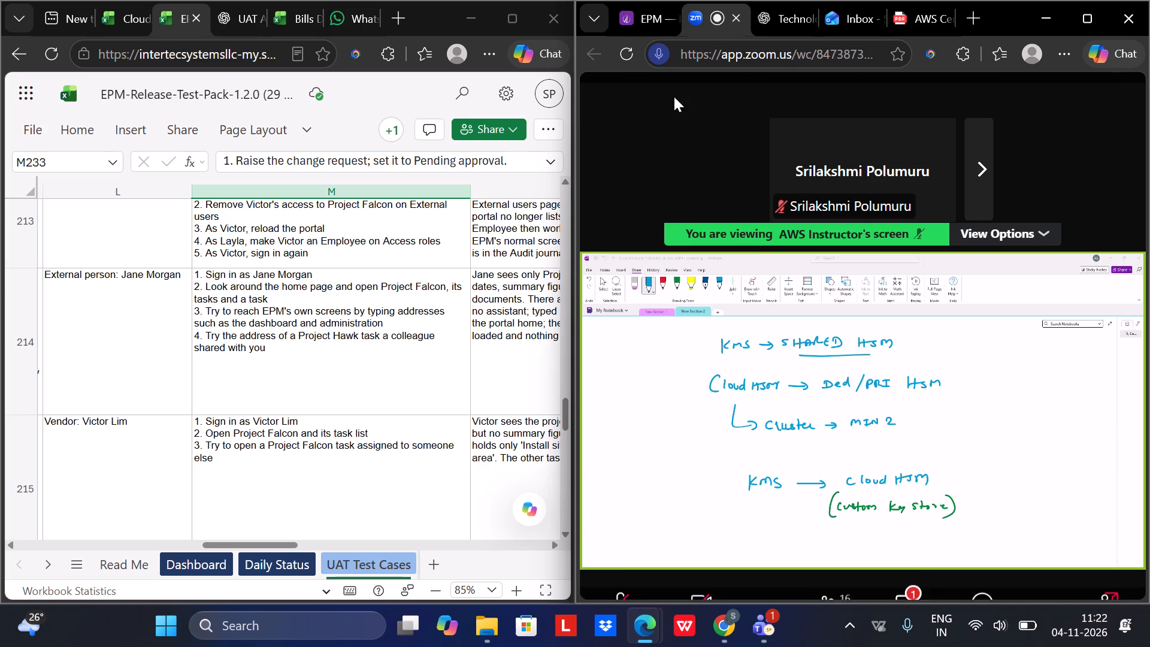
# Bring the EPM work package settings page back in place of the meeting and widen the test pack's window beside it.
pyautogui.click(634, 8)
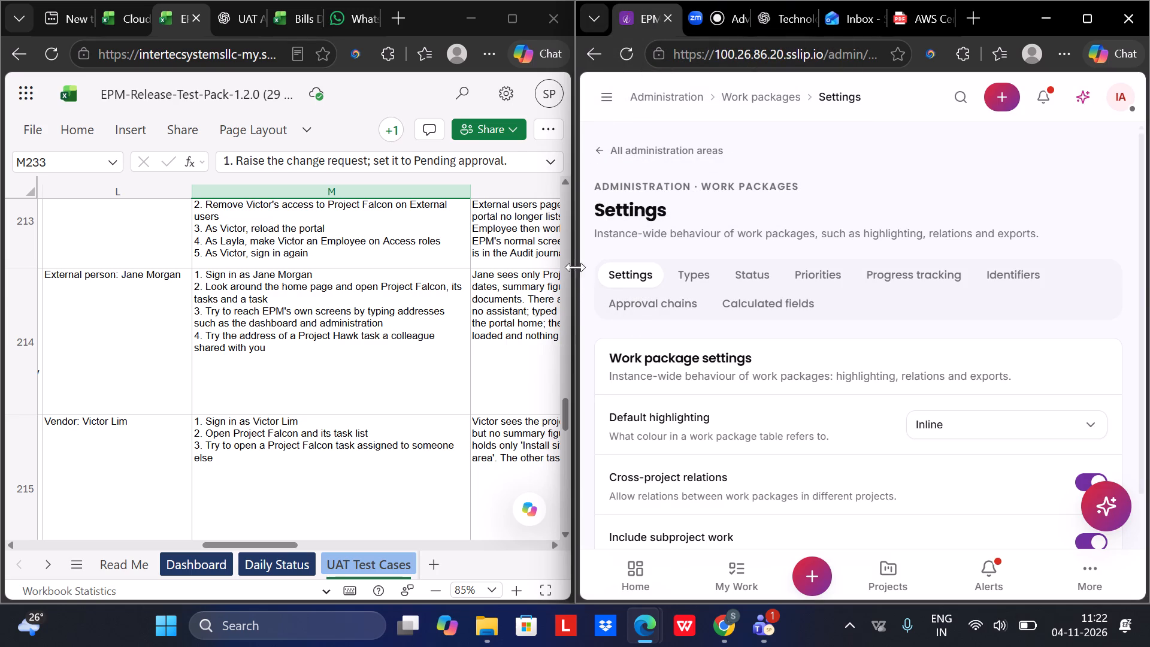
pyautogui.moveTo(570, 266); pyautogui.dragTo(703, 277)
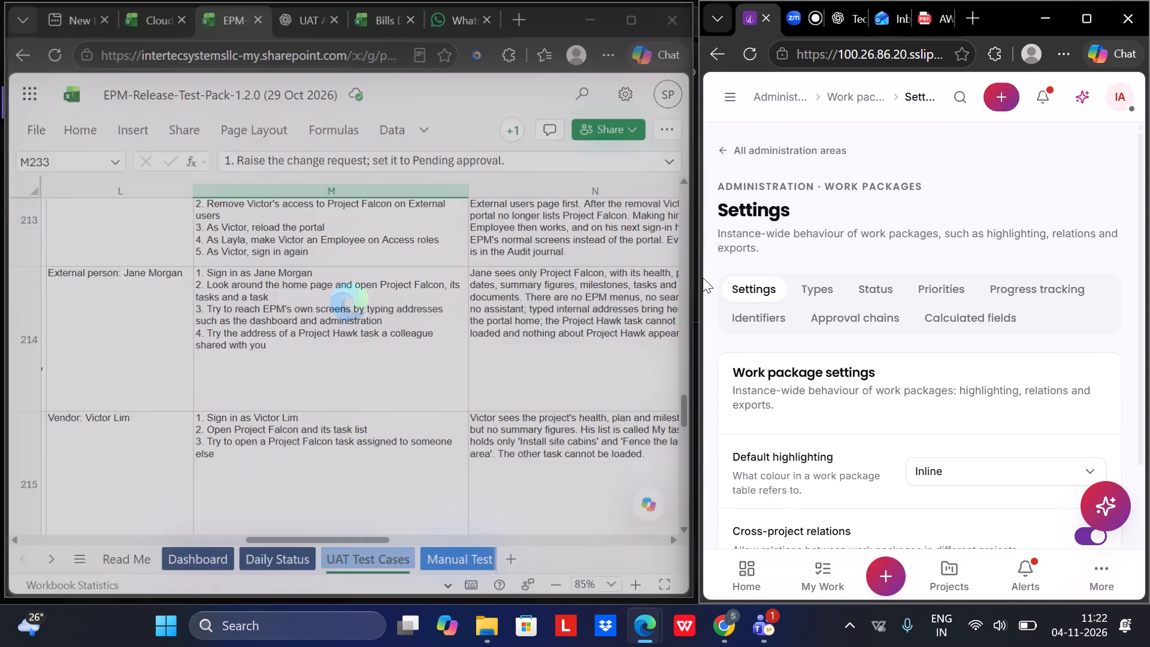
# Examine the preconditions, test data, steps and expected results of the external user test cases in rows 212 to 215.
pyautogui.scroll(-1, 390, 465)
pyautogui.scroll(1, 390, 465)
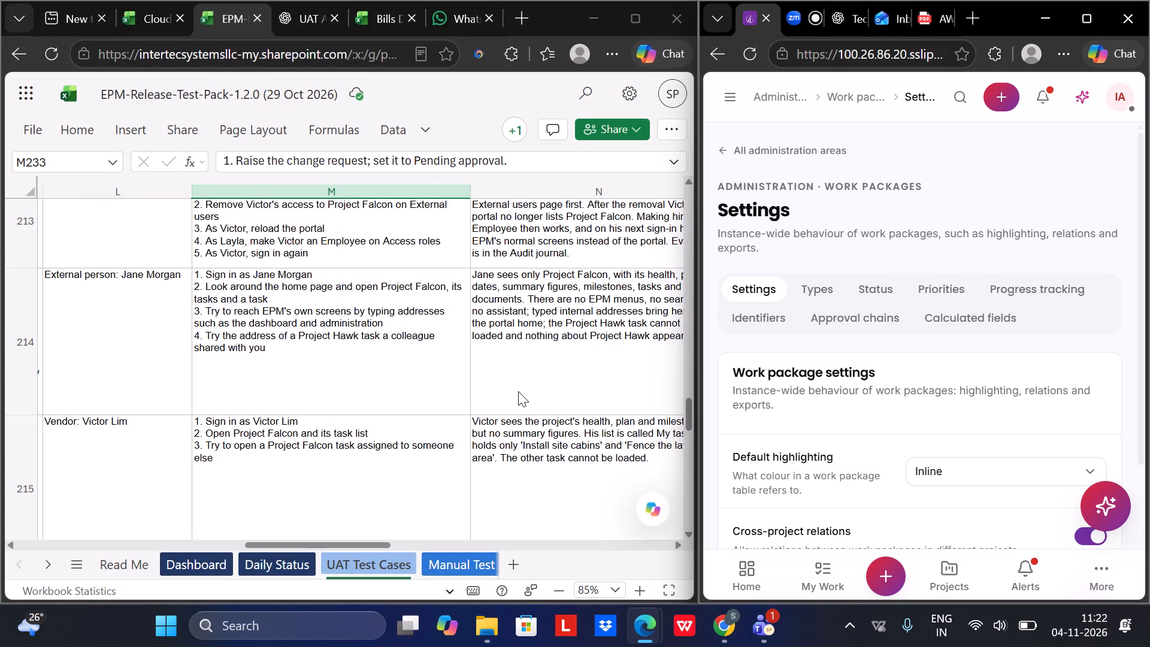
pyautogui.scroll(-1, 518, 391)
pyautogui.scroll(2, 518, 391)
pyautogui.click(476, 384)
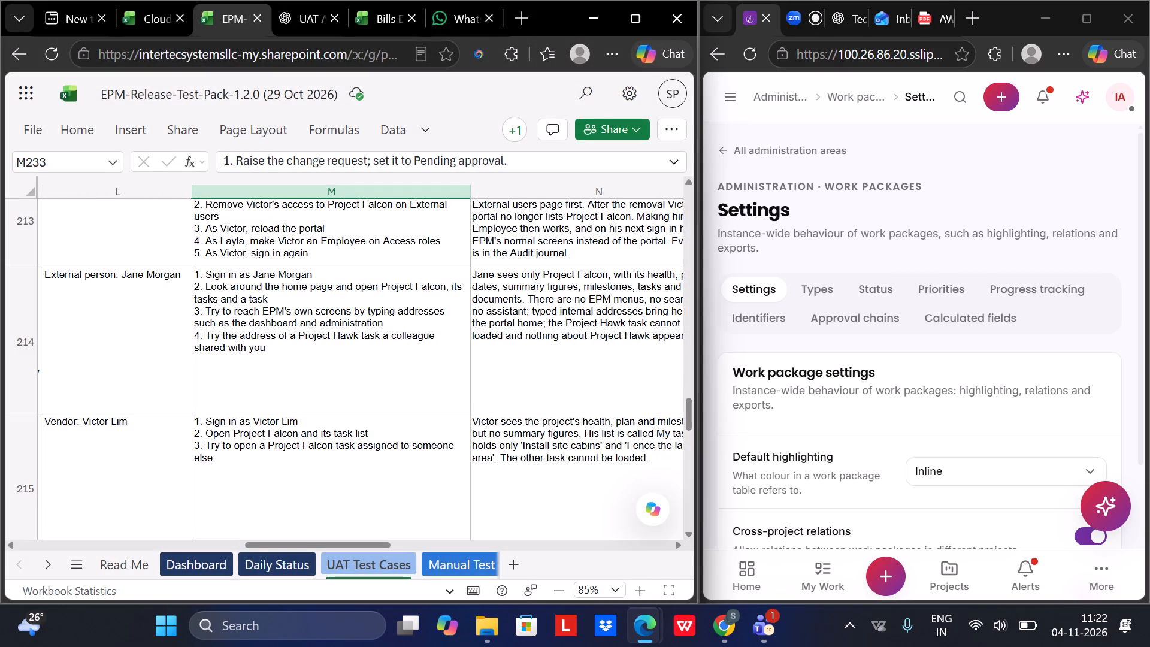
pyautogui.scroll(-1, 476, 384)
pyautogui.scroll(4, 476, 384)
pyautogui.hscroll(2, 476, 384)
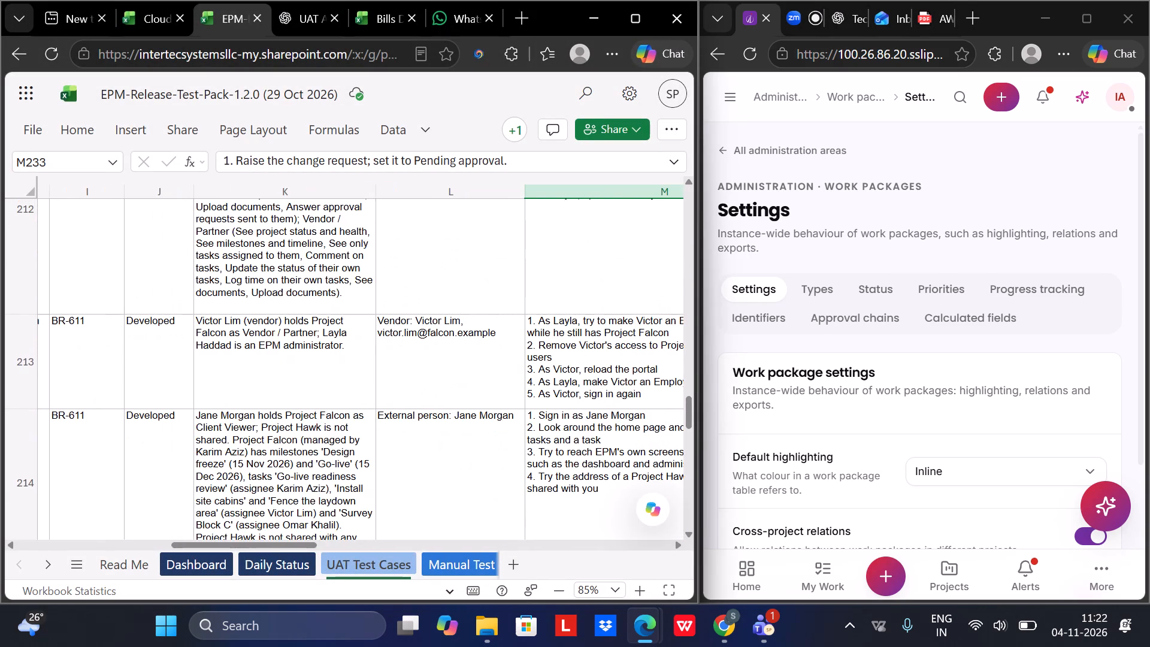
pyautogui.scroll(-1, 476, 384)
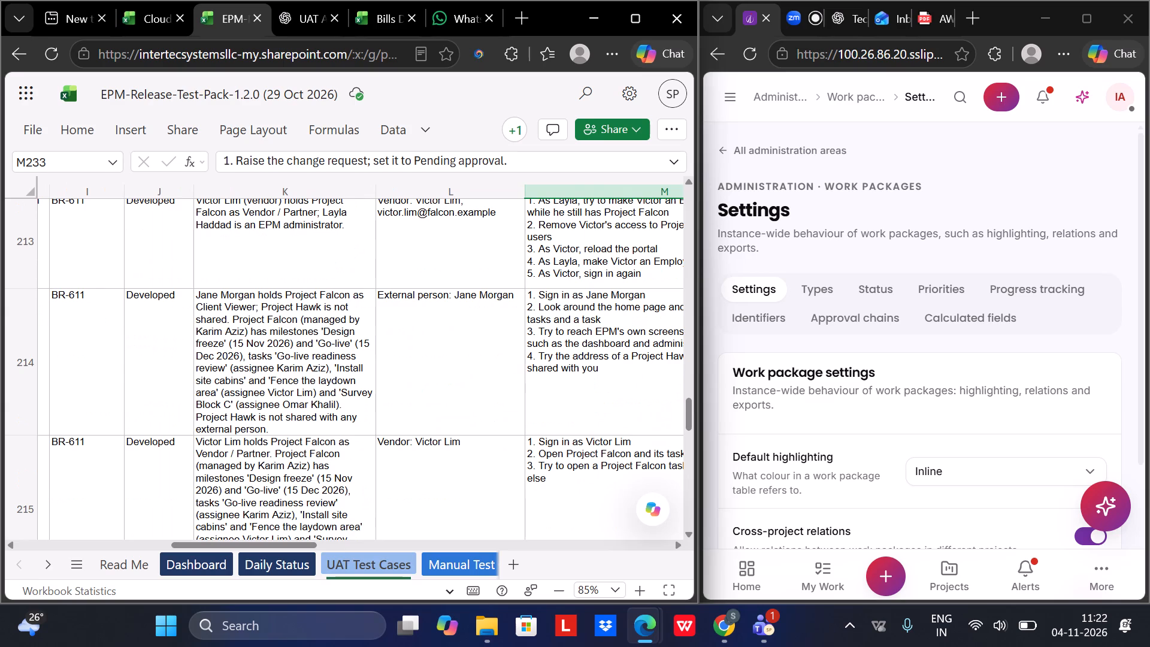
pyautogui.scroll(1, 476, 384)
pyautogui.hscroll(-2, 476, 384)
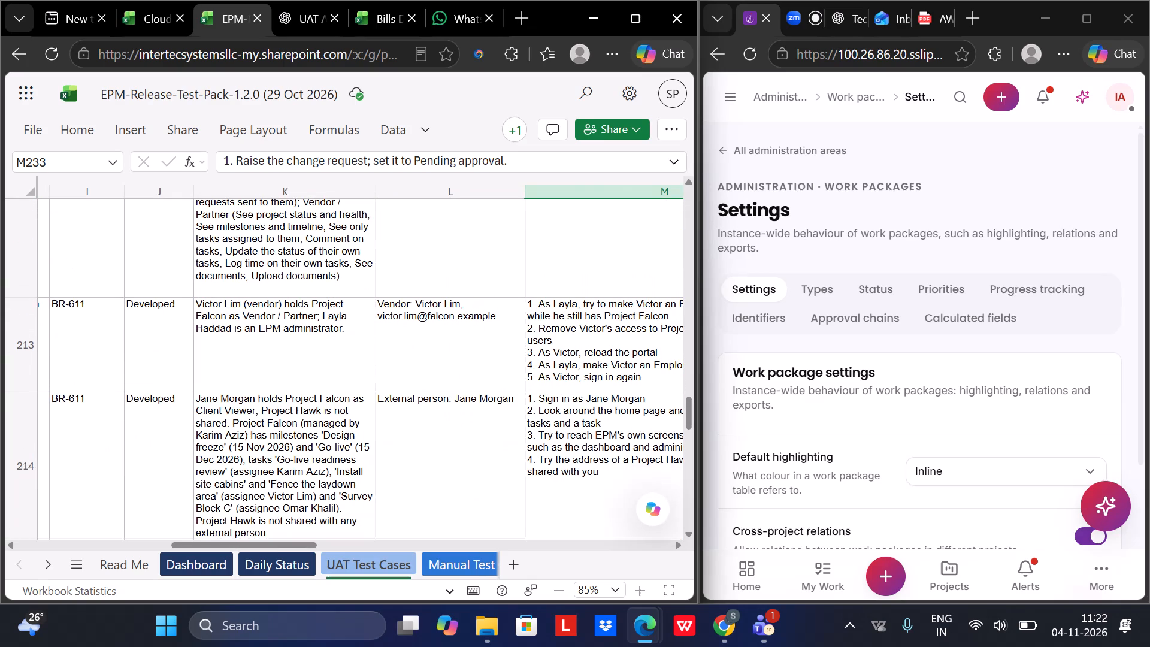
pyautogui.hscroll(-4, 476, 384)
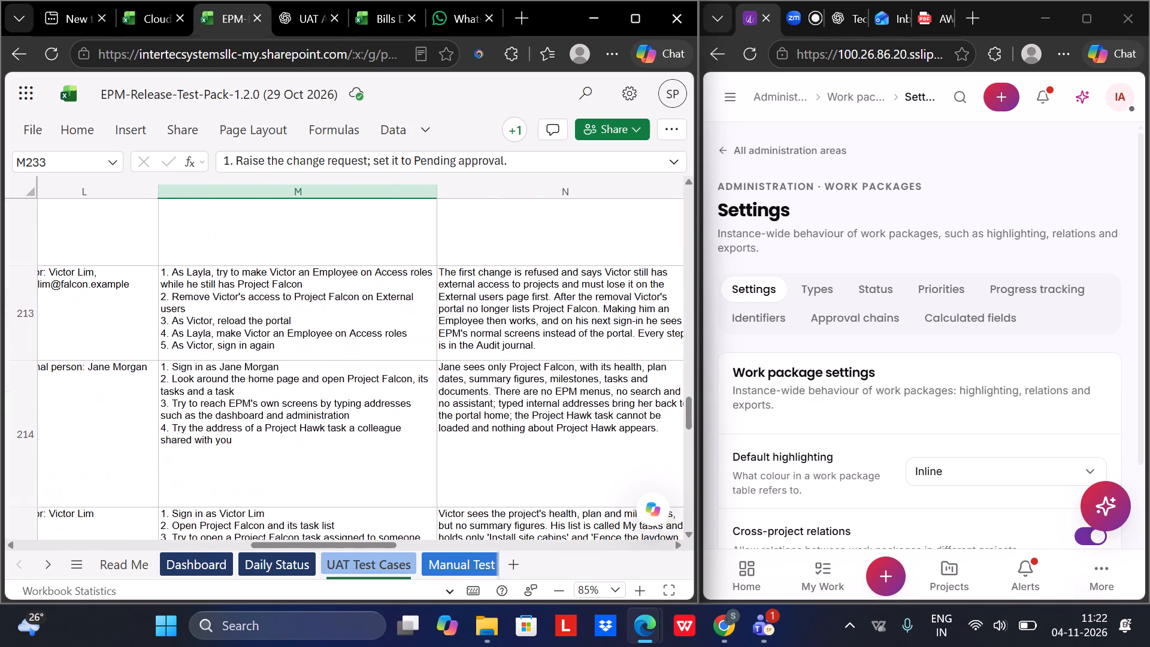
pyautogui.hscroll(-2, 476, 384)
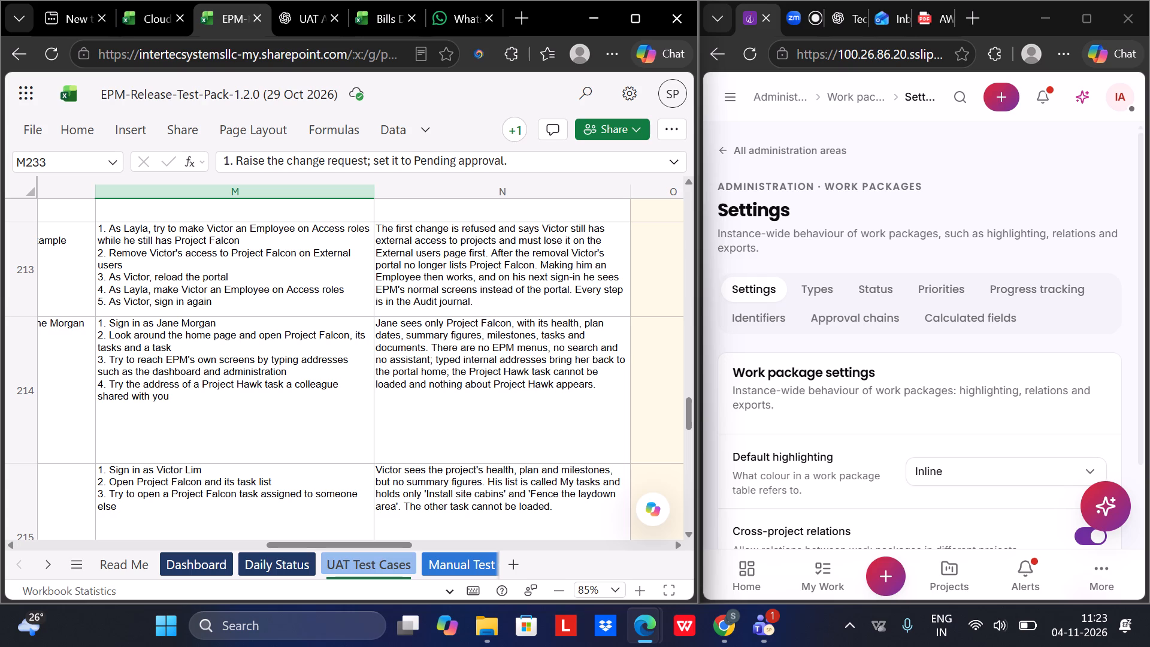
# Examine the steps and expected results of the Project Falcon portal test cases in rows 213 to 218.
pyautogui.scroll(-2, 256, 270)
pyautogui.scroll(1, 256, 270)
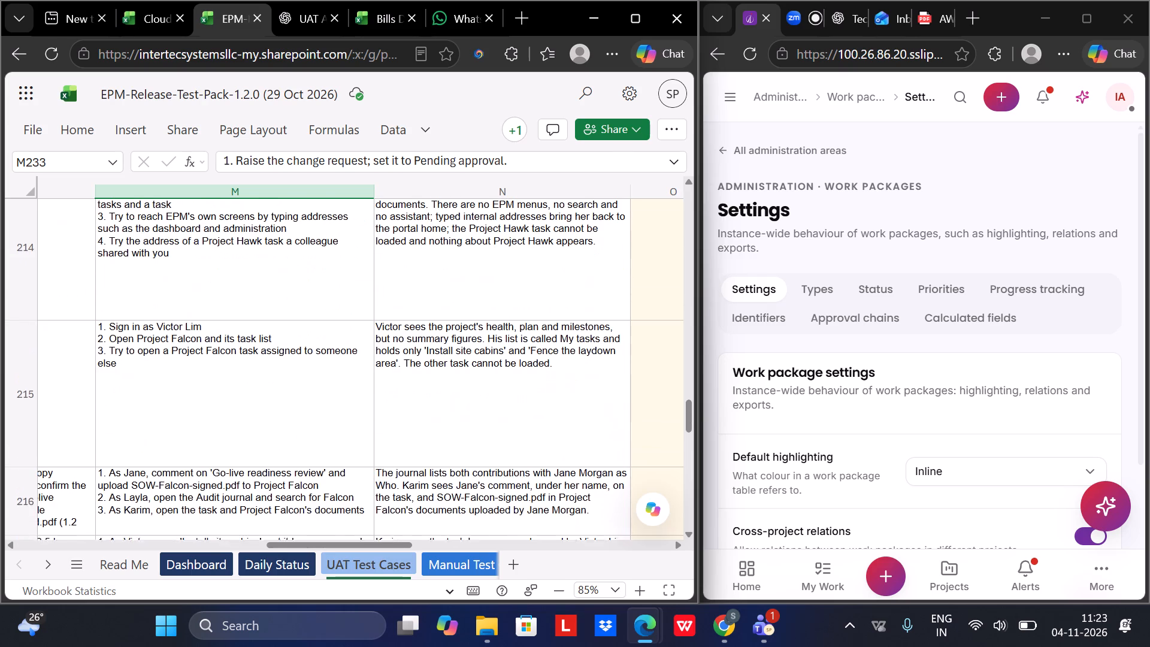
pyautogui.scroll(2, 256, 270)
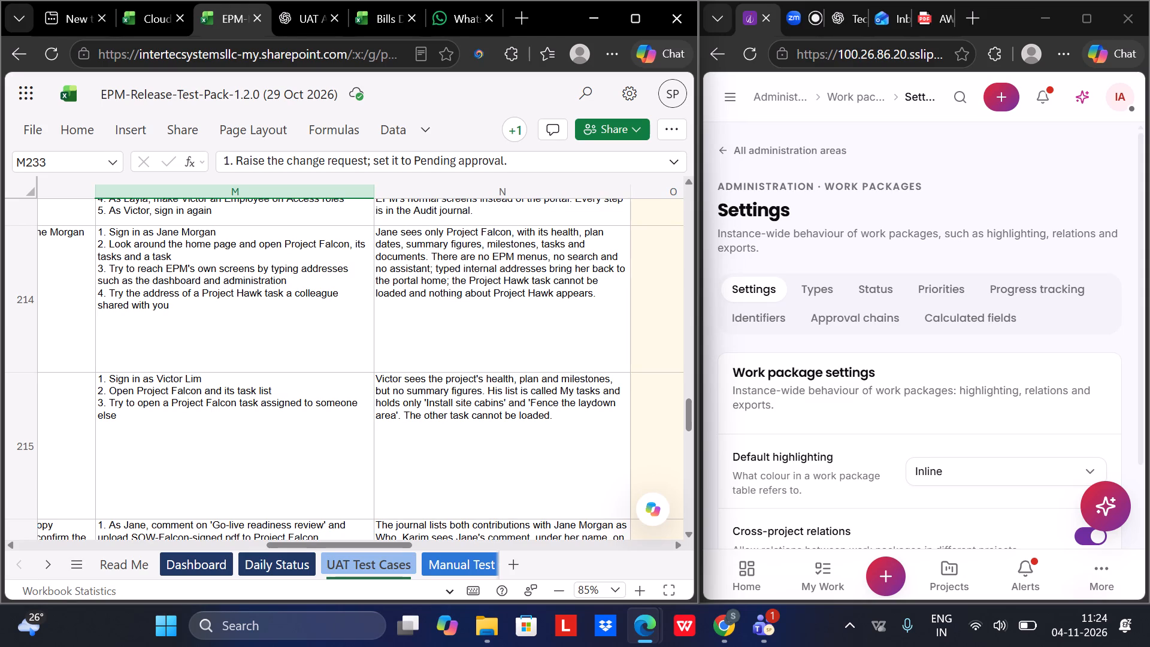
pyautogui.scroll(-1, 285, 278)
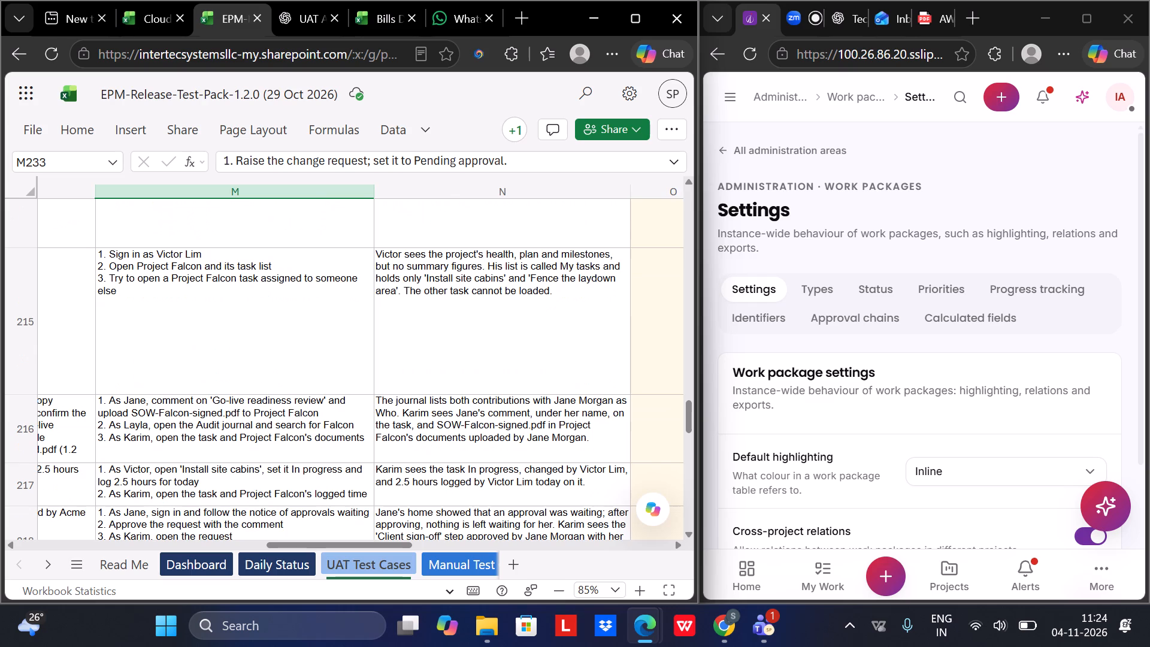
pyautogui.scroll(-1, 285, 278)
pyautogui.scroll(1, 285, 278)
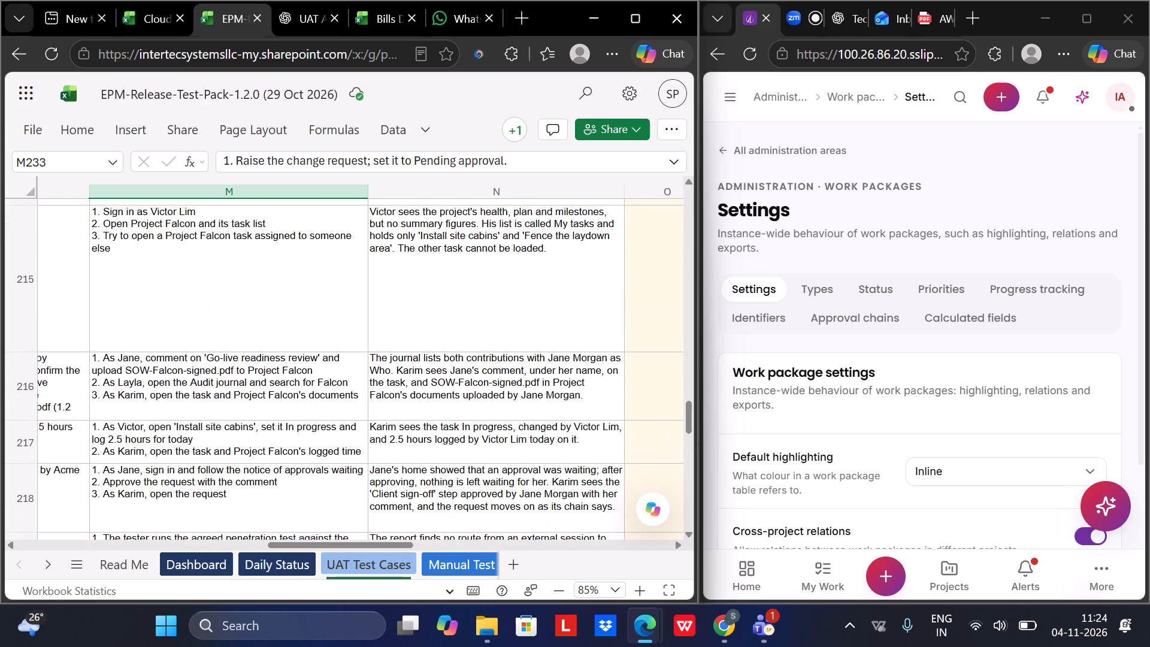
# Examine the steps and expected results of the contribution, approval, penetration test and document test cases in rows 216 to 221.
pyautogui.scroll(-2, 285, 278)
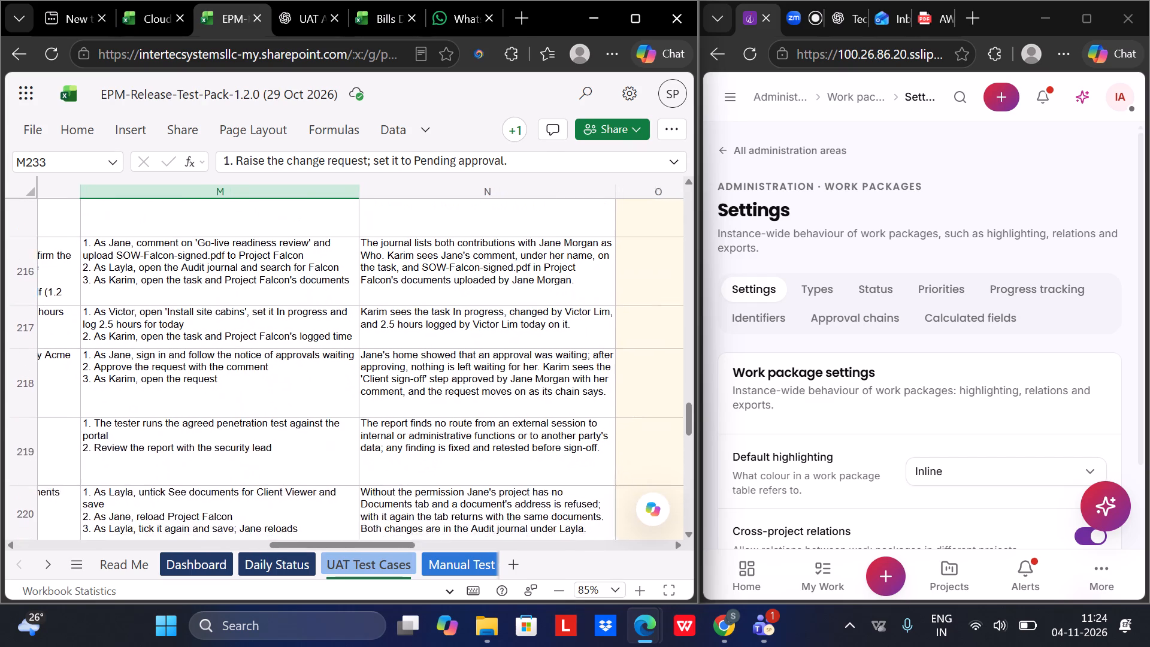
pyautogui.scroll(-1, 285, 278)
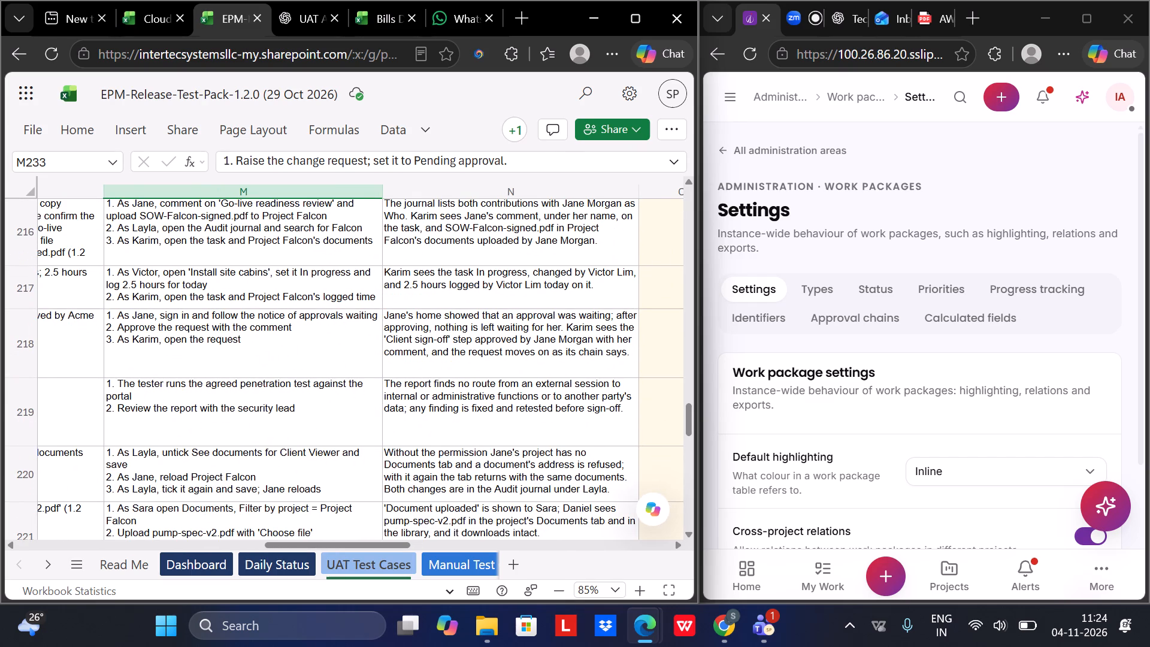
pyautogui.scroll(1, 285, 278)
pyautogui.scroll(-1, 285, 278)
pyautogui.scroll(1, 285, 278)
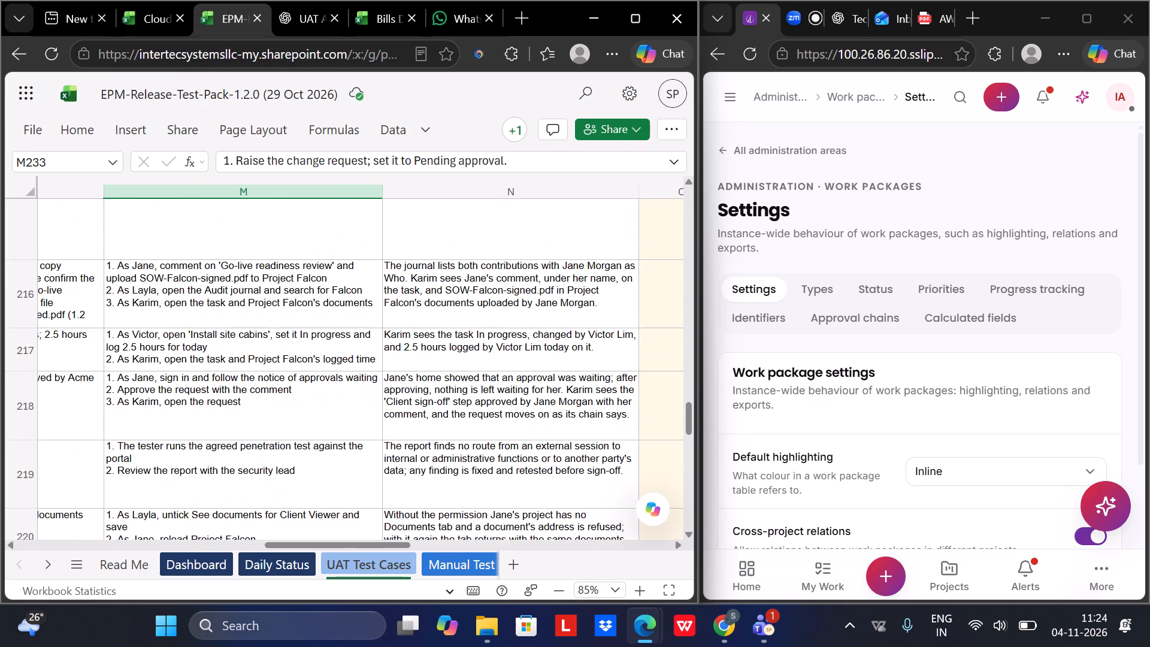
pyautogui.scroll(1, 285, 278)
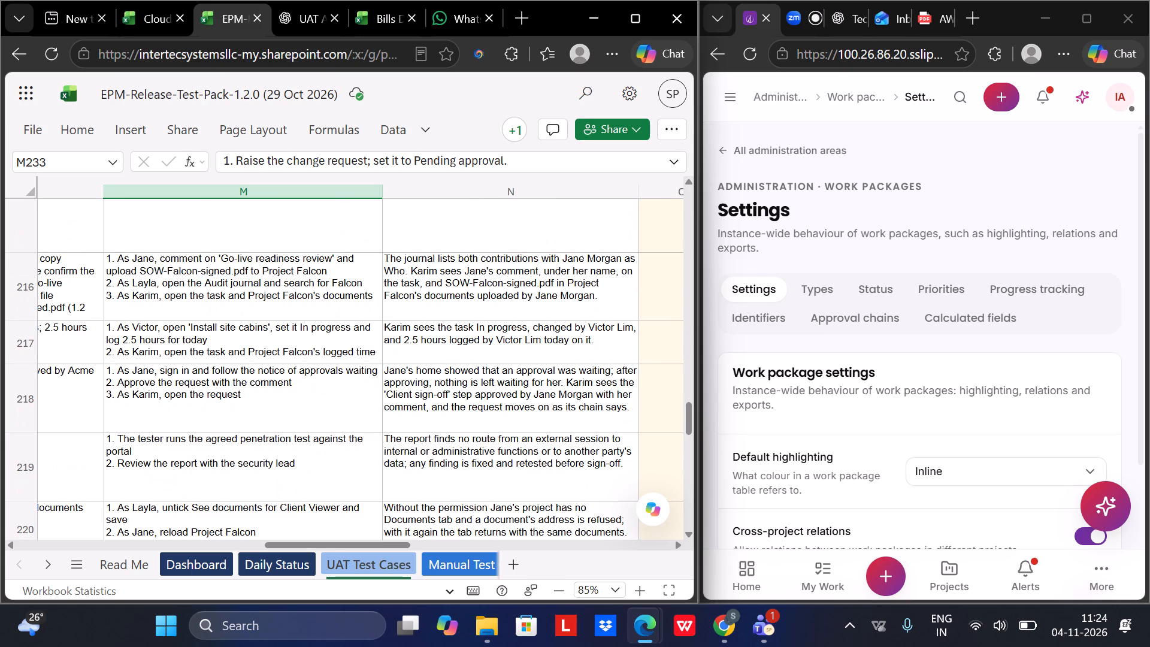
pyautogui.scroll(-2, 285, 278)
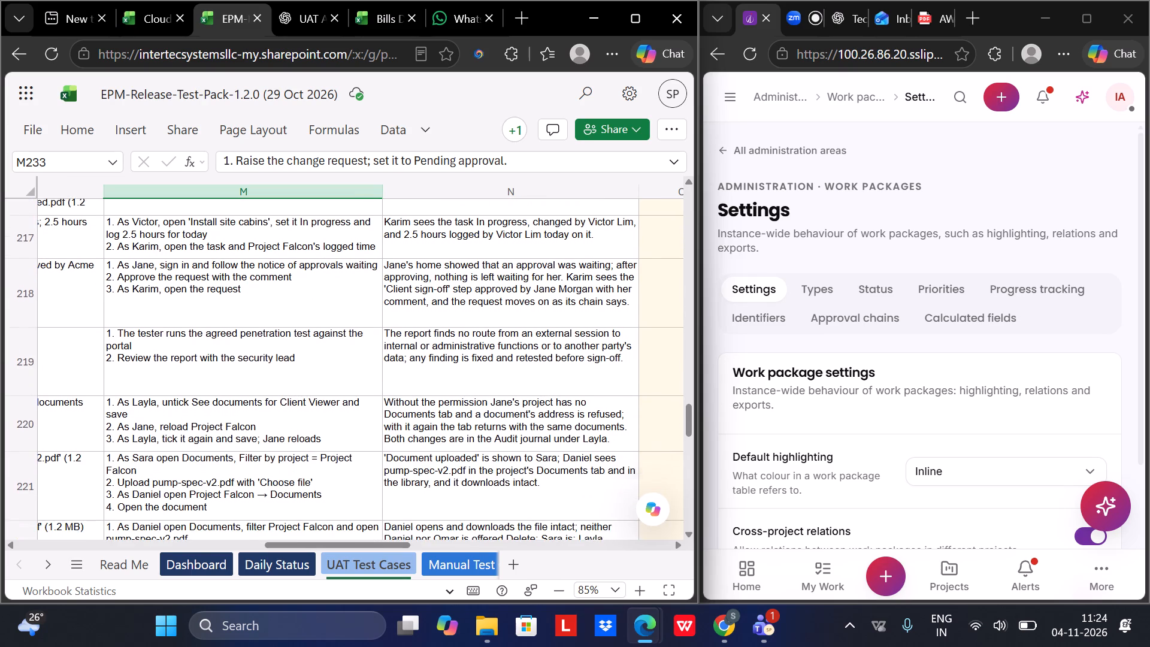
pyautogui.scroll(-1, 285, 278)
pyautogui.scroll(1, 285, 278)
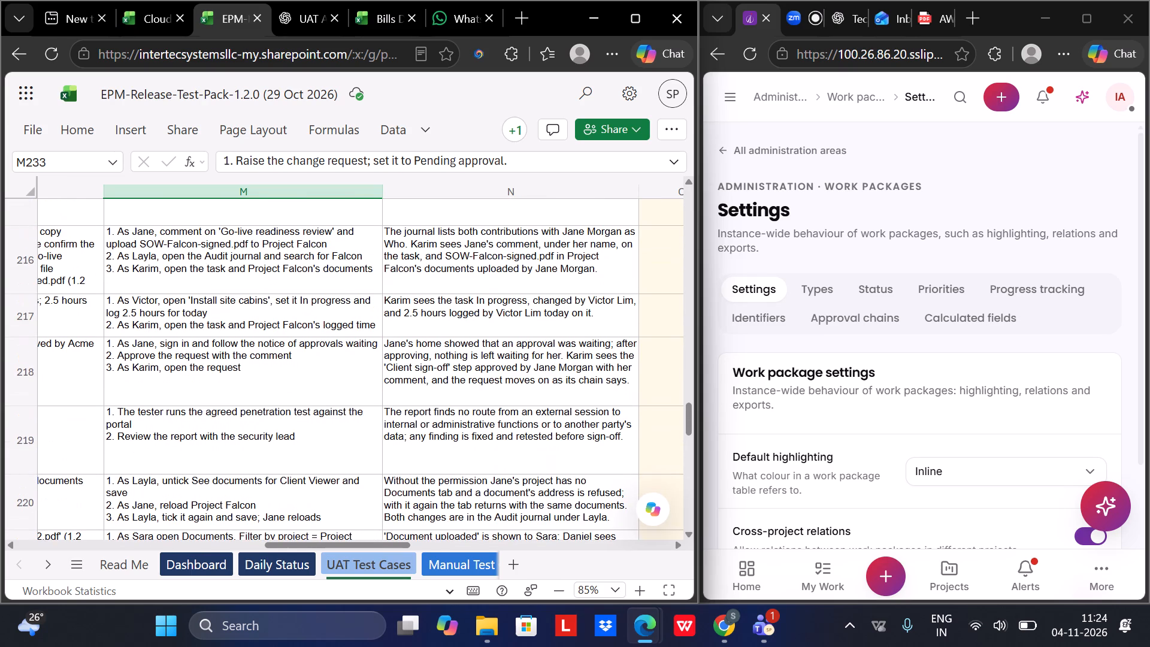
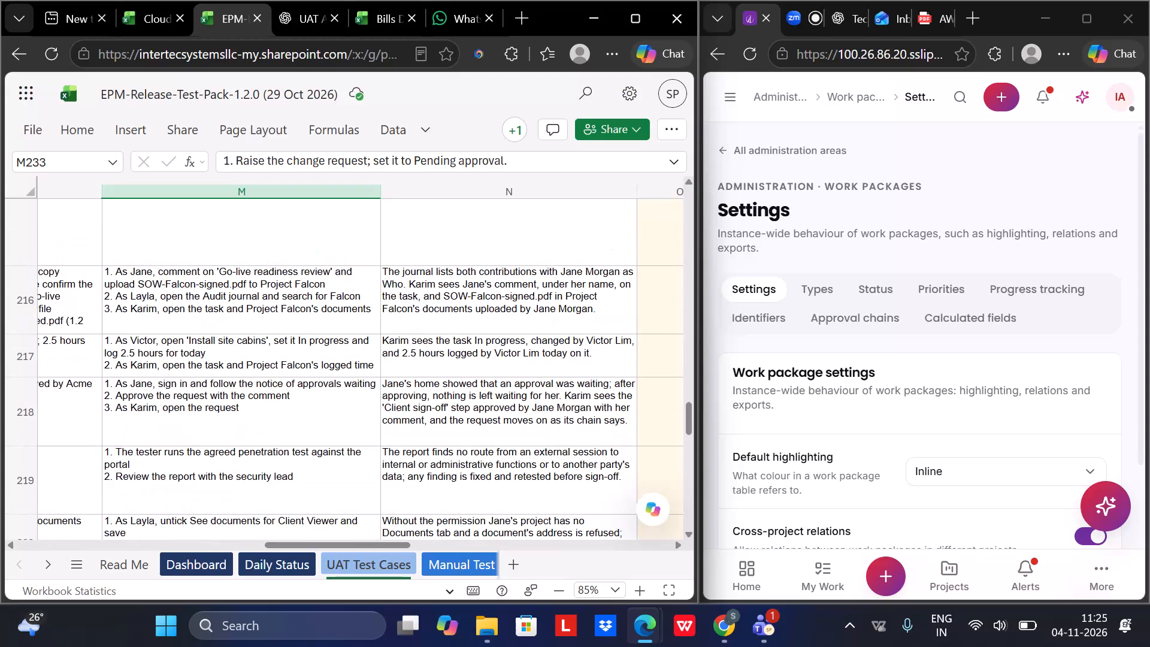
# Recheck the steps and expected results of the test cases in rows 215 to 219.
pyautogui.scroll(1, 285, 278)
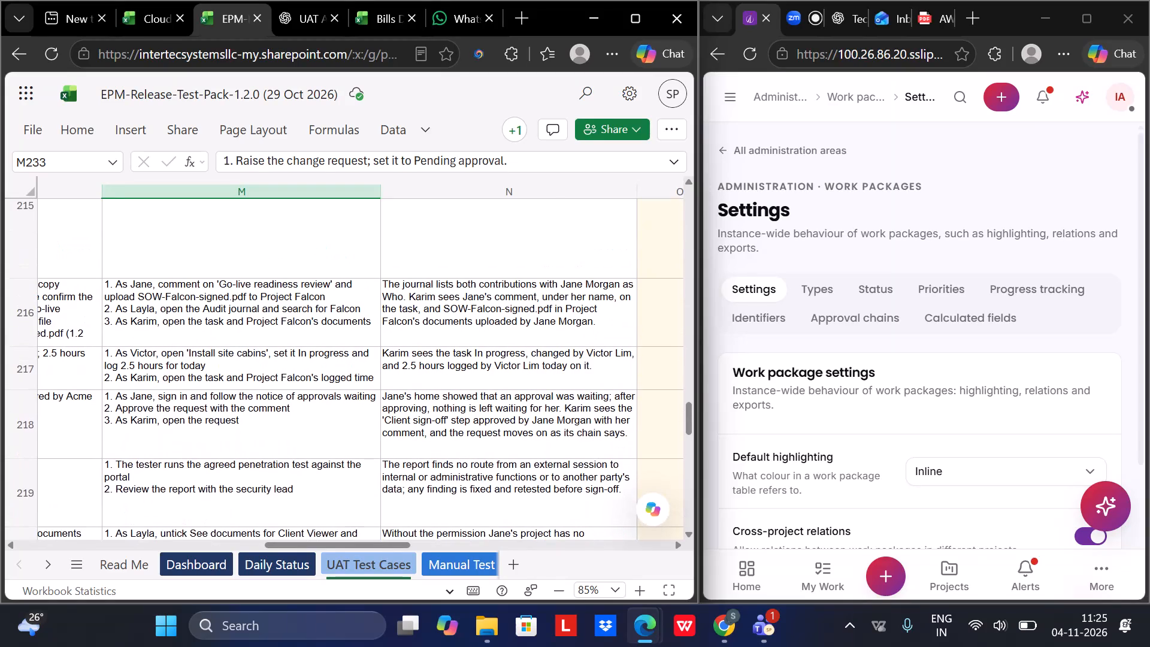
pyautogui.scroll(1, 285, 278)
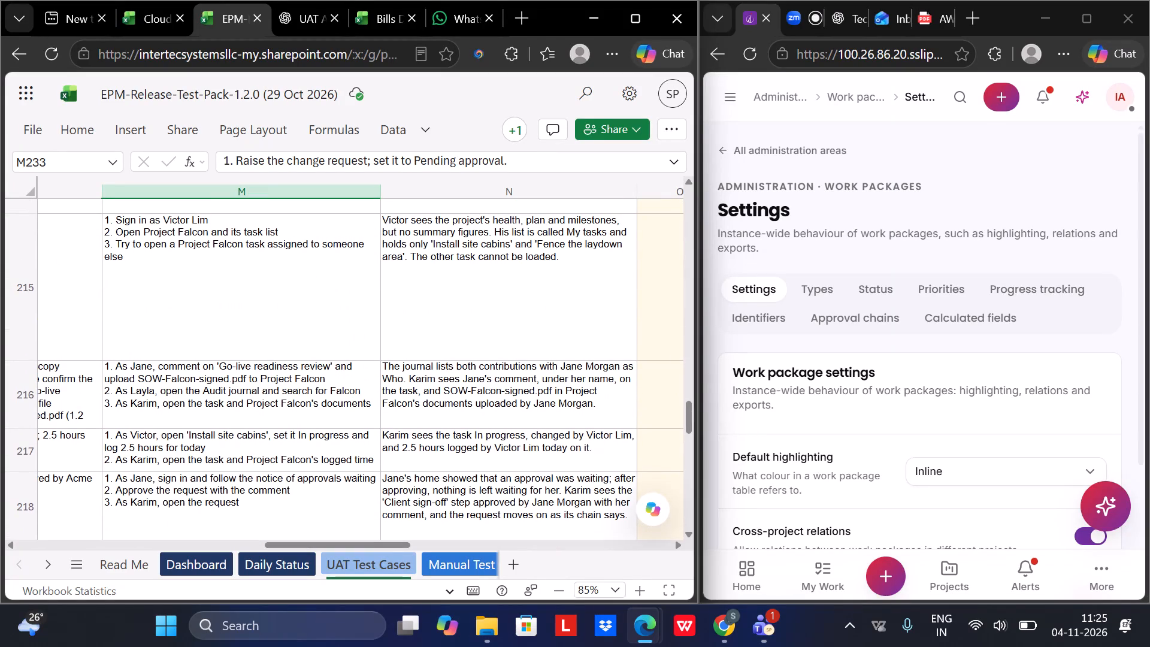
pyautogui.scroll(-1, 285, 278)
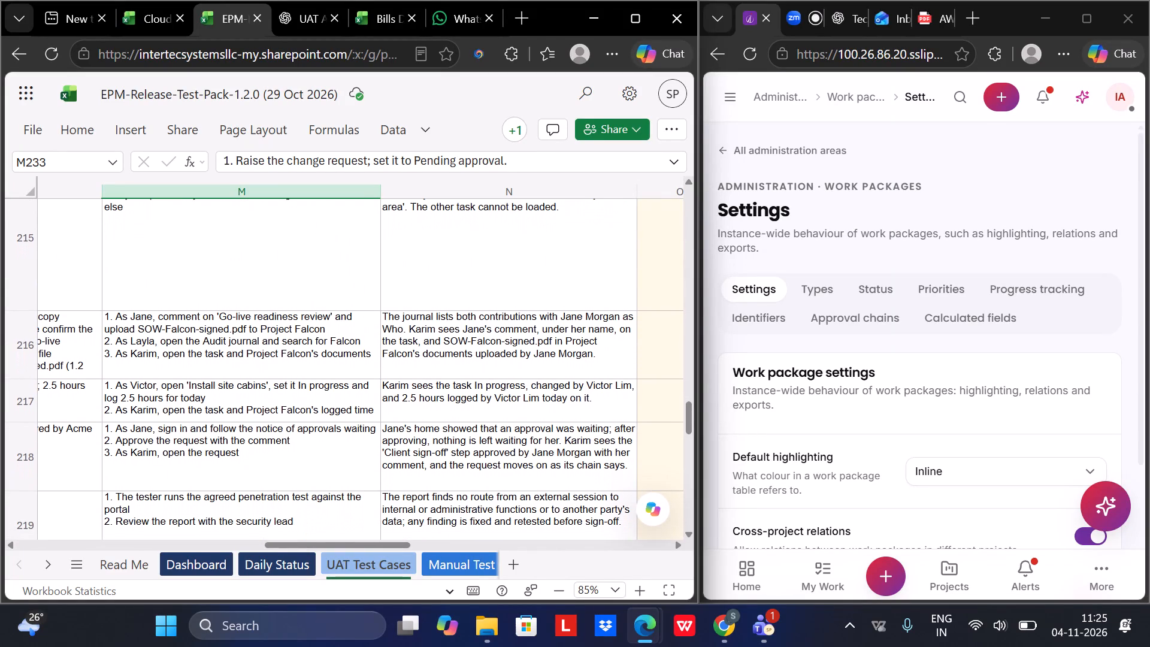
pyautogui.scroll(-1, 285, 278)
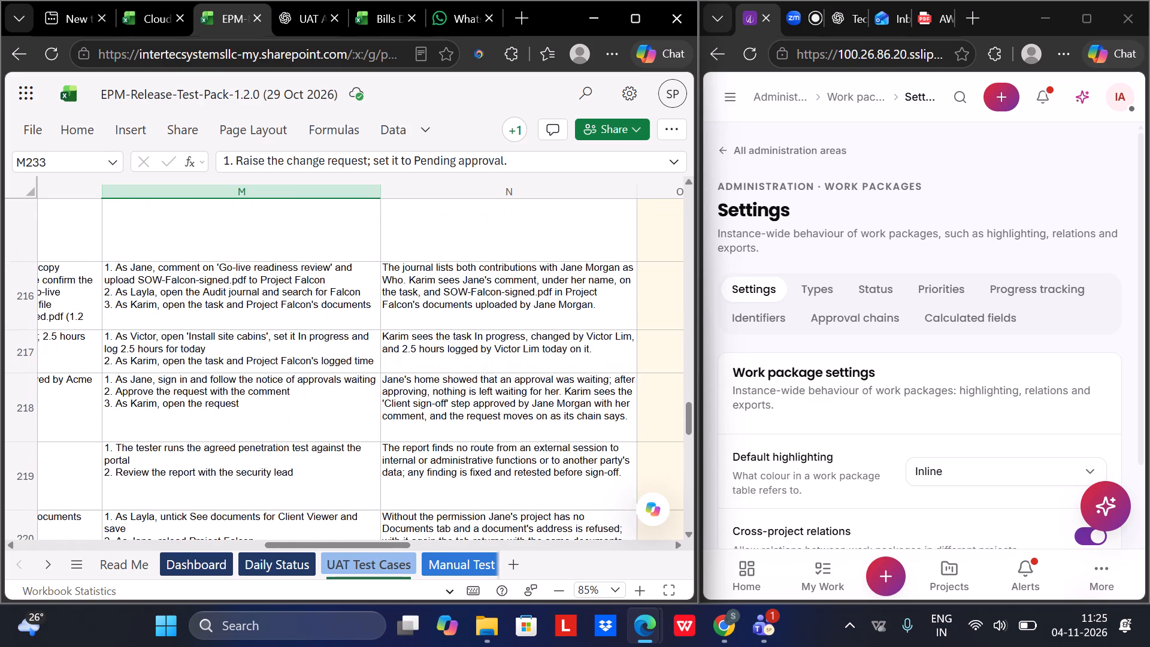
# Open the task "Develop 10 Scripts for M365" from the EPM list of all tasks.
pyautogui.click(729, 95)
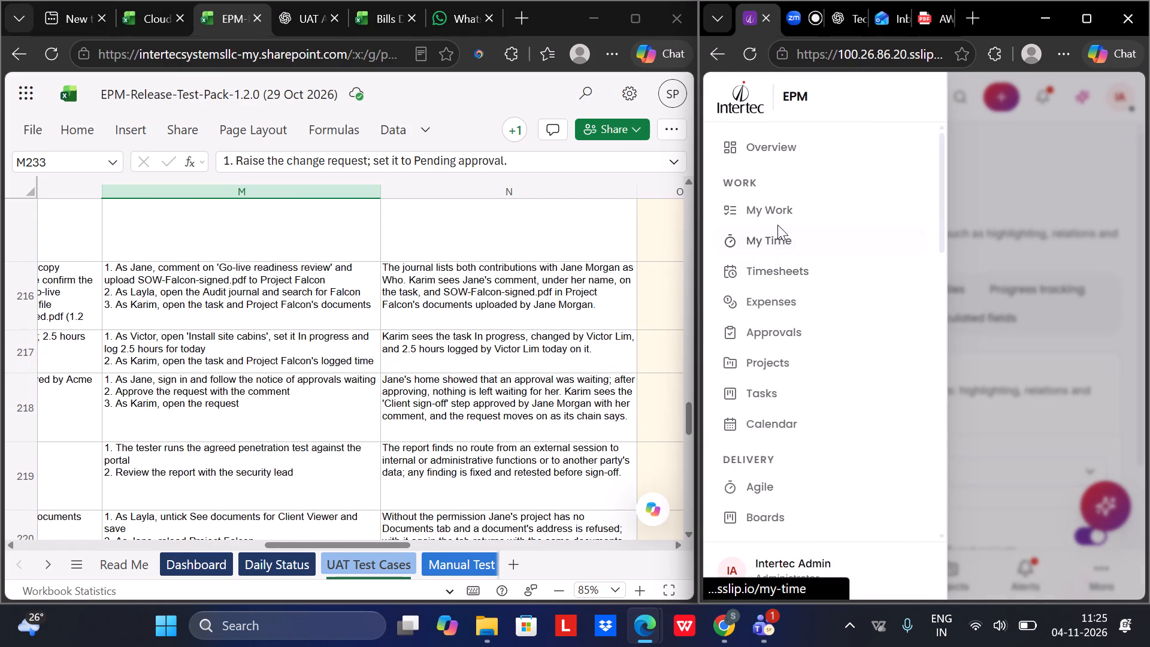
pyautogui.click(753, 396)
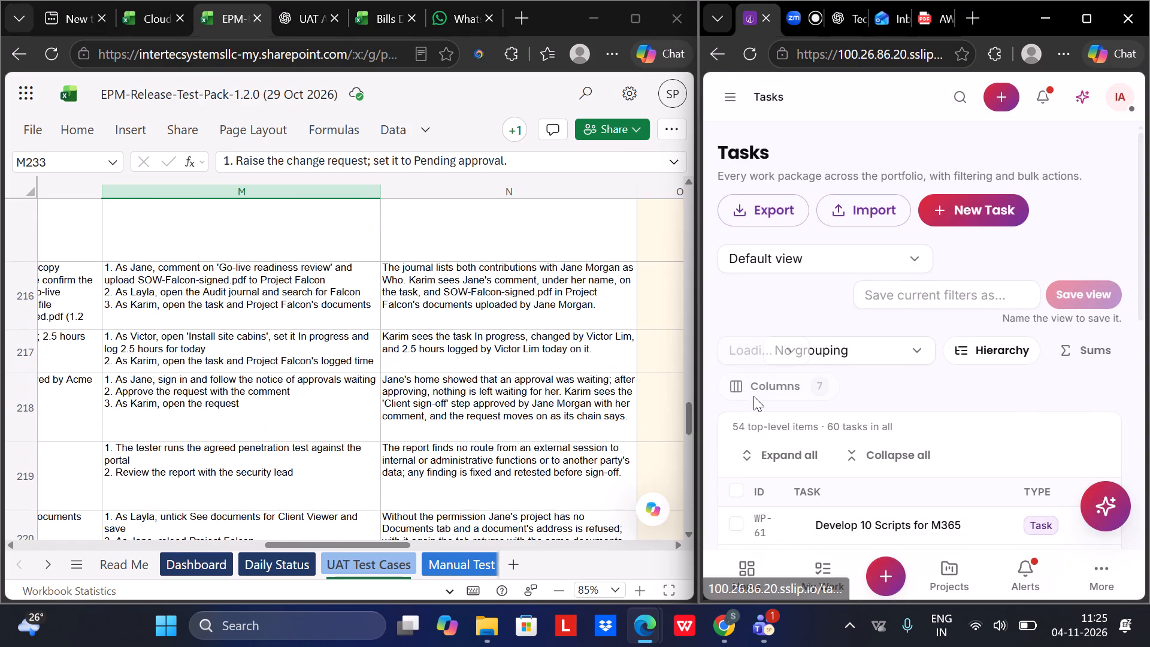
pyautogui.scroll(-2, 943, 507)
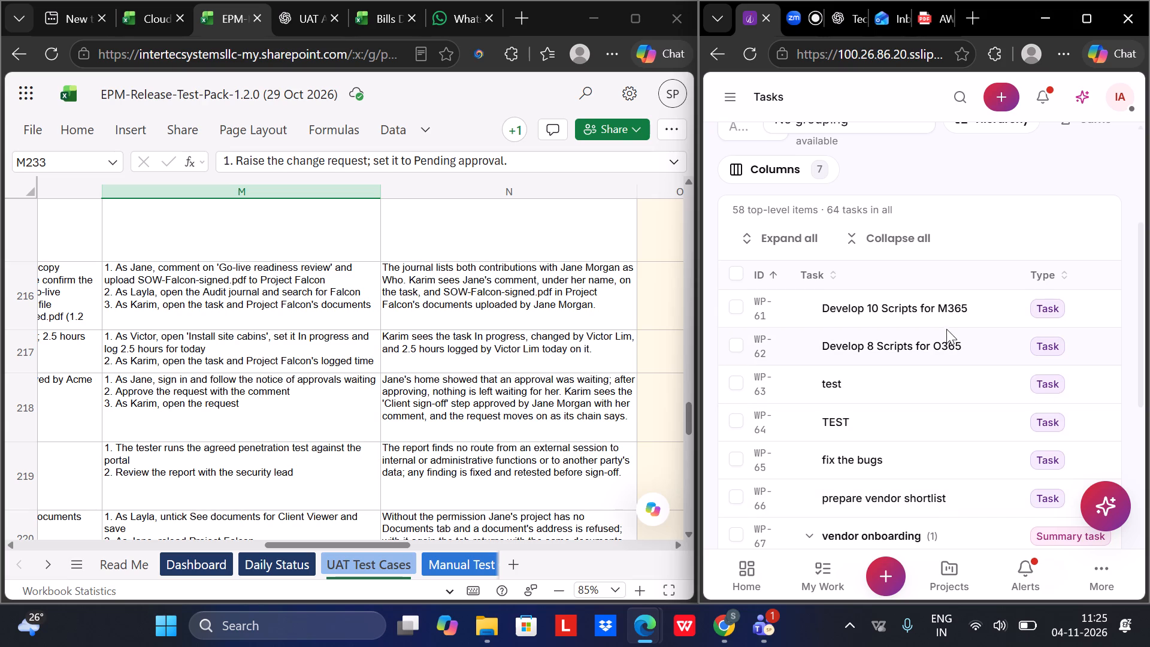
pyautogui.click(915, 303)
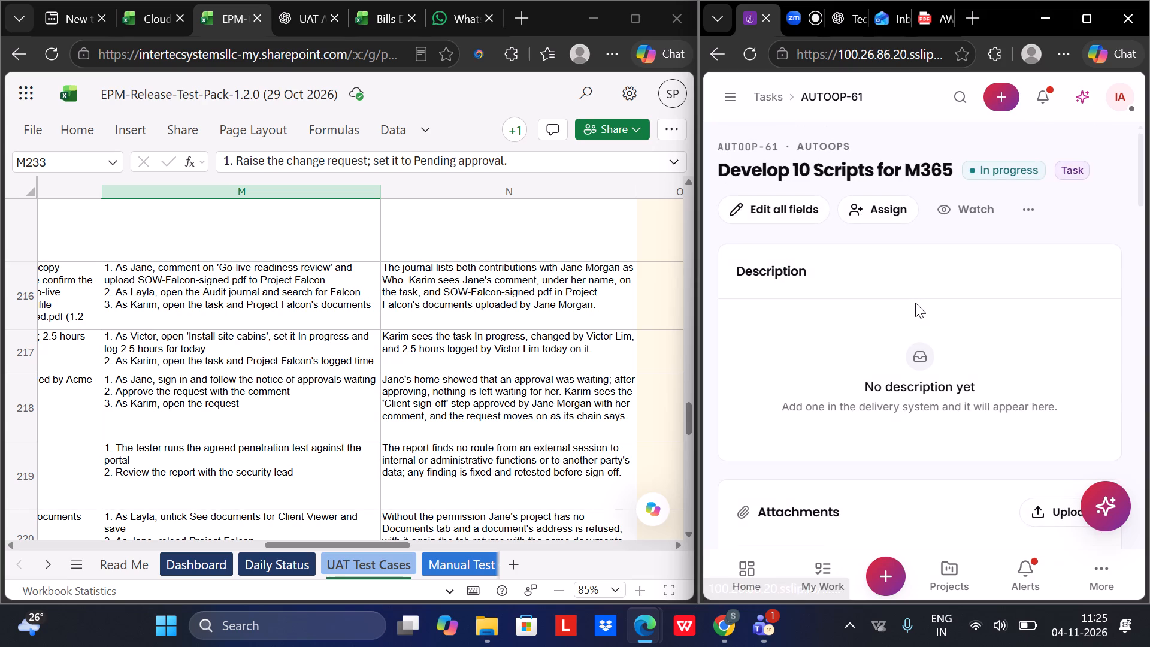
# Examine the task's description, attachments, sub-items, relations, watchers and comments, ending in the empty new-comment field.
pyautogui.scroll(-1, 915, 303)
pyautogui.scroll(1, 915, 303)
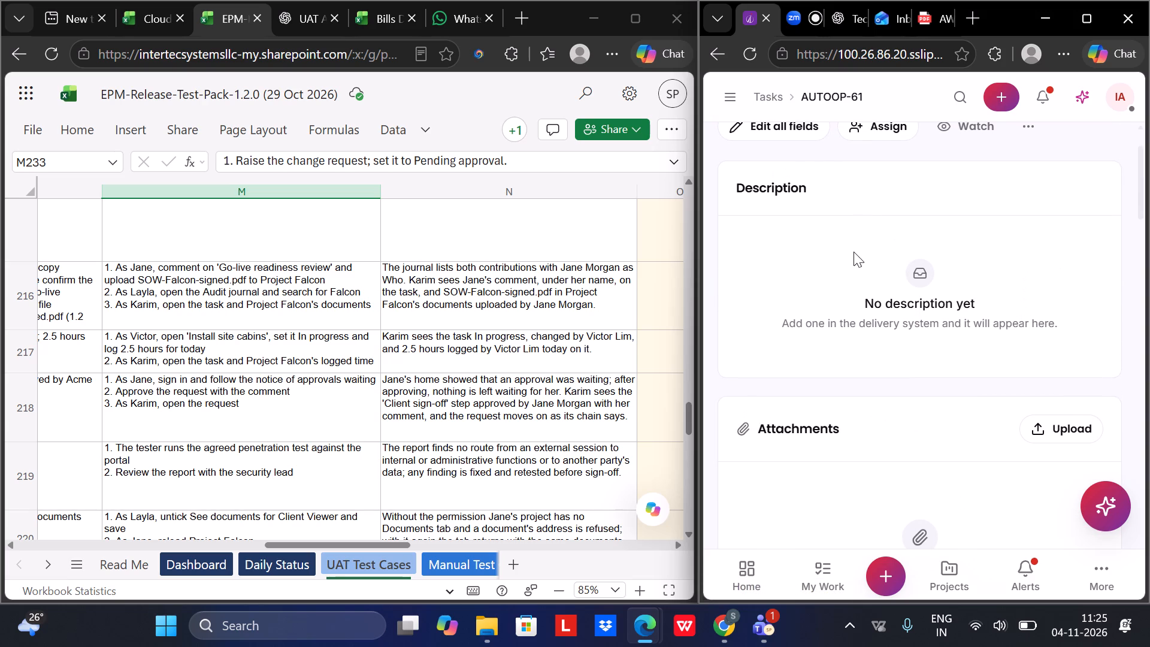
pyautogui.click(848, 252)
pyautogui.tripleClick(871, 288)
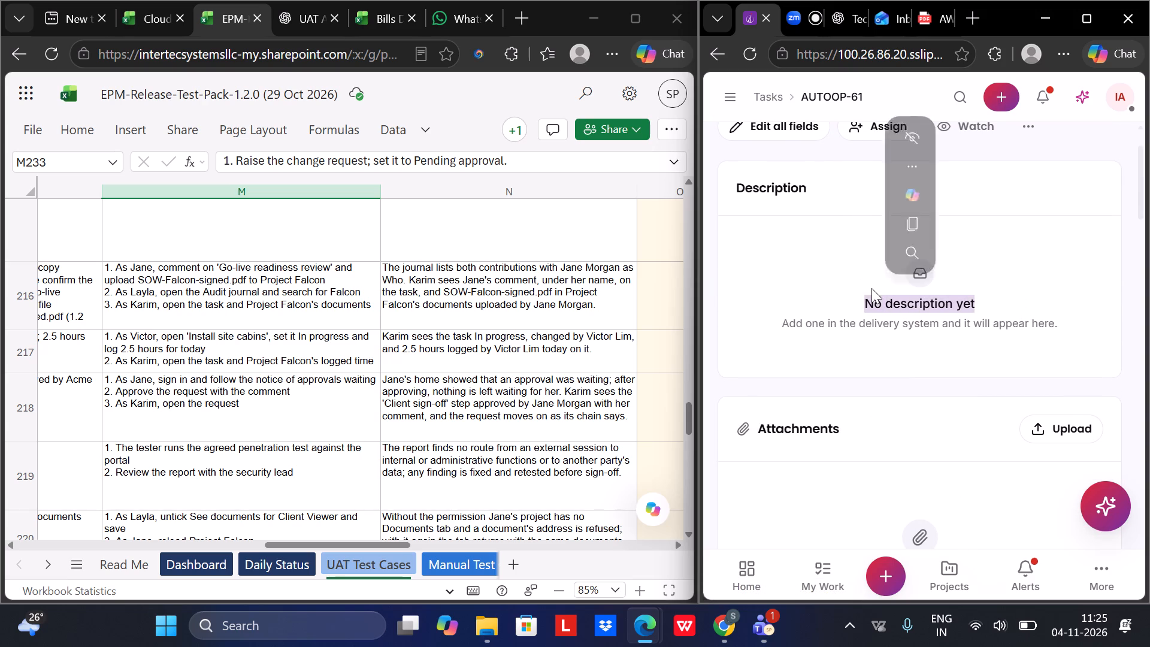
pyautogui.click(900, 344)
pyautogui.scroll(-3, 900, 344)
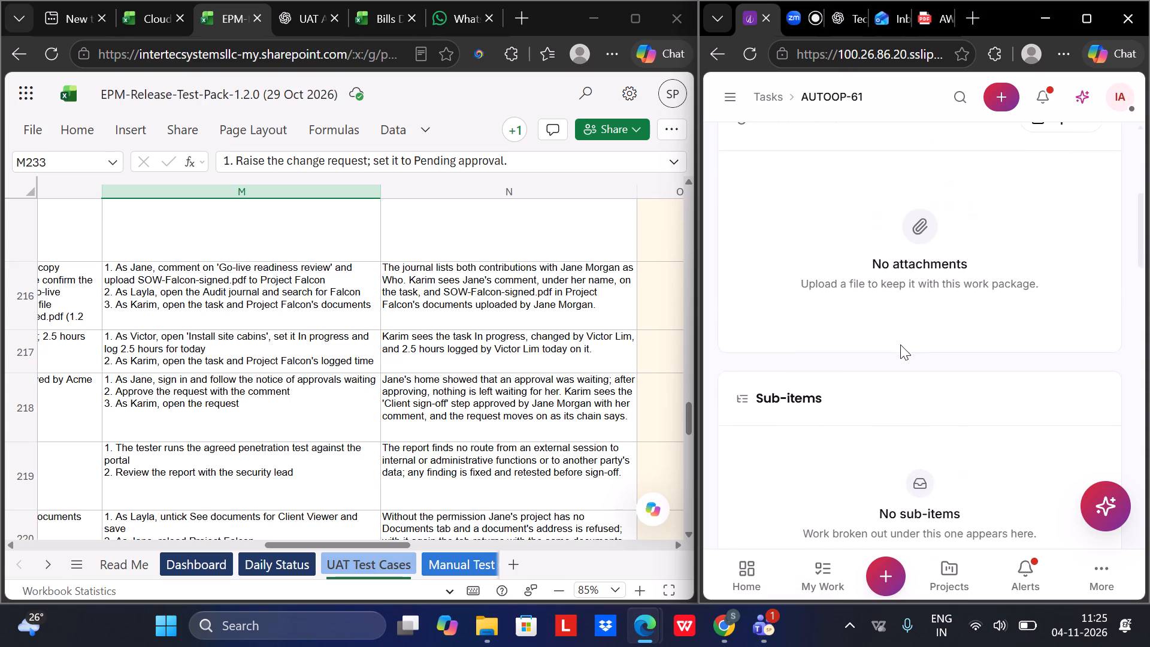
pyautogui.scroll(-3, 900, 344)
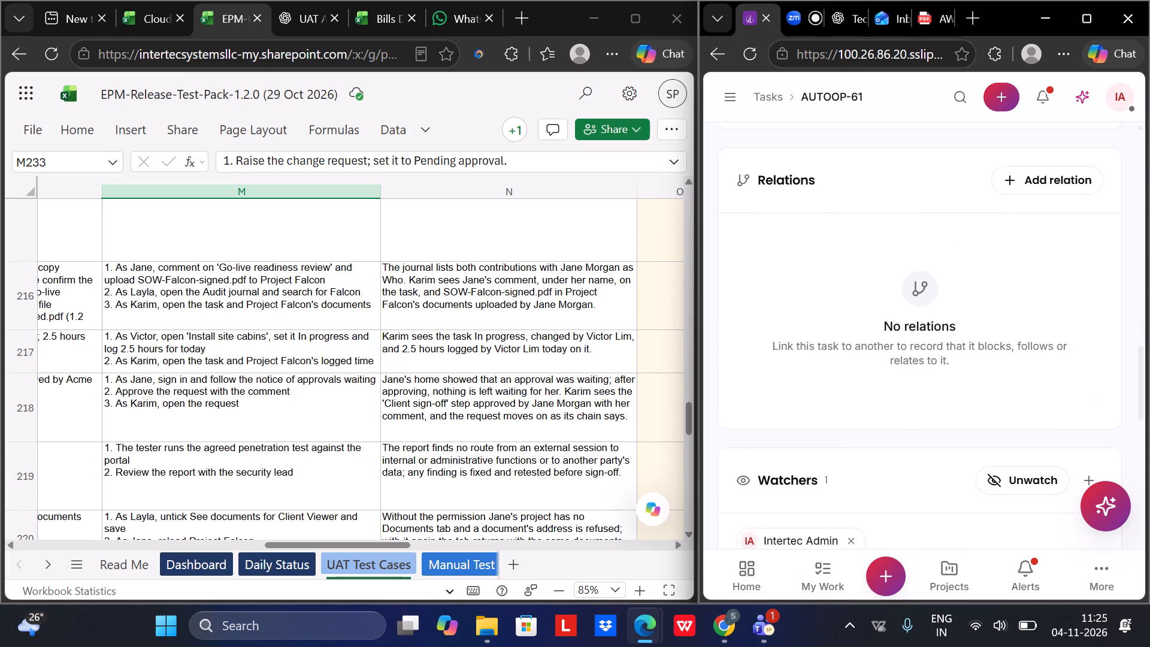
pyautogui.scroll(-2, 900, 344)
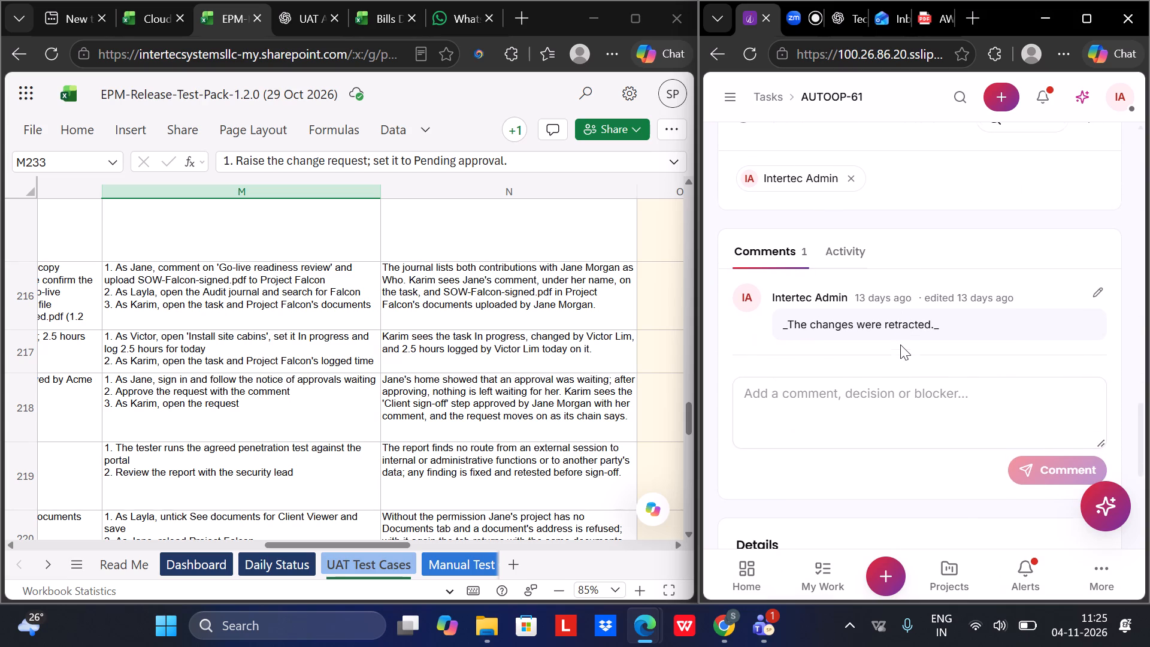
pyautogui.click(1043, 454)
pyautogui.moveTo(1043, 454); pyautogui.dragTo(869, 341)
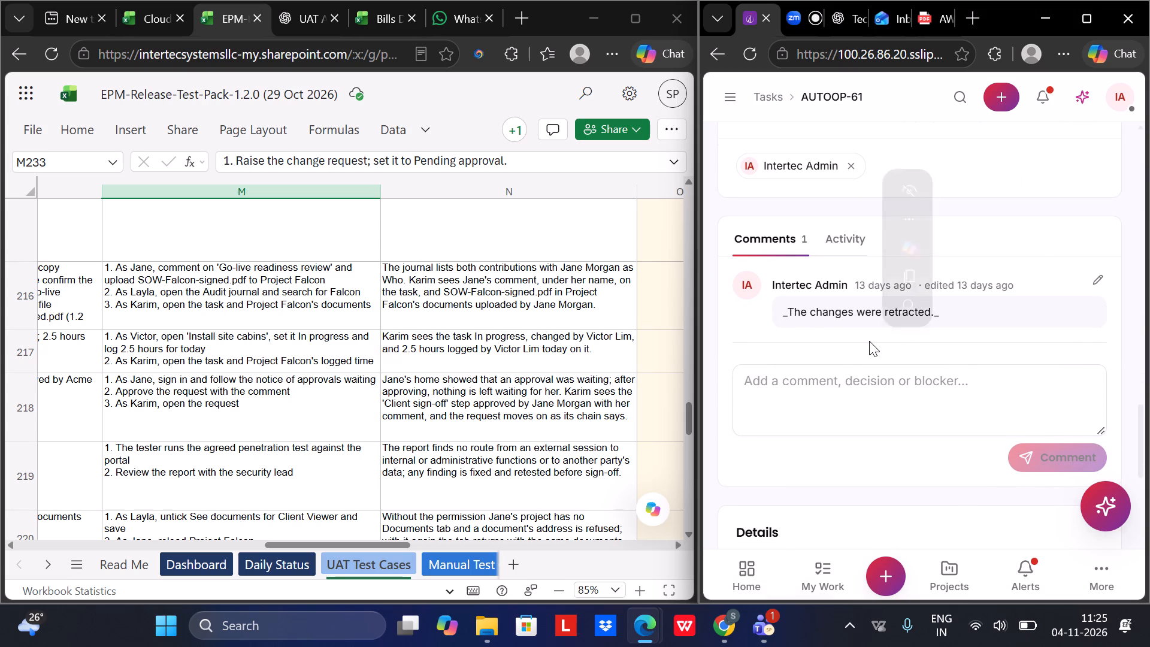
pyautogui.click(855, 413)
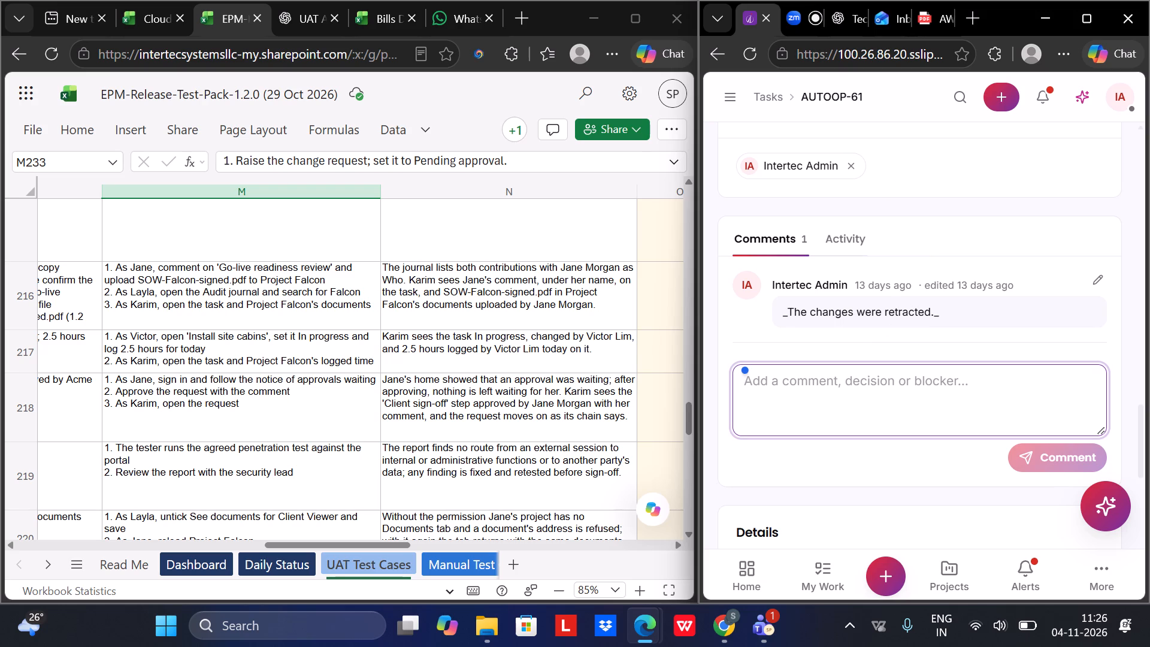
# Examine the steps and expected results of the contribution, approval, penetration test and document test cases in rows 216 to 222.
pyautogui.scroll(-1, 330, 409)
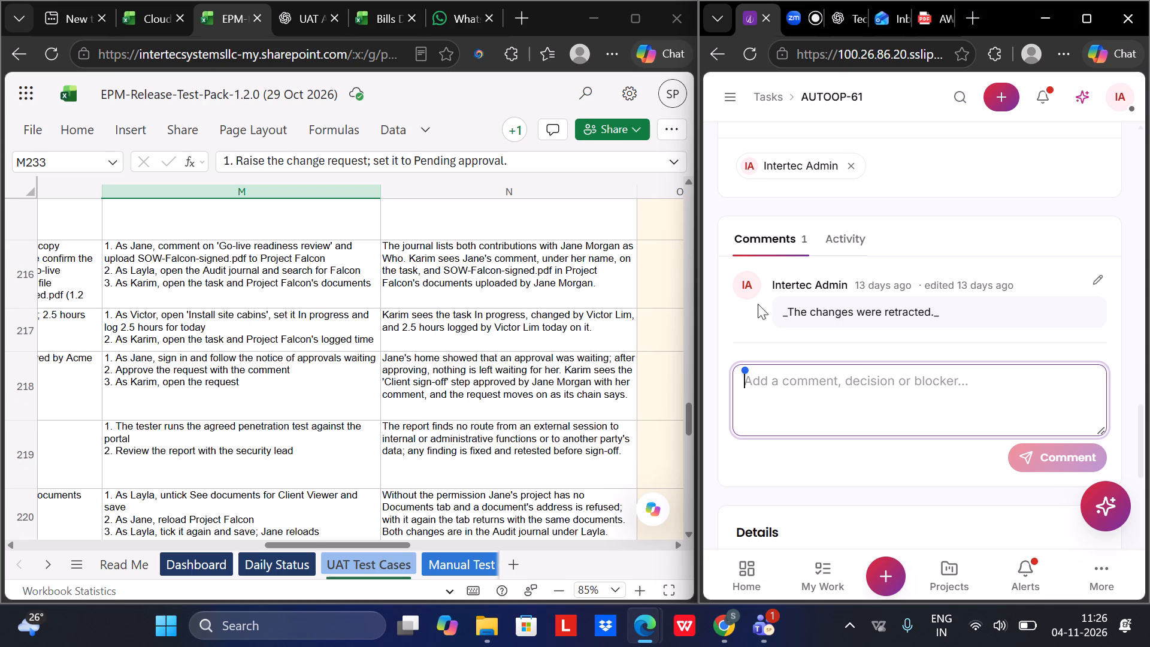
pyautogui.scroll(-1, 269, 421)
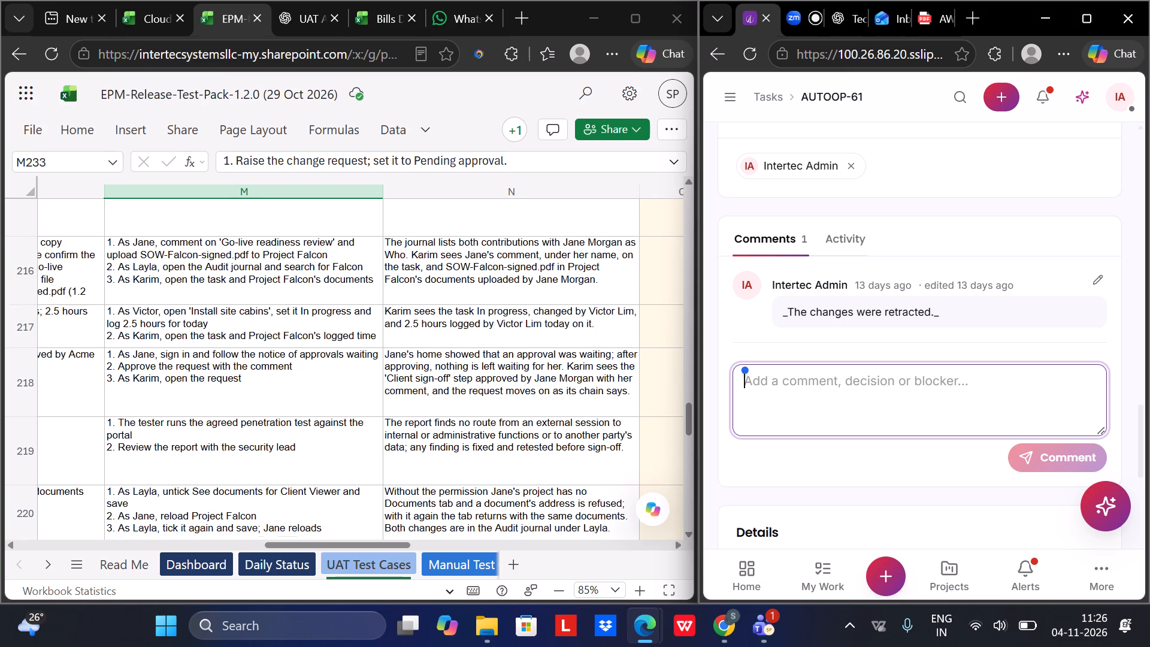
pyautogui.scroll(-1, 269, 421)
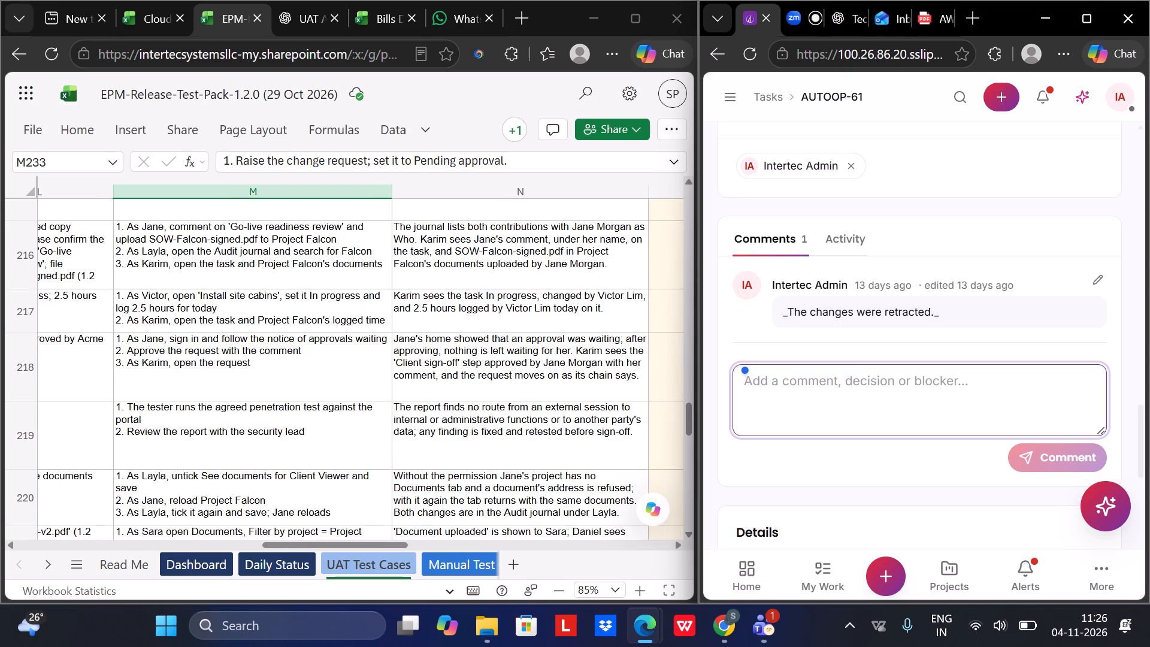
pyautogui.scroll(-1, 269, 421)
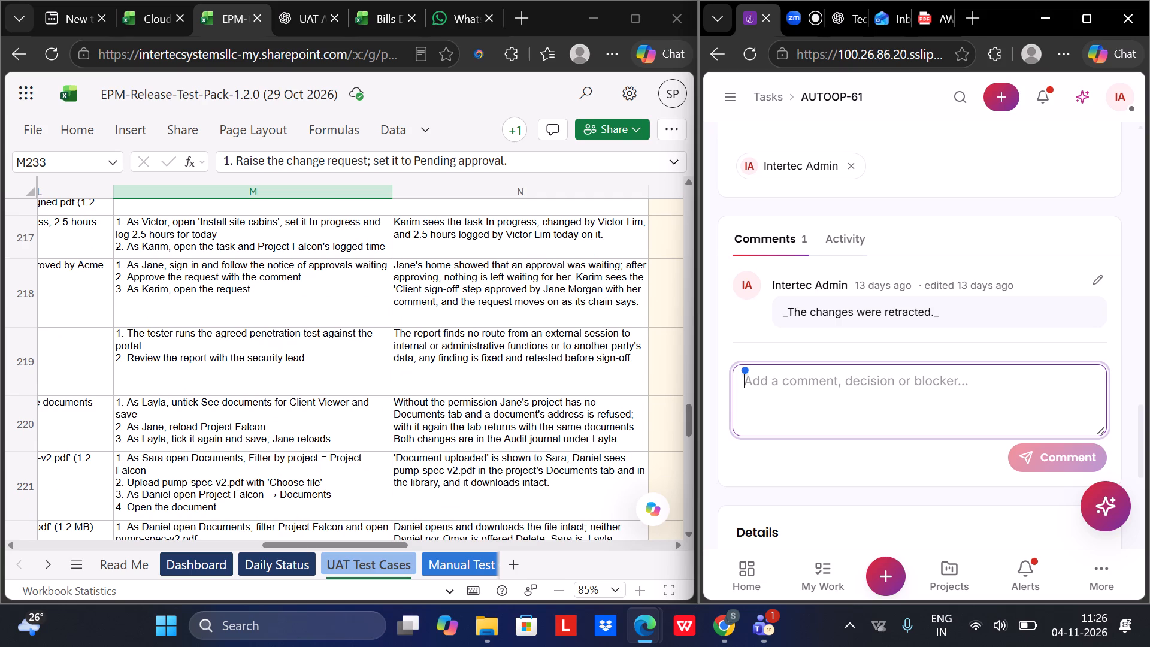
pyautogui.scroll(-1, 269, 421)
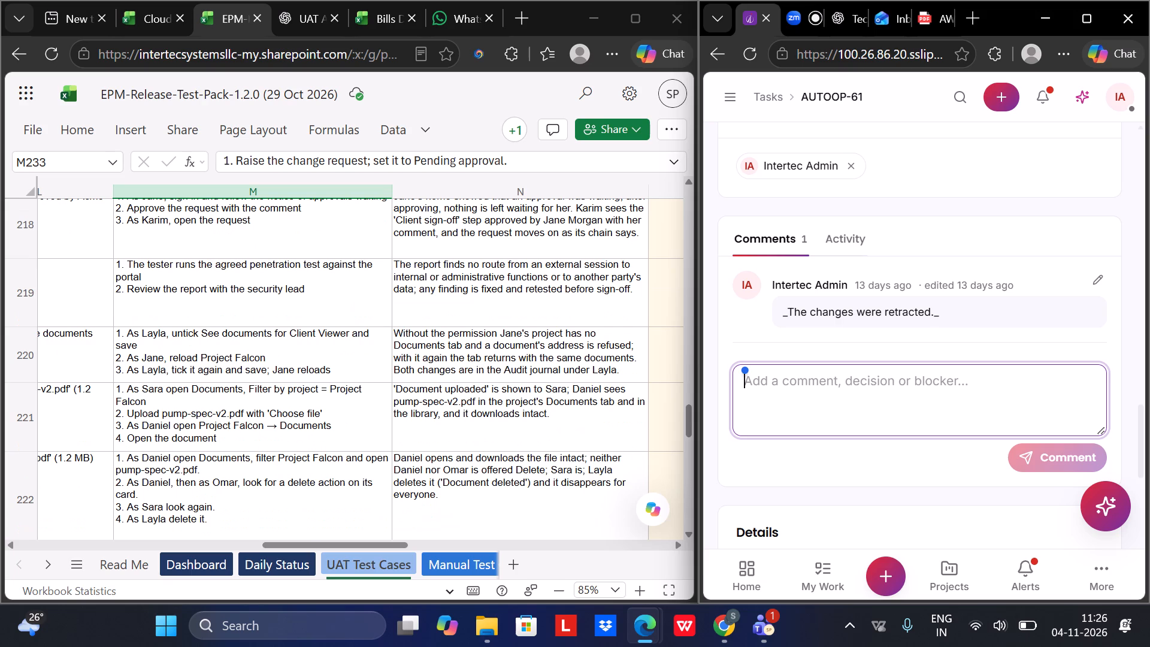
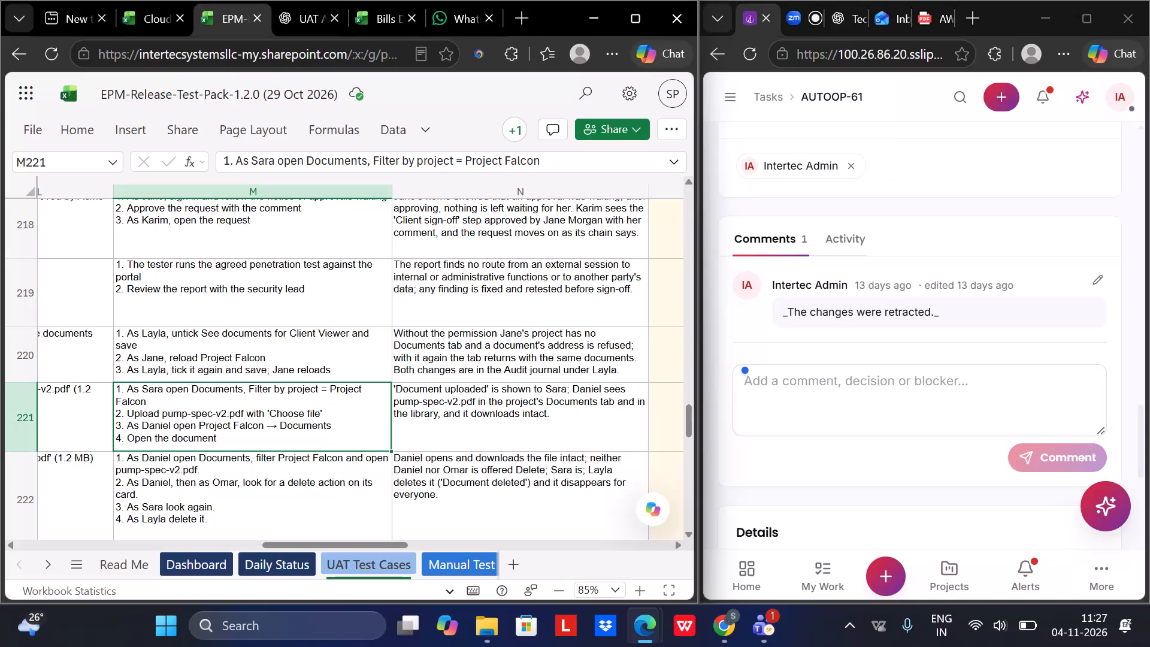
# Enter the remark "i dint understand this" in column U for the penetration test case in row 219.
pyautogui.click(455, 310)
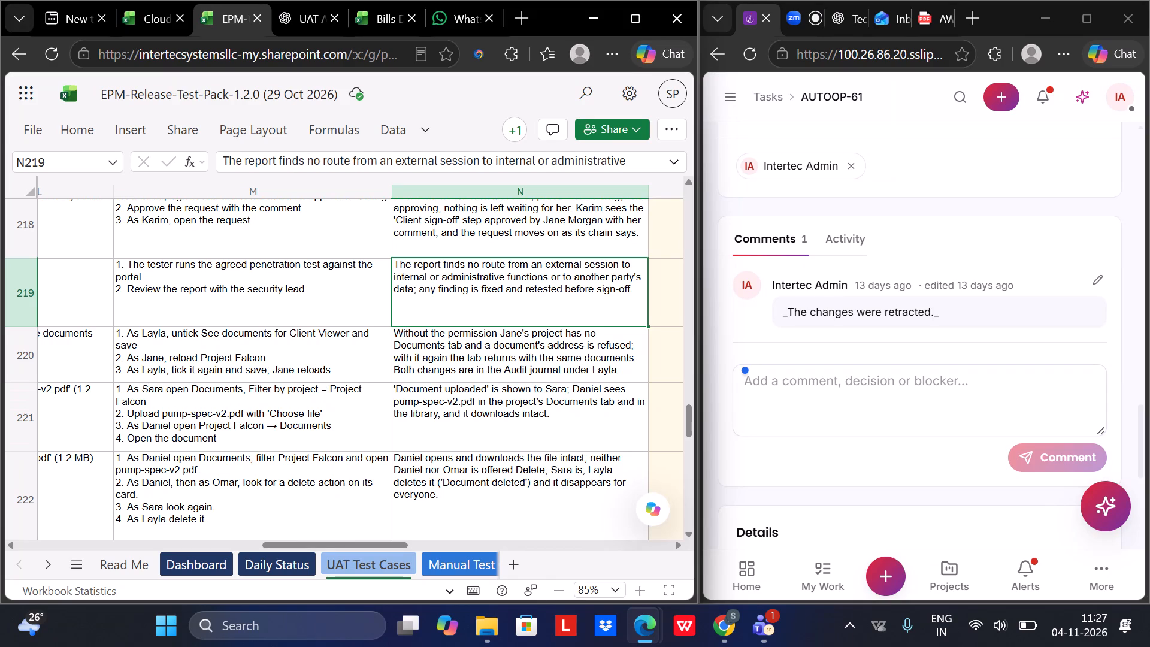
pyautogui.hscroll(-7, 455, 310)
pyautogui.scroll(1, 455, 310)
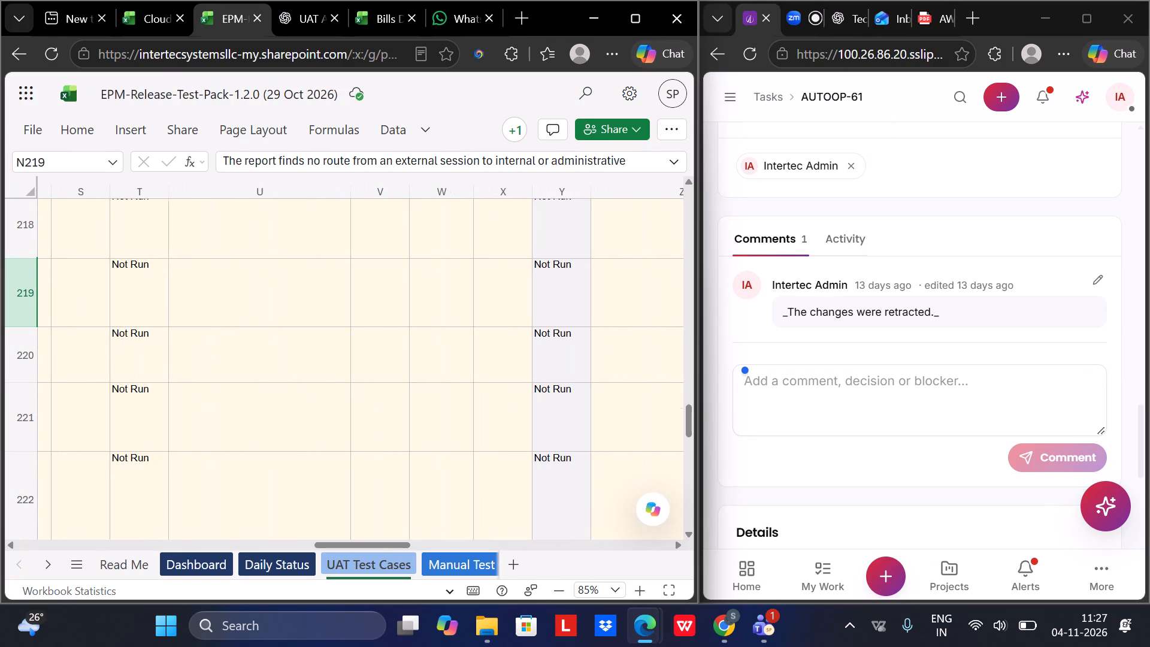
pyautogui.scroll(2, 455, 310)
pyautogui.scroll(-1, 455, 310)
pyautogui.hscroll(1, 455, 310)
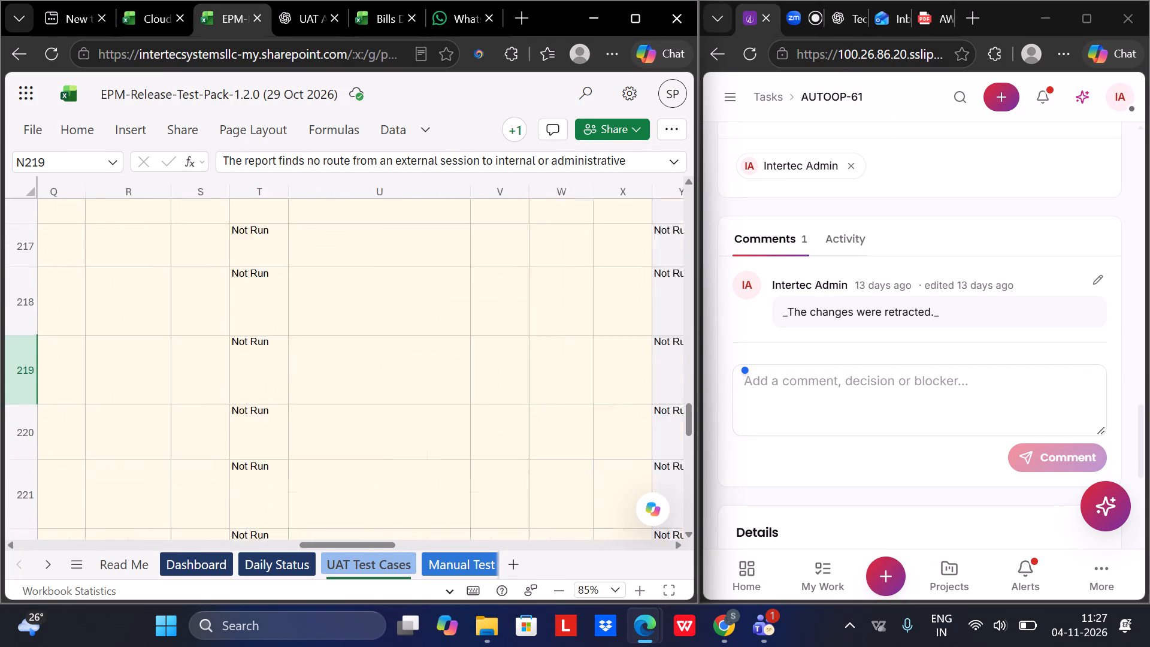
pyautogui.hscroll(1, 455, 310)
pyautogui.click(367, 362)
pyautogui.write('i dint understand this')
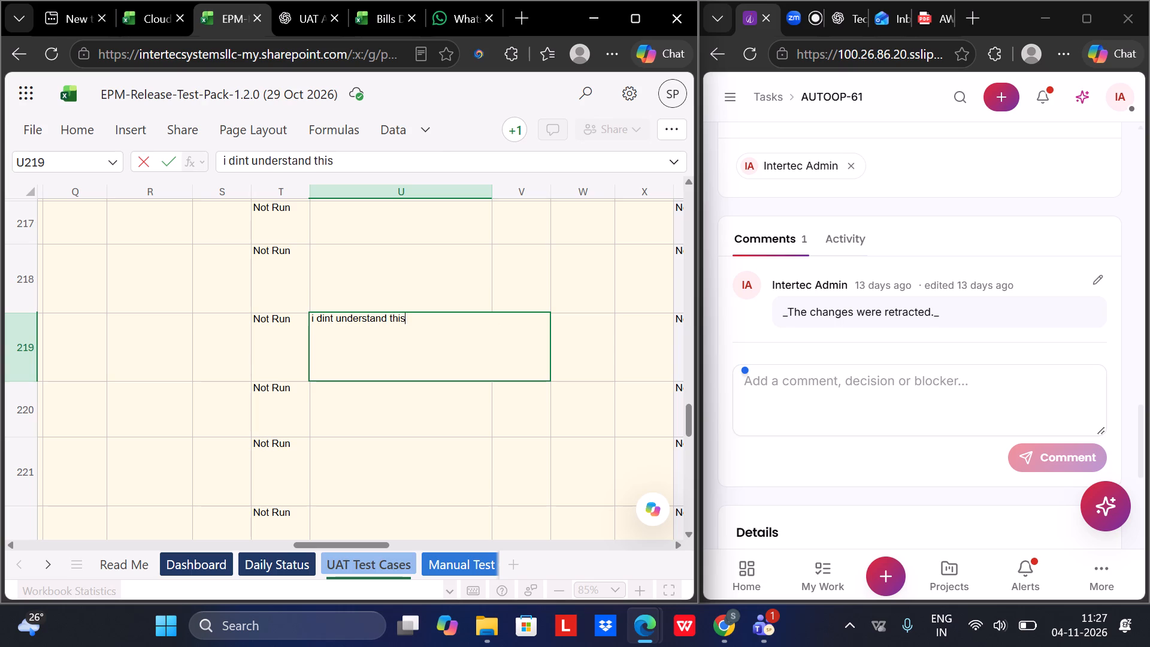
pyautogui.press('Return')
# Return to the test data, steps and expected results of the document test cases from row 220 onward.
pyautogui.hscroll(5, 282, 390)
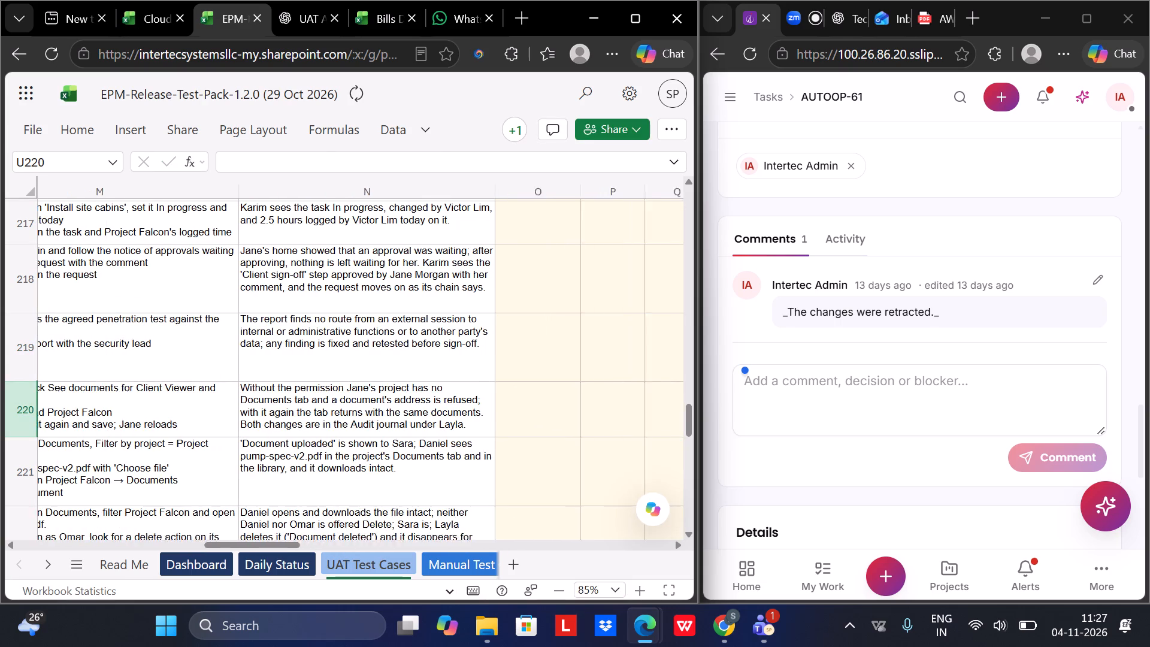
pyautogui.hscroll(2, 282, 390)
pyautogui.scroll(-1, 282, 390)
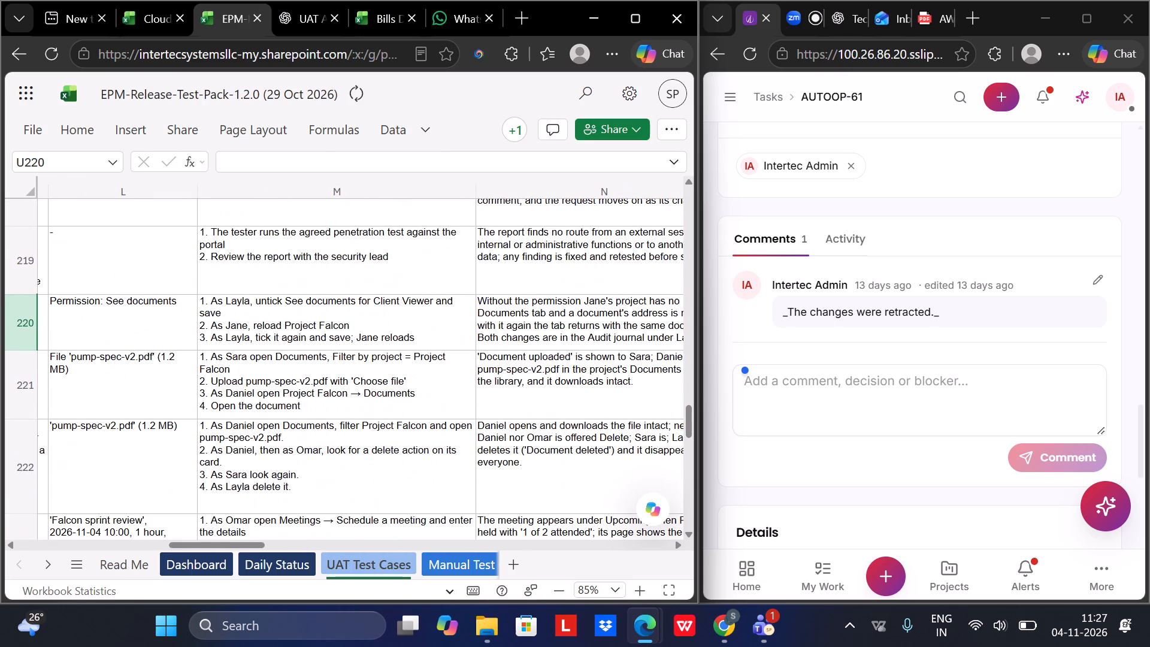
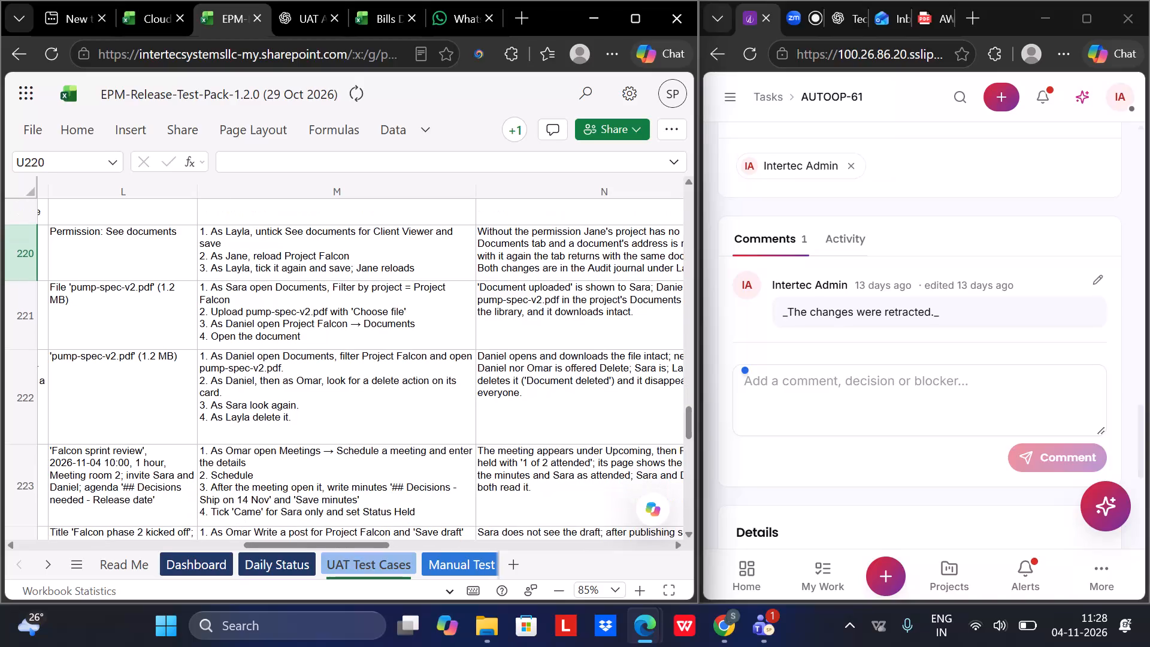
# Leave the AUTOOP-61 task details and open the Reports page in EPM.
pyautogui.scroll(-1, 816, 378)
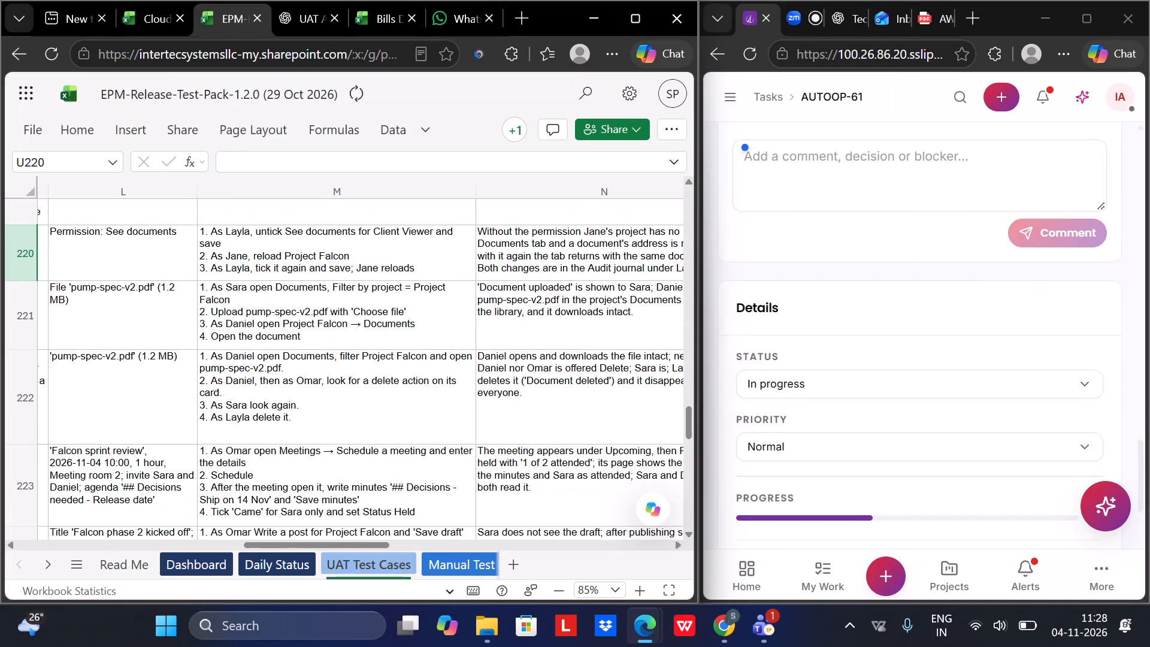
pyautogui.scroll(-1, 816, 378)
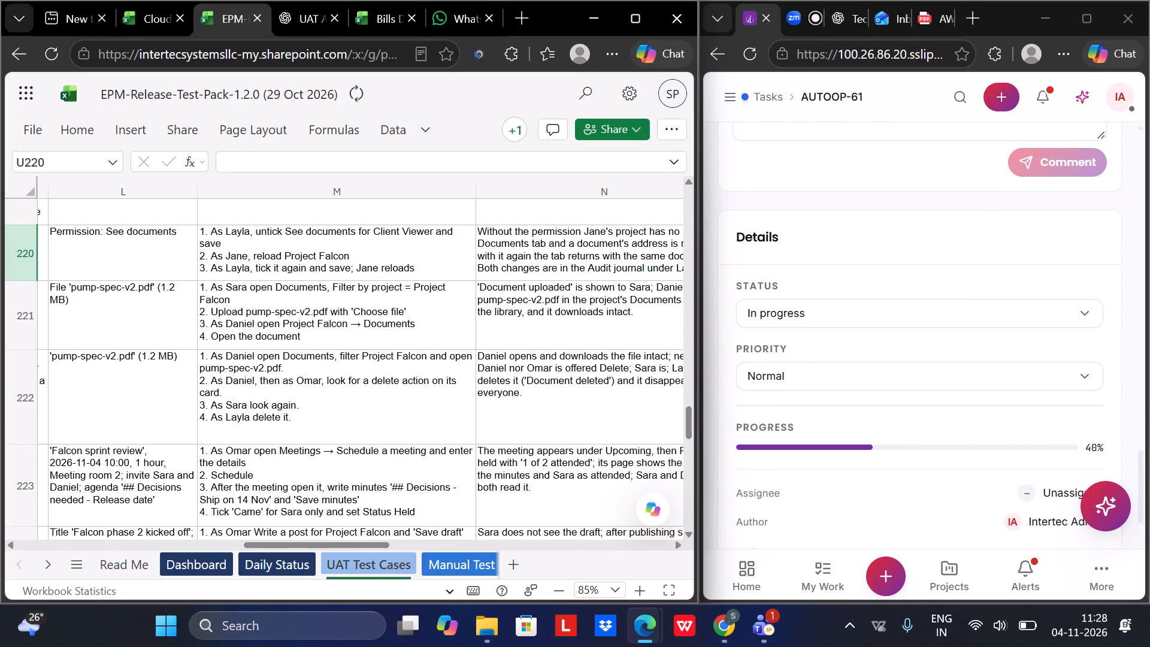
pyautogui.scroll(-1, 395, 352)
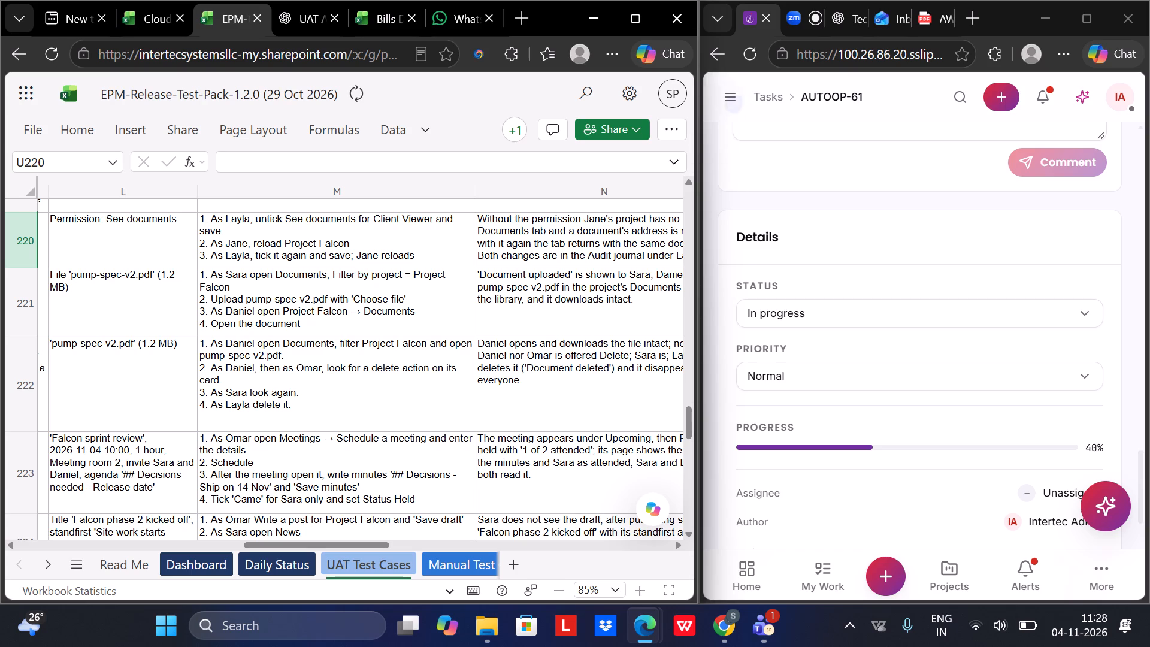
pyautogui.click(725, 84)
pyautogui.scroll(-1, 777, 322)
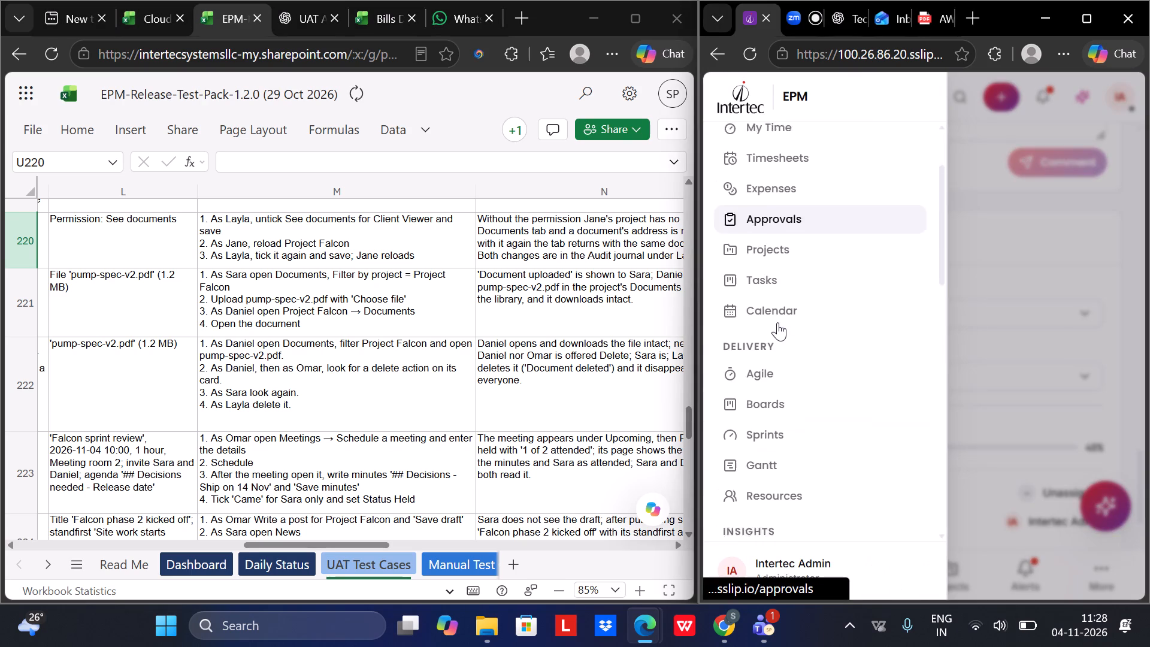
pyautogui.scroll(-2, 777, 322)
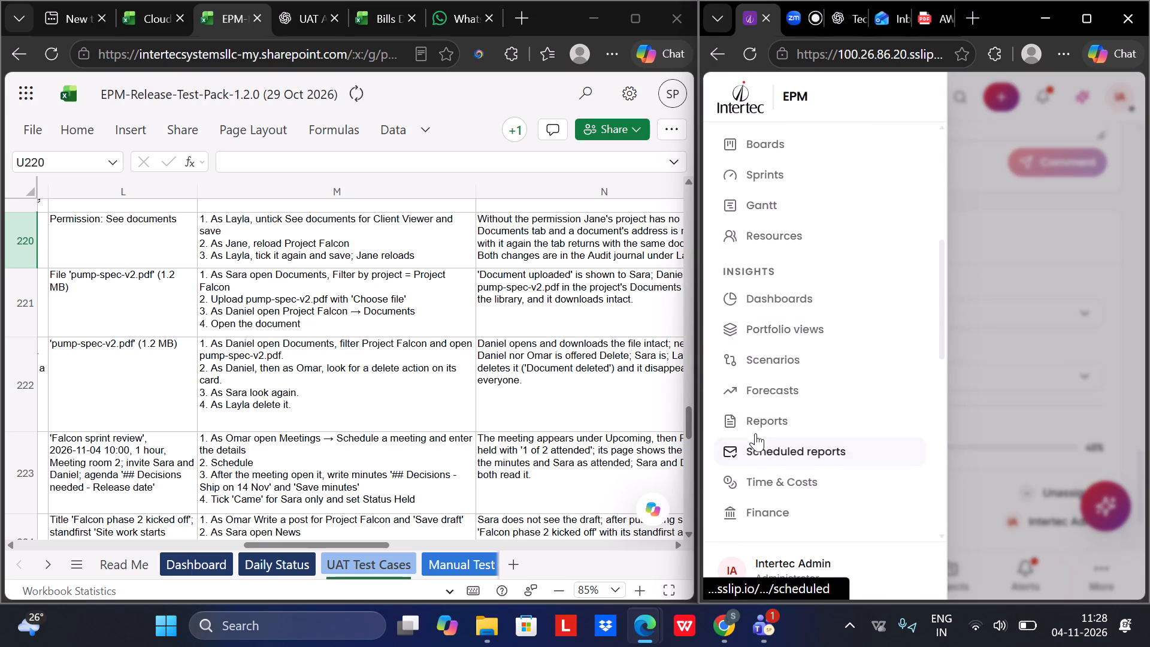
pyautogui.click(758, 414)
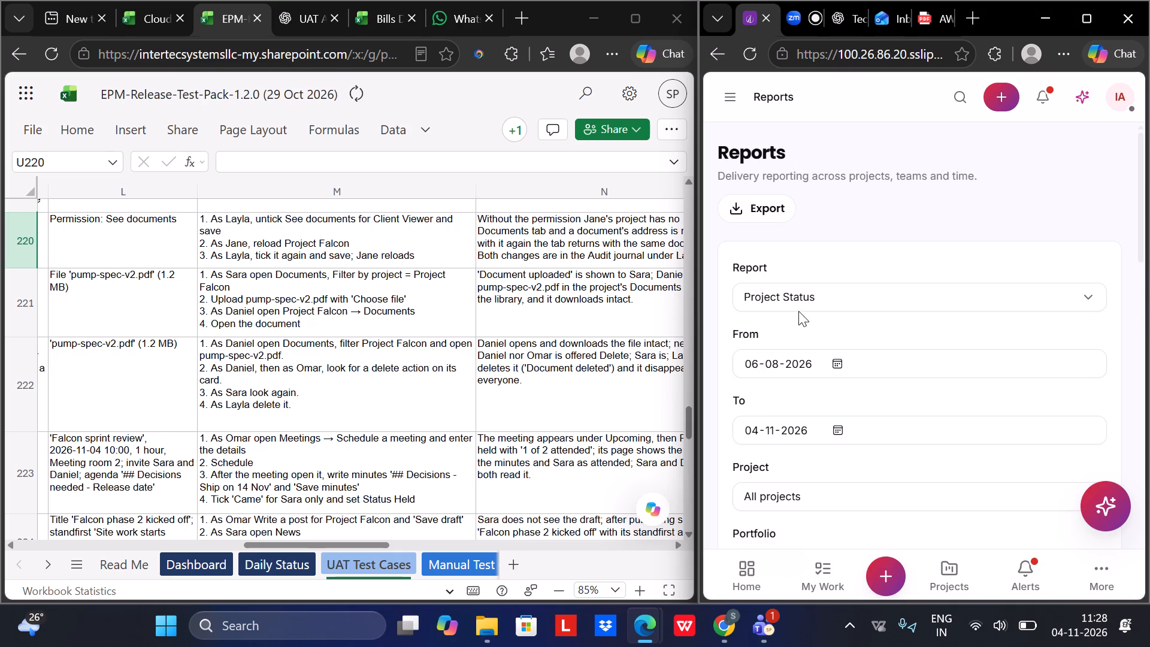
# Configure the report as Task Completion for the Falcon project and the Cloud & Automation team.
pyautogui.click(789, 307)
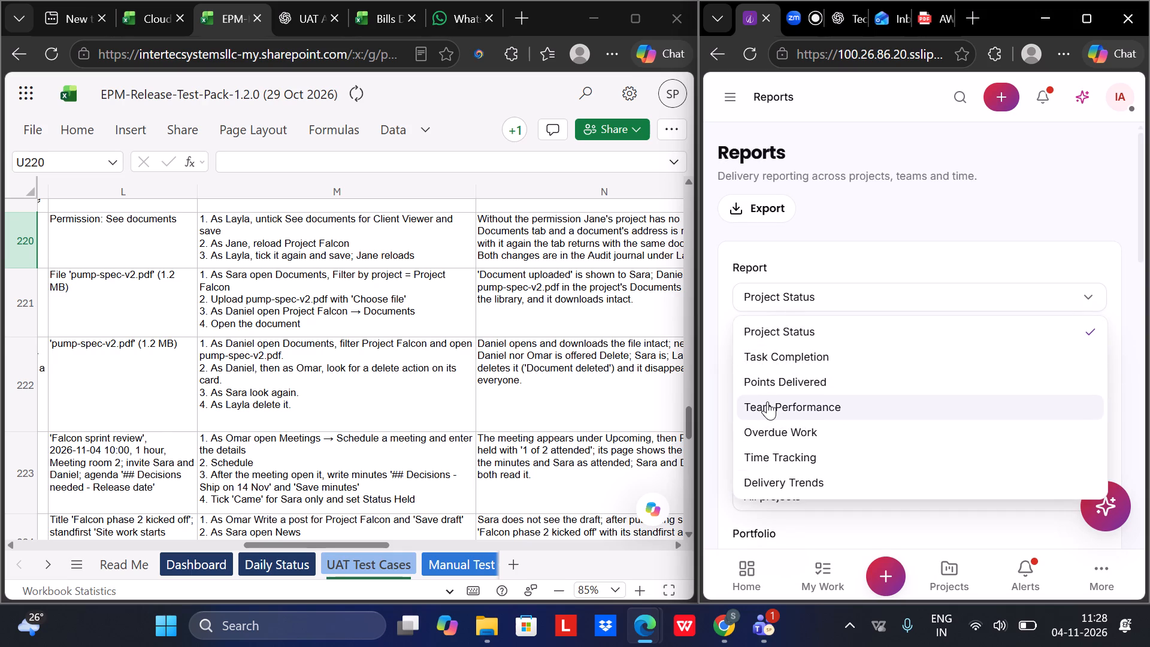
pyautogui.click(764, 350)
pyautogui.scroll(-3, 764, 350)
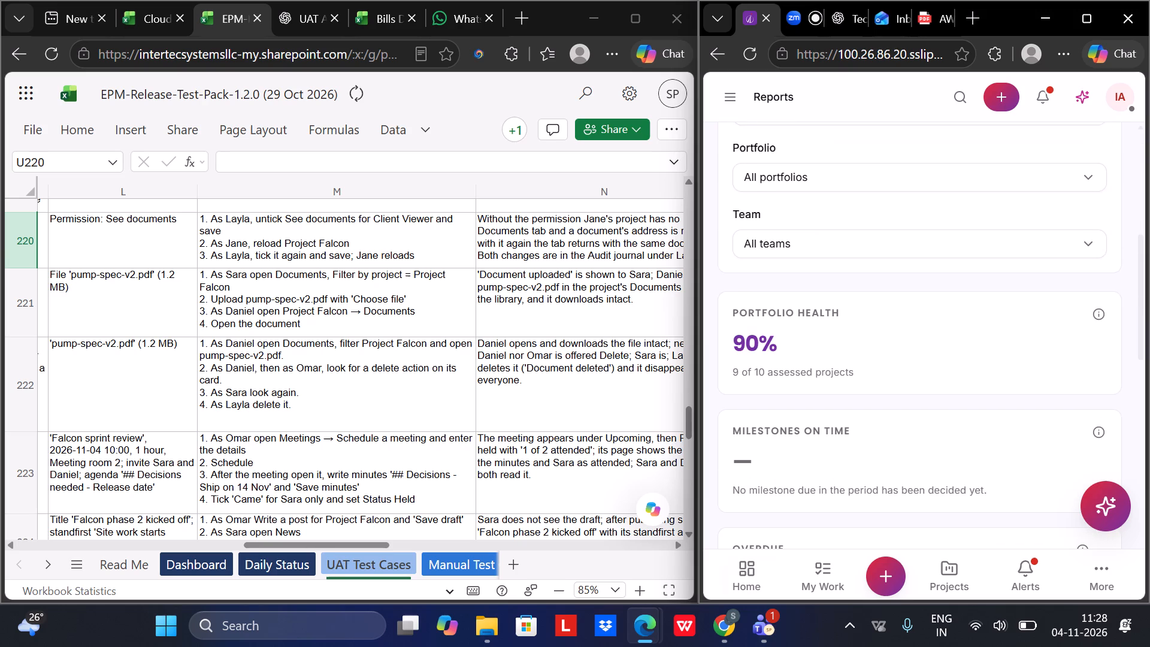
pyautogui.scroll(1, 764, 350)
pyautogui.click(756, 190)
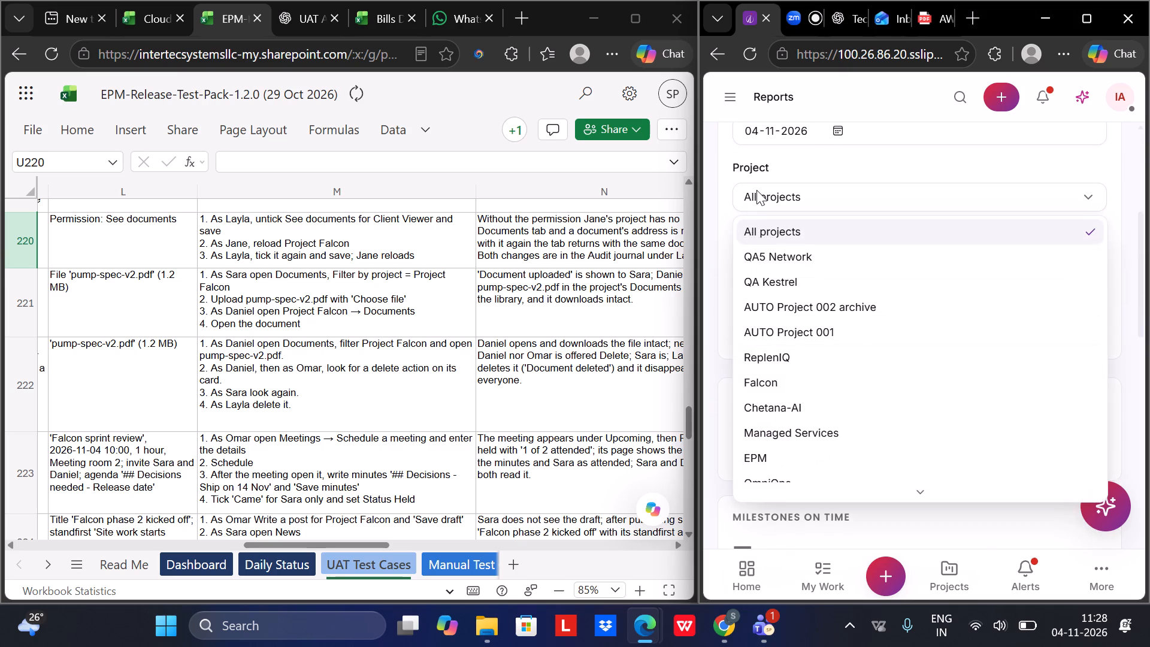
pyautogui.click(770, 381)
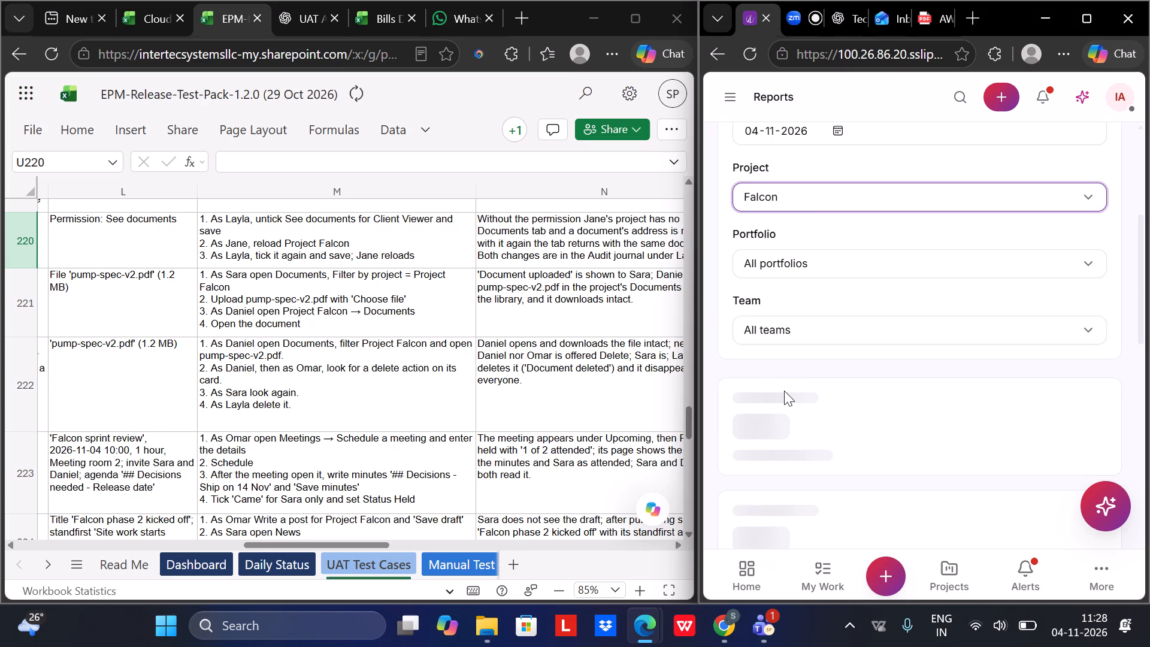
pyautogui.scroll(-1, 784, 391)
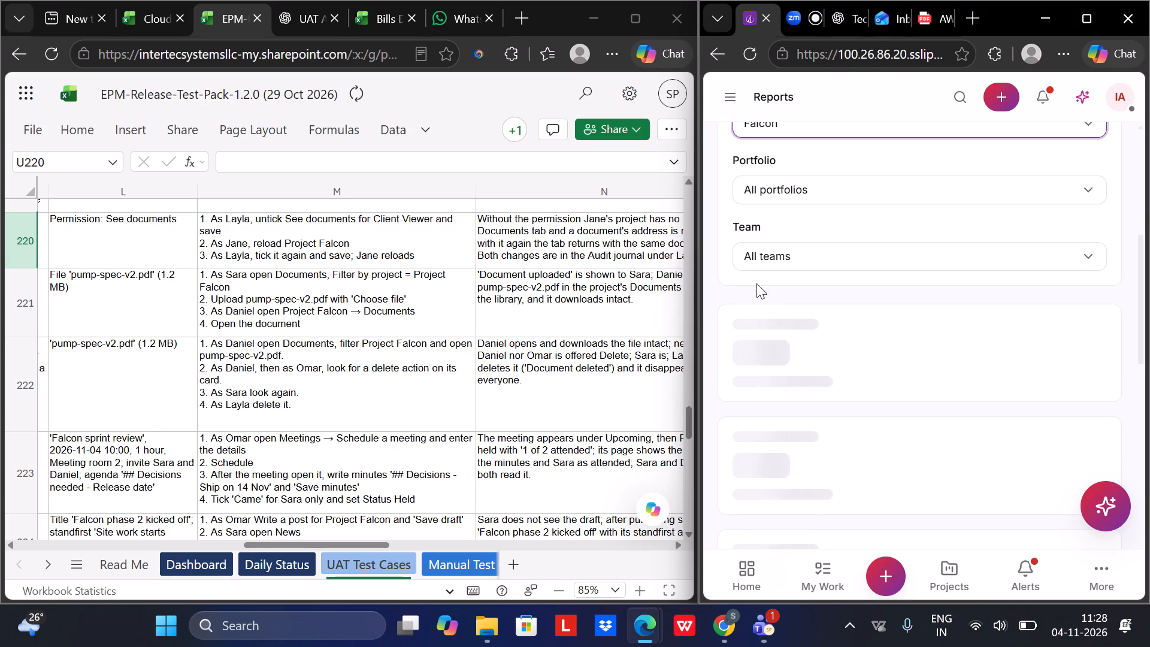
pyautogui.click(753, 255)
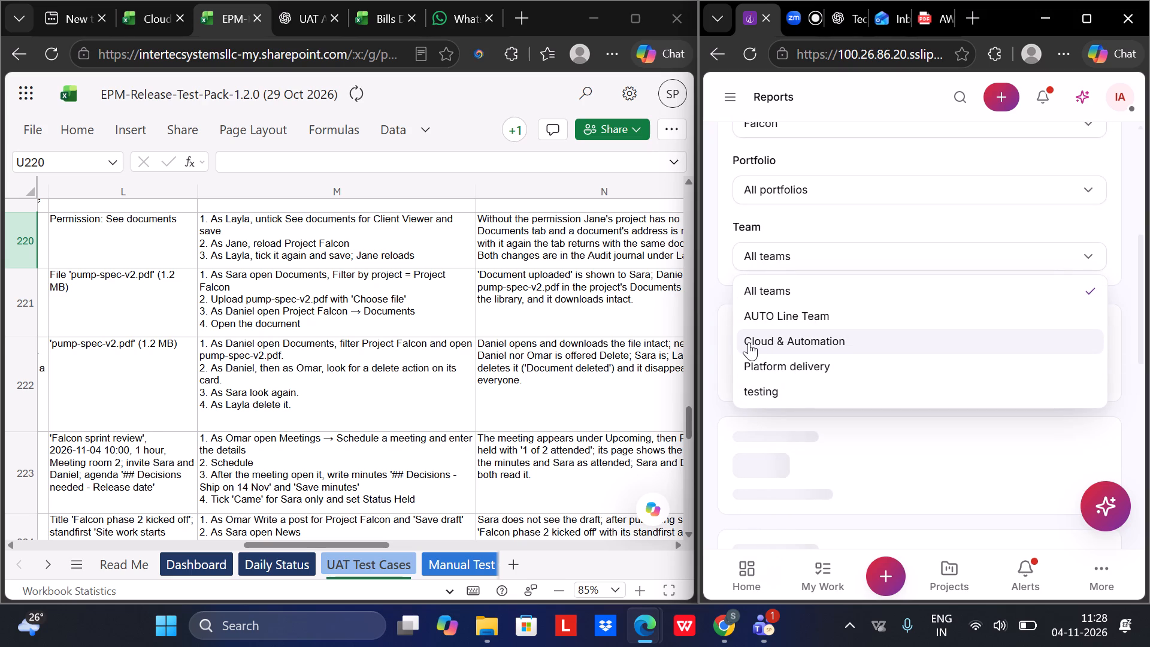
pyautogui.click(749, 342)
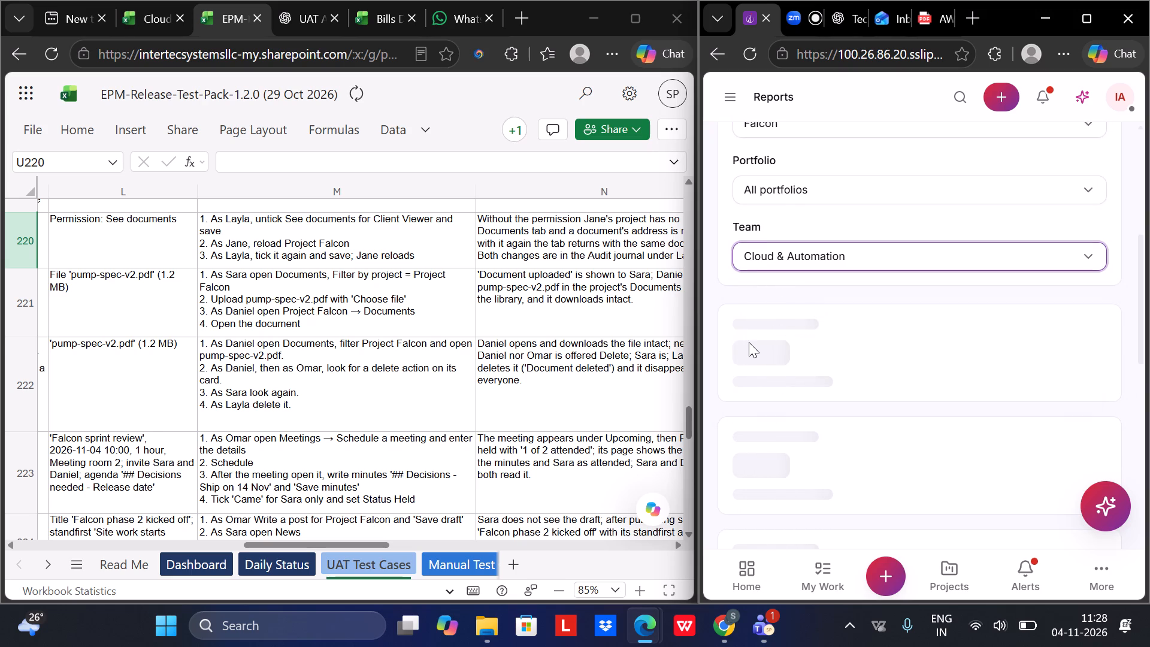
# Examine the filtered Task Completion report's indicators and charts, down to completion by status.
pyautogui.scroll(-1, 749, 342)
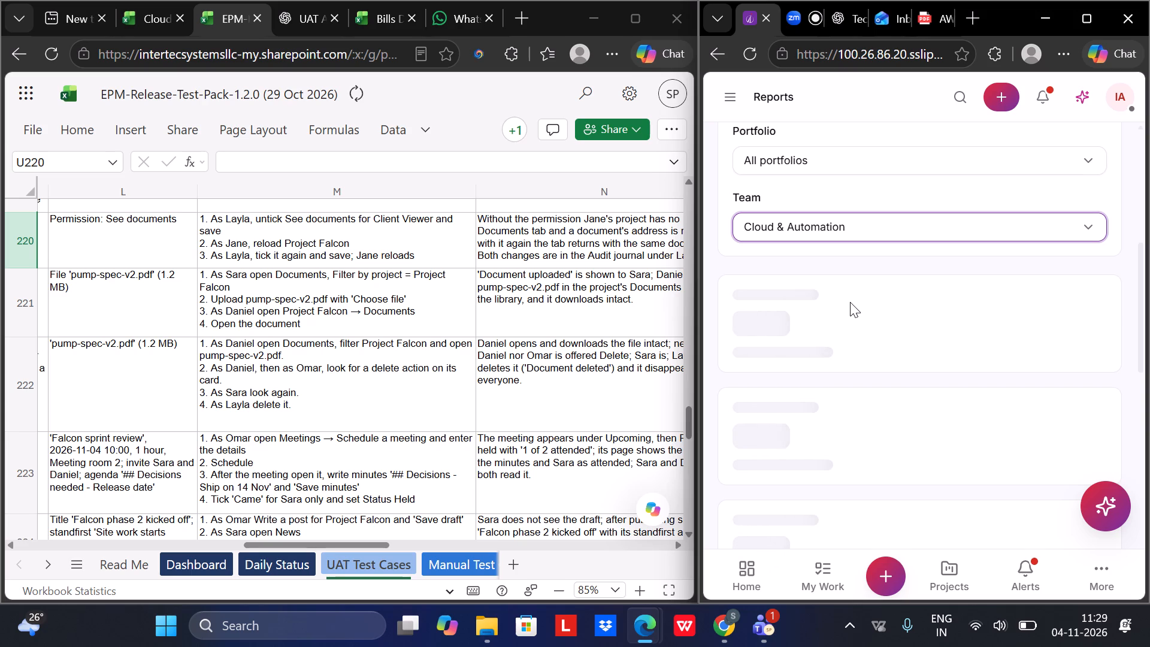
pyautogui.scroll(-1, 850, 302)
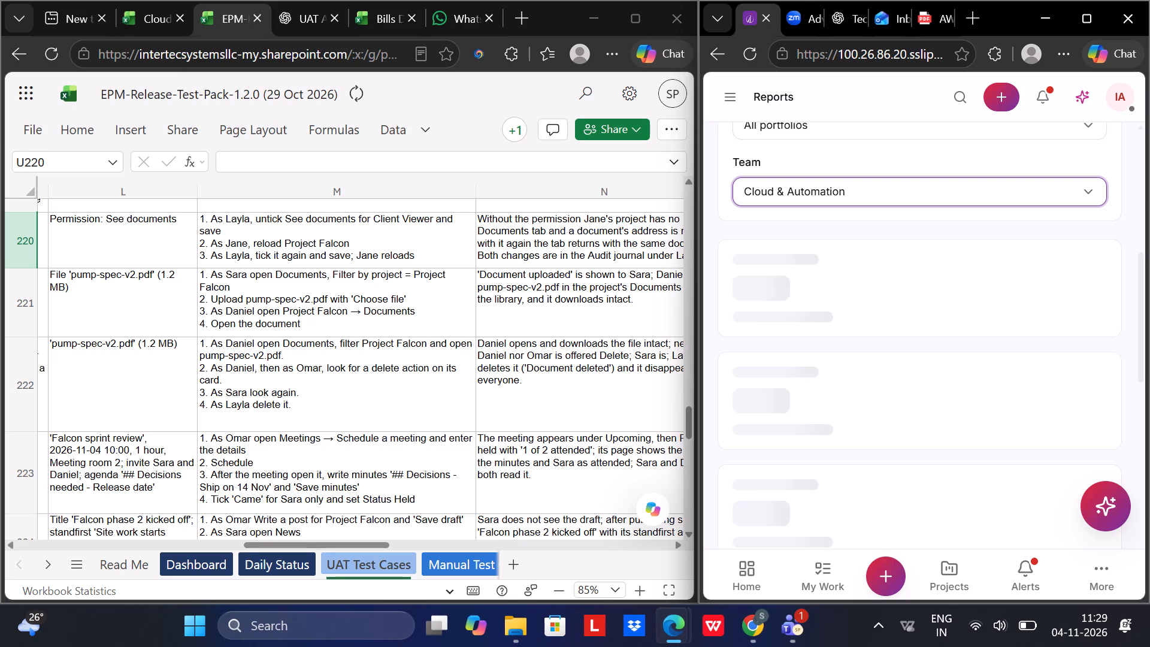
pyautogui.scroll(-1, 940, 285)
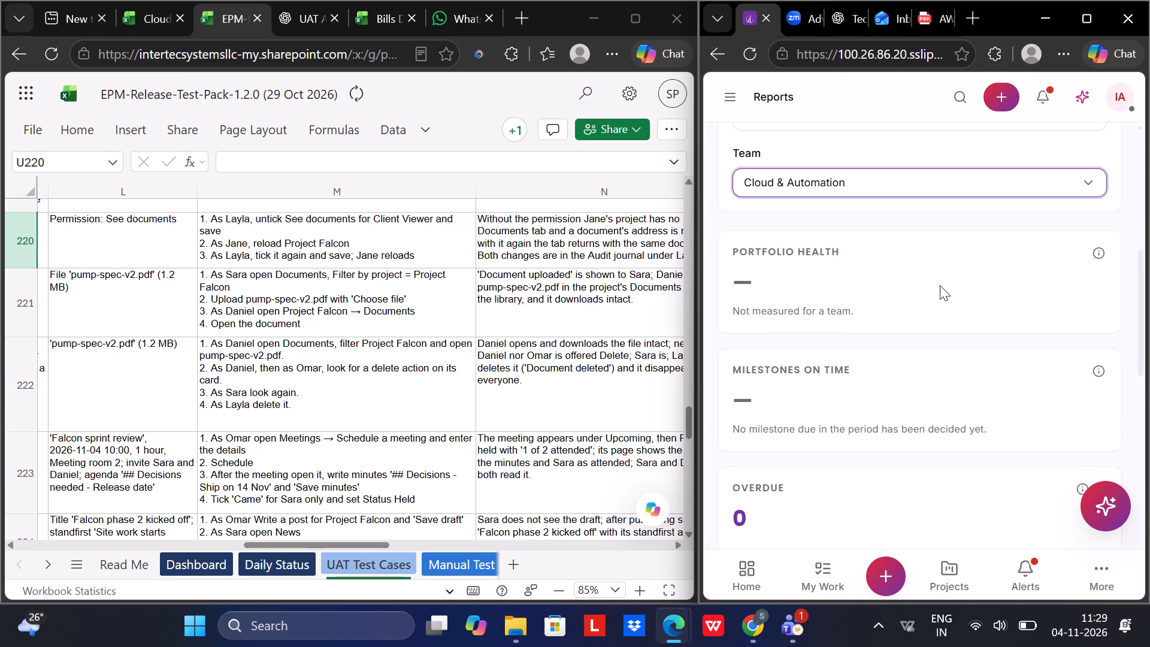
pyautogui.scroll(-5, 940, 285)
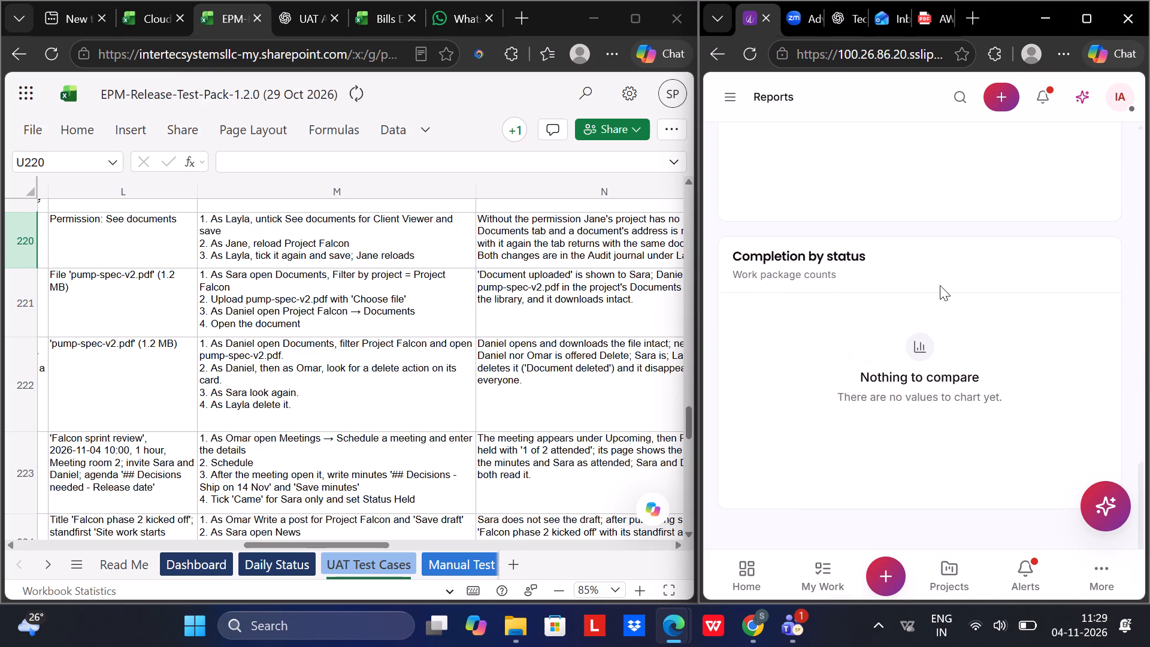
pyautogui.scroll(-1, 940, 285)
pyautogui.scroll(7, 940, 285)
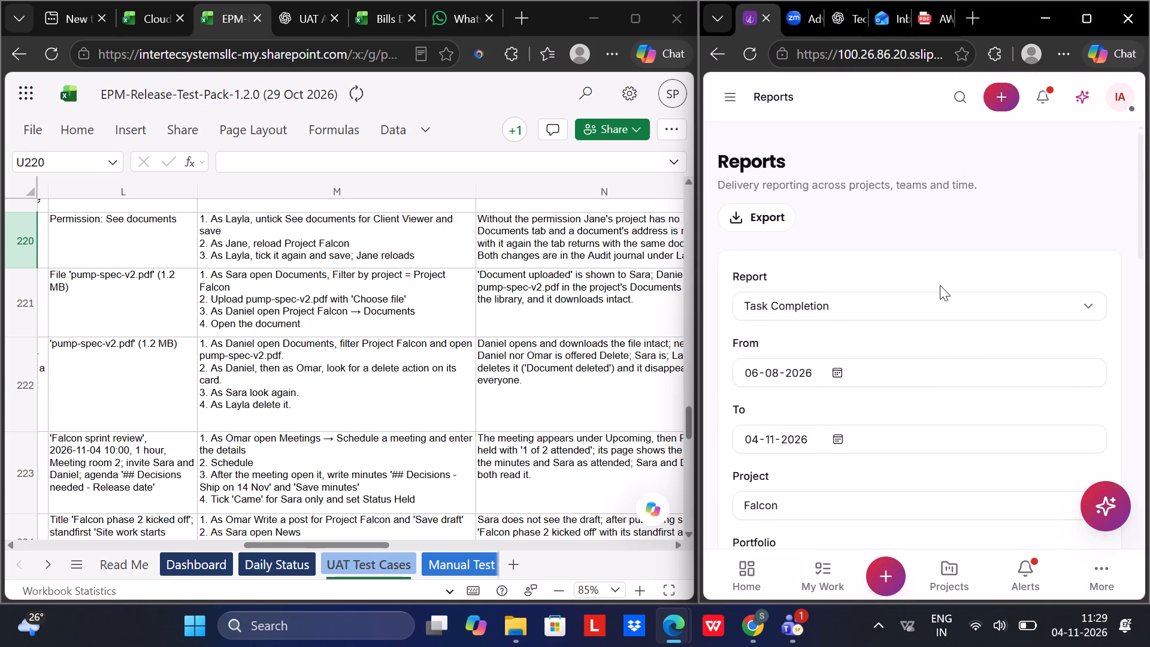
pyautogui.scroll(2, 940, 285)
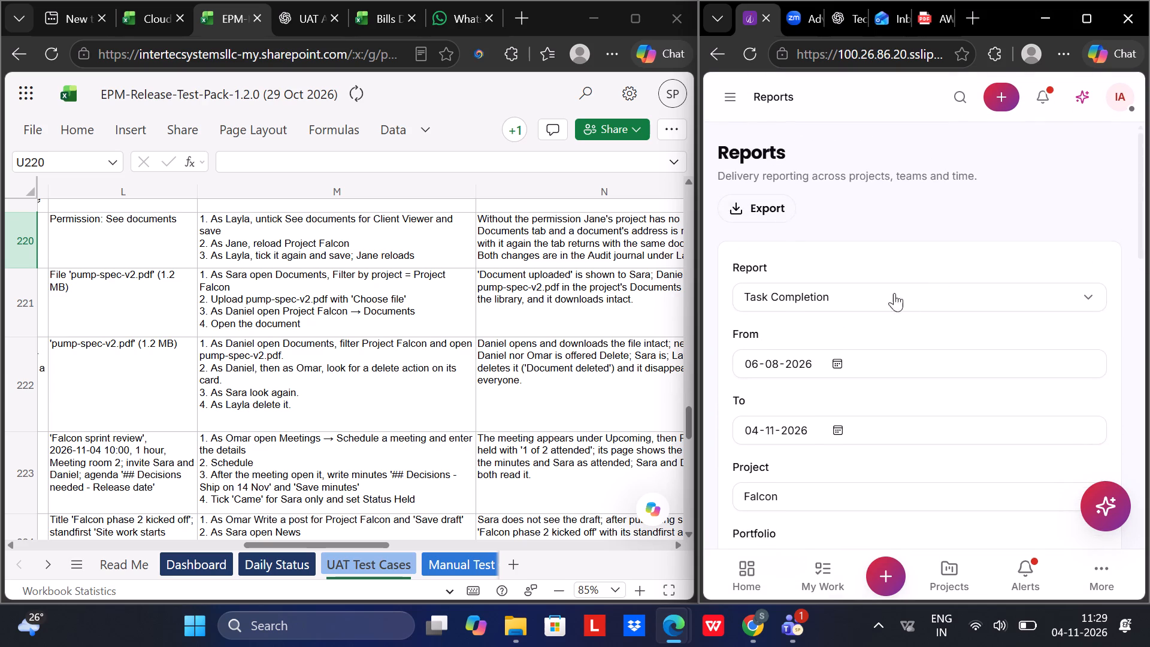
# Export the filtered Task Completion report as an Excel workbook (.xlsx).
pyautogui.click(759, 213)
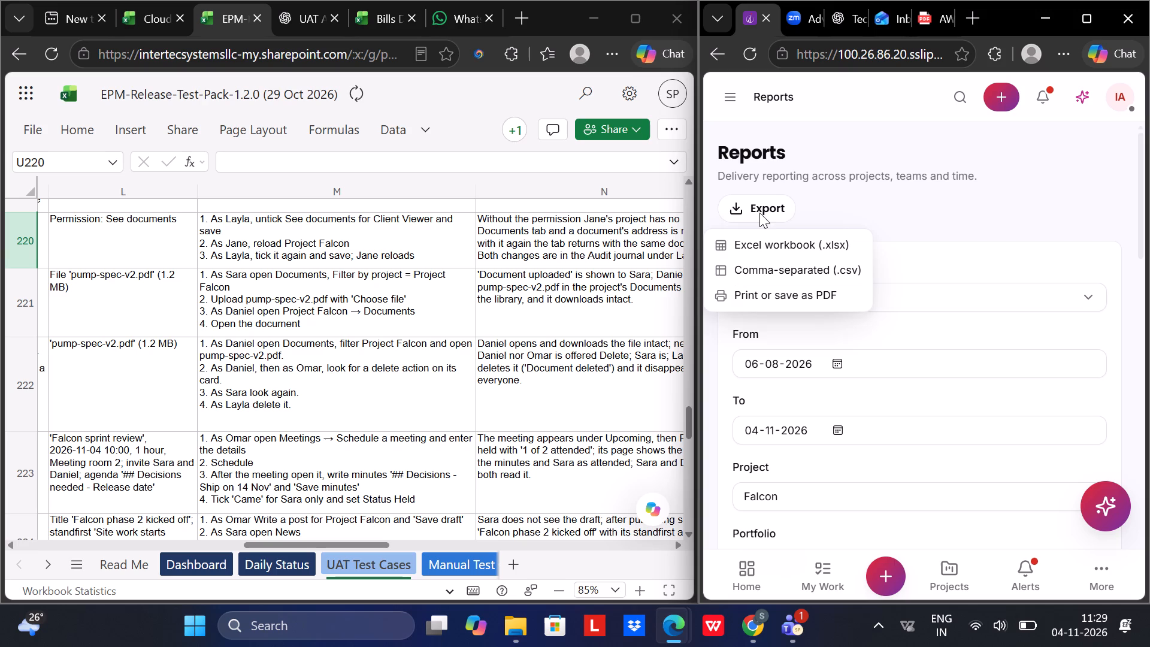
pyautogui.click(776, 246)
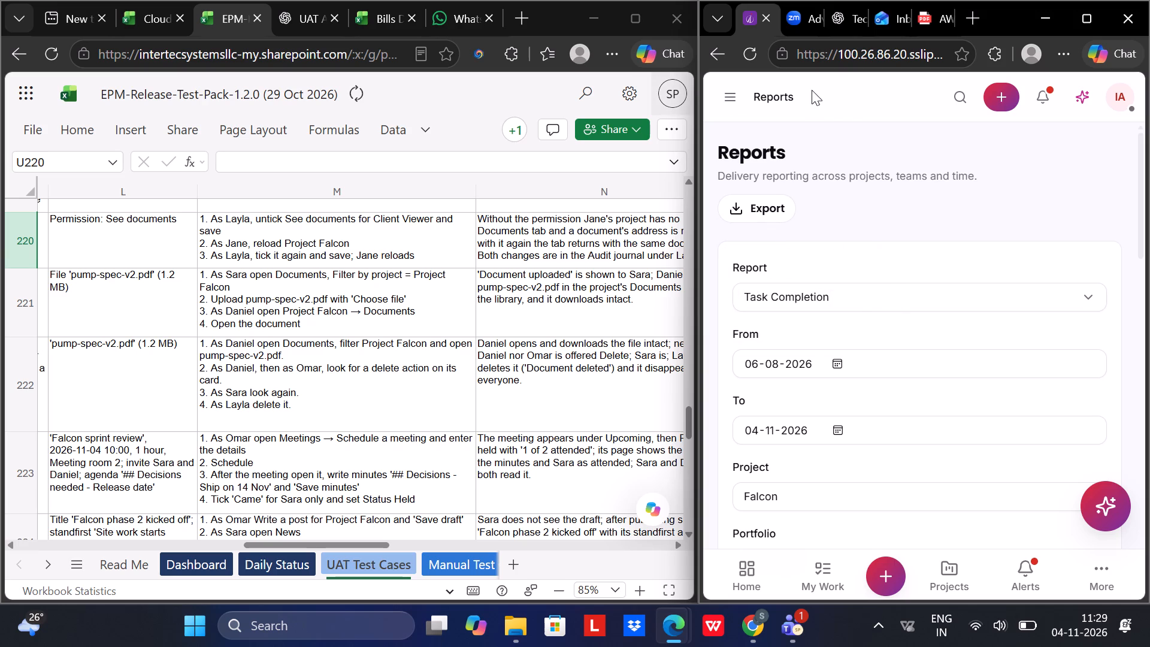
# Search EPM for "docum" to find the Documents page.
pyautogui.click(848, 107)
pyautogui.click(957, 90)
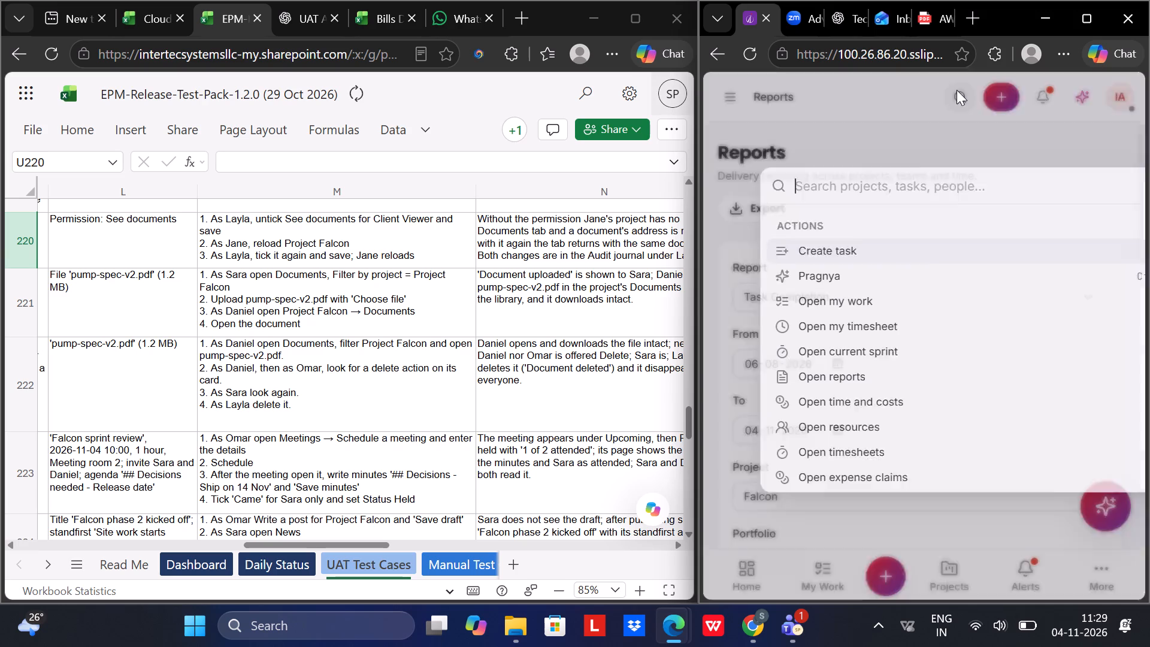
pyautogui.write('do')
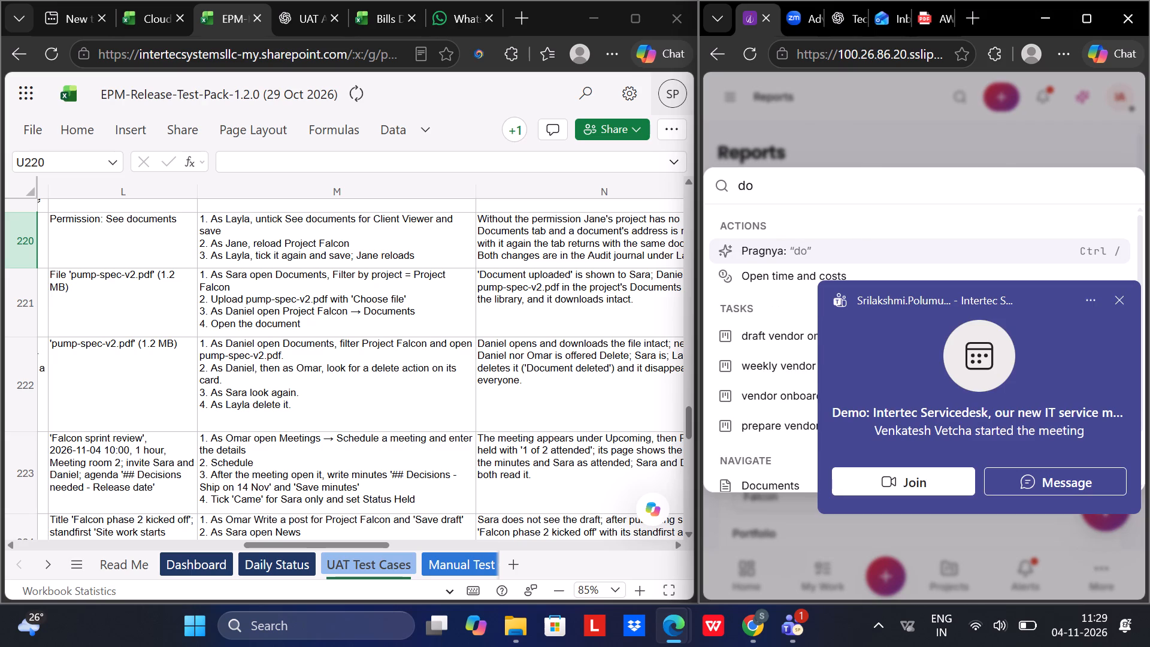
pyautogui.write('cum')
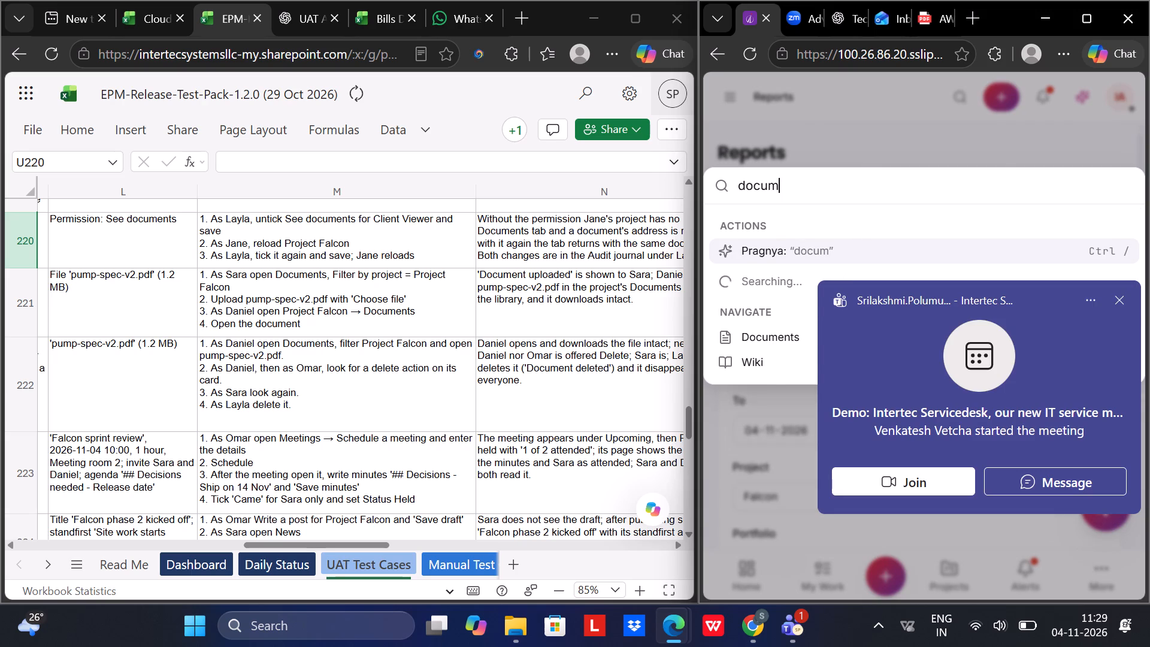
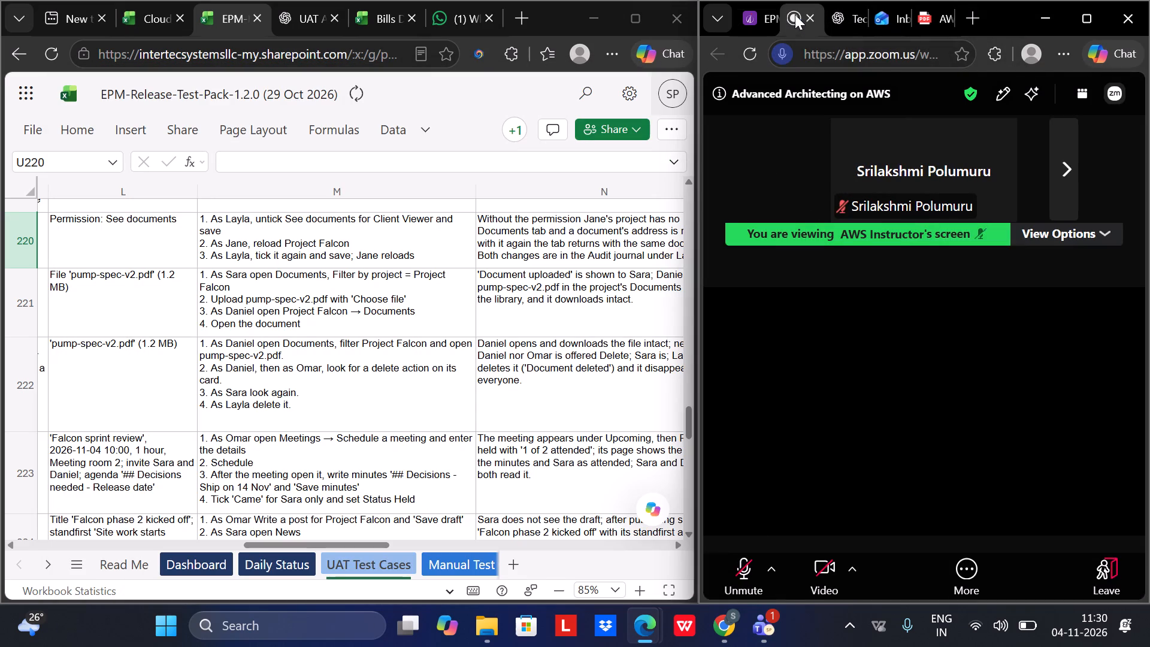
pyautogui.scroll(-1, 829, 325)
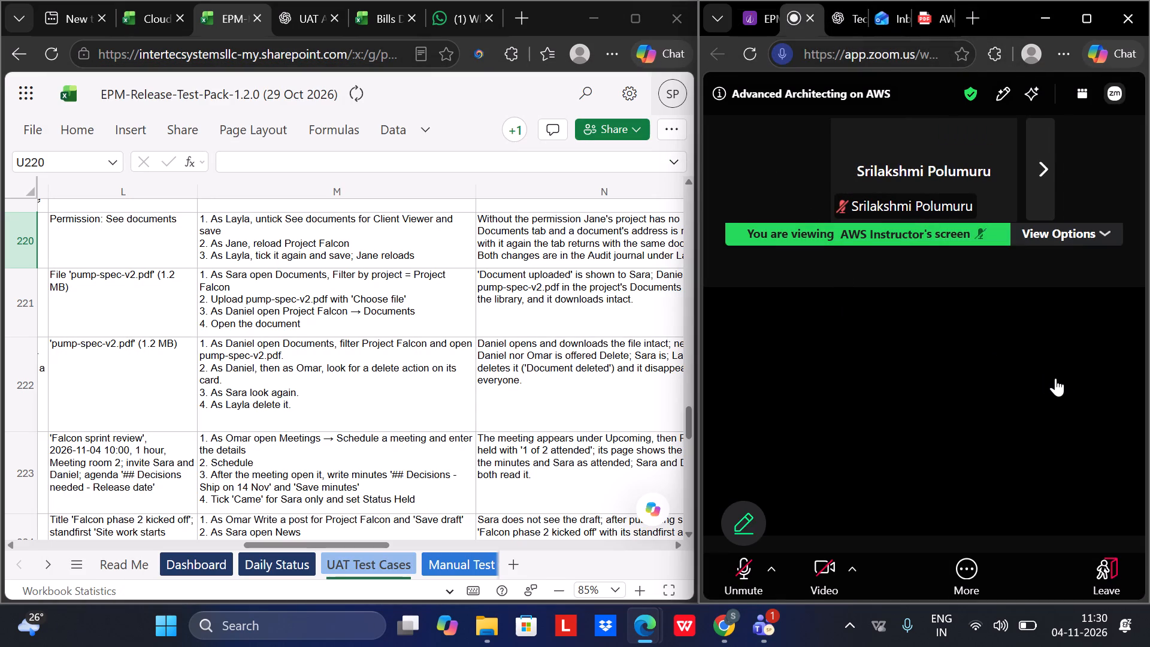
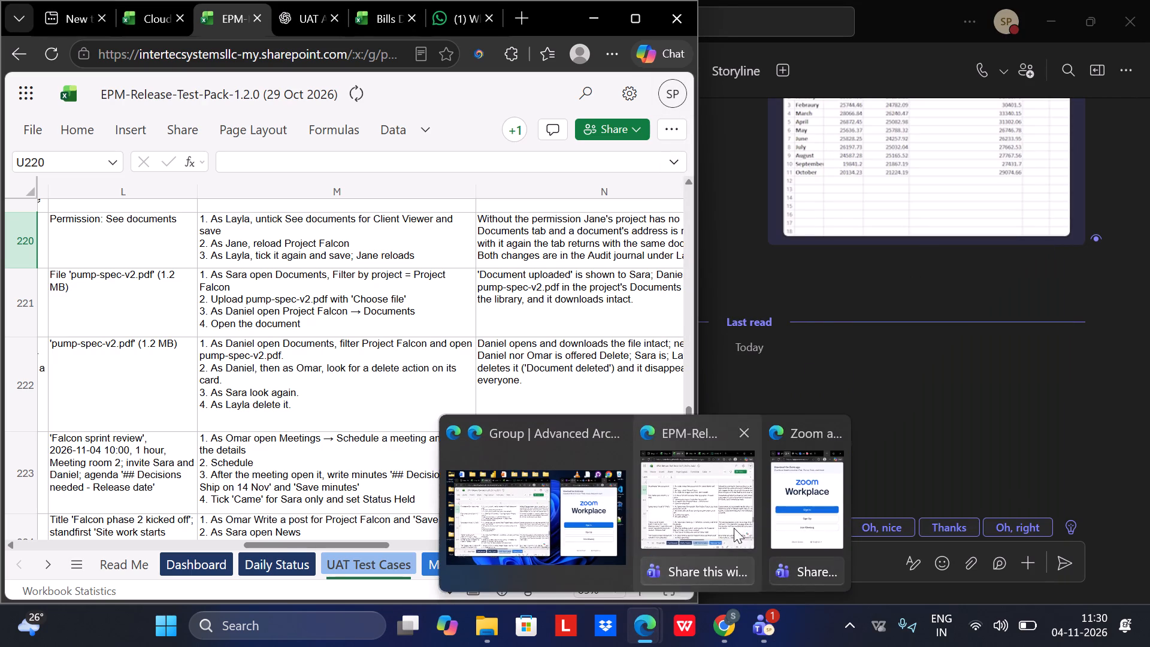
# Switch from the Teams chat to the EPM app's Reports page, alongside the UAT Test Cases sheet.
pyautogui.click(787, 500)
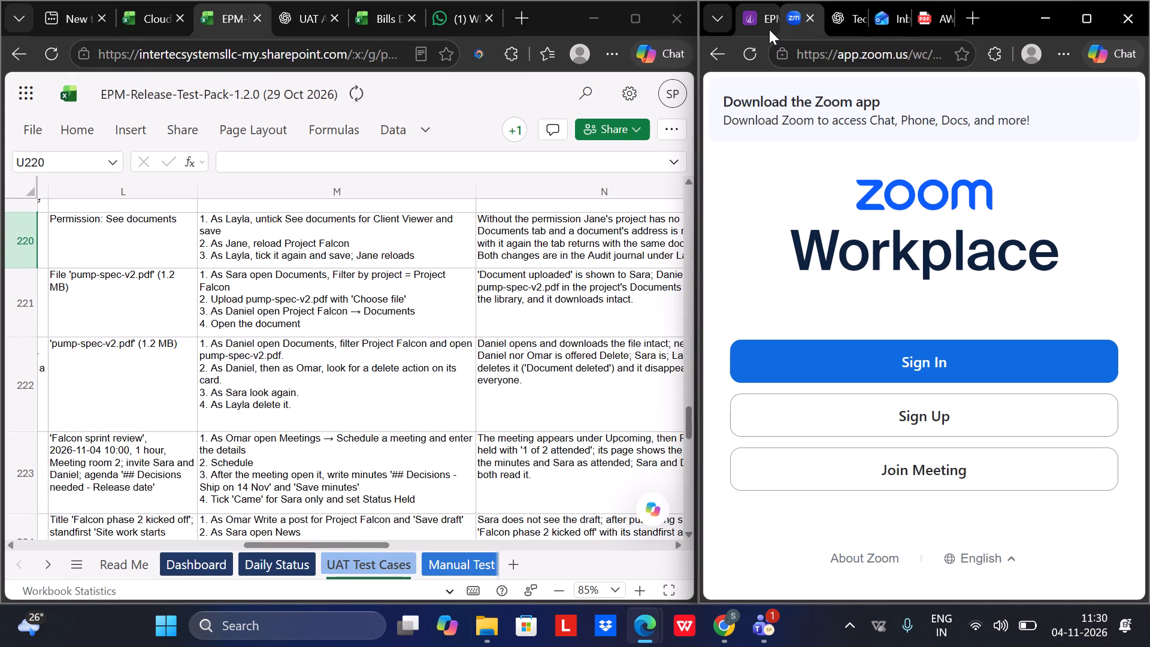
pyautogui.click(768, 27)
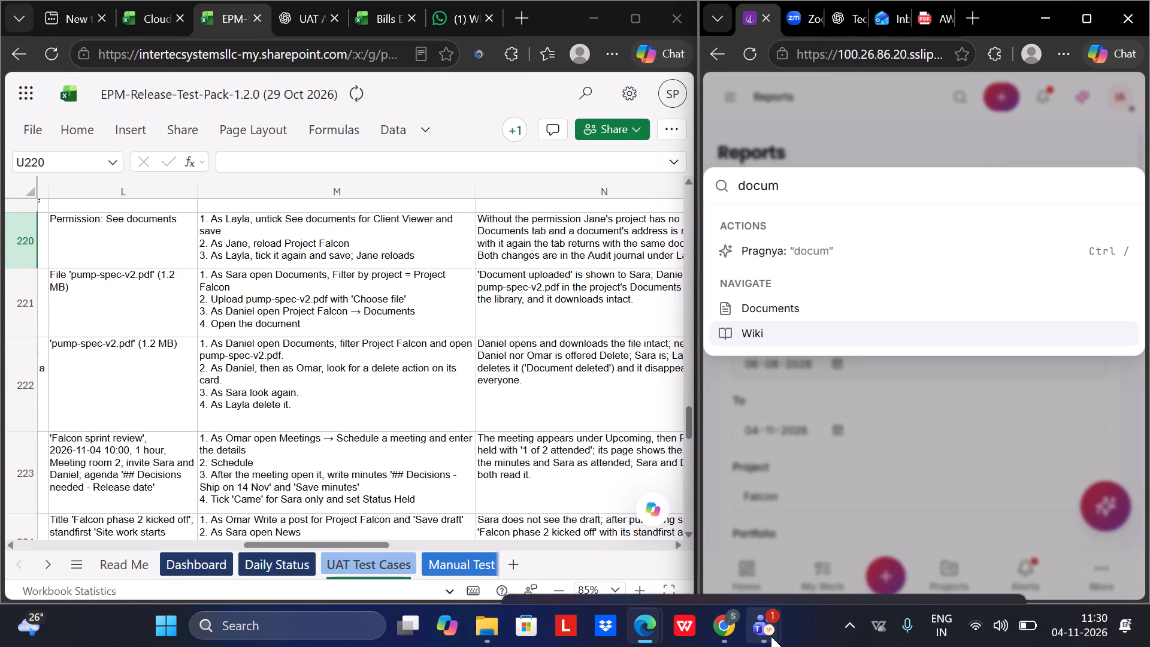
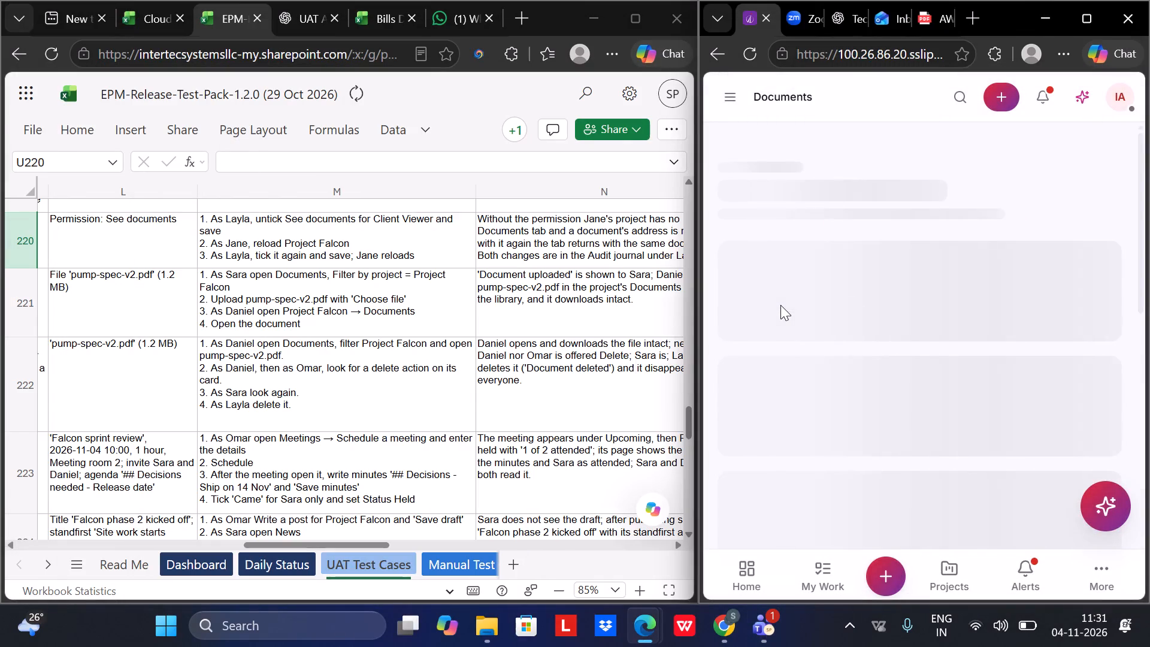
# Retry loading the EPM Documents page several times.
pyautogui.click(915, 268)
pyautogui.doubleClick(915, 268)
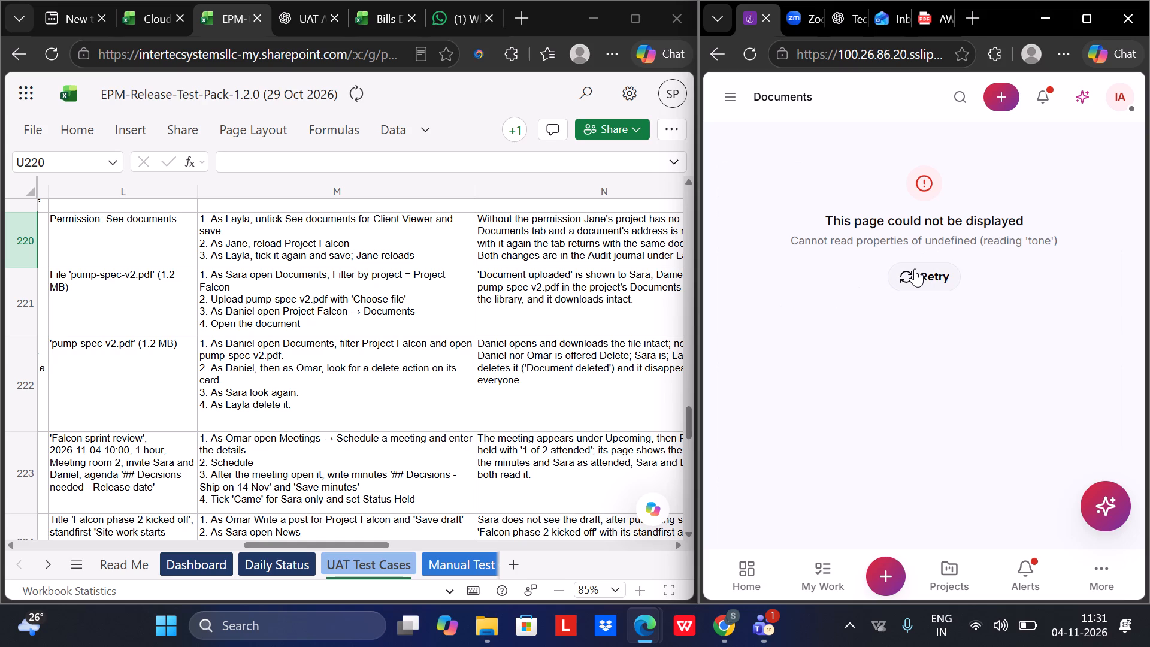
pyautogui.tripleClick(915, 268)
pyautogui.click(915, 268)
# Check the expected result in N221 for the 'pump-spec-v2.pdf' upload test case in the UAT Test Cases sheet.
pyautogui.click(652, 321)
pyautogui.scroll(1, 652, 321)
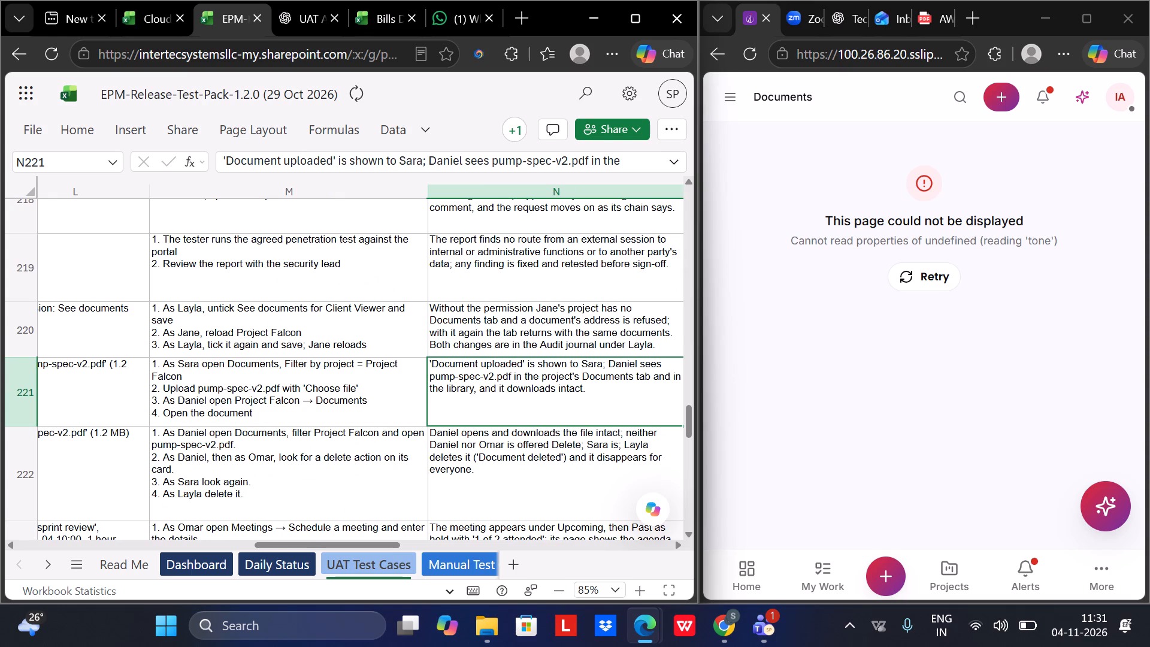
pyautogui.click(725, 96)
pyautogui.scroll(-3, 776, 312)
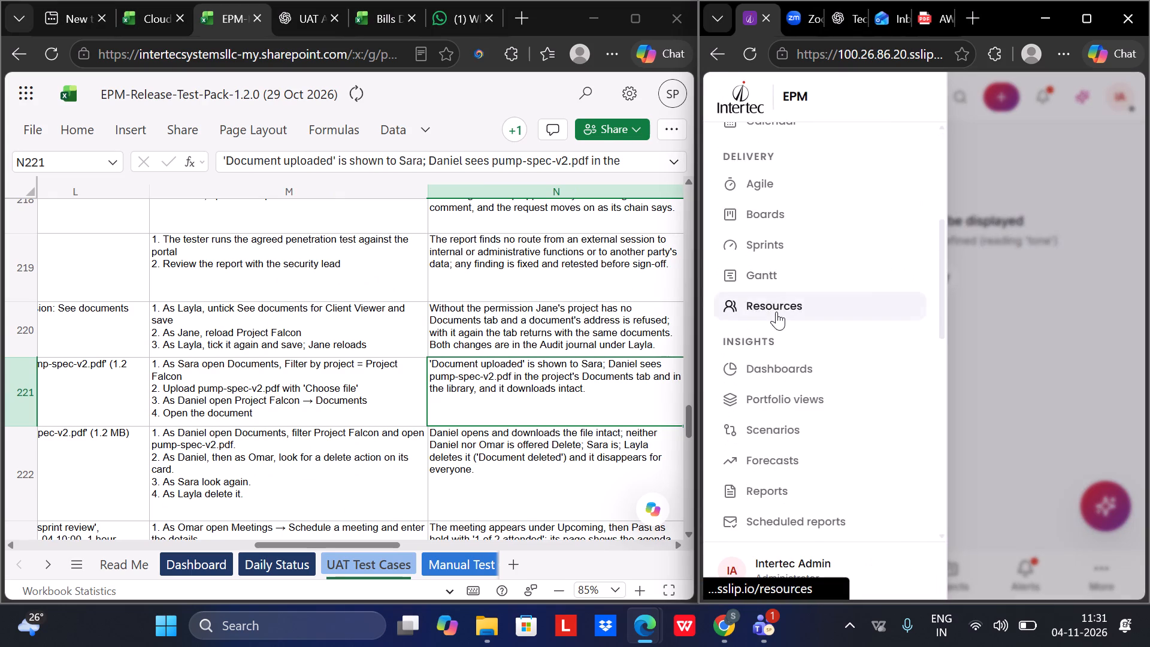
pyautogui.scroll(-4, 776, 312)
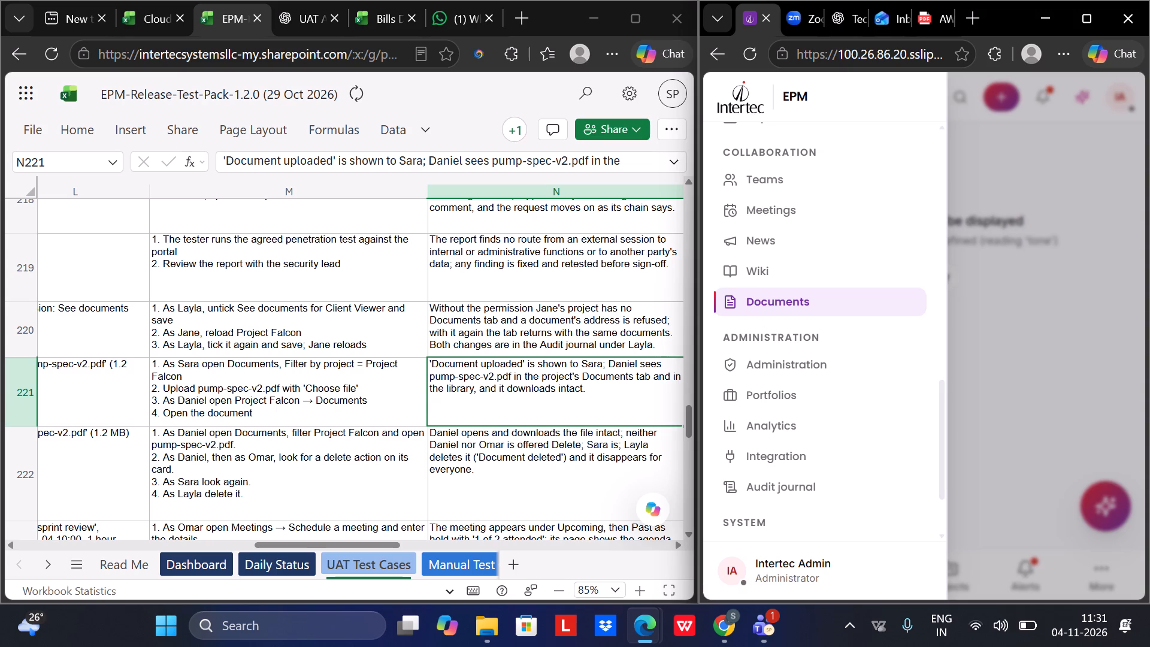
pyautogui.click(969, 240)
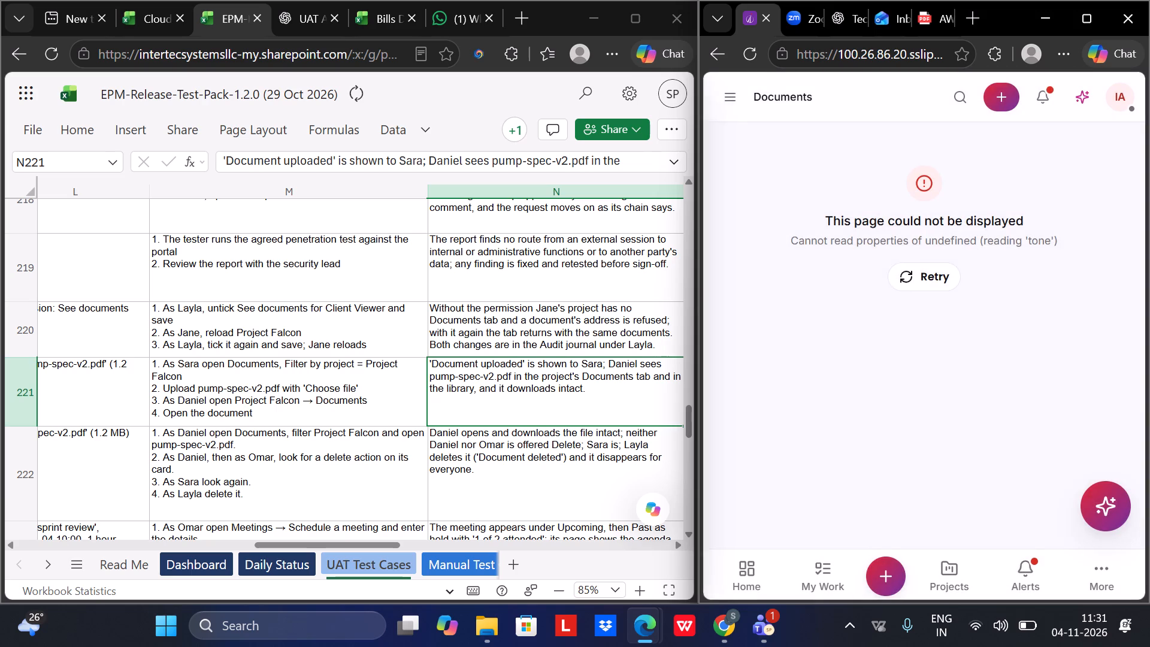
# Reopen the Documents page from the EPM navigation, retrying the page load before and after.
pyautogui.click(916, 268)
pyautogui.click(730, 94)
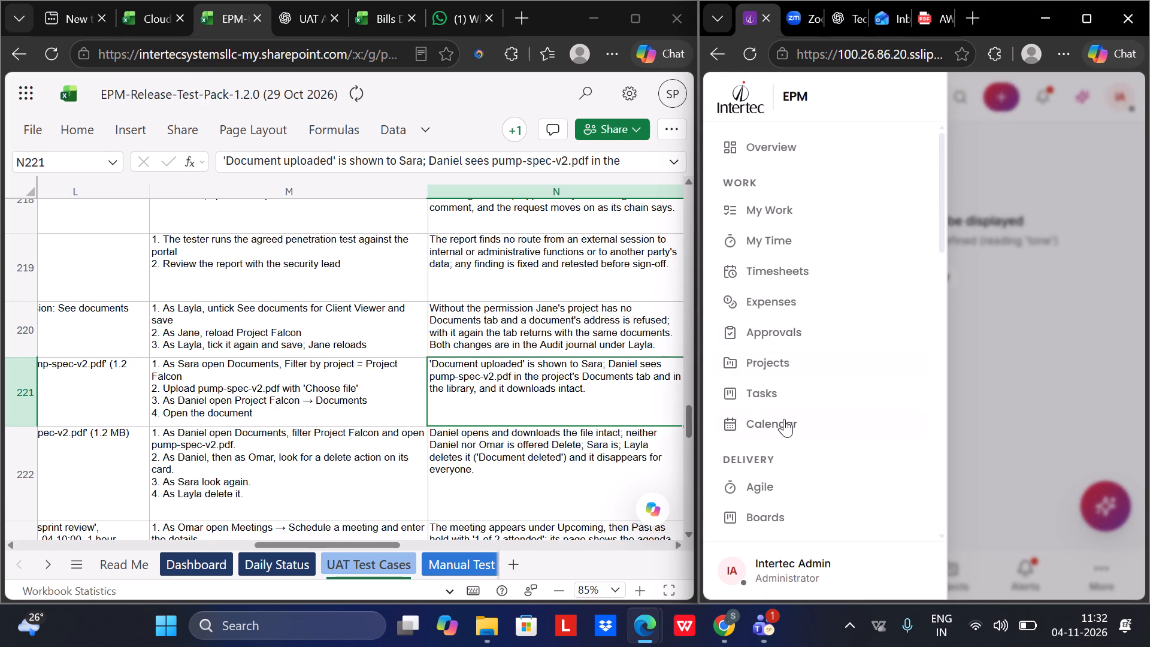
pyautogui.scroll(-2, 784, 419)
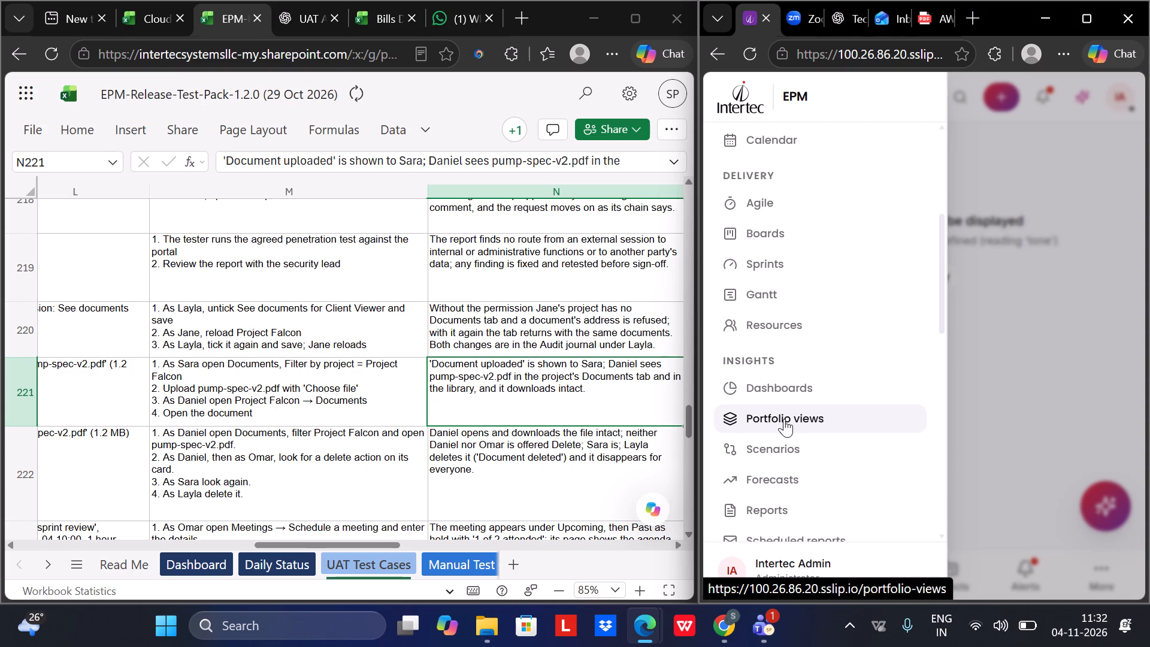
pyautogui.scroll(-3, 812, 359)
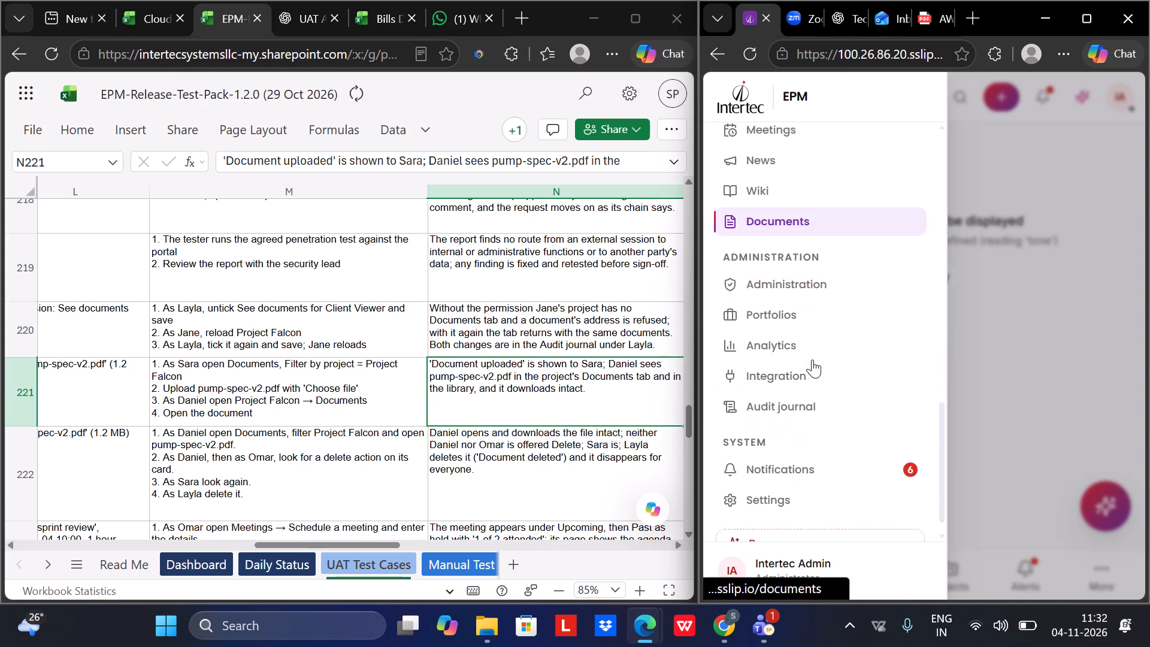
pyautogui.scroll(-1, 812, 359)
pyautogui.click(774, 208)
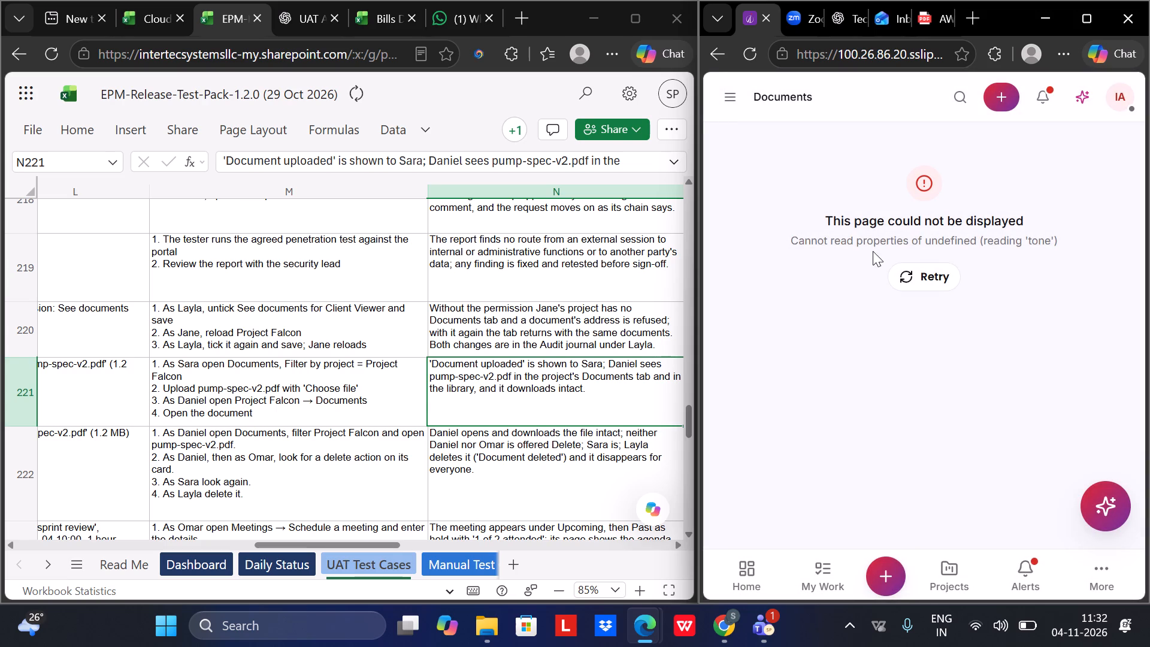
pyautogui.click(907, 273)
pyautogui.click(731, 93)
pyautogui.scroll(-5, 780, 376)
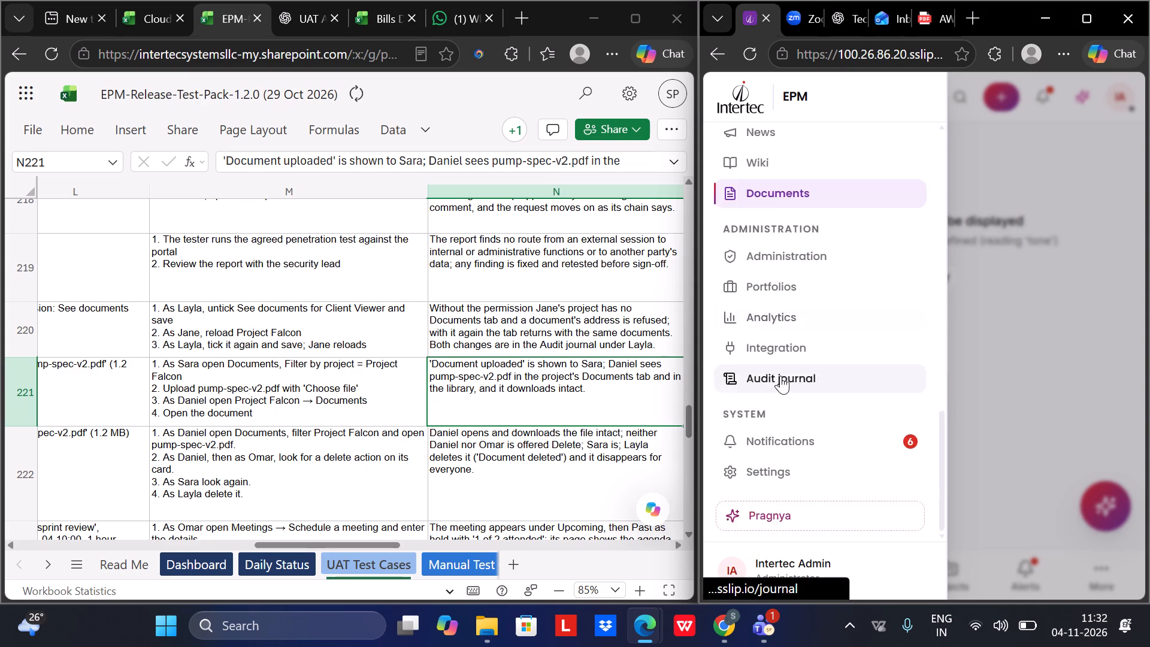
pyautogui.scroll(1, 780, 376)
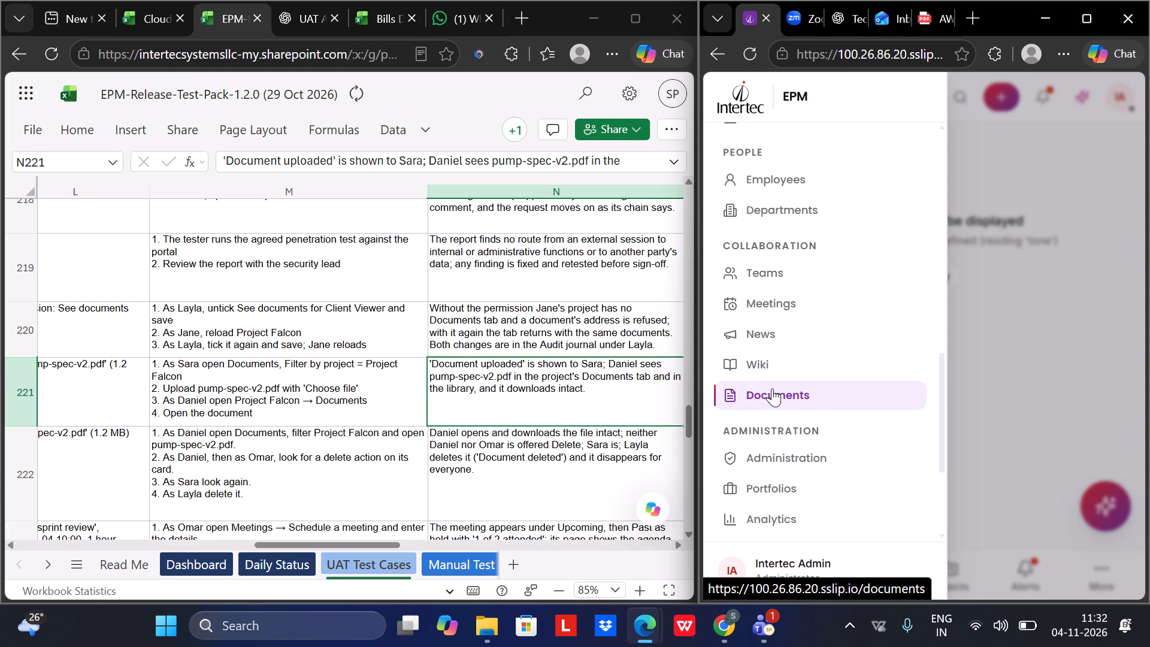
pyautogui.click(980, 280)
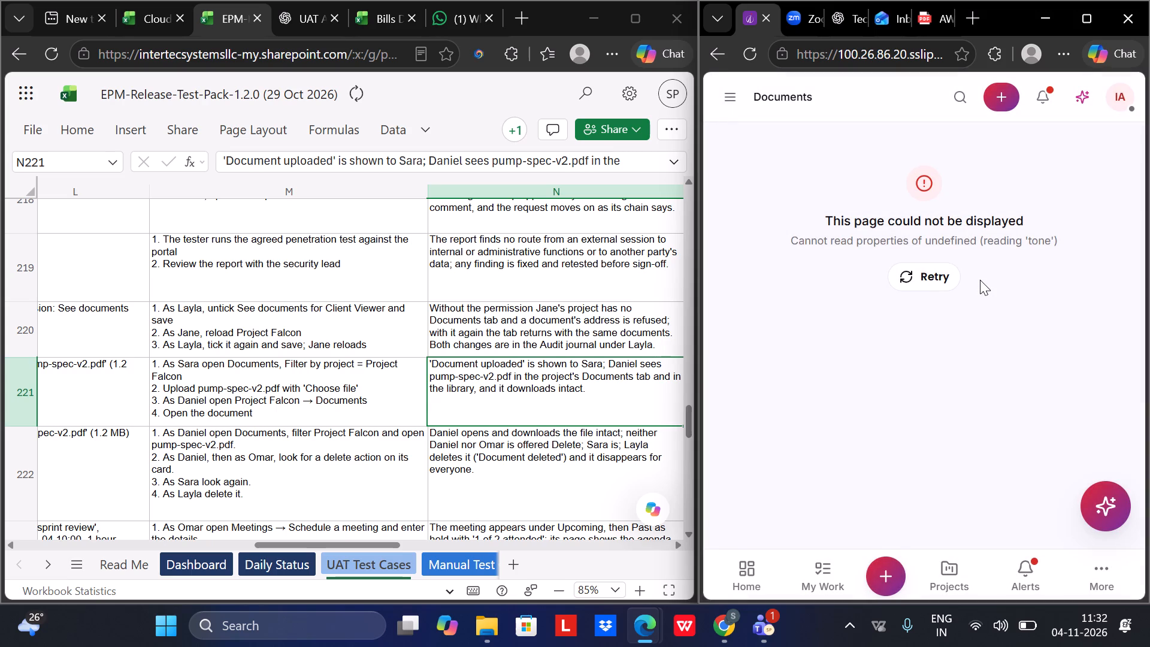
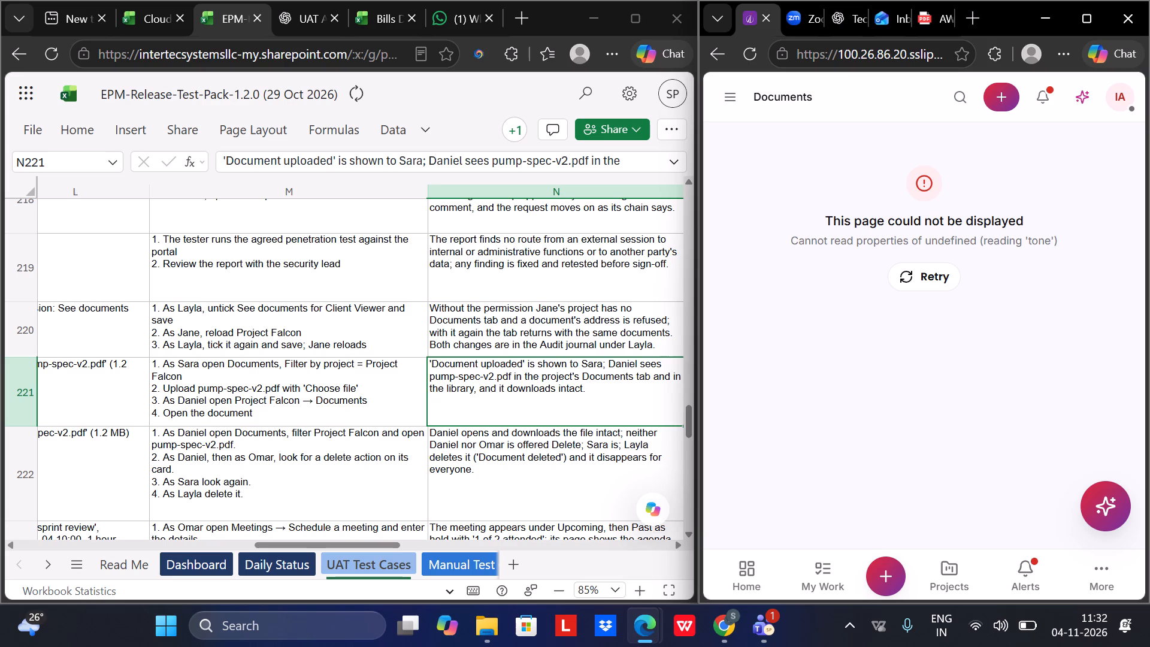
# Capture a screen snip of the EPM Documents page showing the page display error.
pyautogui.moveTo(721, 84); pyautogui.dragTo(968, 53)
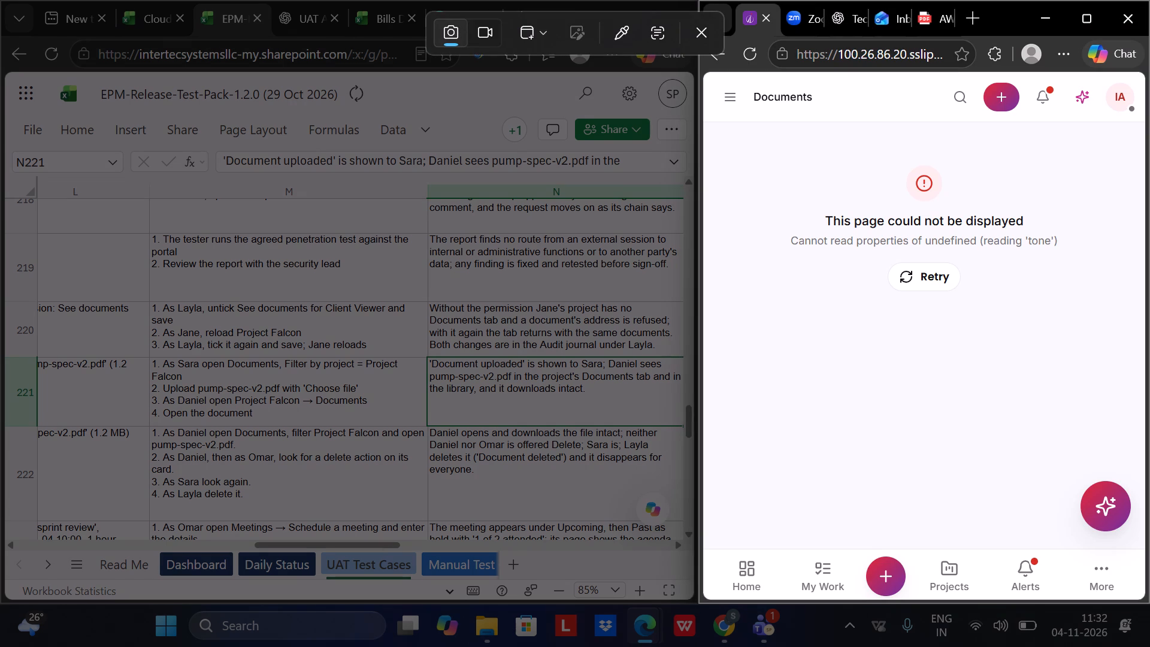
pyautogui.moveTo(968, 53); pyautogui.dragTo(1149, 337)
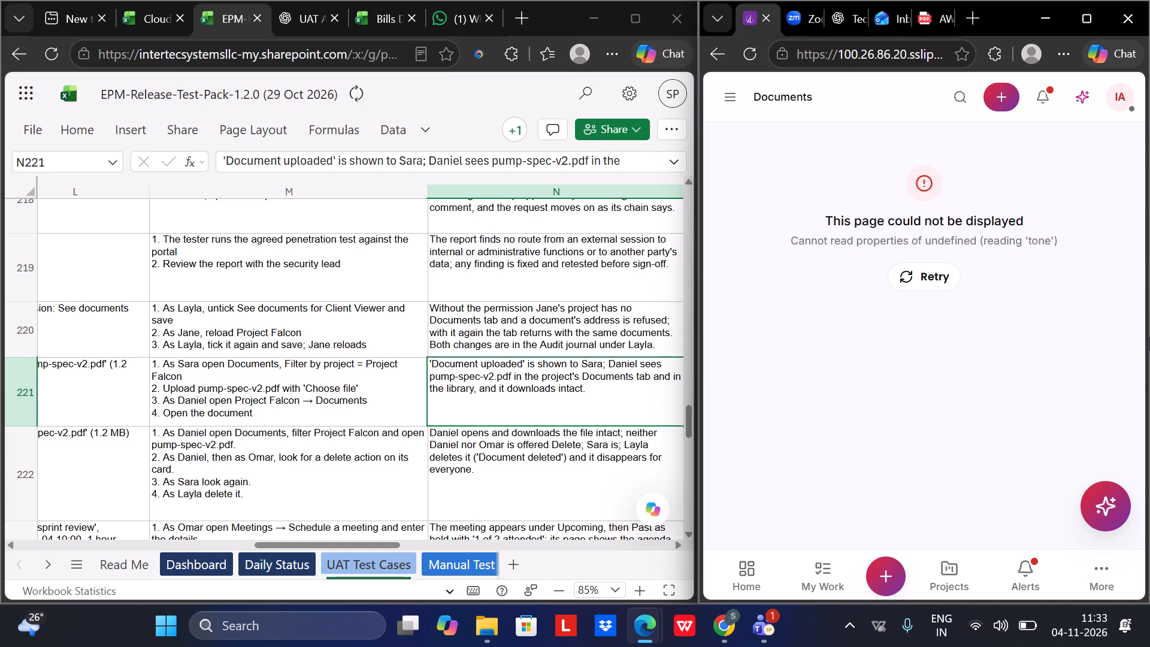
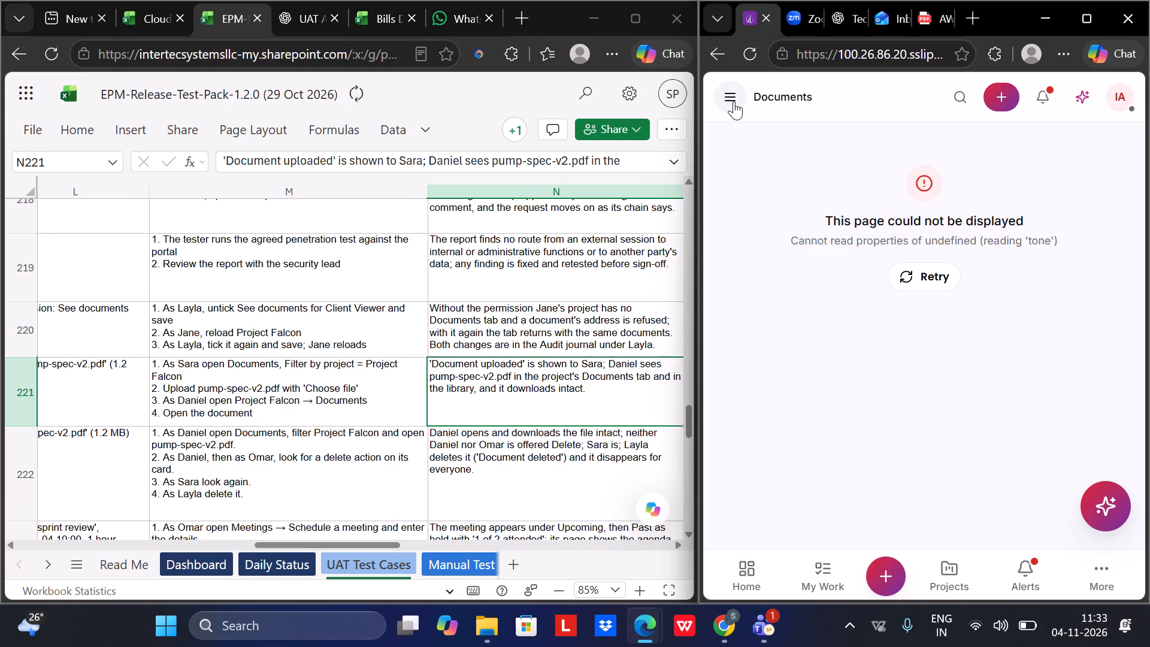
# Open the EPM Projects page and retry loading it to check whether it displays.
pyautogui.scroll(-1, 809, 379)
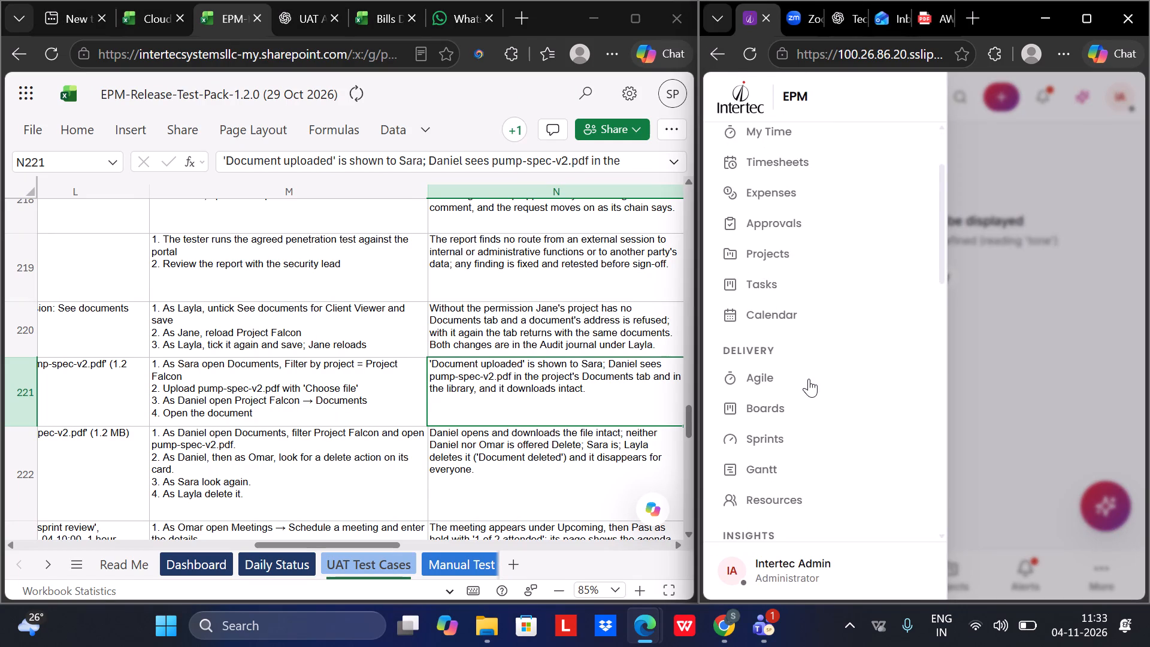
pyautogui.scroll(-2, 809, 379)
pyautogui.scroll(4, 809, 379)
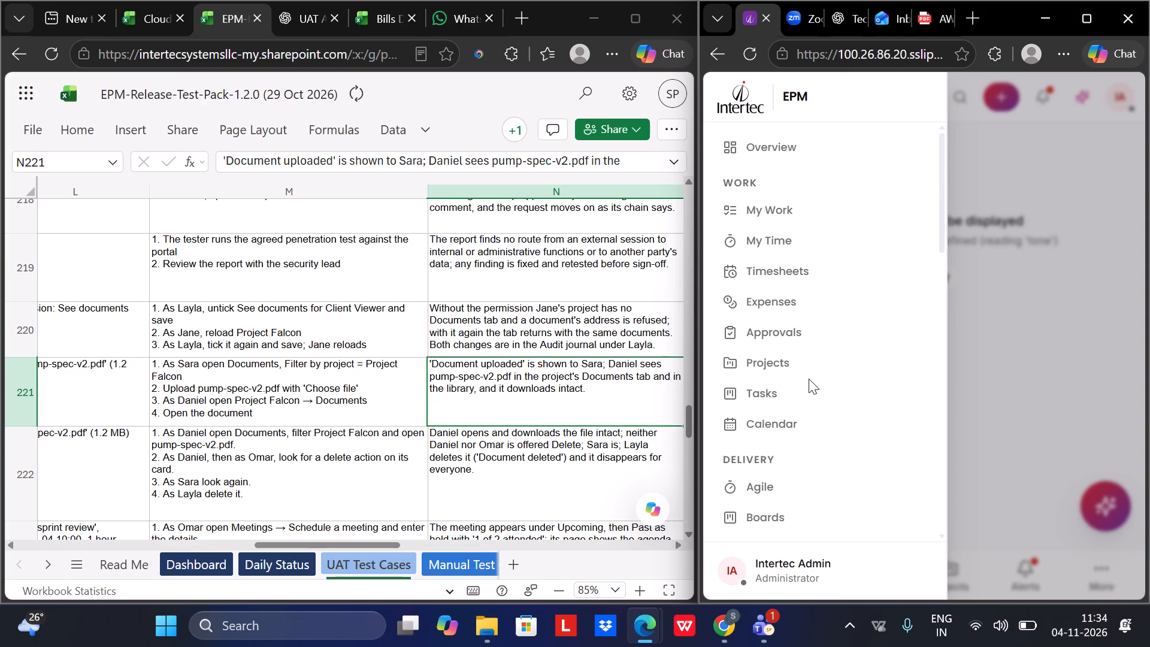
pyautogui.click(763, 349)
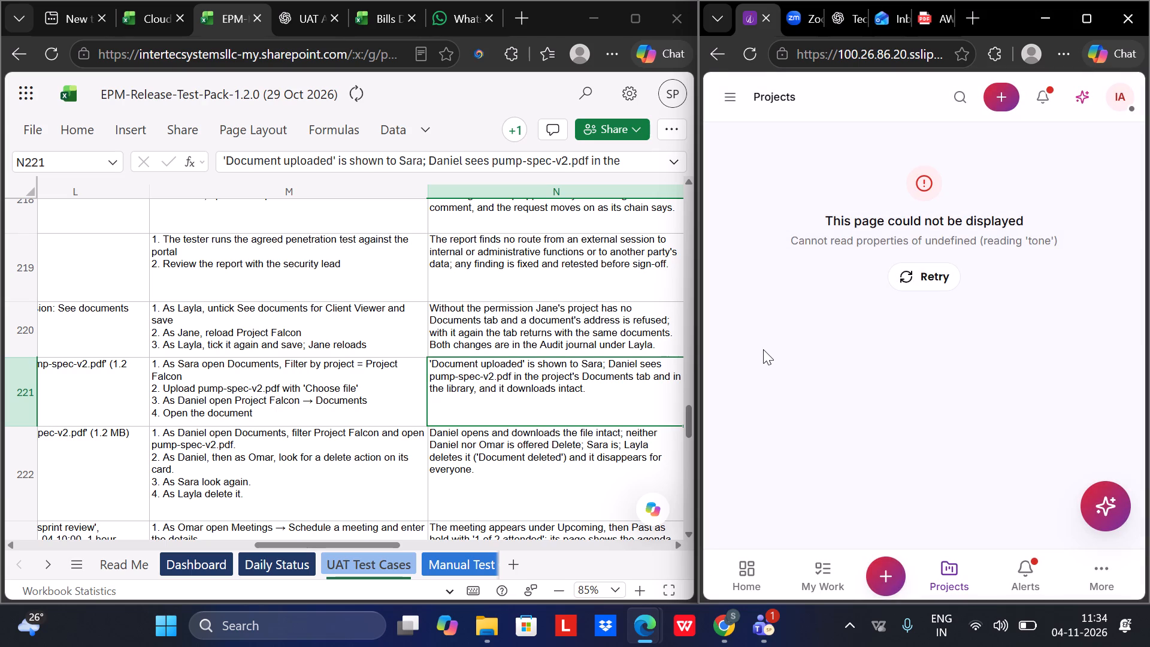
pyautogui.click(911, 276)
# Reopen the Documents page under Collaboration and retry loading it to recheck the display error.
pyautogui.click(734, 102)
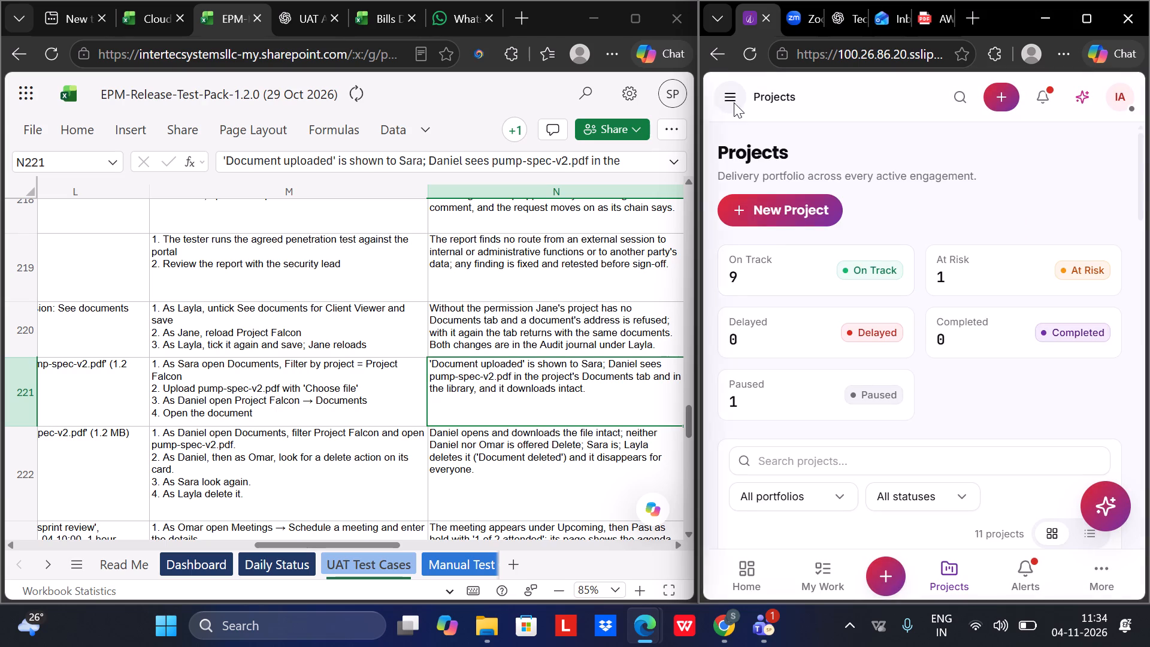
pyautogui.scroll(-2, 802, 458)
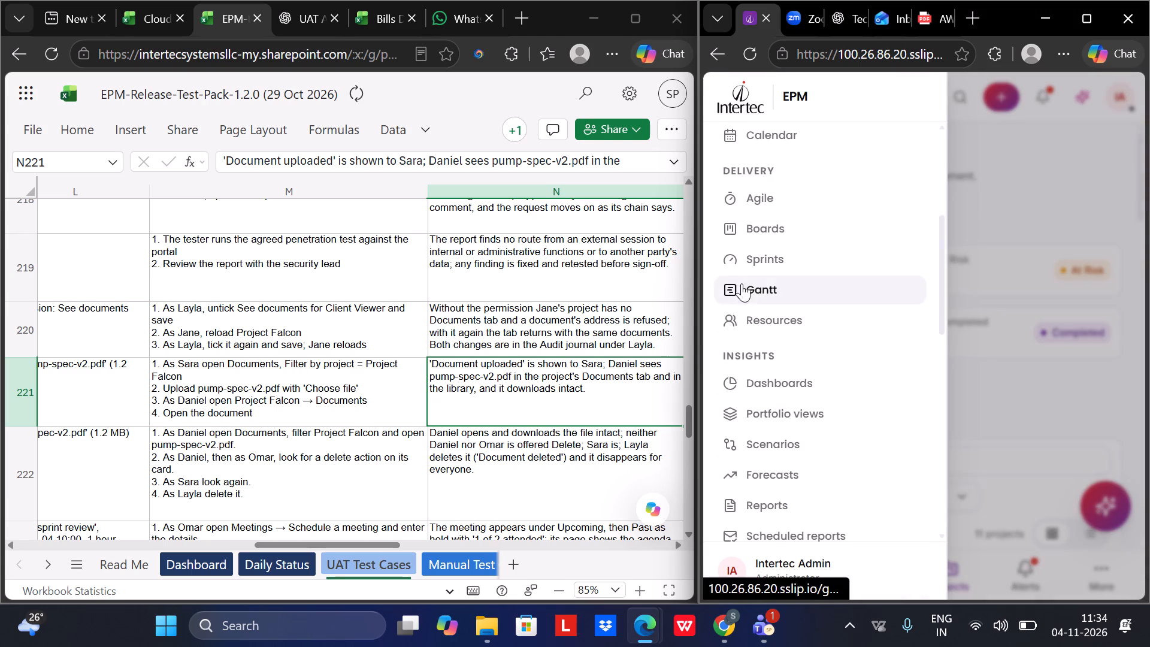
pyautogui.scroll(-3, 784, 490)
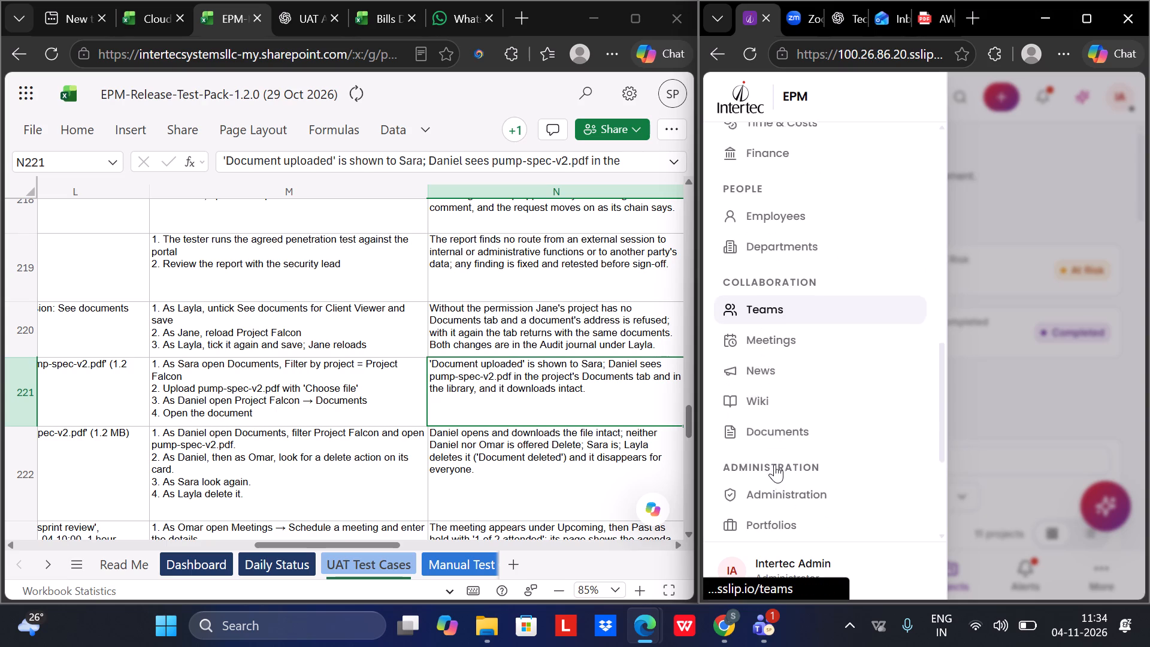
pyautogui.scroll(-1, 774, 464)
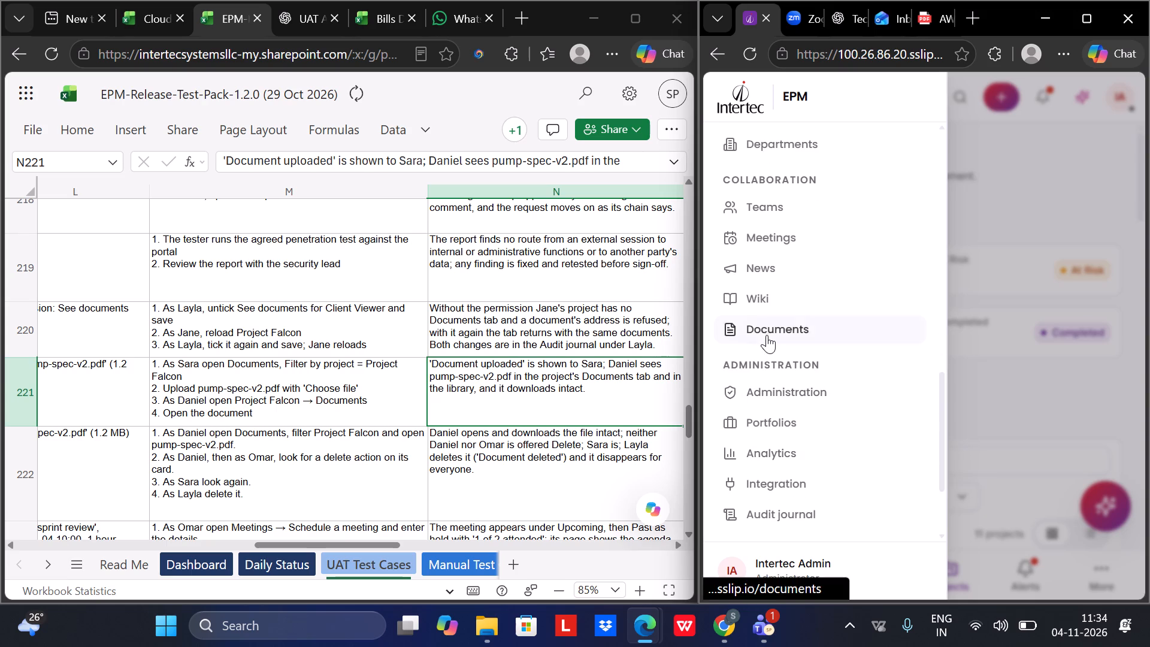
pyautogui.click(767, 334)
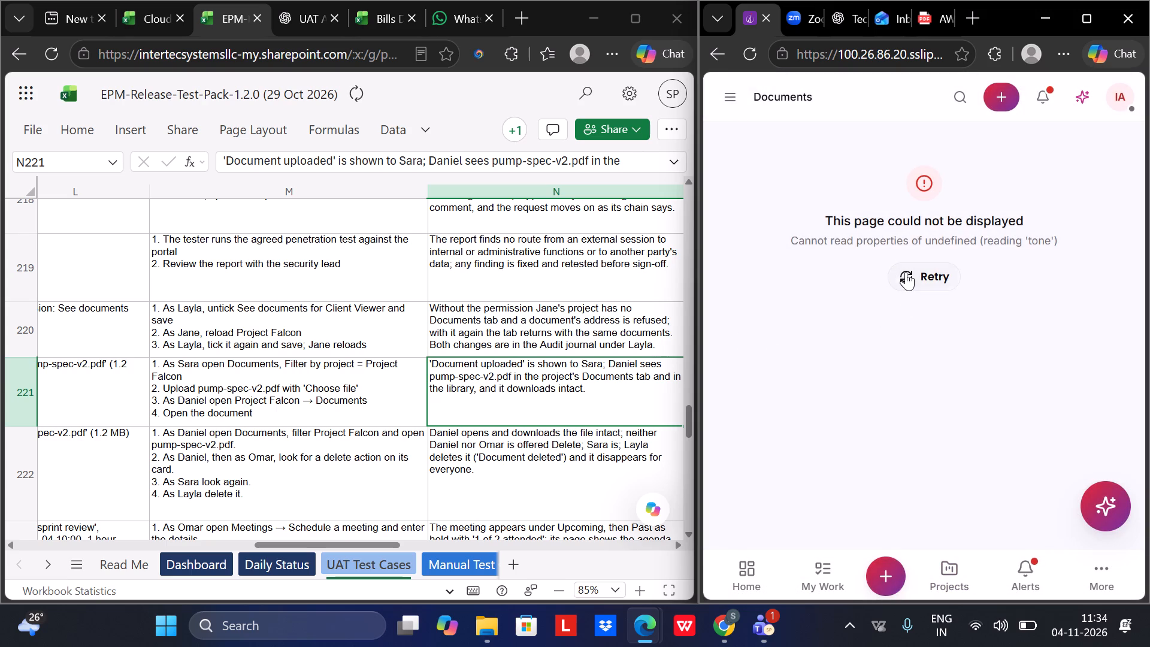
pyautogui.click(905, 272)
pyautogui.tripleClick(905, 272)
pyautogui.moveTo(905, 272); pyautogui.dragTo(792, 128)
pyautogui.moveTo(792, 128); pyautogui.dragTo(709, 92)
# Bring up the EPM navigation list from the Documents page.
pyautogui.click(722, 93)
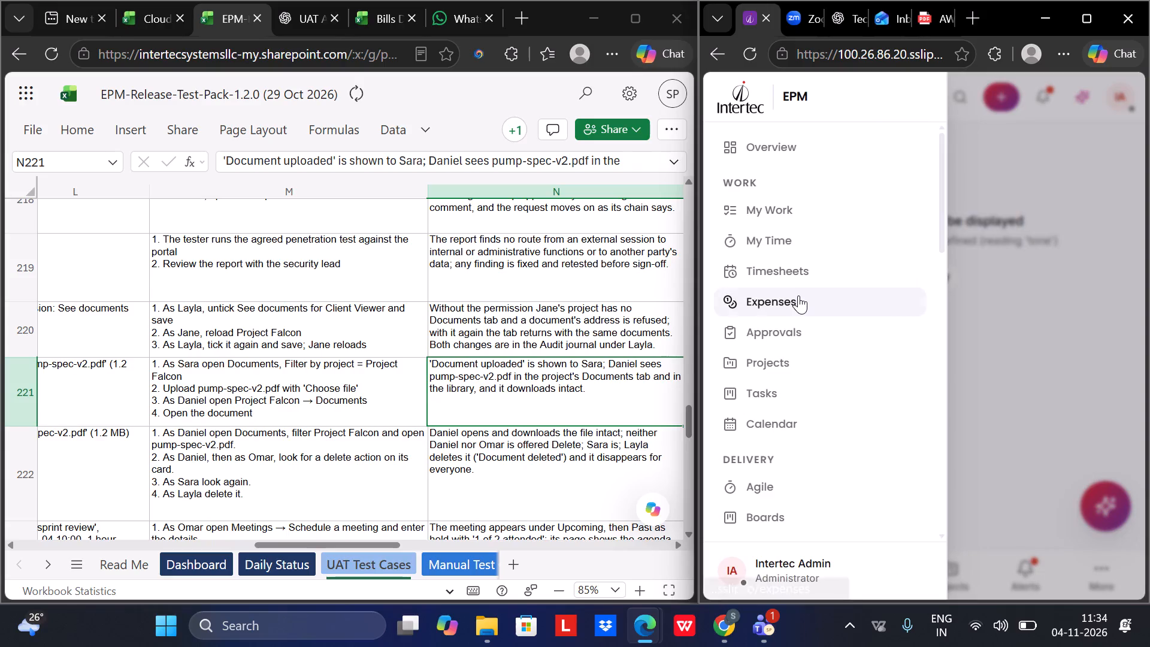
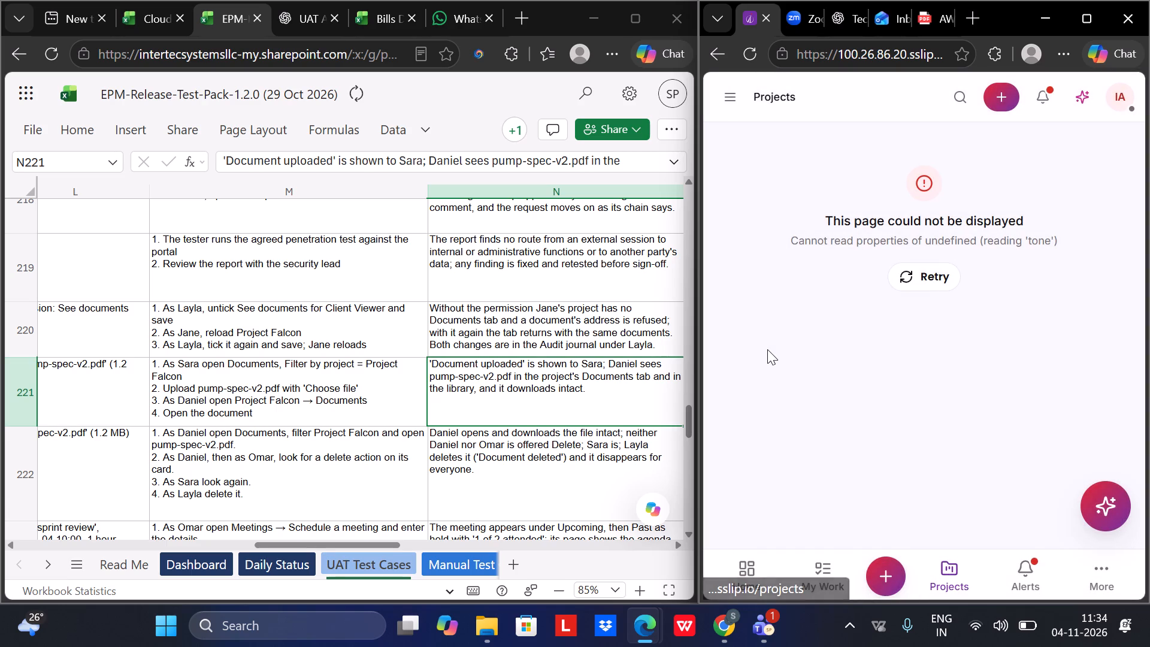
# Retry loading the EPM Projects page and open the Falcon project from the project list.
pyautogui.click(913, 276)
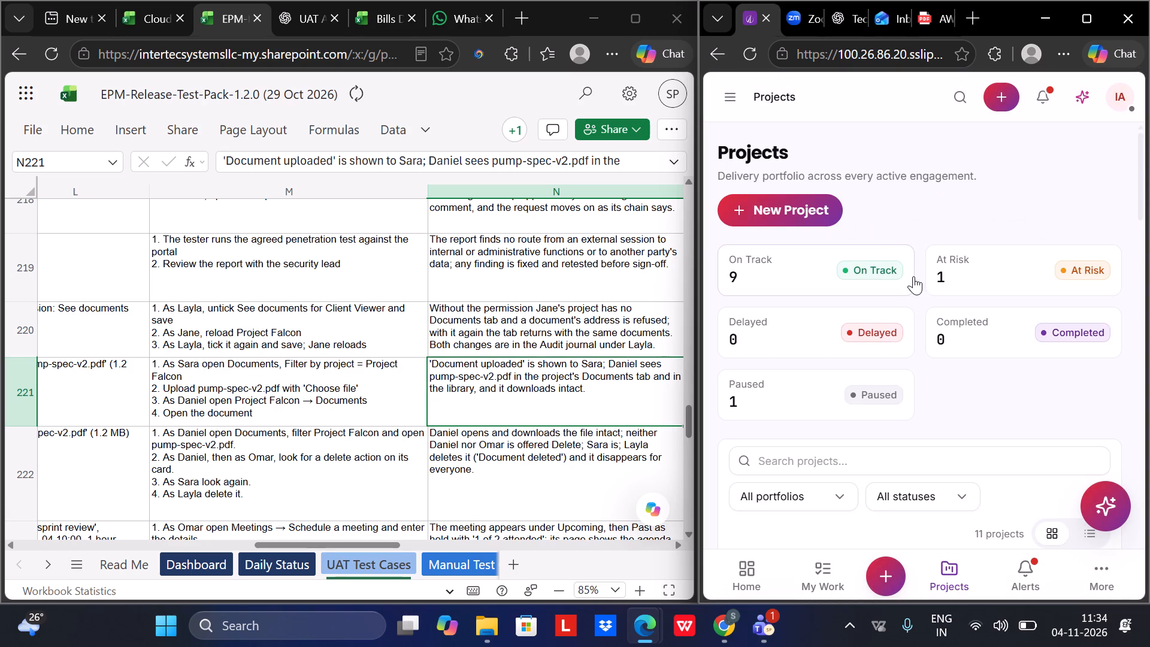
pyautogui.scroll(-2, 842, 321)
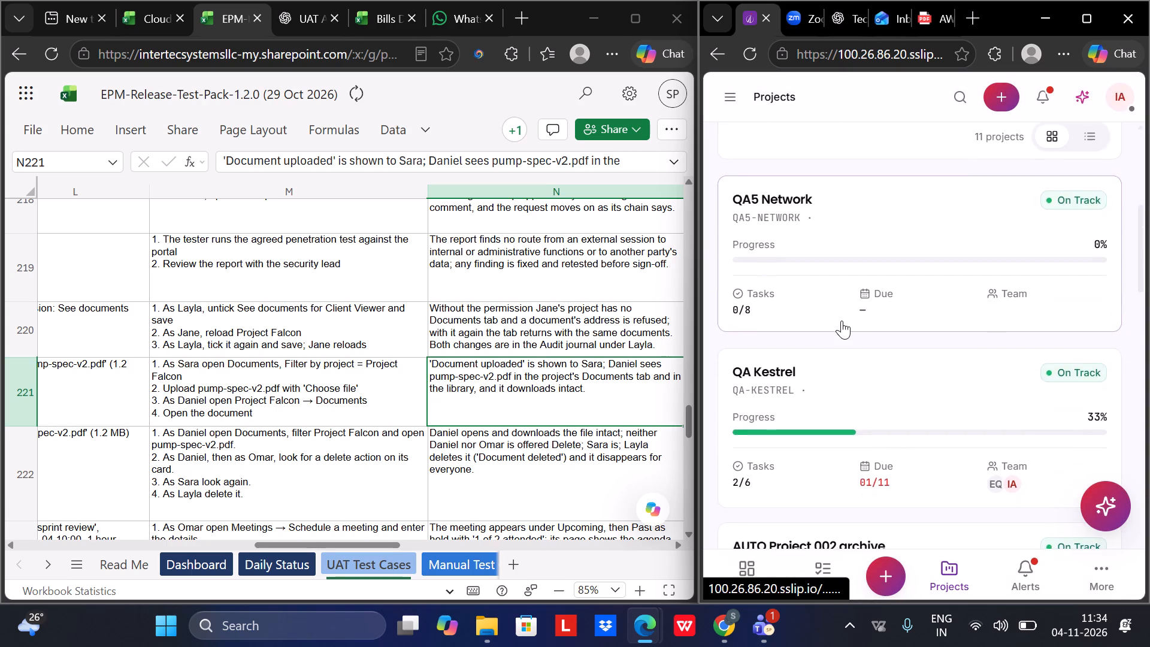
pyautogui.scroll(-4, 842, 321)
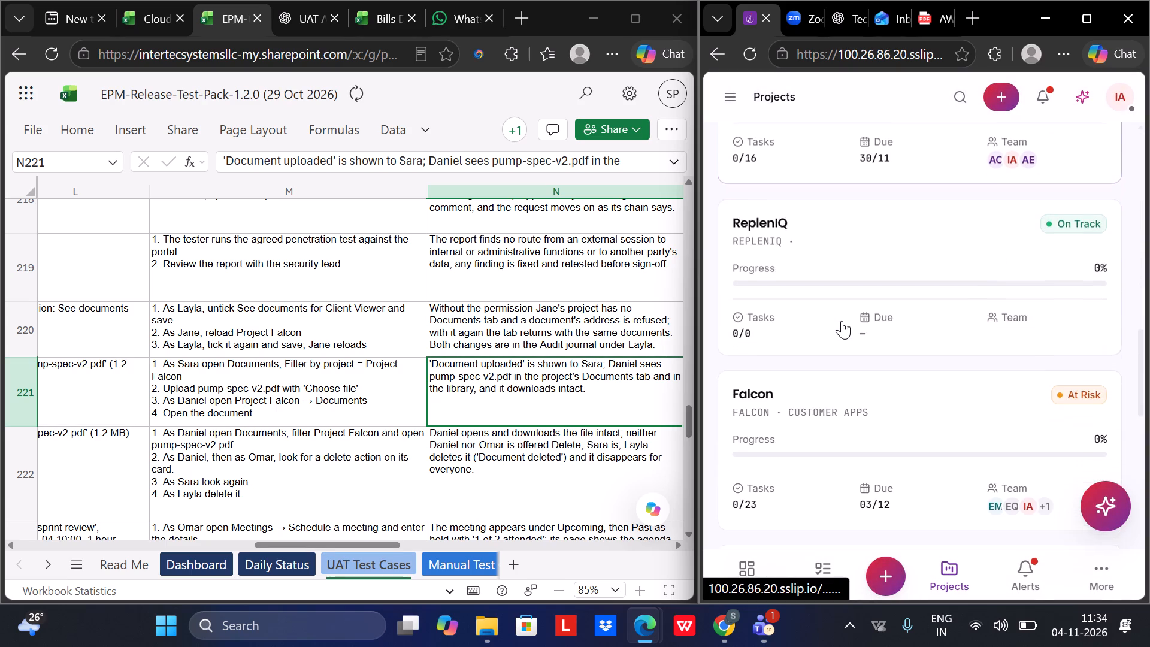
pyautogui.scroll(-1, 842, 321)
pyautogui.scroll(1, 765, 186)
pyautogui.click(765, 186)
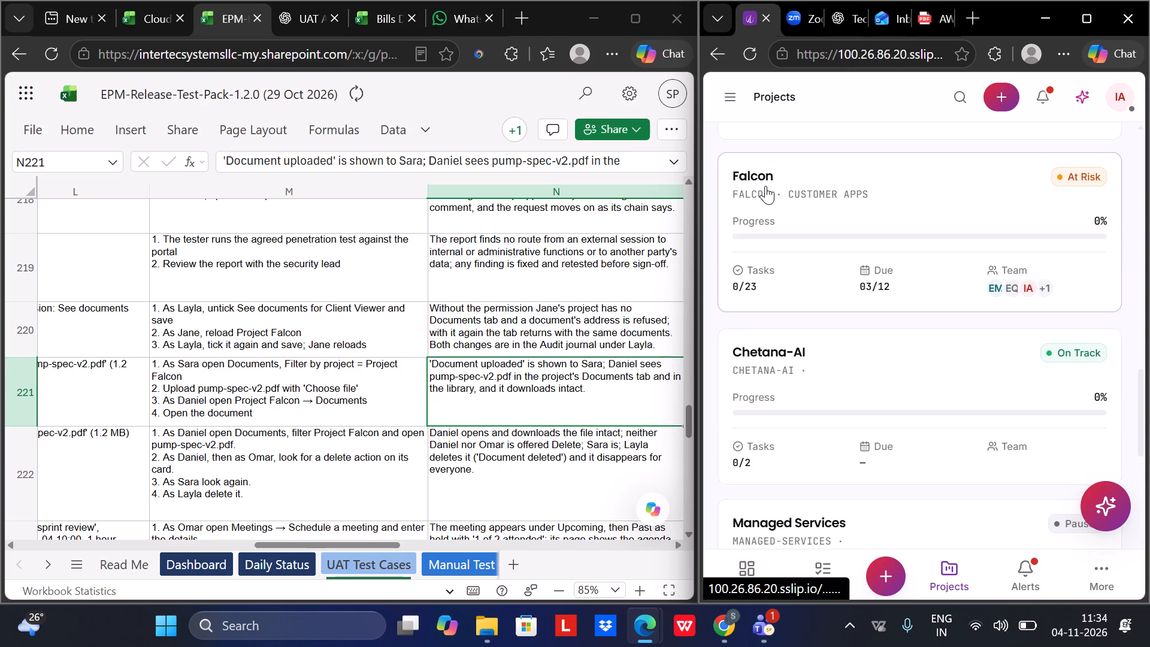
# Open the Falcon project's own Documents section to check whether it displays.
pyautogui.scroll(-1, 765, 186)
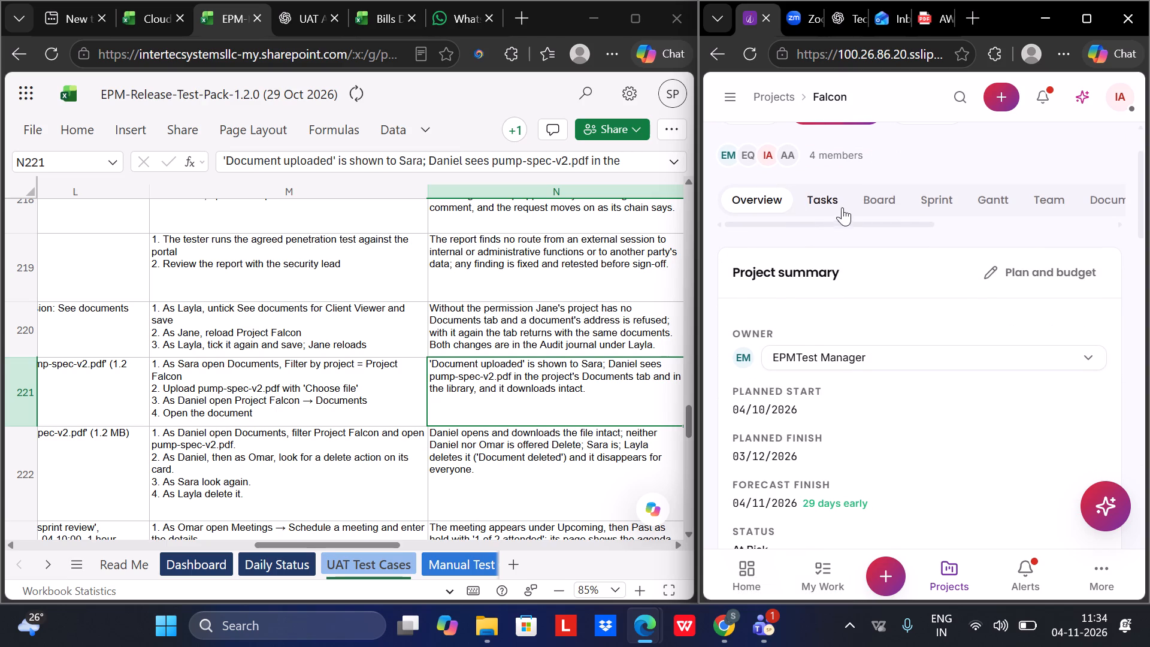
pyautogui.click(1104, 202)
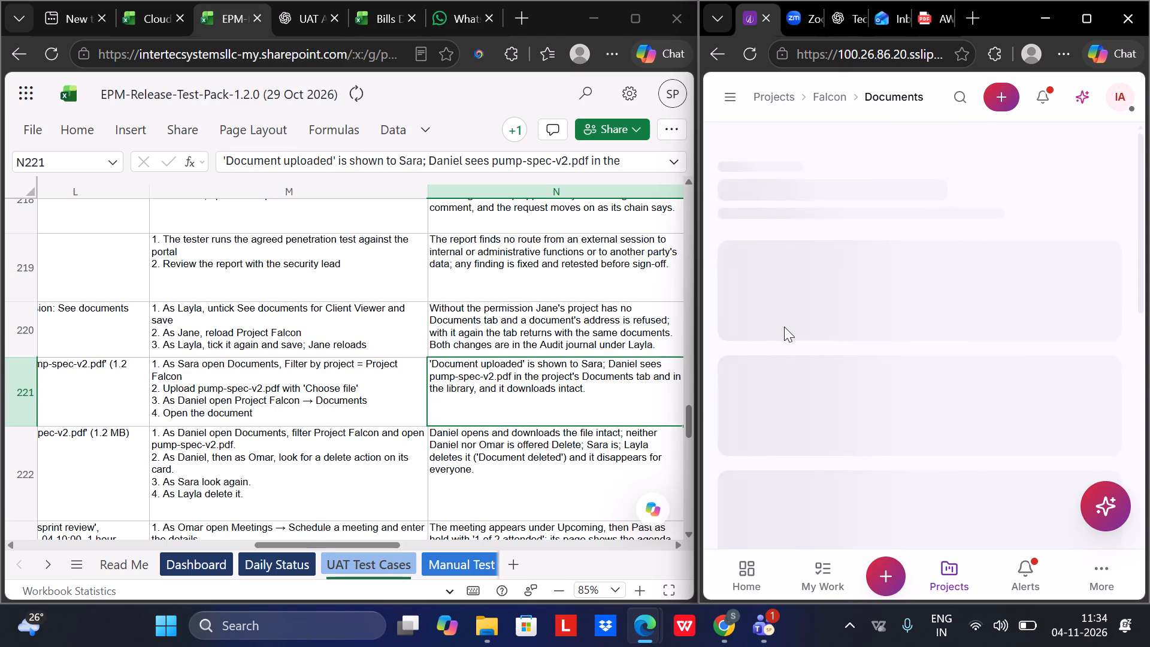
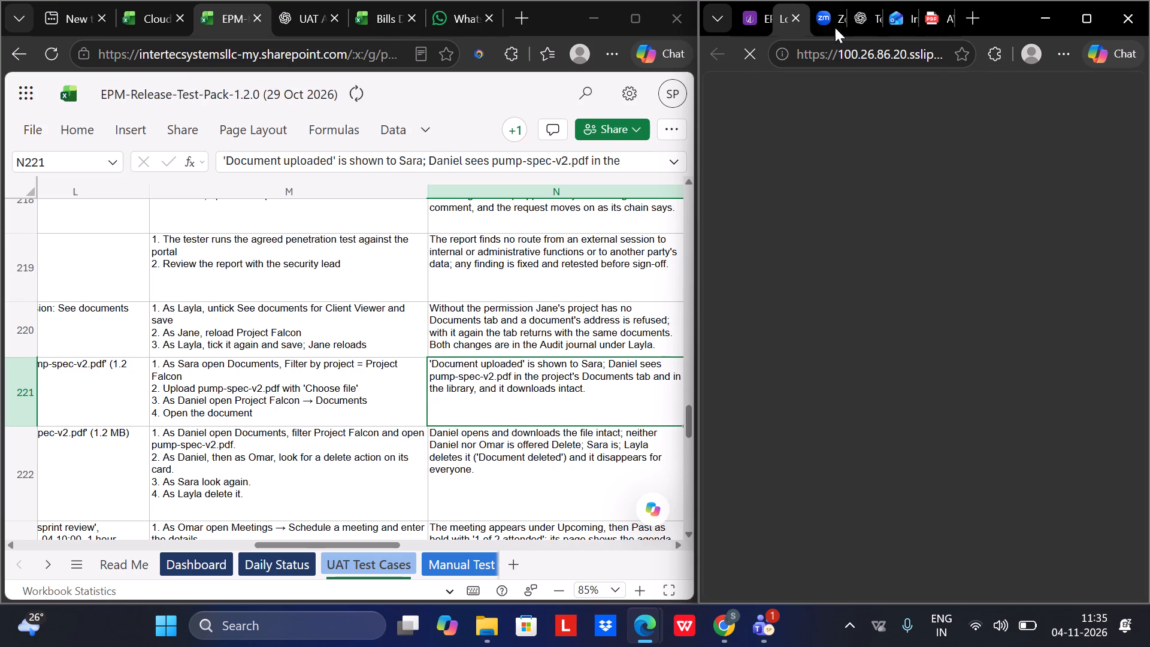
# Return to Falcon's Documents section in EPM and upload the file falcon-logo (1) from the Downloads folder.
pyautogui.click(752, 17)
pyautogui.scroll(-1, 1010, 414)
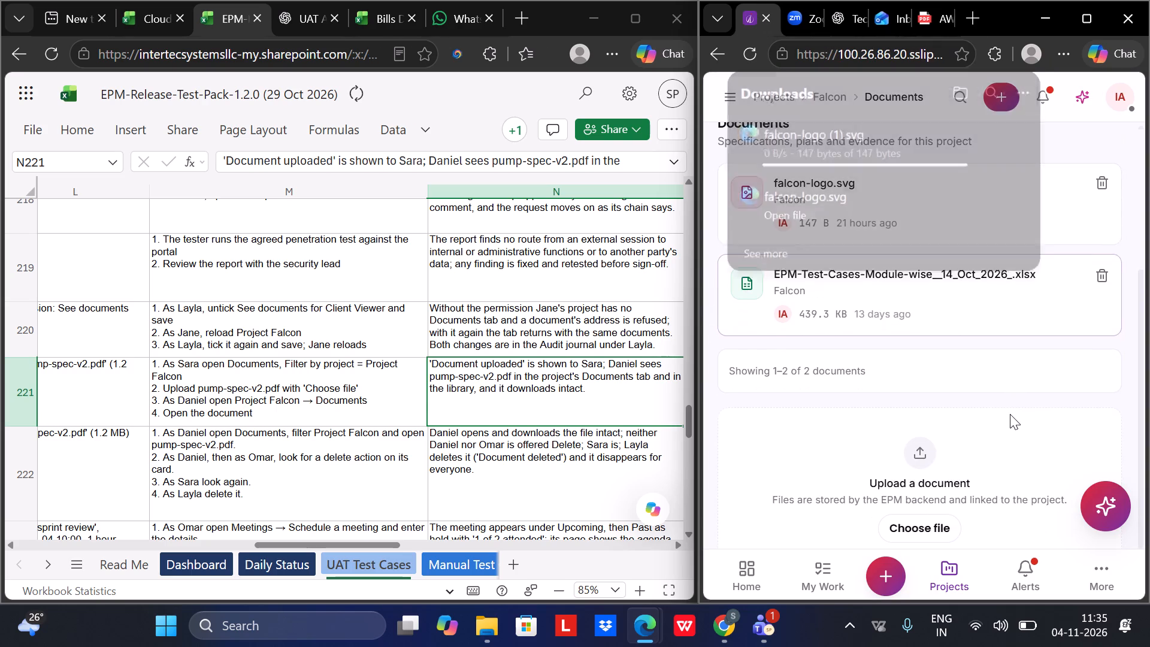
pyautogui.scroll(2, 1010, 414)
pyautogui.click(1079, 253)
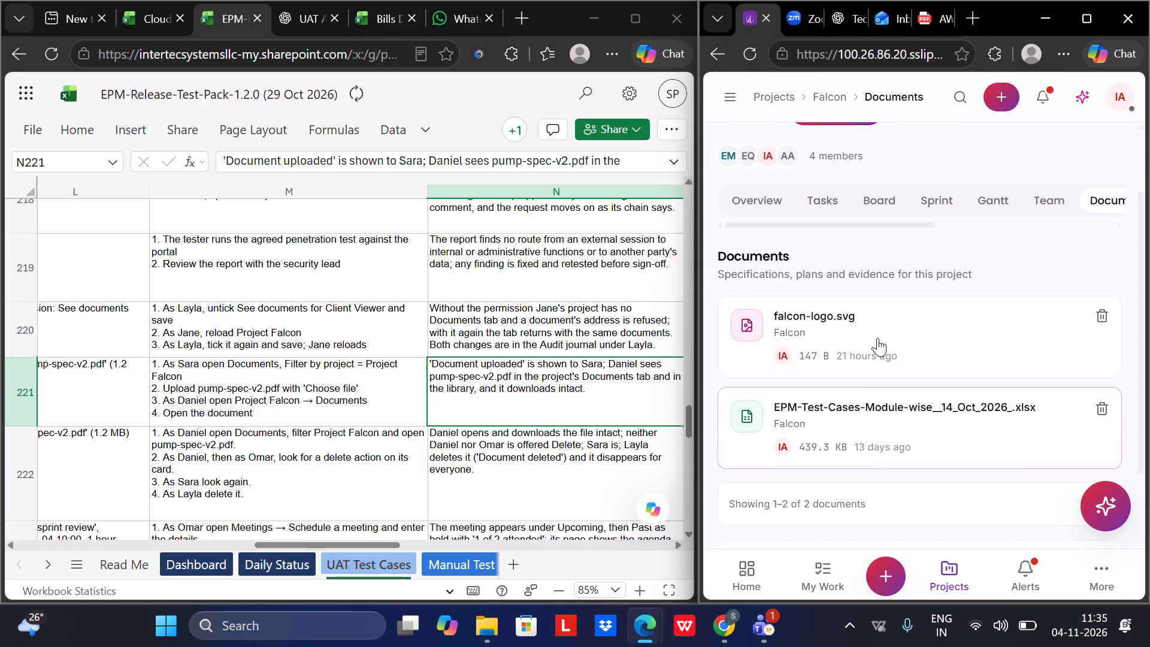
pyautogui.scroll(-3, 873, 332)
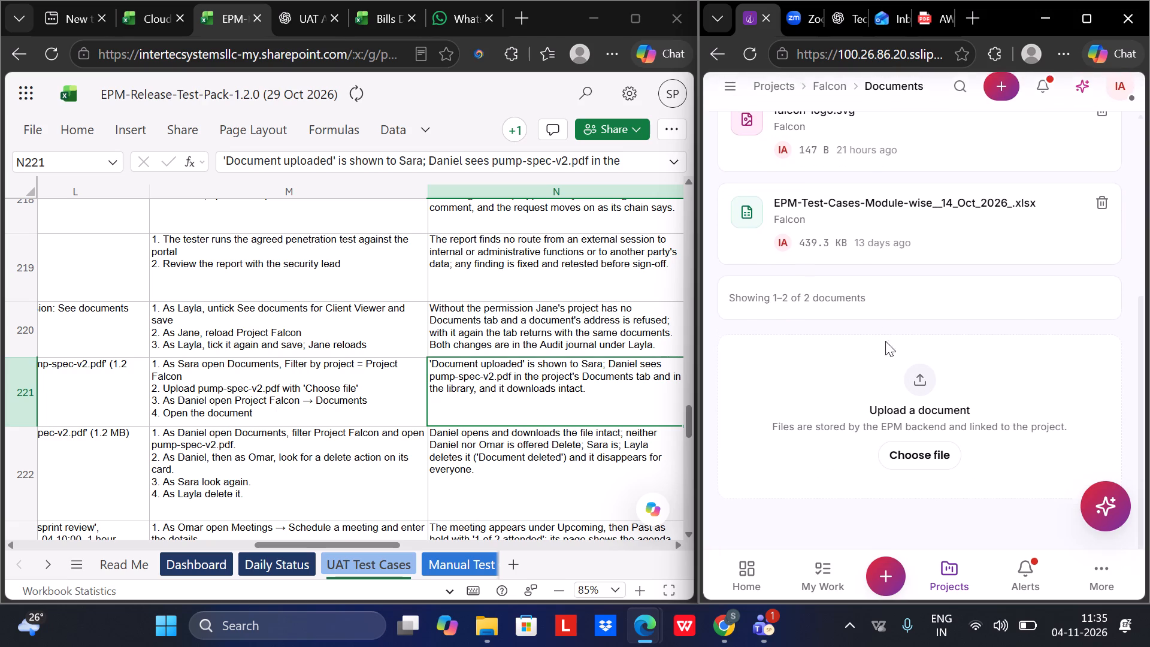
pyautogui.click(921, 388)
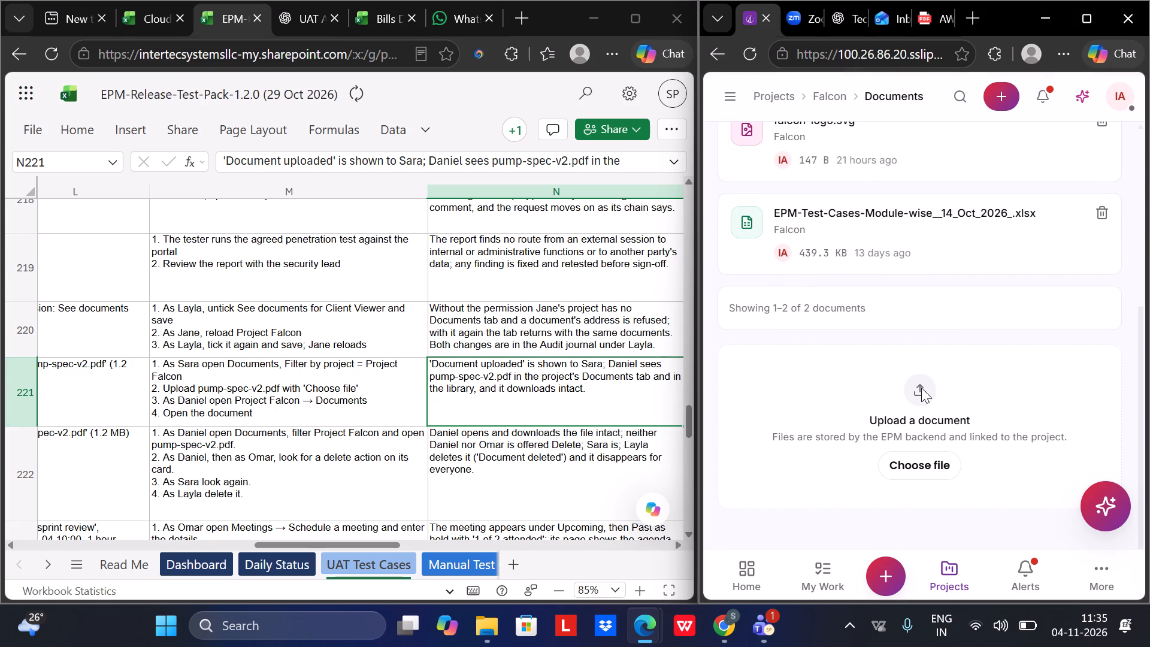
pyautogui.click(915, 464)
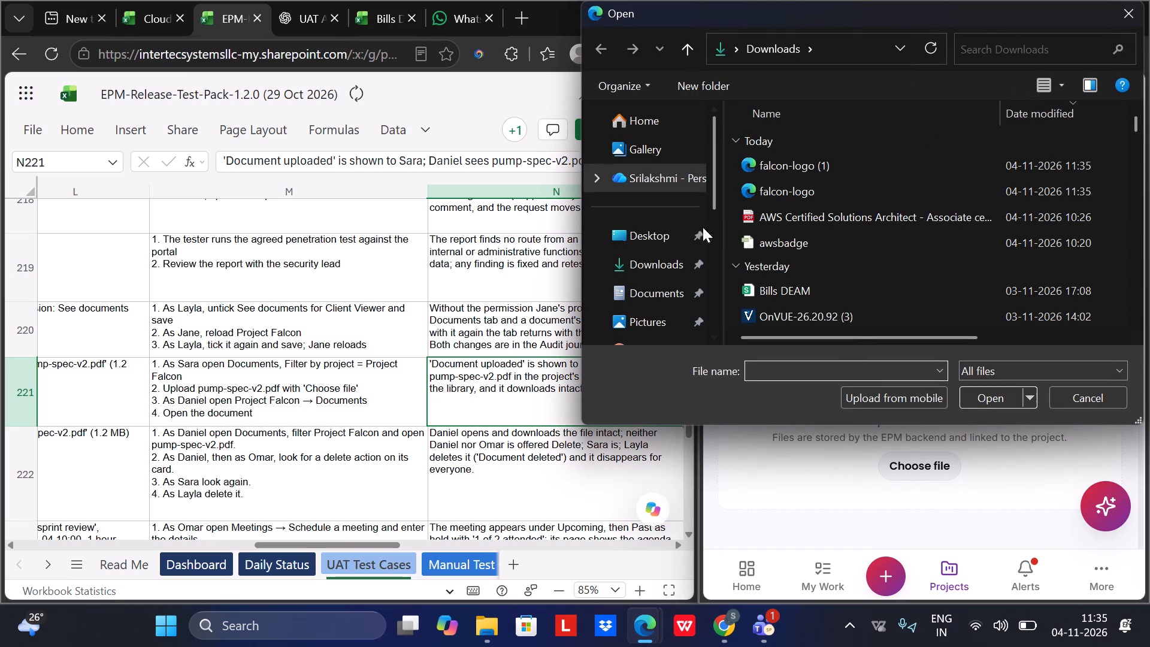
pyautogui.click(768, 167)
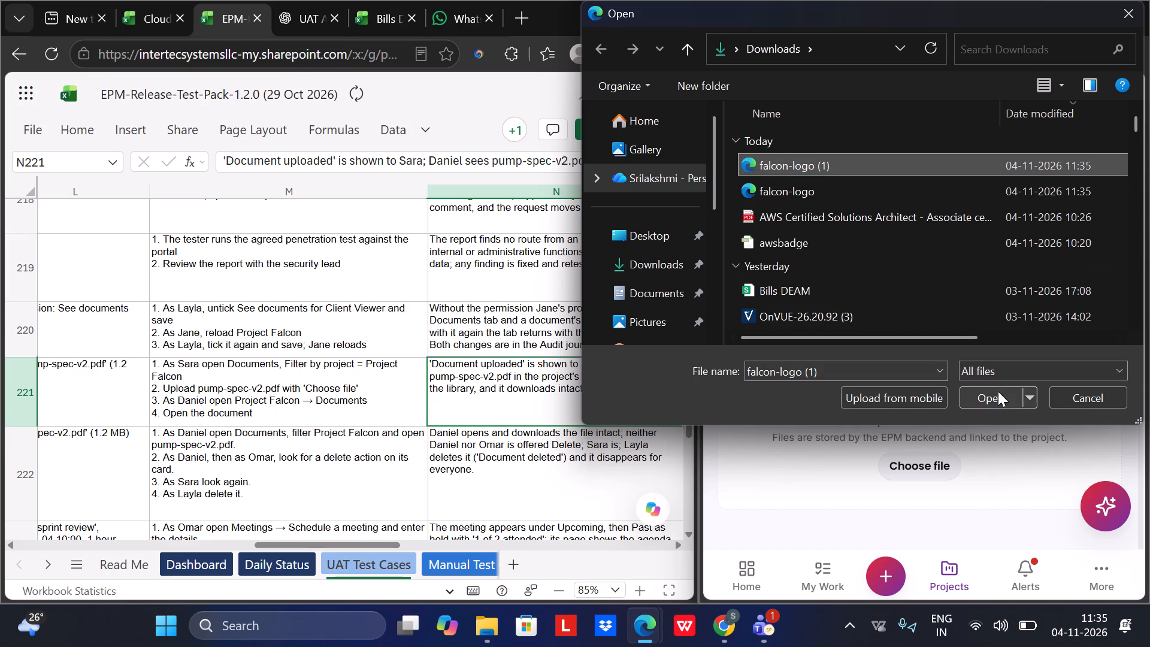
pyautogui.click(988, 386)
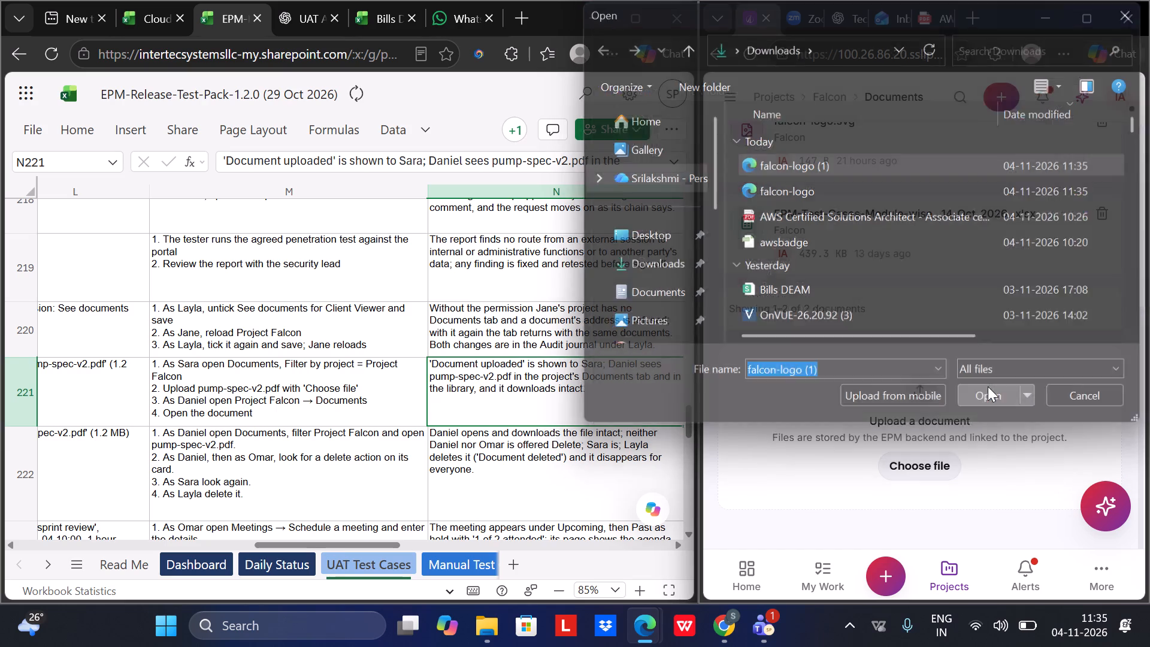
pyautogui.scroll(1, 988, 386)
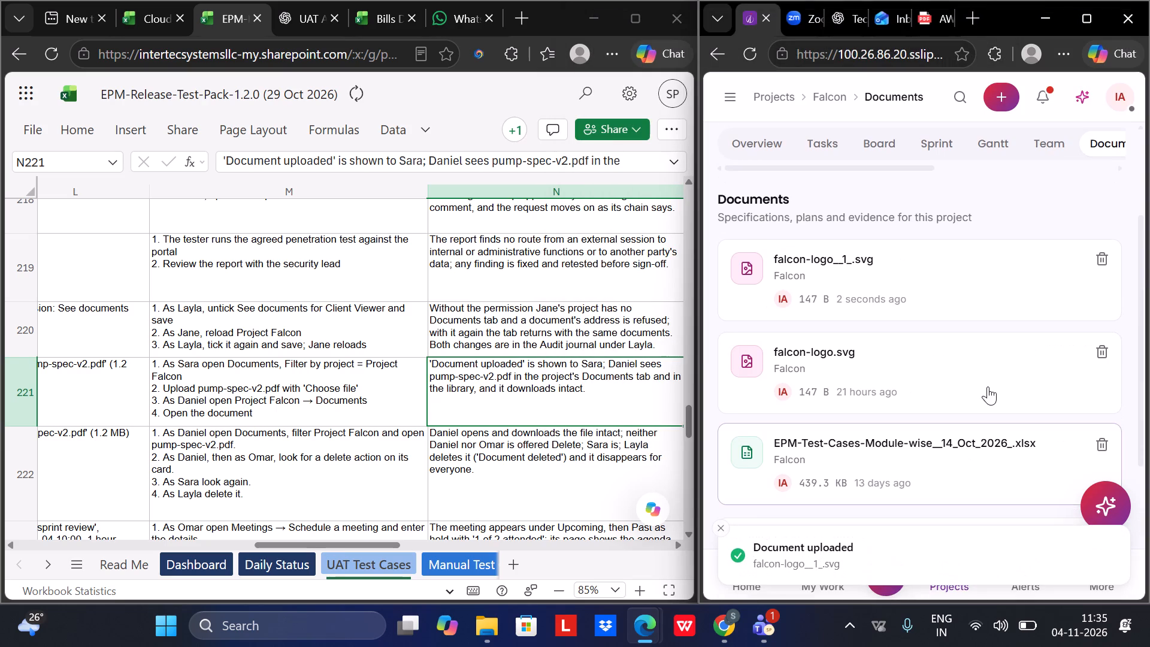
# Examine Falcon's document list after the upload and read the document deletion test case in row 222.
pyautogui.scroll(-3, 988, 386)
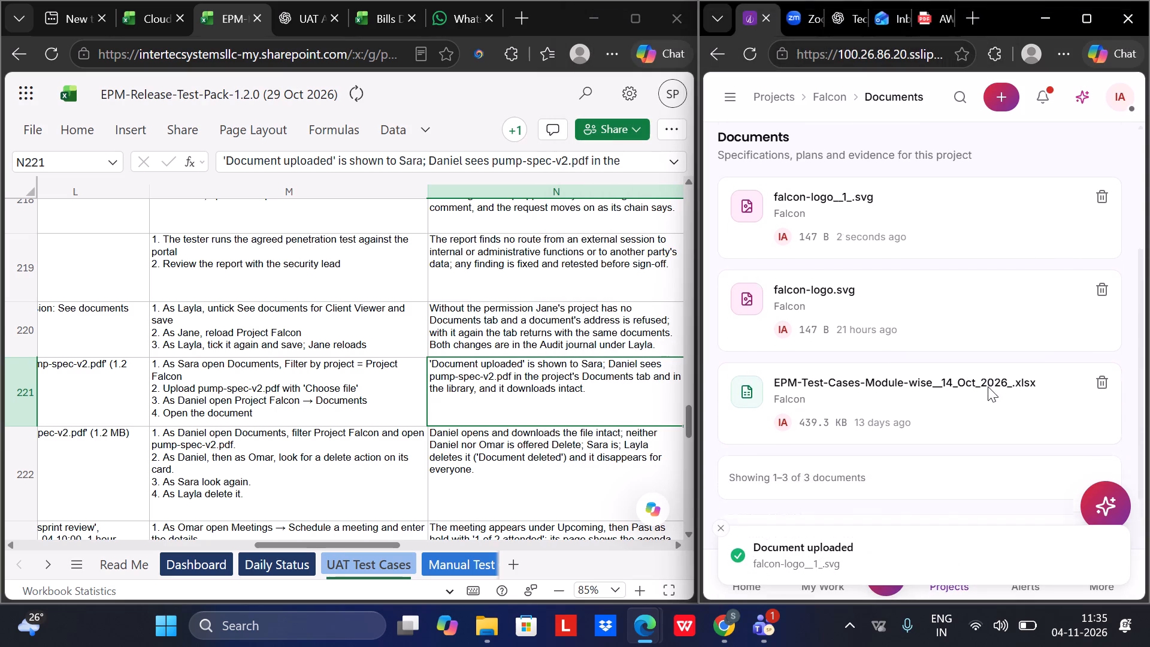
pyautogui.scroll(-1, 988, 386)
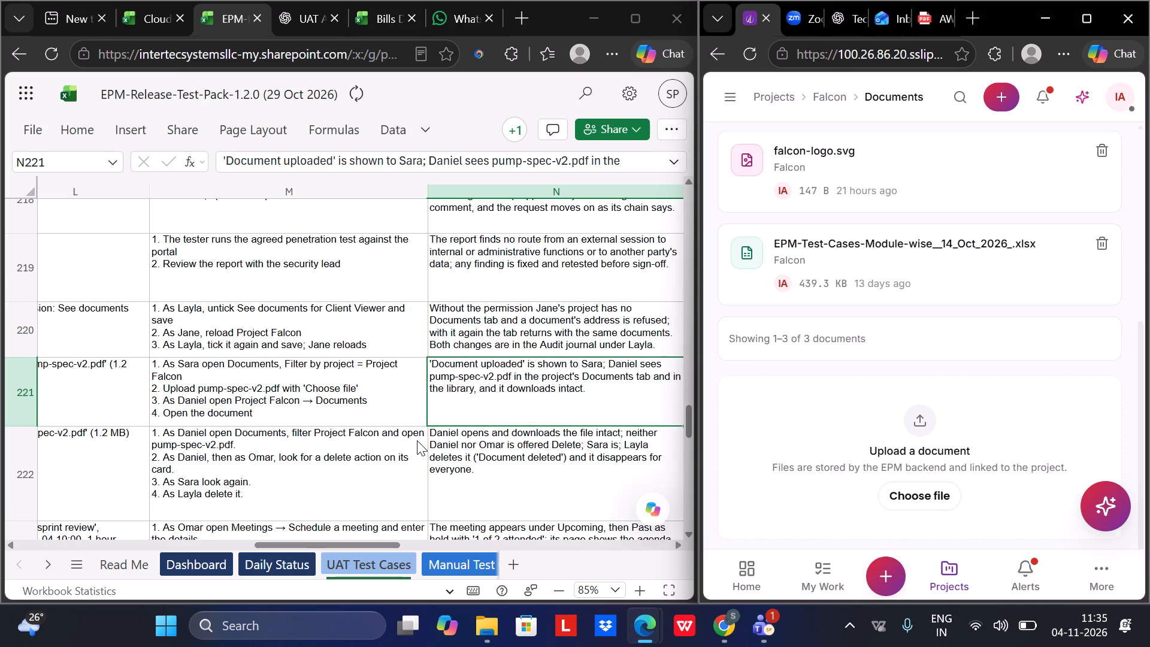
pyautogui.scroll(-1, 417, 440)
pyautogui.hscroll(-1, 417, 440)
pyautogui.scroll(-1, 417, 440)
pyautogui.scroll(-2, 483, 456)
# Delete the document falcon-logo__1_.svg from Falcon's Documents section.
pyautogui.scroll(1, 991, 229)
pyautogui.click(1106, 185)
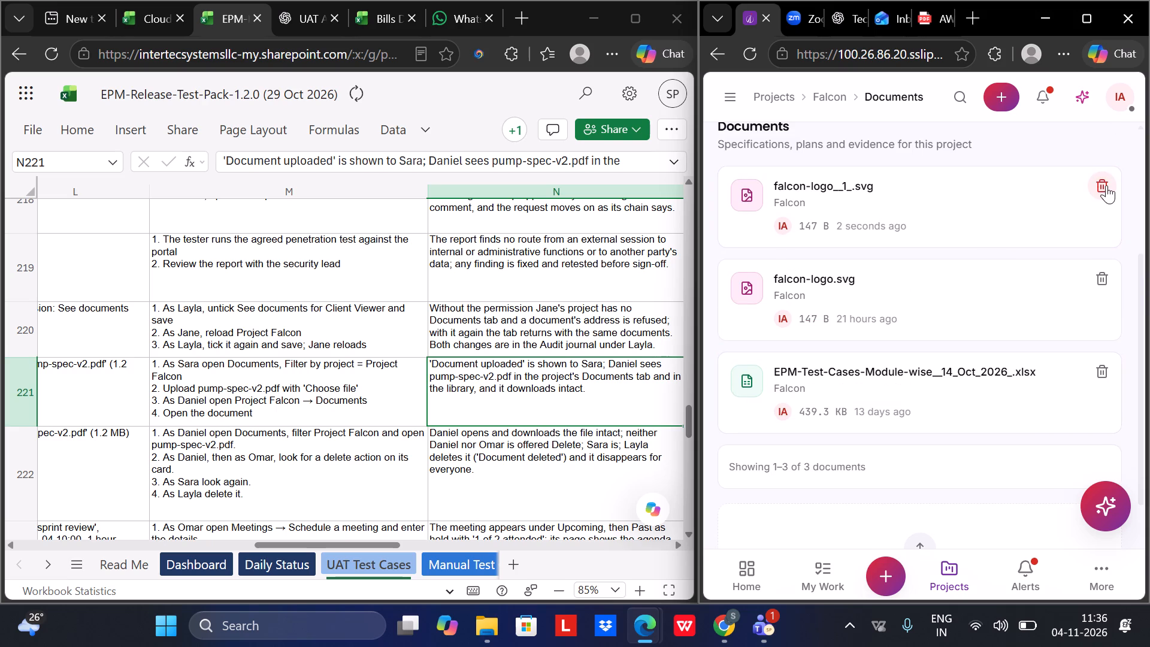
pyautogui.click(985, 352)
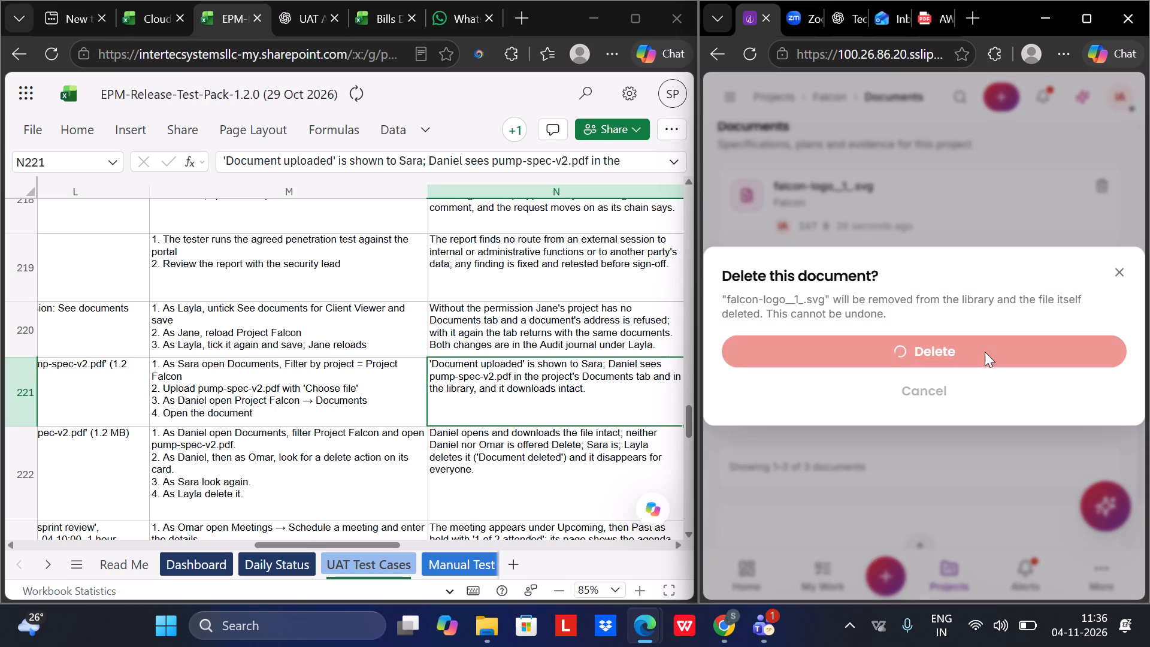
pyautogui.scroll(1, 985, 352)
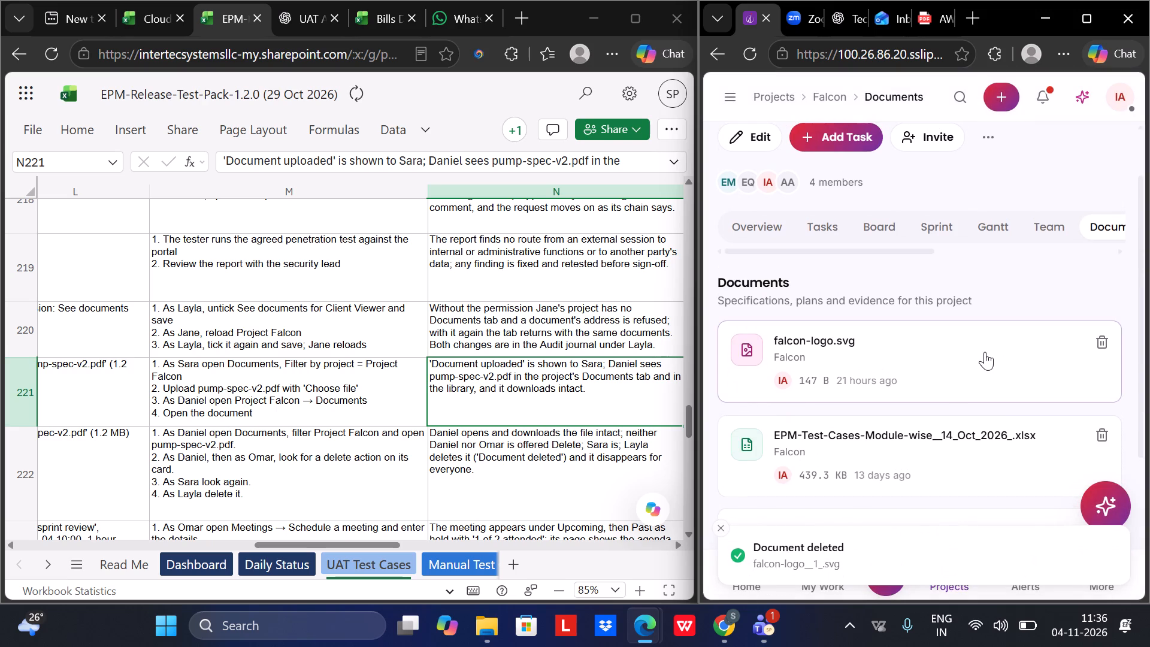
pyautogui.scroll(-2, 985, 352)
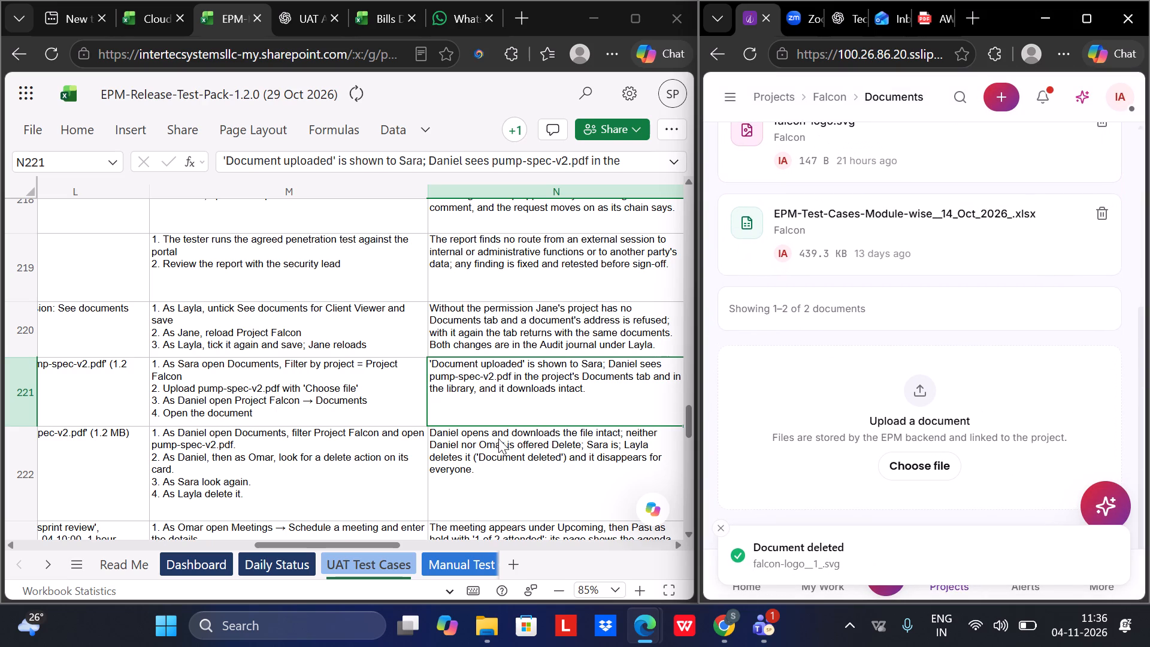
# Review the UAT test cases in rows 221 to 226, covering documents, meetings, news and wiki pages.
pyautogui.scroll(-2, 495, 412)
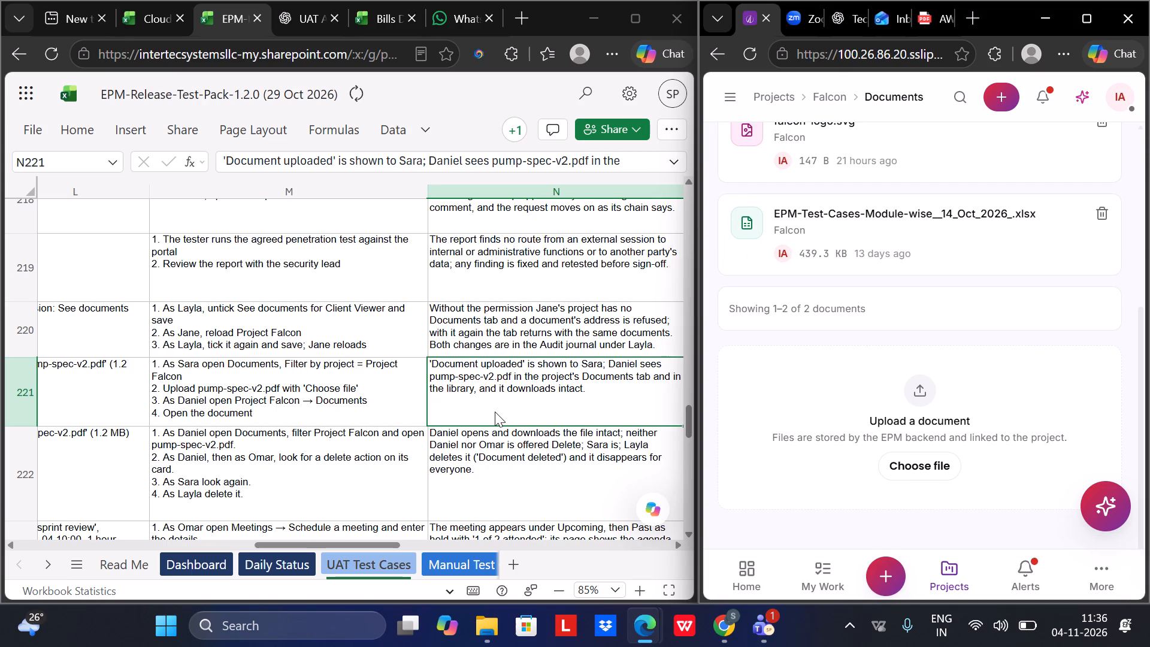
pyautogui.scroll(-2, 495, 412)
pyautogui.scroll(-3, 498, 477)
pyautogui.click(323, 467)
pyautogui.scroll(-2, 323, 467)
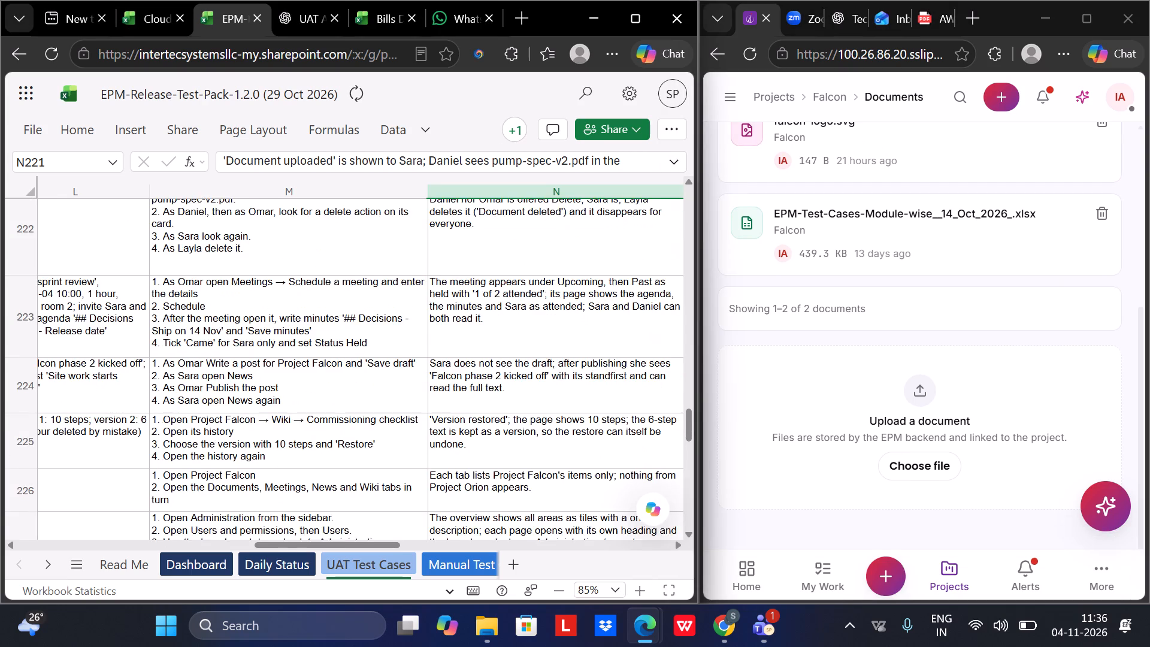
pyautogui.scroll(1, 323, 467)
pyautogui.scroll(-1, 323, 467)
pyautogui.scroll(1, 323, 467)
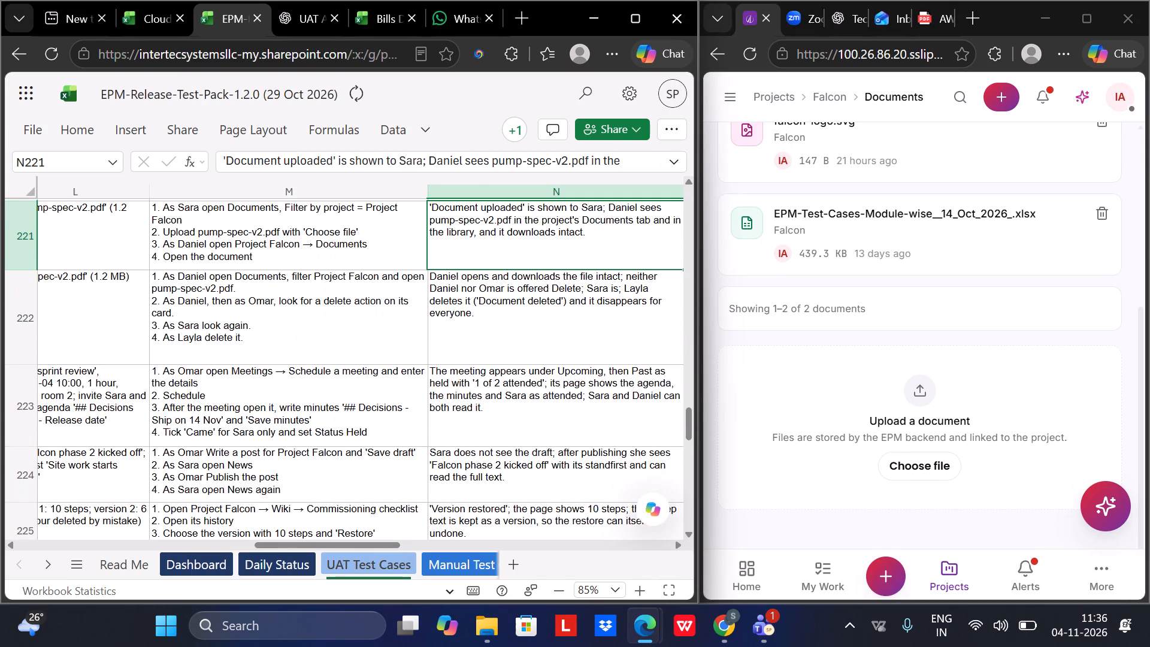
pyautogui.scroll(-1, 323, 467)
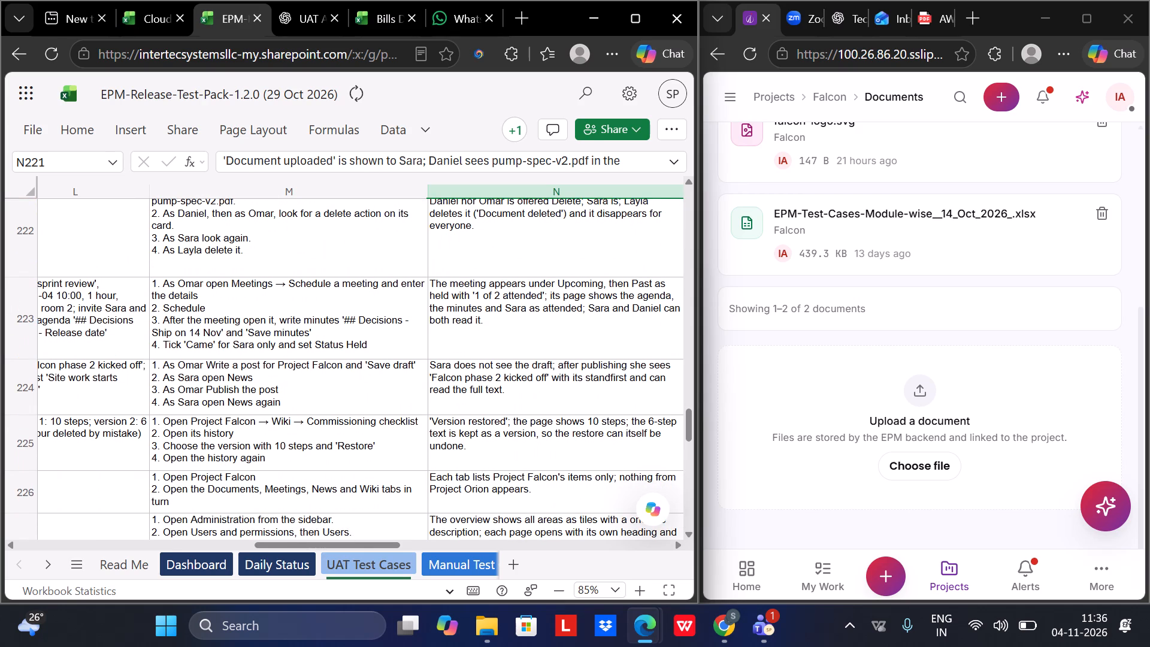
# Open EPM's main navigation to look for the section needed for the following test case.
pyautogui.click(734, 95)
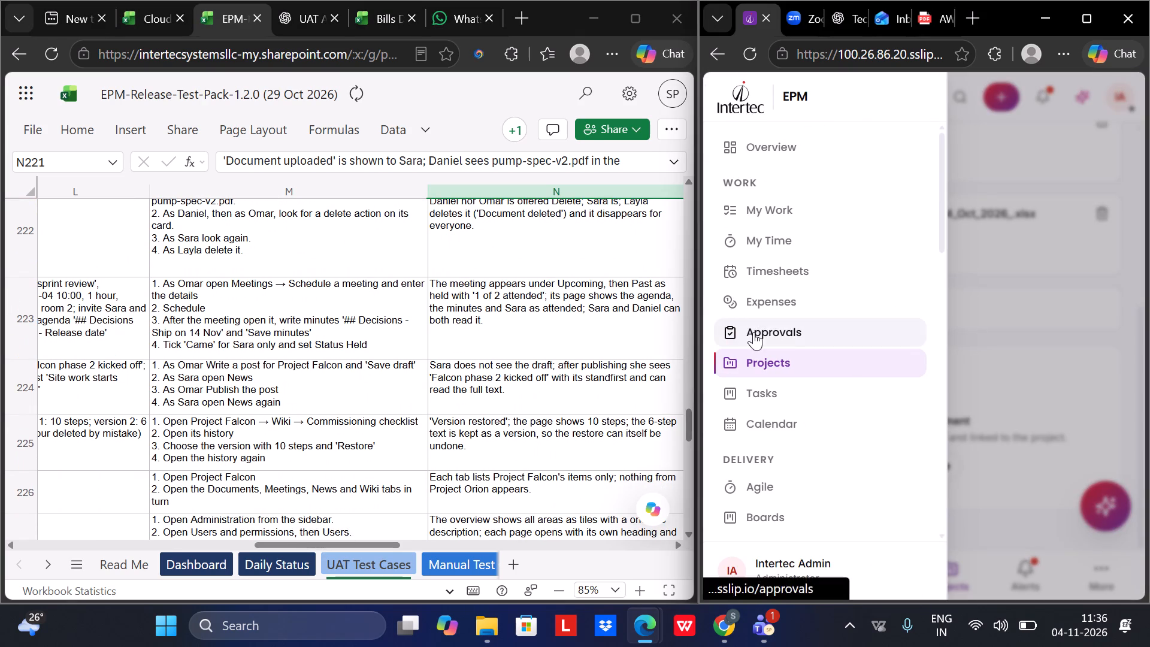
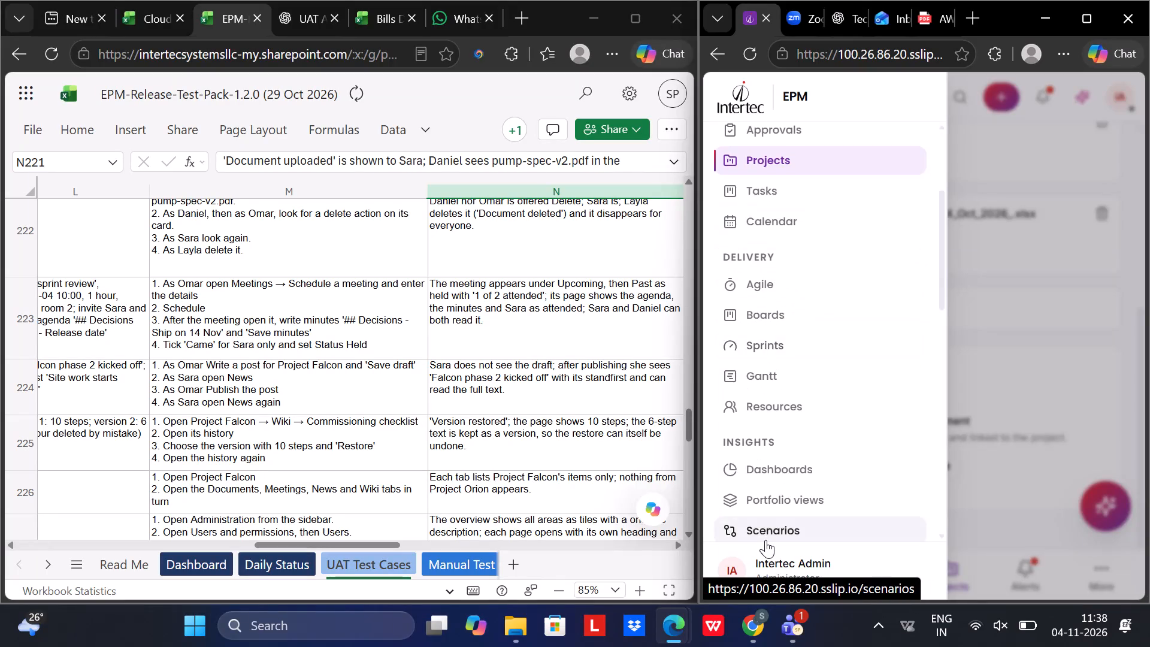
# Open the Meetings section under Collaboration in EPM.
pyautogui.scroll(-5, 765, 540)
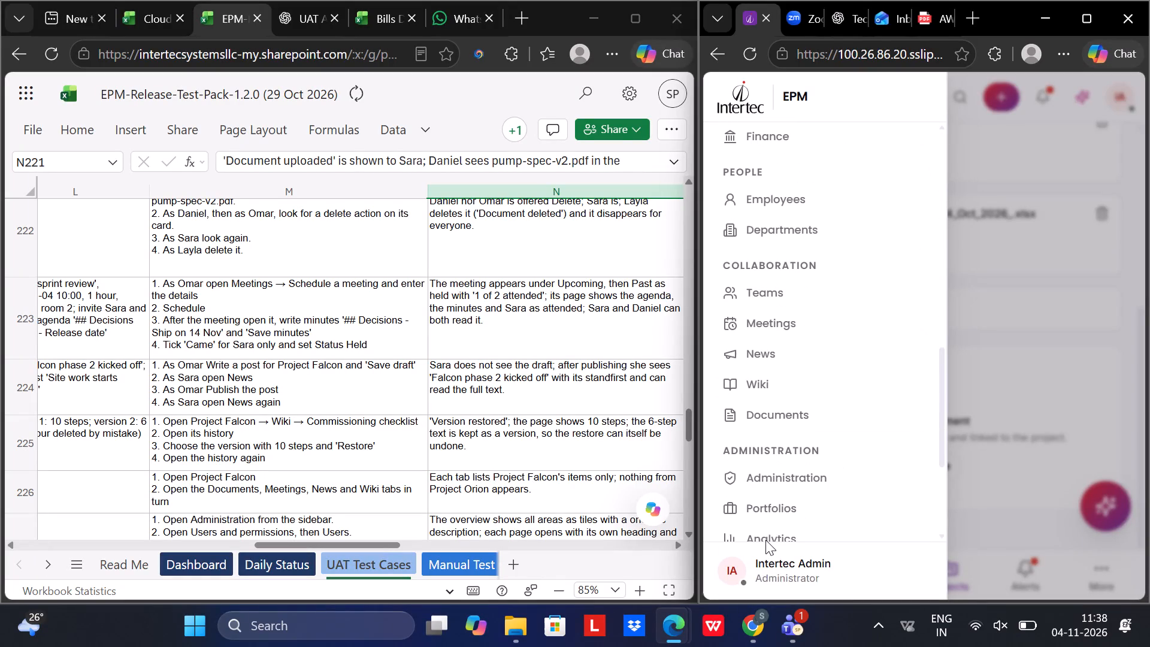
pyautogui.scroll(-1, 765, 540)
pyautogui.click(757, 312)
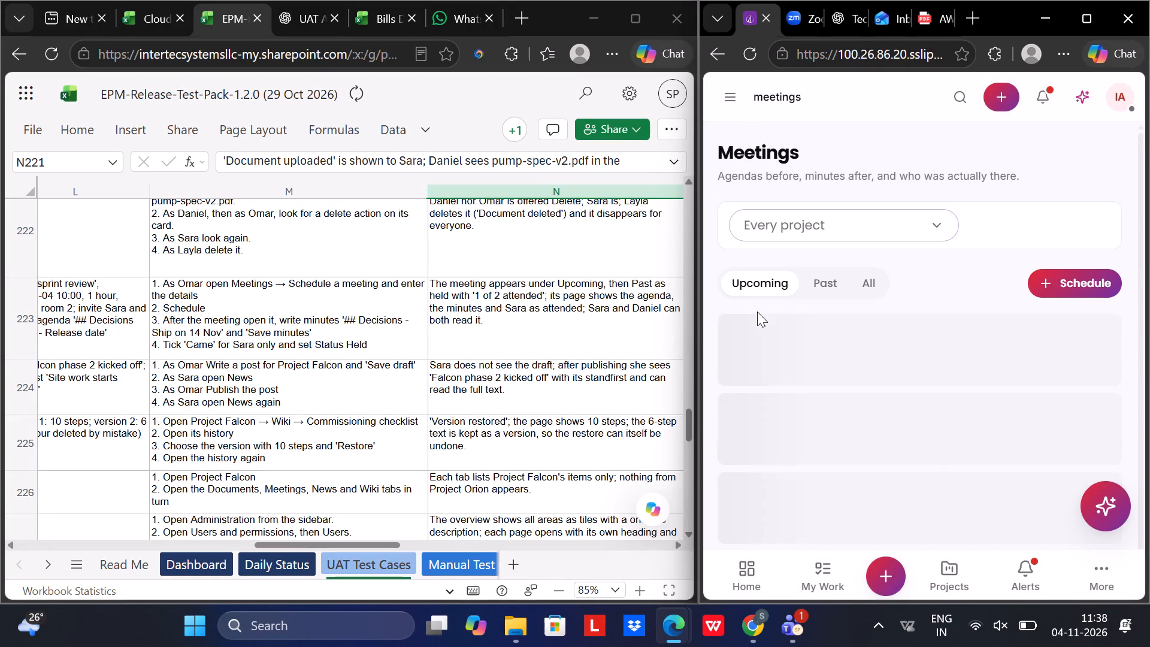
# Start scheduling a new meeting titled DEMO and assign it to the Falcon project.
pyautogui.click(1049, 282)
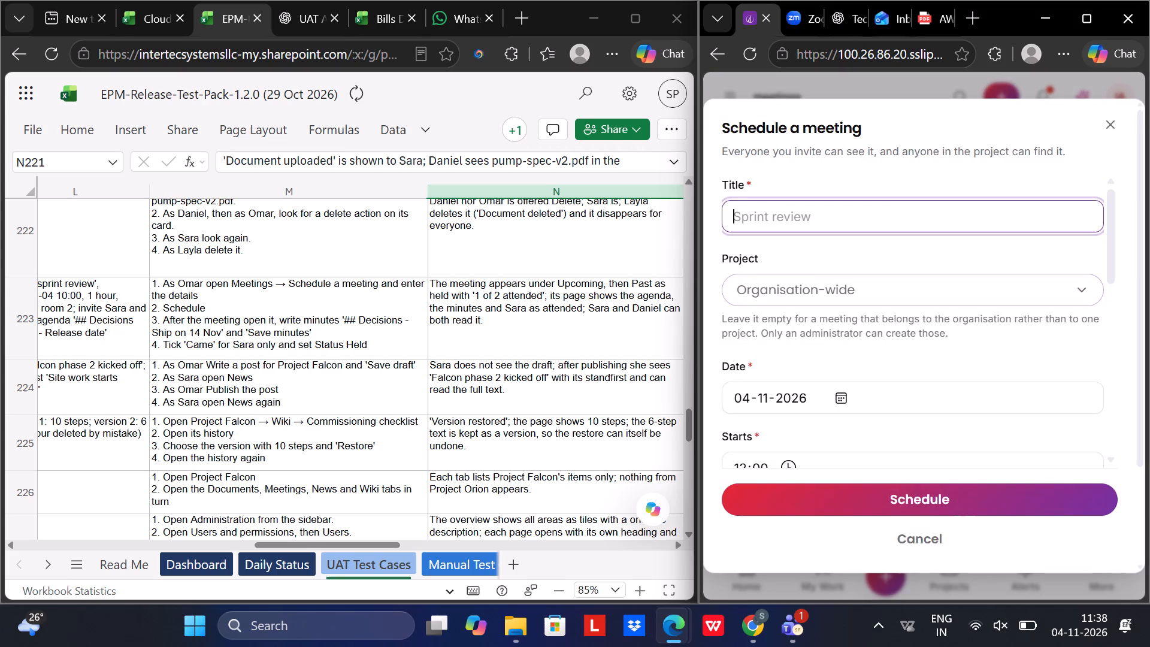
pyautogui.click(747, 211)
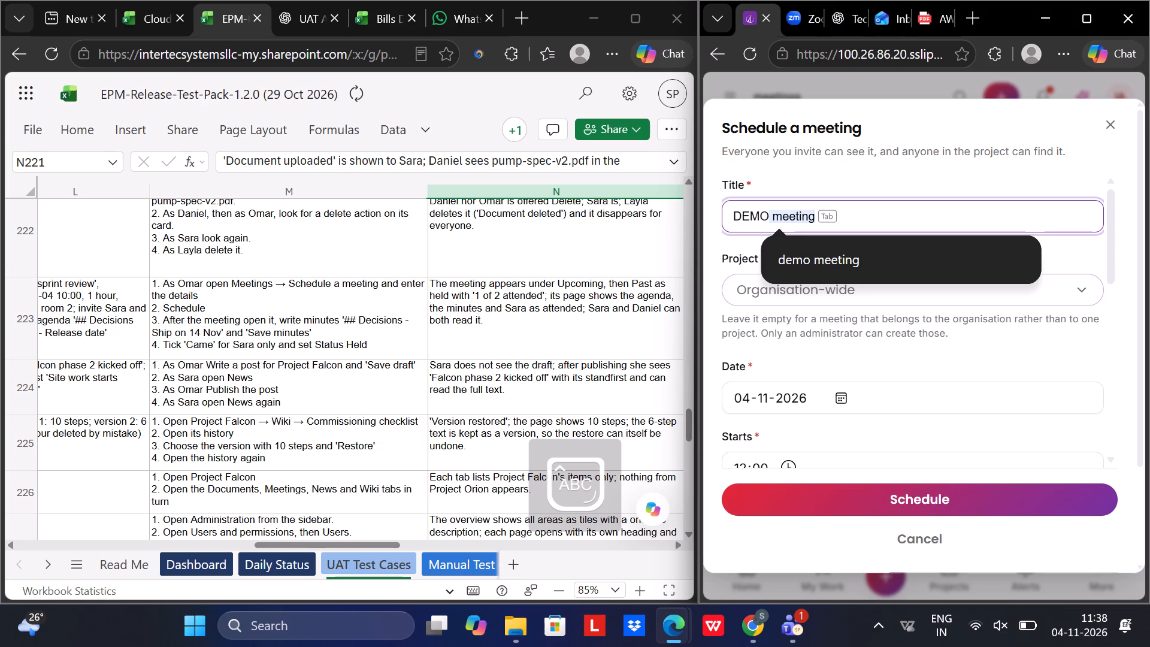
pyautogui.click(752, 285)
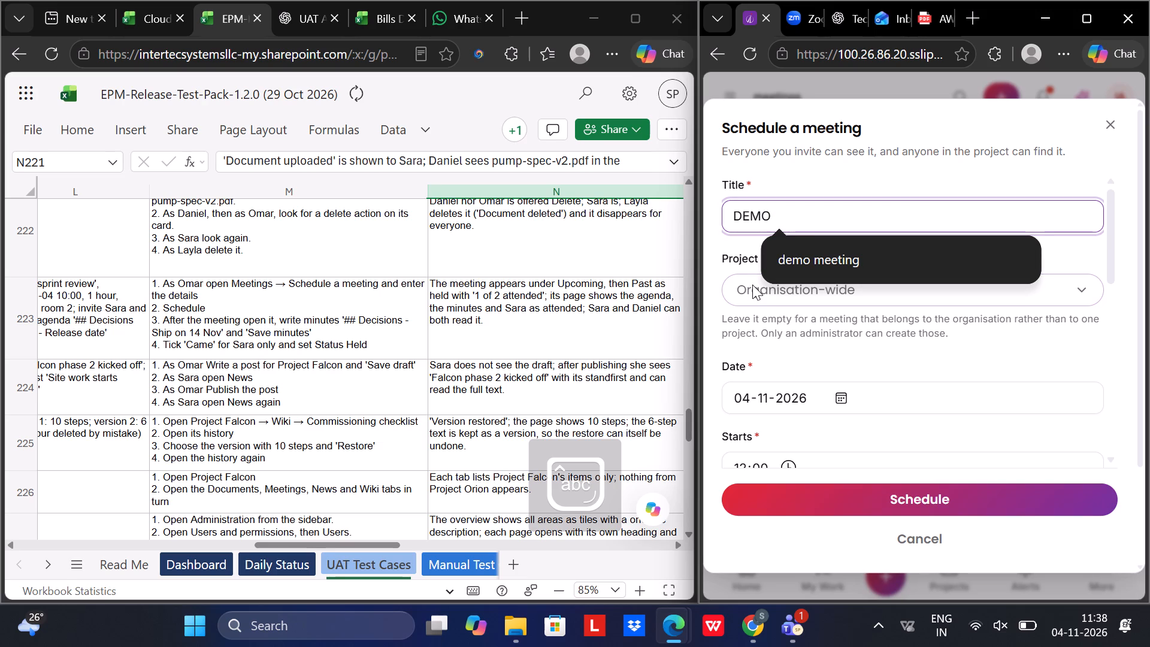
pyautogui.click(764, 289)
pyautogui.click(900, 295)
pyautogui.moveTo(900, 295); pyautogui.dragTo(822, 206)
pyautogui.click(822, 206)
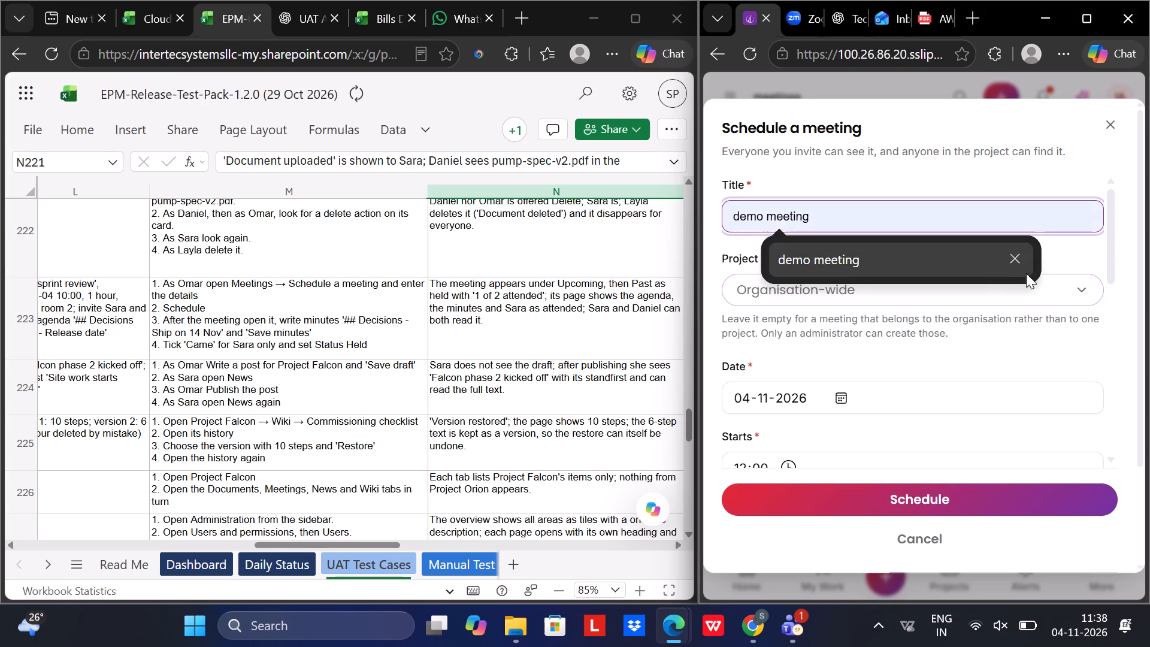
pyautogui.click(1078, 265)
pyautogui.click(825, 289)
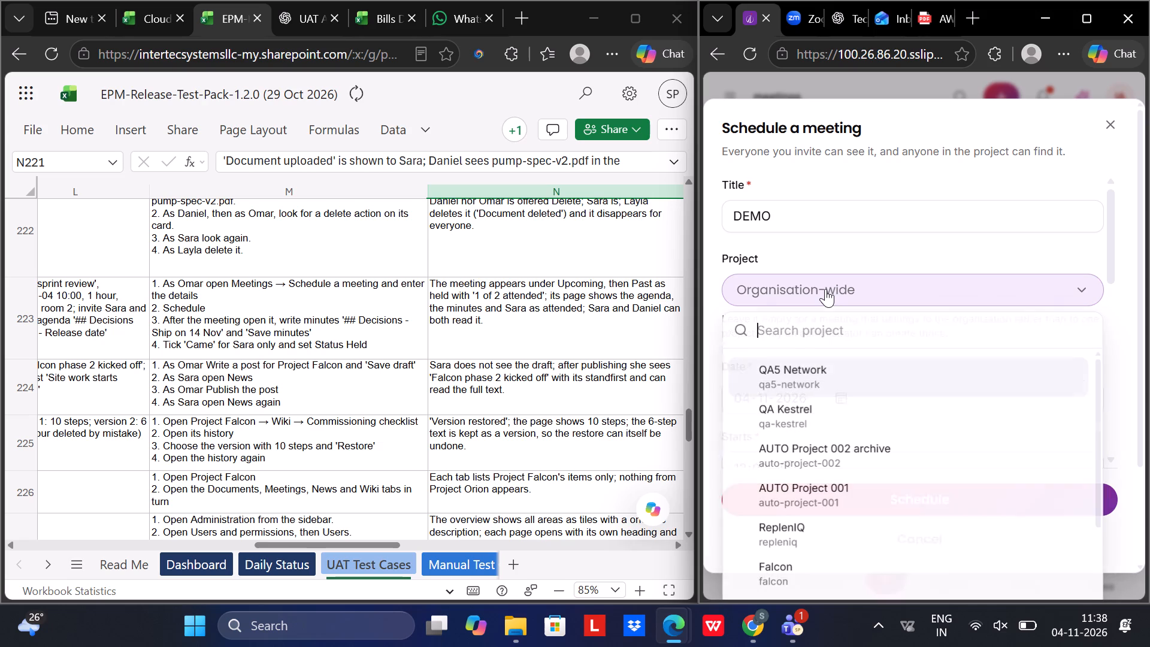
pyautogui.scroll(-1, 789, 443)
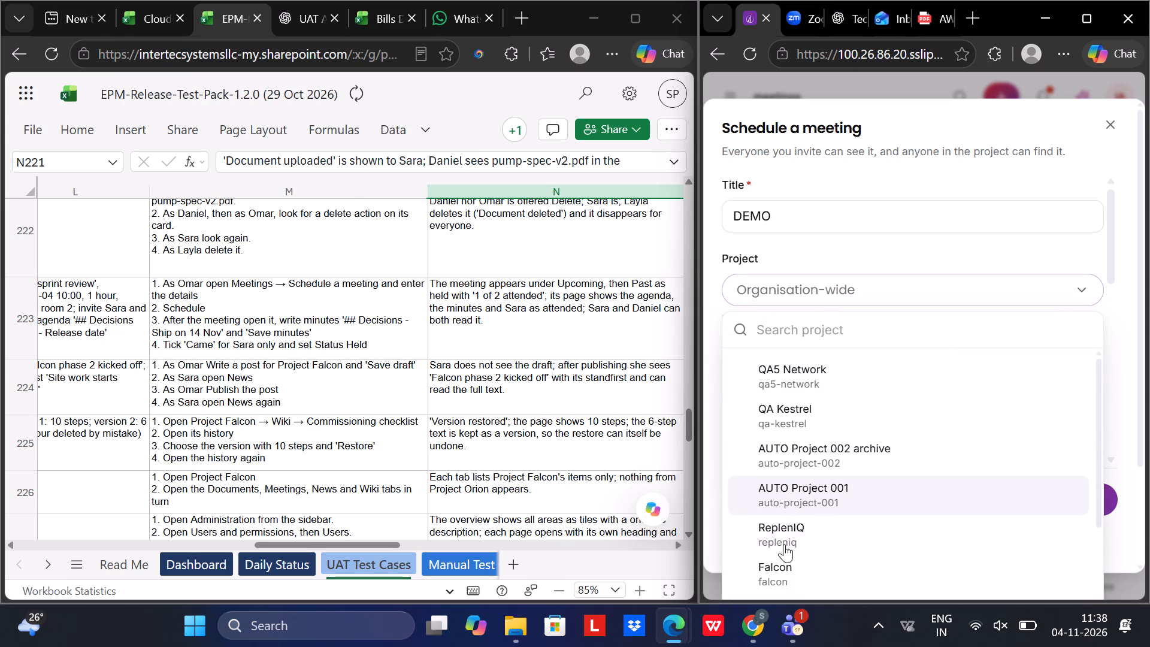
pyautogui.click(784, 576)
# Set the meeting's location to online.
pyautogui.scroll(-1, 778, 383)
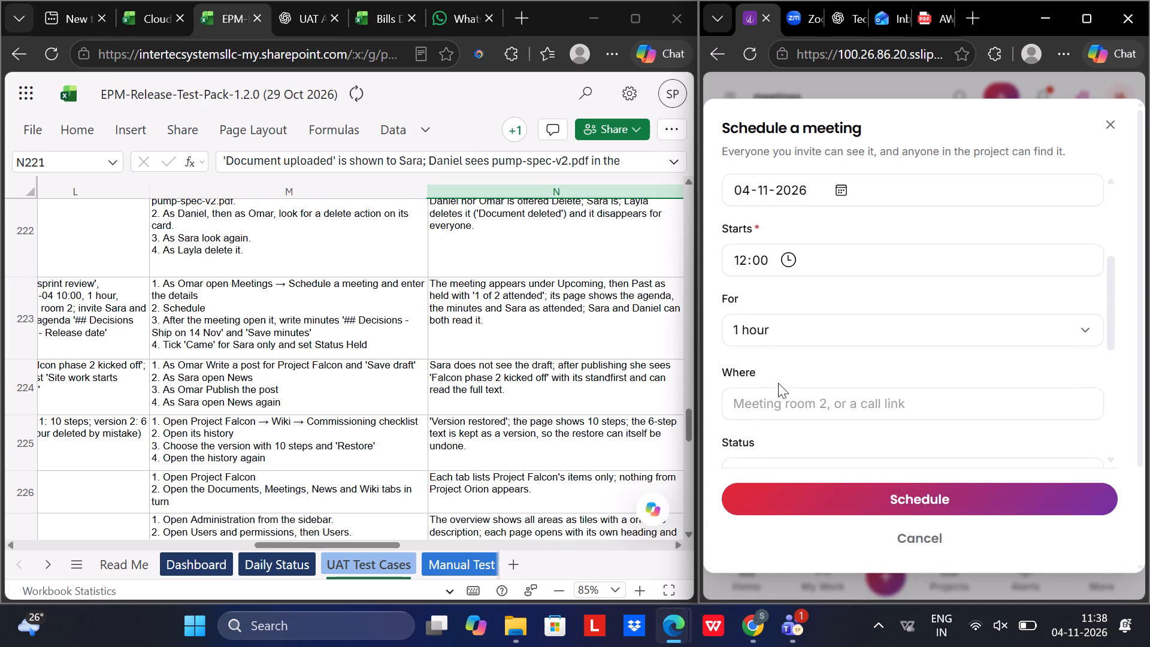
pyautogui.scroll(-1, 778, 383)
pyautogui.scroll(1, 778, 383)
pyautogui.scroll(-1, 778, 383)
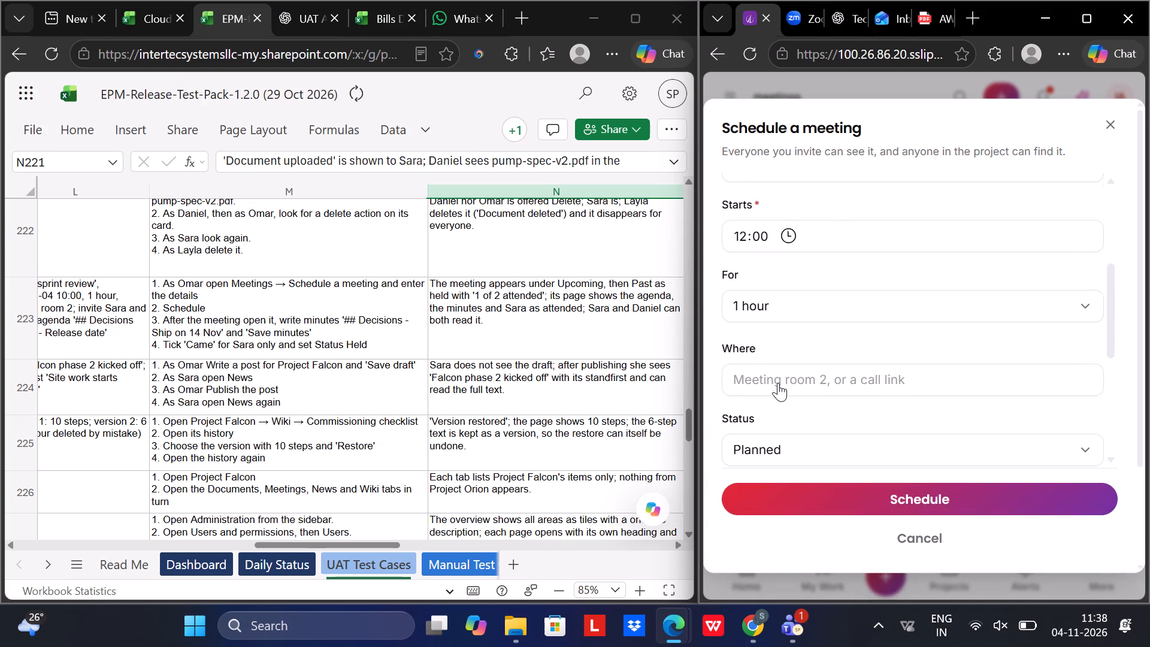
pyautogui.scroll(-2, 778, 383)
pyautogui.click(747, 337)
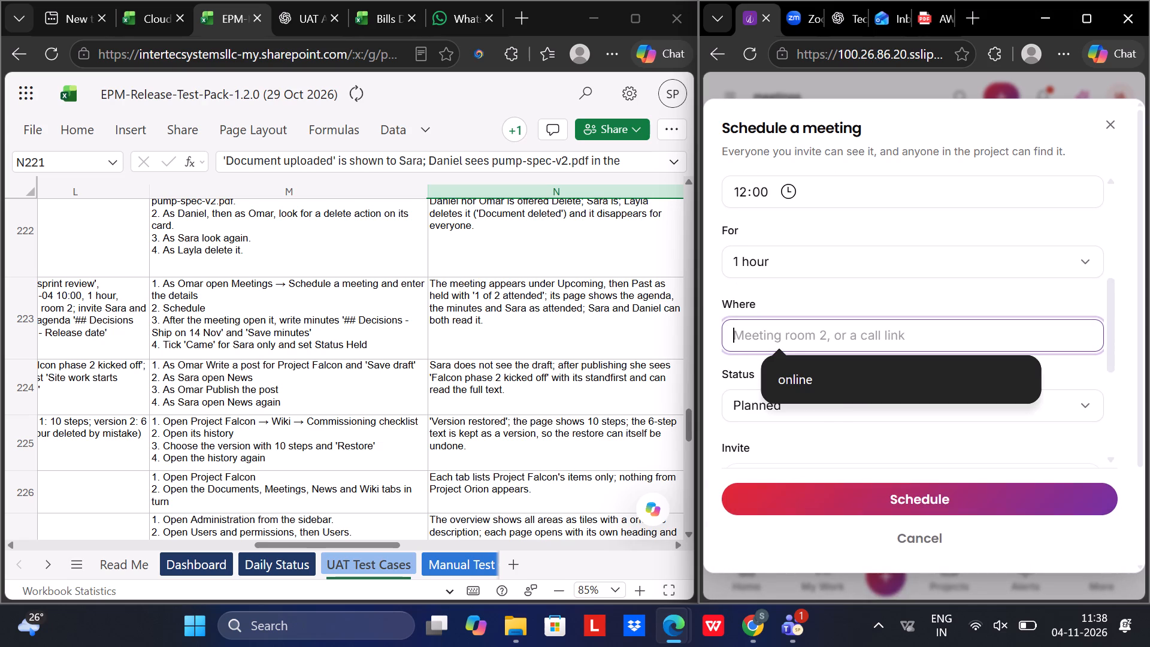
pyautogui.click(813, 364)
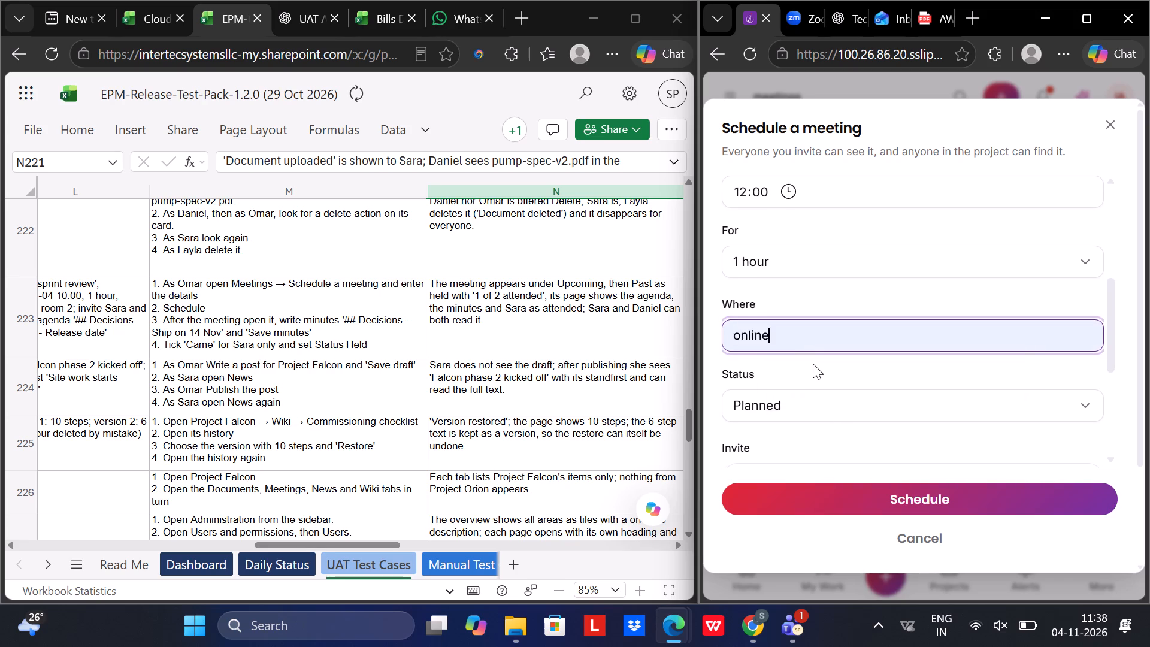
# Invite the first, second and fourth people in the invitee list to the meeting.
pyautogui.scroll(-1, 813, 364)
pyautogui.click(782, 349)
pyautogui.scroll(-1, 782, 349)
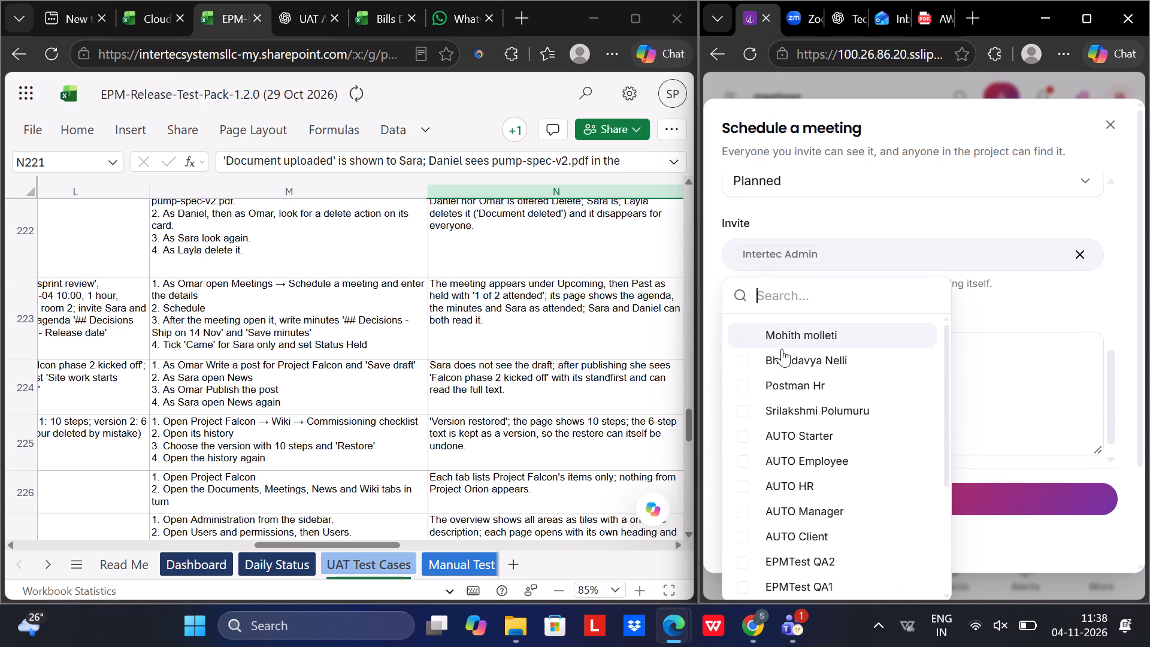
pyautogui.scroll(-1, 782, 349)
pyautogui.click(781, 337)
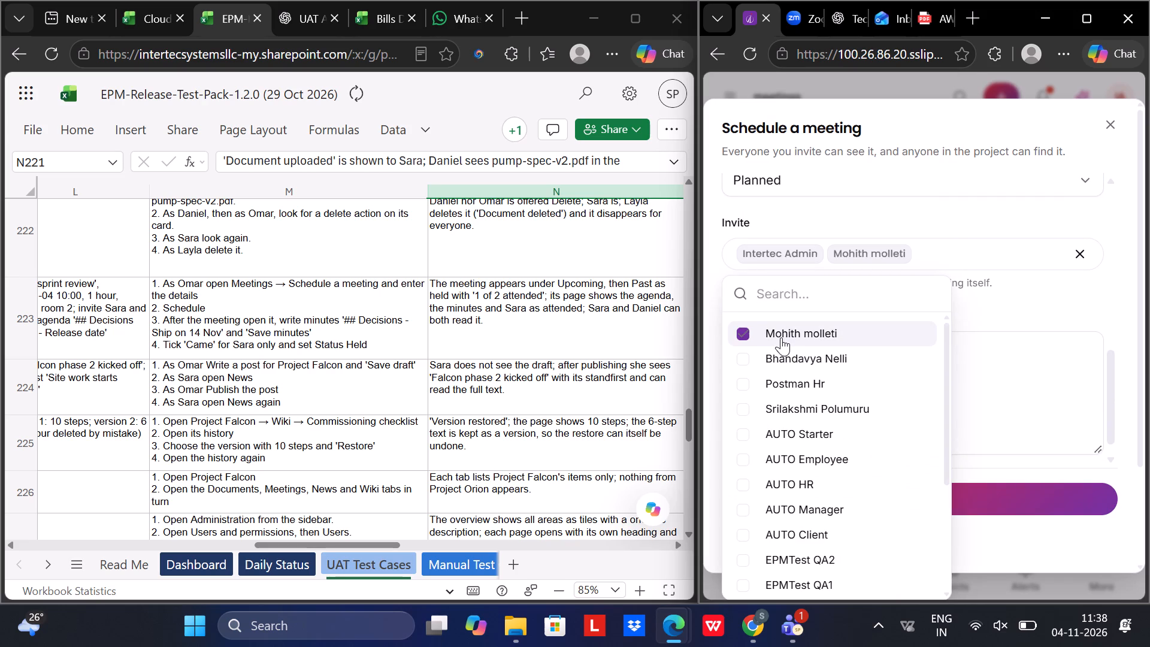
pyautogui.click(787, 347)
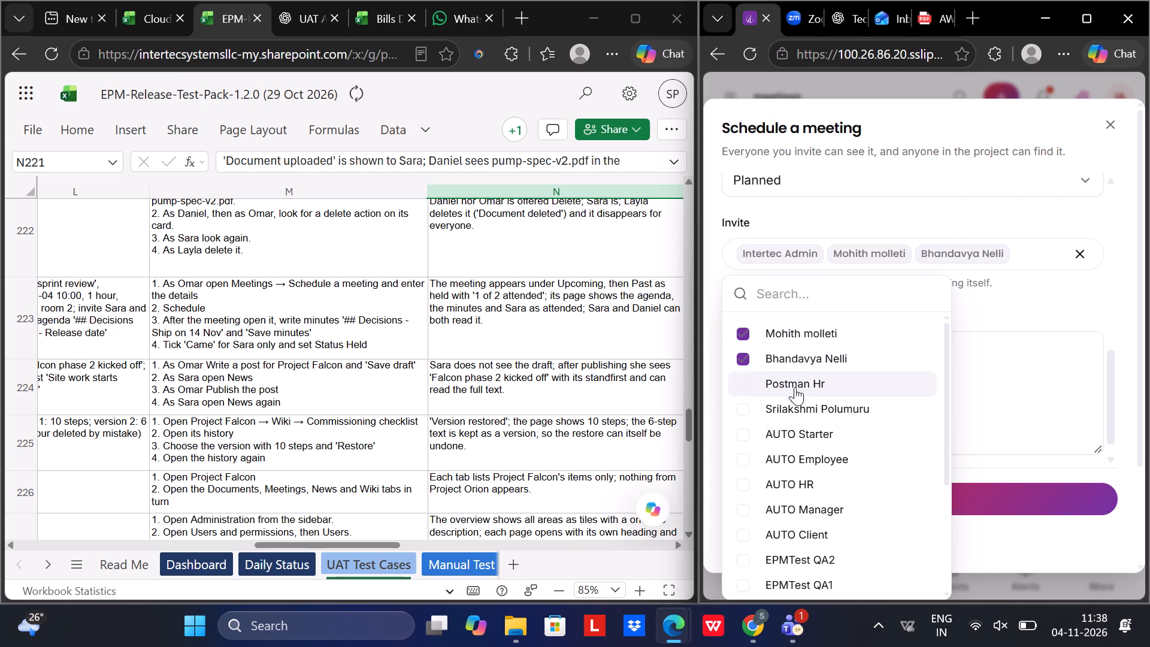
pyautogui.click(783, 404)
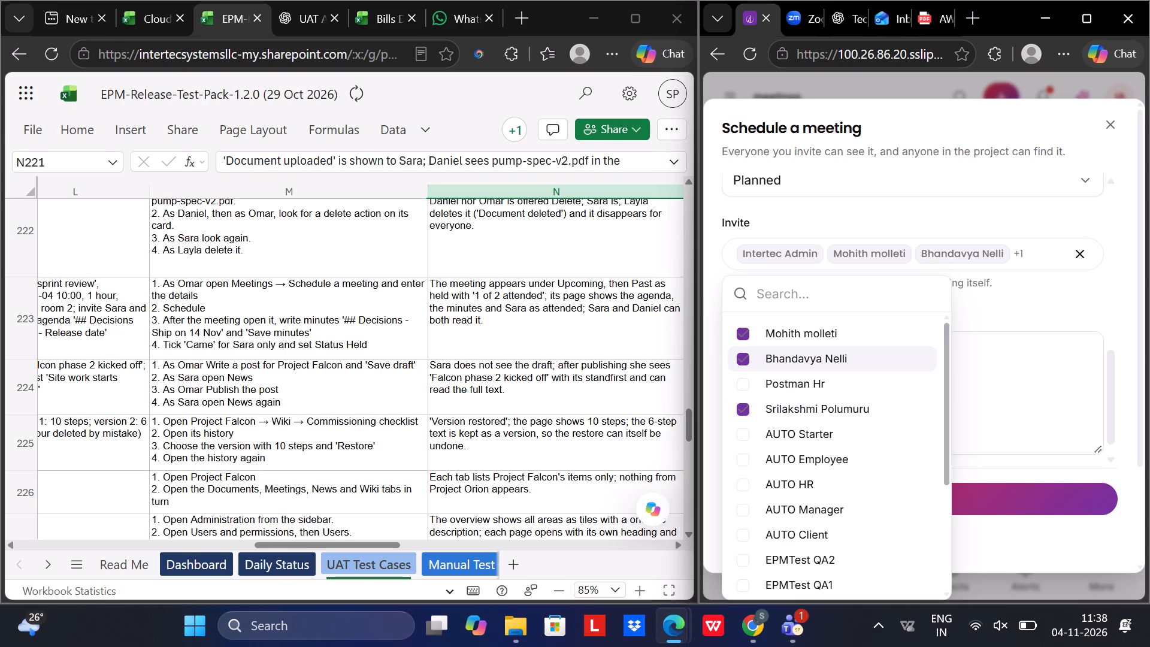
# Enter "for planning" as the meeting's agenda and schedule the meeting.
pyautogui.click(995, 354)
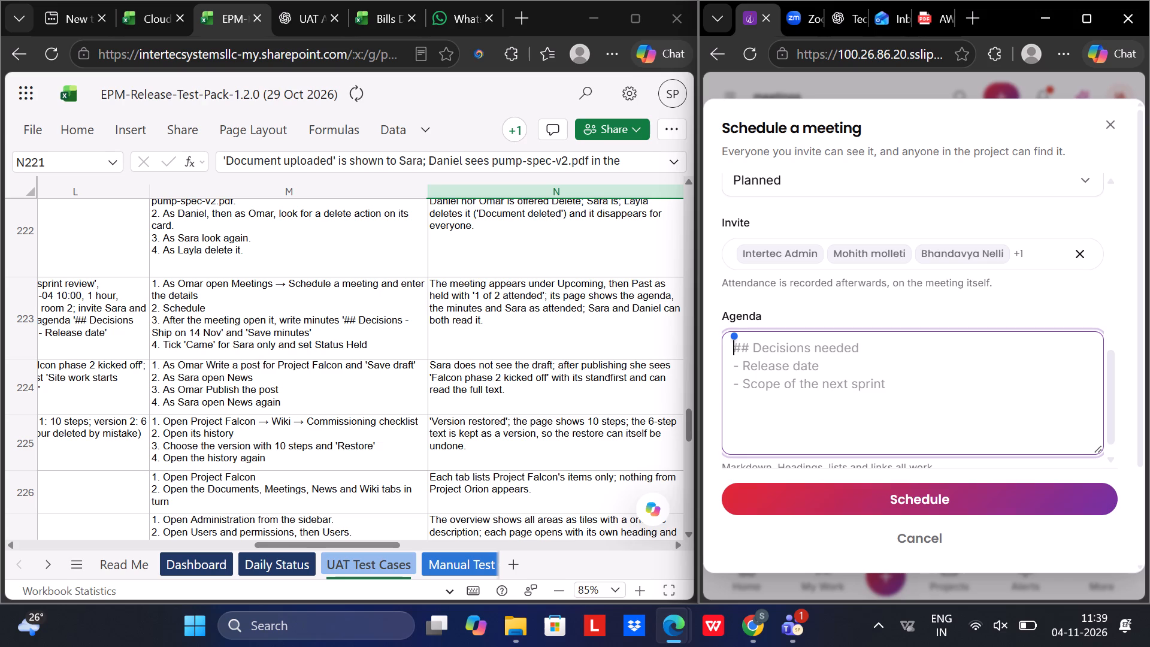
pyautogui.write('for pll')
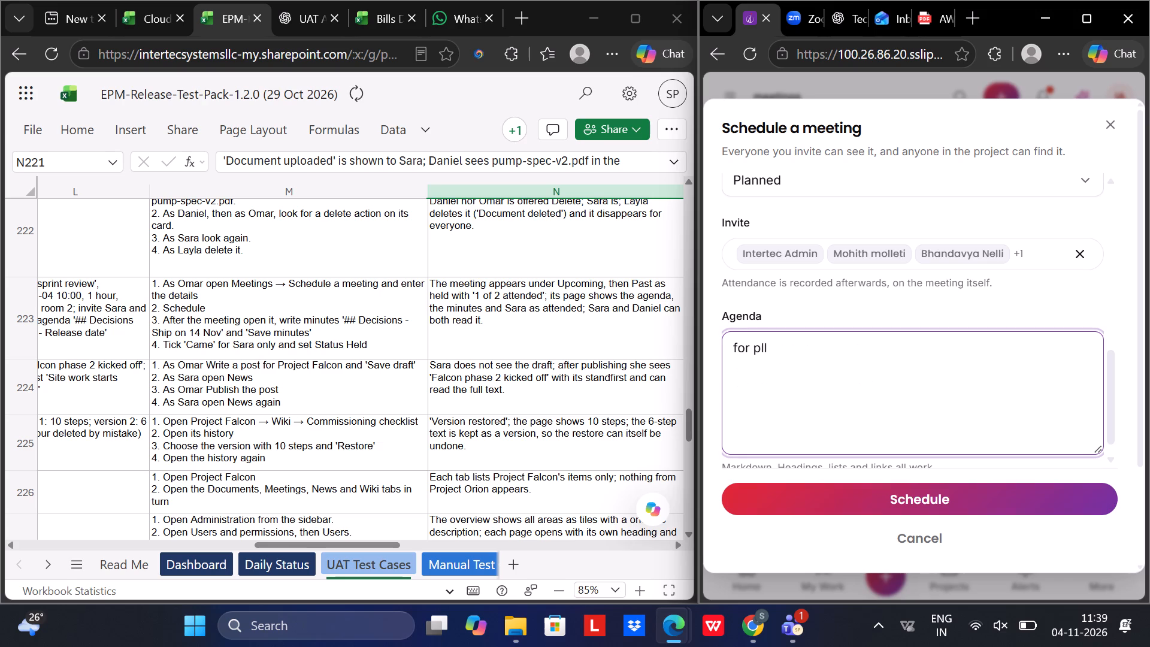
pyautogui.press('BackSpace')
pyautogui.write('annig')
pyautogui.press('BackSpace')
pyautogui.write('ng')
pyautogui.scroll(-2, 845, 338)
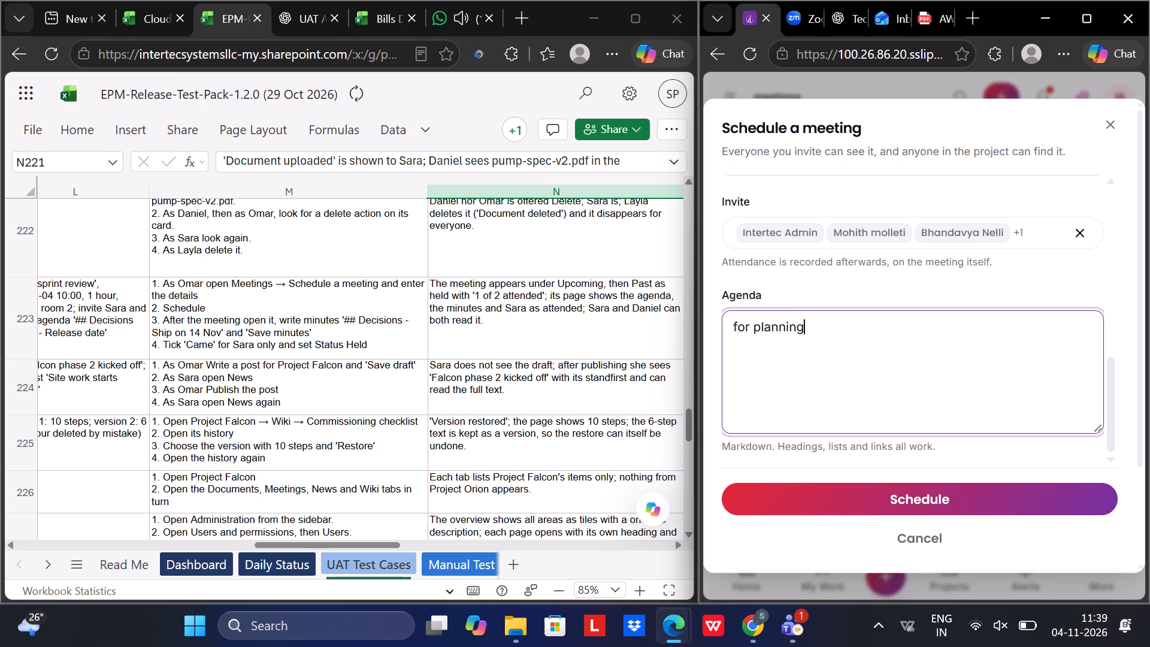
pyautogui.scroll(-1, 845, 338)
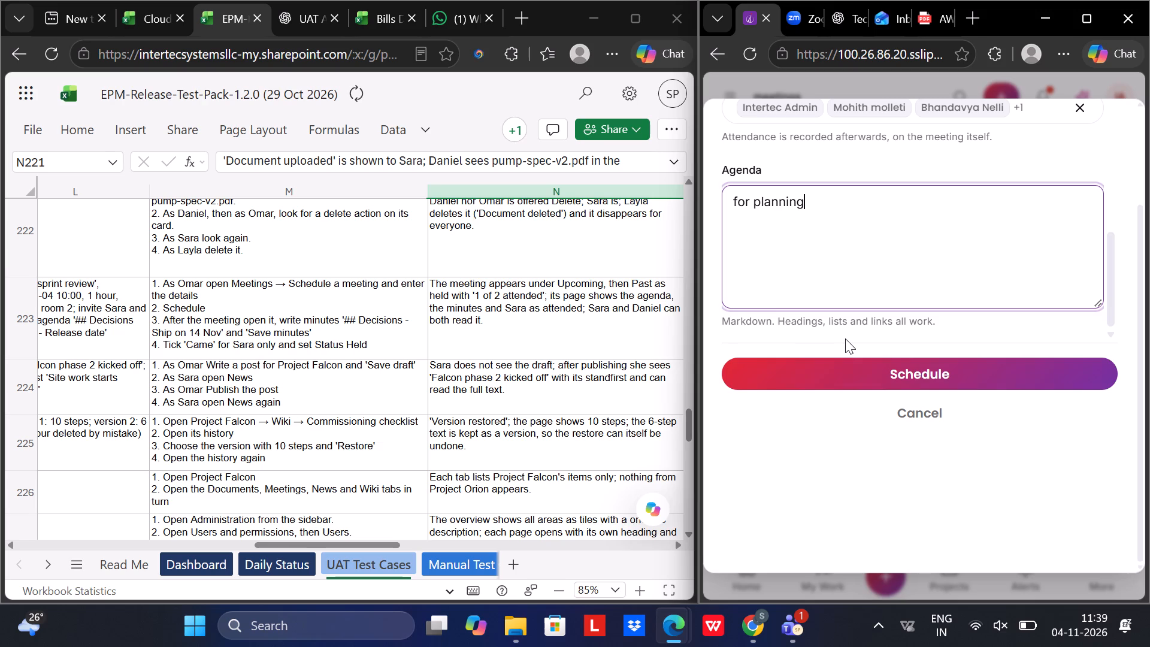
pyautogui.click(857, 367)
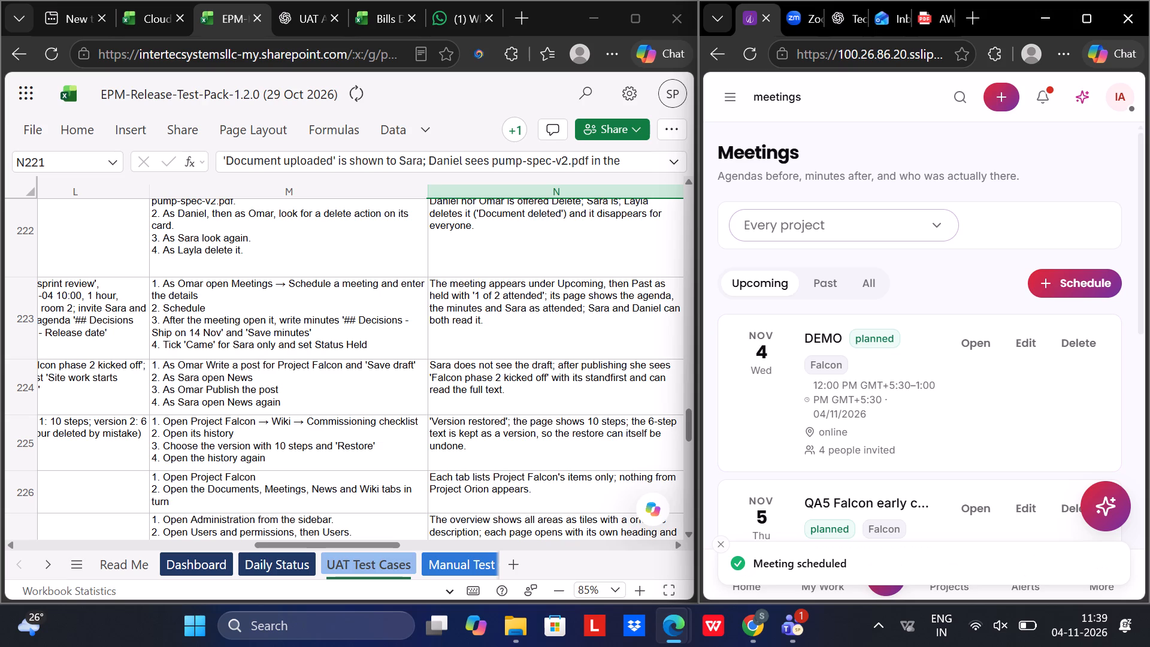
# Review the UAT test cases in rows 223 to 229, covering meetings, news, wiki pages and administration.
pyautogui.scroll(-1, 282, 418)
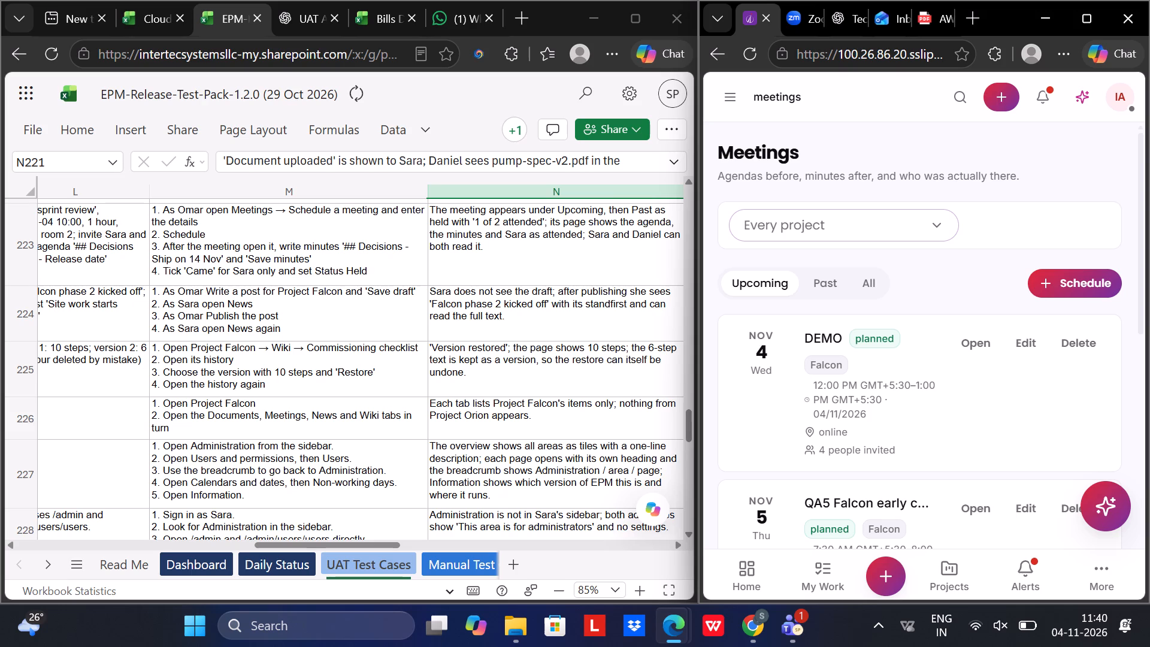
pyautogui.scroll(-1, 299, 376)
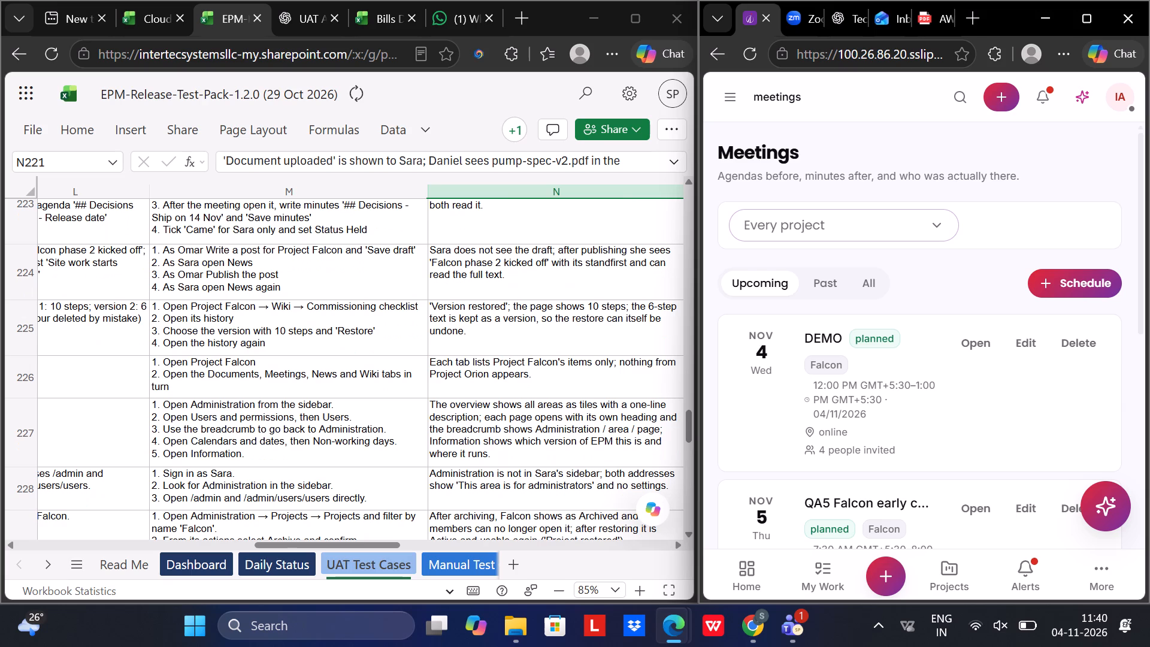
pyautogui.scroll(-1, 299, 376)
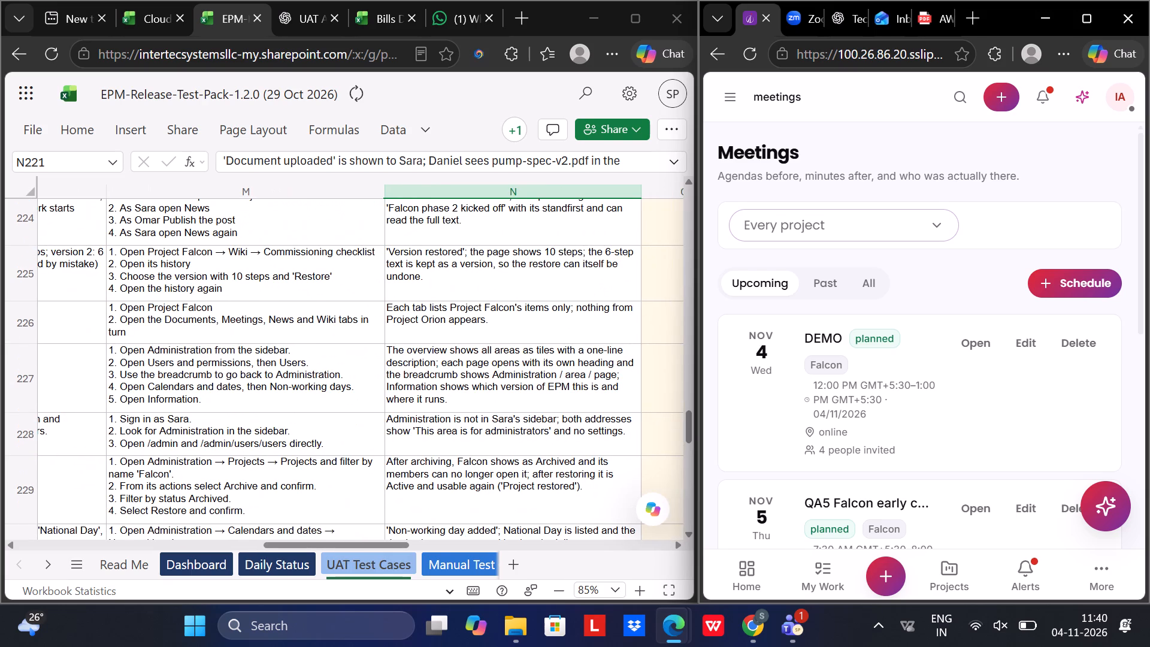
pyautogui.scroll(1, 244, 342)
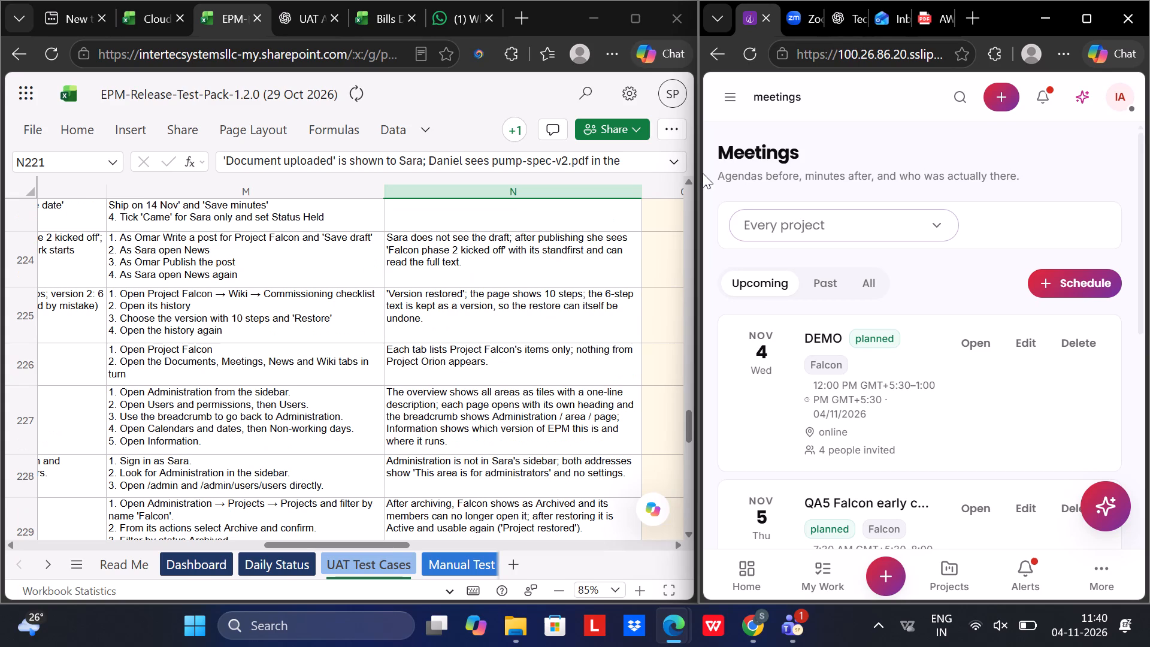
# Open the Falcon project from the project list and go to its News section.
pyautogui.click(720, 93)
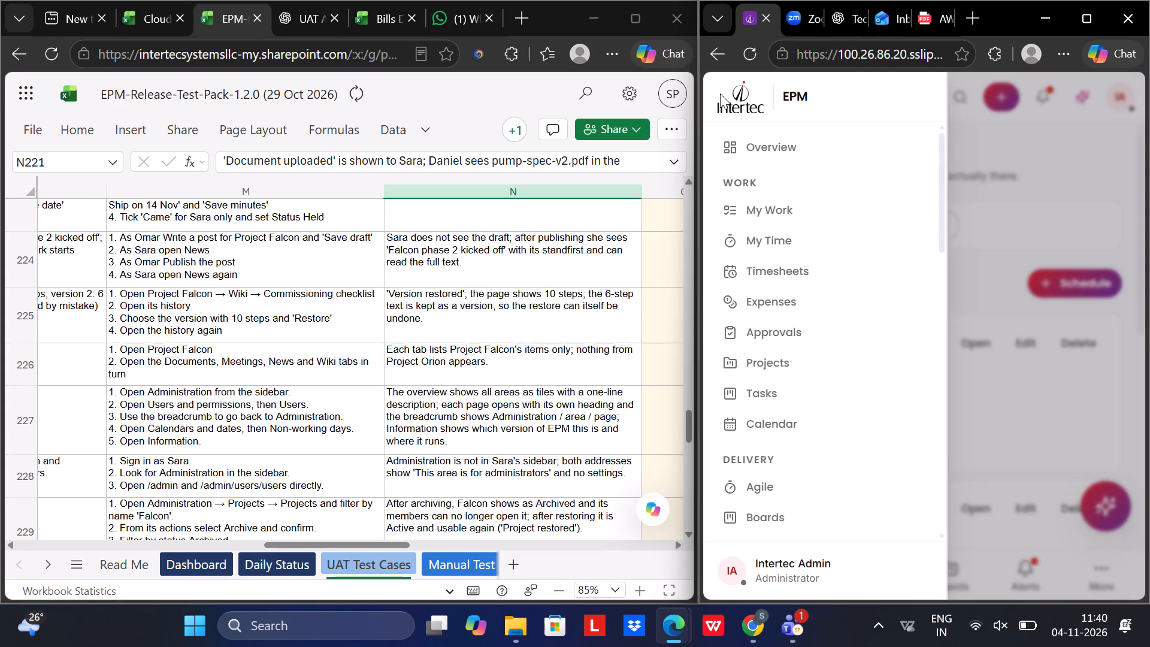
pyautogui.click(771, 358)
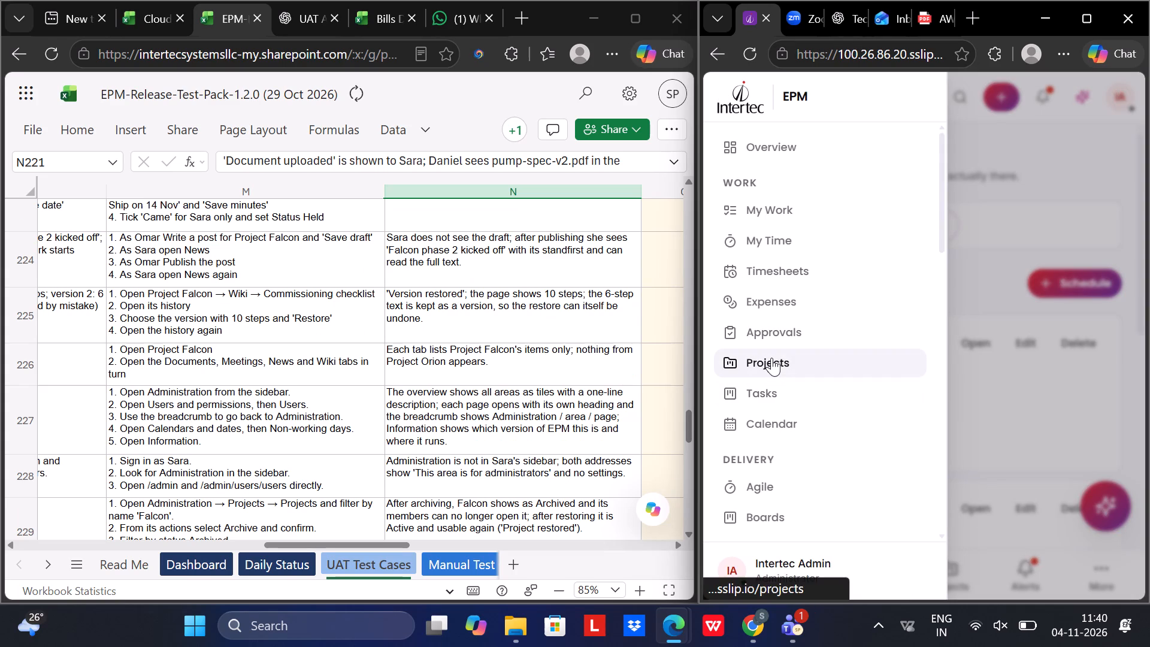
pyautogui.scroll(-3, 845, 413)
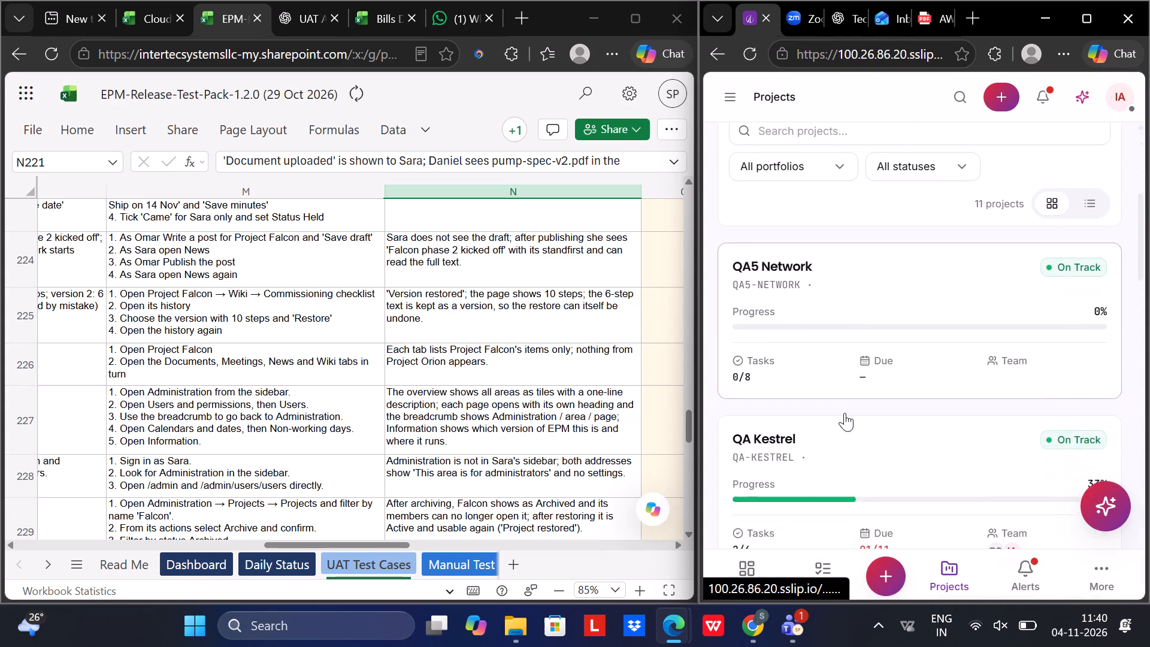
pyautogui.scroll(-5, 845, 413)
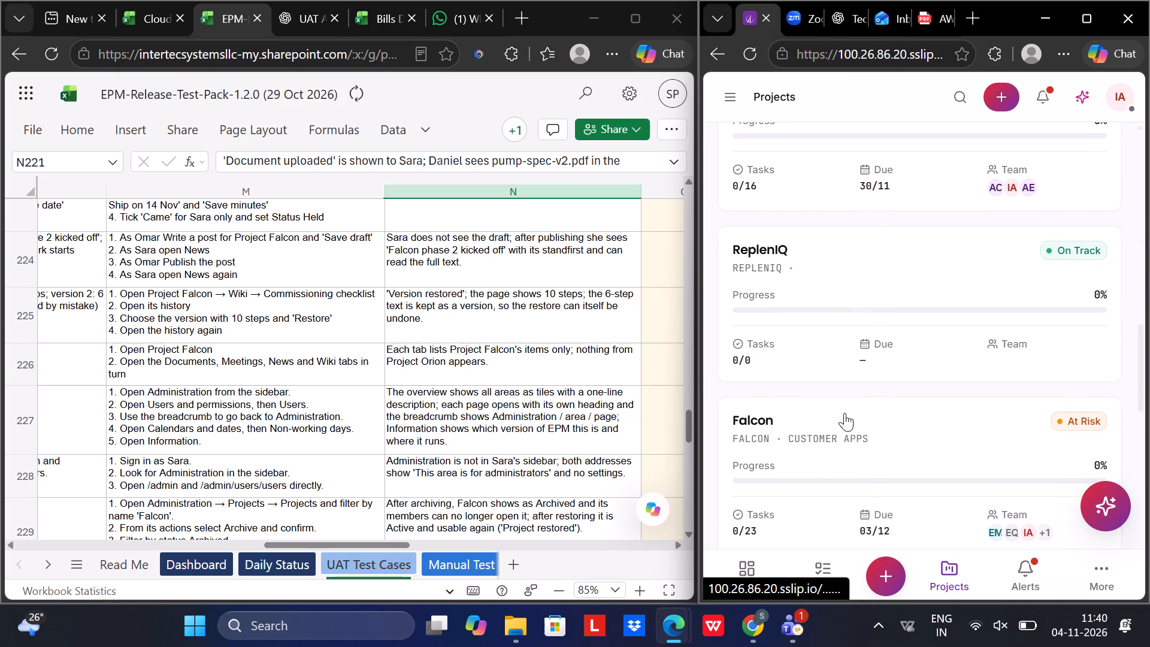
pyautogui.click(822, 464)
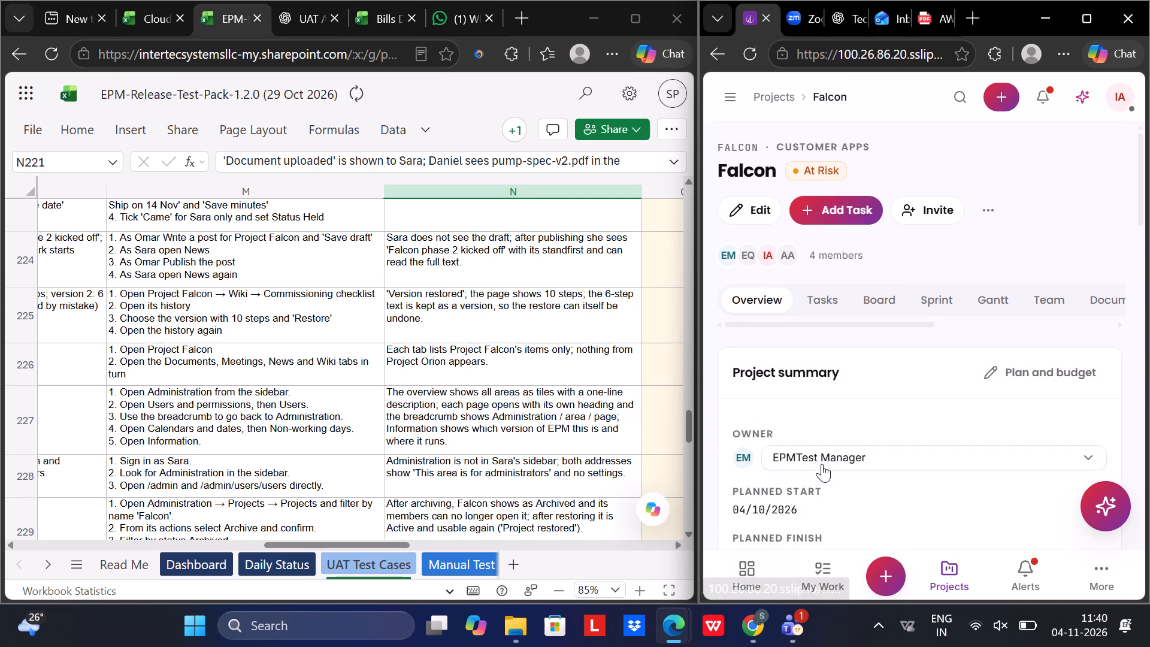
pyautogui.hscroll(-4, 985, 298)
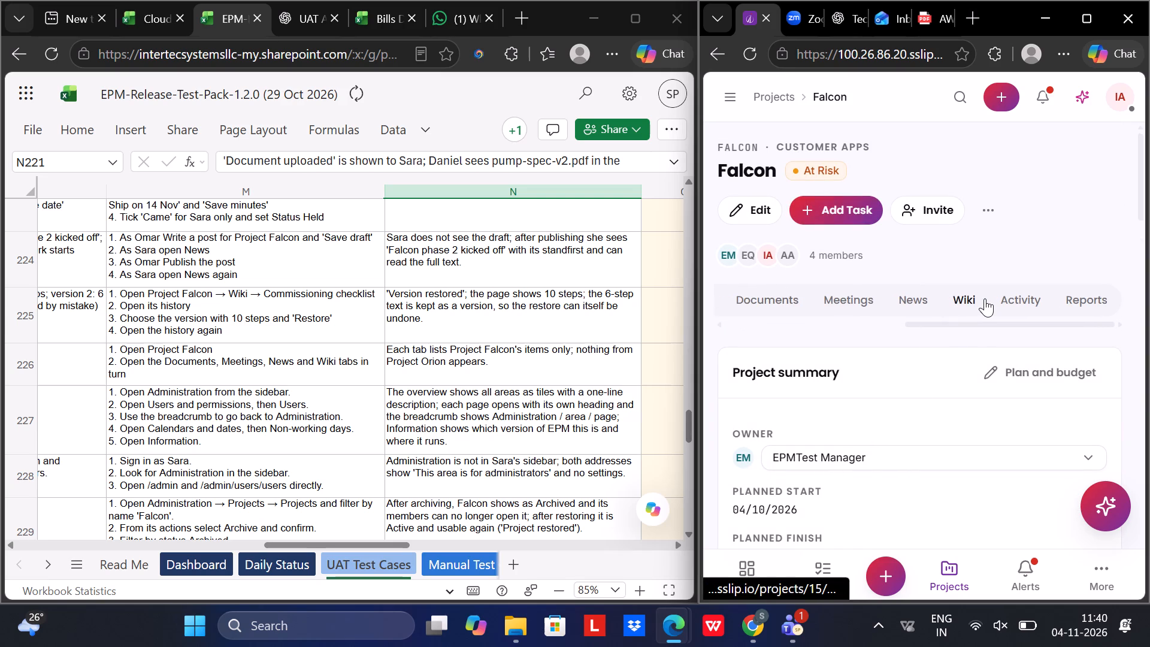
pyautogui.hscroll(-3, 985, 298)
pyautogui.click(912, 292)
pyautogui.scroll(-1, 939, 319)
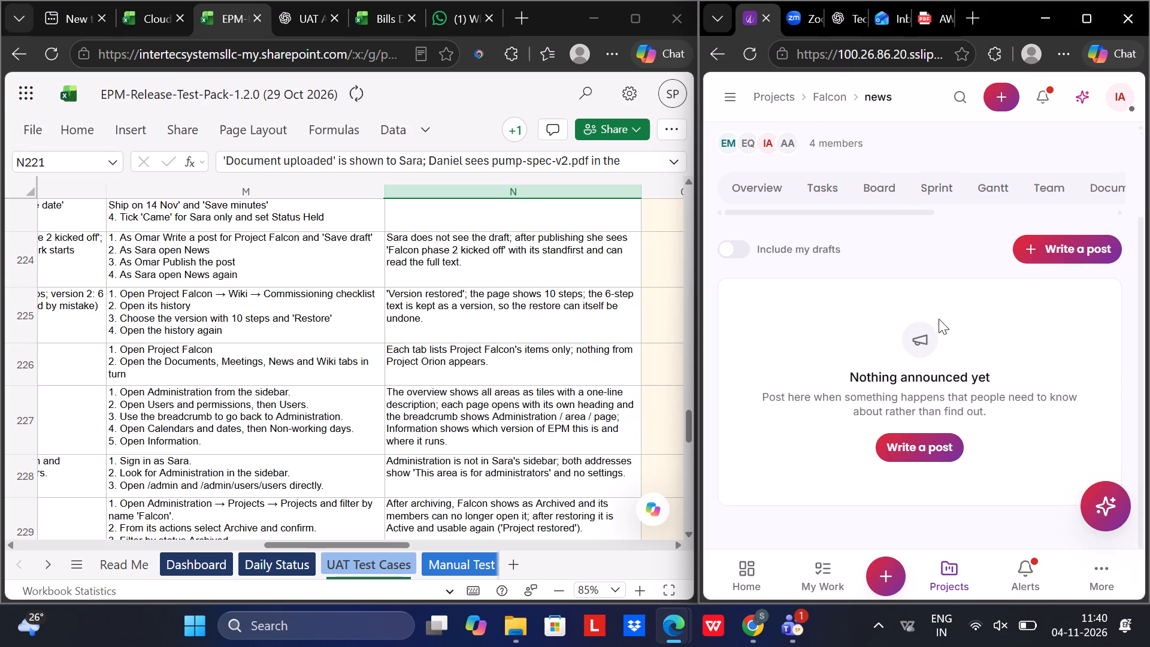
# Open the Falcon project's Wiki section and check its list of pages.
pyautogui.scroll(-1, 939, 319)
pyautogui.scroll(1, 939, 319)
pyautogui.hscroll(-6, 1031, 262)
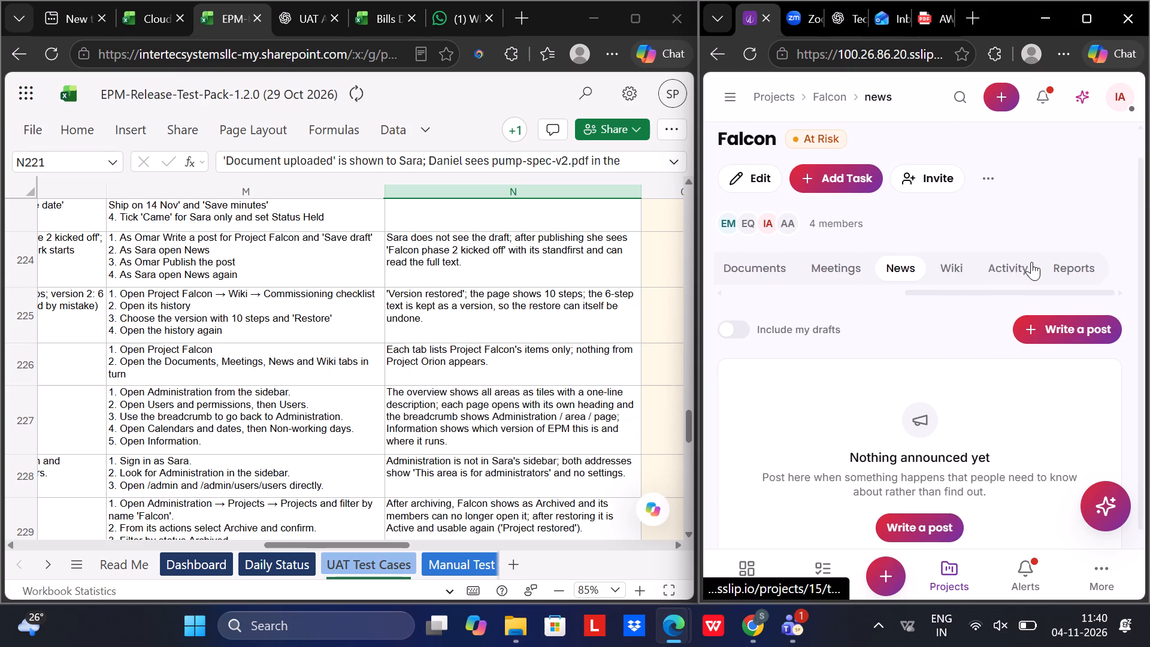
pyautogui.click(947, 260)
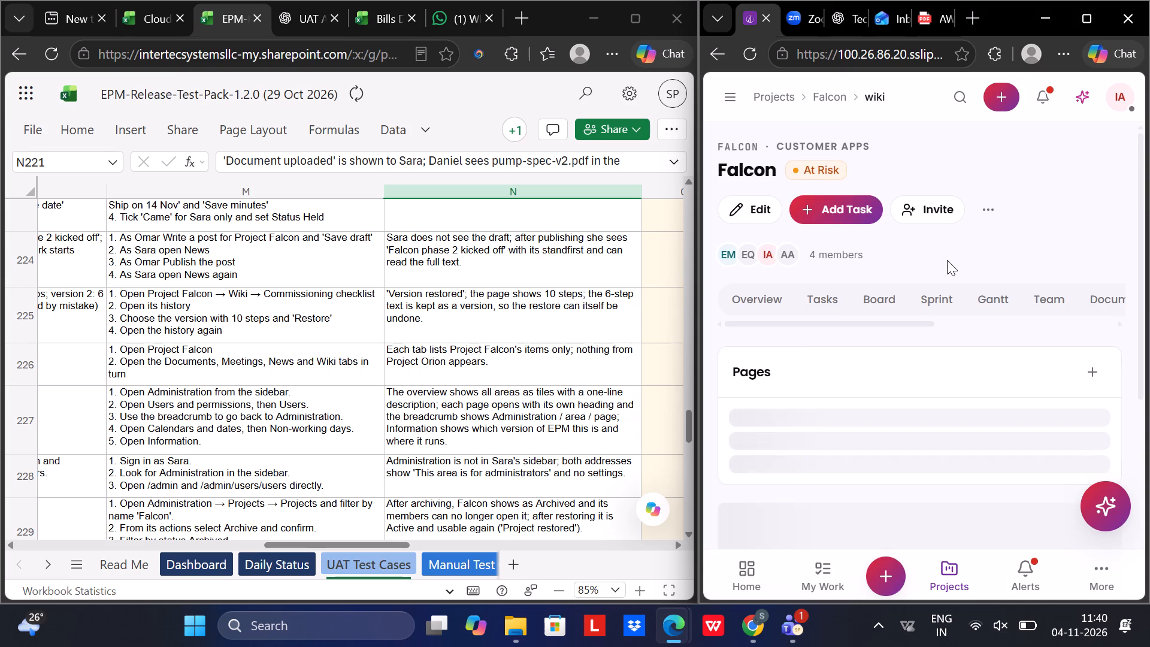
pyautogui.scroll(-3, 975, 362)
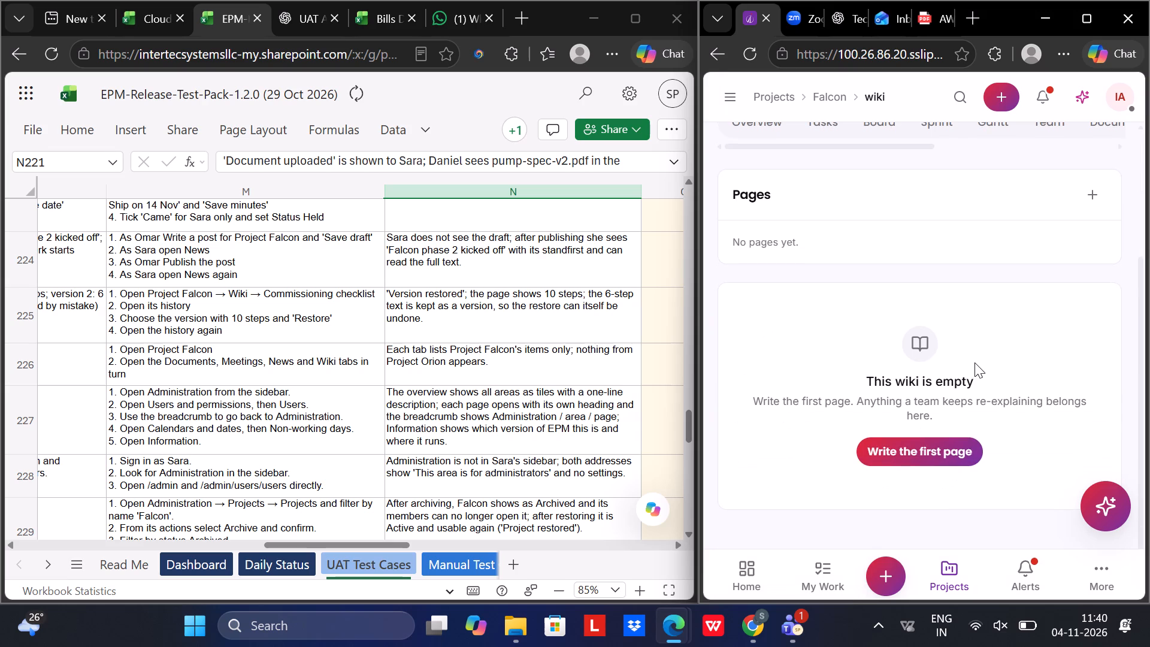
pyautogui.scroll(4, 902, 446)
pyautogui.hscroll(-2, 945, 295)
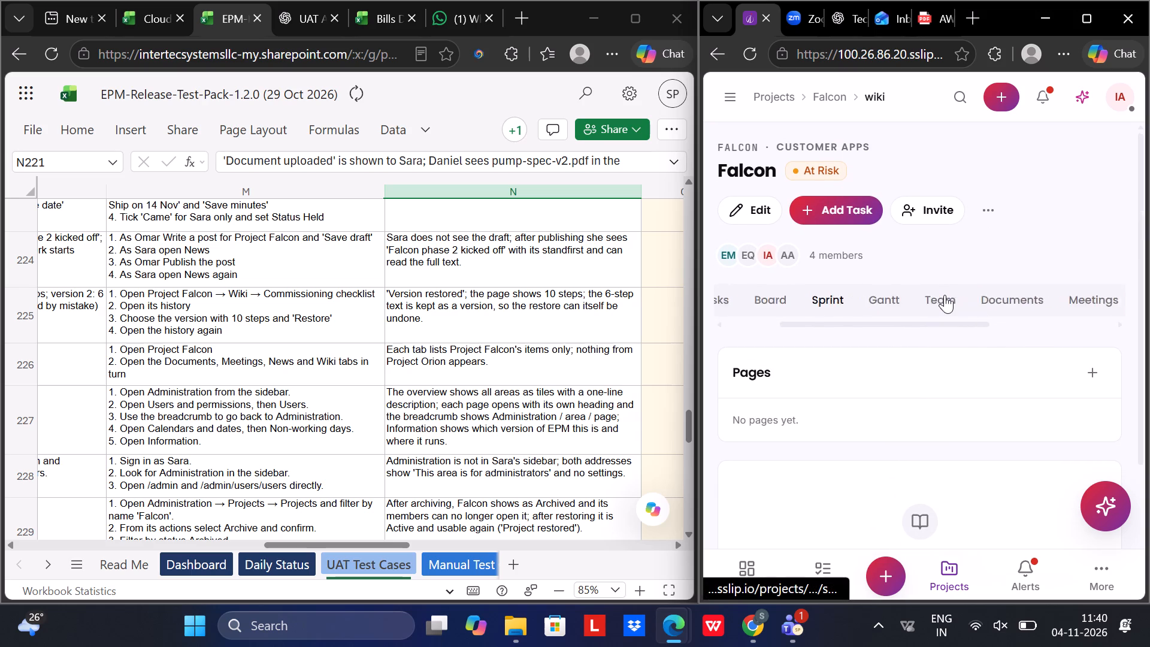
pyautogui.hscroll(-4, 945, 295)
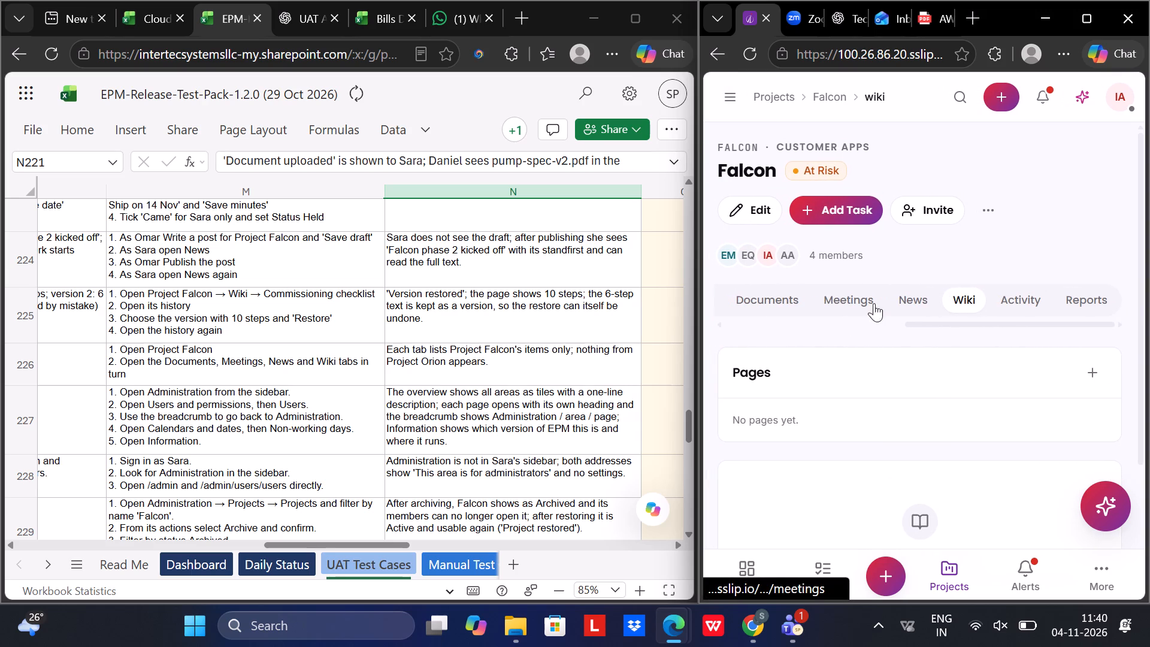
# Start the first page of Falcon's wiki and title it "DEMO".
pyautogui.scroll(-2, 908, 418)
pyautogui.click(886, 448)
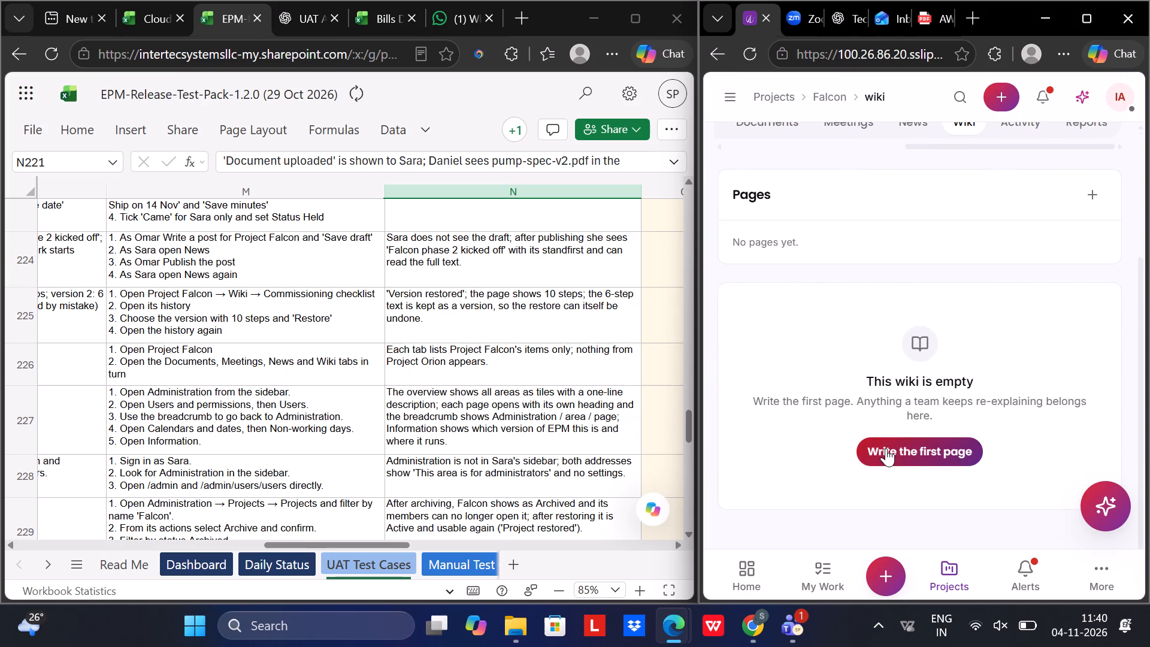
pyautogui.scroll(-2, 818, 335)
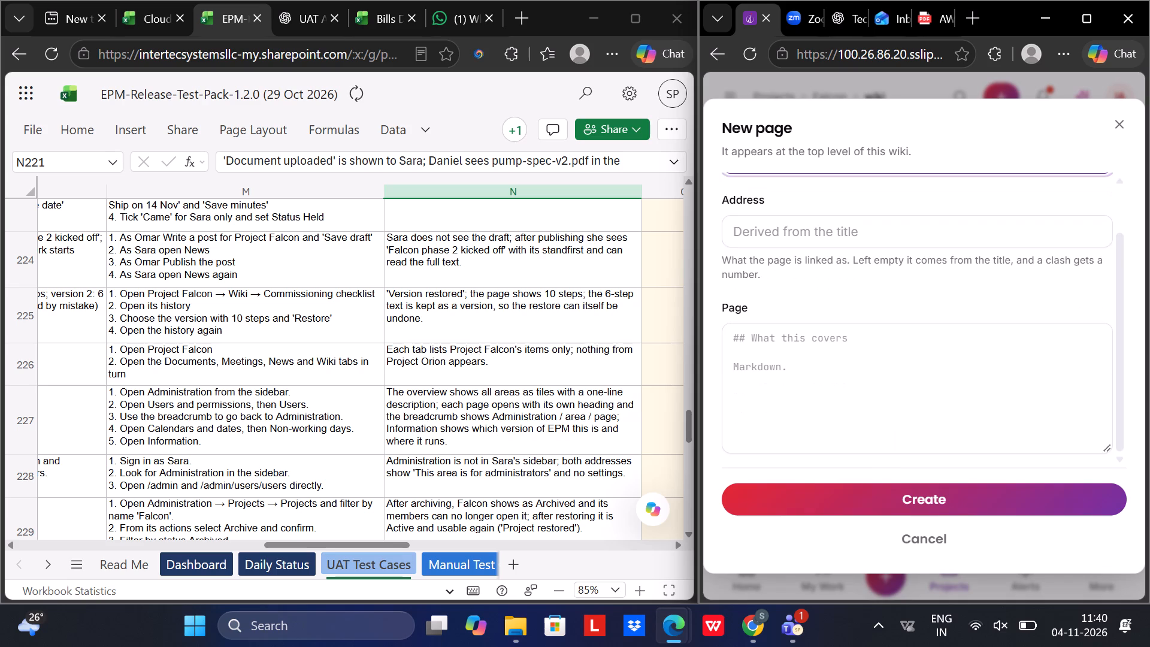
pyautogui.scroll(4, 818, 335)
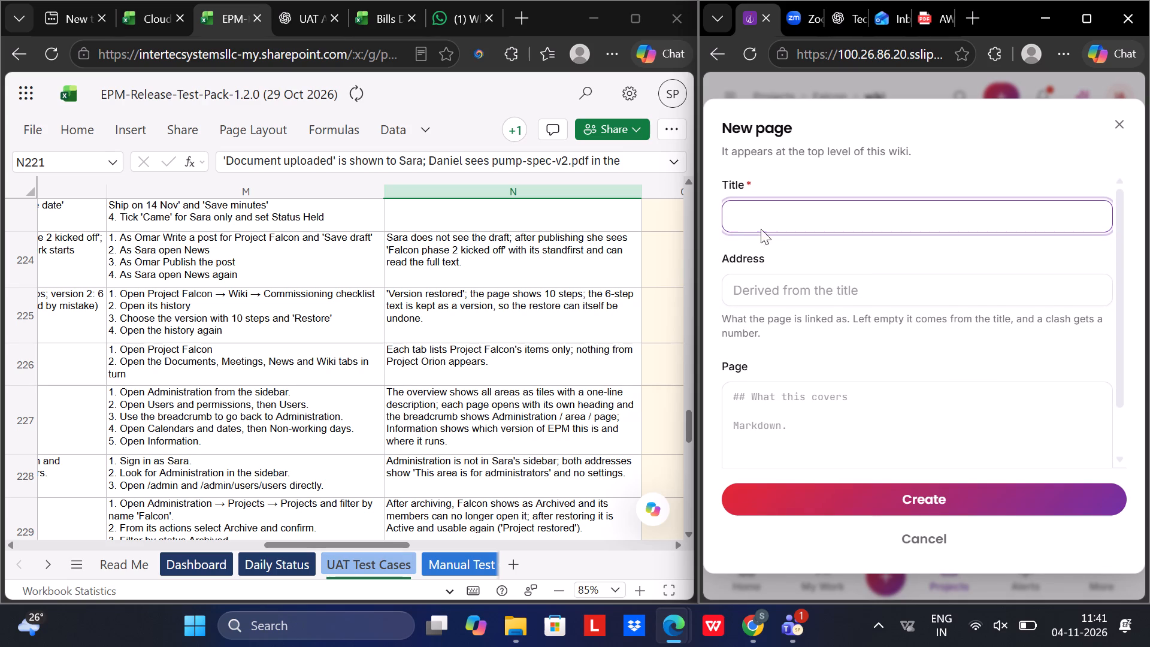
pyautogui.click(765, 223)
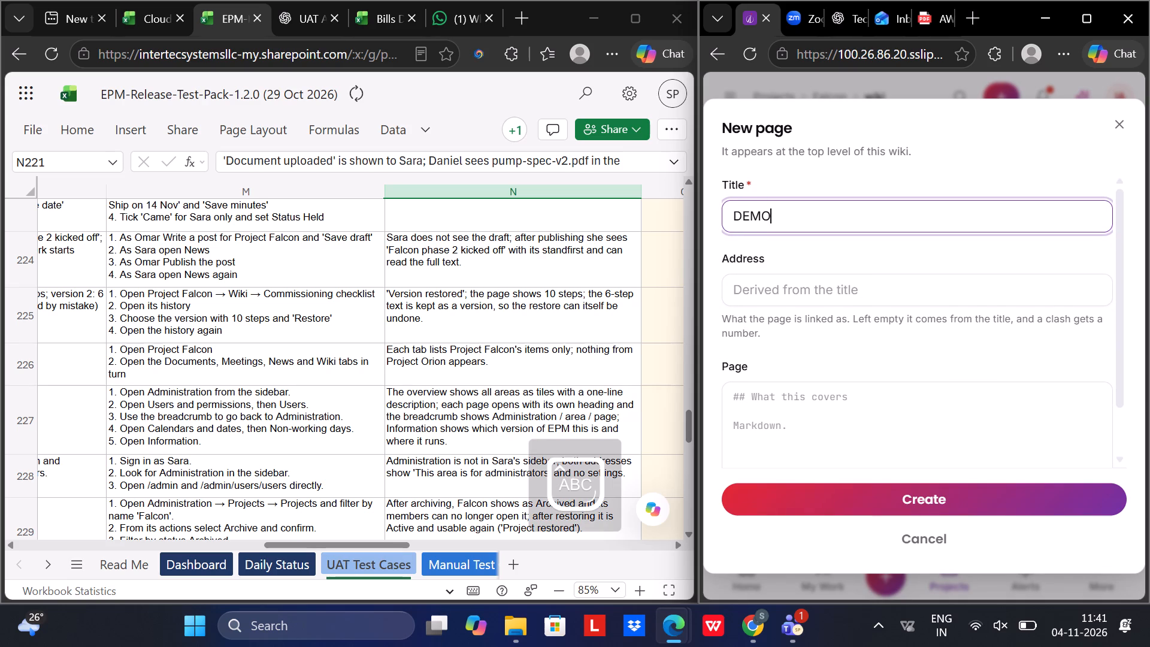
# Set the new wiki page's address to "is this feature working or not".
pyautogui.click(820, 301)
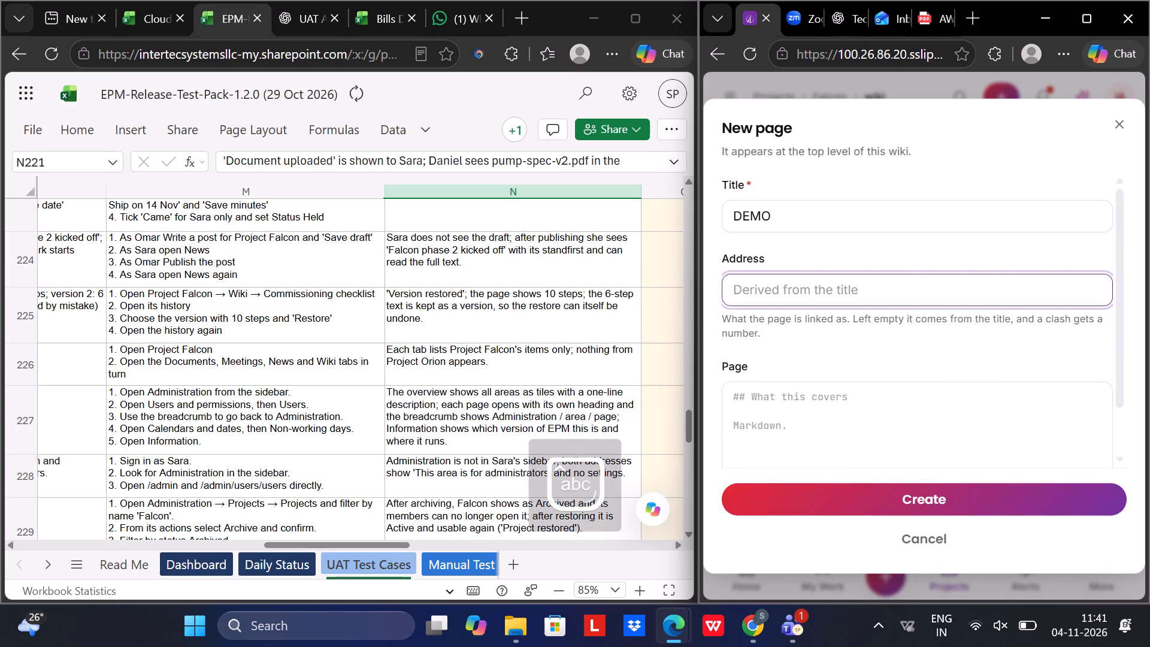
pyautogui.scroll(-1, 820, 301)
pyautogui.scroll(1, 820, 301)
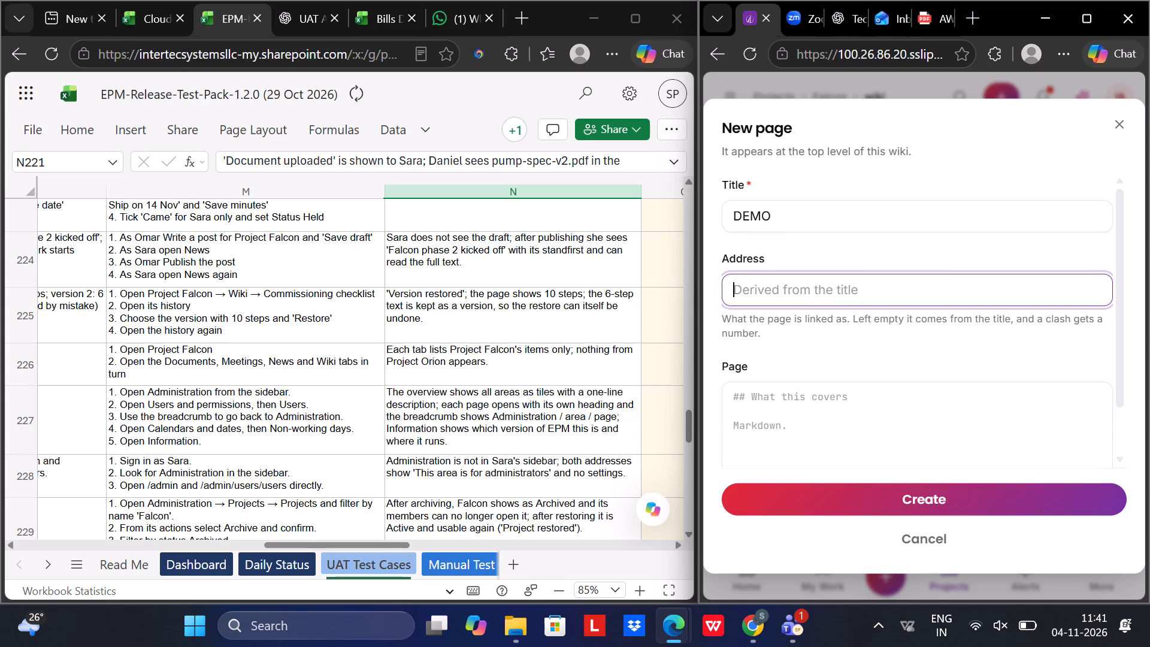
pyautogui.write('is this feature')
pyautogui.press('space')
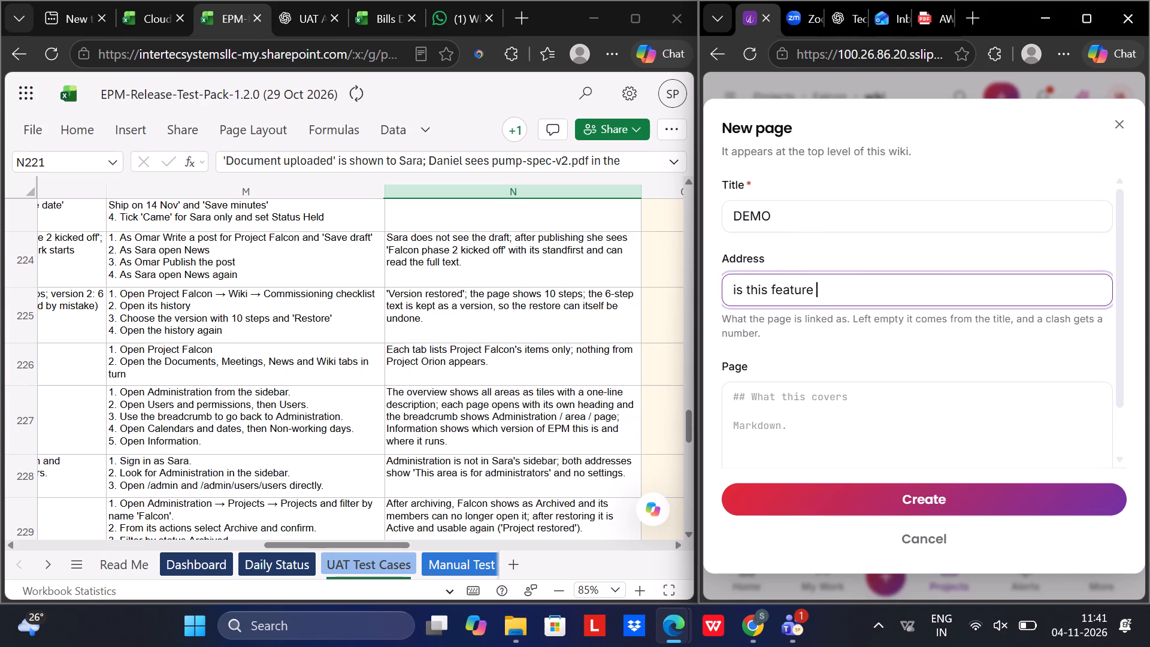
pyautogui.write('working or not')
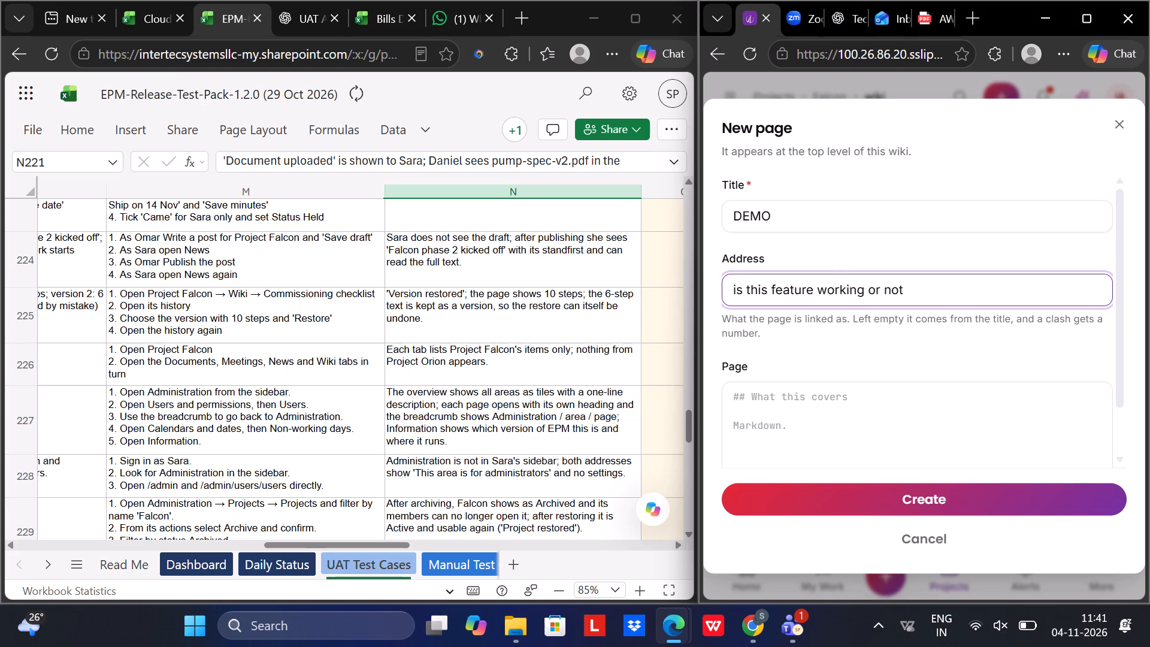
# Enter "demo purpose" as the body text of the new wiki page.
pyautogui.click(883, 397)
pyautogui.scroll(-1, 883, 397)
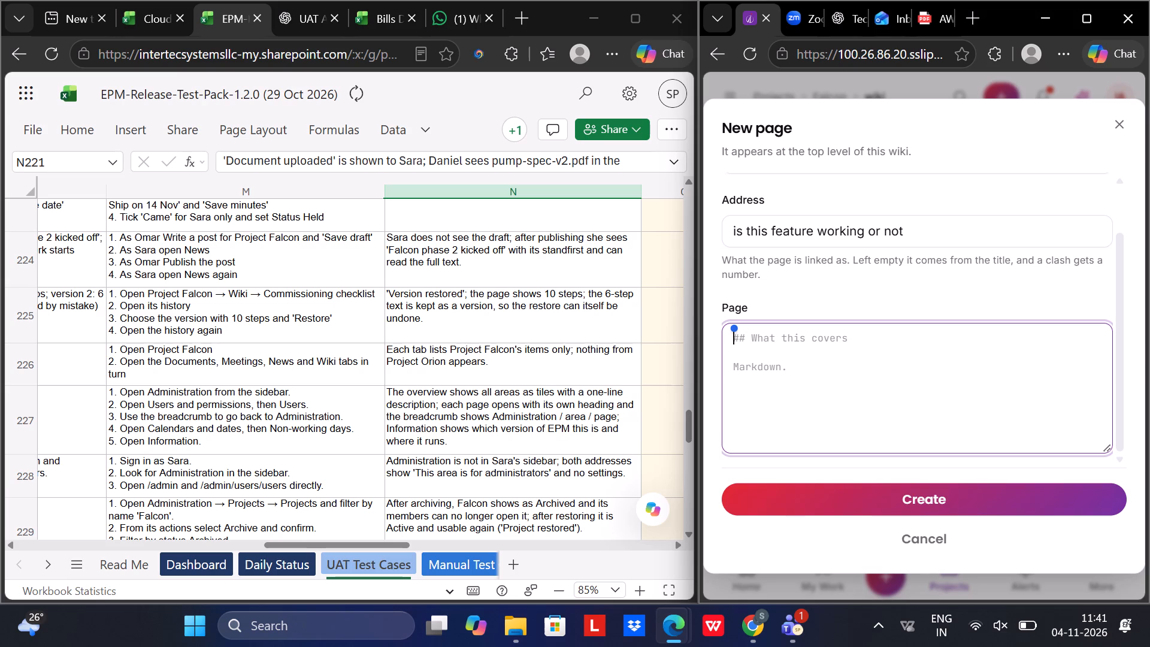
pyautogui.write('pr\\\\\\')
pyautogui.press('BackSpace')
pyautogui.press('BackSpace')
pyautogui.press('BackSpace')
pyautogui.press('BackSpace')
pyautogui.press('BackSpace')
pyautogui.press('BackSpace')
pyautogui.press('BackSpace')
pyautogui.press('BackSpace')
pyautogui.press('BackSpace')
pyautogui.press('BackSpace')
pyautogui.press('BackSpace')
pyautogui.press('BackSpace')
pyautogui.press('BackSpace')
pyautogui.press('BackSpace')
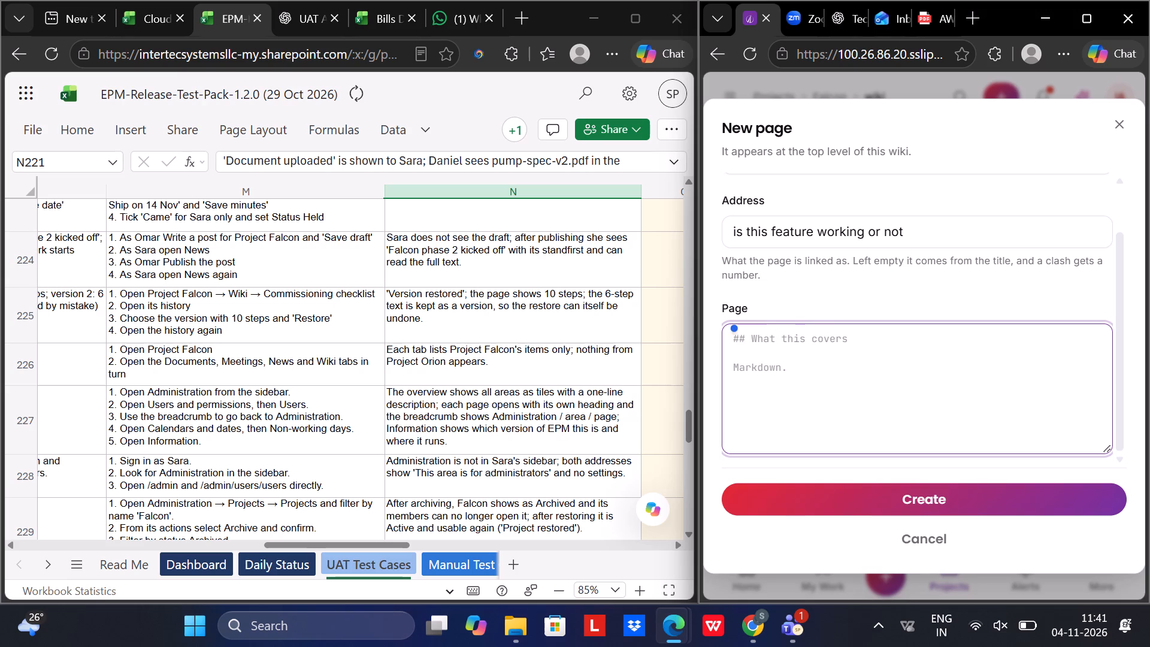
pyautogui.write('demo purpose')
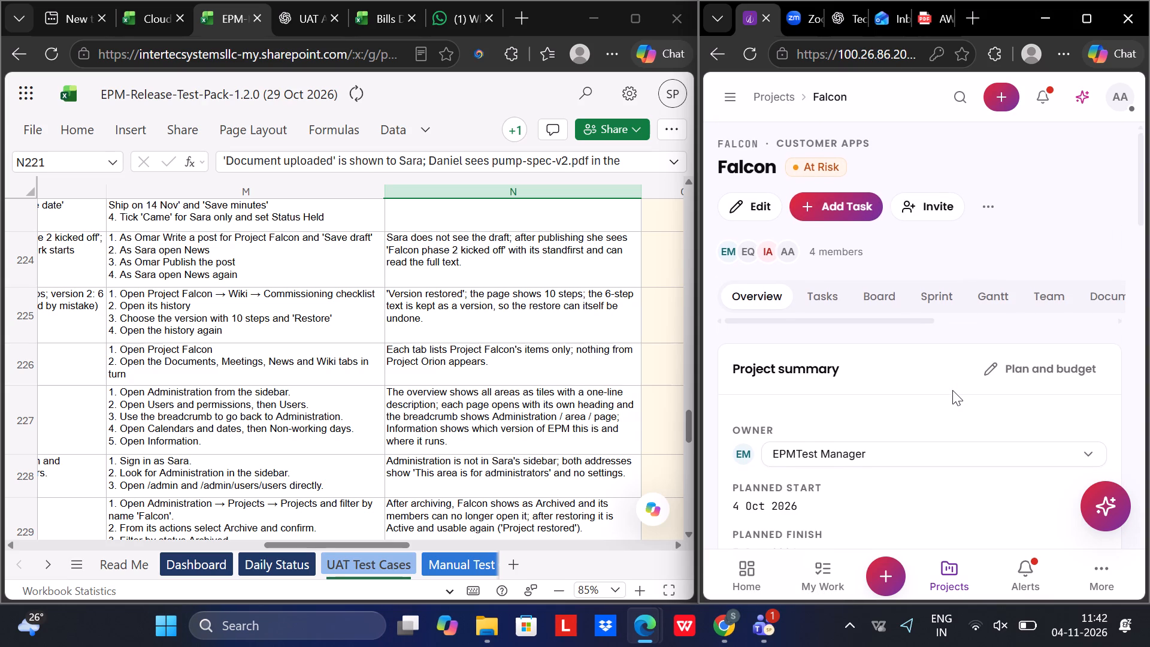
# Open Falcon's News section under the AA account and check it for announcements.
pyautogui.hscroll(-2, 1051, 303)
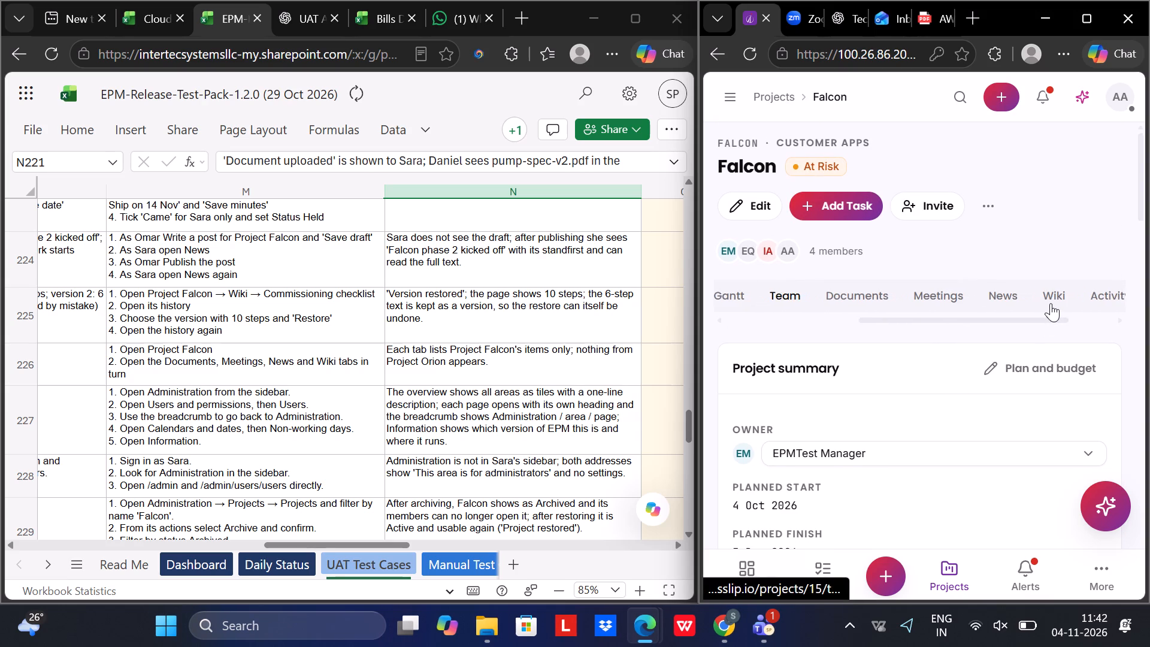
pyautogui.hscroll(-2, 1051, 303)
pyautogui.scroll(-1, 948, 400)
pyautogui.scroll(2, 948, 400)
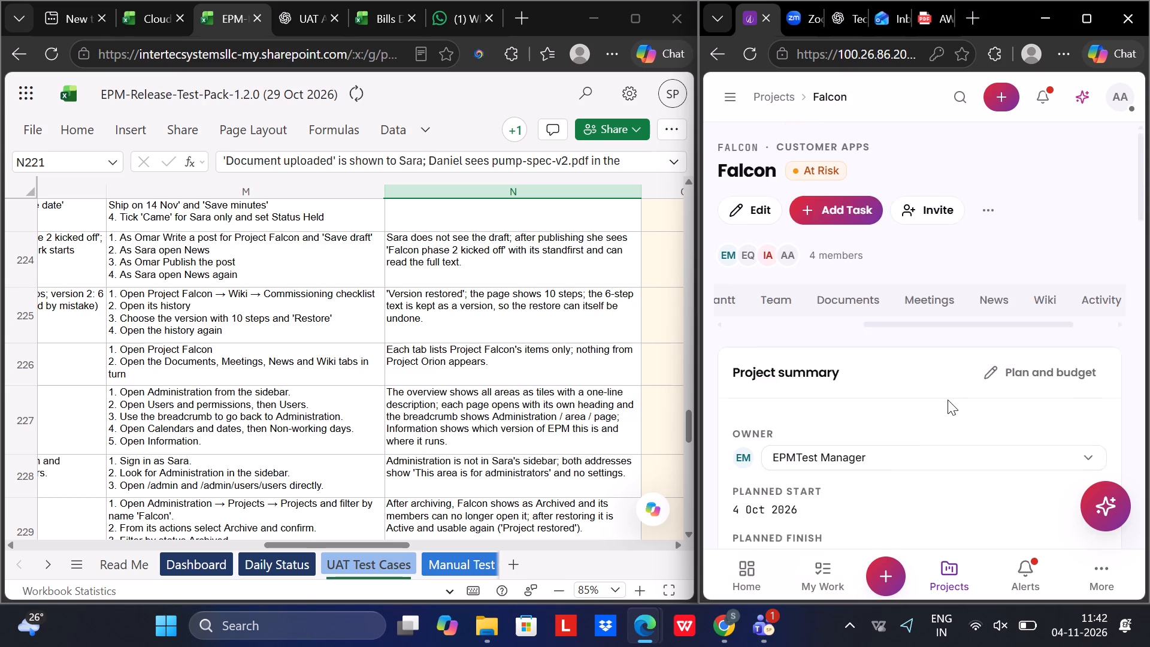
pyautogui.click(987, 299)
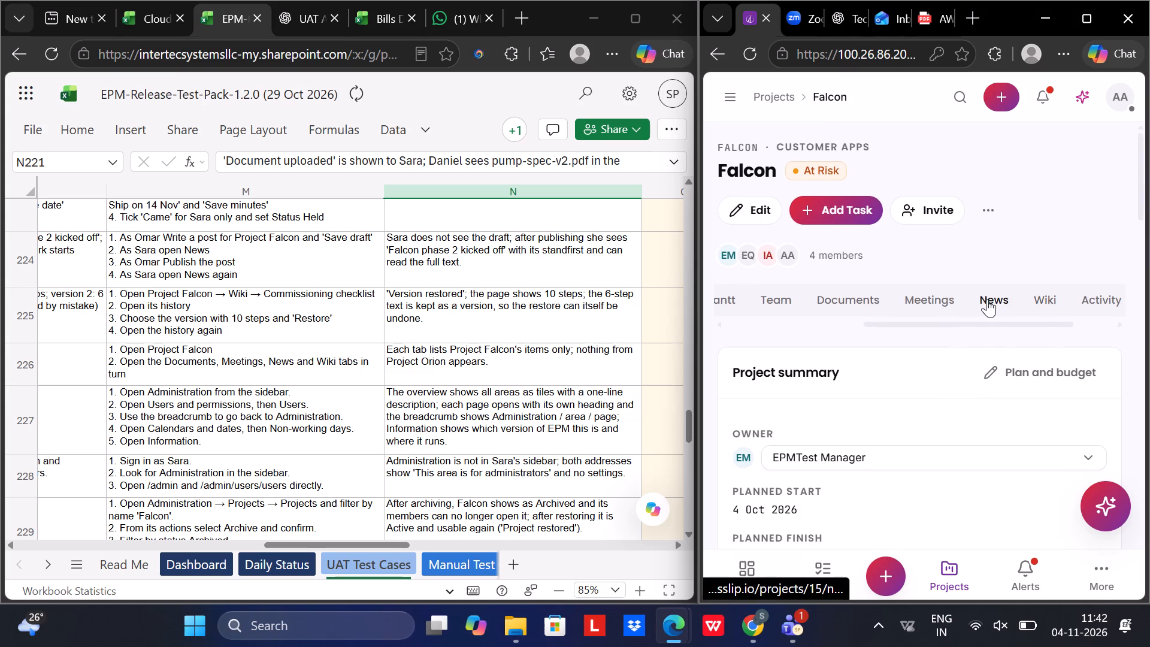
pyautogui.scroll(-1, 987, 299)
pyautogui.scroll(1, 987, 299)
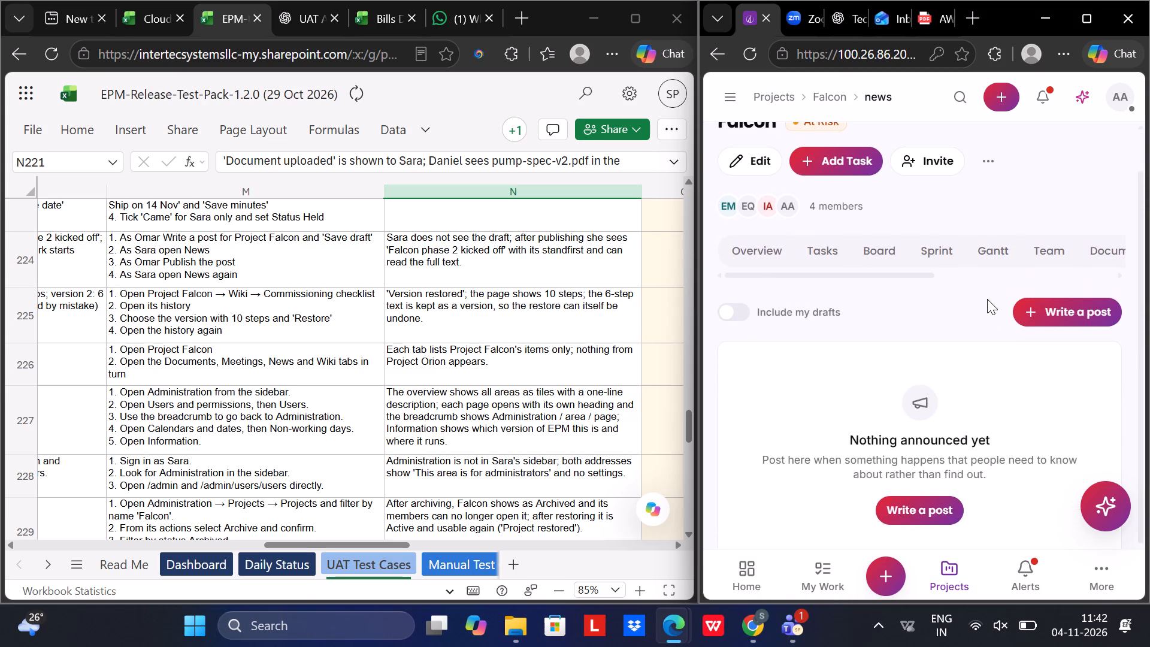
# Open Falcon's Wiki section under the AA account and check the DEMO page's content.
pyautogui.scroll(1, 987, 299)
pyautogui.hscroll(-4, 1085, 288)
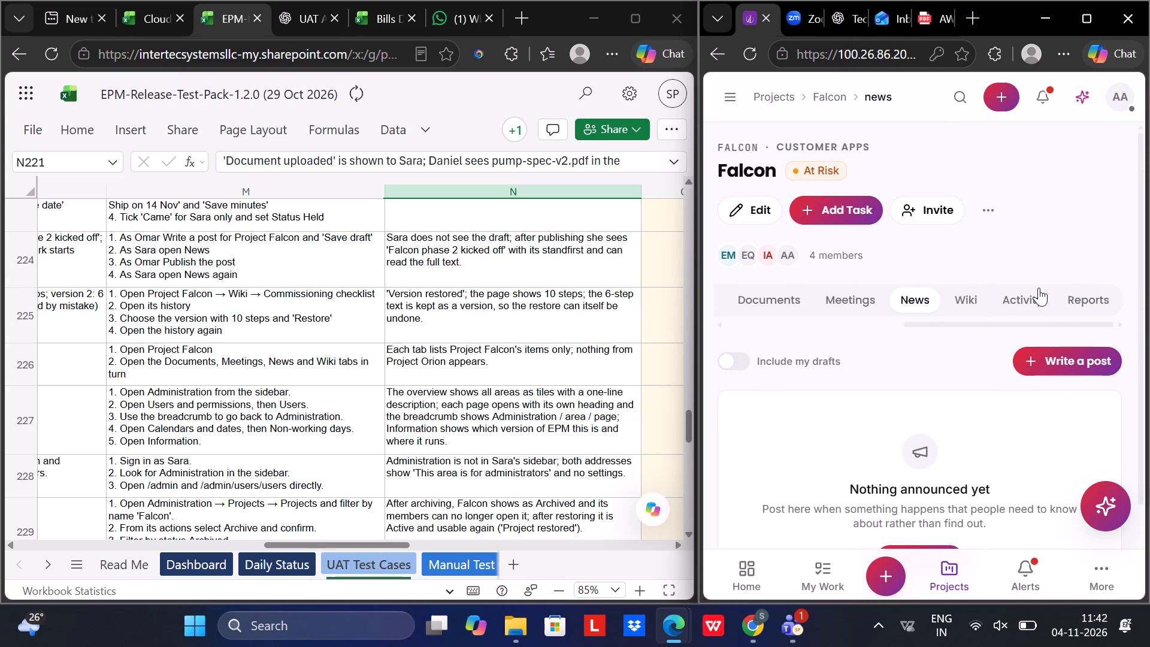
pyautogui.click(977, 298)
pyautogui.scroll(-1, 1038, 292)
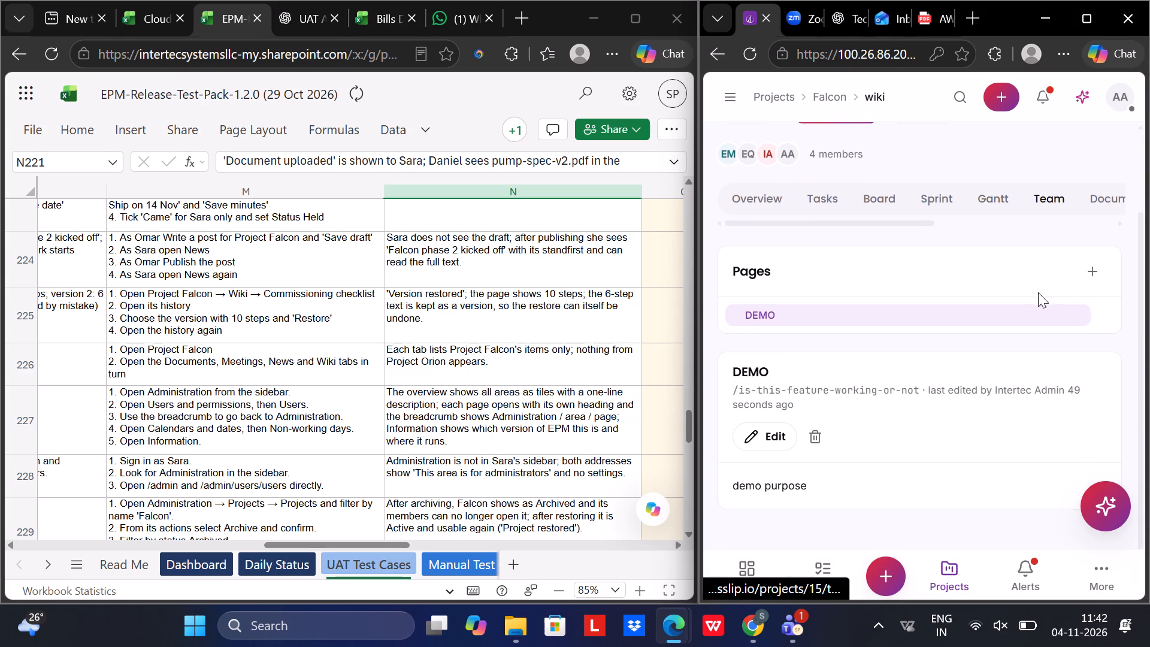
pyautogui.scroll(1, 856, 312)
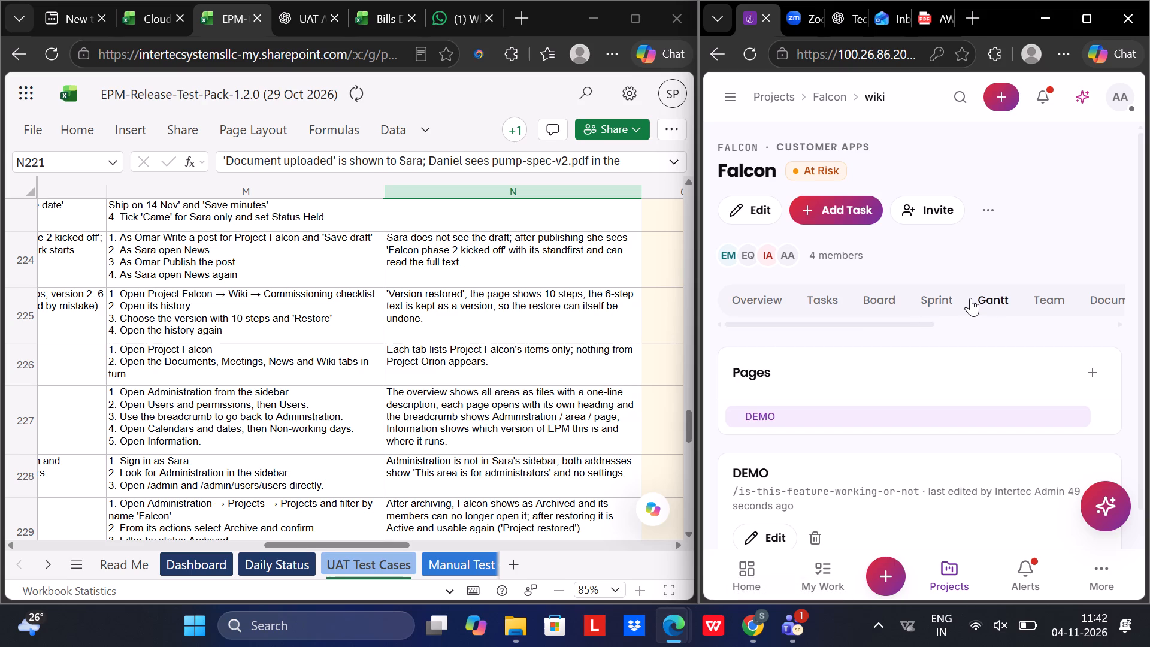
# Return to Falcon's News section and start a new post titled "Demo".
pyautogui.hscroll(-3, 1025, 300)
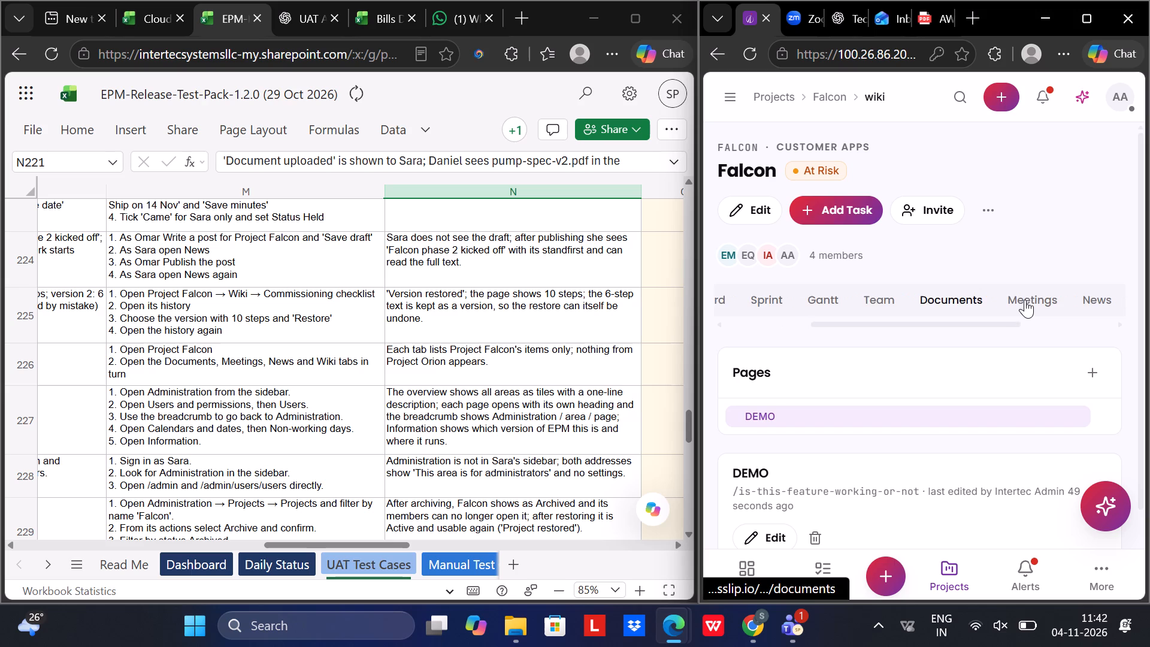
pyautogui.hscroll(-1, 1025, 300)
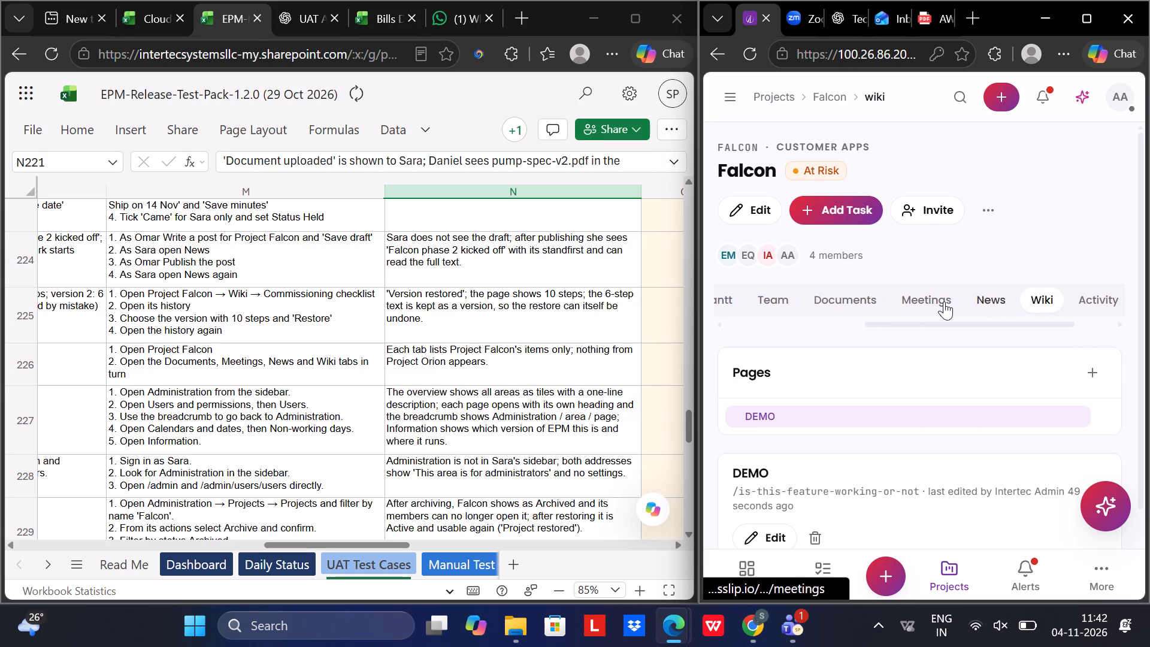
pyautogui.click(991, 296)
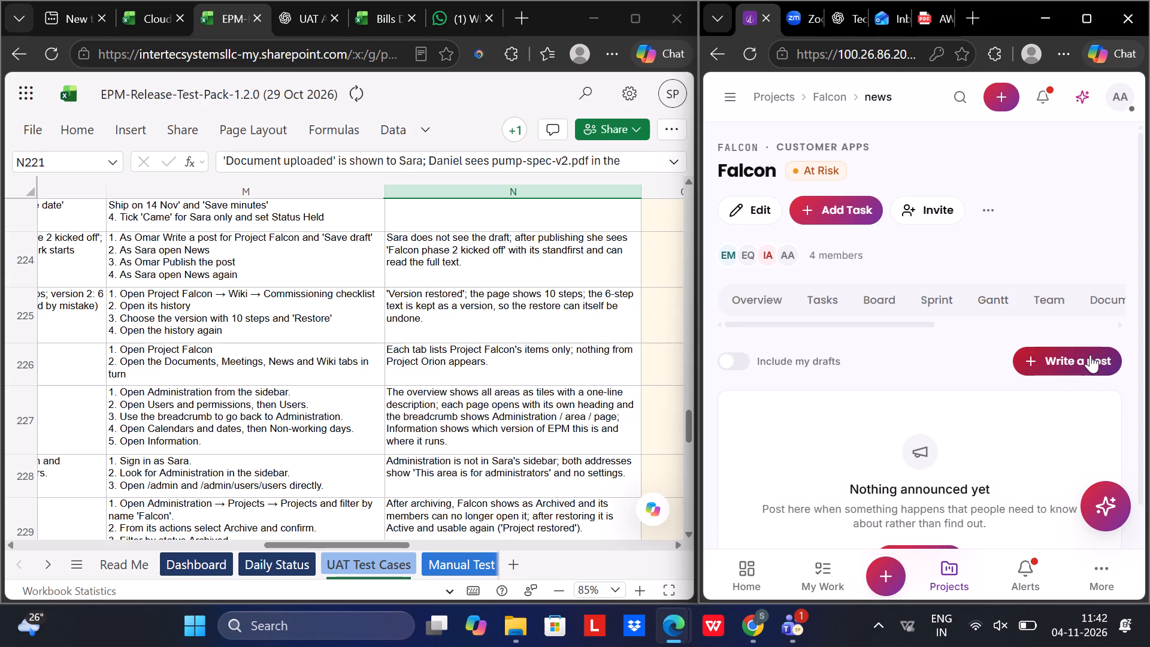
pyautogui.click(1090, 355)
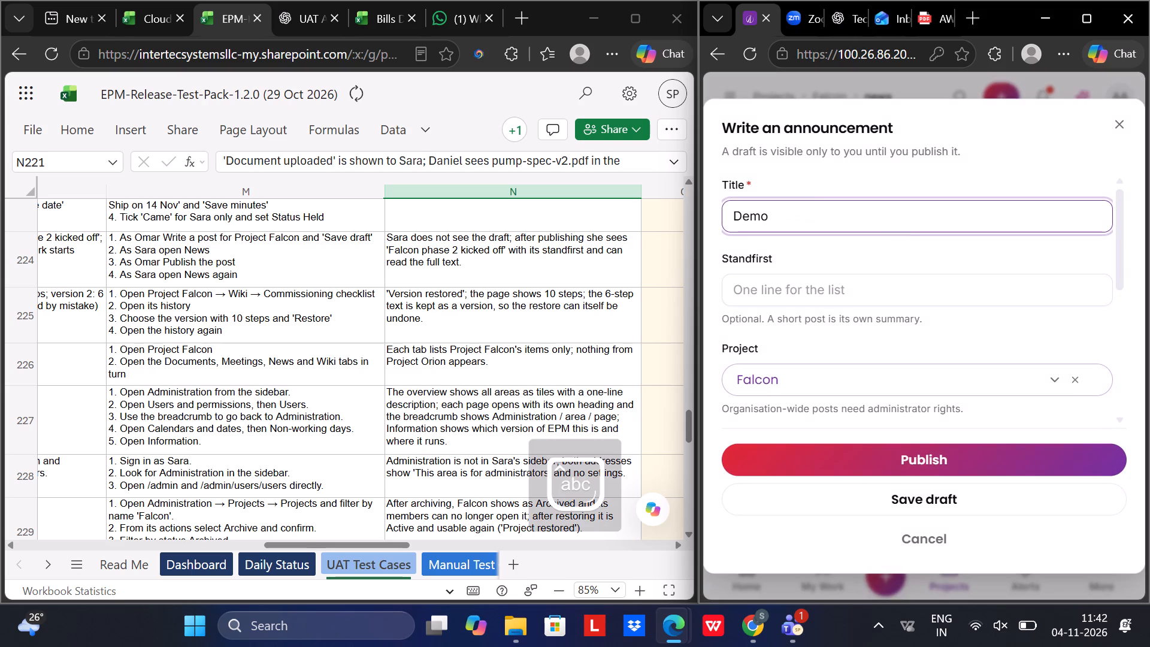
# Enter a standfirst beginning with "demo pu" for the announcement.
pyautogui.click(774, 289)
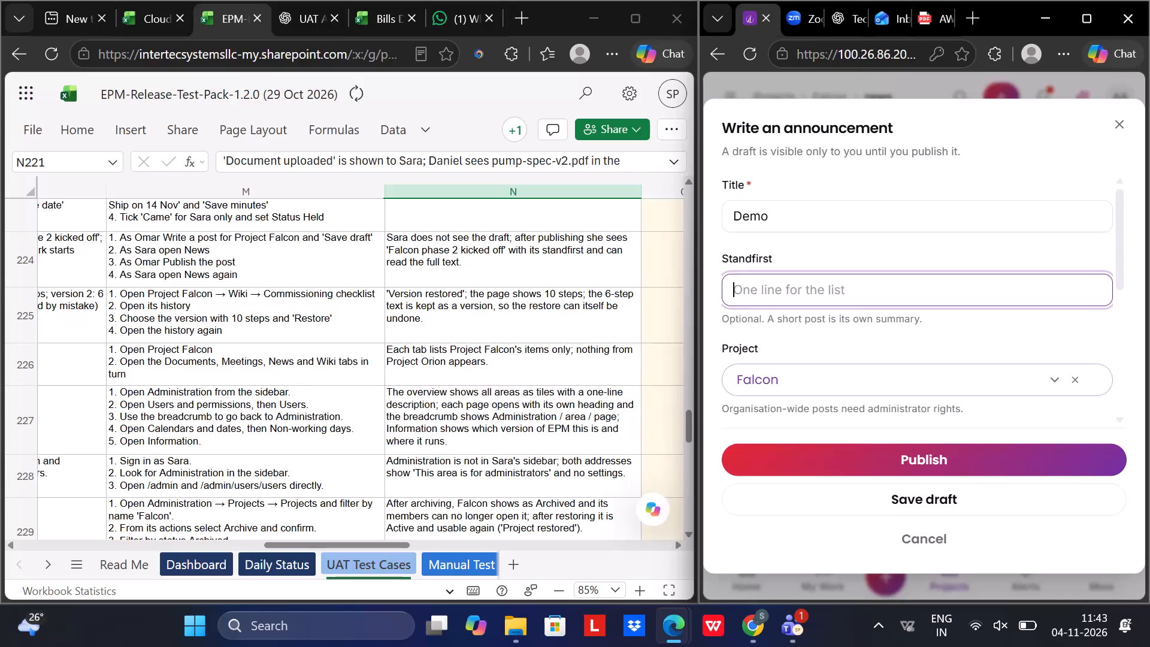
pyautogui.write('d')
pyautogui.write('emo pu')
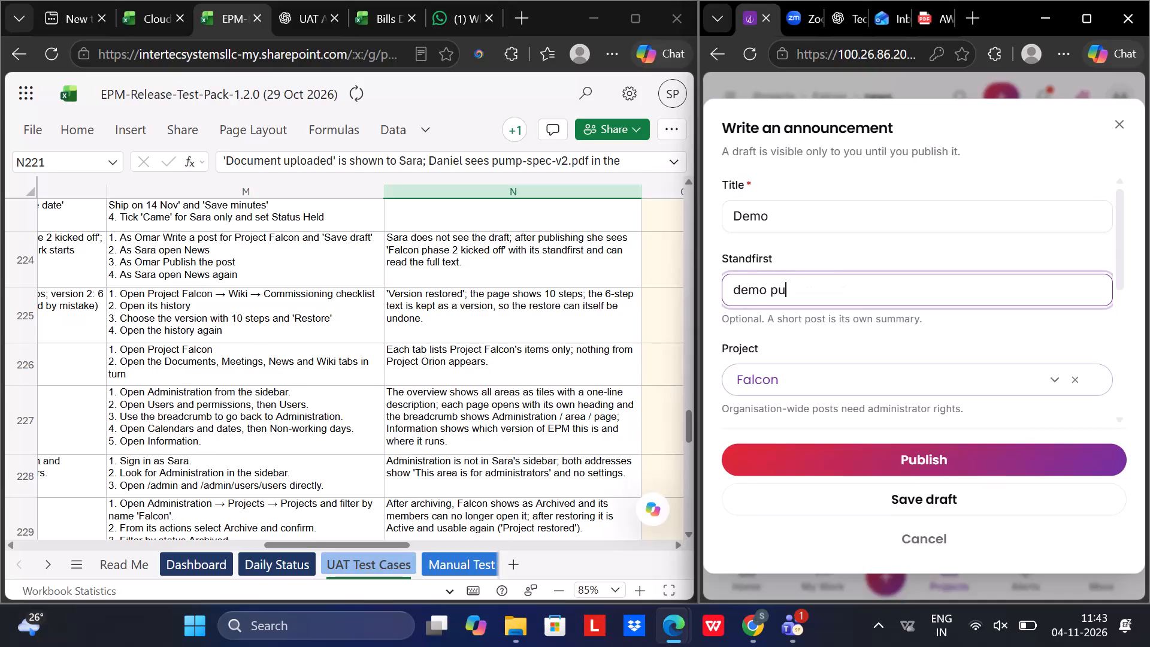
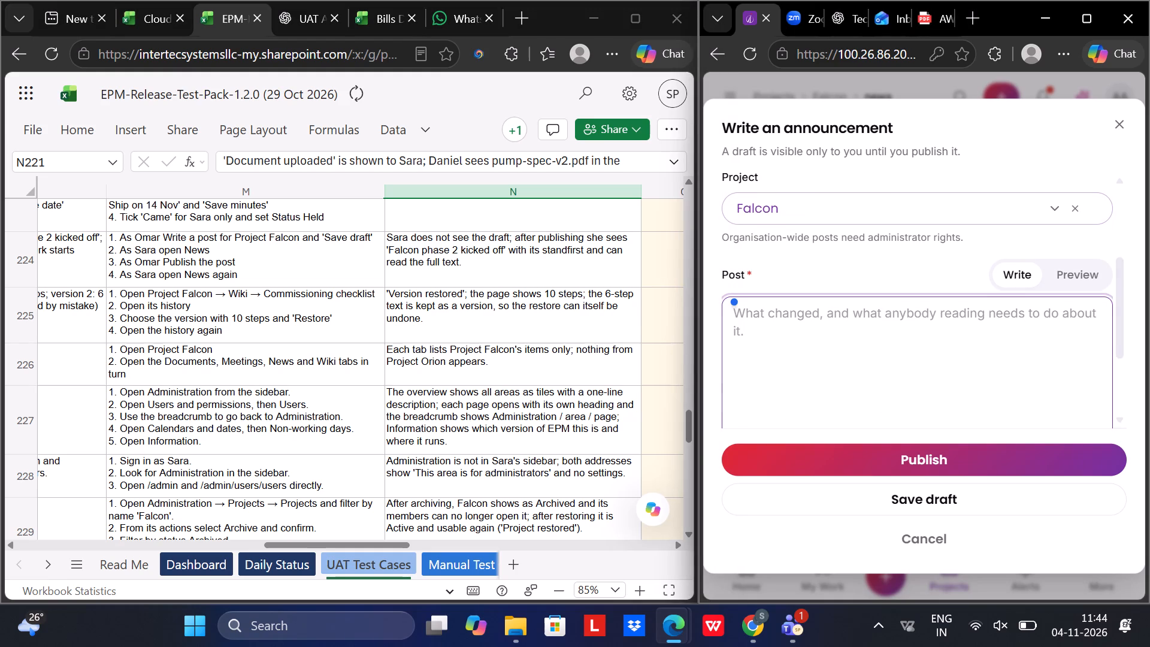
# Enter "how this feature works" as the announcement's post text and publish the "Demo" post to the Falcon project.
pyautogui.write('how this feature')
pyautogui.press('space')
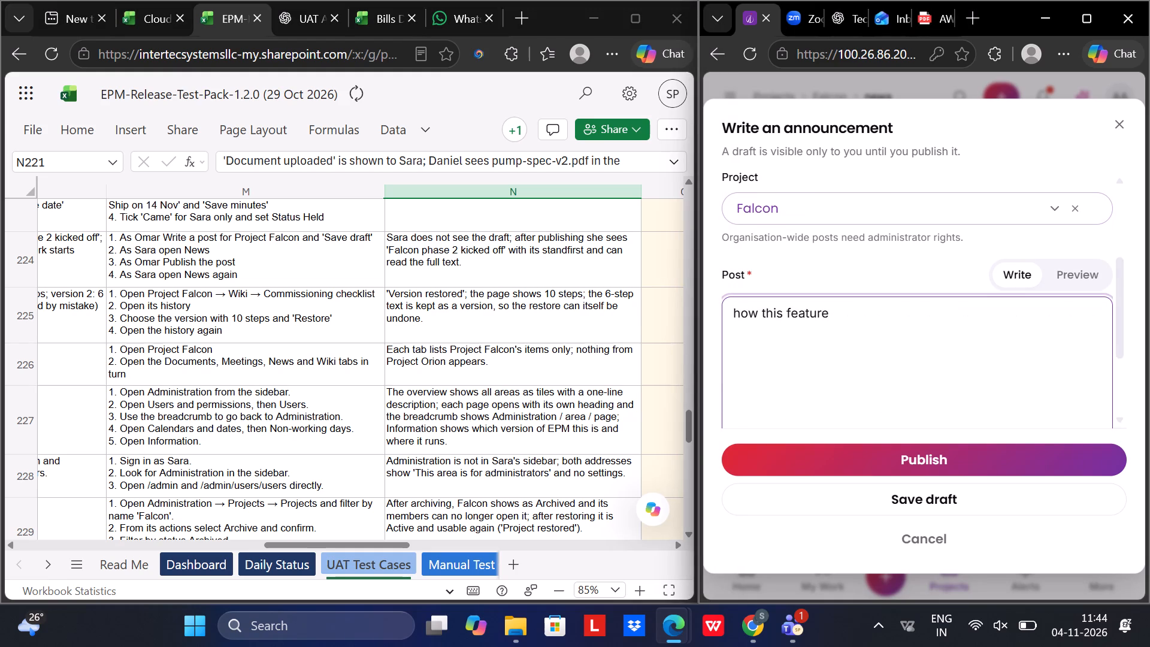
pyautogui.write('wo')
pyautogui.write('rks')
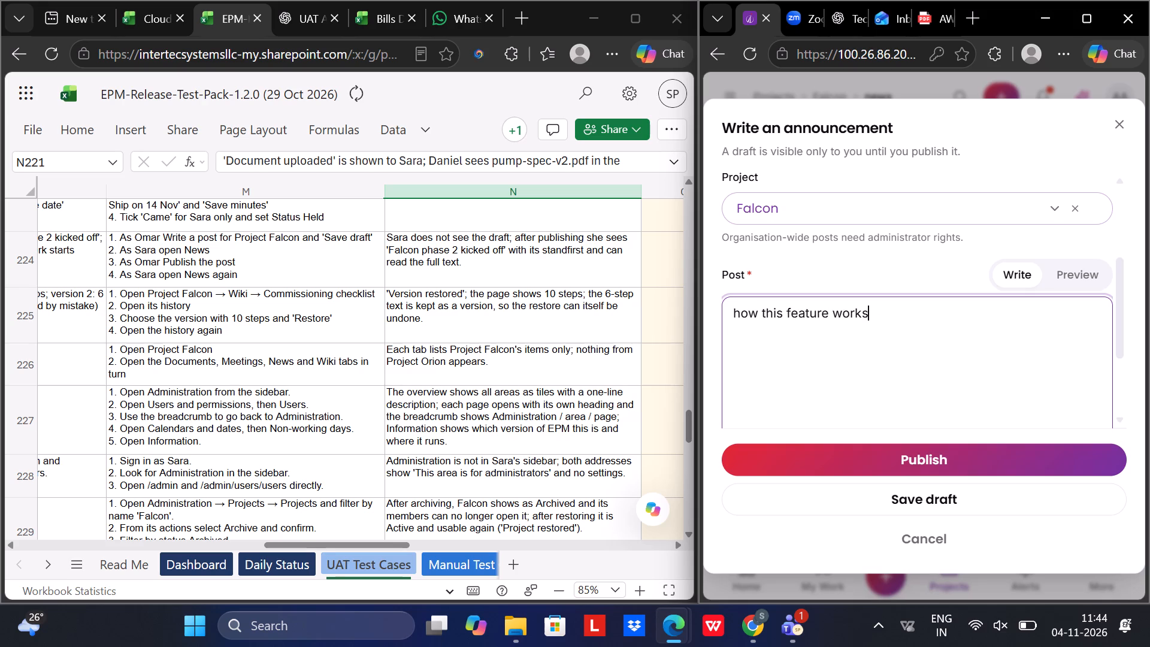
pyautogui.scroll(-2, 1018, 341)
pyautogui.scroll(1, 948, 316)
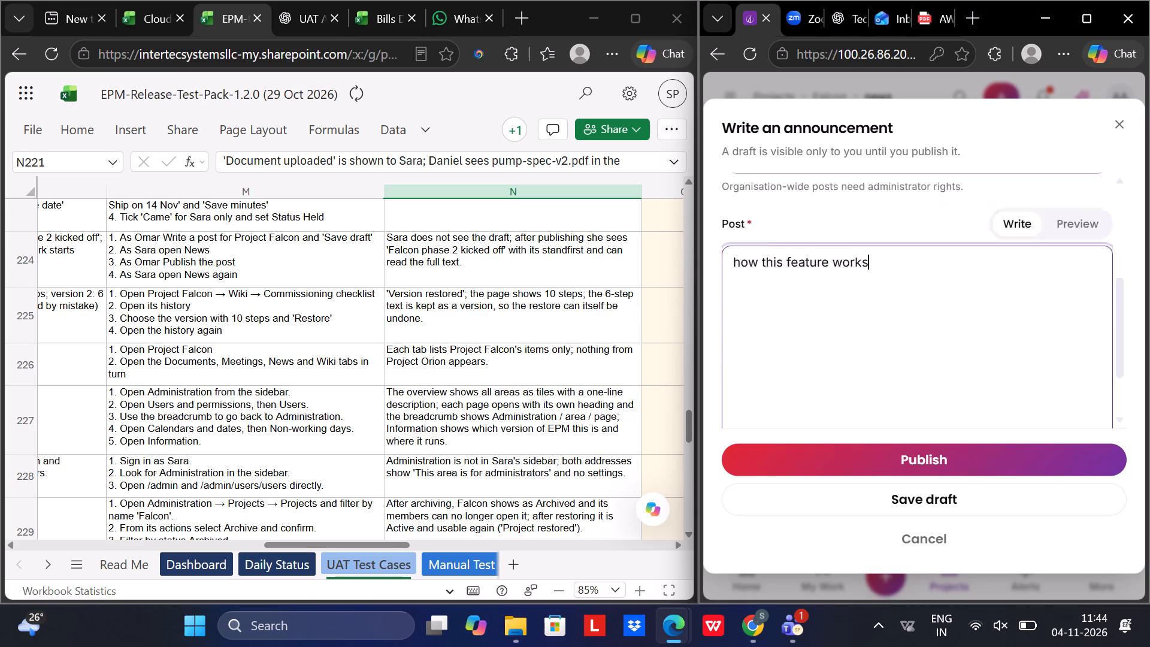
pyautogui.scroll(2, 948, 316)
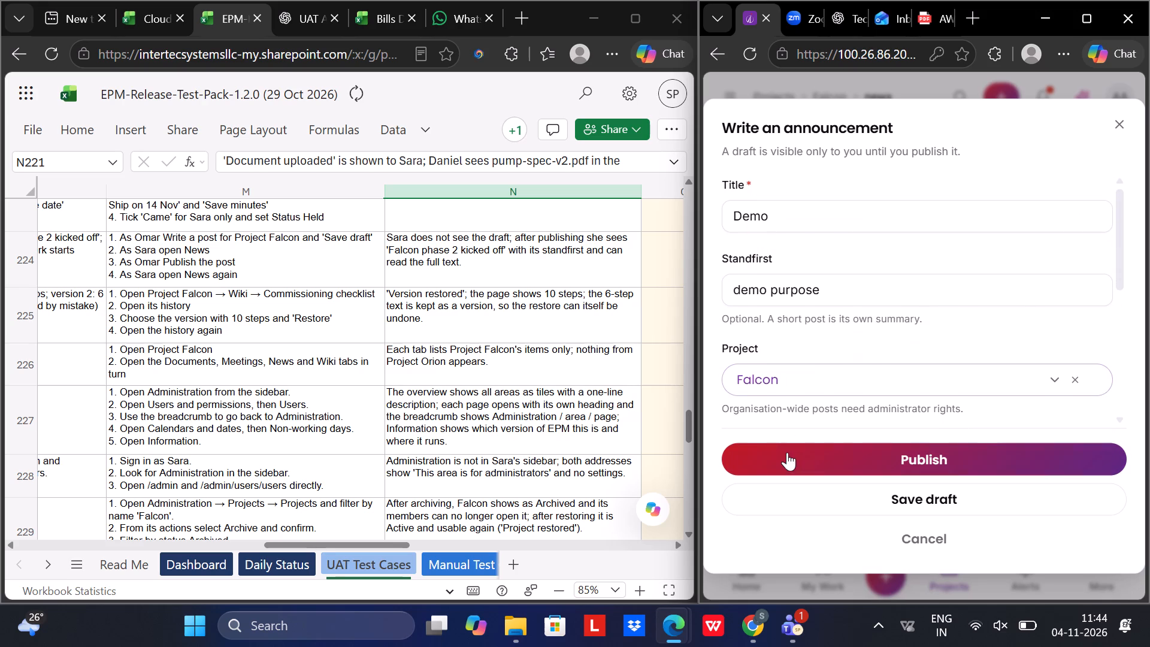
pyautogui.click(787, 452)
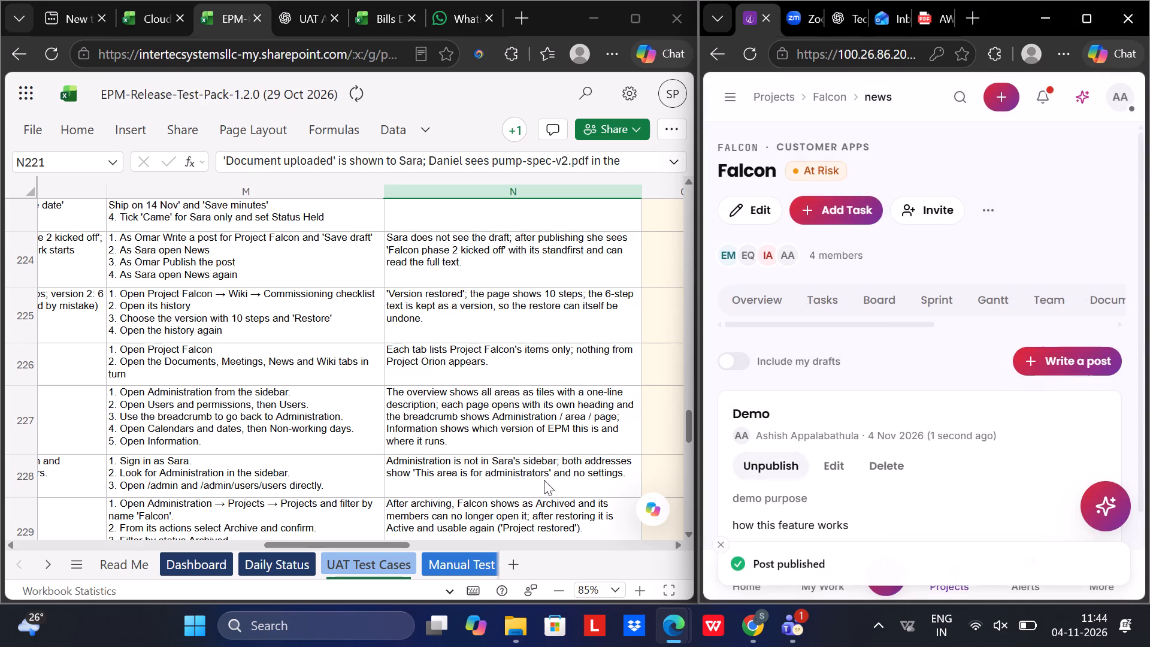
pyautogui.scroll(-1, 956, 462)
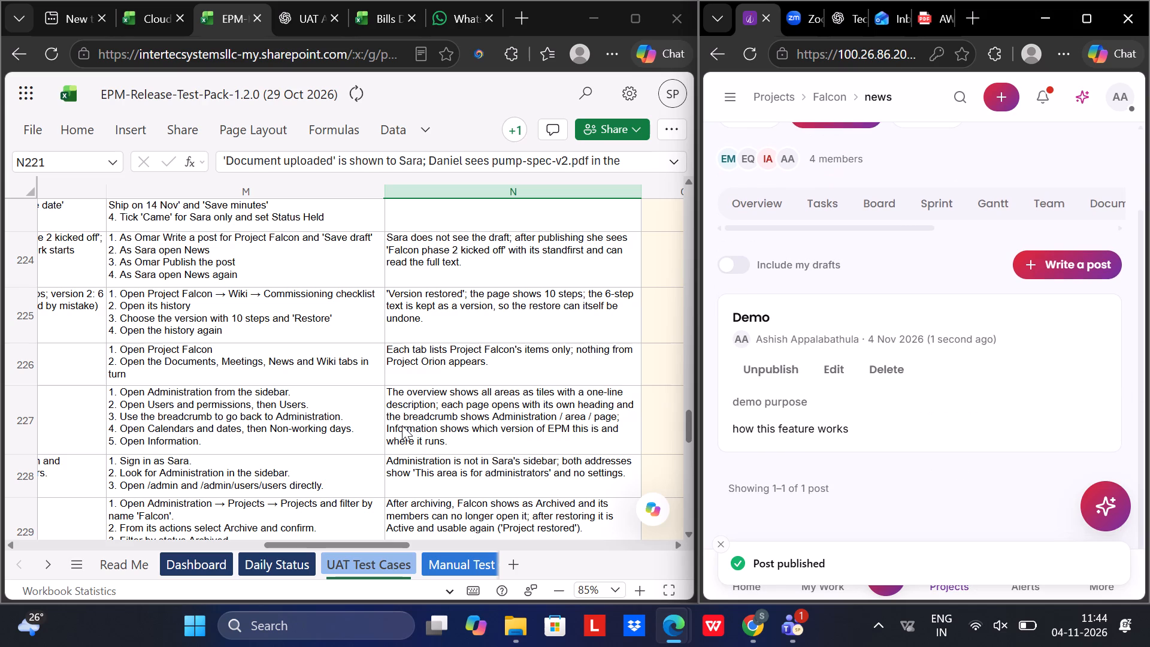
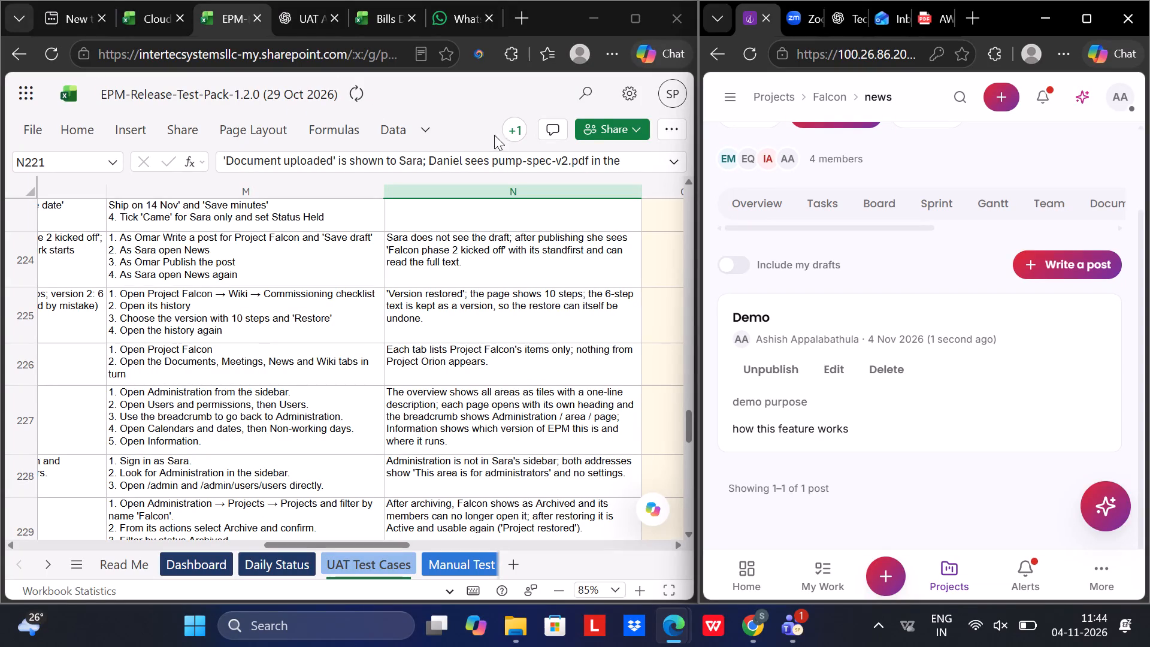
# Open the EPM navigation sidebar and locate the Collaboration section with Meetings, News, Wiki and Documents.
pyautogui.click(728, 92)
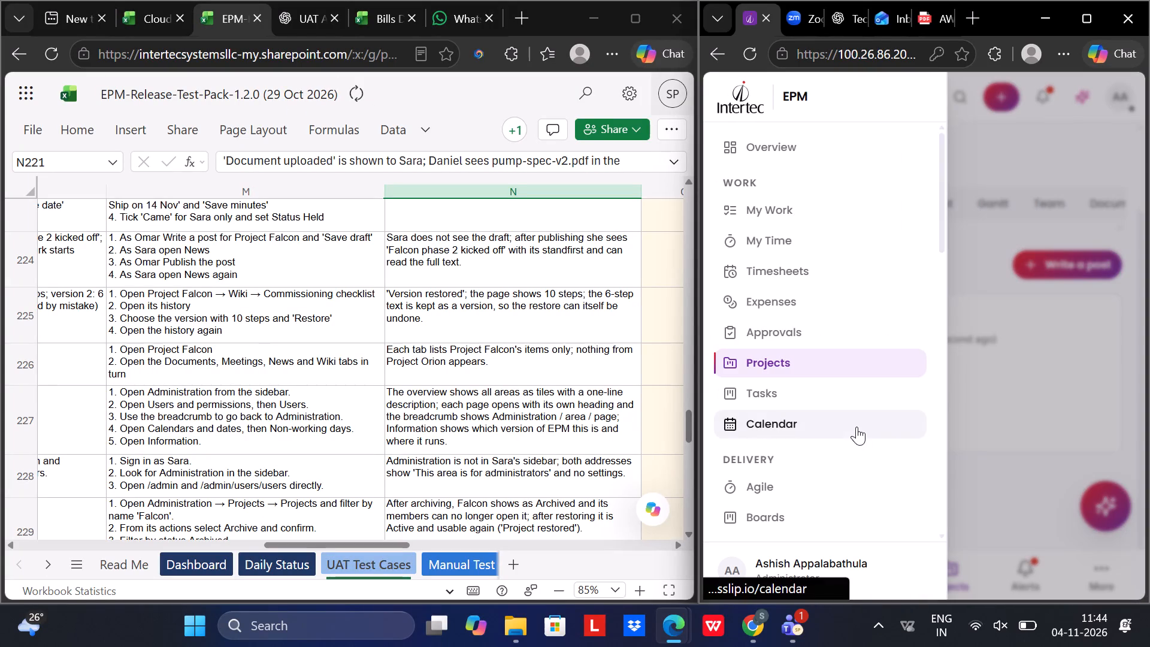
pyautogui.scroll(-2, 806, 468)
pyautogui.scroll(-1, 765, 399)
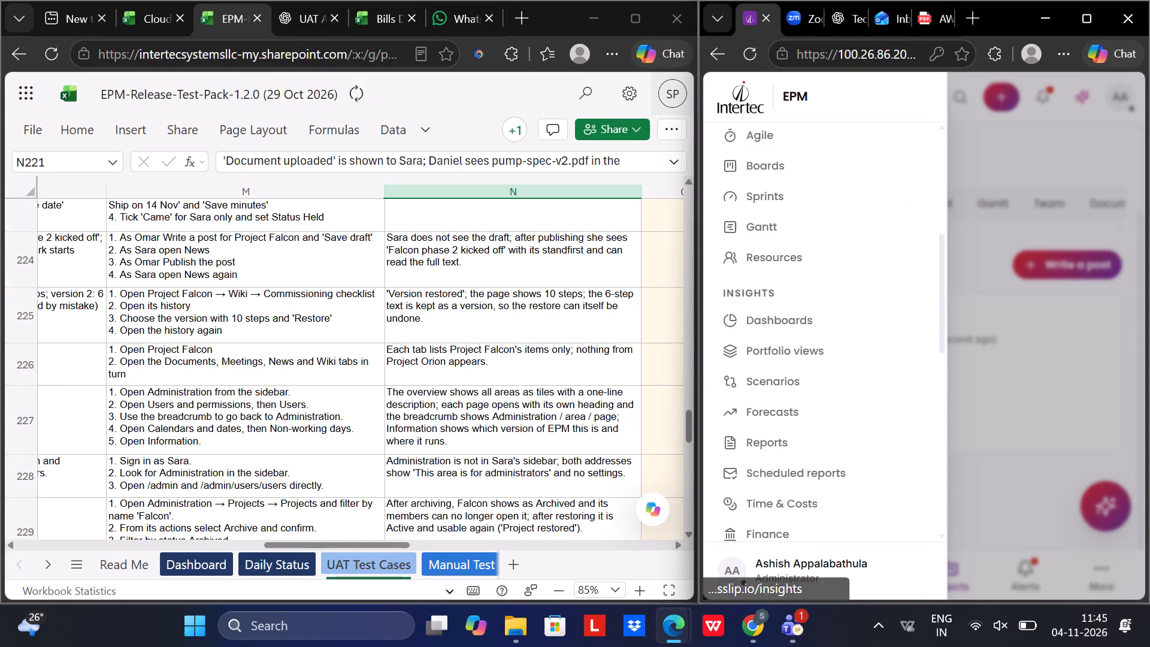
pyautogui.scroll(-2, 765, 399)
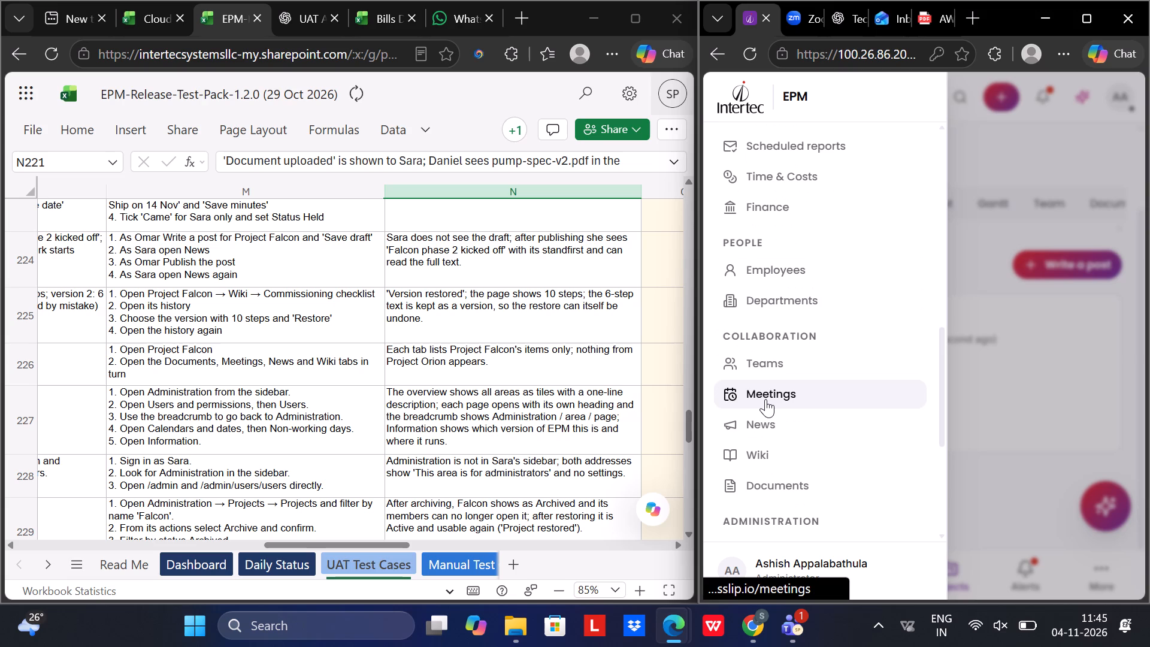
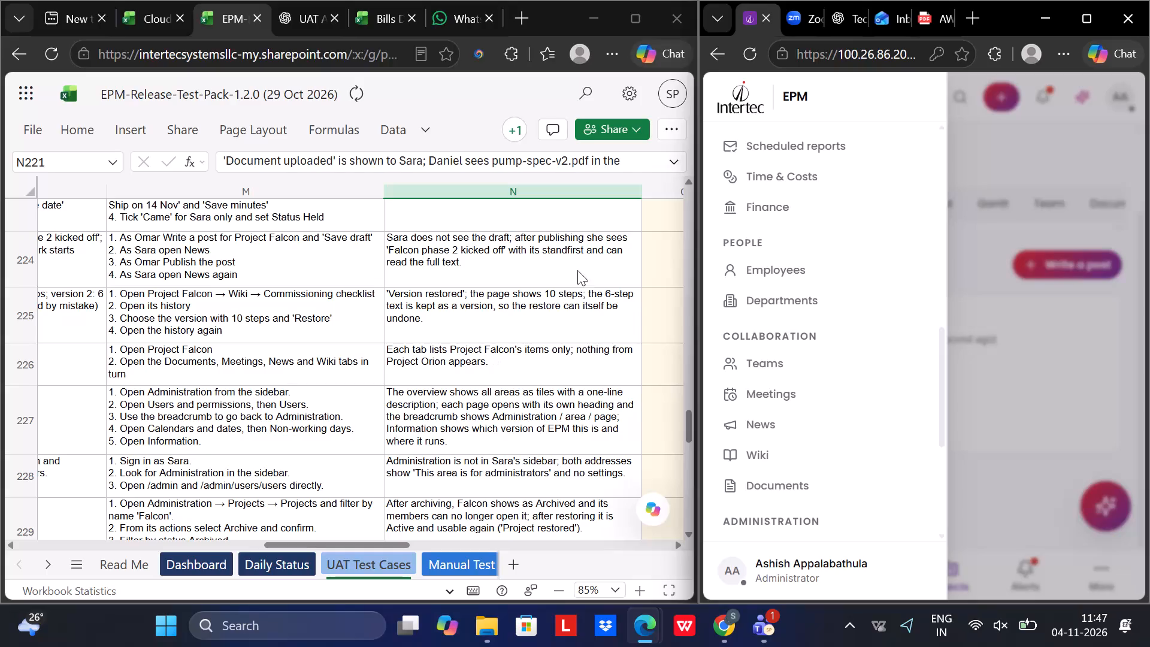
# Open the Users page in the Users and permissions area of Administration.
pyautogui.scroll(-1, 807, 320)
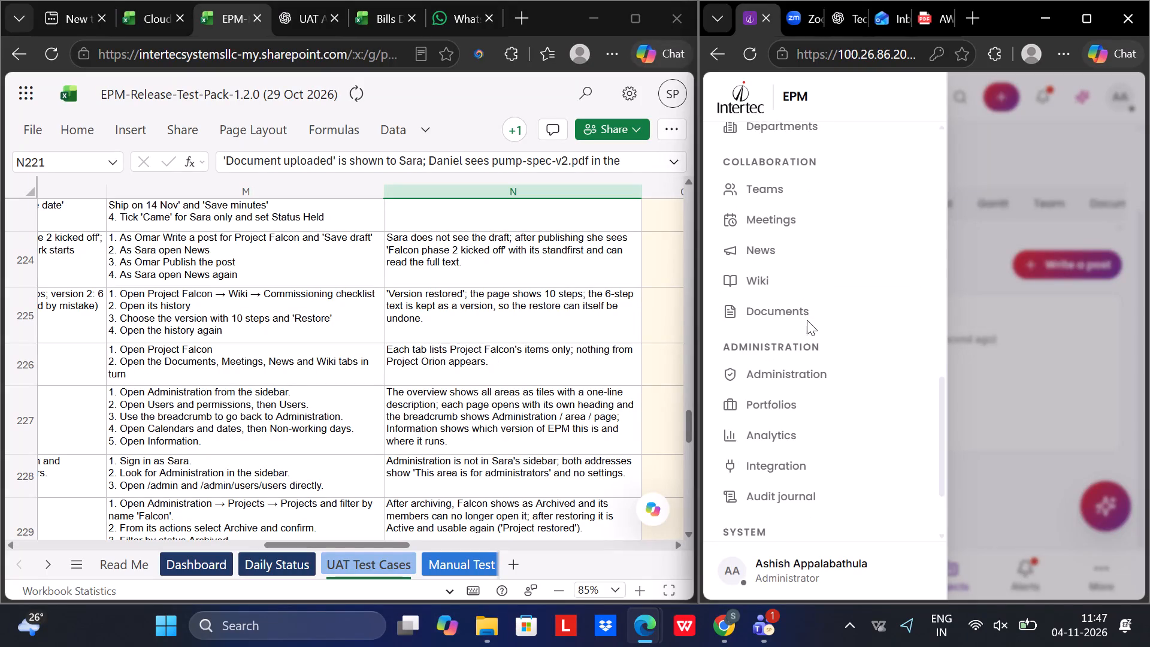
pyautogui.scroll(-2, 807, 320)
pyautogui.click(800, 319)
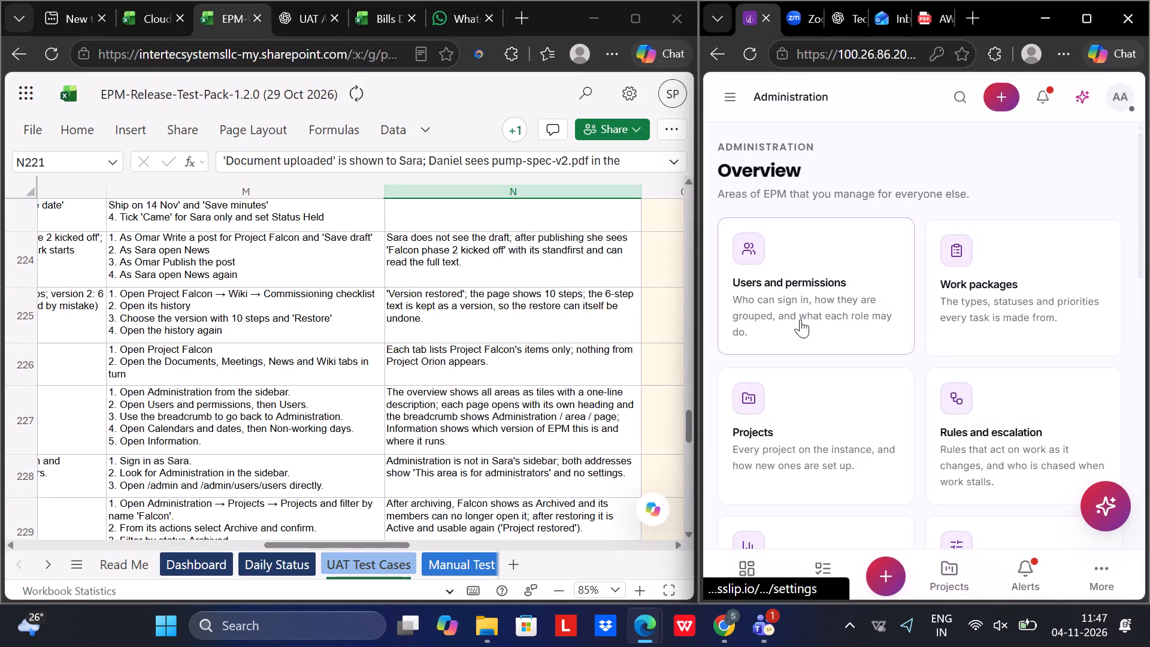
pyautogui.click(800, 319)
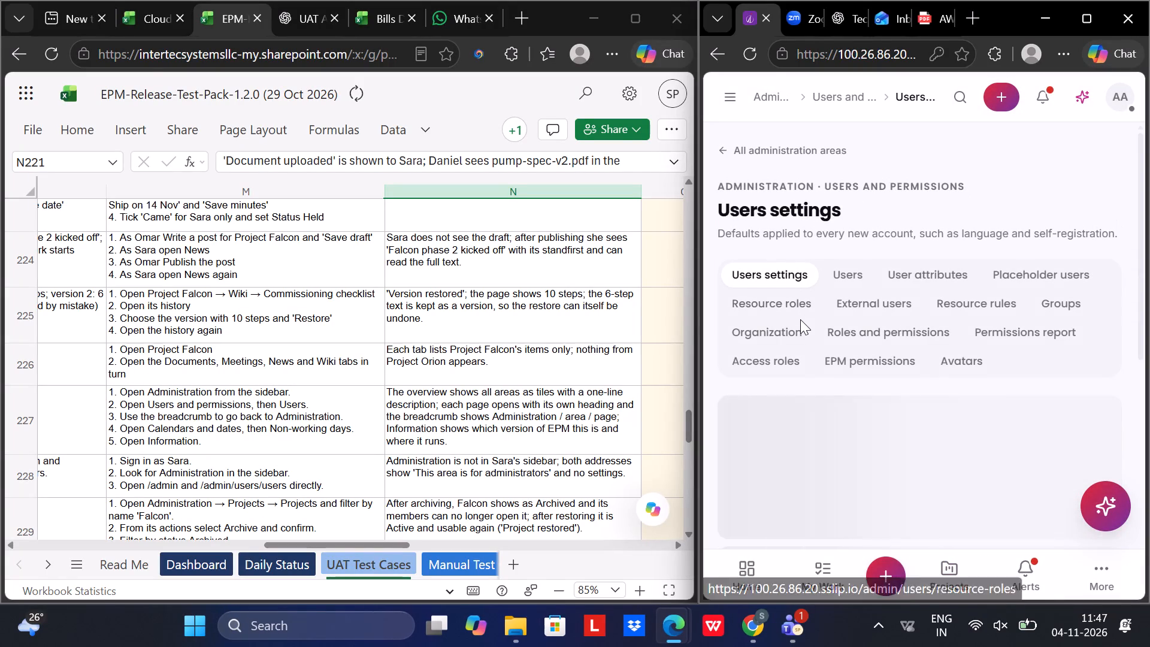
pyautogui.click(865, 271)
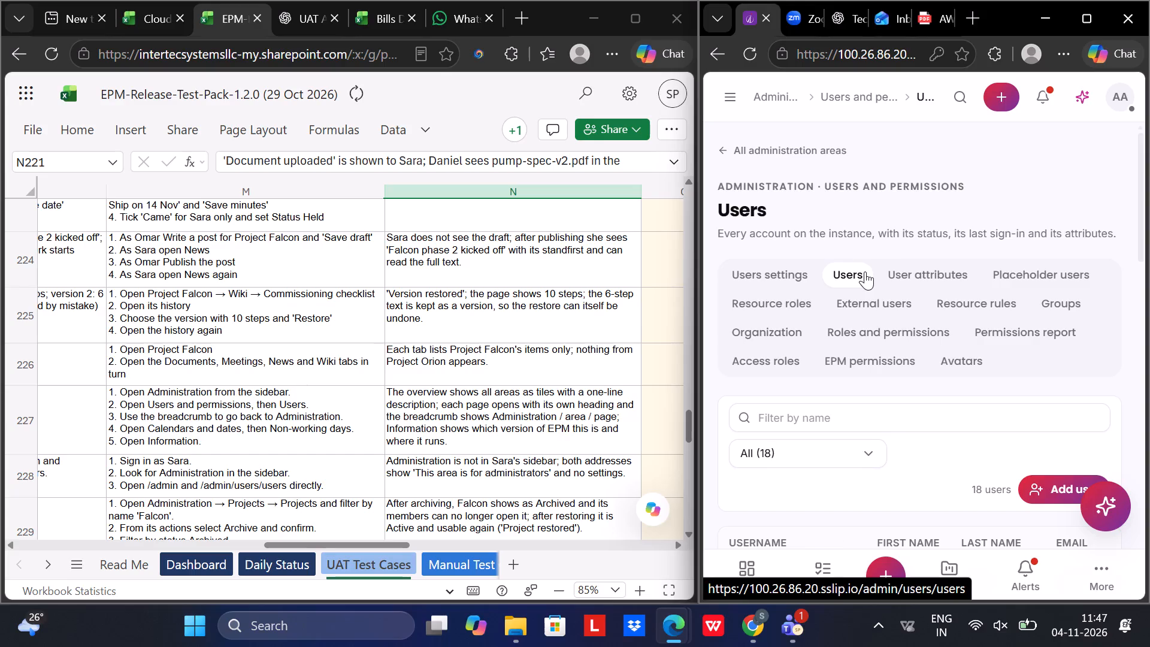
# Examine the user accounts list, including its username, first name, last name and email columns.
pyautogui.scroll(-2, 865, 271)
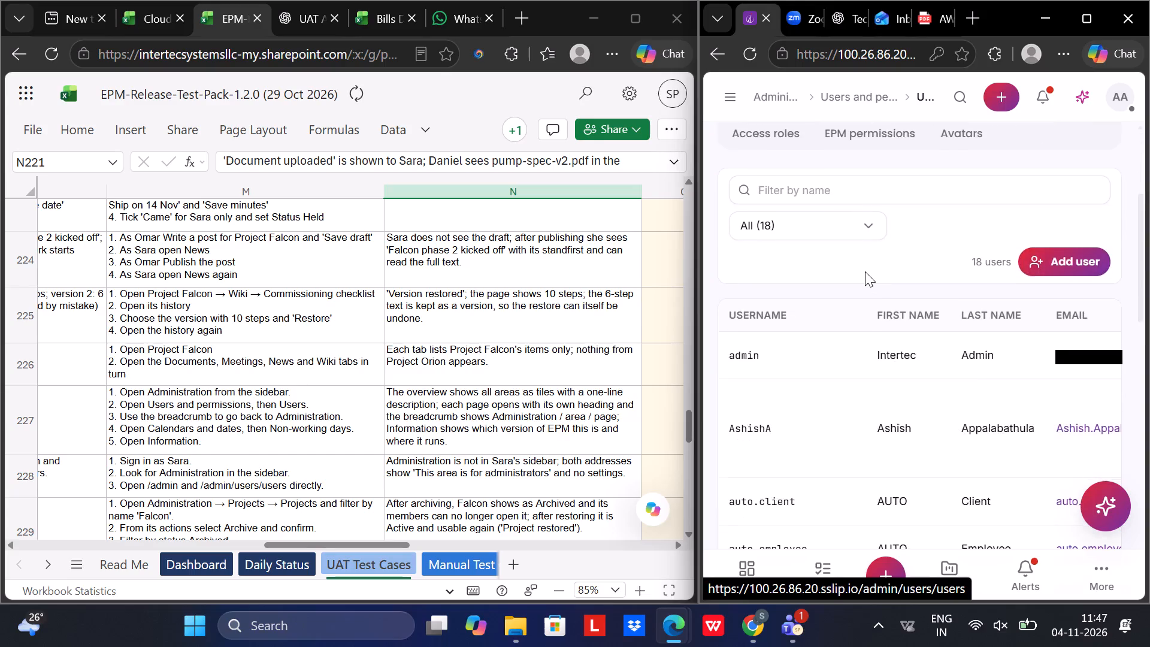
pyautogui.scroll(-2, 865, 271)
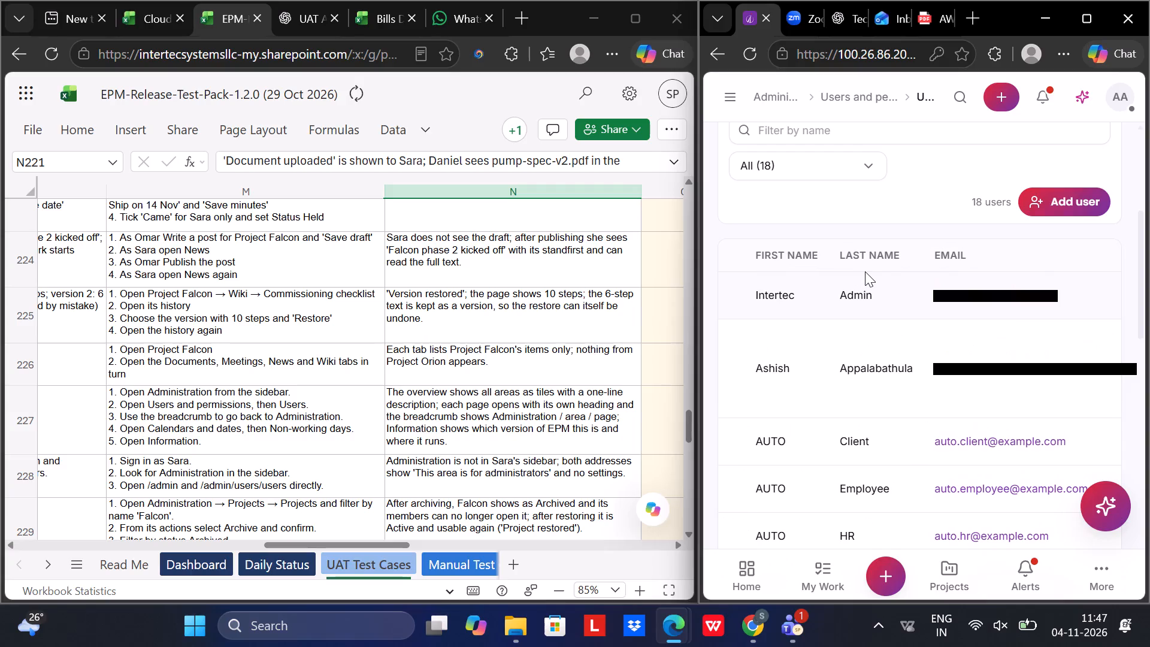
pyautogui.scroll(2, 865, 271)
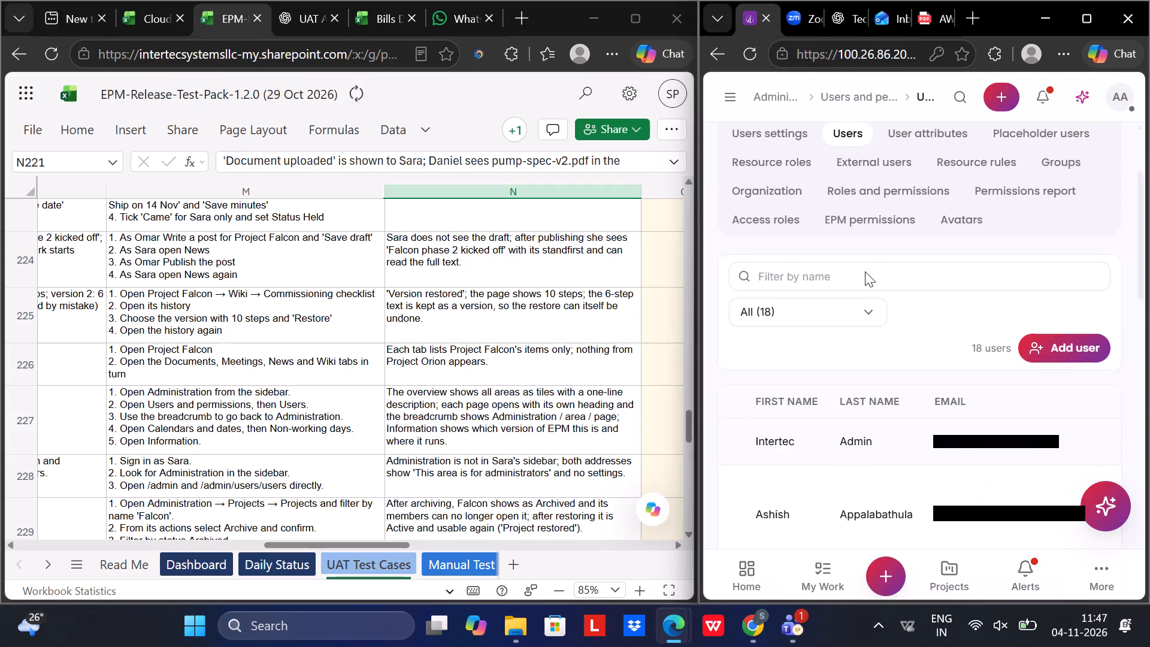
pyautogui.scroll(-2, 922, 232)
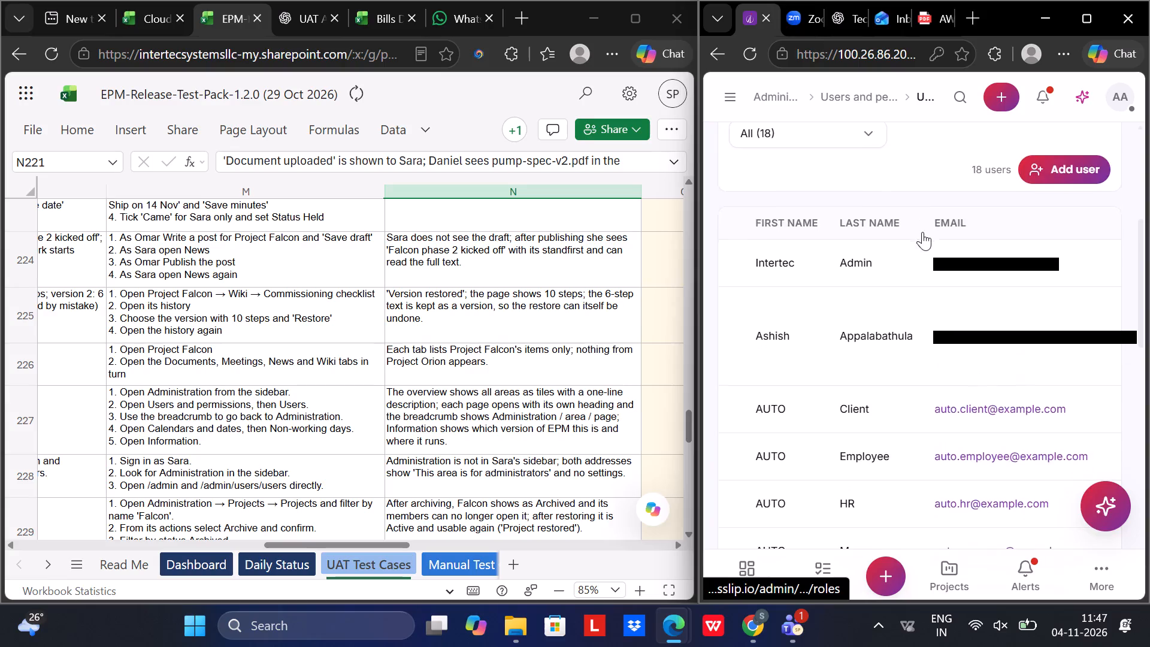
pyautogui.scroll(-2, 922, 232)
pyautogui.scroll(4, 922, 232)
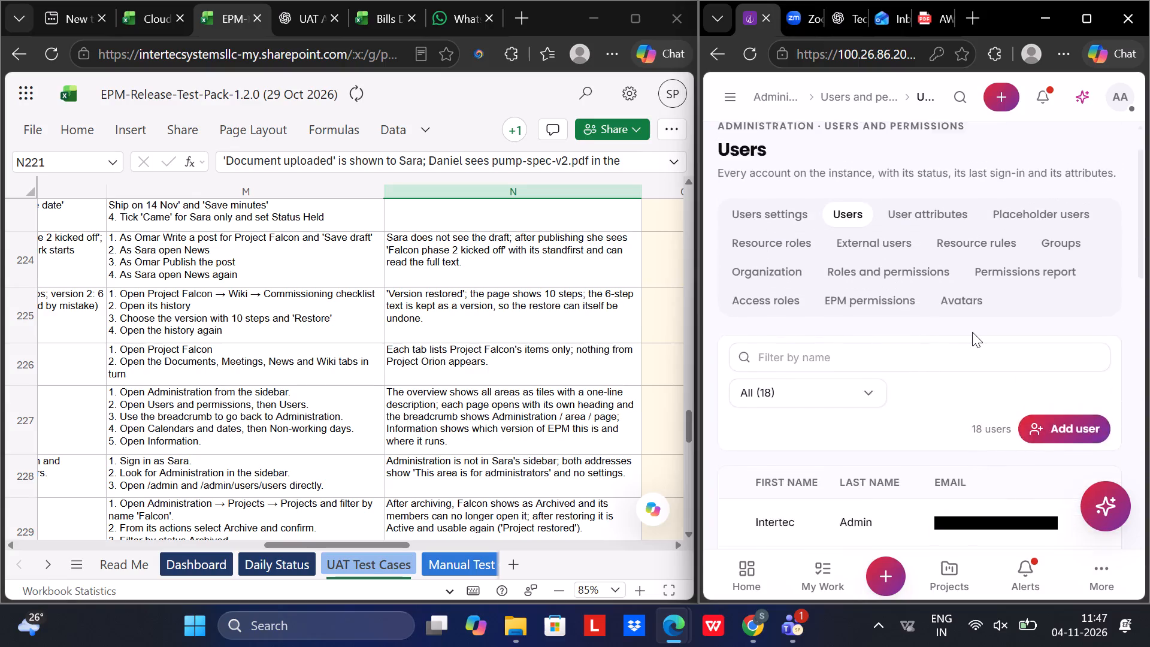
pyautogui.scroll(-2, 972, 332)
pyautogui.click(849, 298)
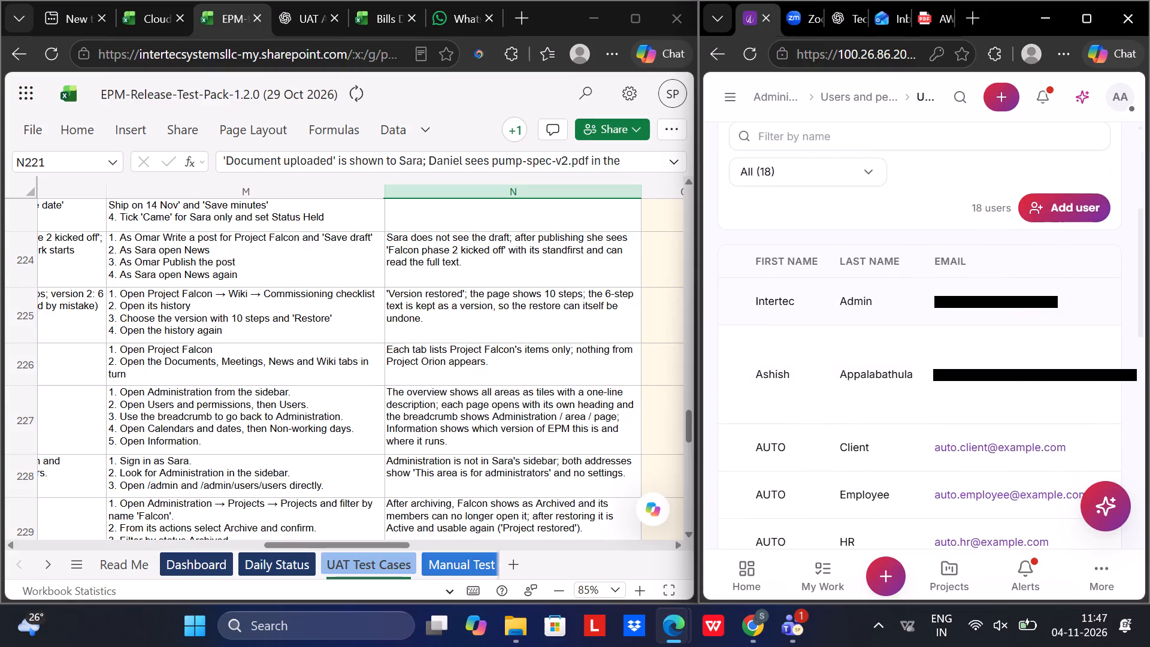
pyautogui.hscroll(-3, 849, 298)
pyautogui.hscroll(6, 849, 298)
pyautogui.click(898, 303)
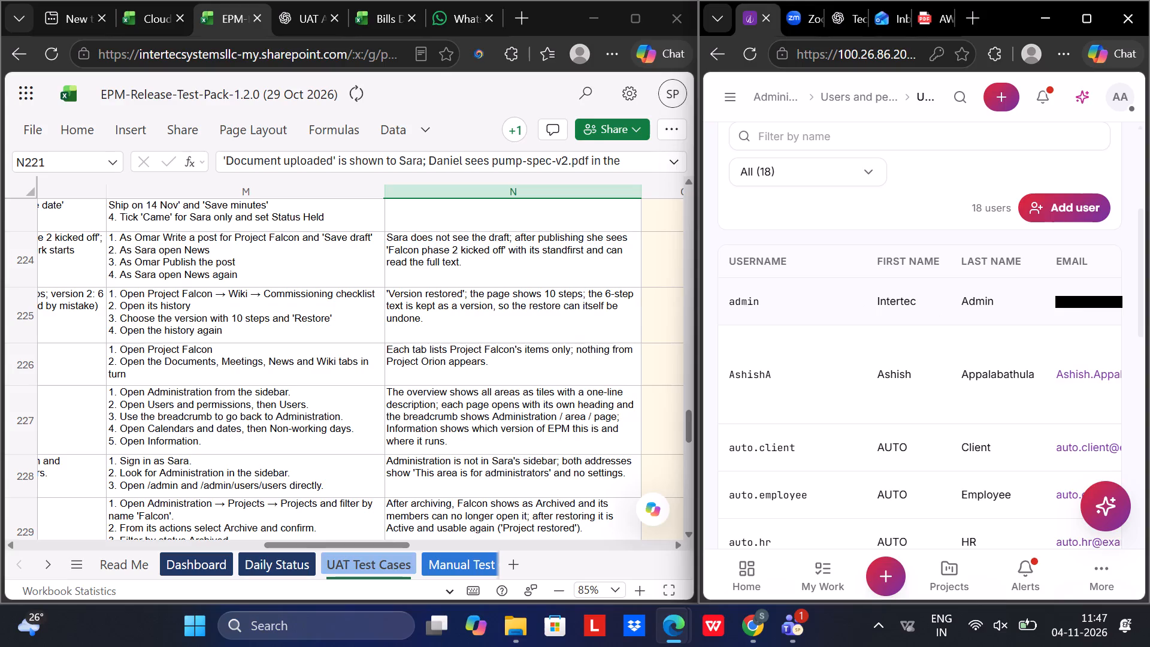
pyautogui.scroll(-1, 936, 282)
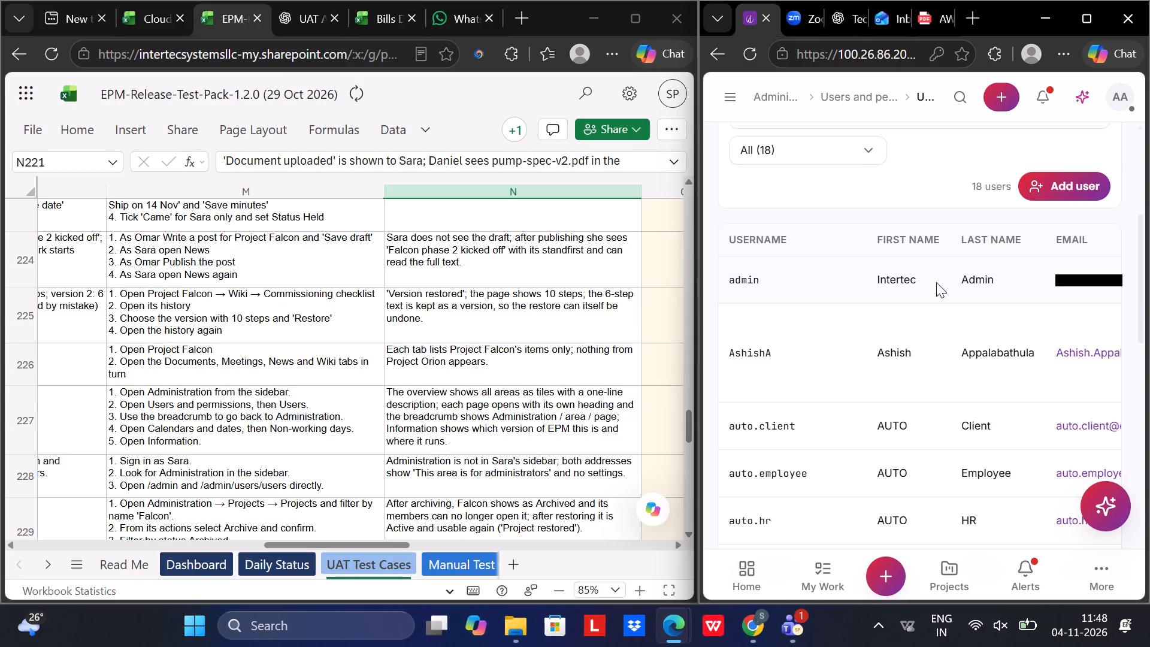
pyautogui.scroll(-1, 936, 282)
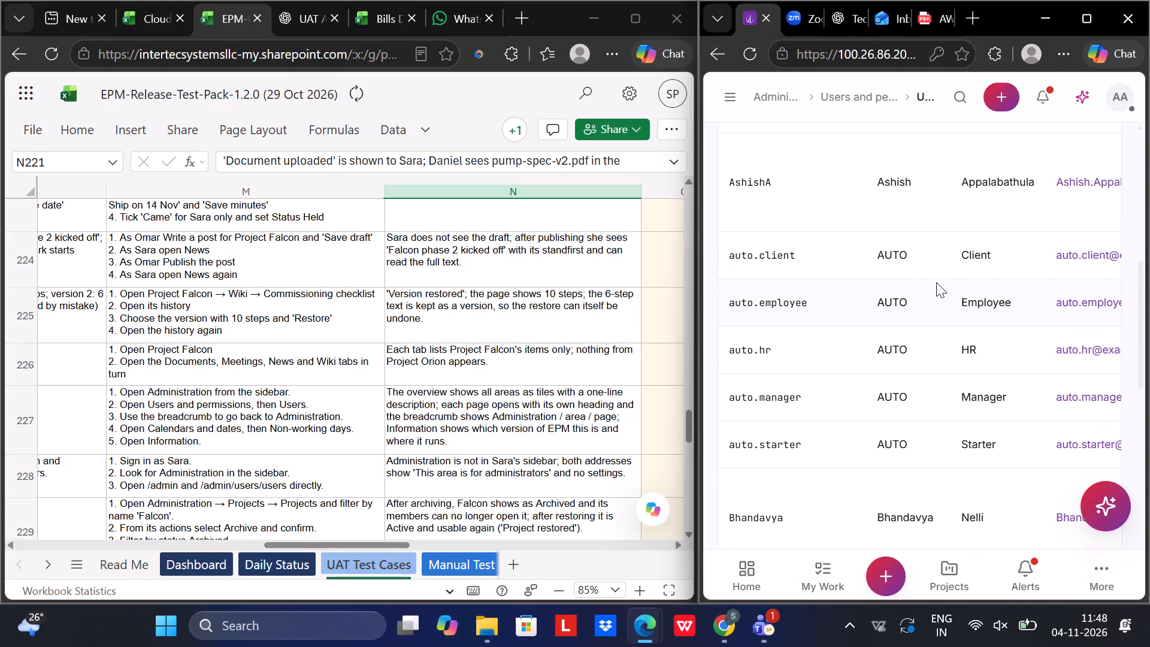
pyautogui.hscroll(-2, 936, 282)
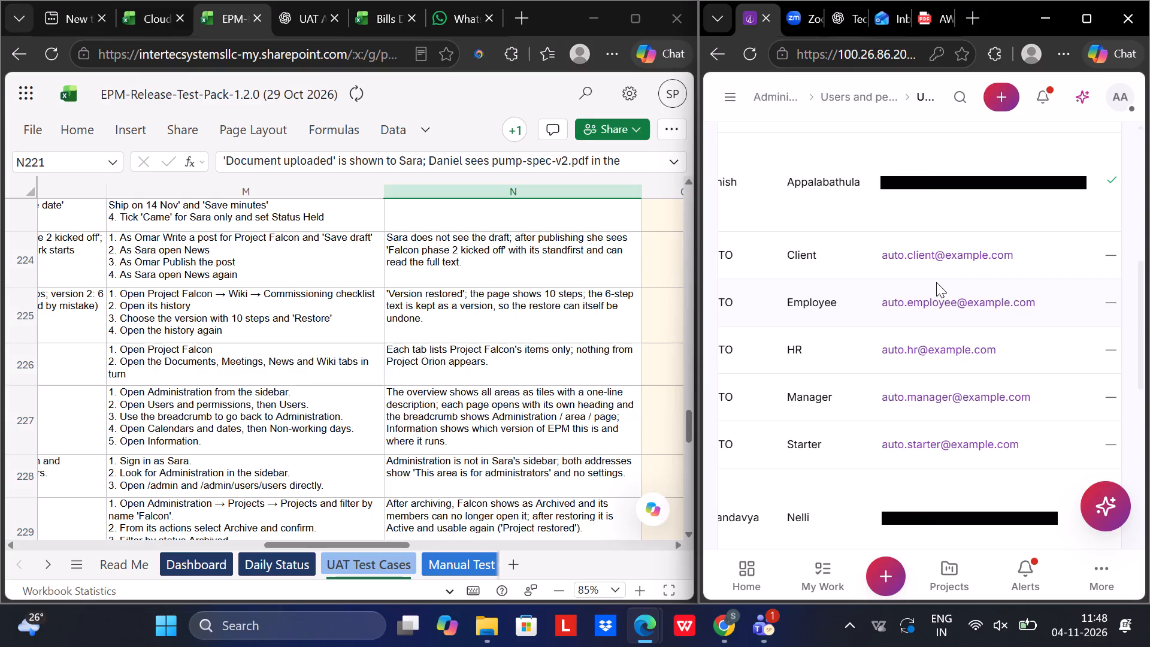
# Open the signed-in administrator's user record and examine its extra actions, account details, projects and assigned work.
pyautogui.click(921, 177)
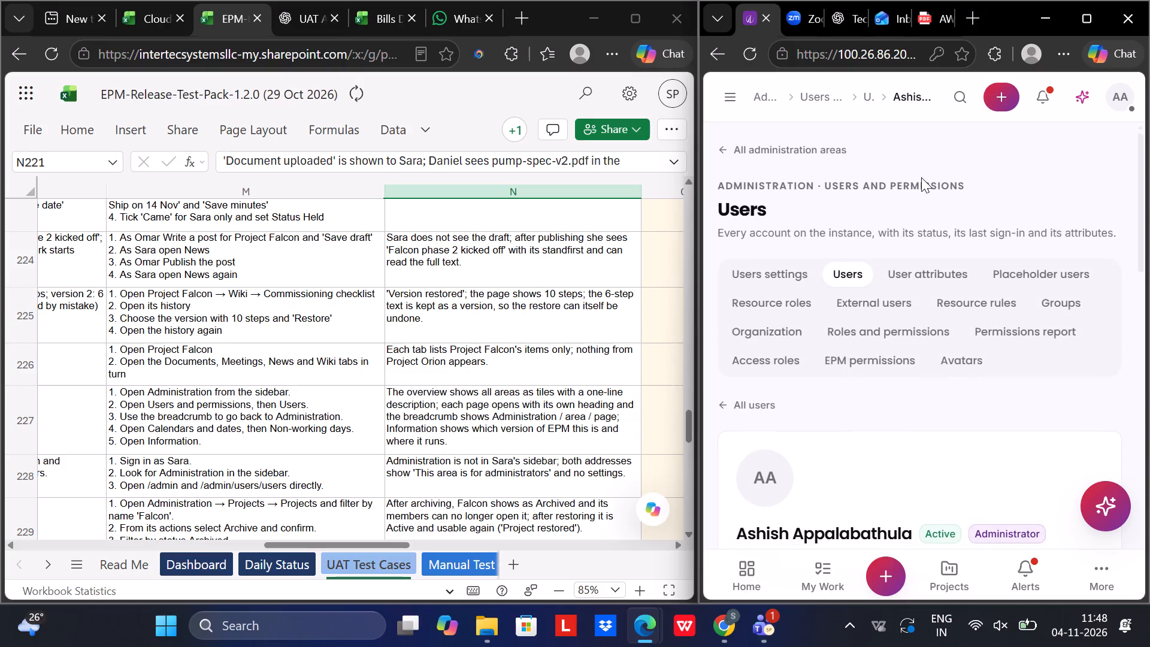
pyautogui.scroll(-4, 877, 349)
pyautogui.scroll(1, 877, 349)
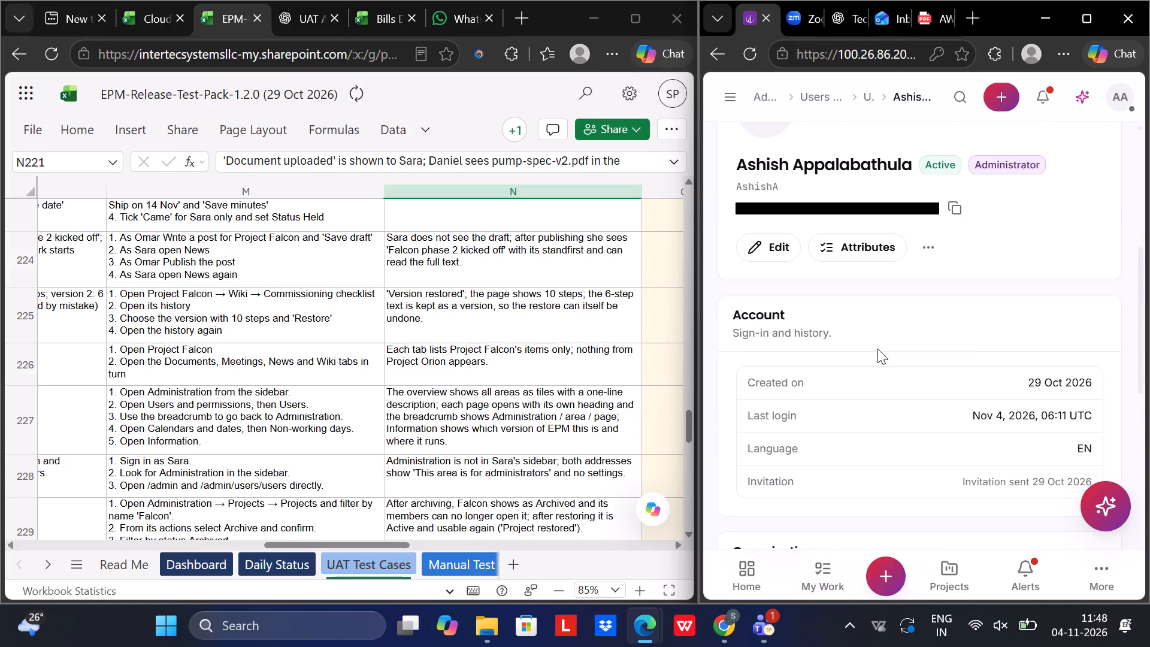
pyautogui.click(930, 249)
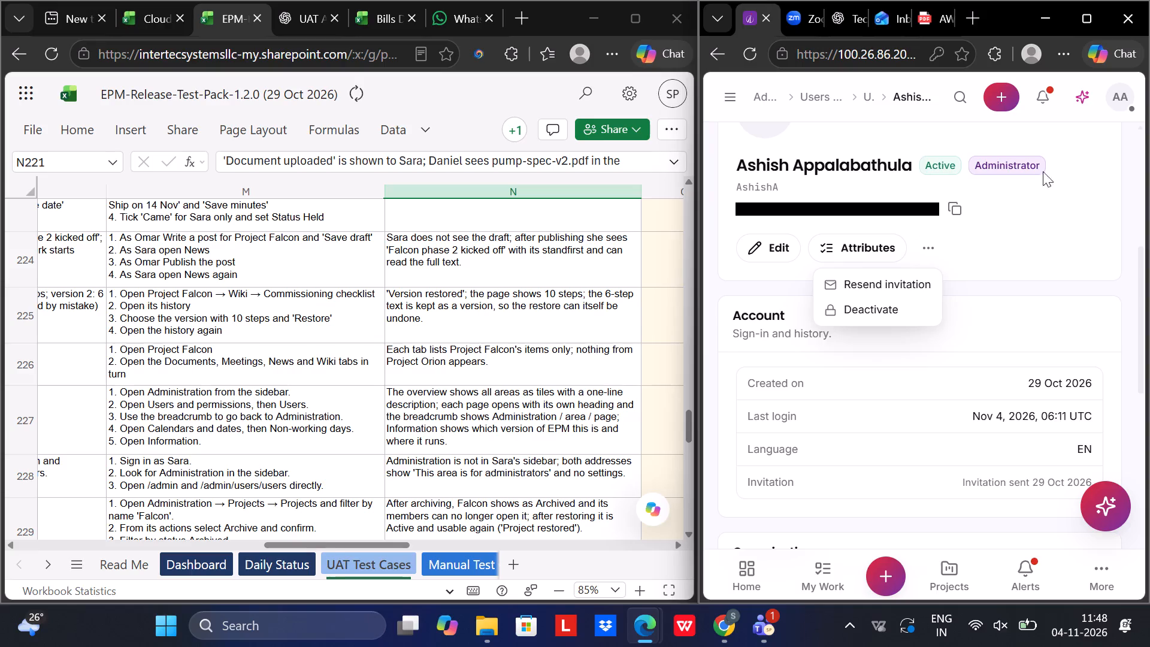
pyautogui.click(1089, 257)
pyautogui.scroll(-6, 1089, 257)
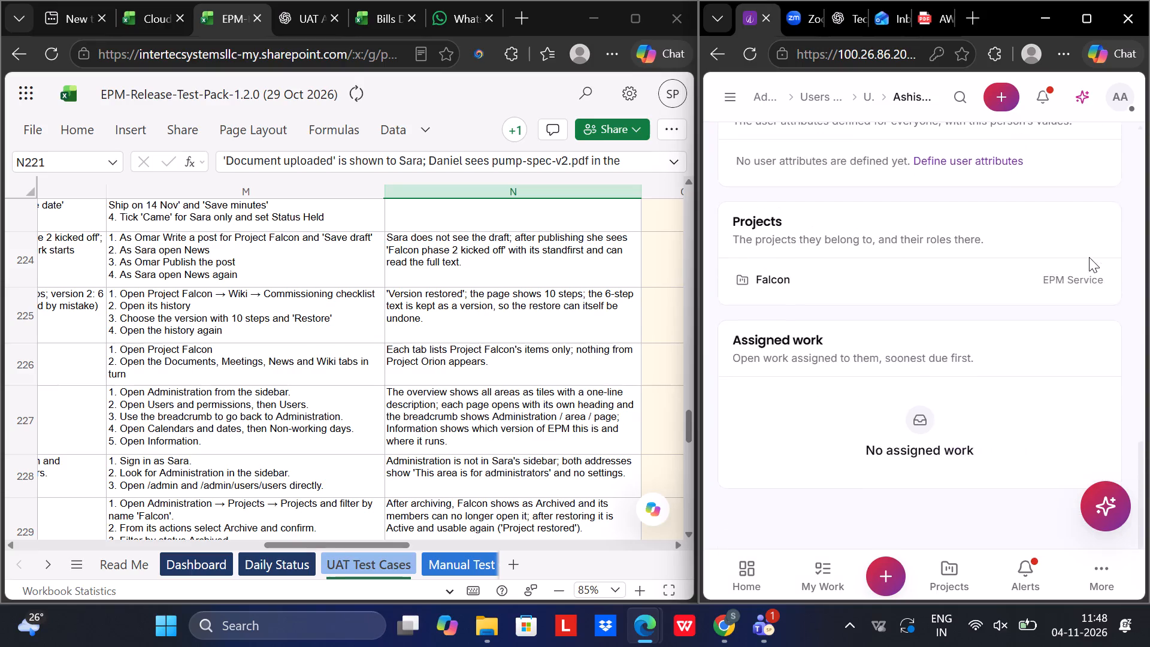
pyautogui.scroll(-1, 1089, 257)
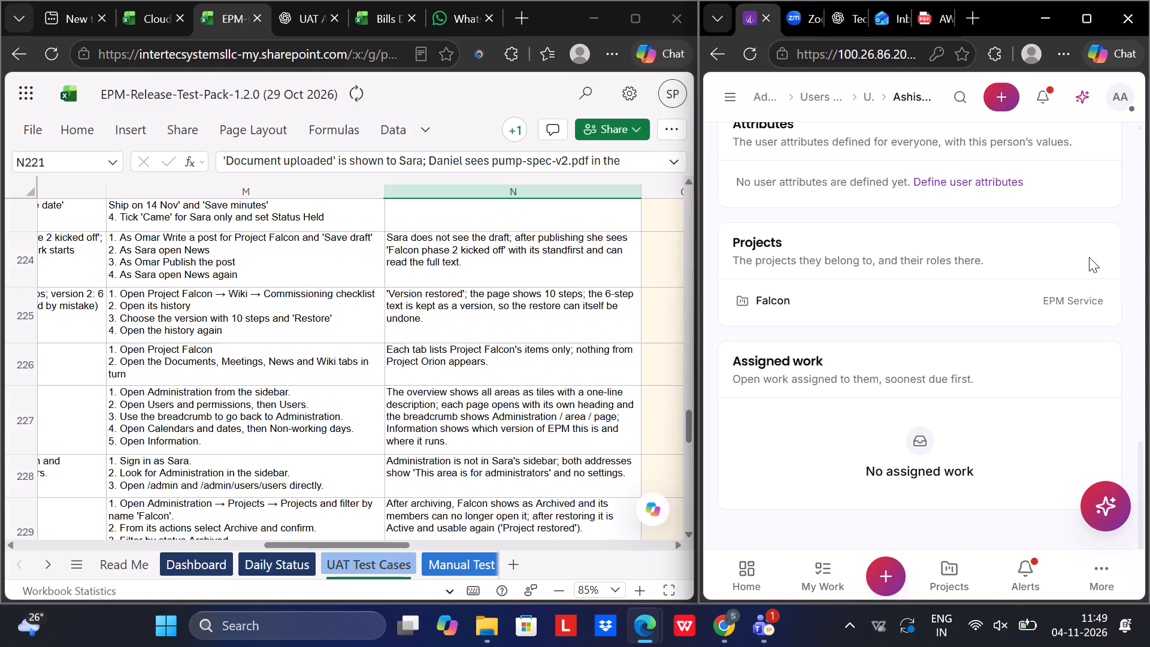
pyautogui.scroll(-2, 984, 419)
pyautogui.scroll(3, 984, 419)
pyautogui.scroll(-4, 984, 419)
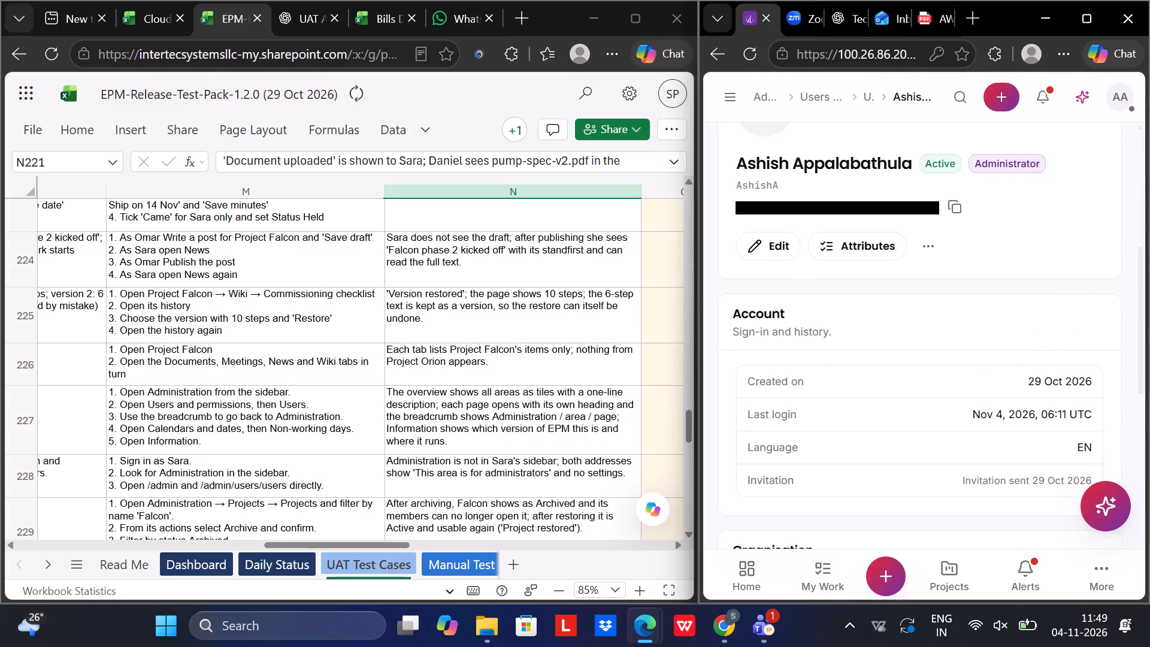
# Check the administrator's user attributes, close them, and review the record's organisation, projects and assigned work sections.
pyautogui.scroll(-1, 984, 419)
pyautogui.click(872, 237)
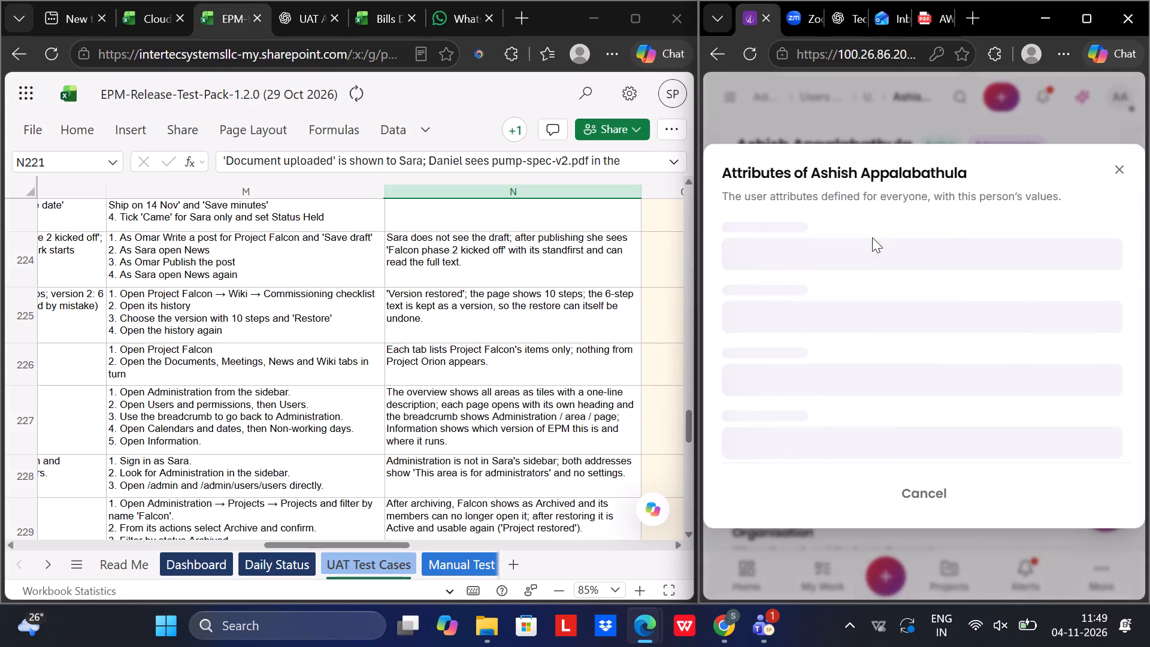
pyautogui.scroll(-1, 872, 362)
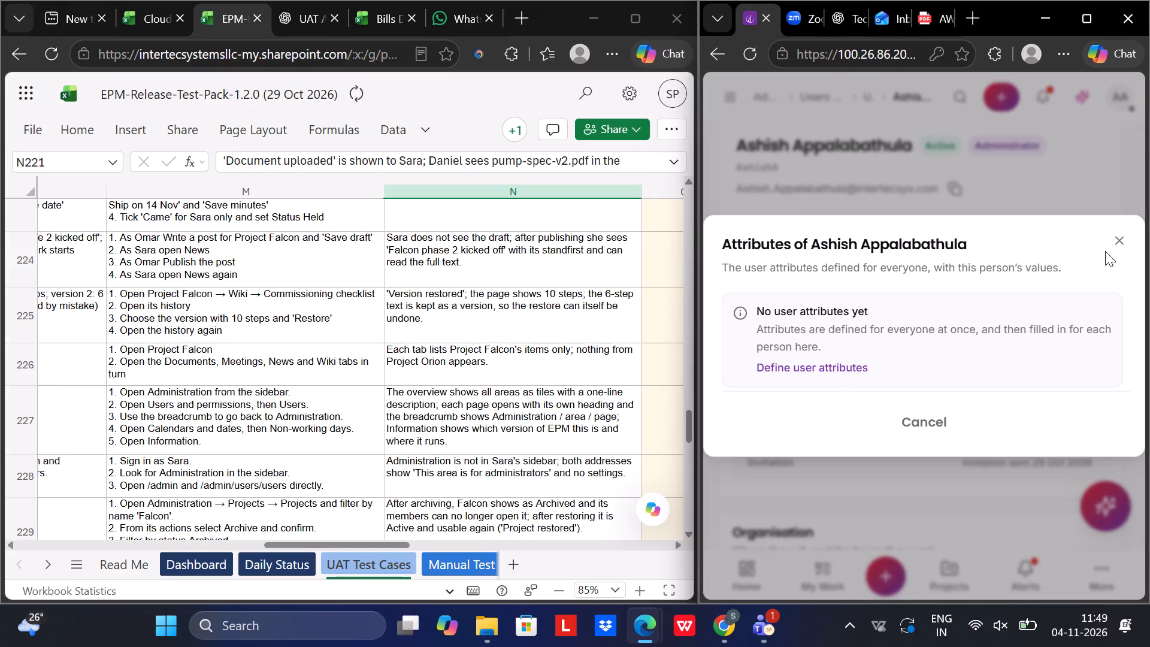
pyautogui.click(1129, 236)
pyautogui.scroll(-3, 956, 412)
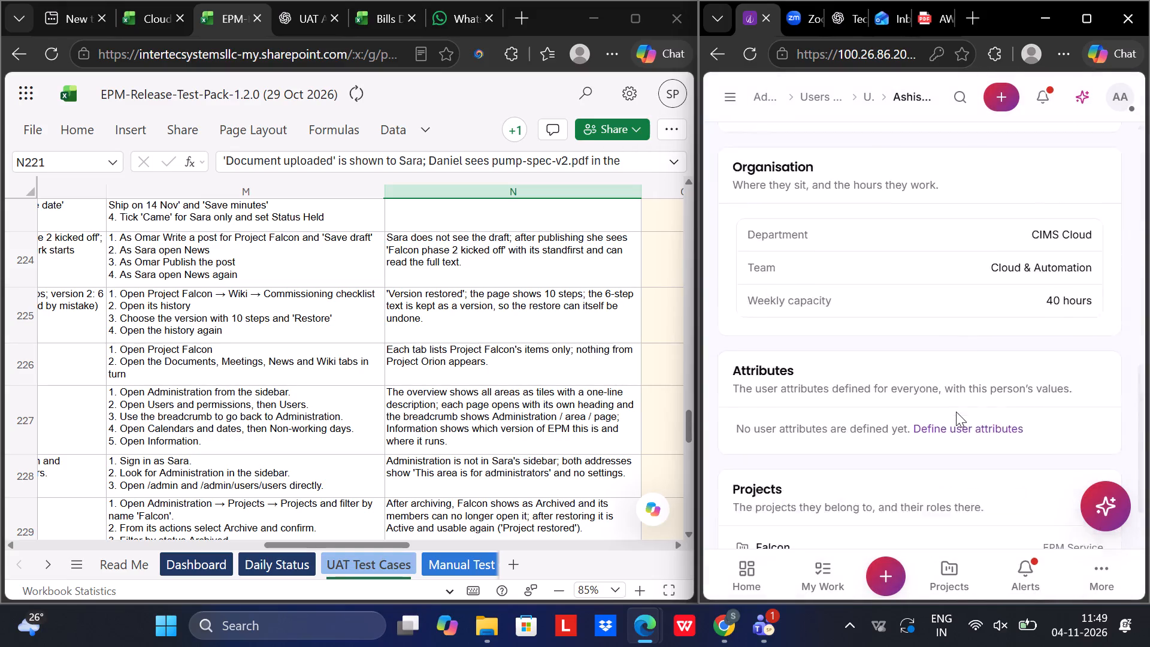
pyautogui.scroll(-3, 956, 412)
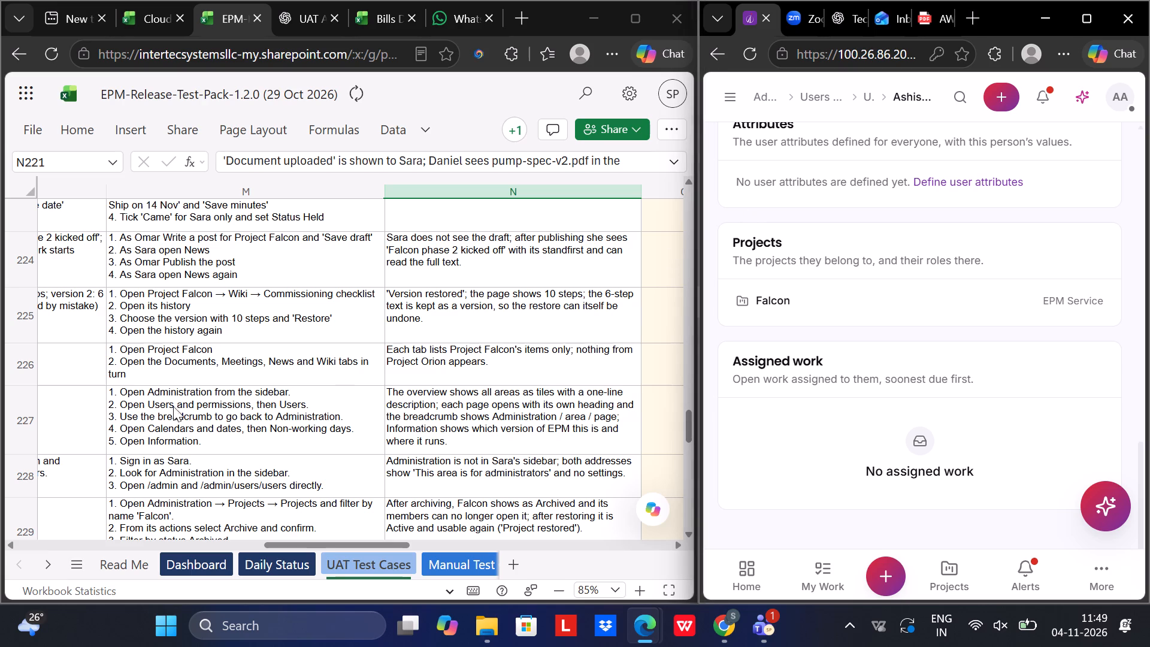
# Read the Administration test cases around rows 227 to 231 in the UAT Test Cases sheet, including steps and expected results.
pyautogui.scroll(-4, 170, 428)
pyautogui.click(253, 481)
pyautogui.scroll(-2, 253, 481)
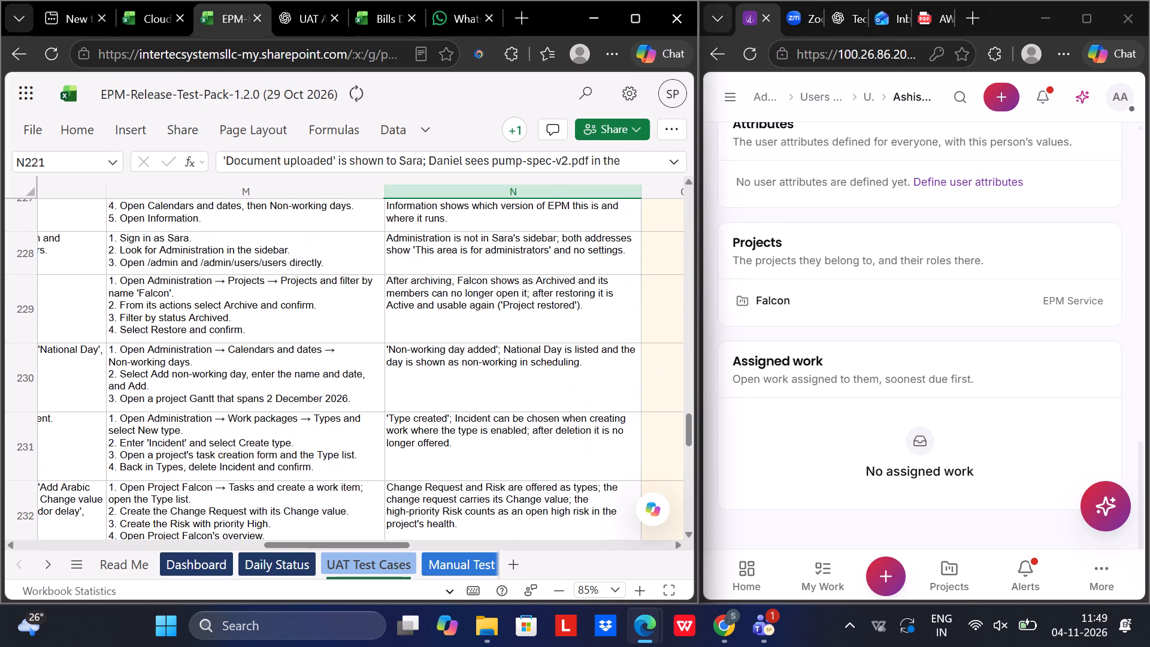
pyautogui.scroll(1, 253, 481)
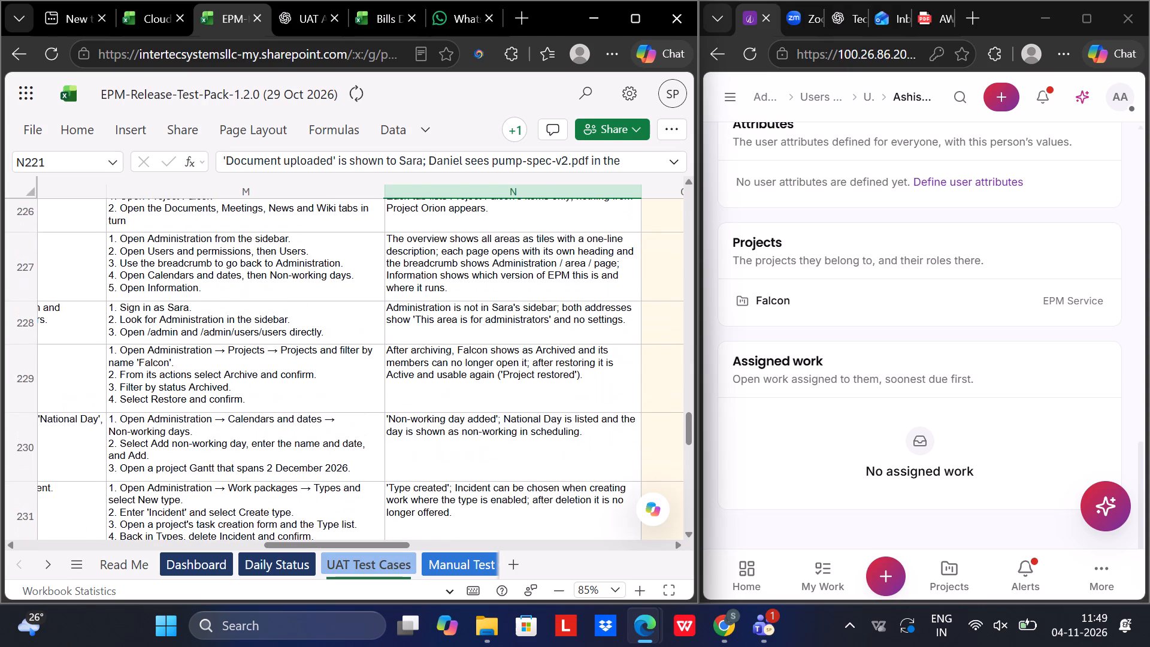
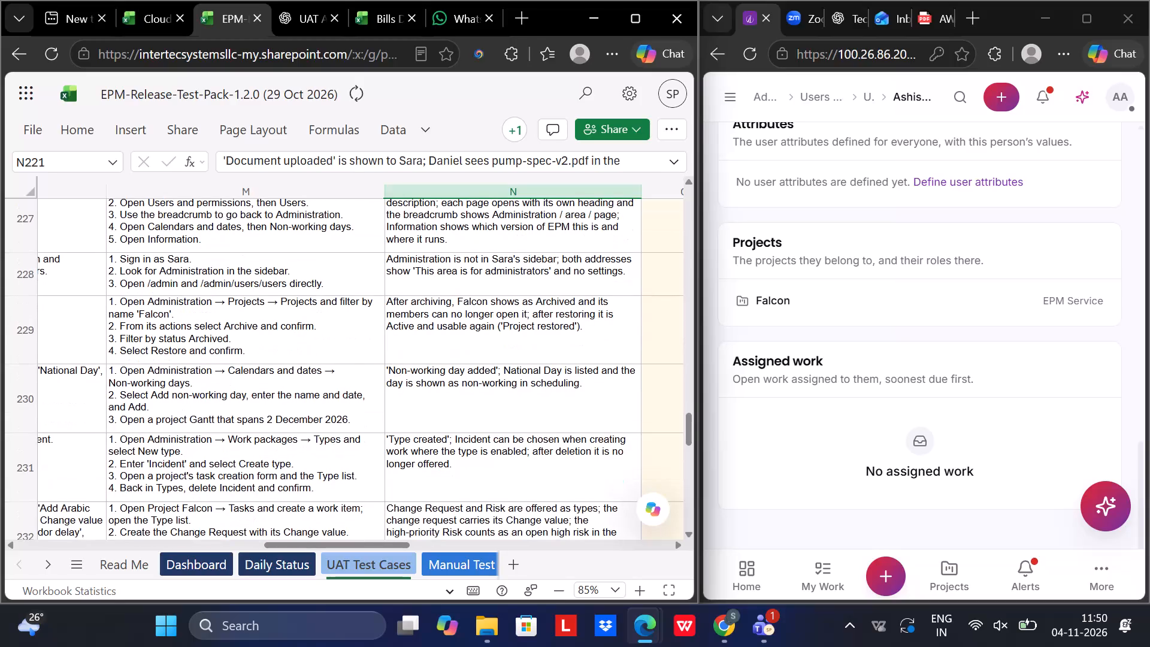
# Leave the administrator's user record and open the Administration overview of managed areas.
pyautogui.click(726, 93)
pyautogui.scroll(-7, 845, 387)
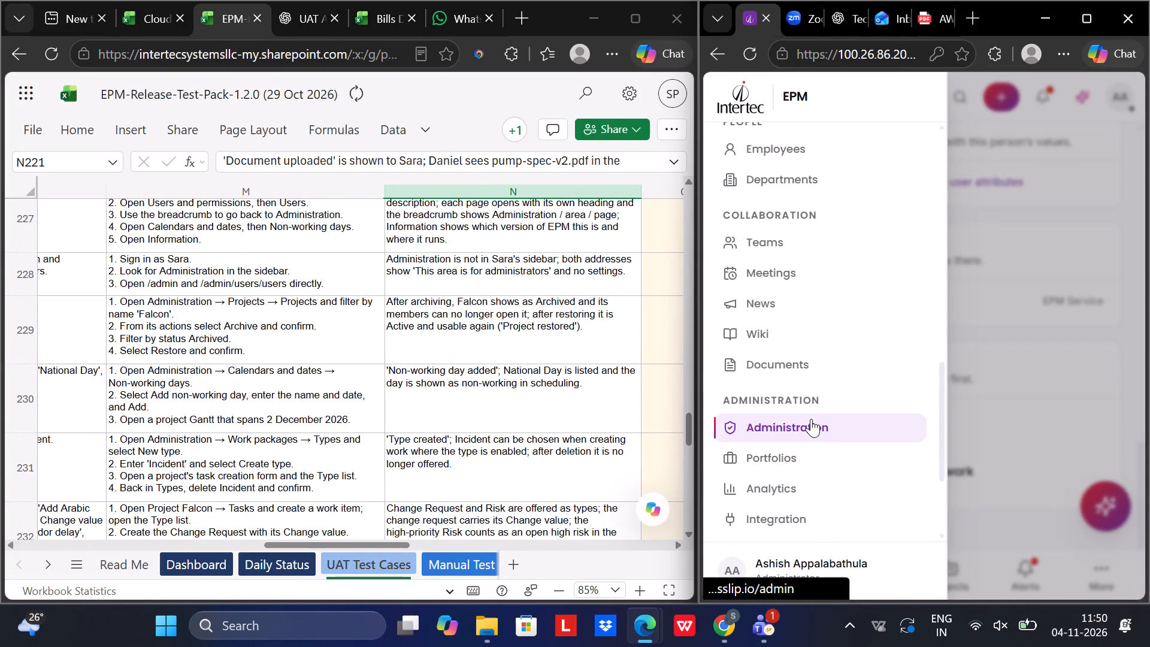
pyautogui.click(810, 419)
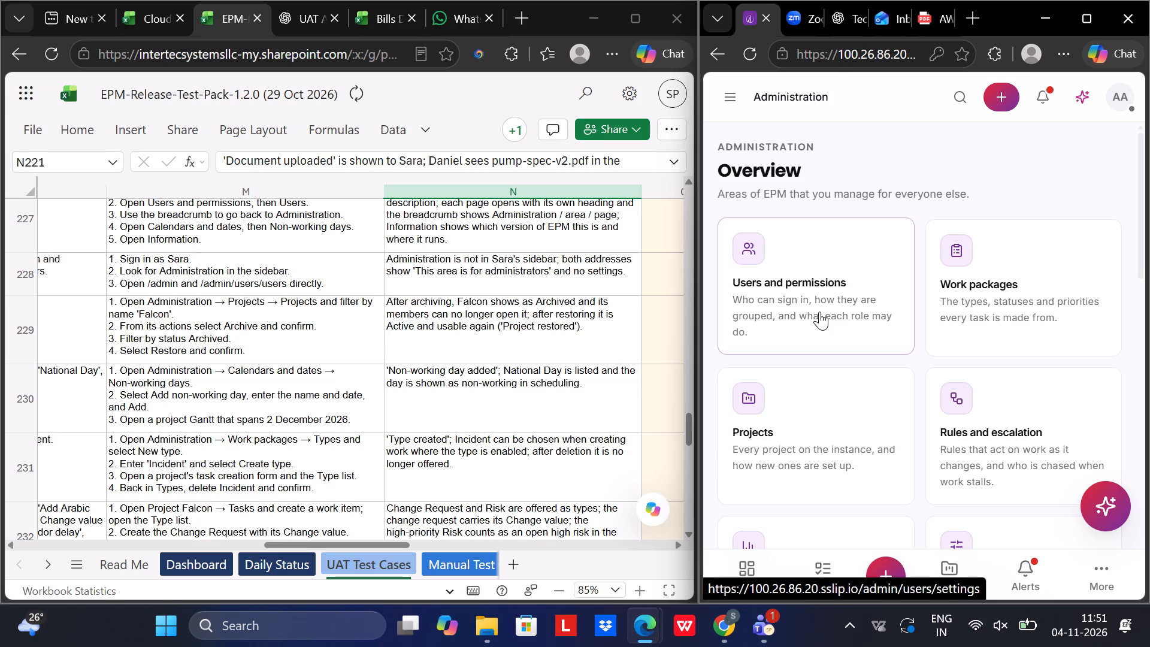
# Look through EPM's Work, Delivery, Insights, People, Collaboration and Administration sections, and open the Calendar page.
pyautogui.click(727, 98)
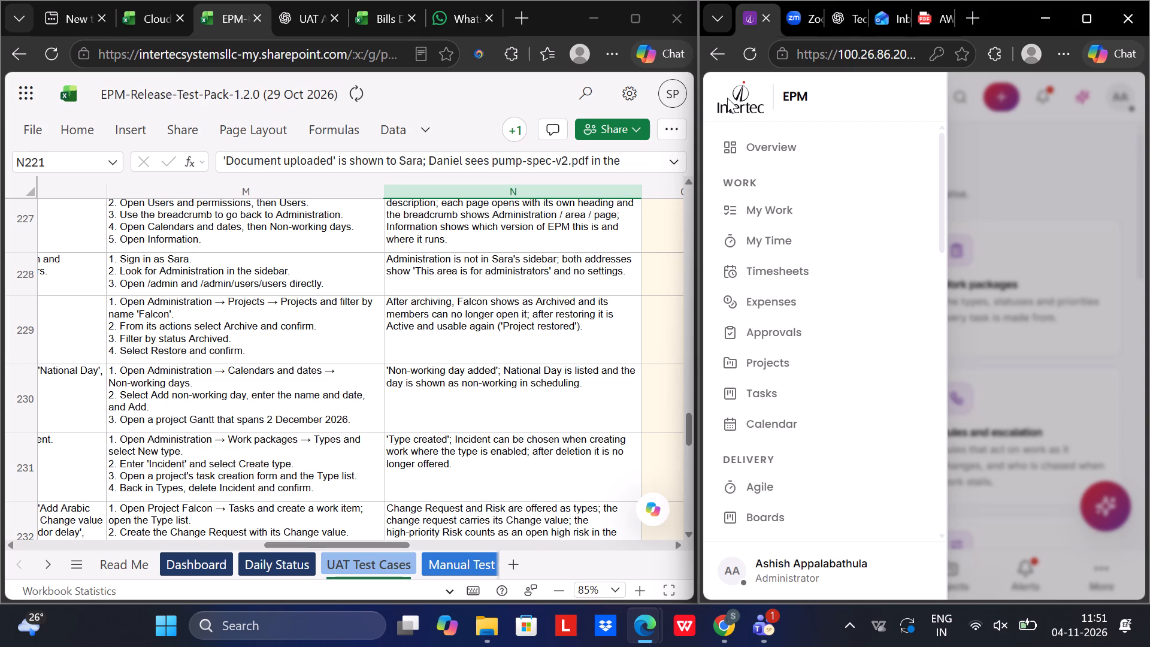
pyautogui.scroll(-2, 815, 287)
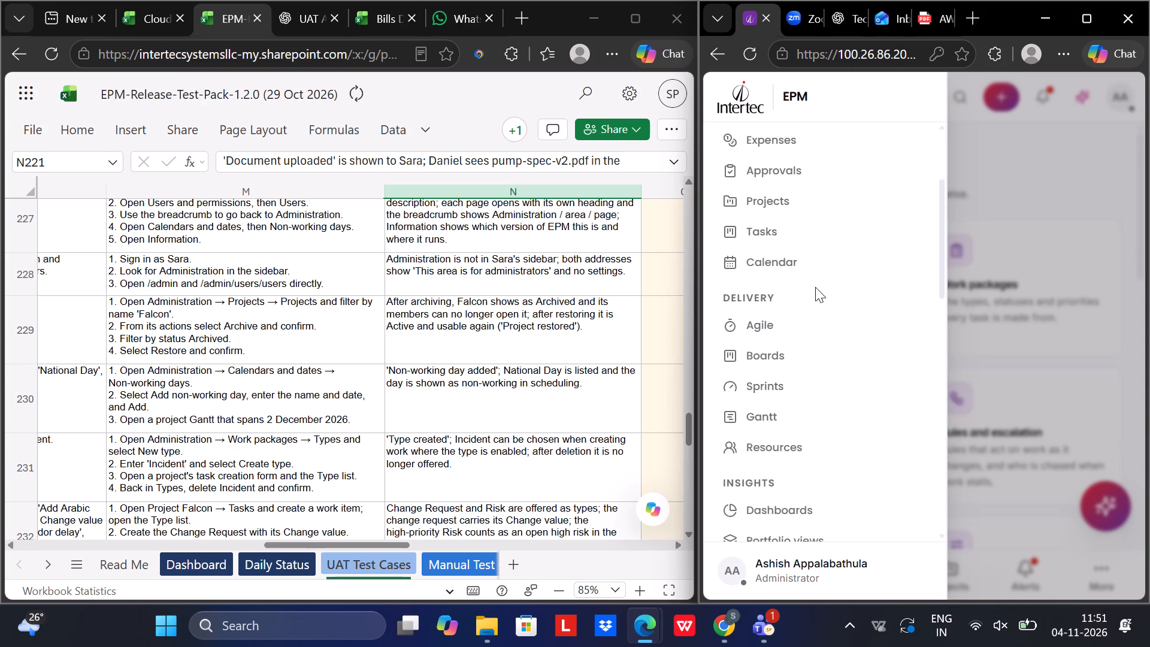
pyautogui.scroll(-1, 815, 287)
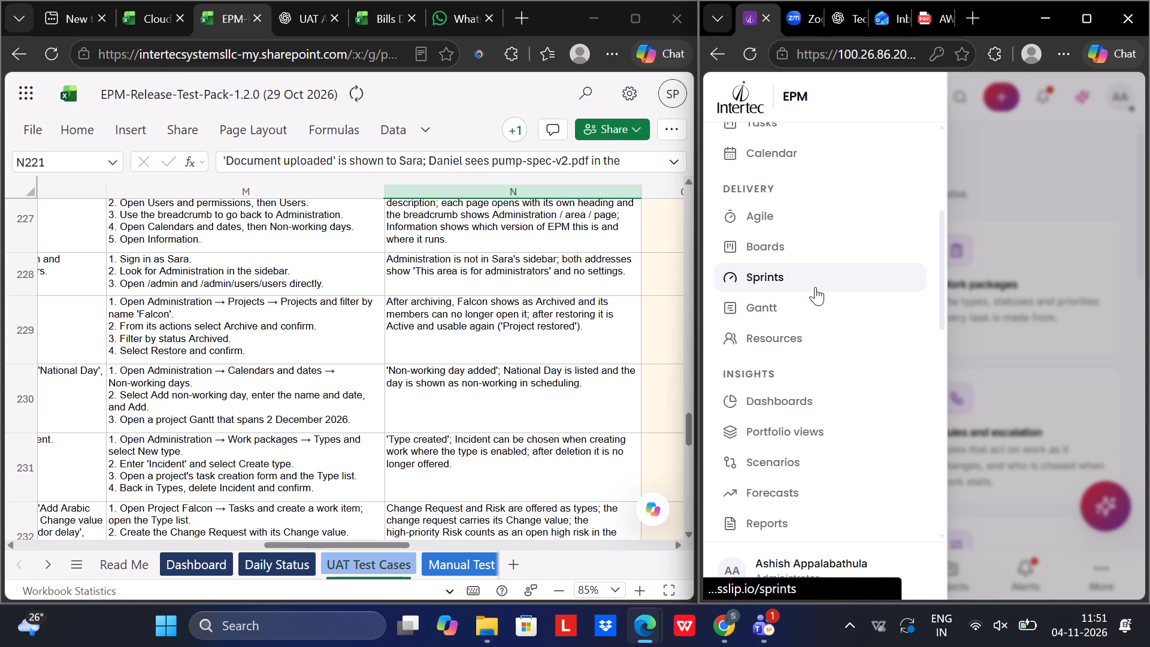
pyautogui.scroll(-1, 815, 287)
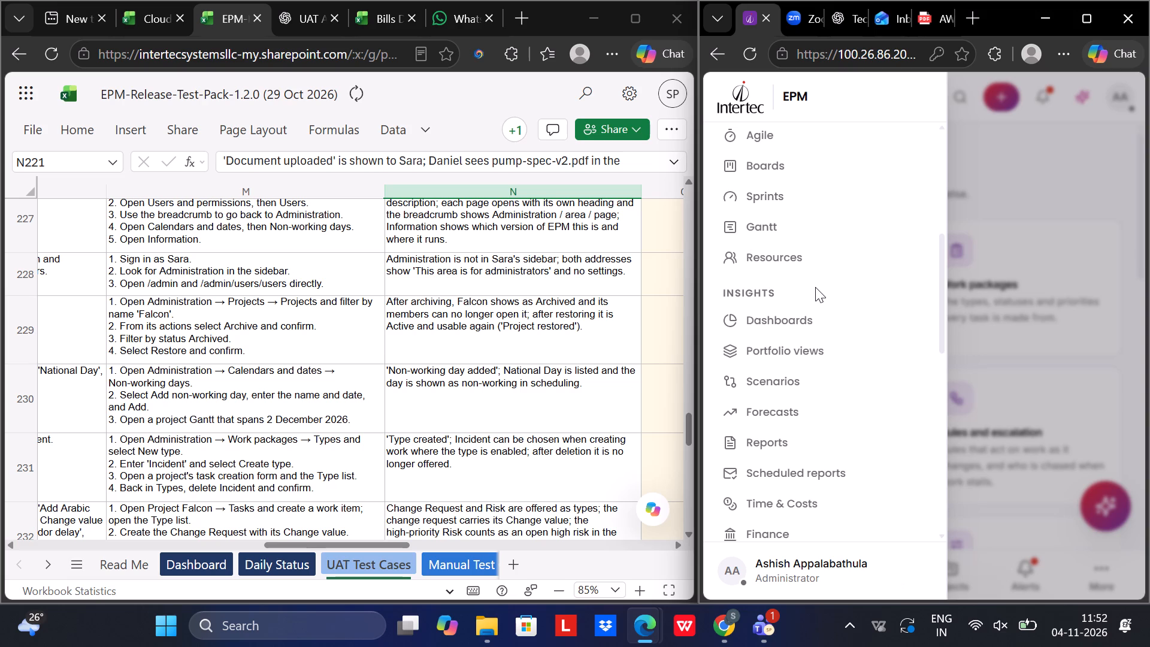
pyautogui.scroll(-3, 815, 287)
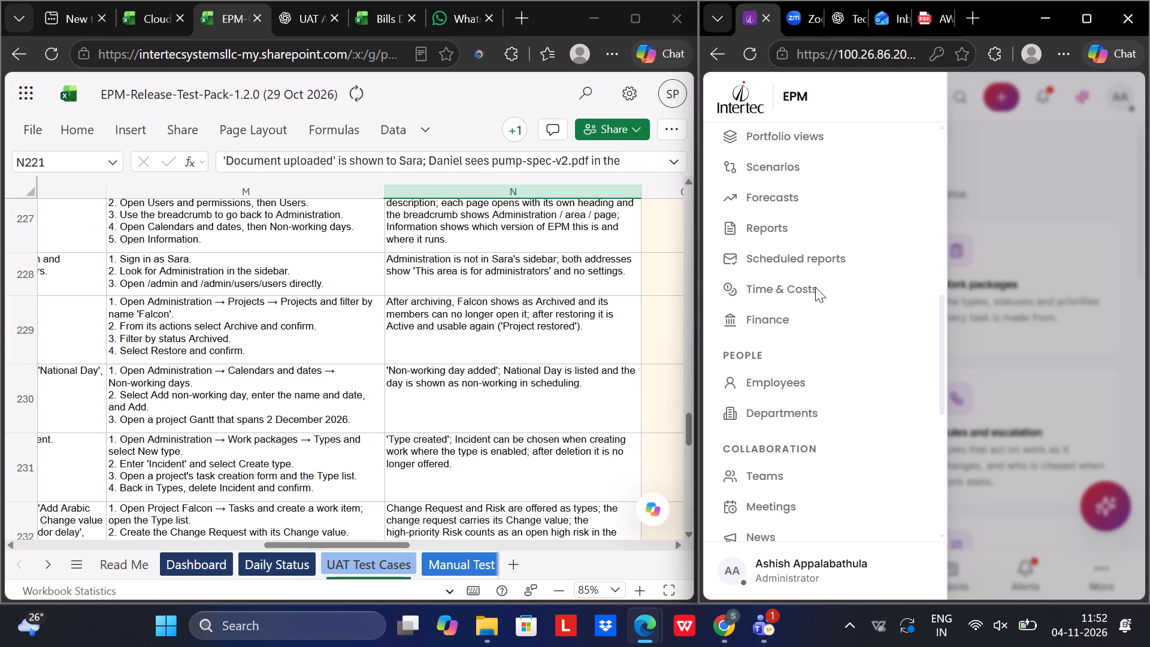
pyautogui.scroll(-2, 793, 416)
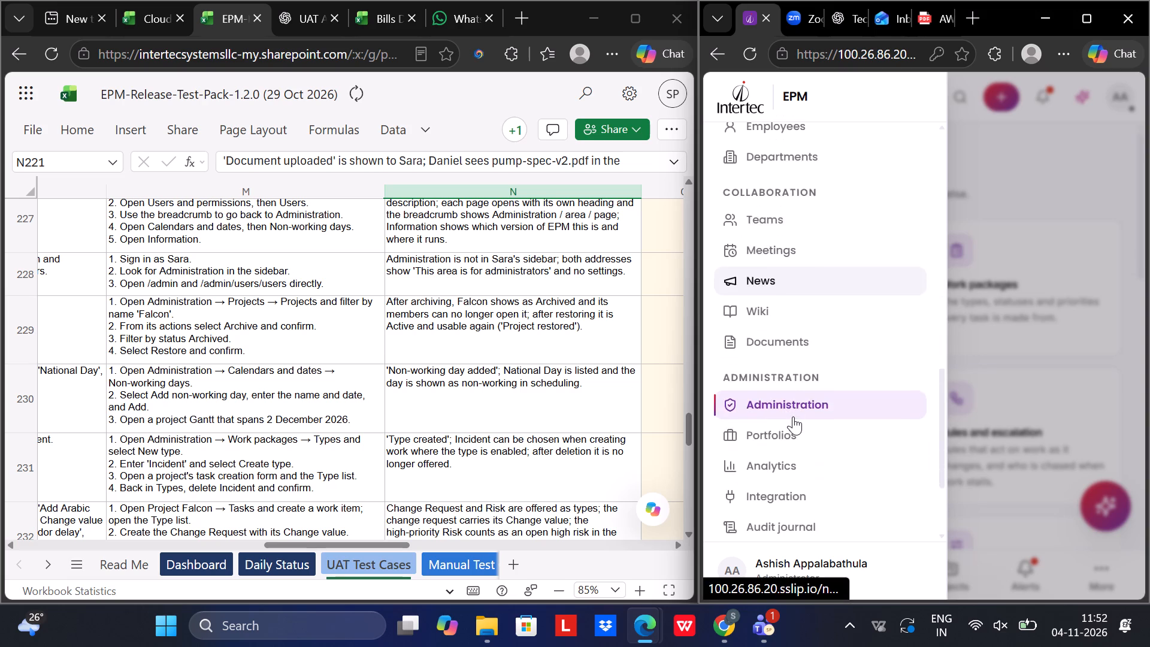
pyautogui.scroll(-3, 793, 416)
pyautogui.scroll(6, 793, 416)
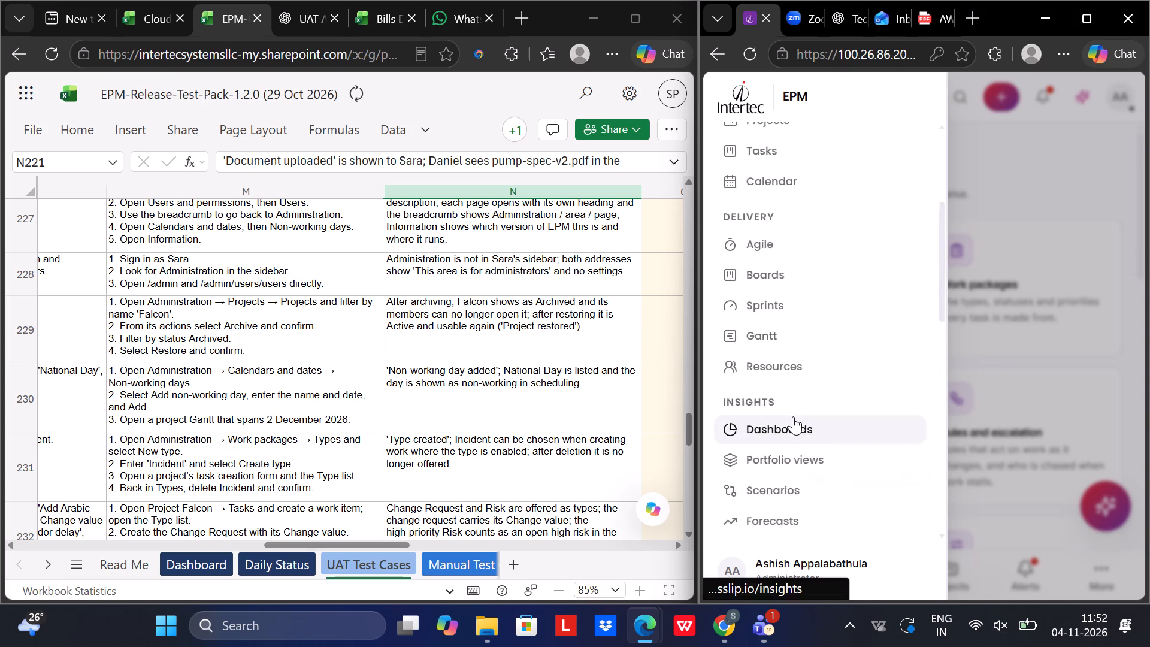
pyautogui.scroll(1, 793, 416)
pyautogui.click(765, 304)
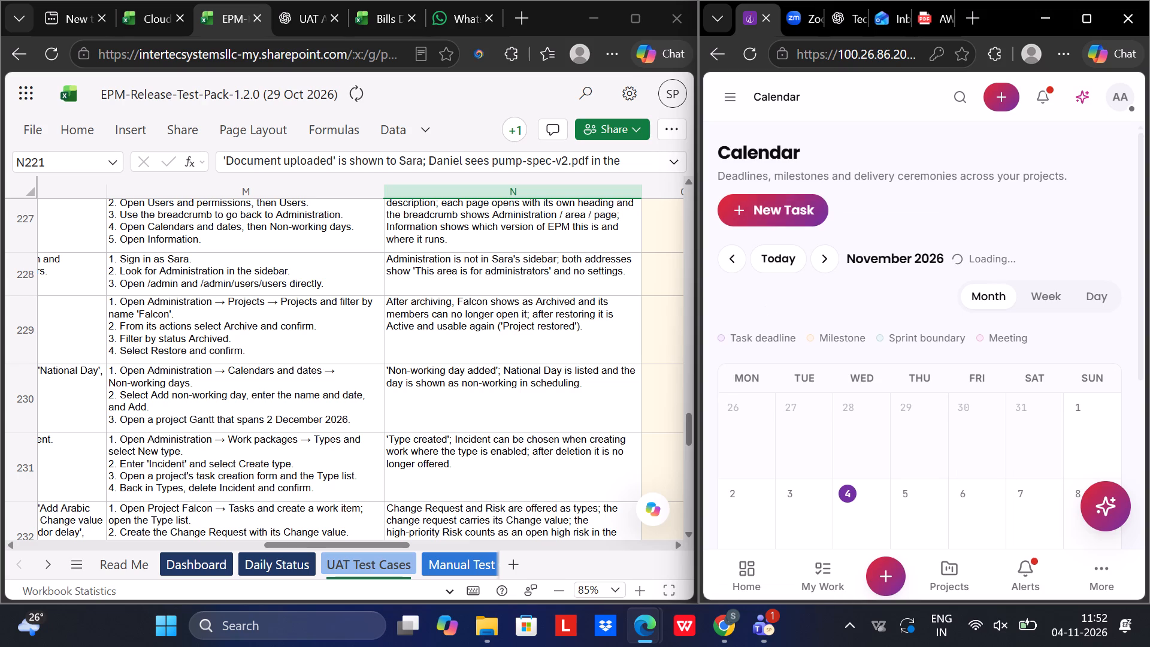
# Read the test cases around rows 229 to 234 in the UAT Test Cases sheet, including steps and expected results.
pyautogui.scroll(-1, 253, 410)
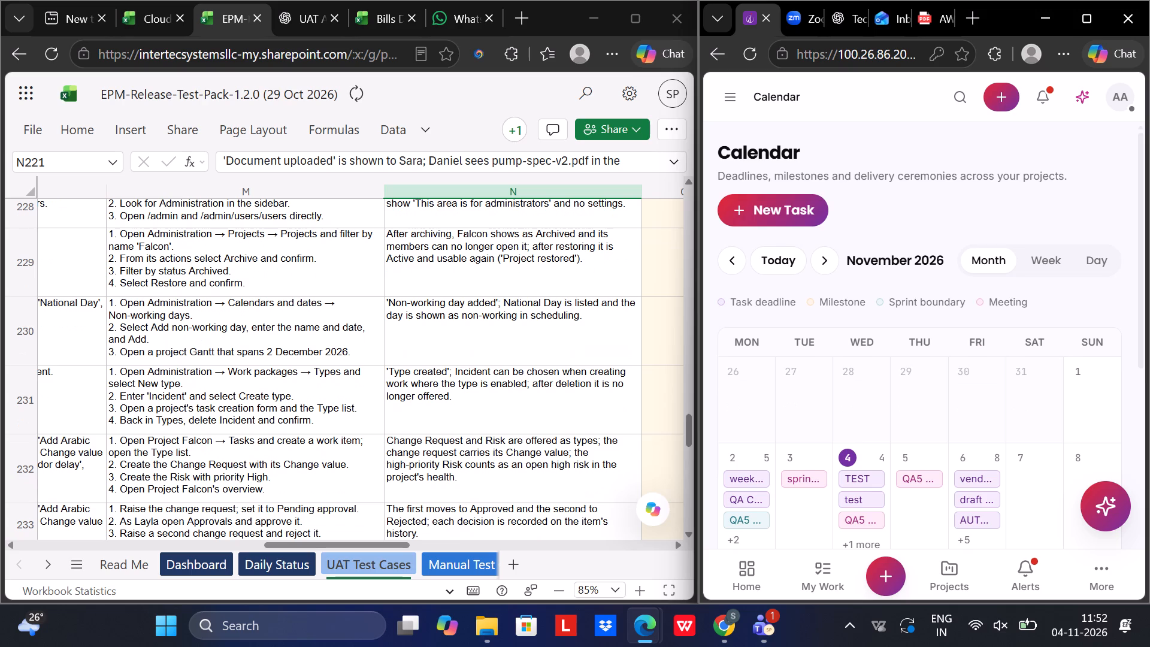
pyautogui.scroll(-1, 253, 410)
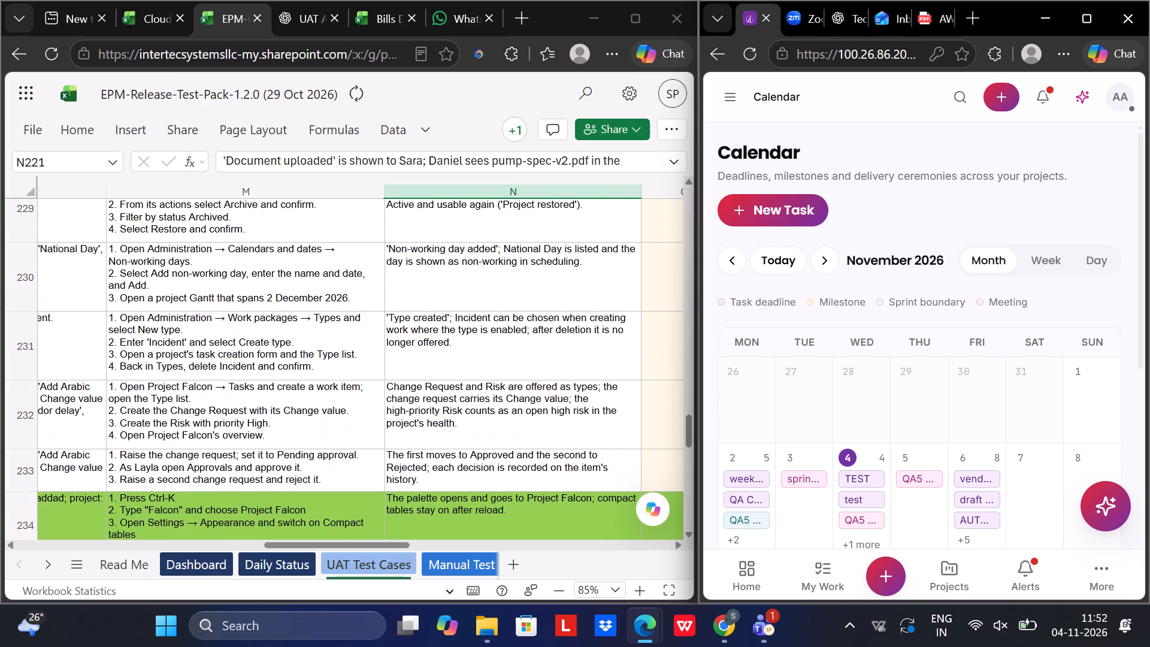
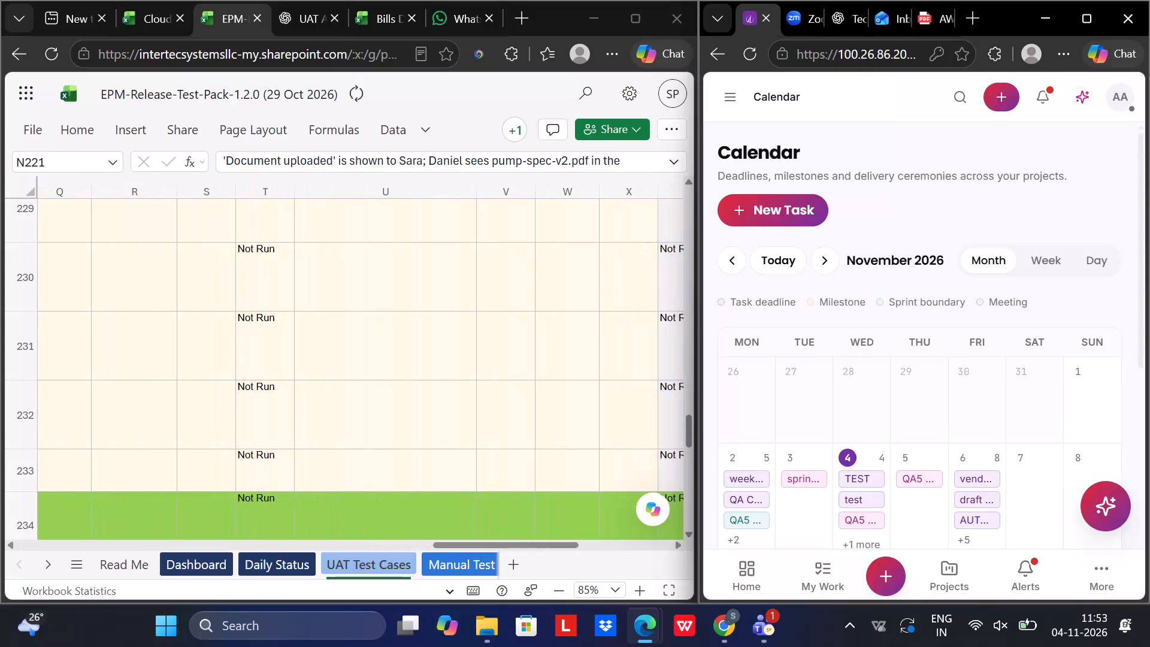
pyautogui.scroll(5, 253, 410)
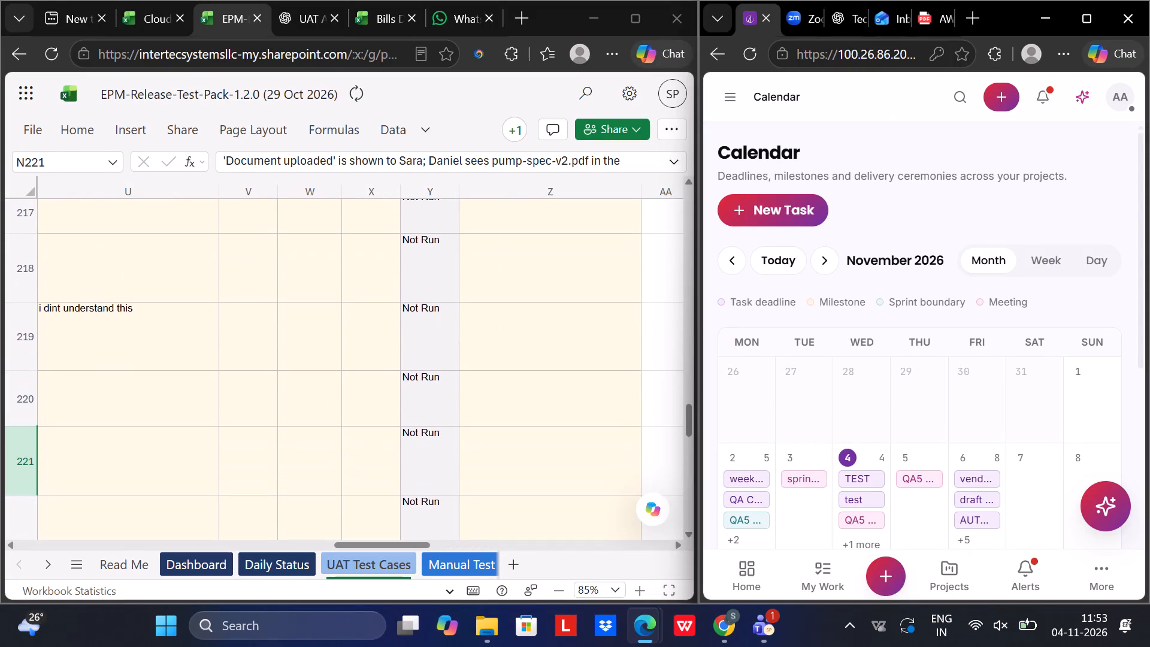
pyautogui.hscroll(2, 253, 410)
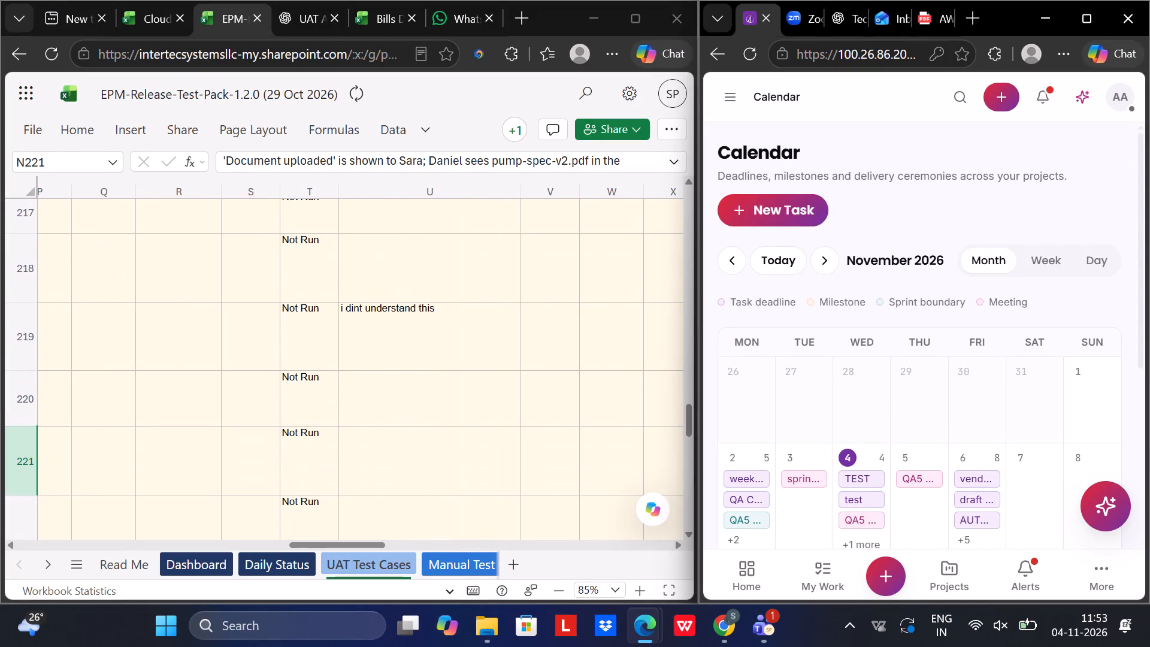
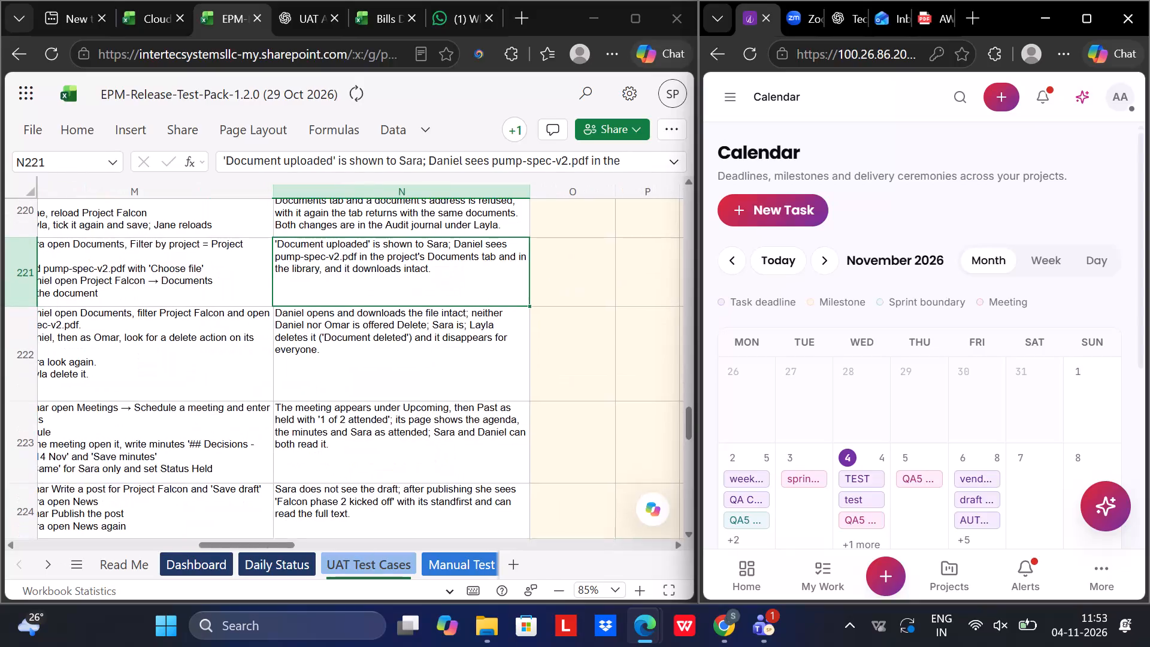
# Read the test steps and expected results of the UAT test cases from row 221 down to row 234.
pyautogui.scroll(-2, 253, 410)
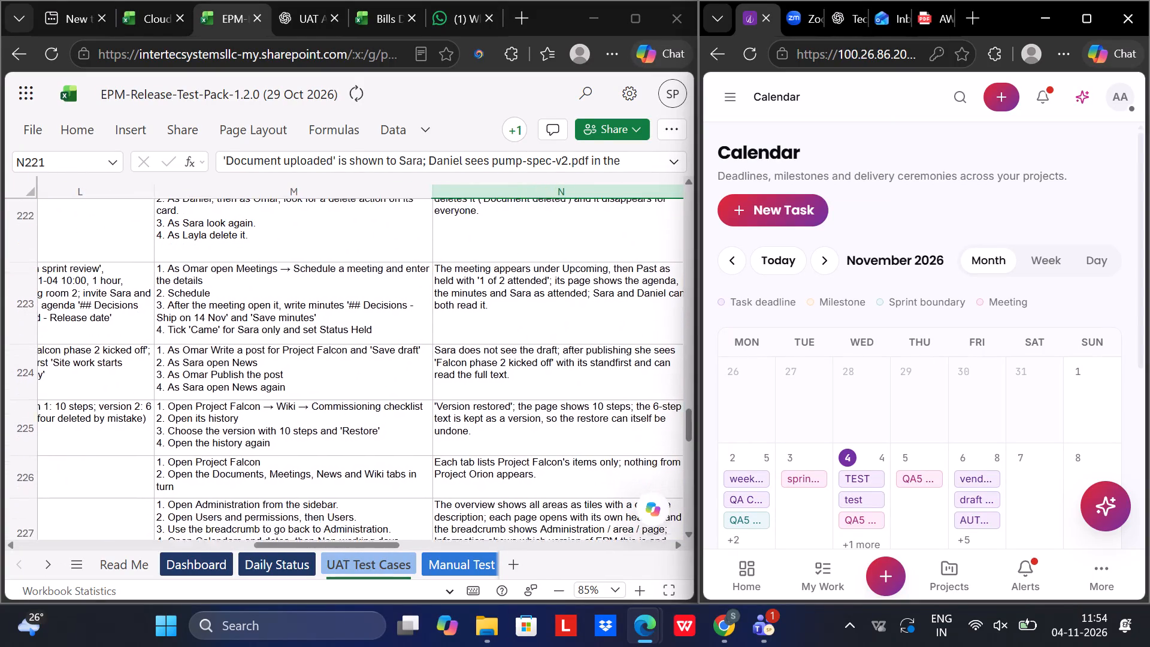
pyautogui.scroll(-4, 253, 410)
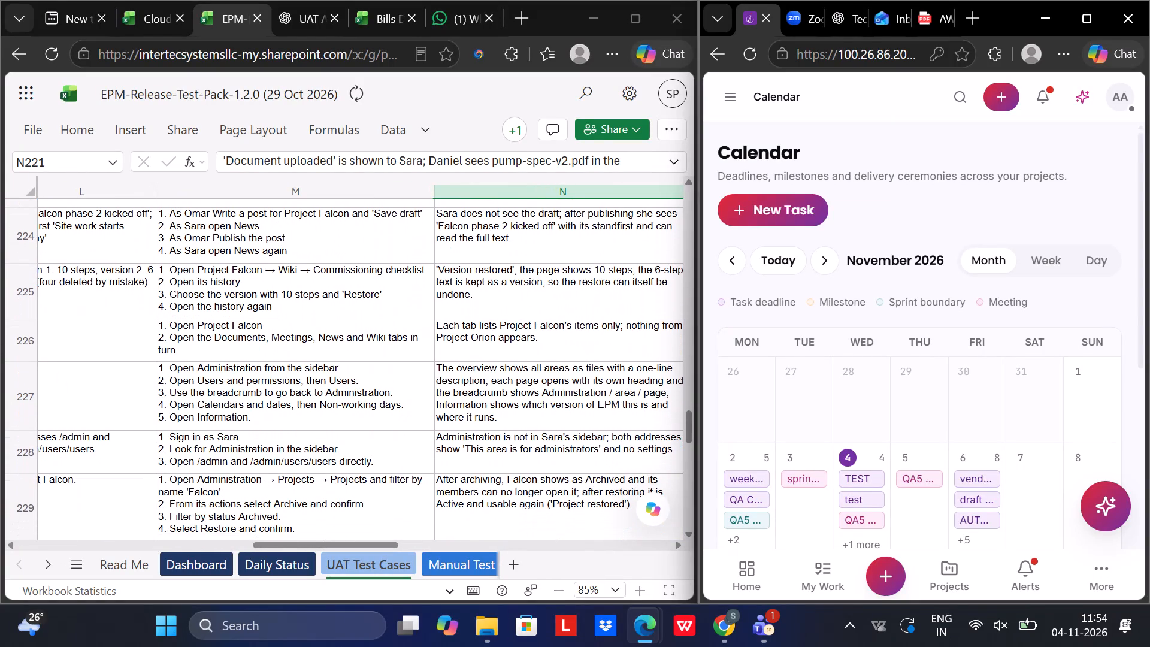
pyautogui.scroll(-2, 253, 410)
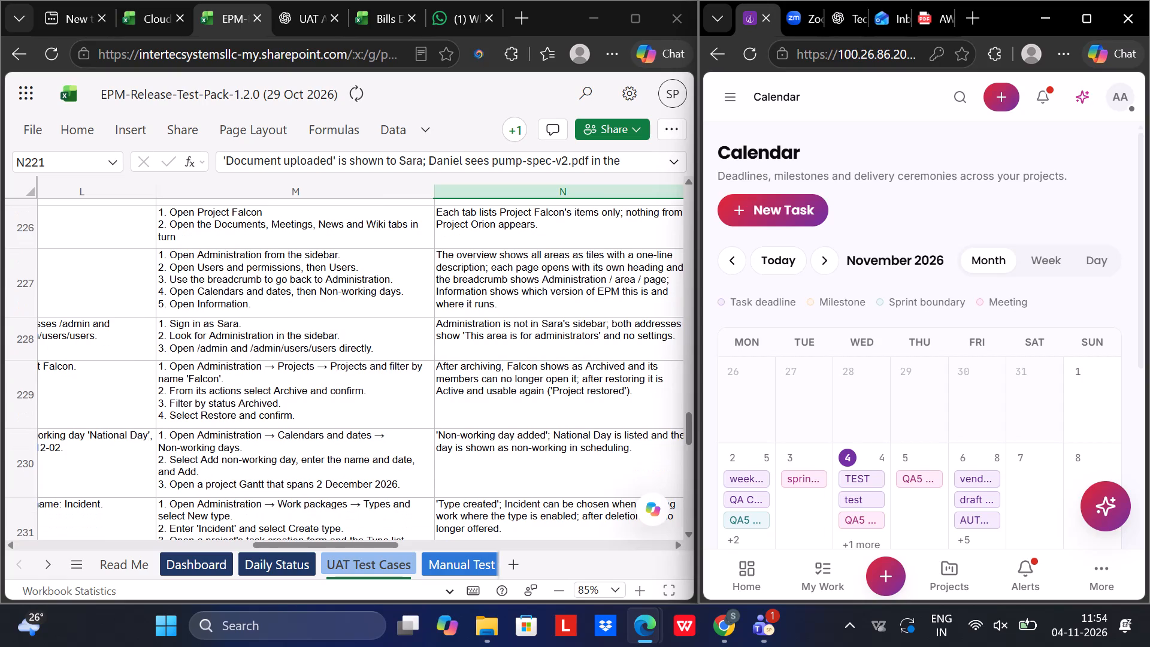
pyautogui.scroll(-1, 253, 410)
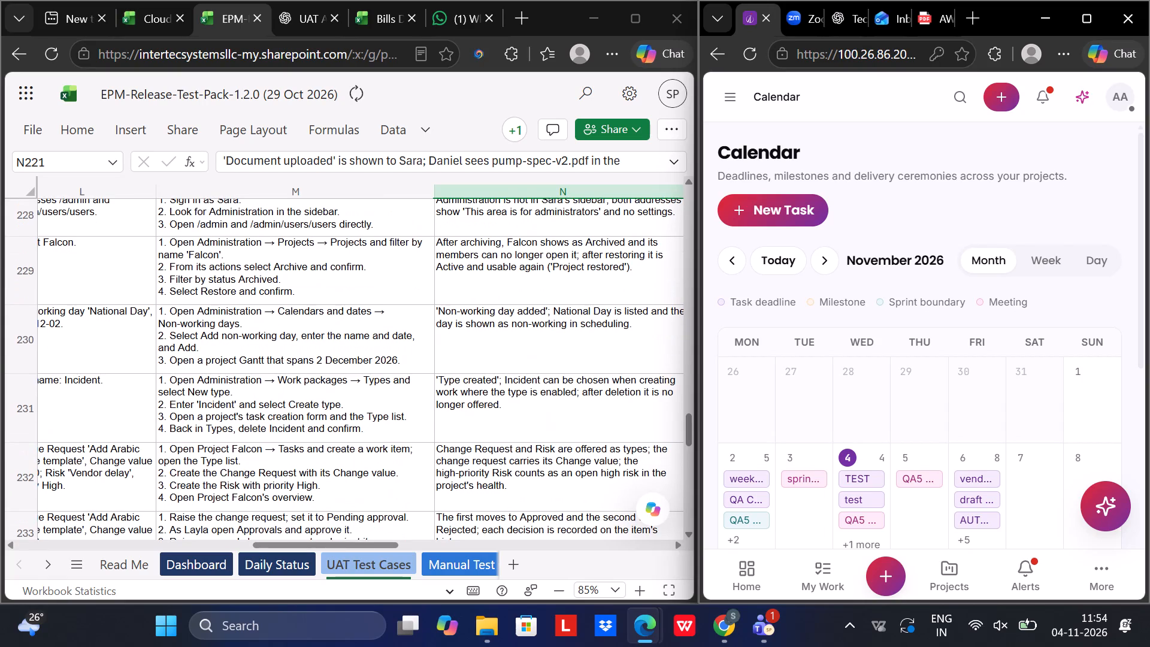
pyautogui.scroll(-1, 253, 410)
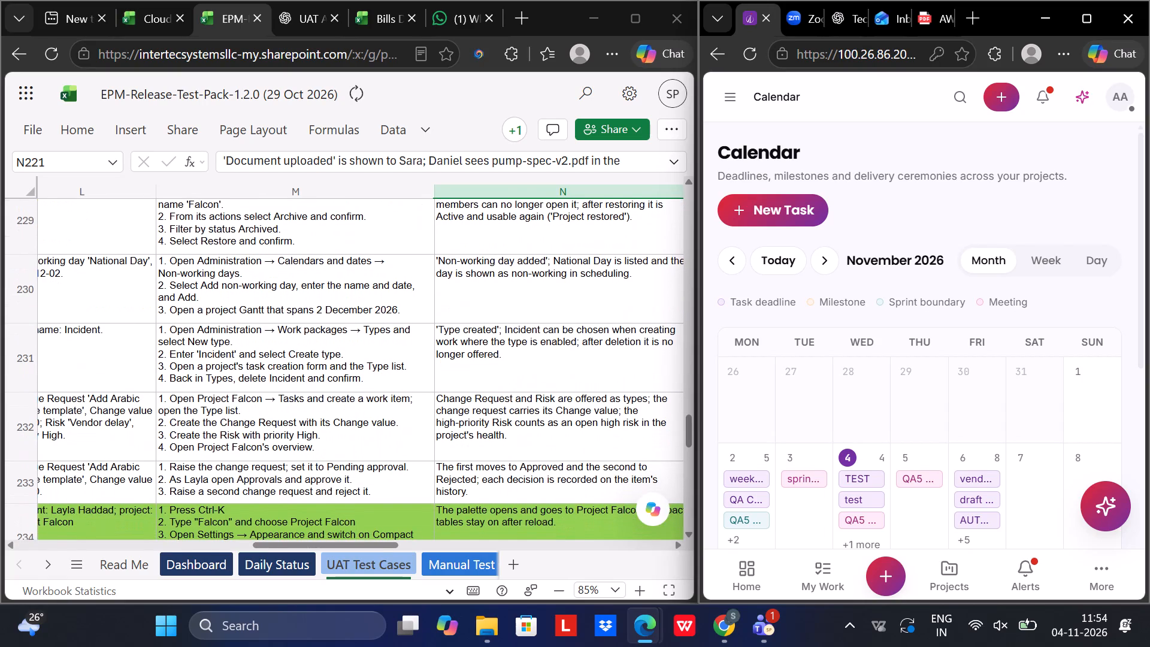
pyautogui.scroll(-1, 253, 410)
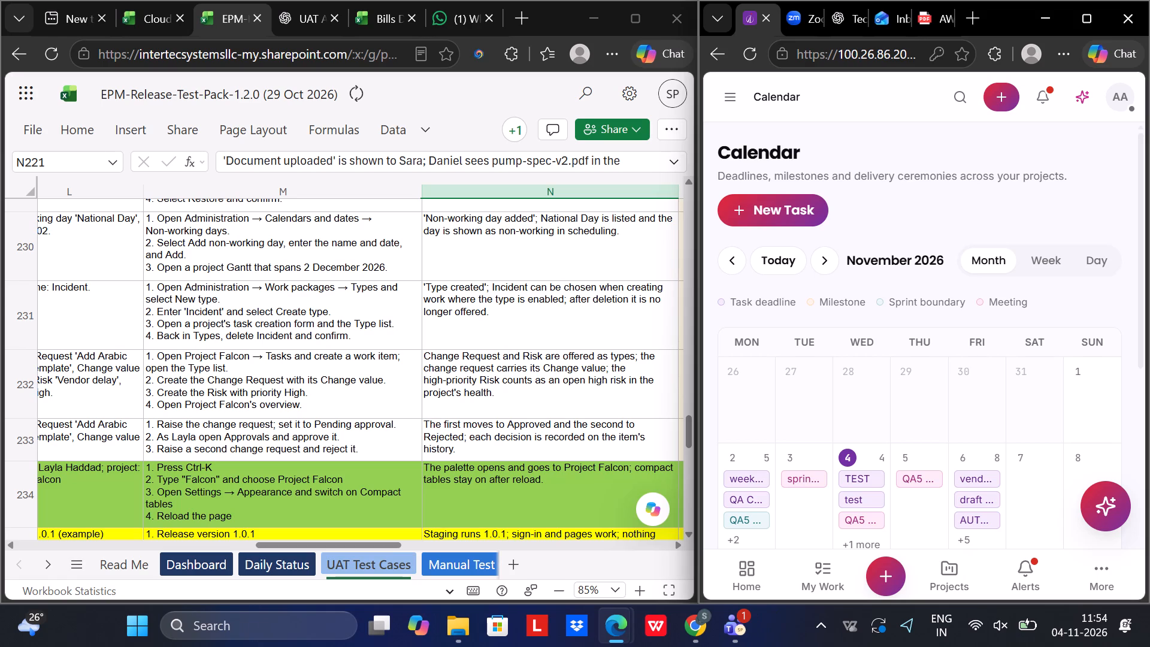
# Examine the penetration-testing case in row 219, checking its status, comment, test steps, expected result, ID and title.
pyautogui.hscroll(1, 253, 410)
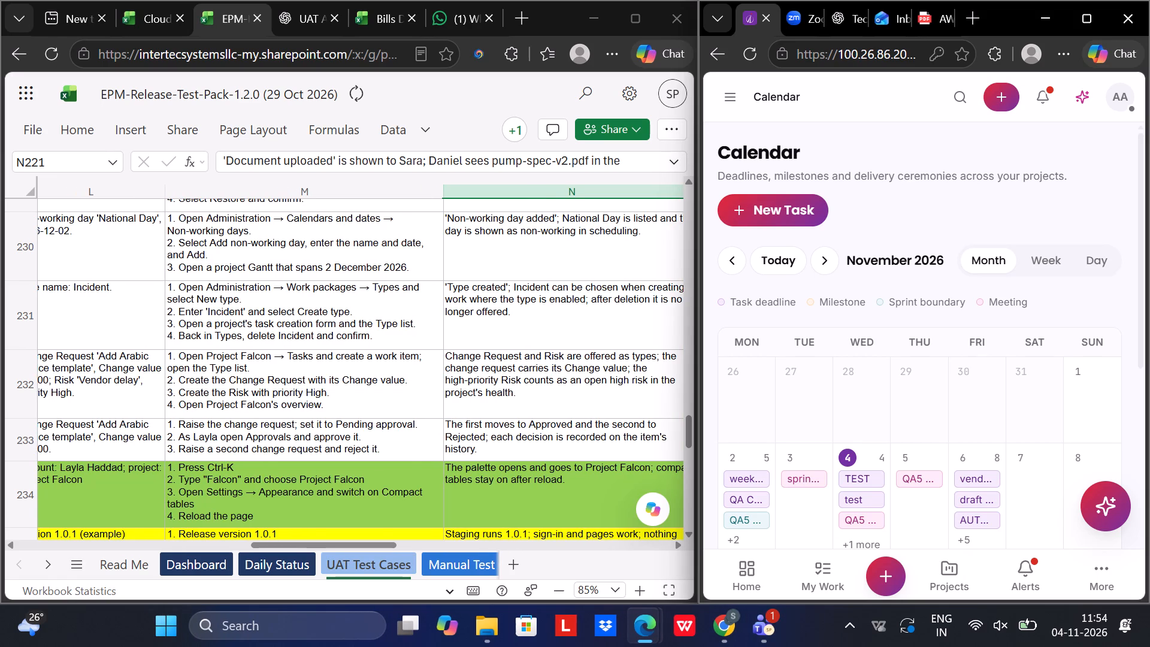
pyautogui.hscroll(-4, 253, 410)
pyautogui.scroll(4, 253, 410)
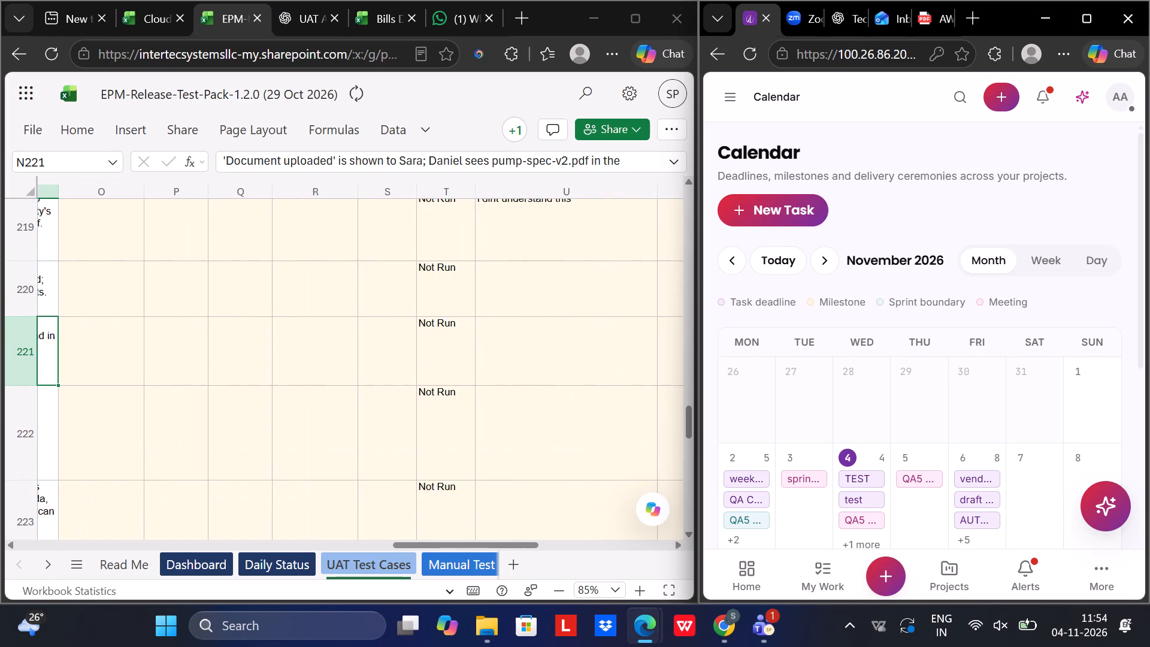
pyautogui.scroll(1, 253, 410)
pyautogui.hscroll(6, 253, 410)
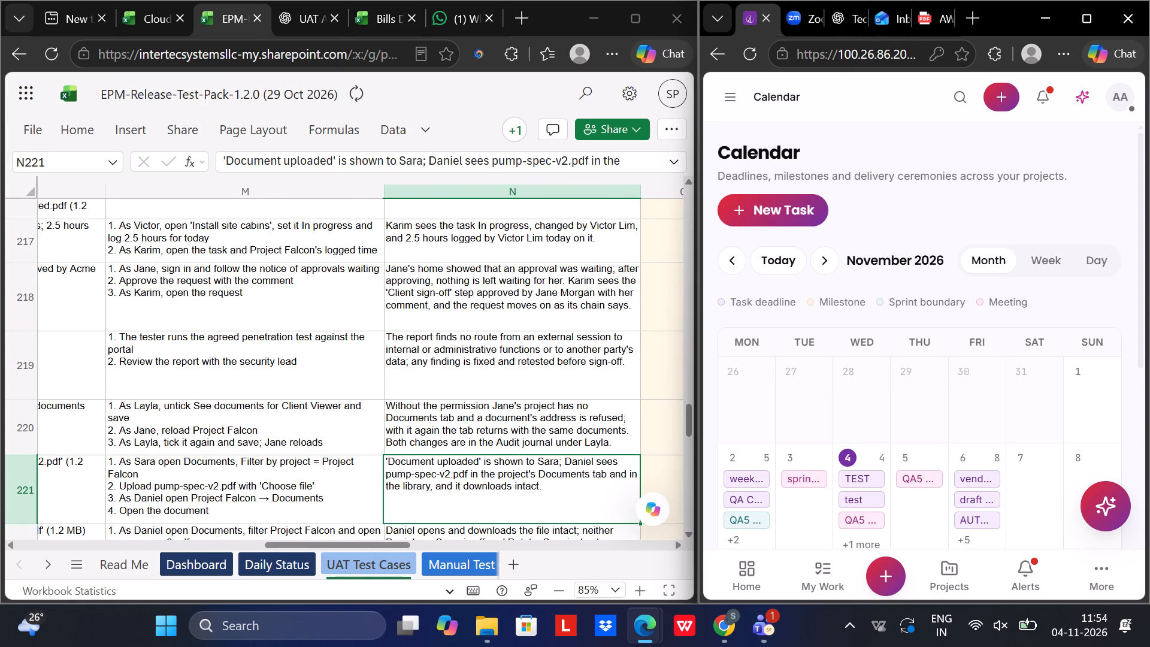
pyautogui.click(167, 365)
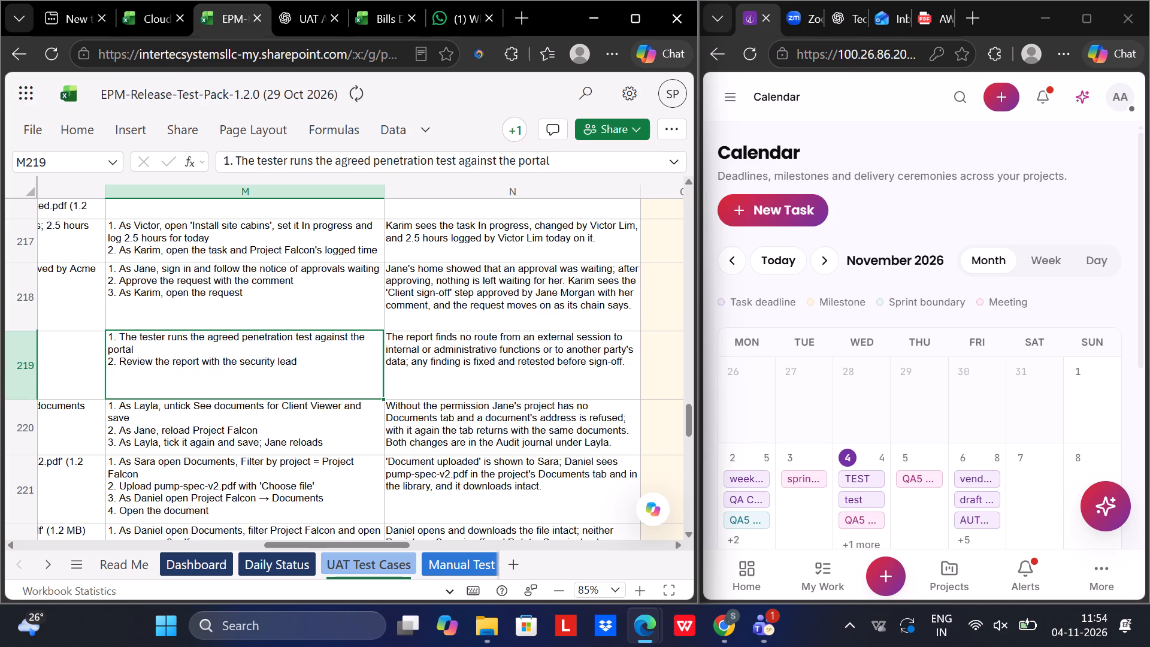
pyautogui.hscroll(1, 221, 478)
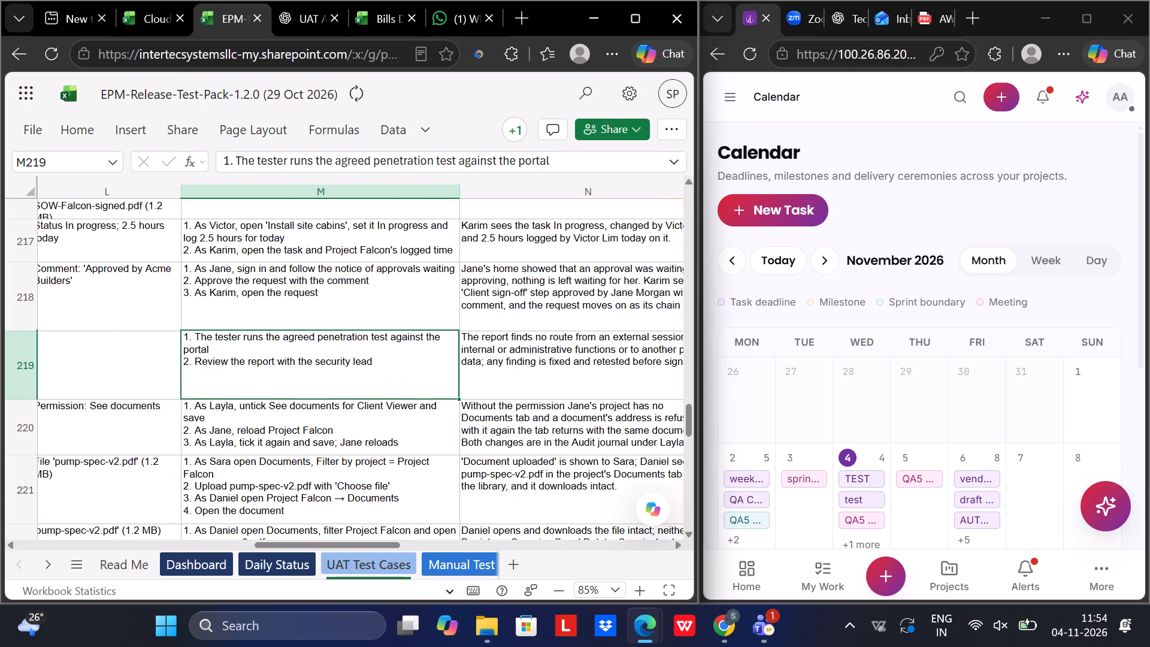
pyautogui.hscroll(5, 221, 478)
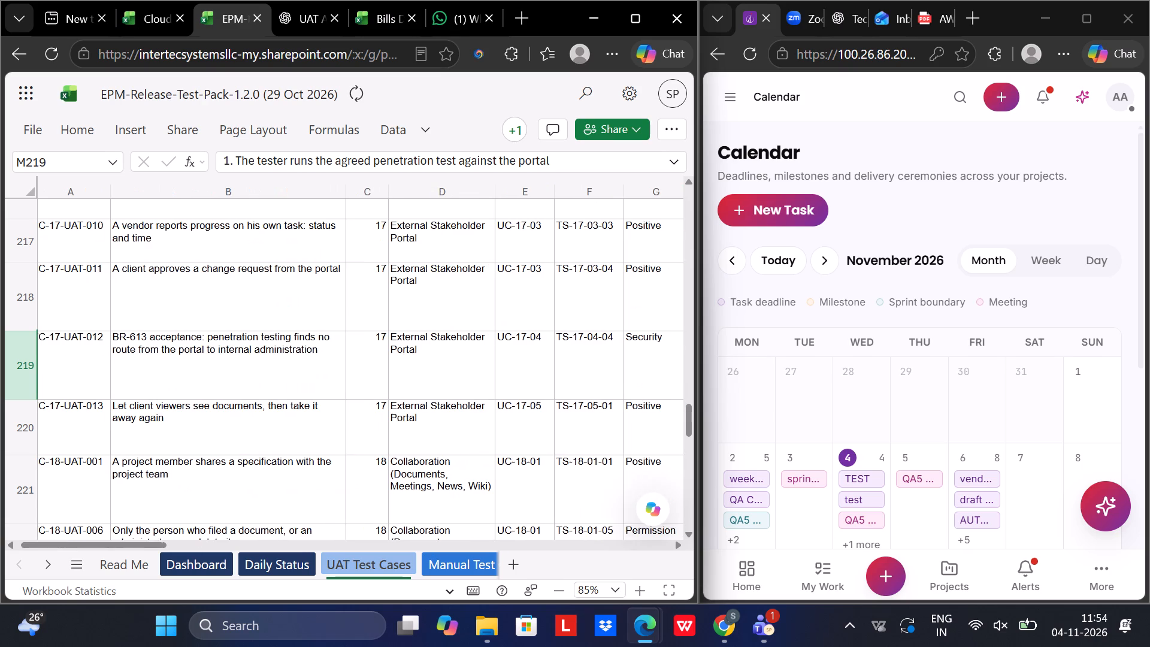
pyautogui.hscroll(2, 221, 478)
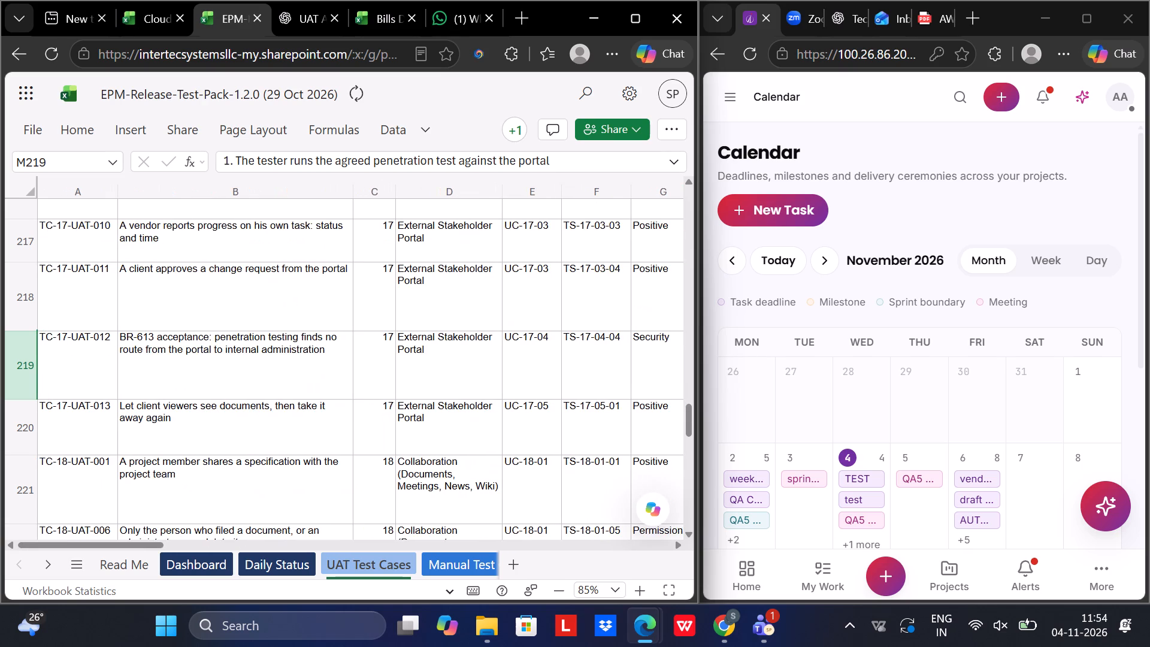
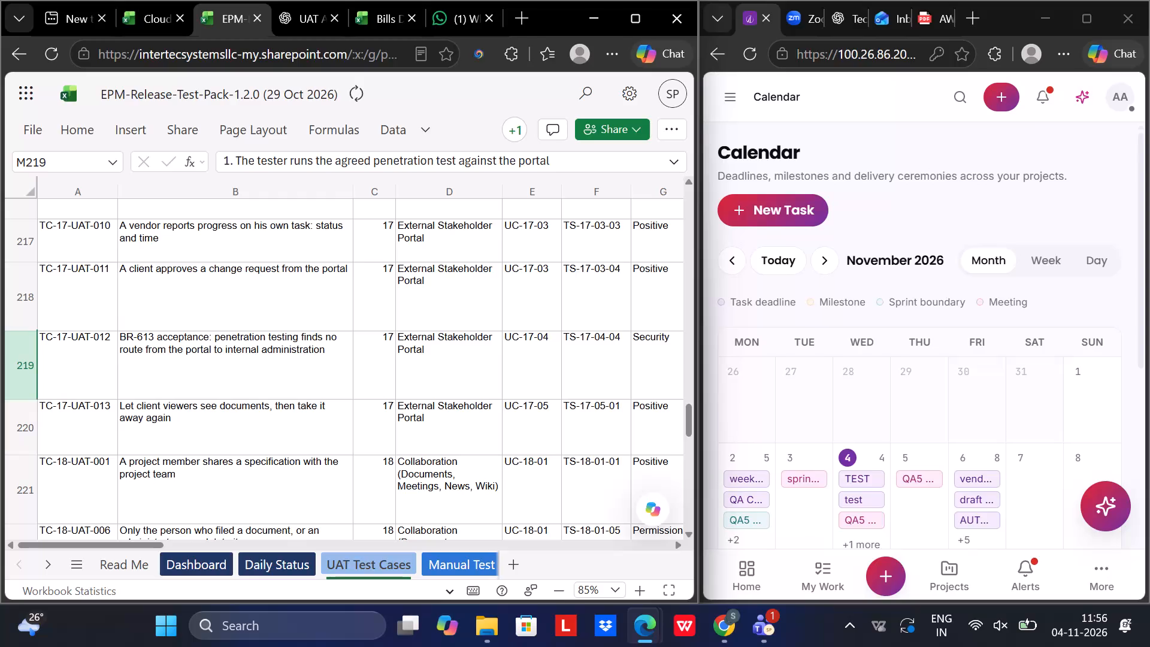
# Review the development status, preconditions, test data, steps and expected results of the External Stakeholder Portal cases around row 219.
pyautogui.hscroll(3, 139, 362)
pyautogui.hscroll(-1, 139, 362)
pyautogui.hscroll(1, 139, 362)
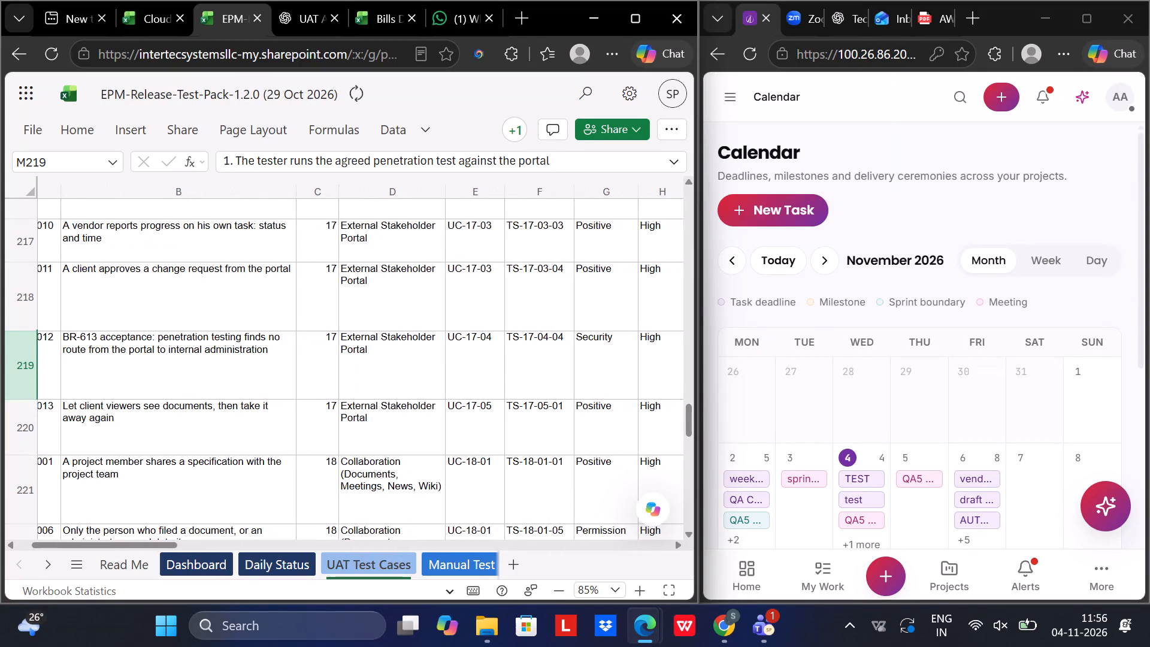
pyautogui.hscroll(1, 139, 362)
pyautogui.hscroll(-2, 139, 362)
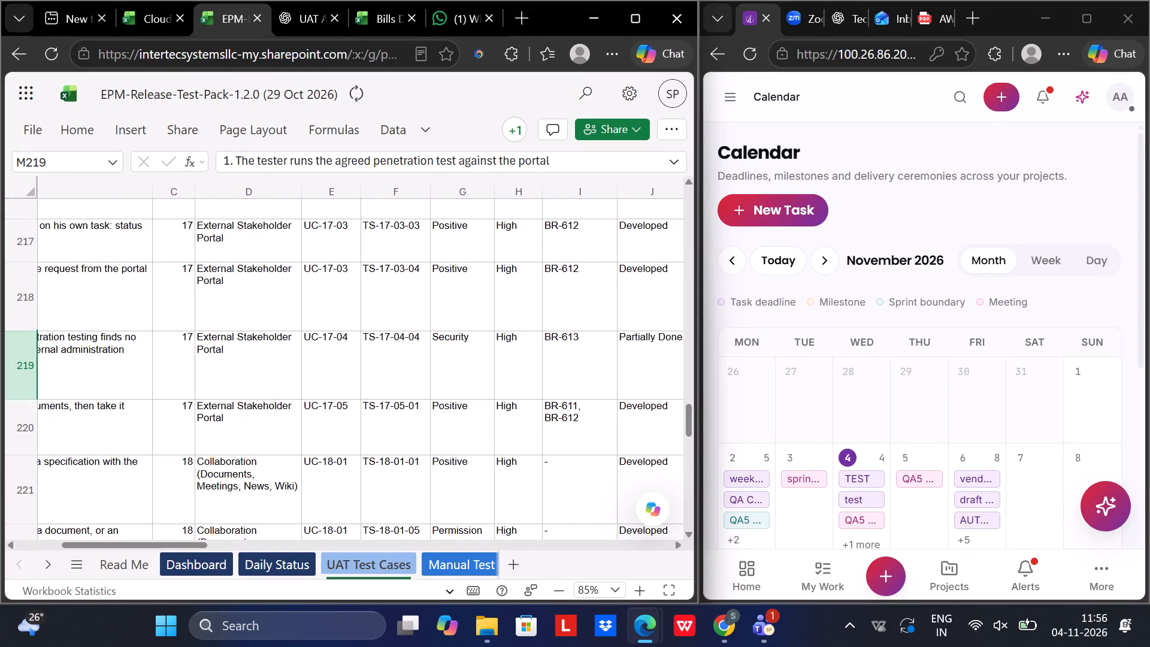
pyautogui.hscroll(-6, 139, 362)
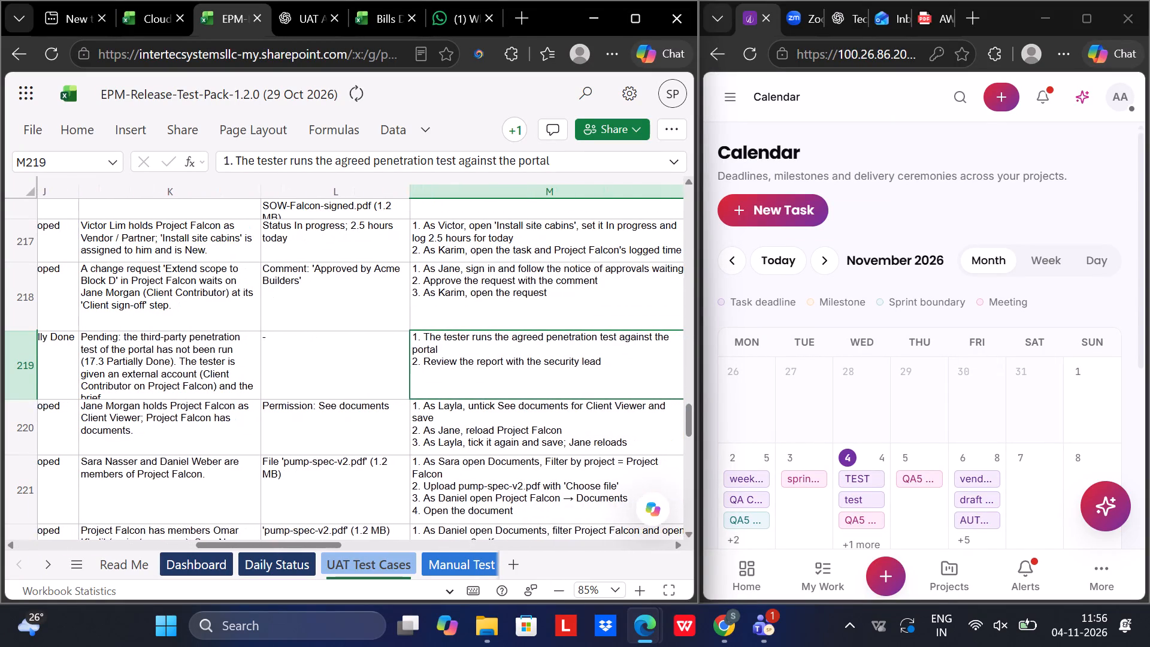
pyautogui.hscroll(-2, 139, 362)
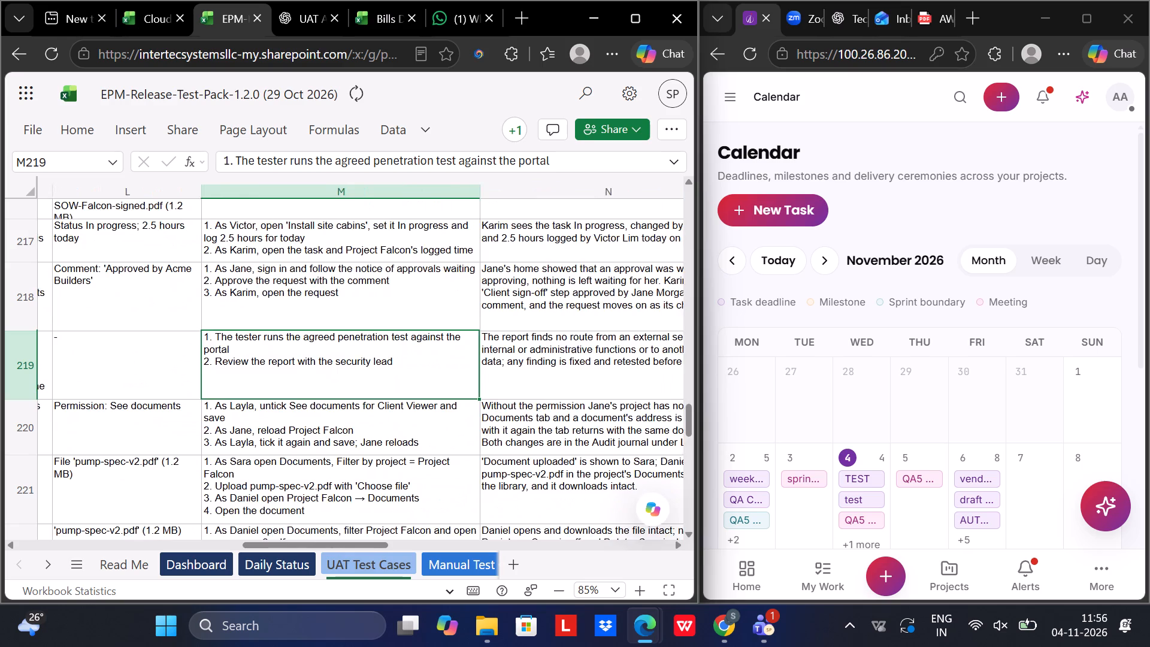
# Check the run statuses and tester comments of the UAT test cases from row 216 back up to row 204.
pyautogui.scroll(3, 139, 362)
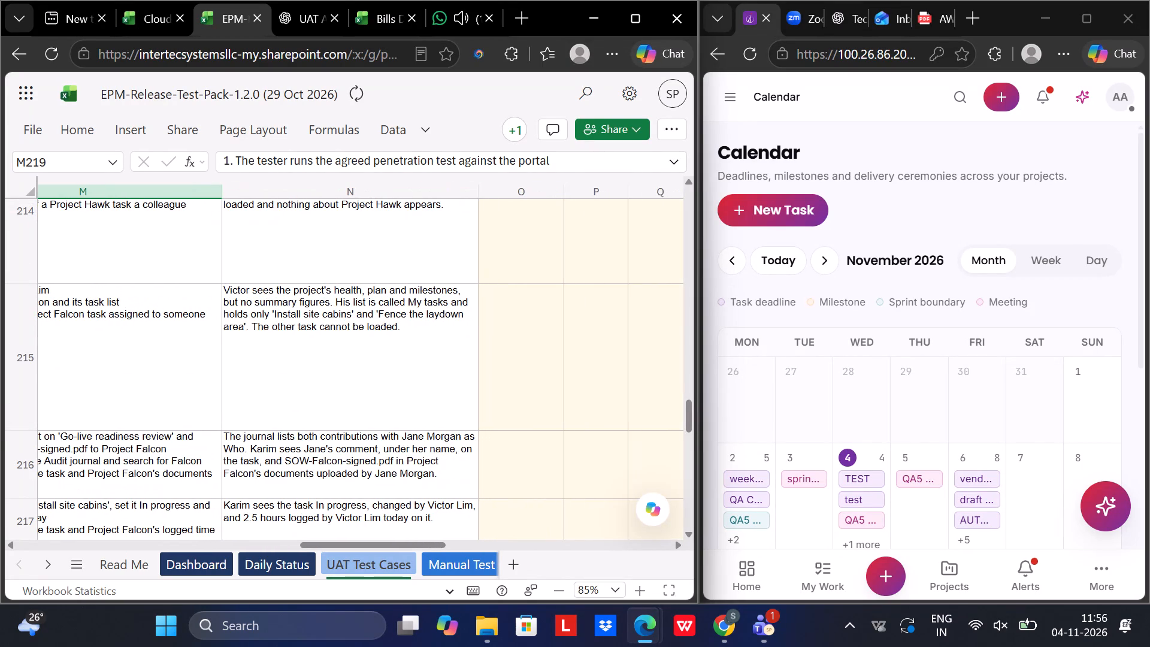
pyautogui.hscroll(-6, 139, 362)
pyautogui.scroll(1, 139, 362)
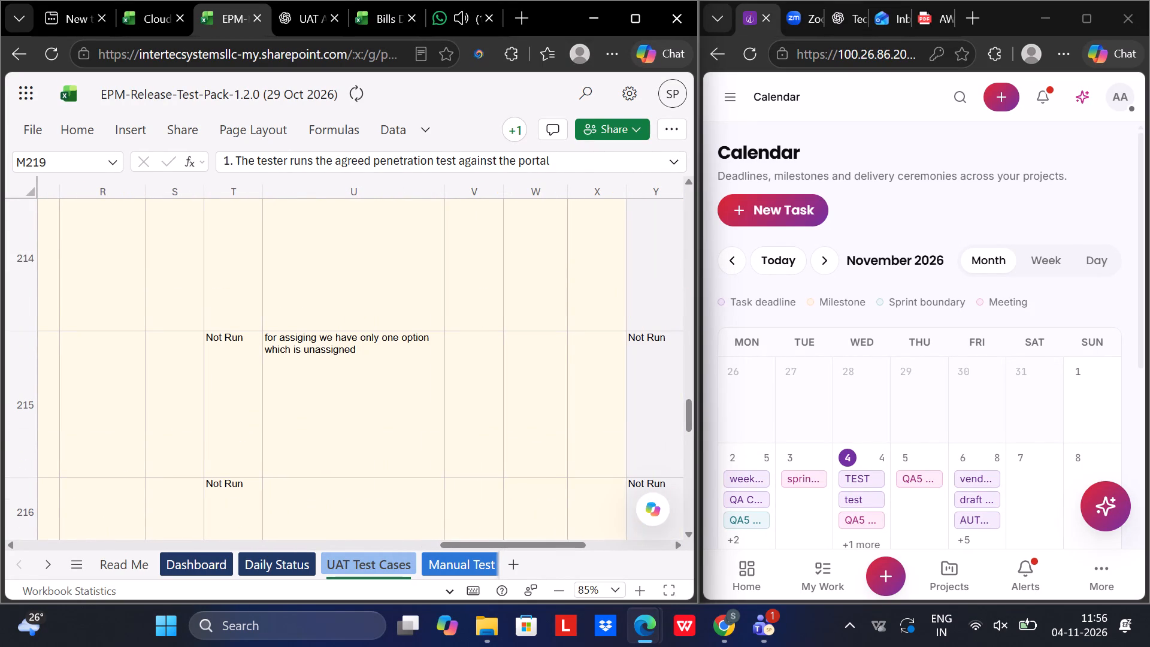
pyautogui.scroll(4, 318, 369)
pyautogui.scroll(-1, 318, 369)
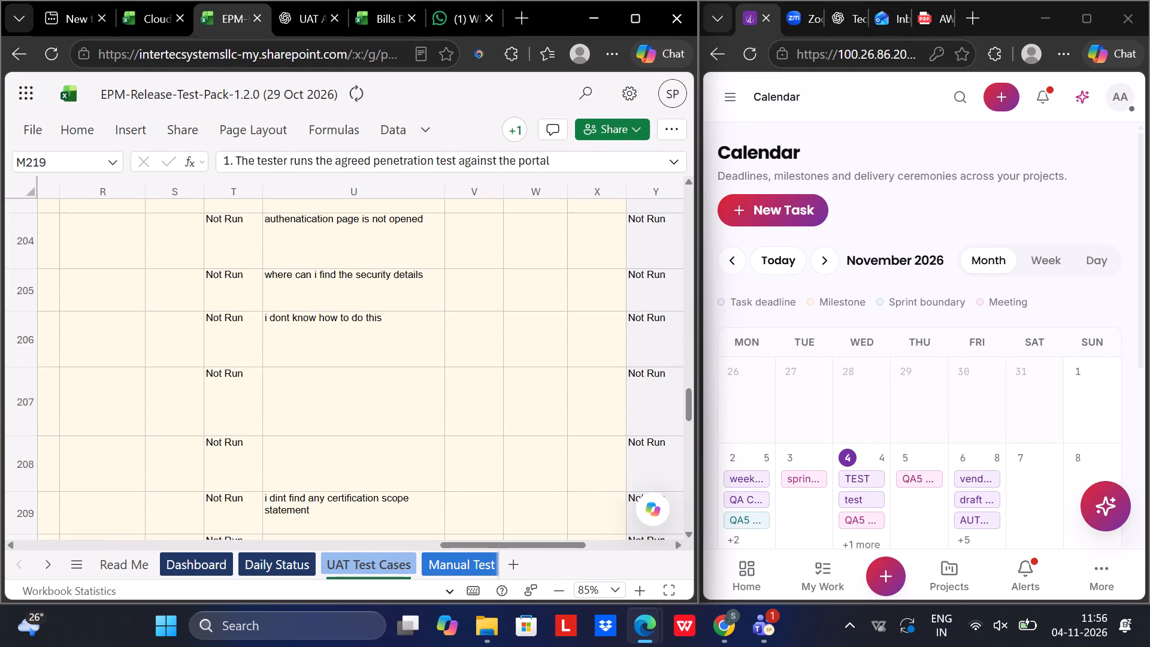
pyautogui.scroll(-1, 318, 369)
pyautogui.scroll(1, 326, 346)
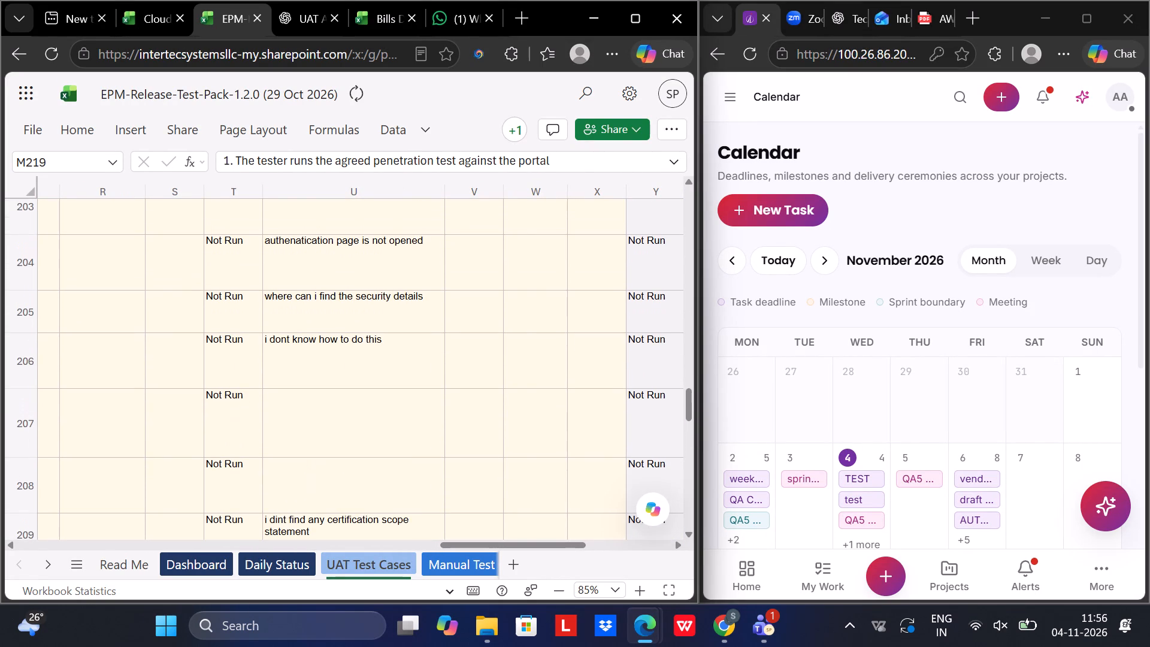
# Examine the client questionnaire case in row 206, checking its test steps, expected result, preconditions, test data and development status.
pyautogui.hscroll(5, 327, 346)
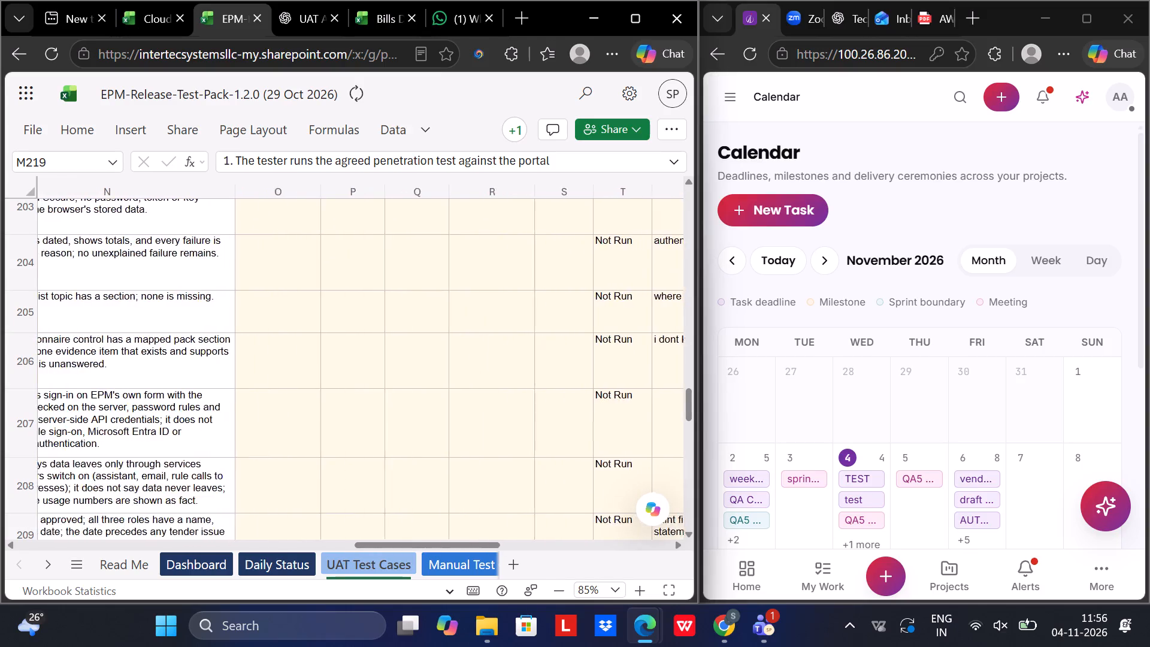
pyautogui.hscroll(4, 327, 346)
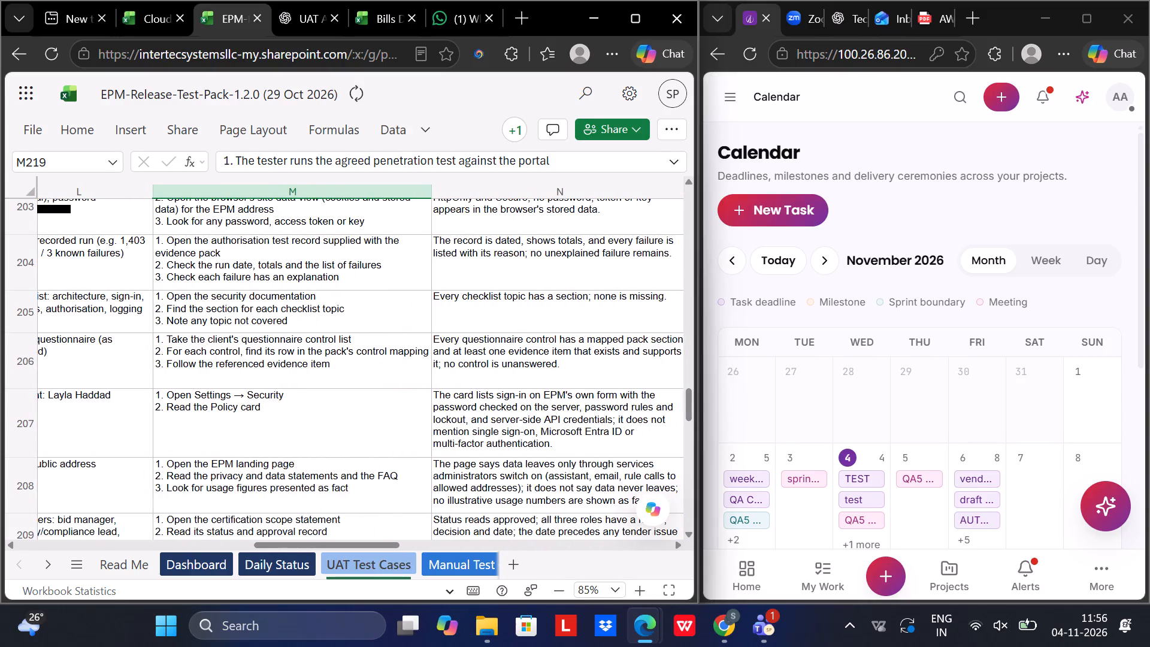
pyautogui.click(293, 353)
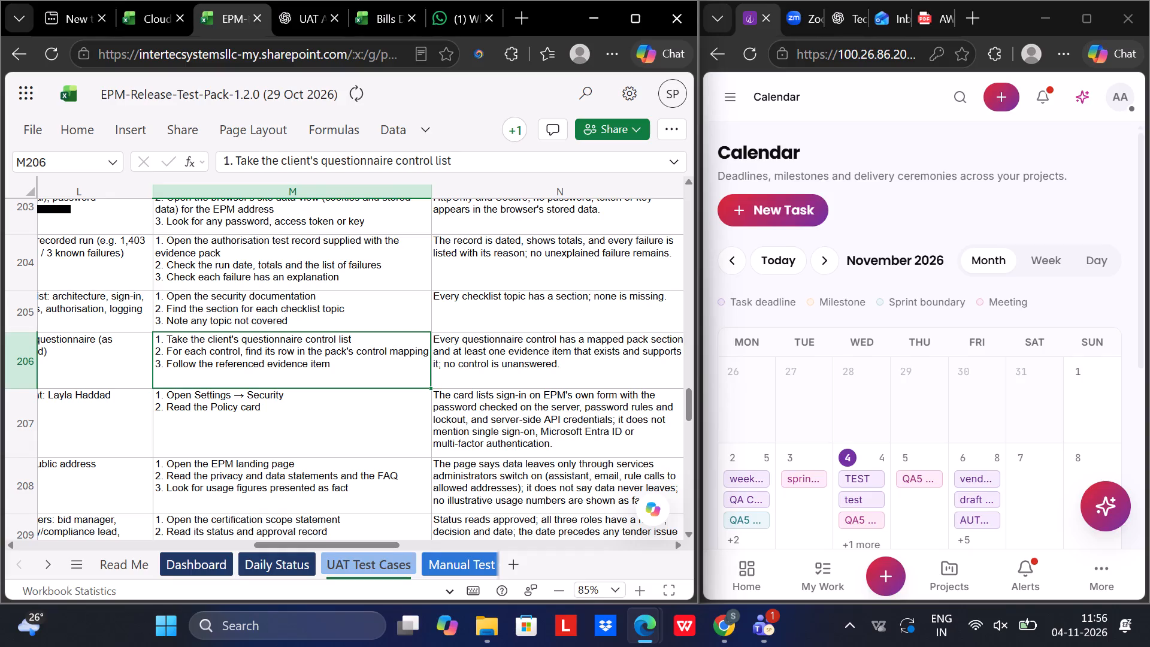
pyautogui.hscroll(1, 293, 428)
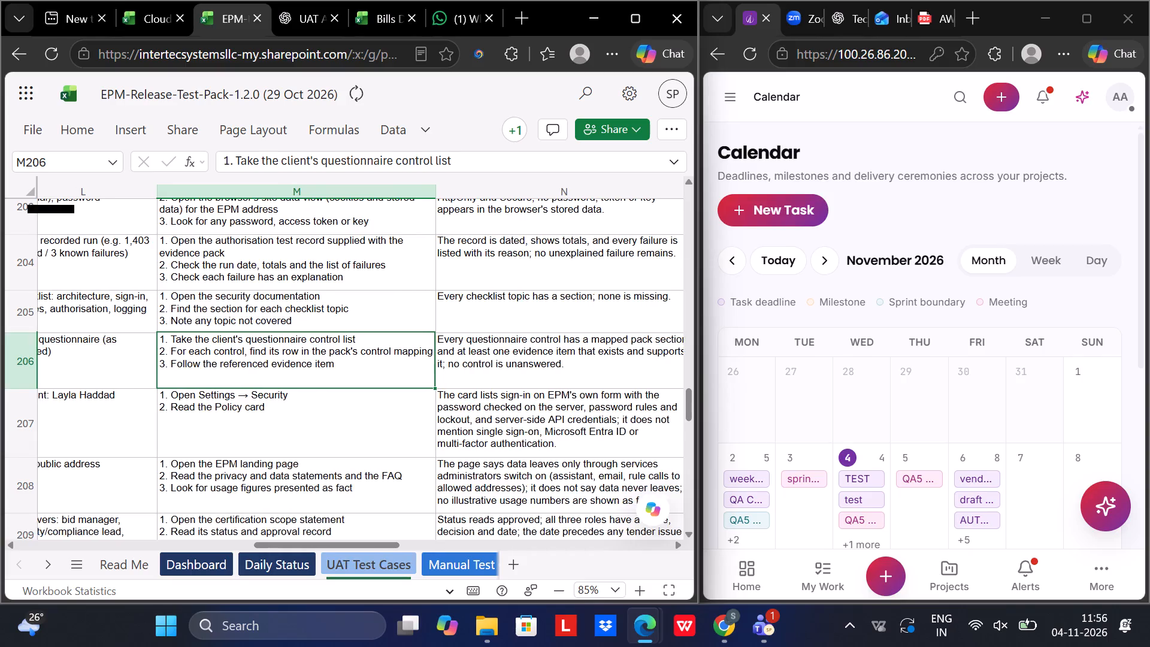
pyautogui.hscroll(8, 293, 428)
pyautogui.hscroll(-1, 293, 428)
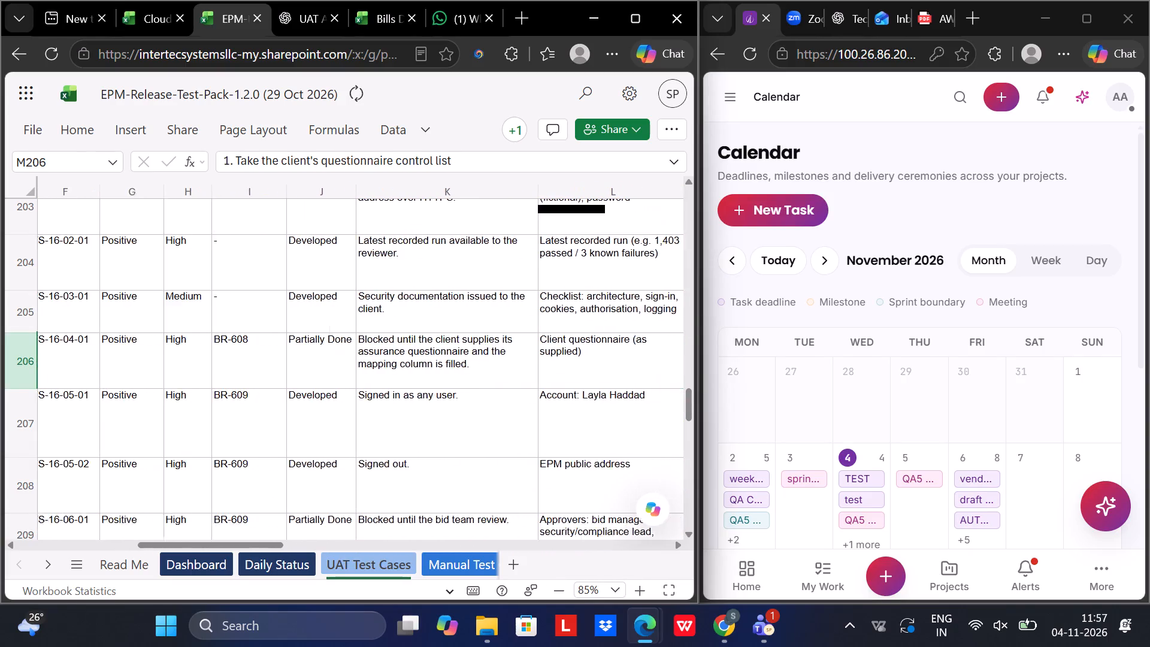
pyautogui.hscroll(-3, 293, 428)
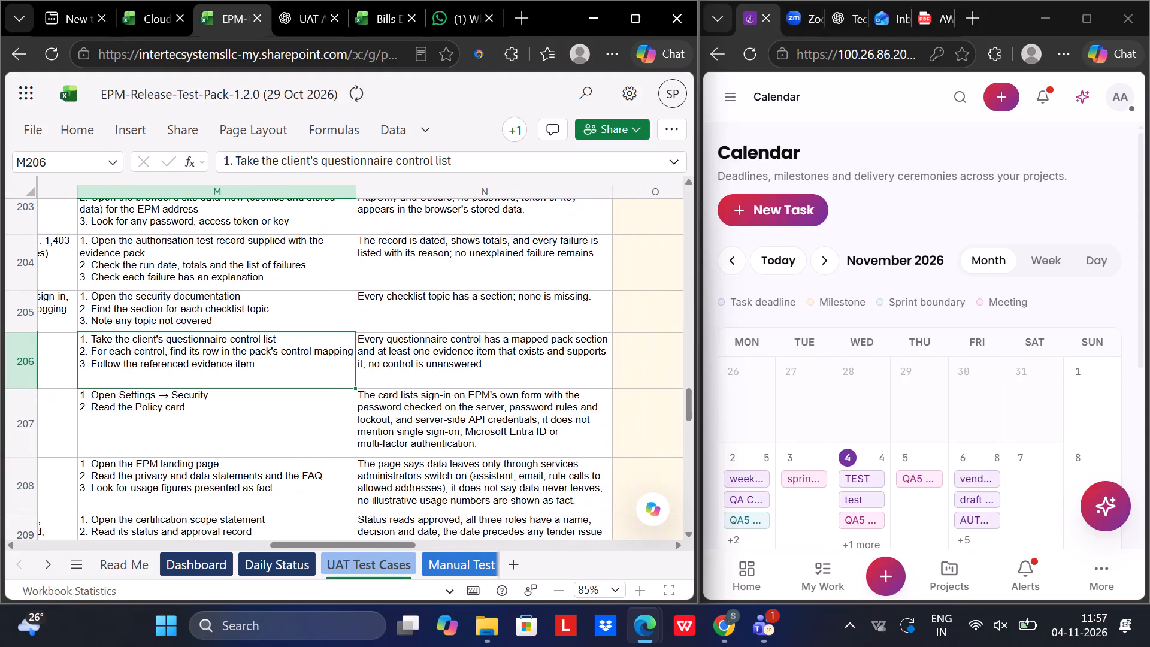
pyautogui.hscroll(-1, 293, 428)
pyautogui.hscroll(4, 146, 363)
pyautogui.hscroll(-1, 146, 363)
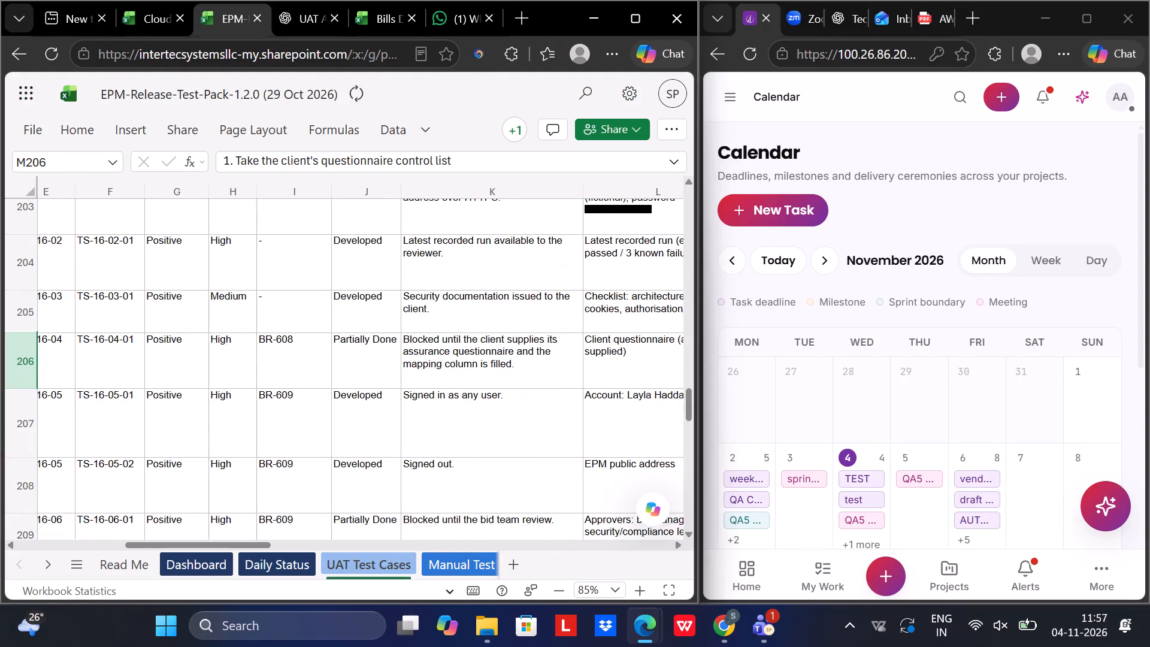
# Check the Status and Actual result columns of the UAT test cases from row 206 back up to the header row.
pyautogui.hscroll(-2, 146, 363)
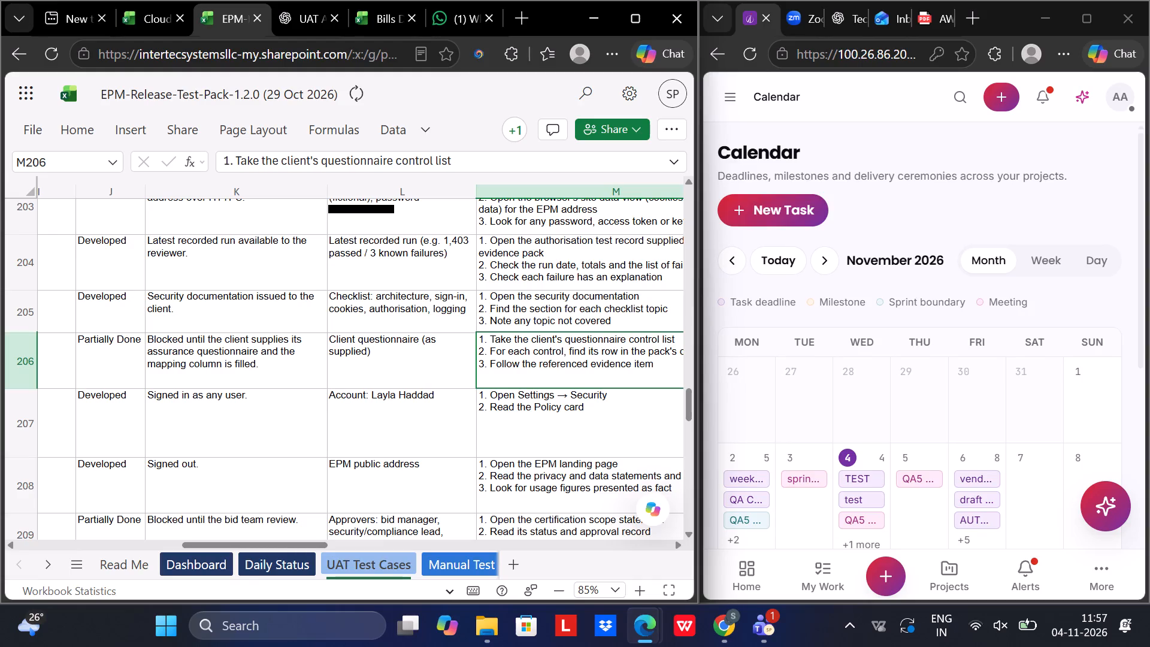
pyautogui.hscroll(-6, 607, 401)
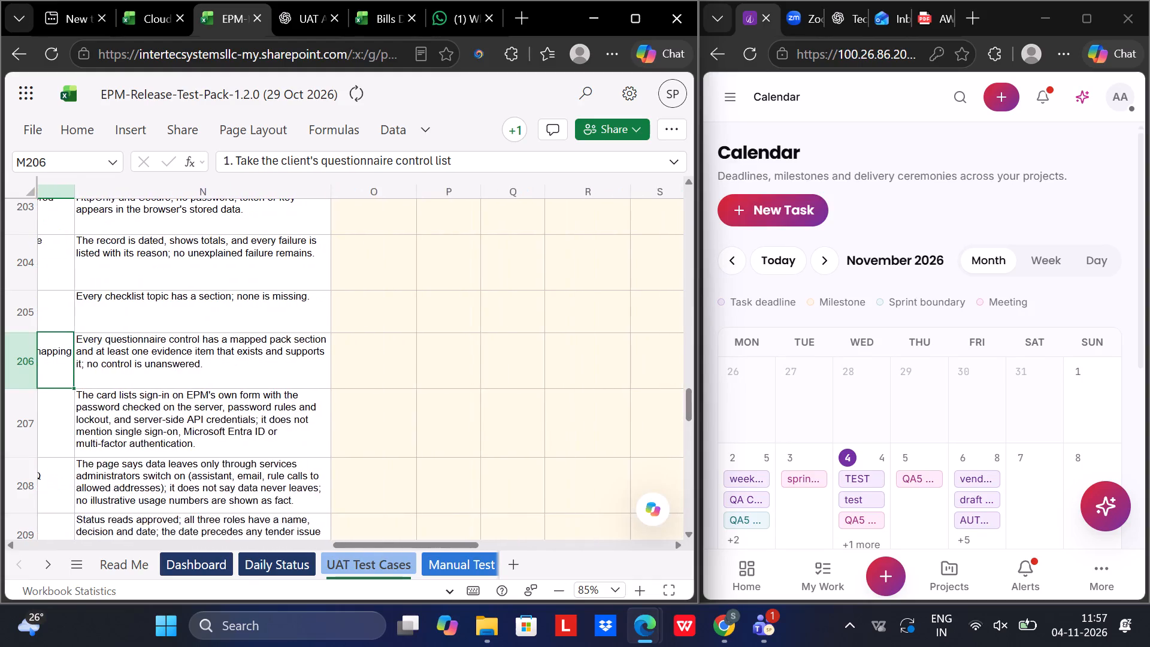
pyautogui.hscroll(-2, 607, 401)
pyautogui.scroll(2, 607, 401)
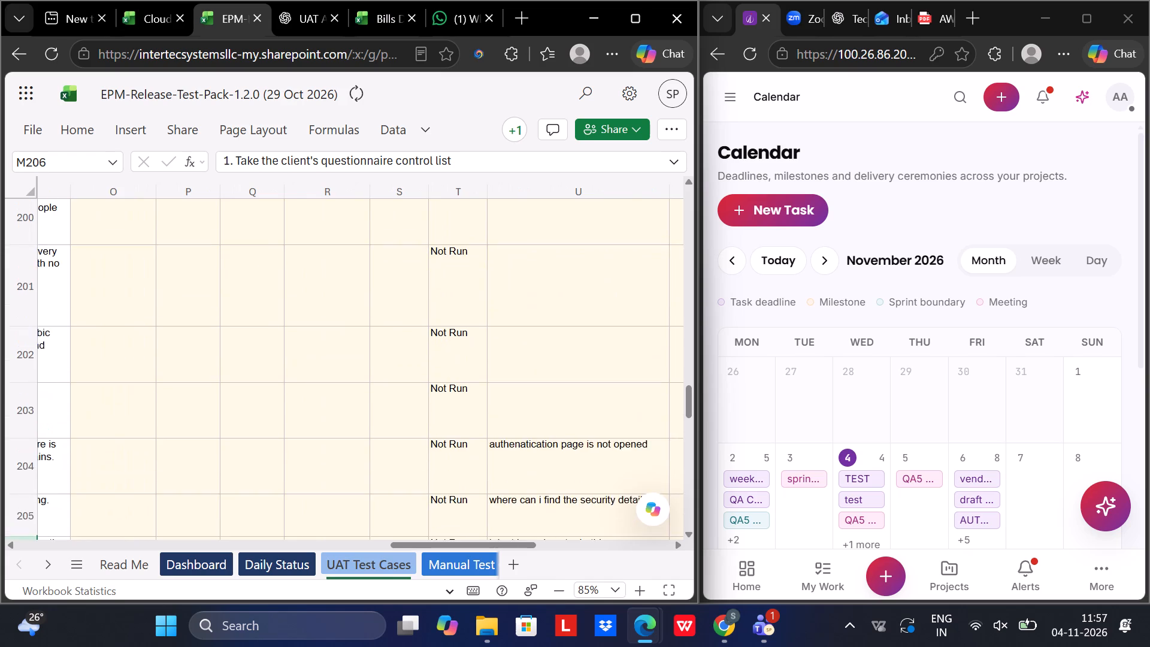
pyautogui.scroll(5, 607, 401)
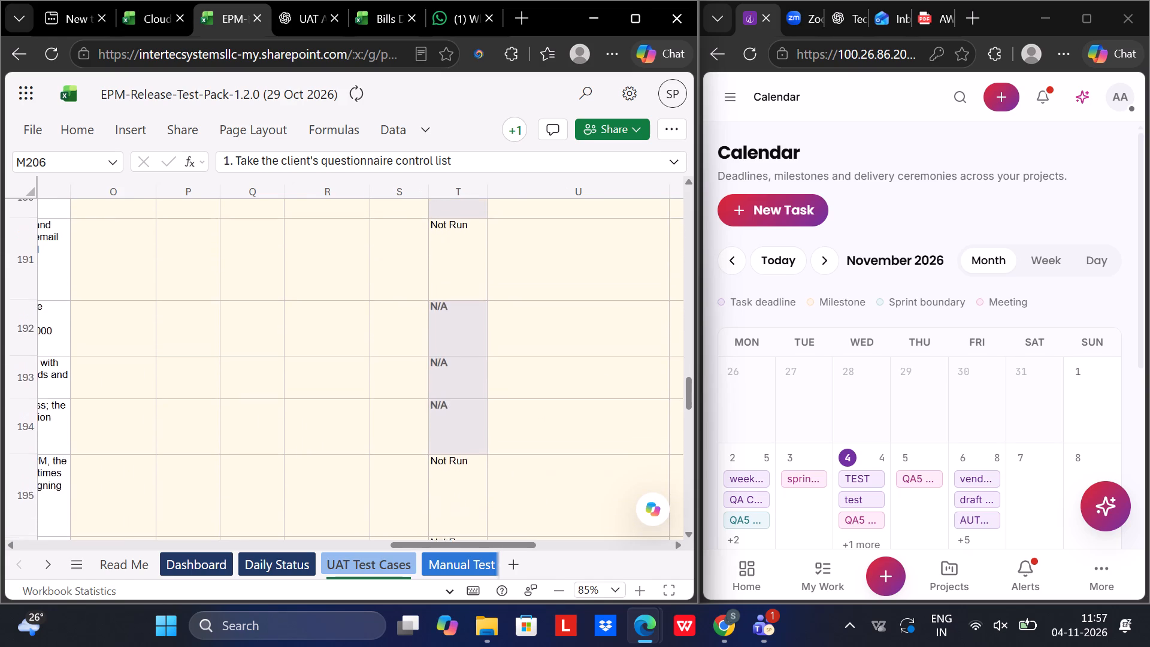
pyautogui.scroll(9, 607, 401)
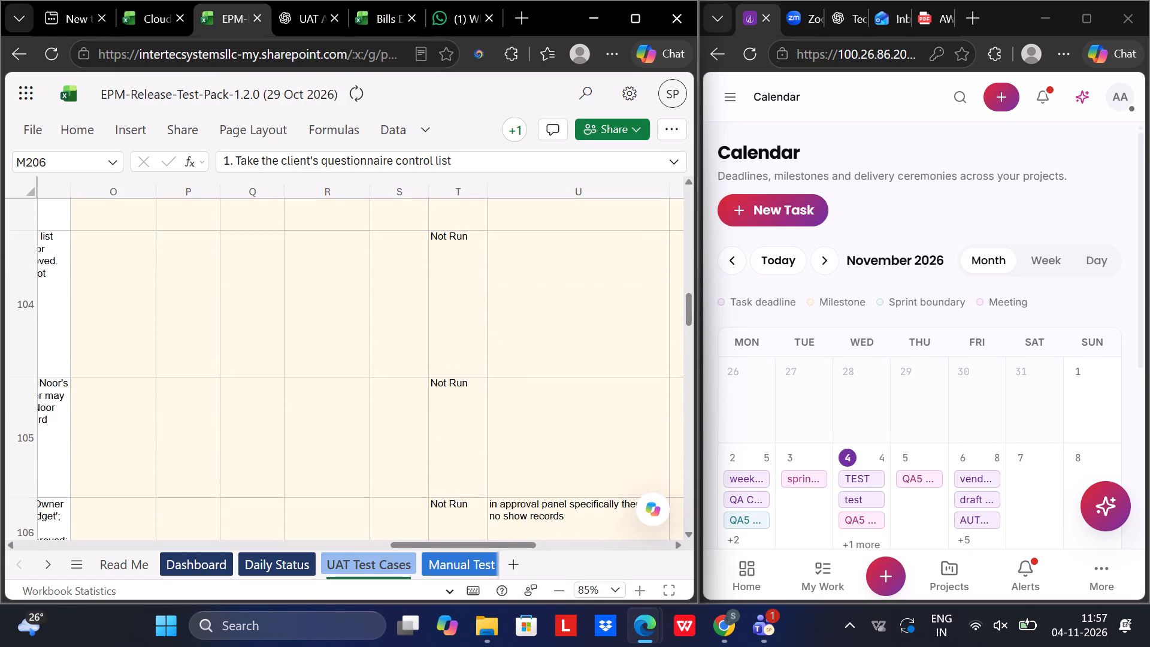
pyautogui.scroll(2, 607, 401)
pyautogui.scroll(-8, 607, 401)
pyautogui.scroll(6, 607, 401)
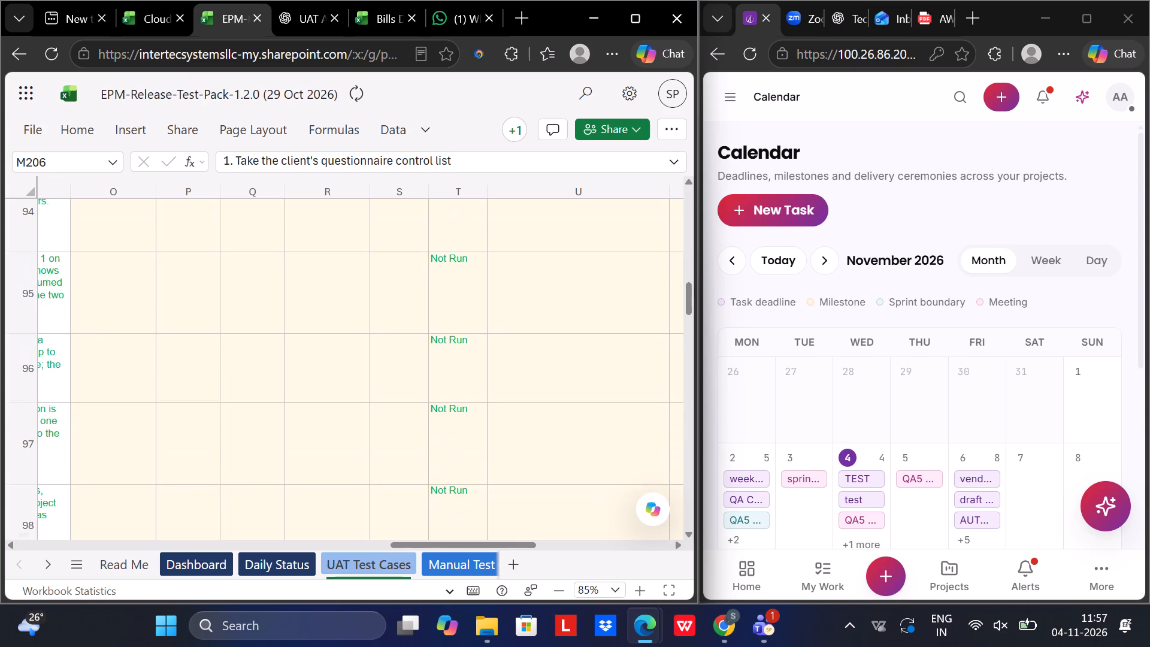
pyautogui.scroll(10, 607, 401)
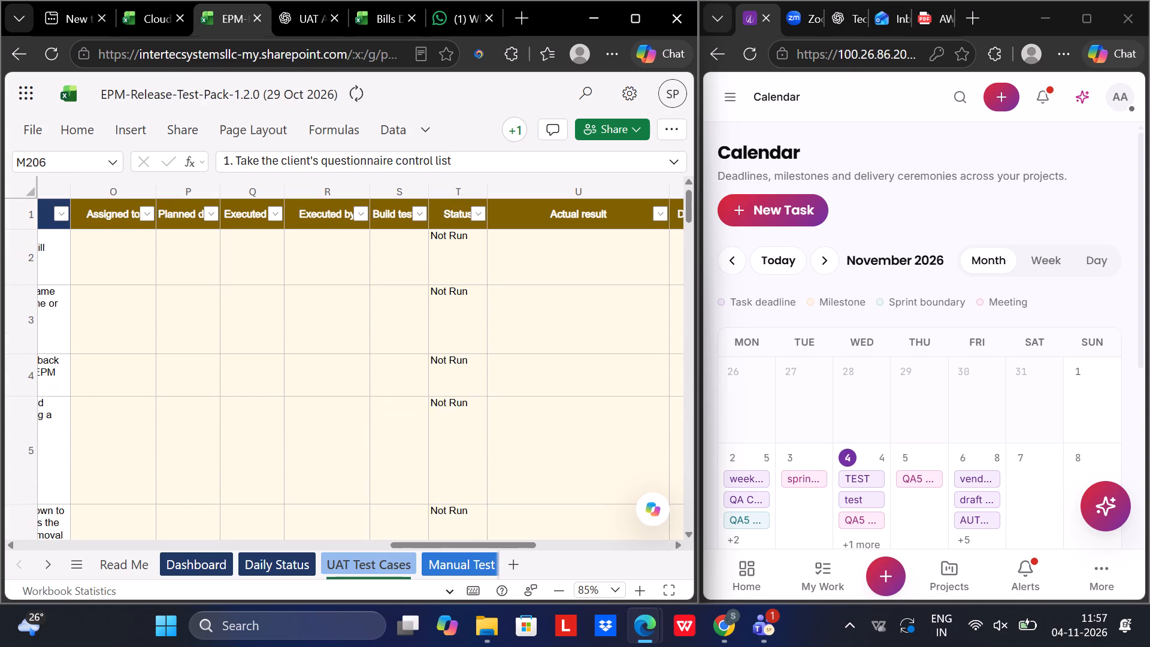
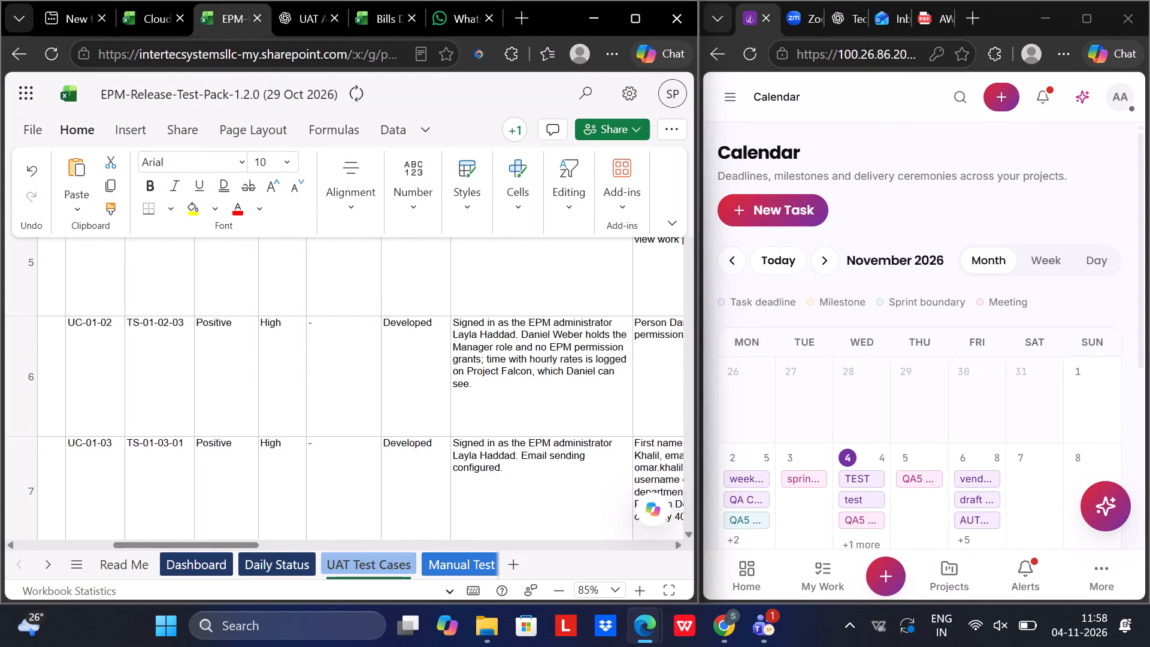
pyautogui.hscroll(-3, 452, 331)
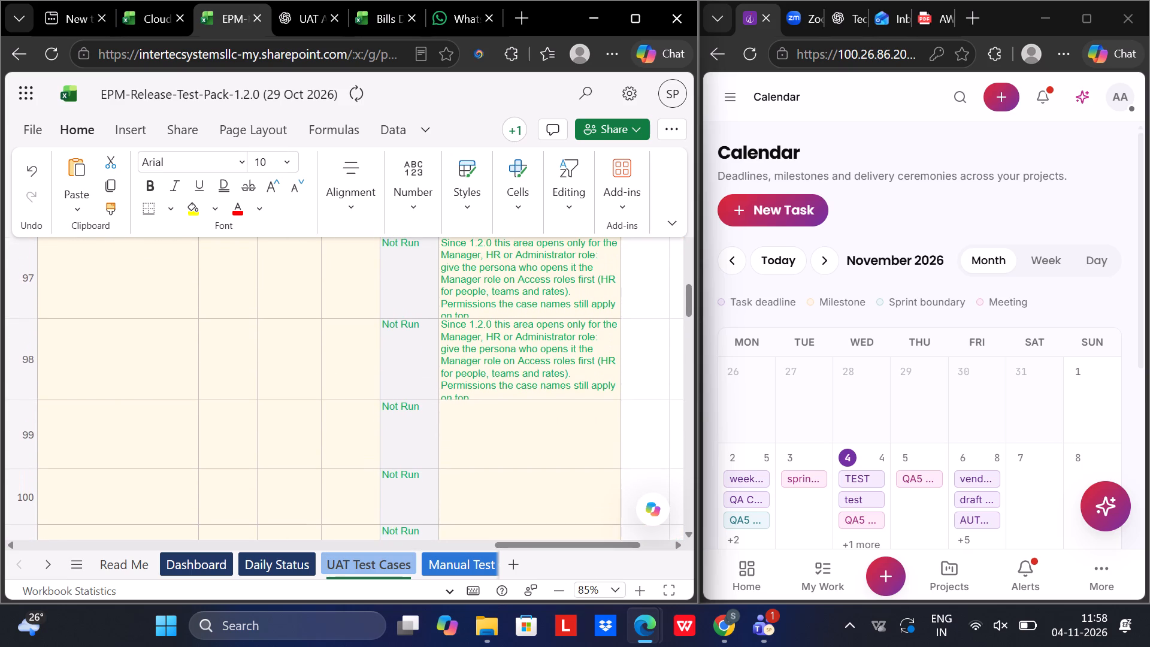
# Examine the 'API design' status-change case in row 102, comparing its tester comment with the test steps and expected result.
pyautogui.scroll(-2, 452, 331)
pyautogui.hscroll(2, 452, 331)
pyautogui.scroll(-1, 452, 331)
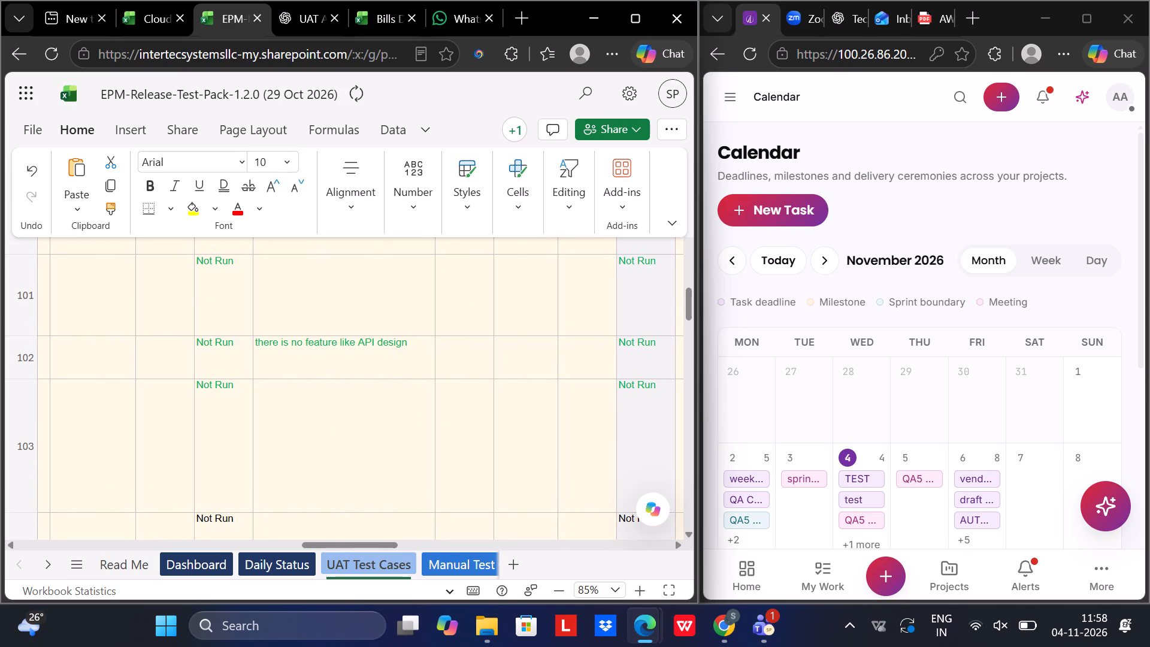
pyautogui.click(385, 353)
pyautogui.hscroll(3, 385, 353)
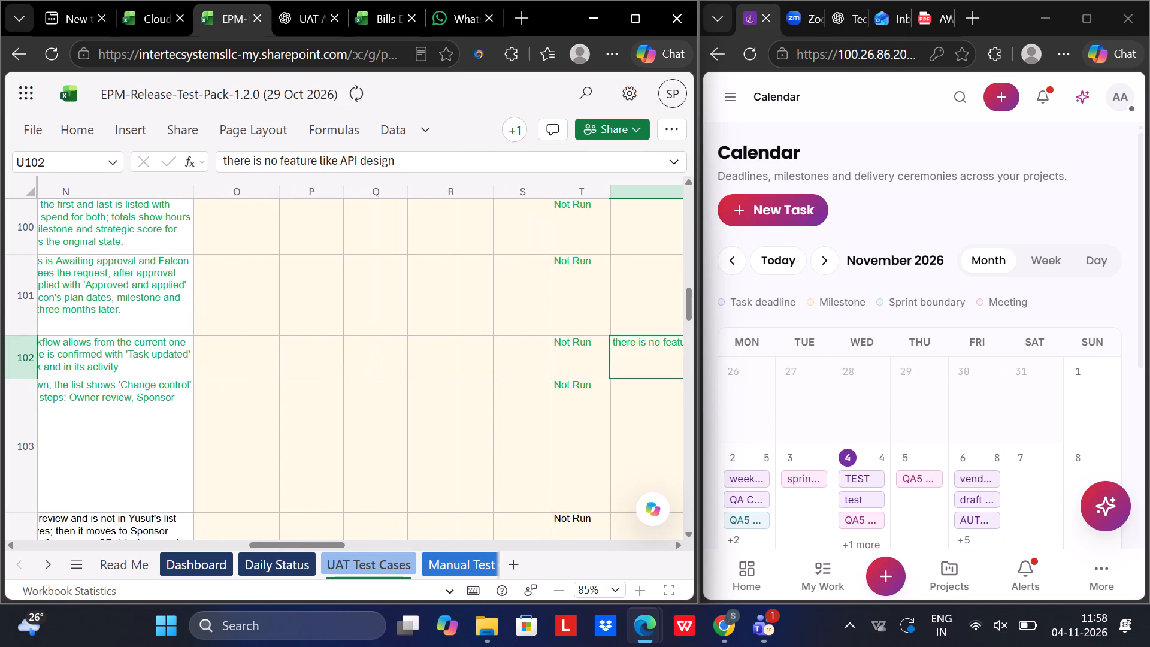
pyautogui.hscroll(-1, 385, 353)
pyautogui.hscroll(6, 385, 353)
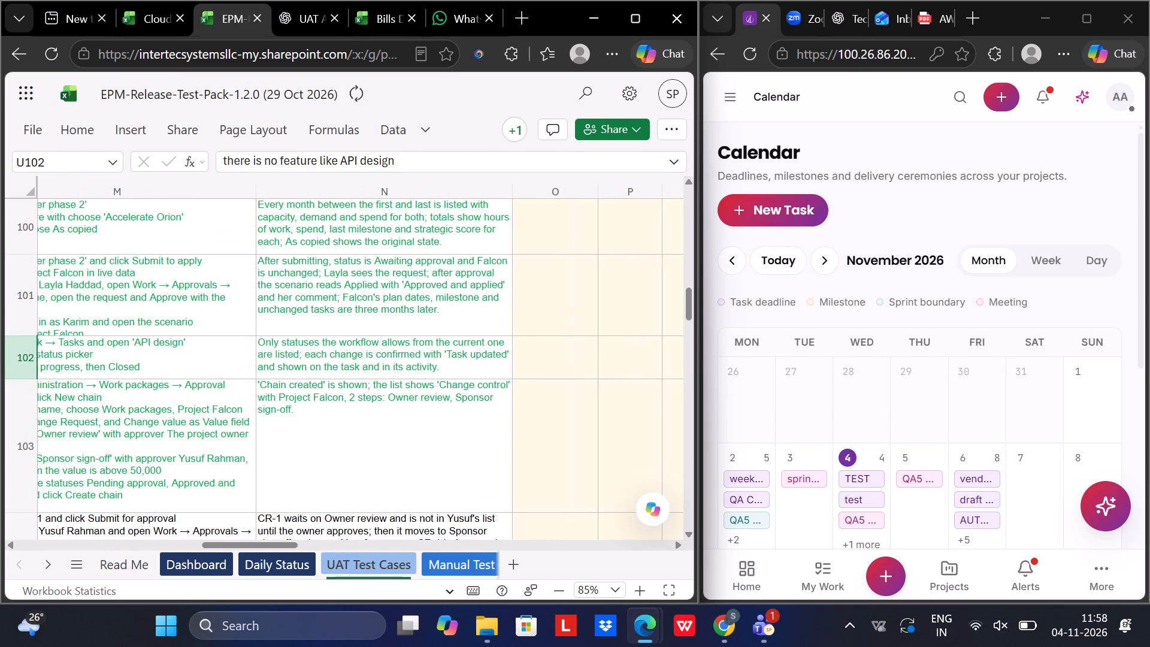
pyautogui.hscroll(-3, 385, 353)
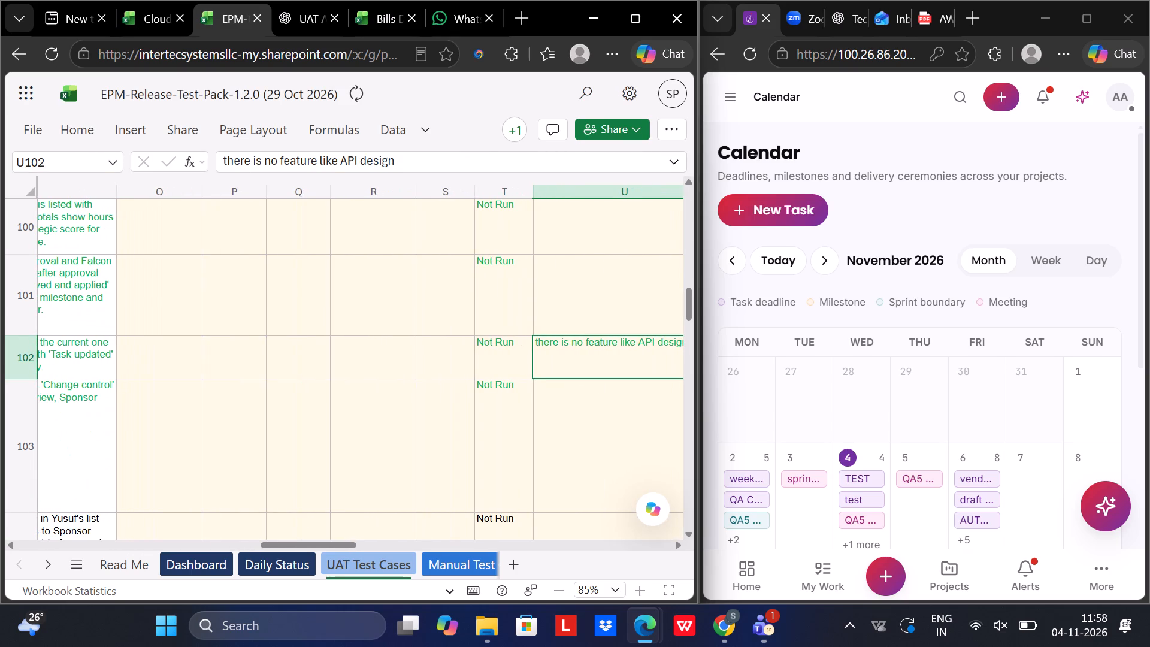
pyautogui.click(598, 367)
# Scan the run statuses and tester comments of the UAT test cases from row 98 up to row 14.
pyautogui.scroll(6, 598, 367)
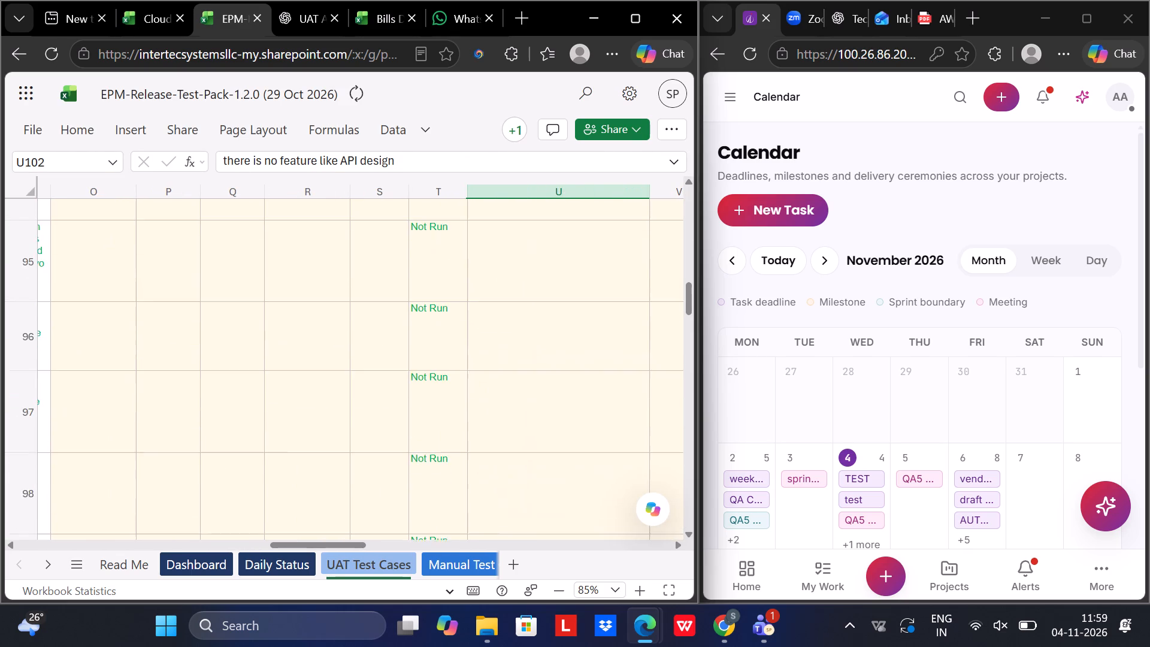
pyautogui.scroll(7, 598, 367)
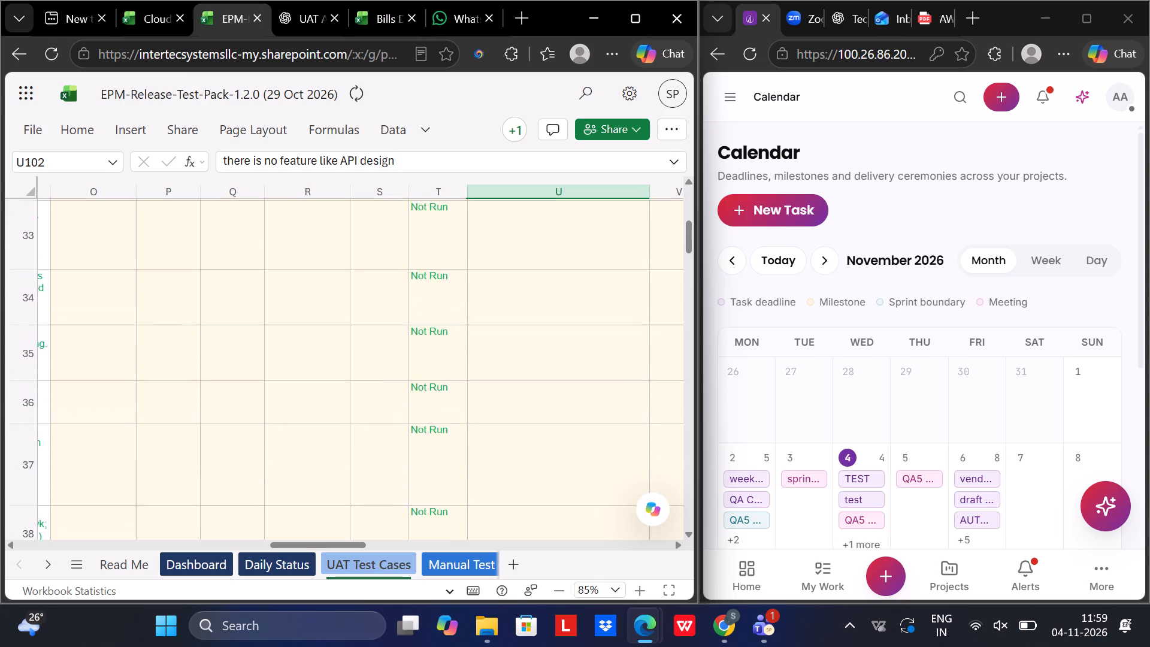
pyautogui.scroll(6, 598, 367)
pyautogui.scroll(-1, 598, 367)
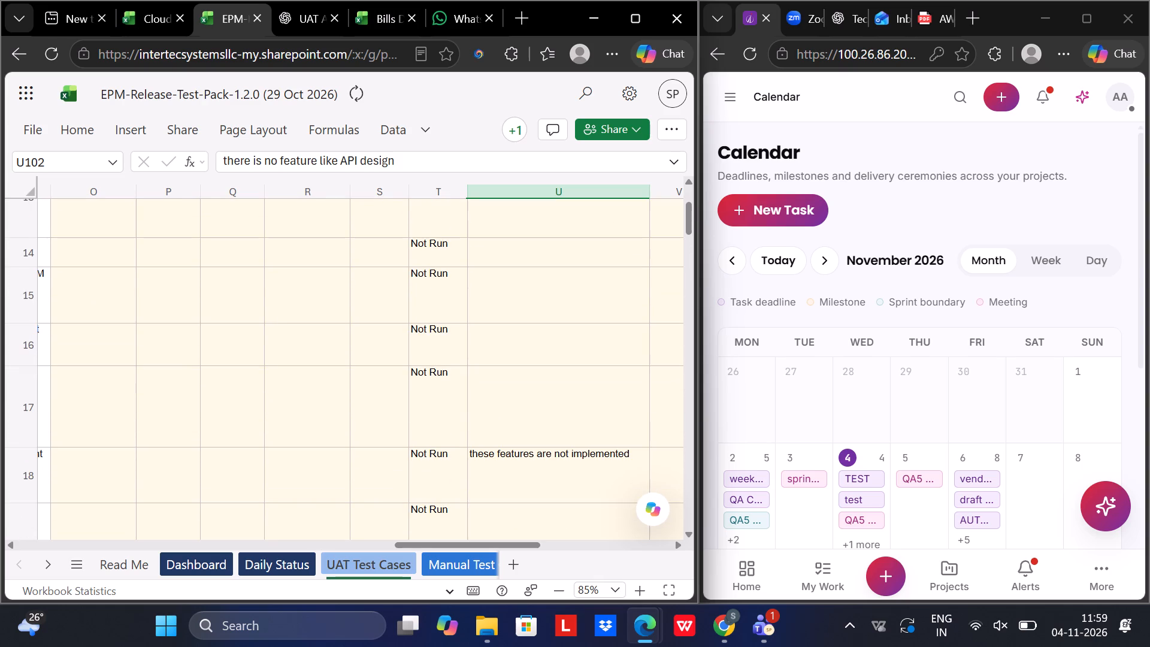
# Examine the case in row 18 on hidden Falcon records, checking its tester comment, test steps and expected result.
pyautogui.click(544, 478)
pyautogui.hscroll(4, 544, 478)
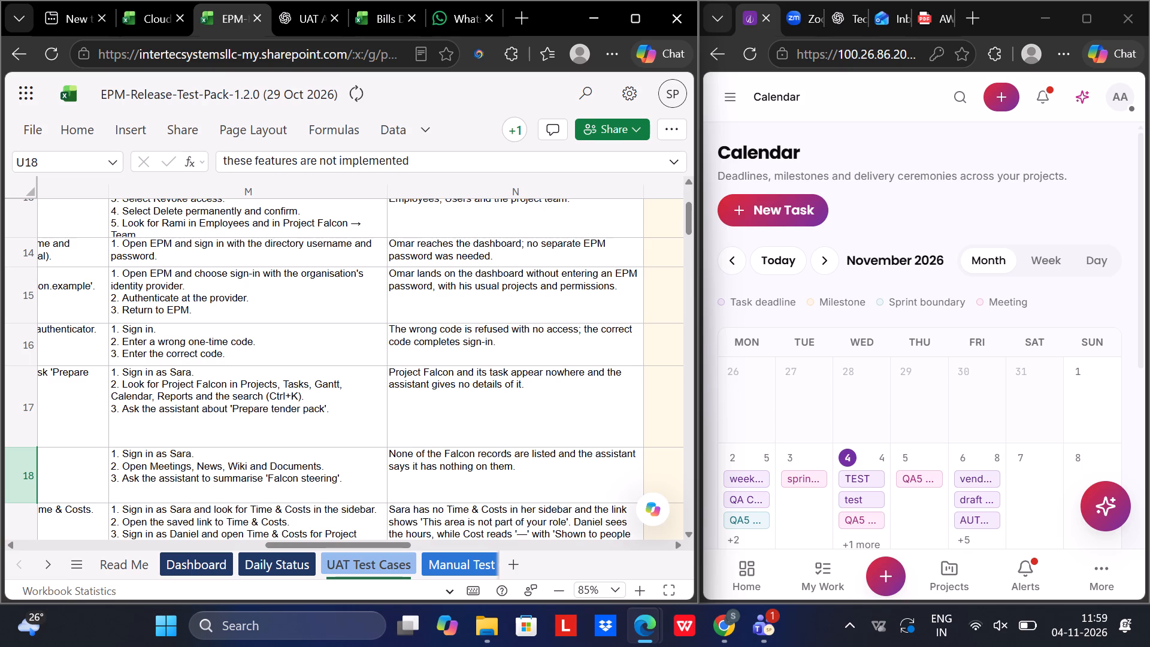
pyautogui.click(323, 473)
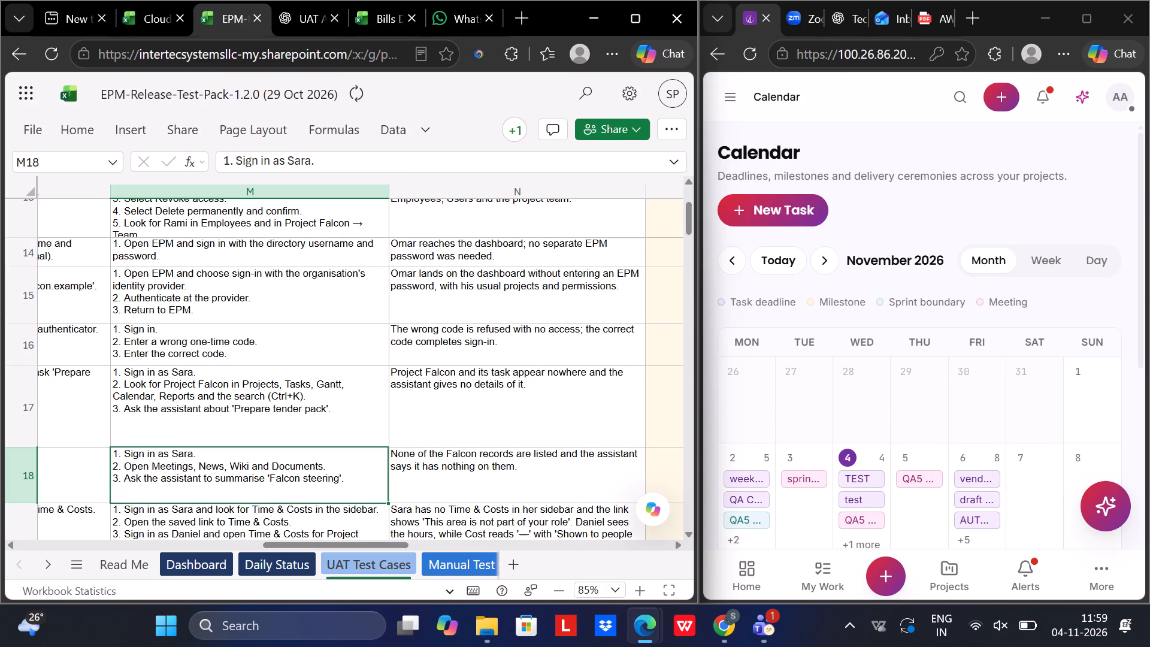
pyautogui.click(502, 462)
pyautogui.hscroll(-2, 502, 462)
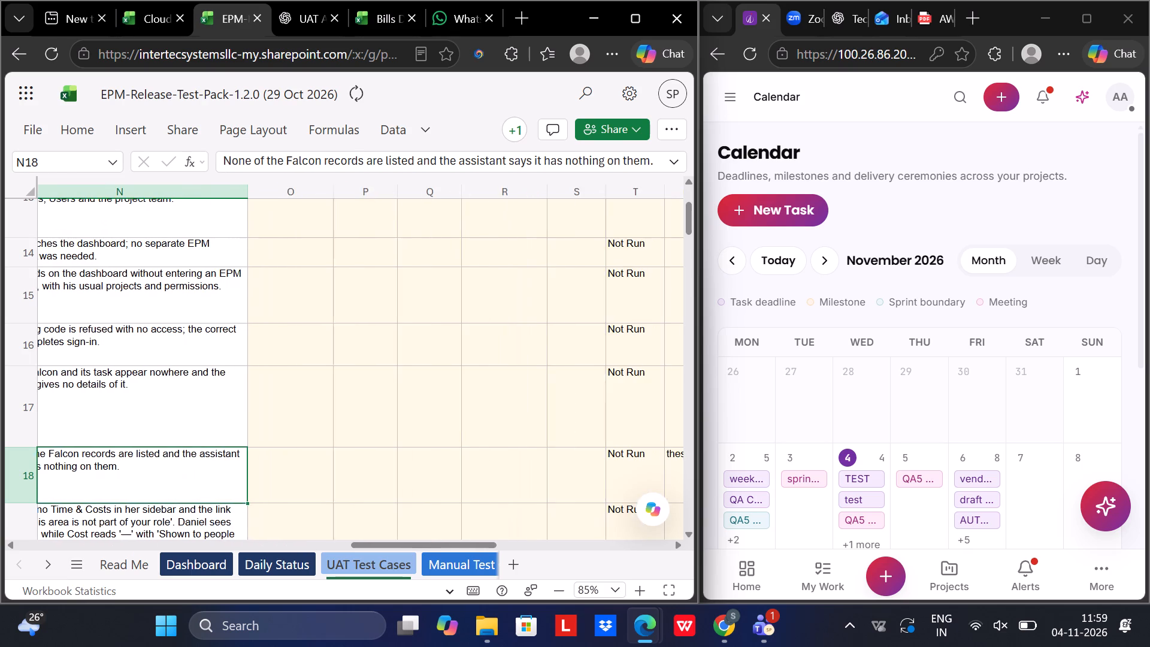
pyautogui.hscroll(-3, 502, 462)
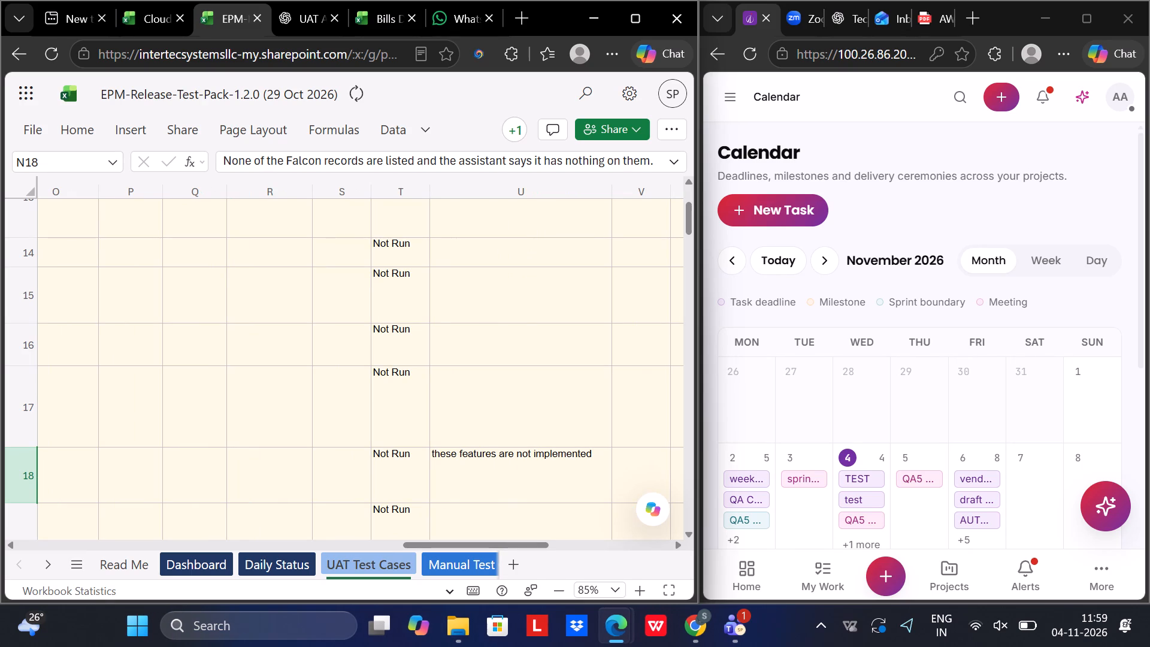
pyautogui.click(502, 462)
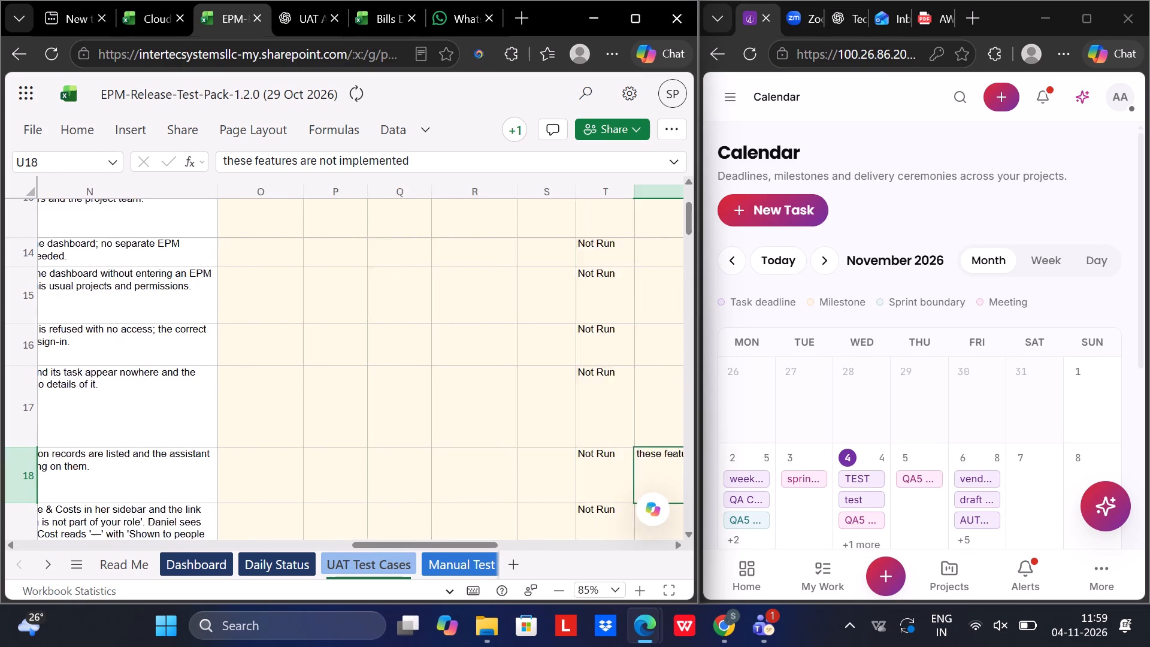
# Scan the run statuses and tester comments of the UAT test cases from row 20 to row 43.
pyautogui.scroll(-3, 502, 462)
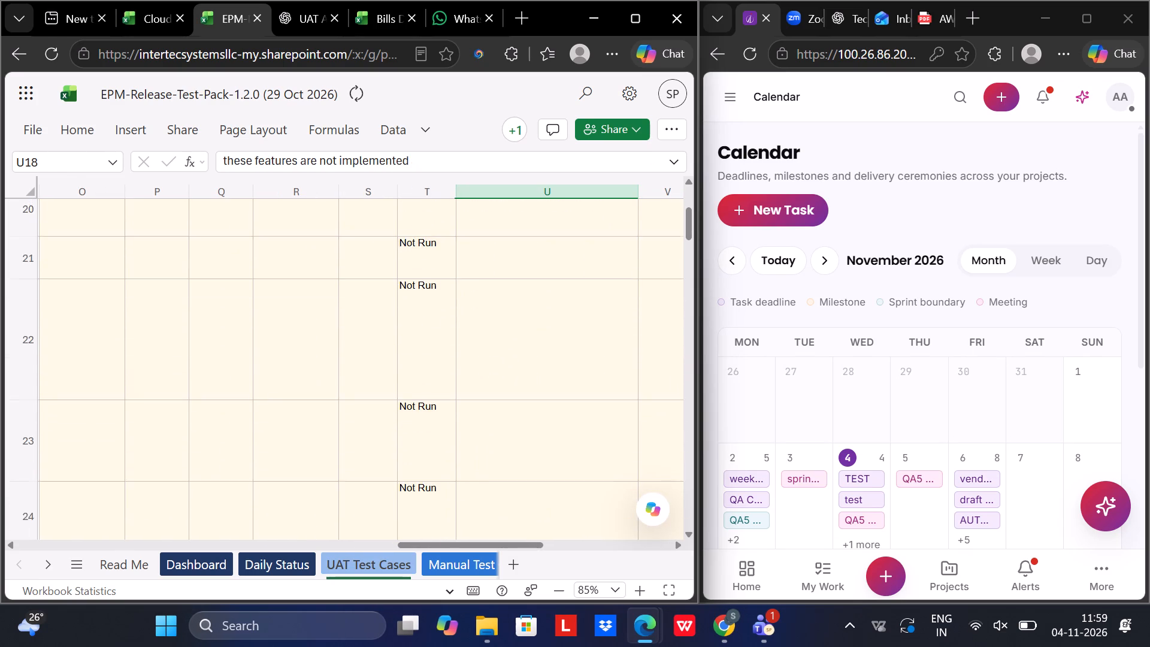
pyautogui.click(320, 341)
pyautogui.scroll(-1, 320, 341)
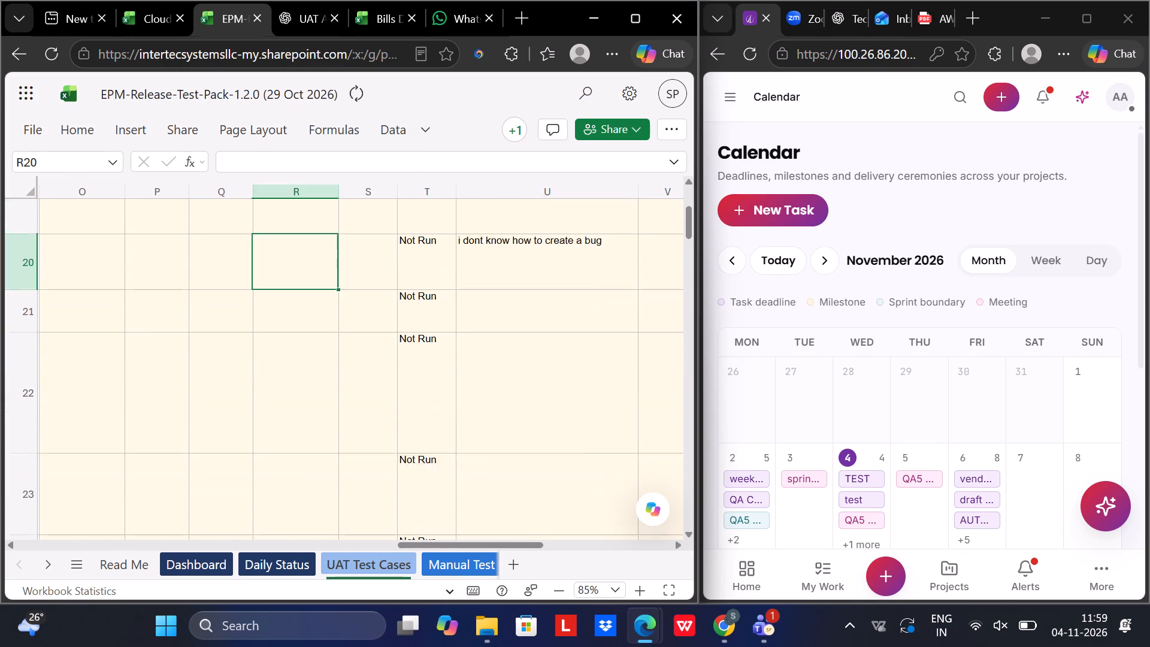
pyautogui.scroll(-6, 320, 341)
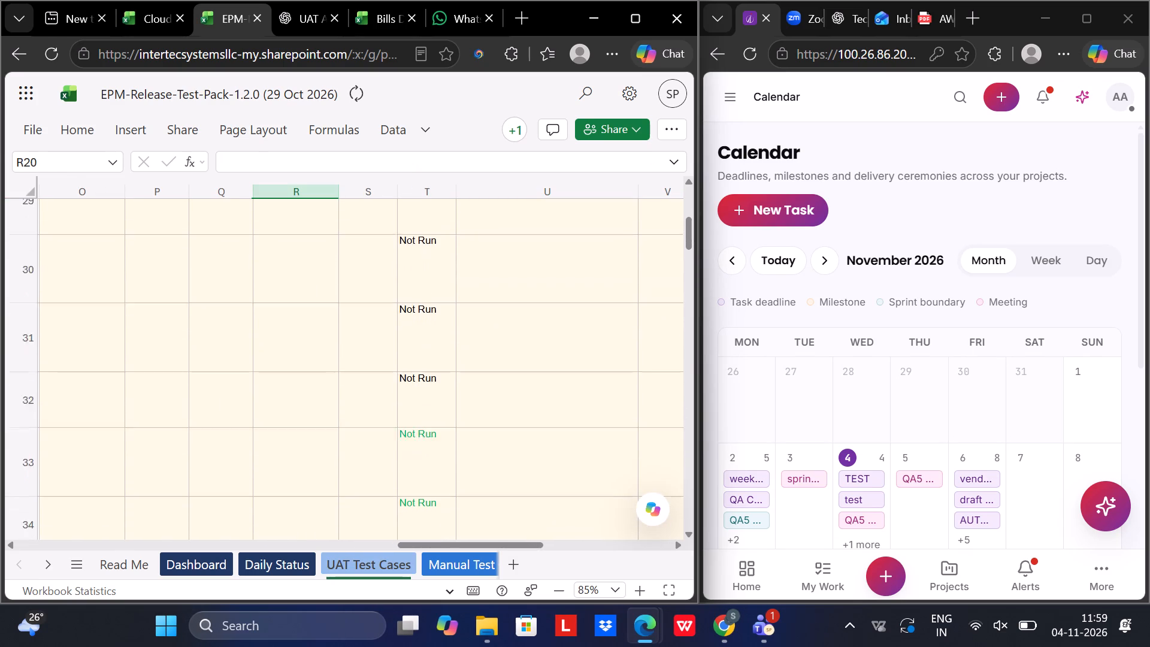
pyautogui.scroll(-4, 320, 341)
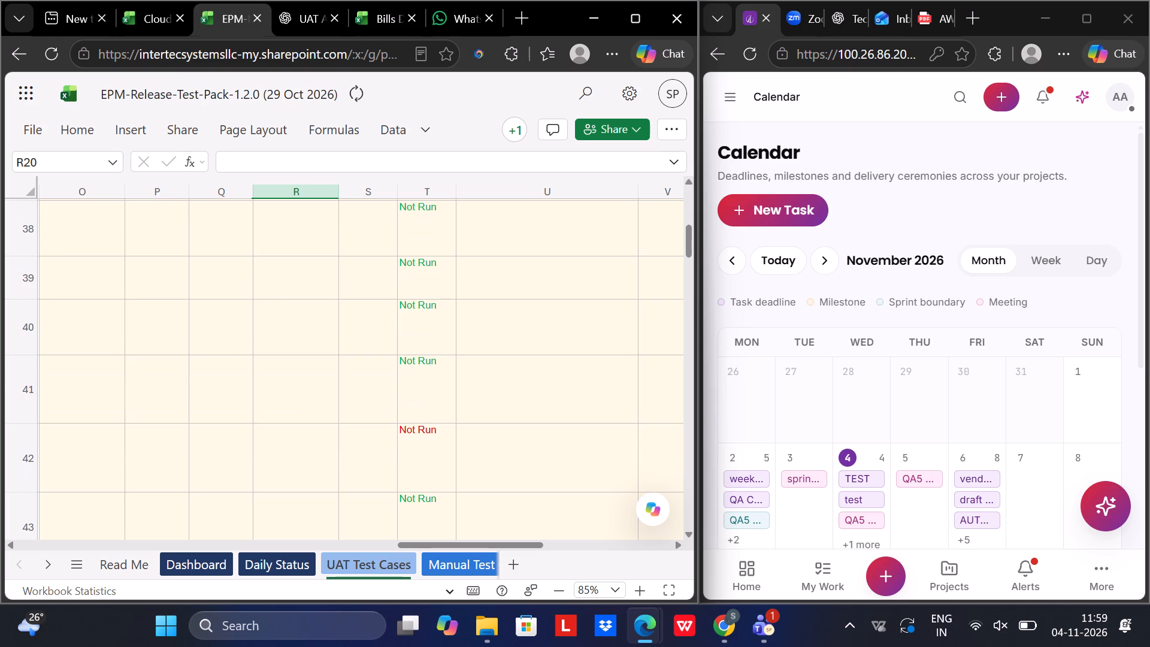
# Look through the EPM navigation for the available Work, Collaboration, Administration and System areas.
pyautogui.click(737, 99)
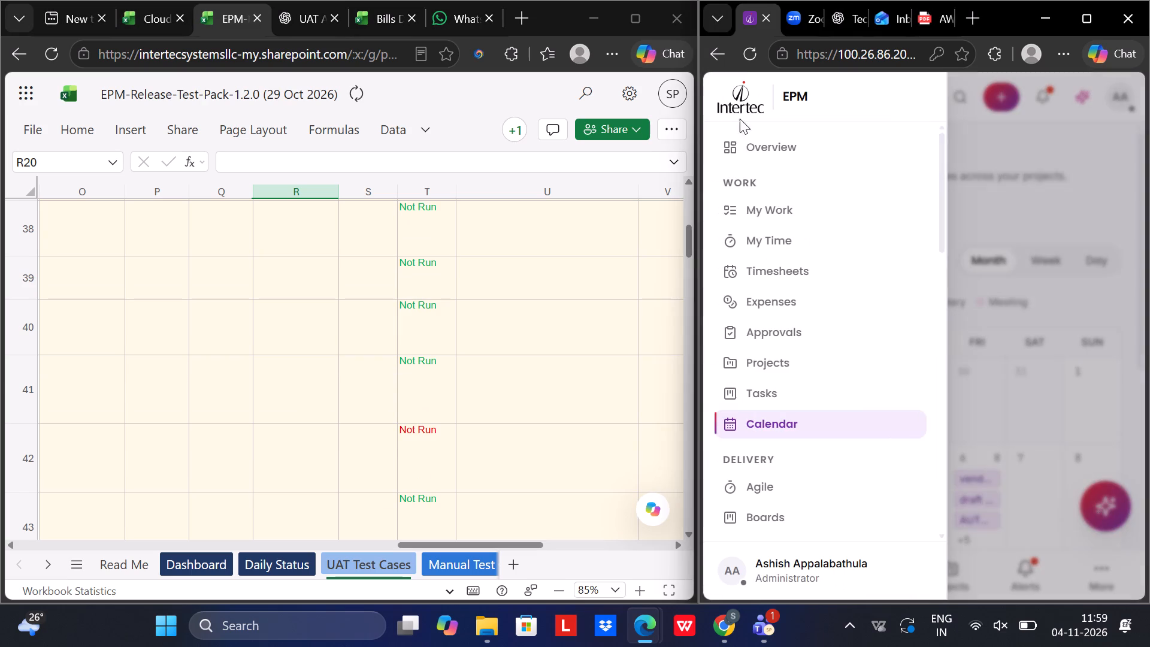
pyautogui.scroll(-6, 789, 372)
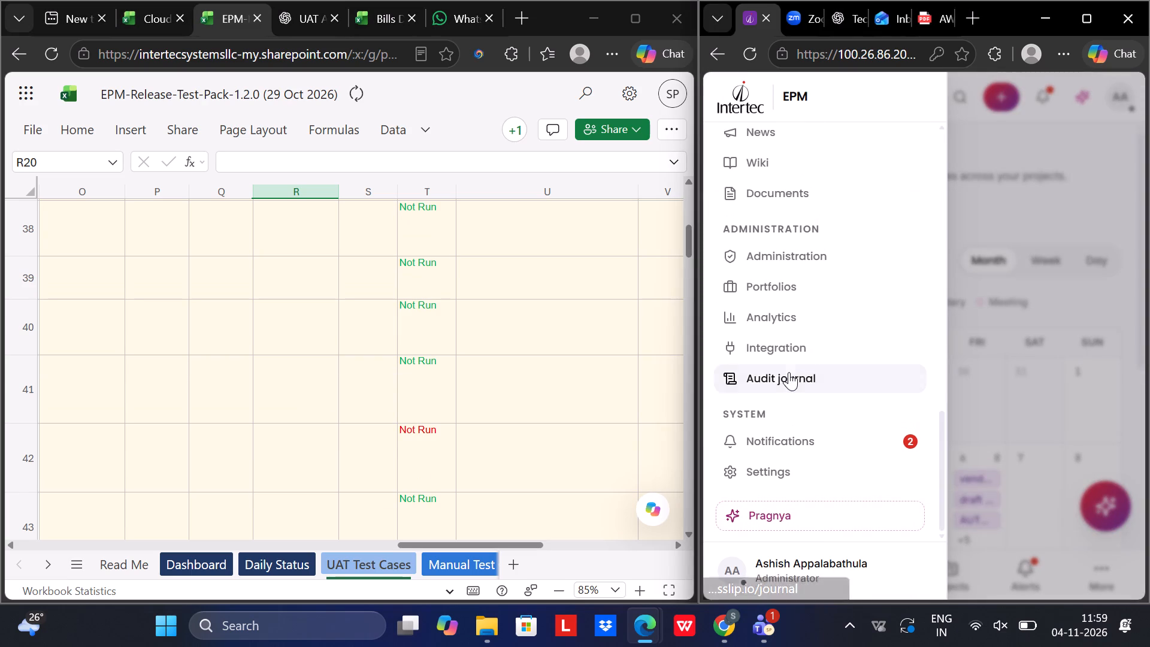
pyautogui.scroll(3, 747, 455)
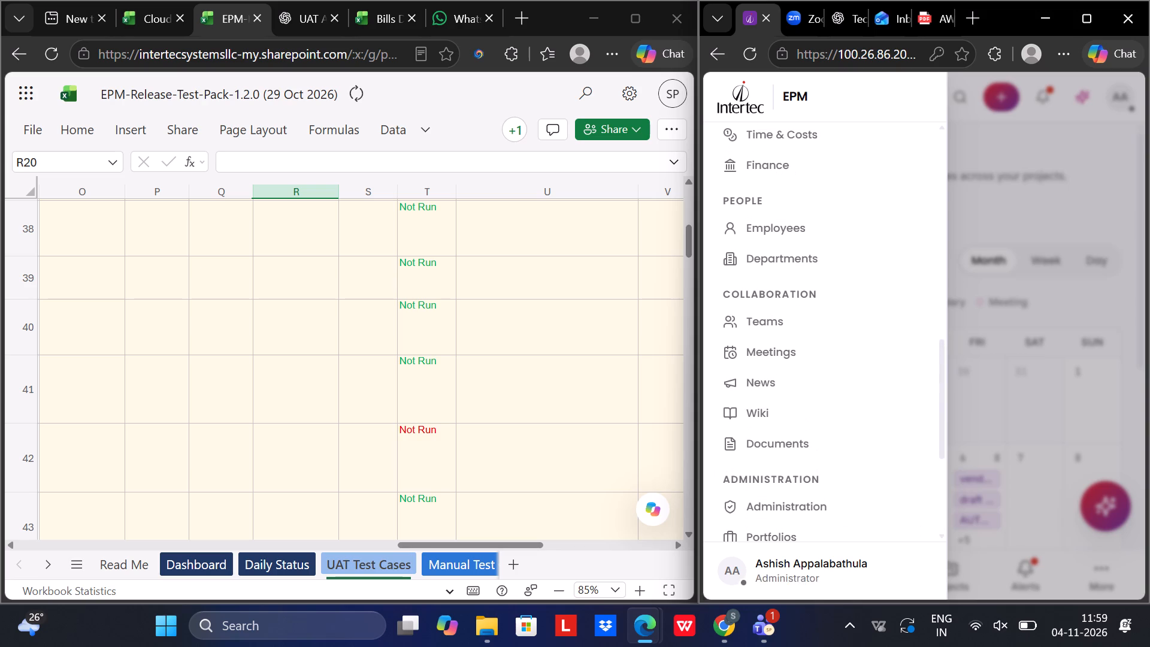
pyautogui.scroll(1, 747, 455)
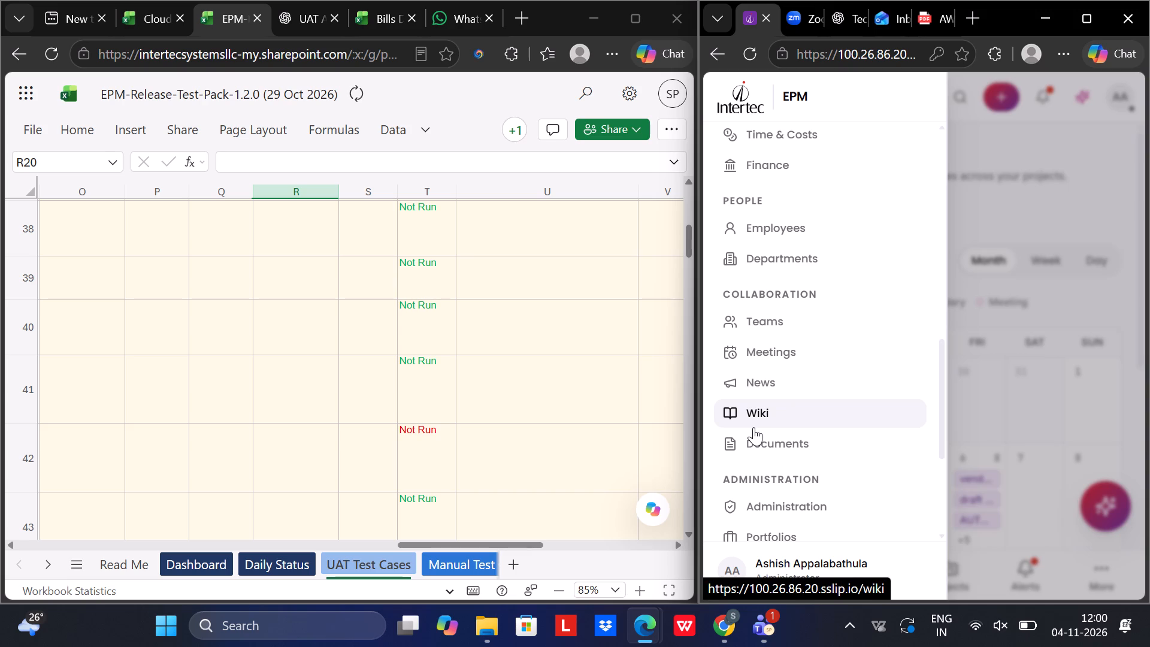
# Scan the run statuses and tester comments of the UAT test cases from row 41 down to row 102.
pyautogui.click(534, 397)
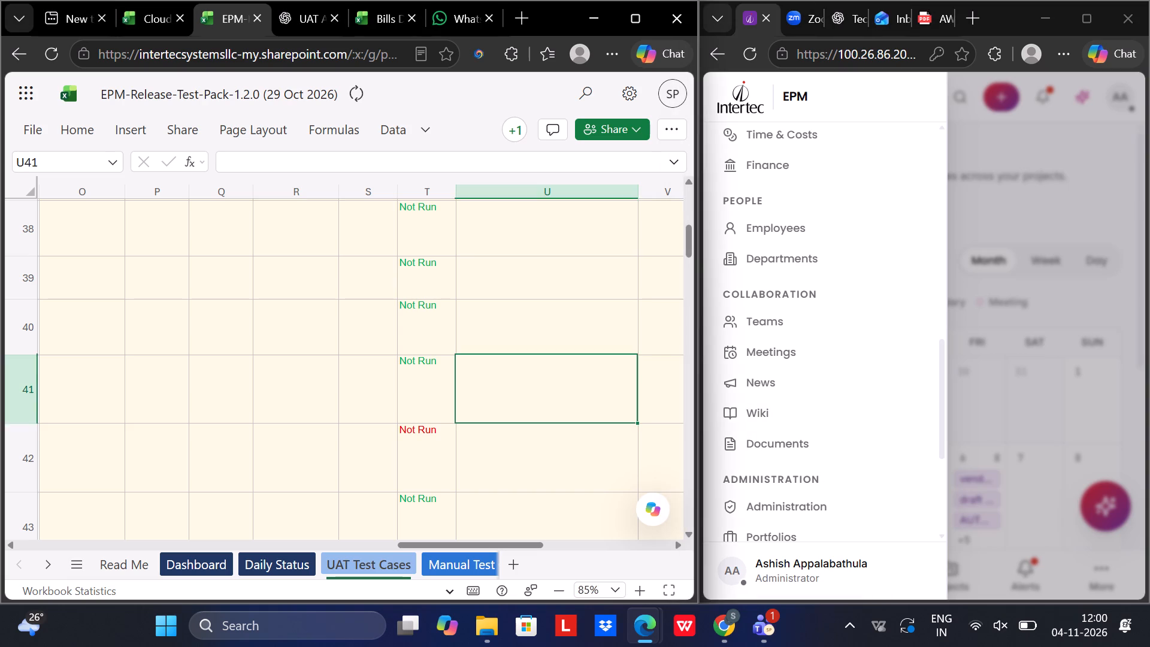
pyautogui.scroll(-9, 534, 397)
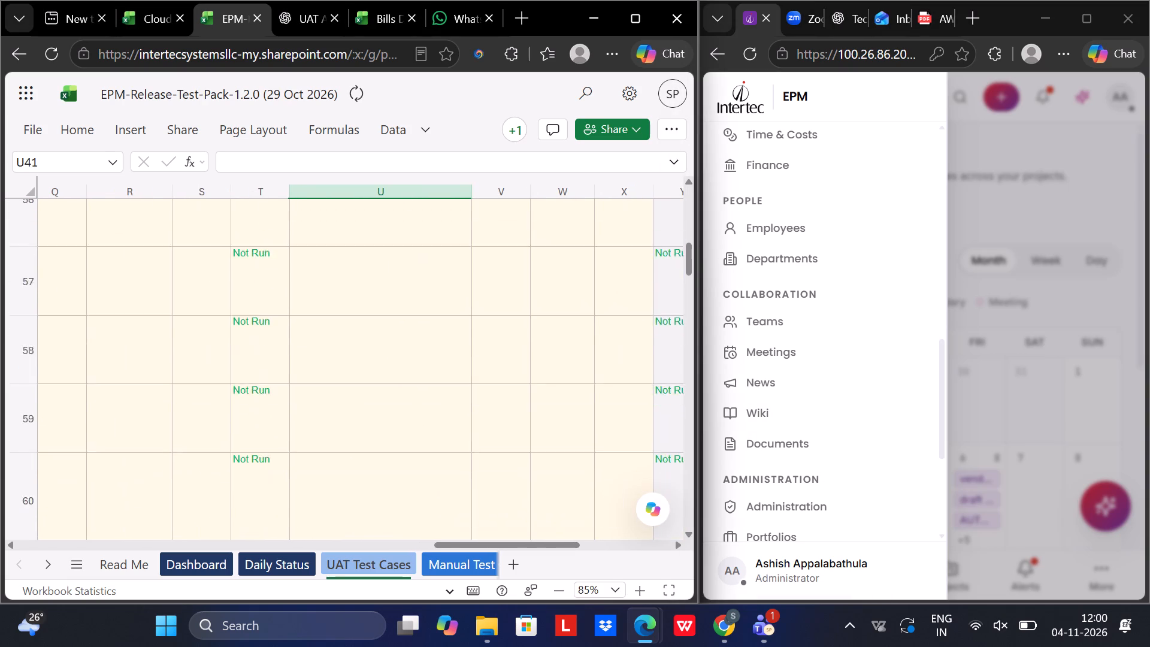
pyautogui.scroll(-9, 534, 397)
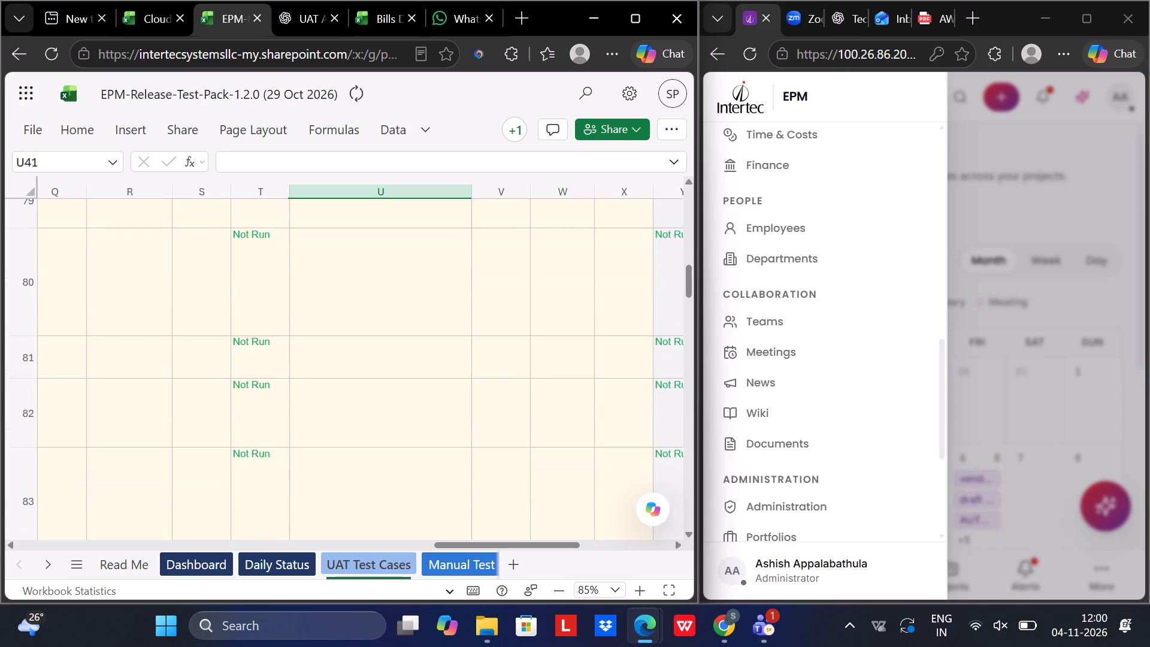
pyautogui.scroll(-9, 534, 397)
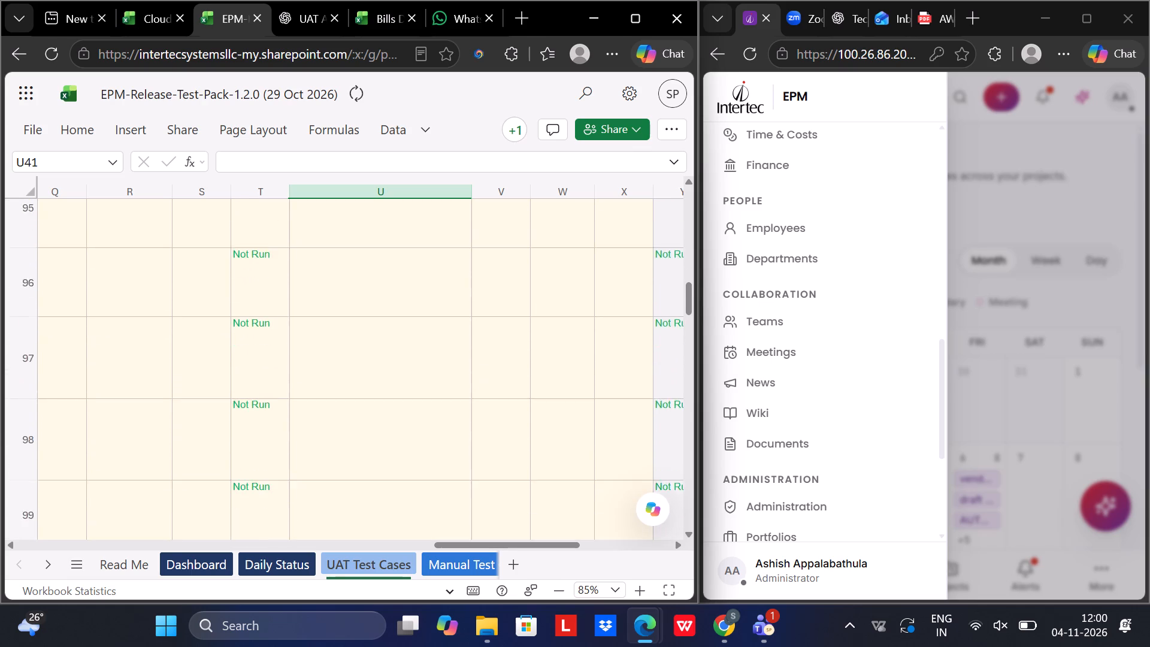
pyautogui.scroll(-3, 534, 397)
pyautogui.scroll(1, 534, 397)
# Review the row 102 'API design' case again: development status, preconditions, test data, test steps and expected result.
pyautogui.click(304, 337)
pyautogui.hscroll(1, 304, 337)
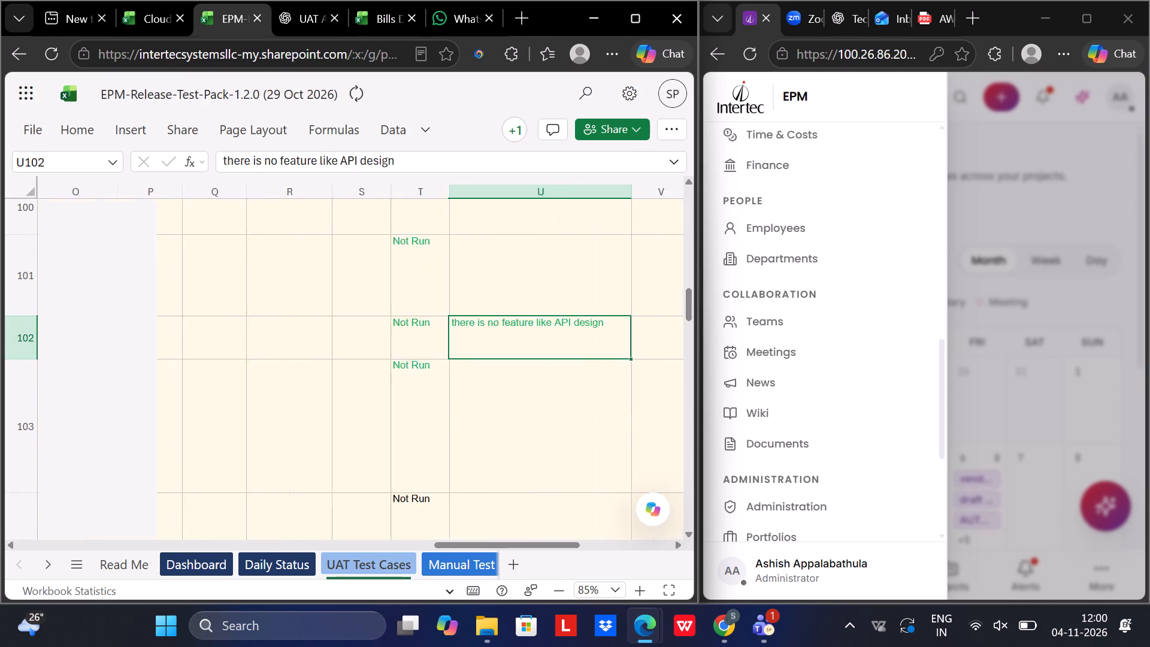
pyautogui.hscroll(7, 304, 337)
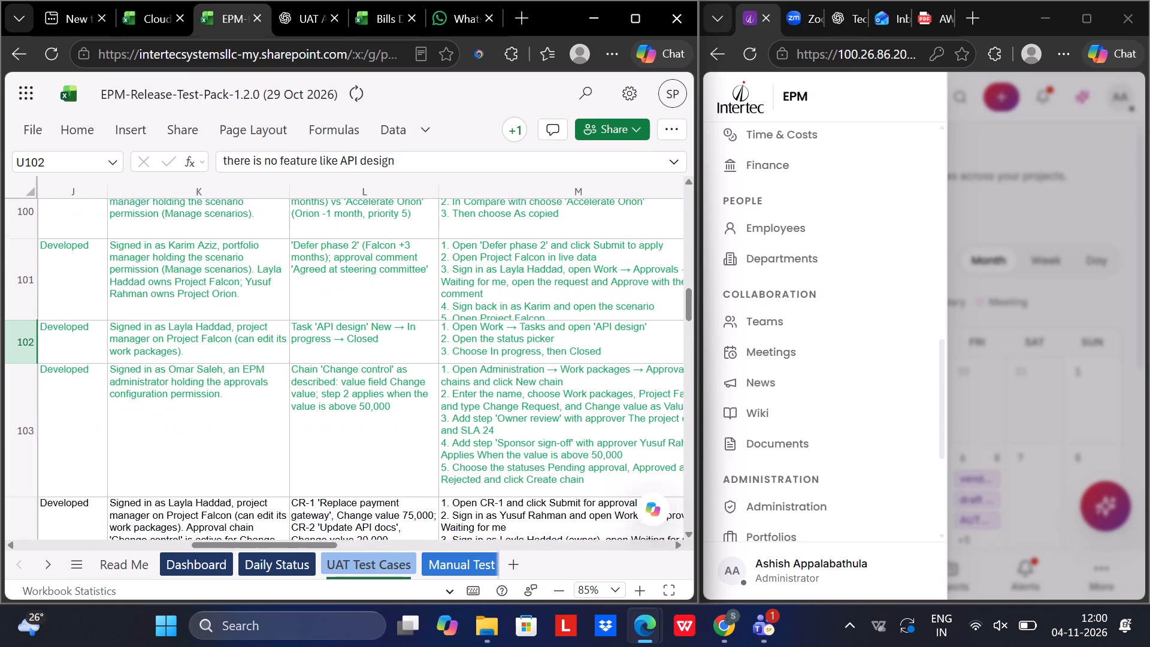
pyautogui.hscroll(4, 304, 337)
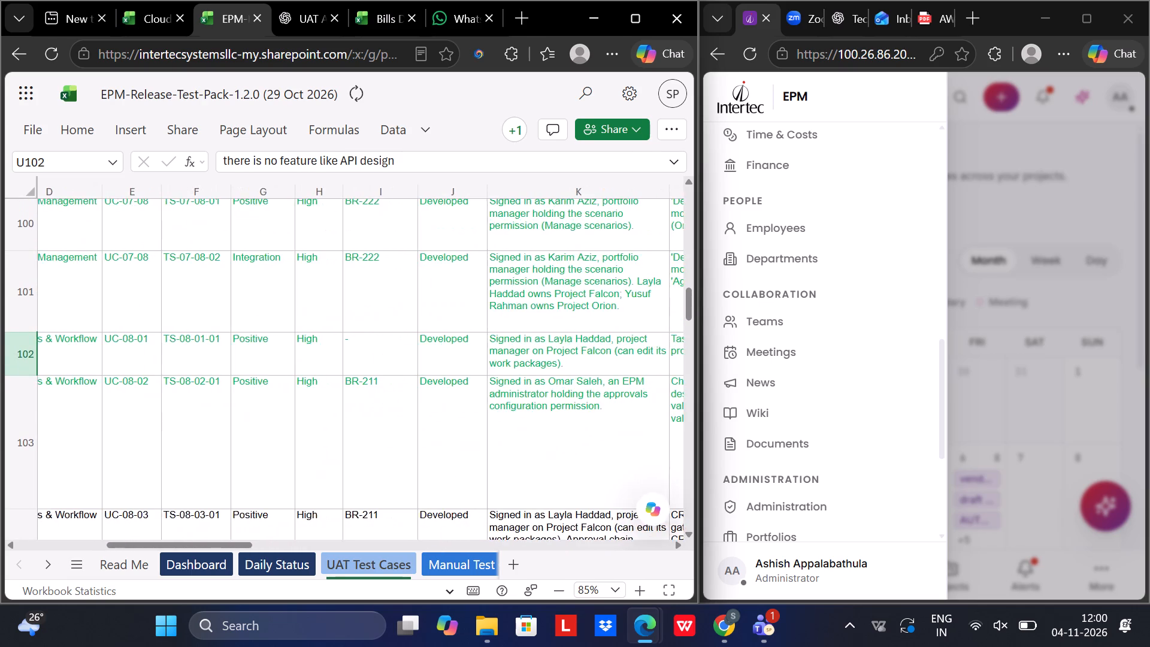
pyautogui.hscroll(4, 304, 337)
pyautogui.hscroll(-2, 304, 337)
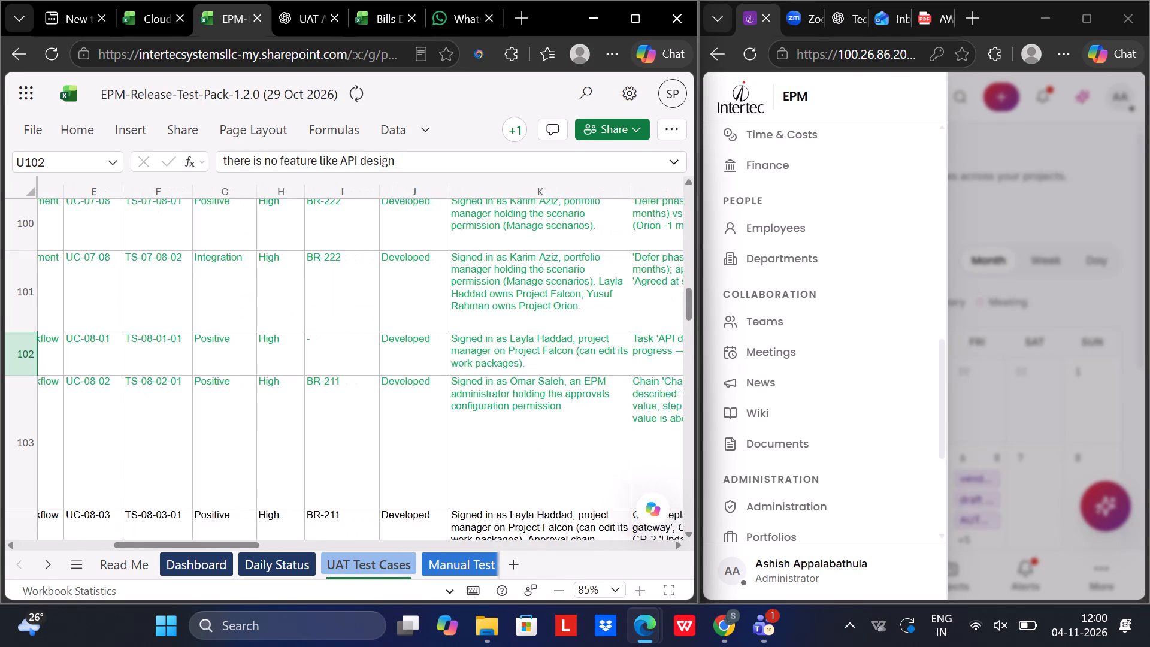
pyautogui.hscroll(-7, 304, 337)
pyautogui.hscroll(1, 304, 337)
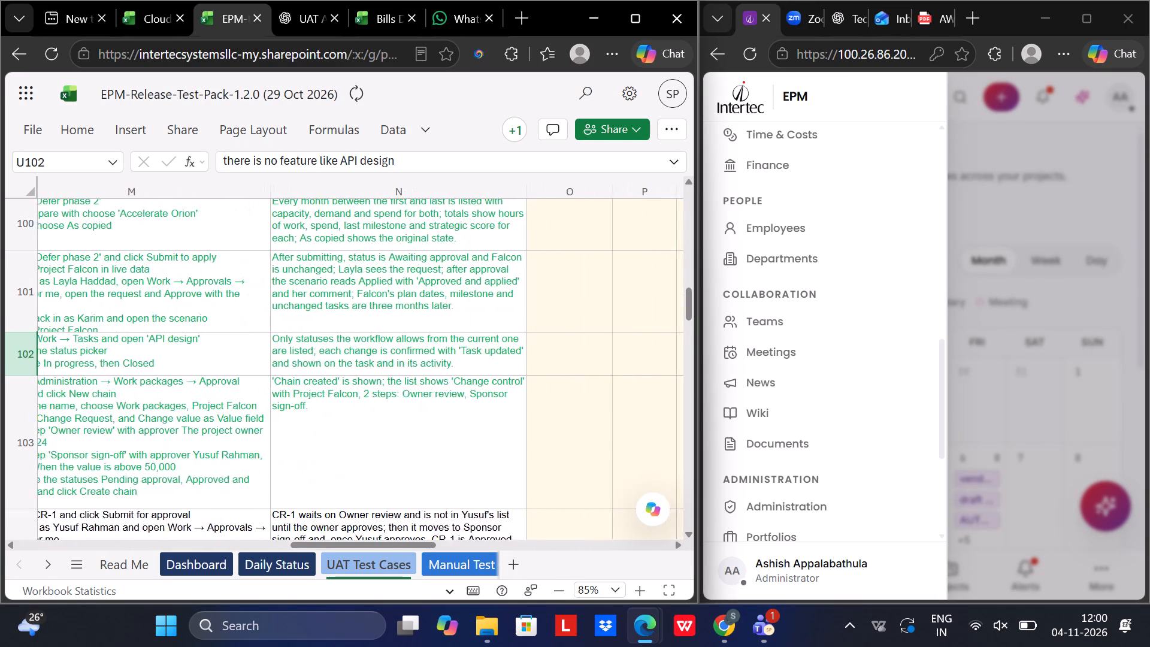
pyautogui.hscroll(1, 304, 337)
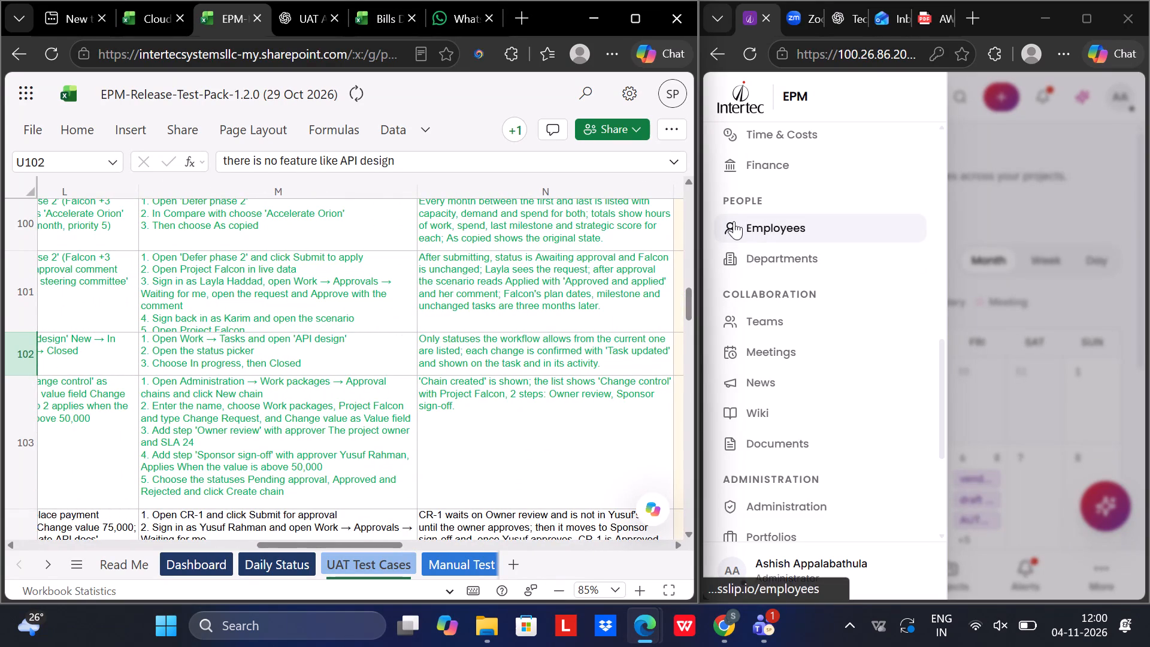
# Open the My Work page in EPM and start creating a new task from its task list.
pyautogui.scroll(1, 773, 310)
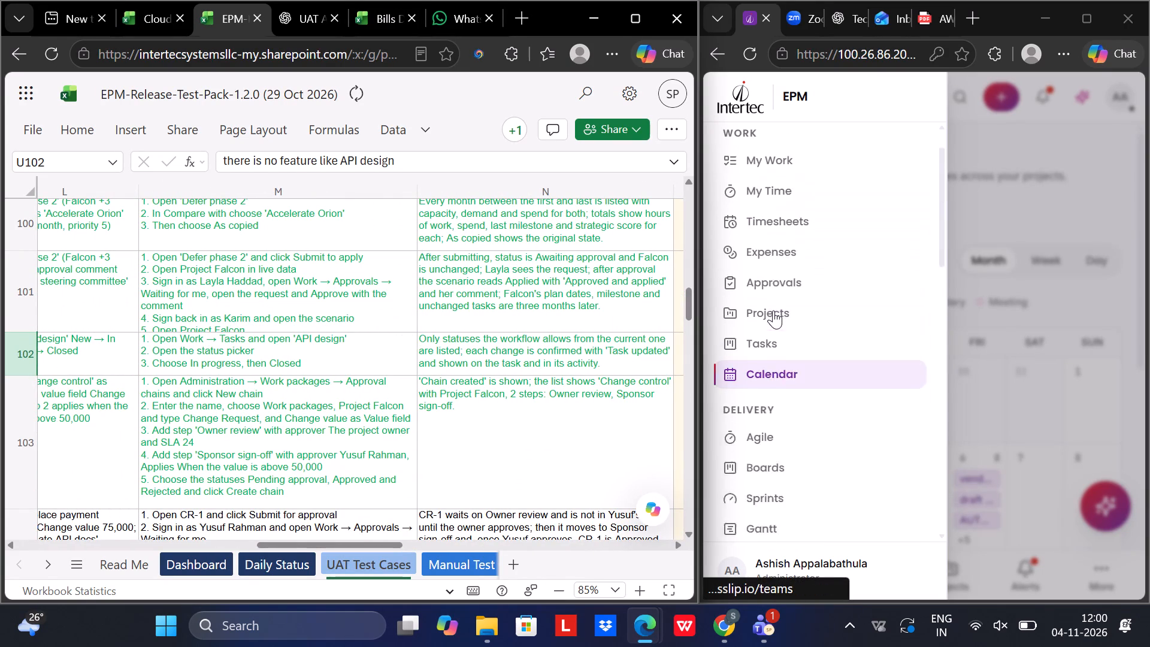
pyautogui.click(768, 212)
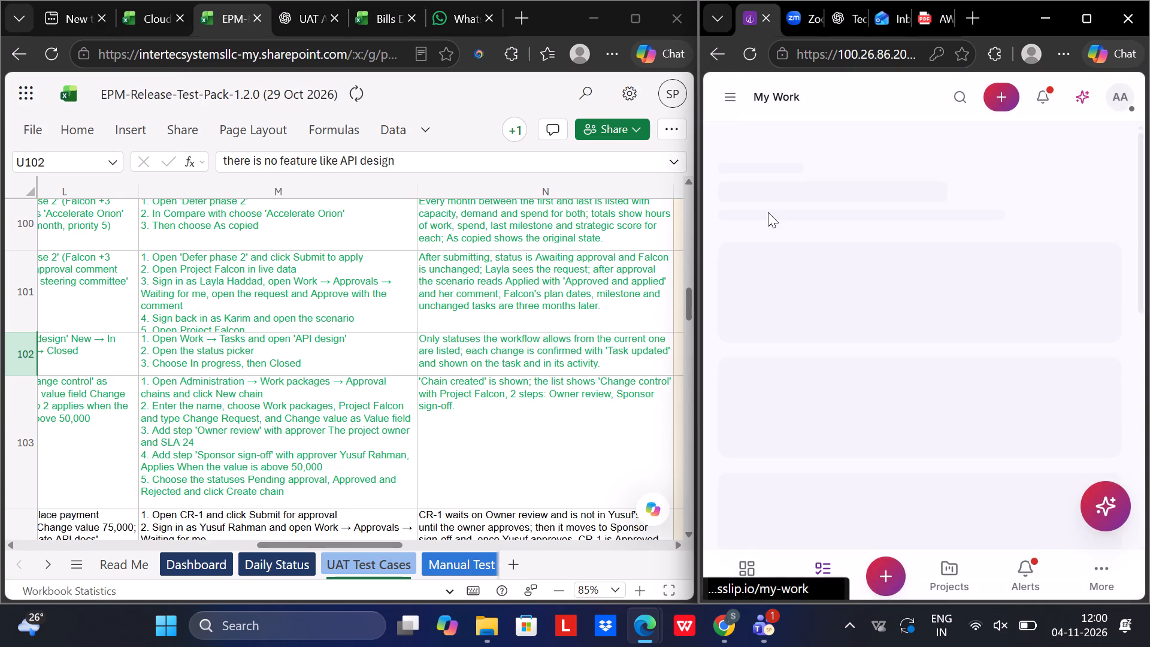
pyautogui.hscroll(-2, 997, 307)
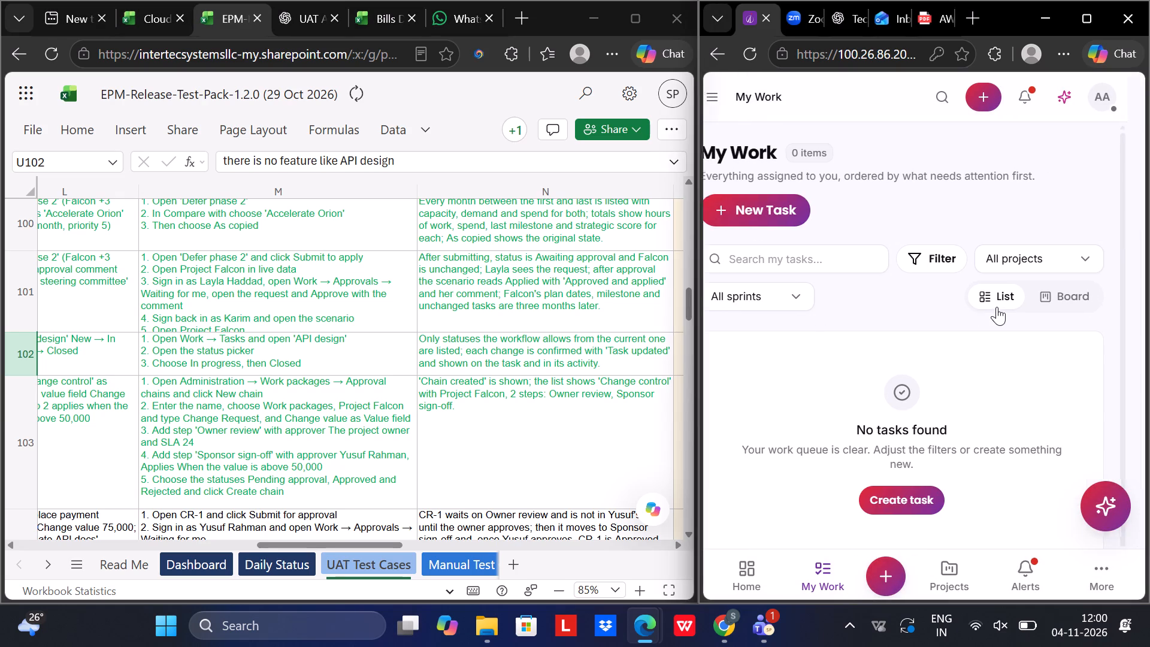
pyautogui.hscroll(-1, 997, 307)
pyautogui.scroll(-1, 997, 307)
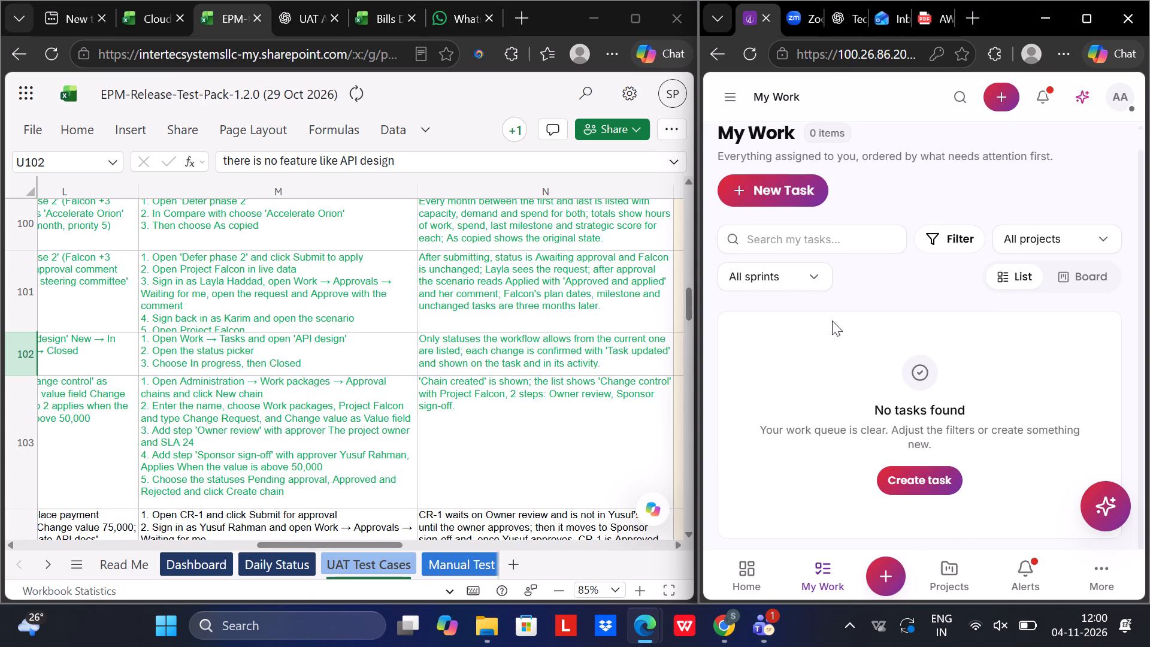
pyautogui.click(897, 478)
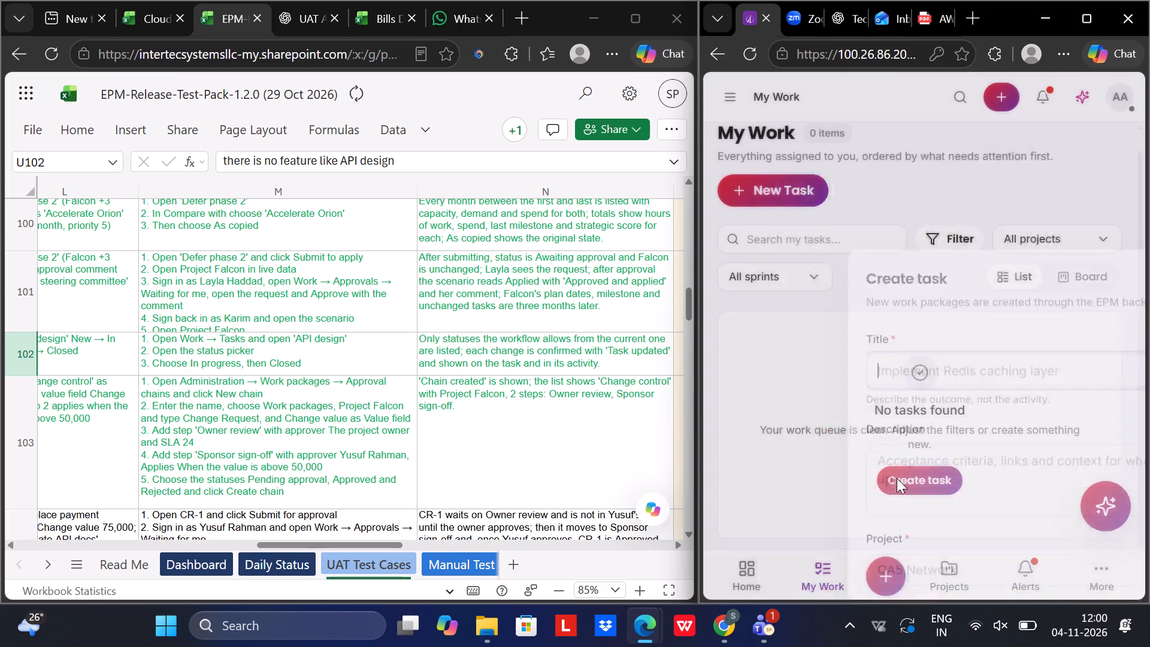
# Look through the Create task form's fields, from title and project down to dates, estimated hours and labels.
pyautogui.scroll(-3, 882, 352)
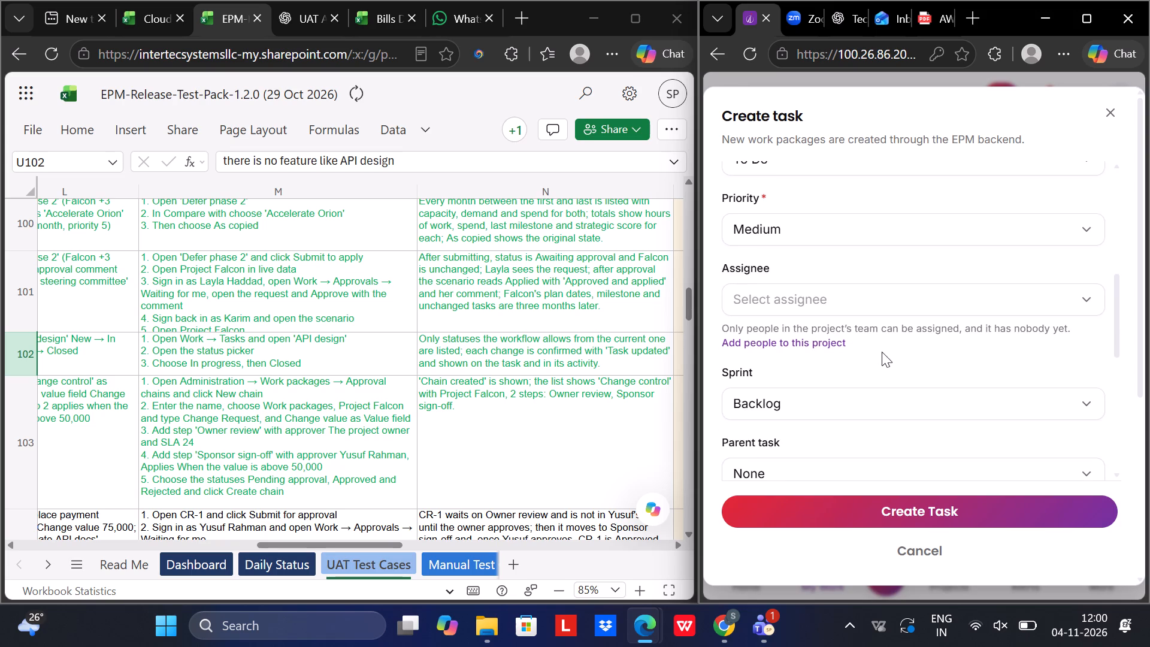
pyautogui.scroll(-3, 882, 352)
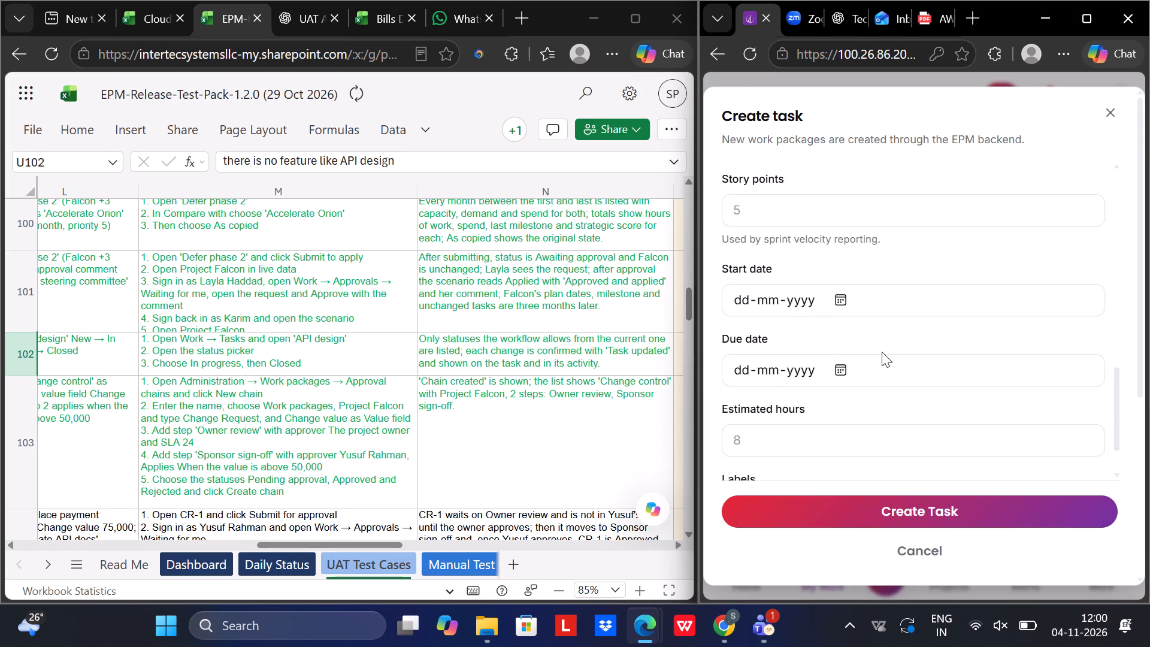
pyautogui.scroll(-2, 882, 352)
pyautogui.scroll(7, 882, 352)
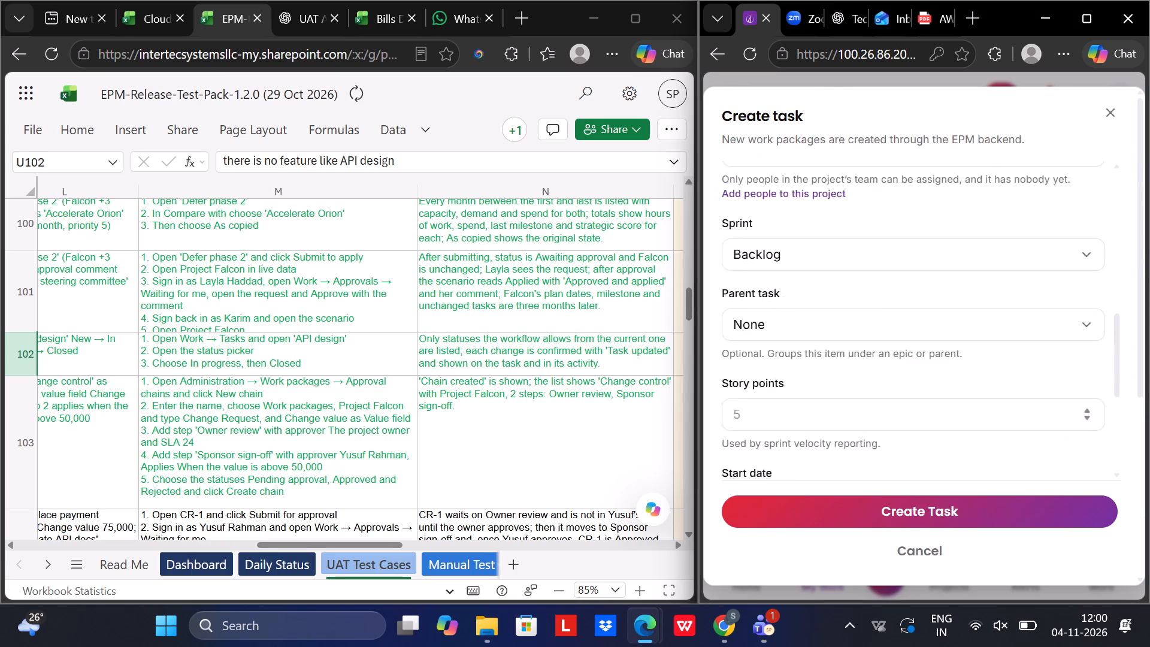
pyautogui.scroll(3, 1076, 251)
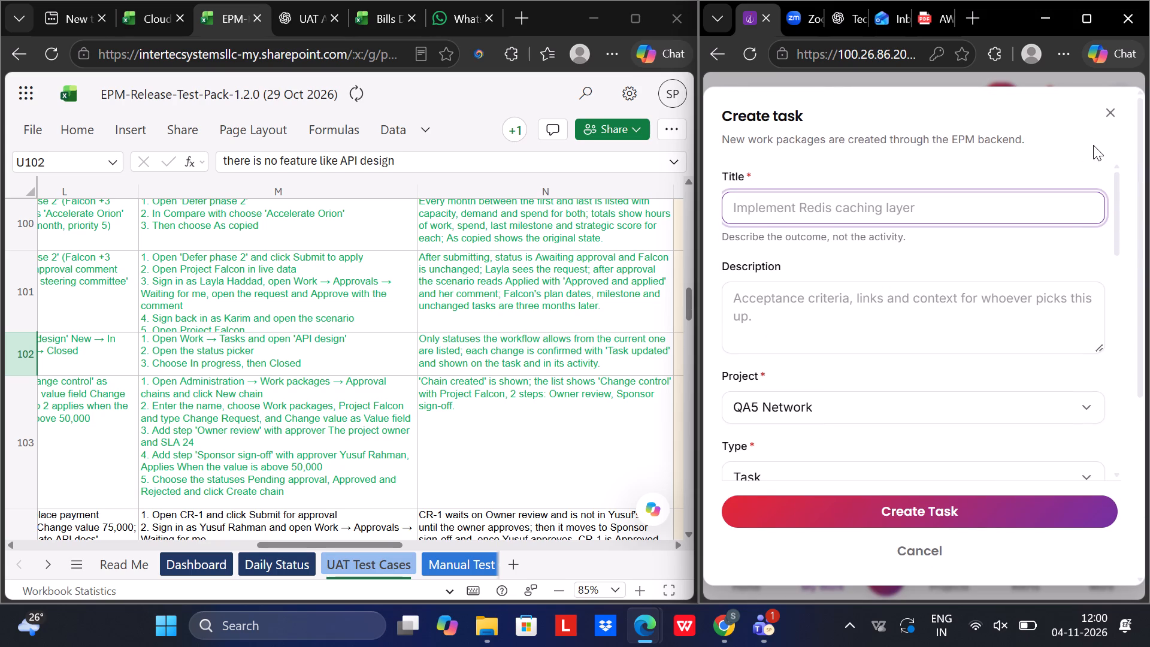
pyautogui.click(1115, 97)
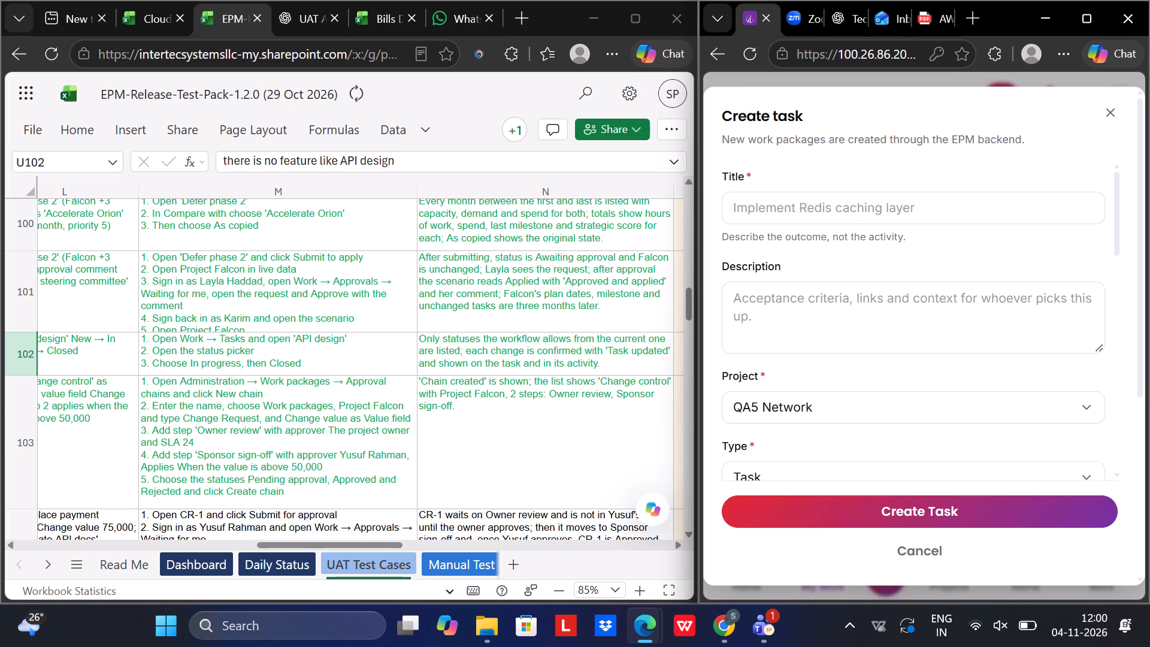
# Title the new task 'internship' and set its assignee to Unassigned.
pyautogui.click(852, 225)
pyautogui.click(827, 221)
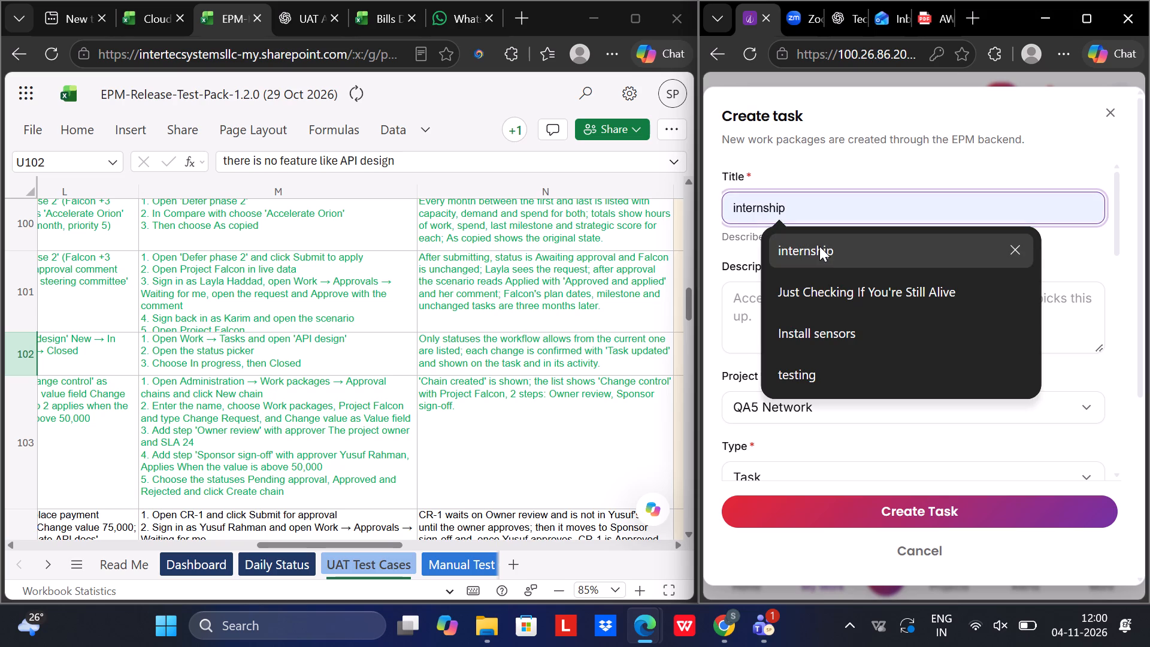
pyautogui.click(819, 246)
pyautogui.scroll(-2, 773, 358)
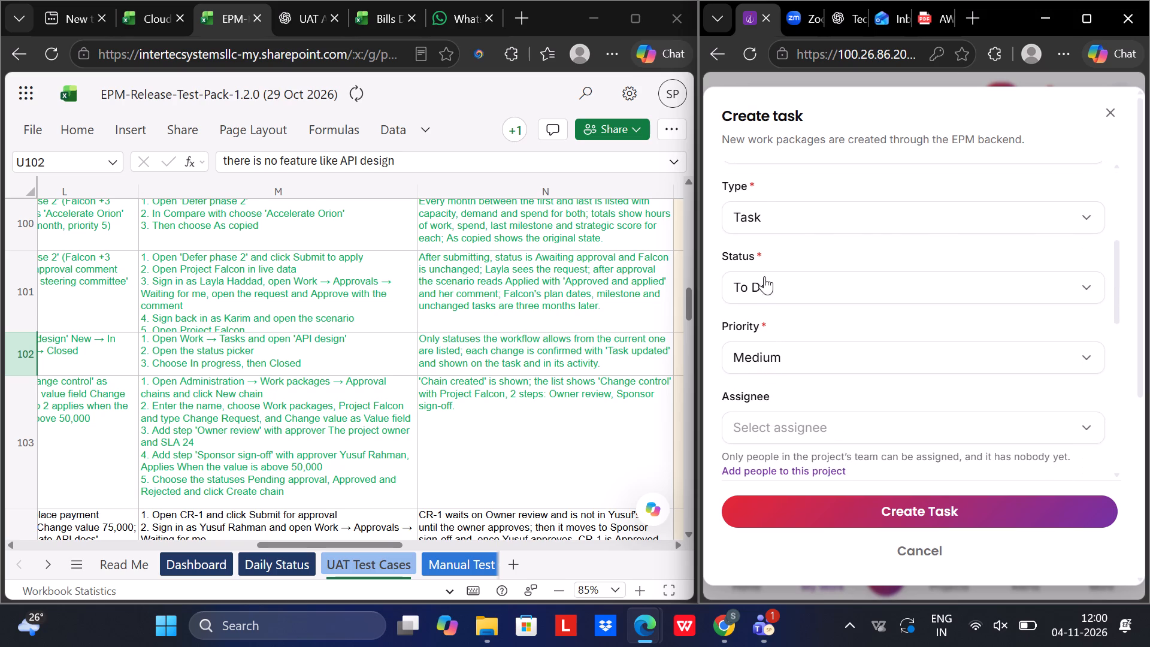
pyautogui.scroll(-1, 771, 282)
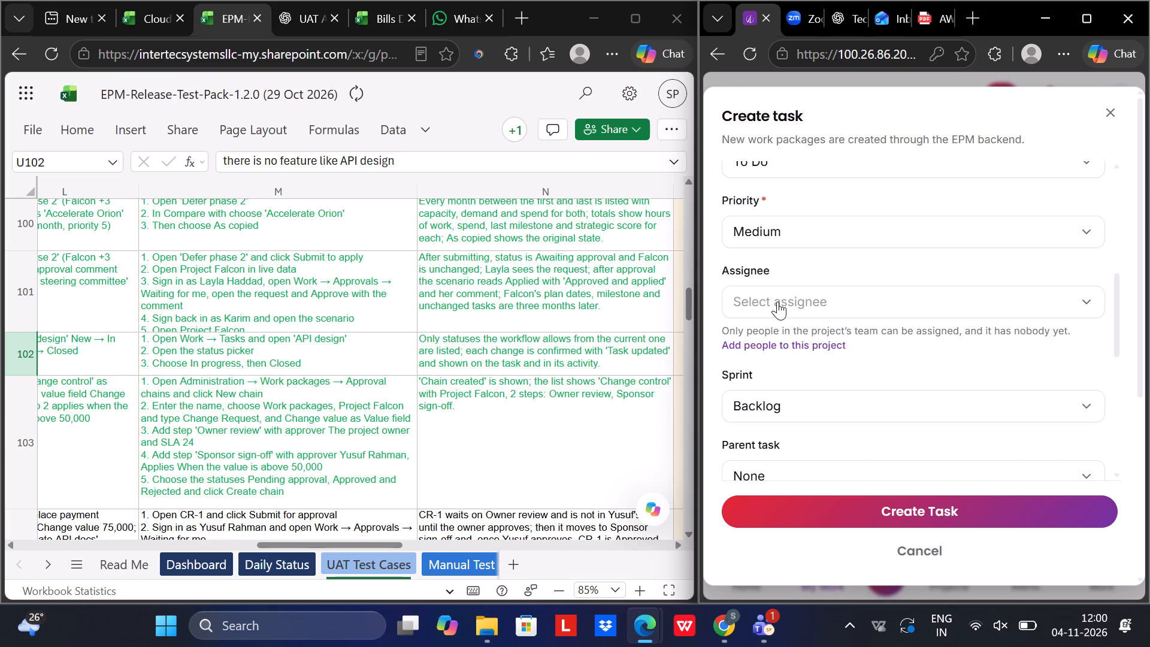
pyautogui.click(777, 301)
pyautogui.click(770, 334)
# Set the new task's start date to 11-11-2006.
pyautogui.scroll(-1, 770, 334)
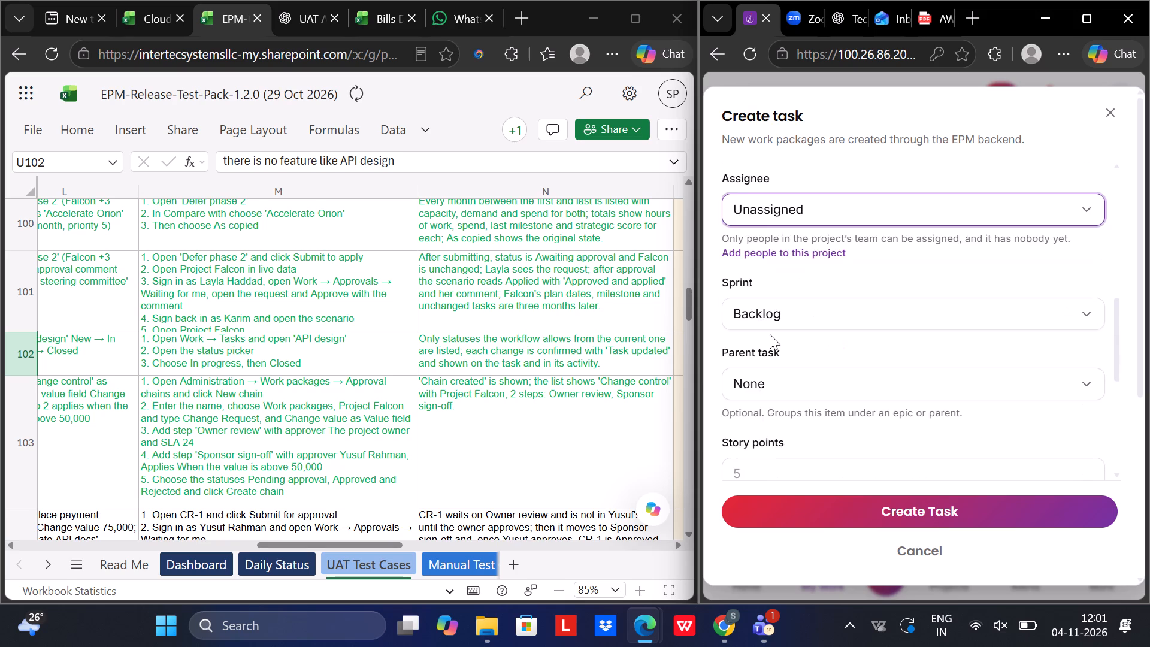
pyautogui.scroll(-2, 770, 334)
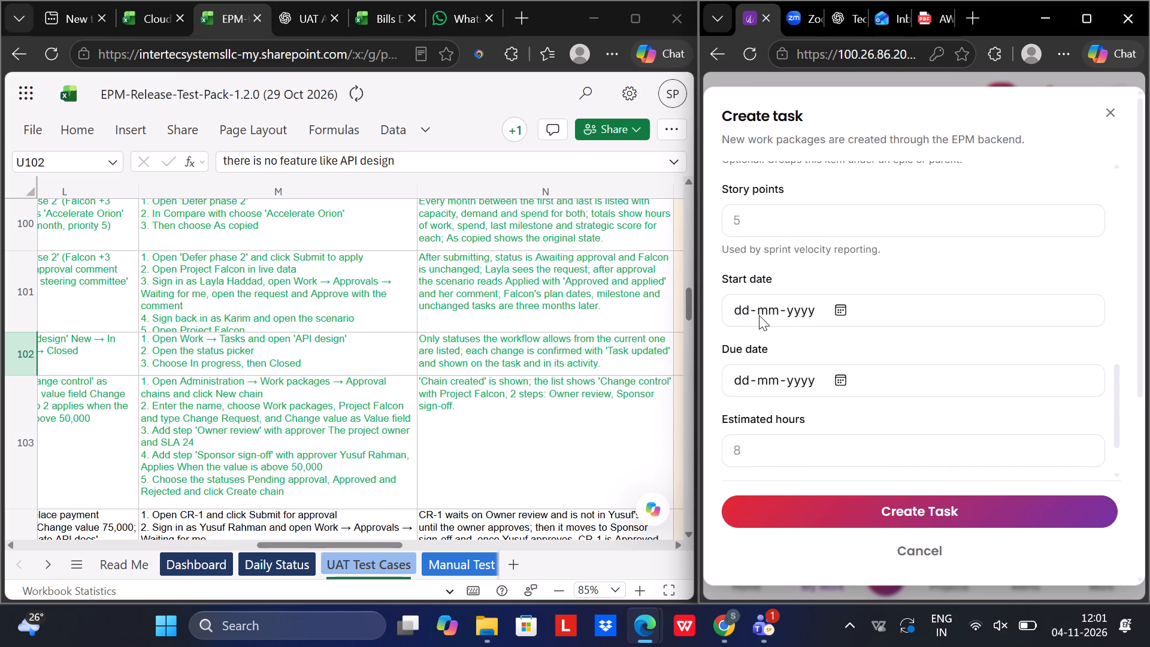
pyautogui.click(759, 315)
pyautogui.click(734, 305)
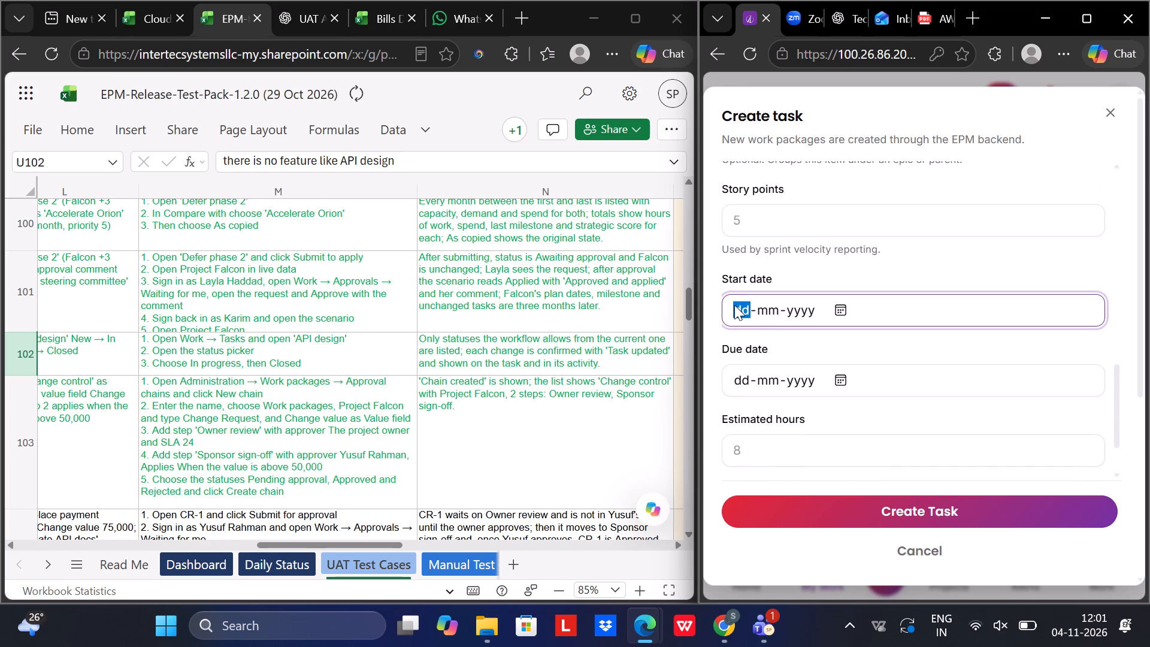
pyautogui.press('1')
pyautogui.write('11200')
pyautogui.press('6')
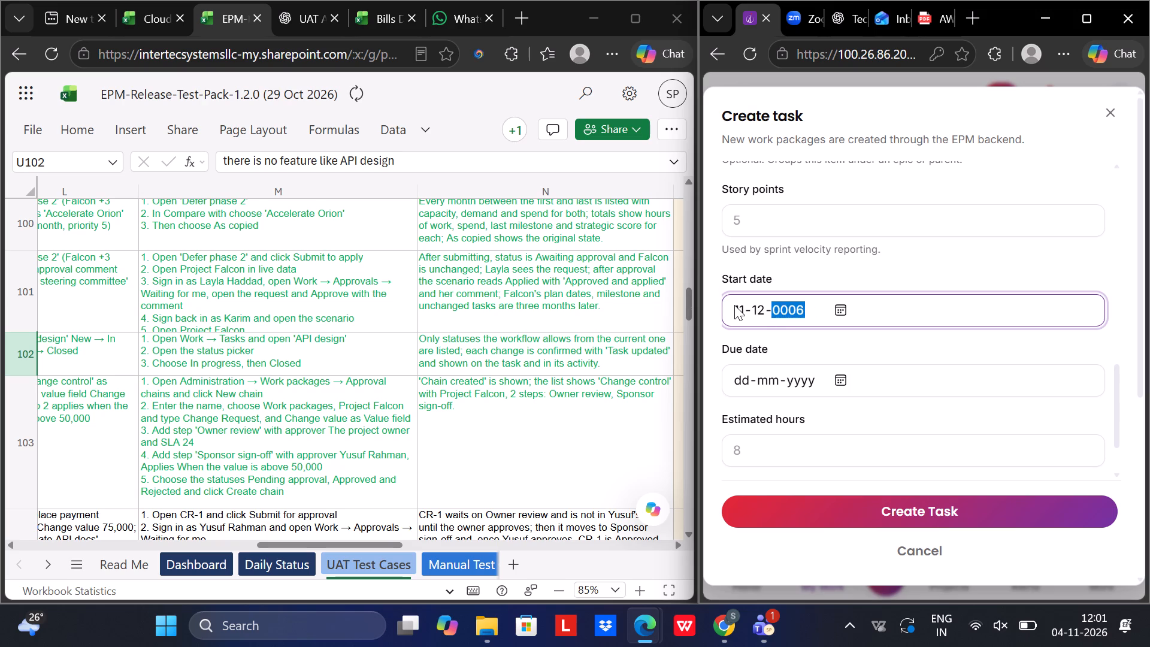
pyautogui.click(755, 312)
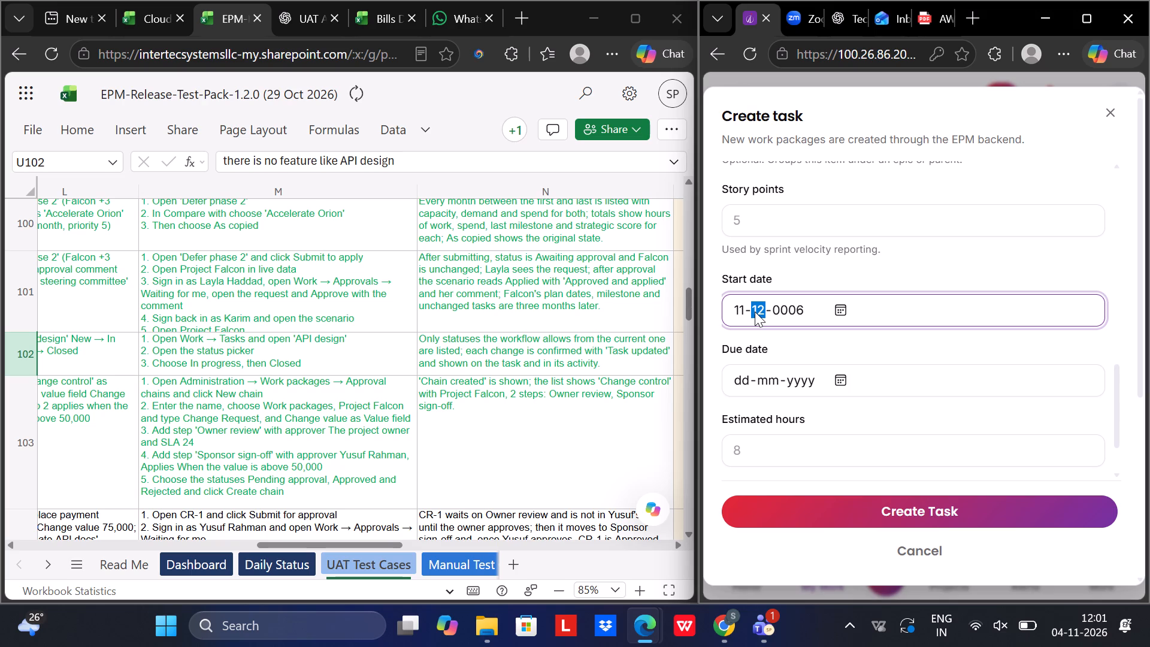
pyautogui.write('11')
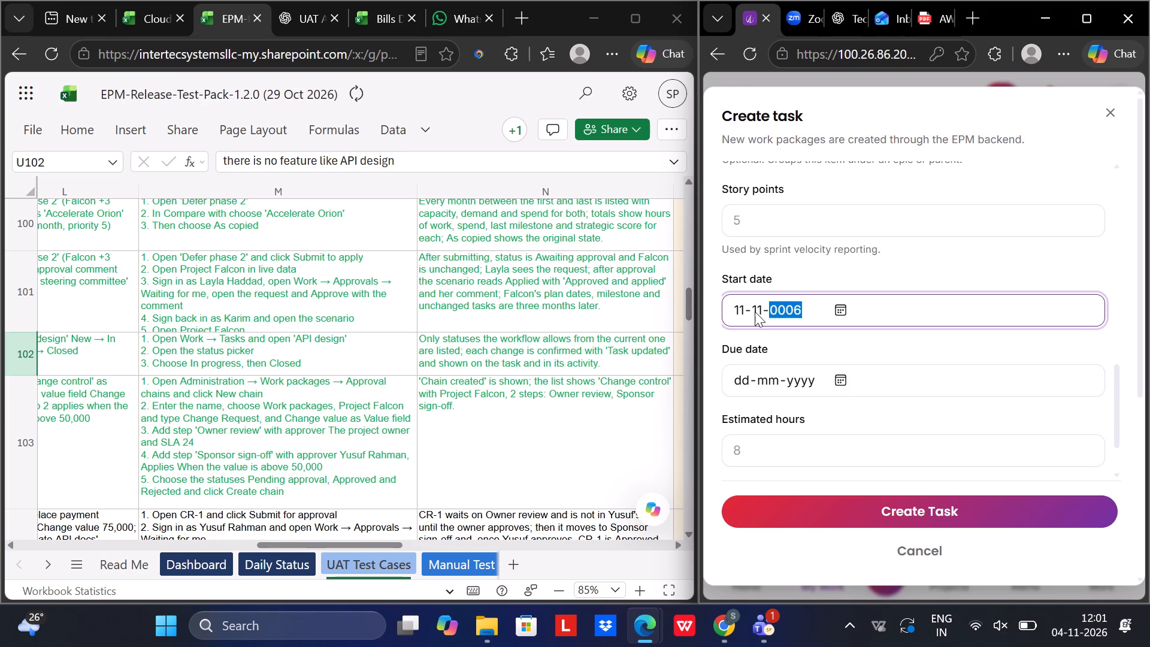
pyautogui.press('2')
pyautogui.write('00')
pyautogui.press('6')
# Set the new task's due date to 21-11-2026.
pyautogui.click(771, 386)
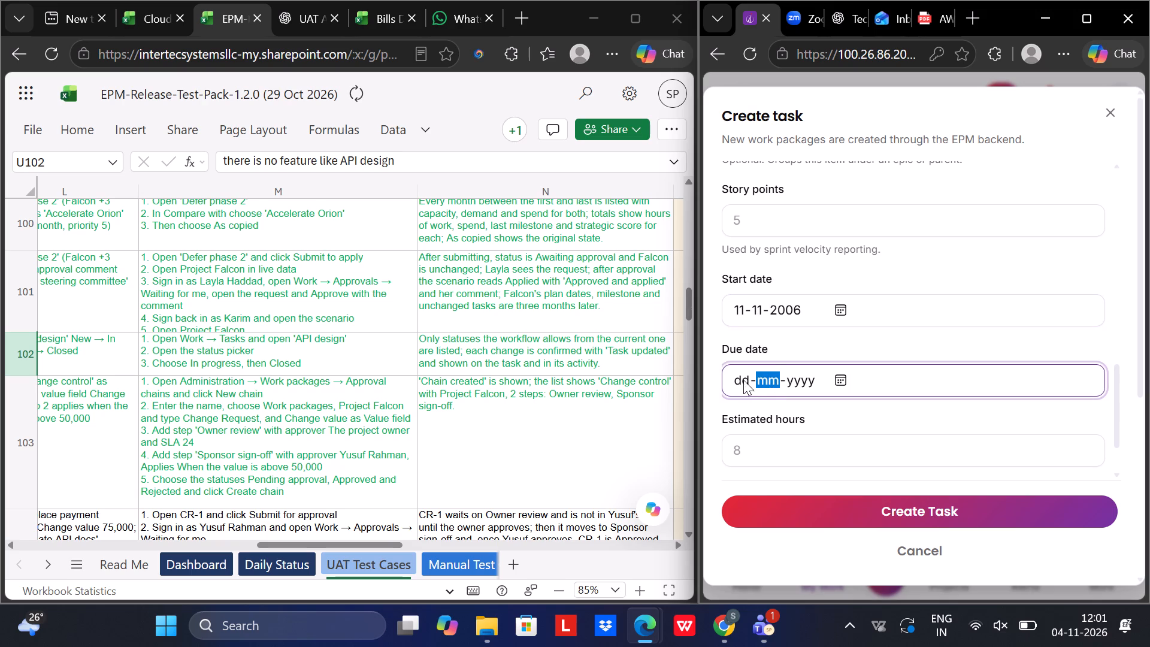
pyautogui.click(740, 382)
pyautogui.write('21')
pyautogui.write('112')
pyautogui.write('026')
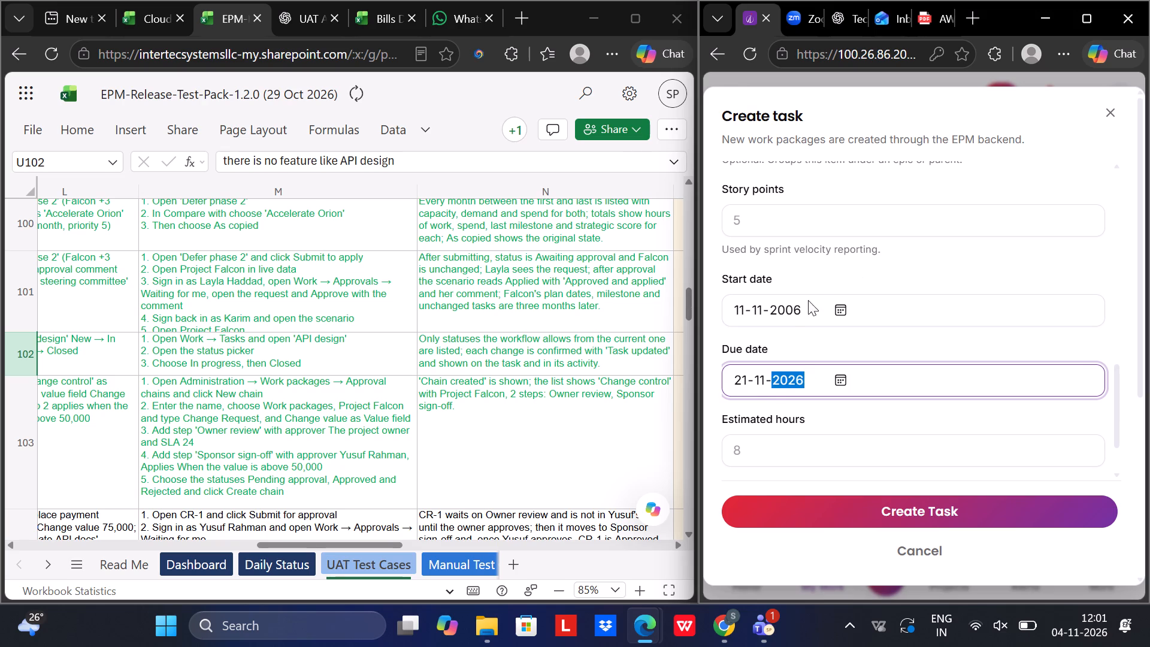
# Change the year of the new task's start date to 2026.
pyautogui.click(792, 307)
pyautogui.write('2026')
# Set the estimated hours to 8 and create the 'internship' task.
pyautogui.scroll(-1, 831, 391)
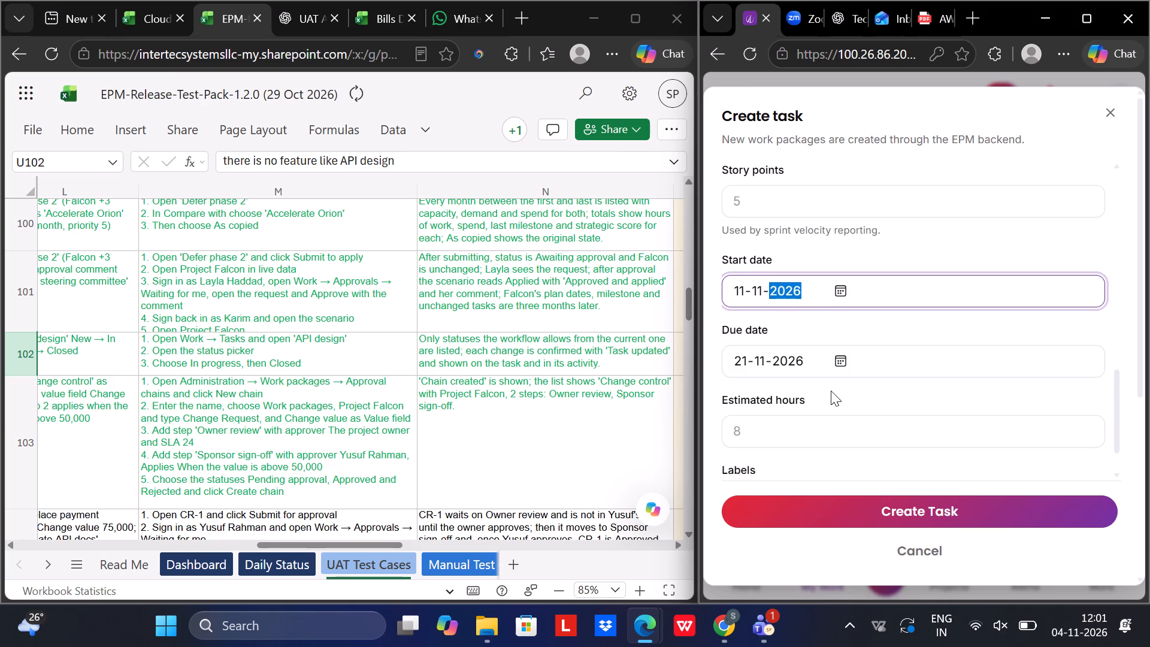
pyautogui.scroll(-1, 831, 391)
pyautogui.click(786, 376)
pyautogui.press('8')
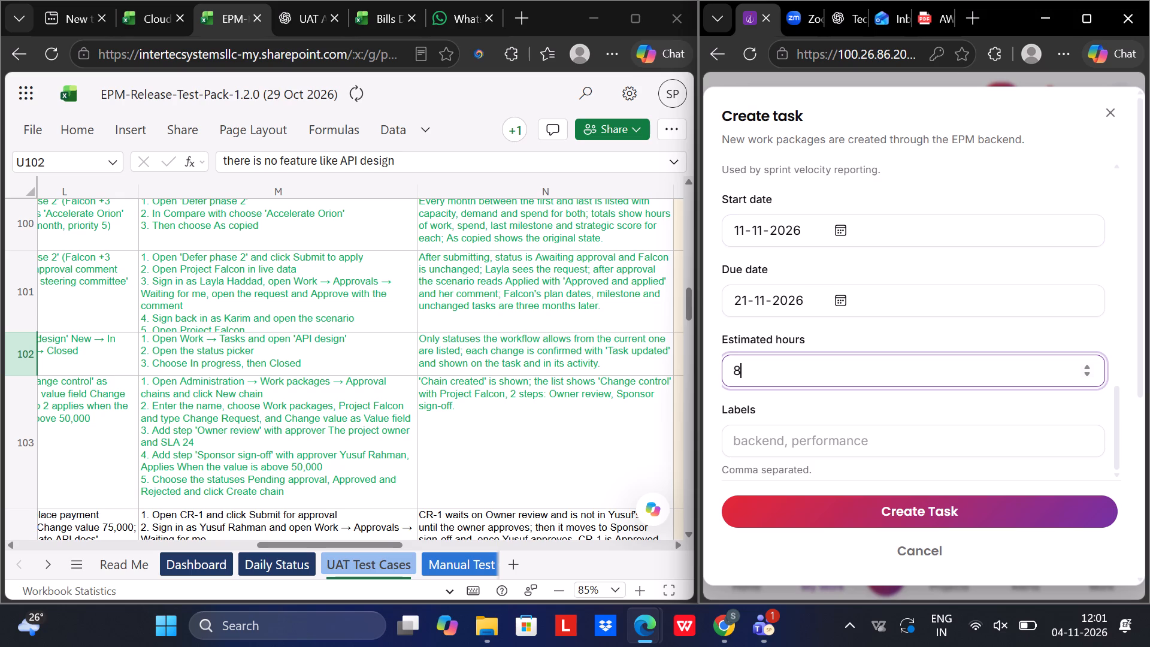
pyautogui.scroll(-2, 786, 376)
pyautogui.press('8')
pyautogui.press('BackSpace')
pyautogui.press('BackSpace')
pyautogui.press('8')
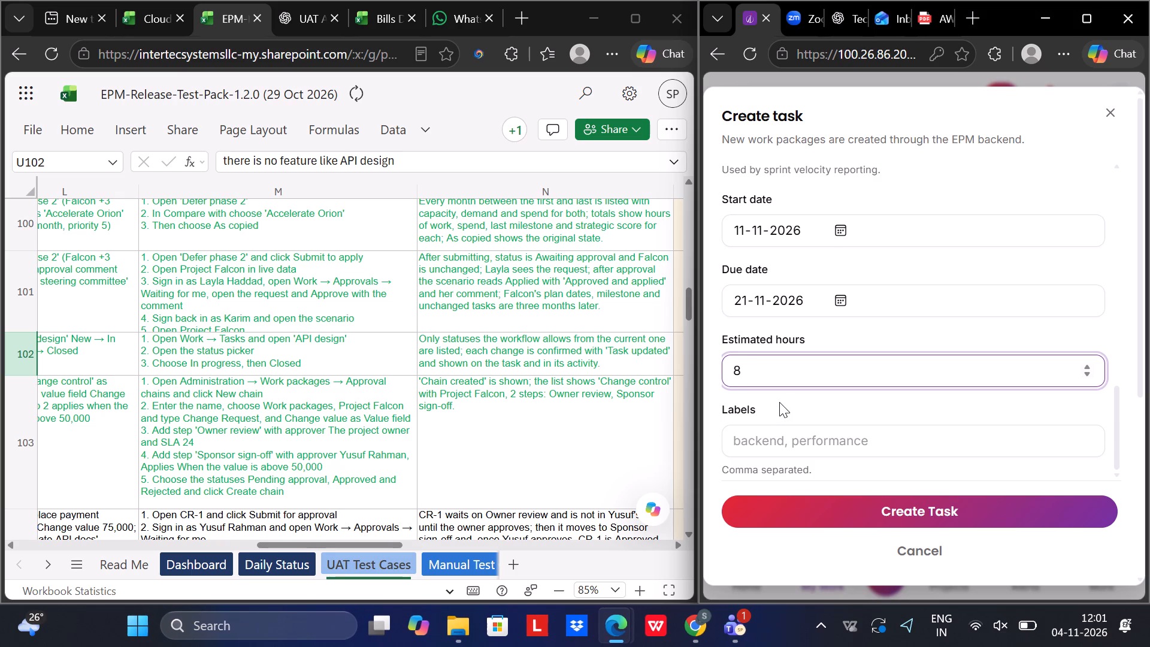
pyautogui.scroll(-1, 833, 442)
pyautogui.click(843, 427)
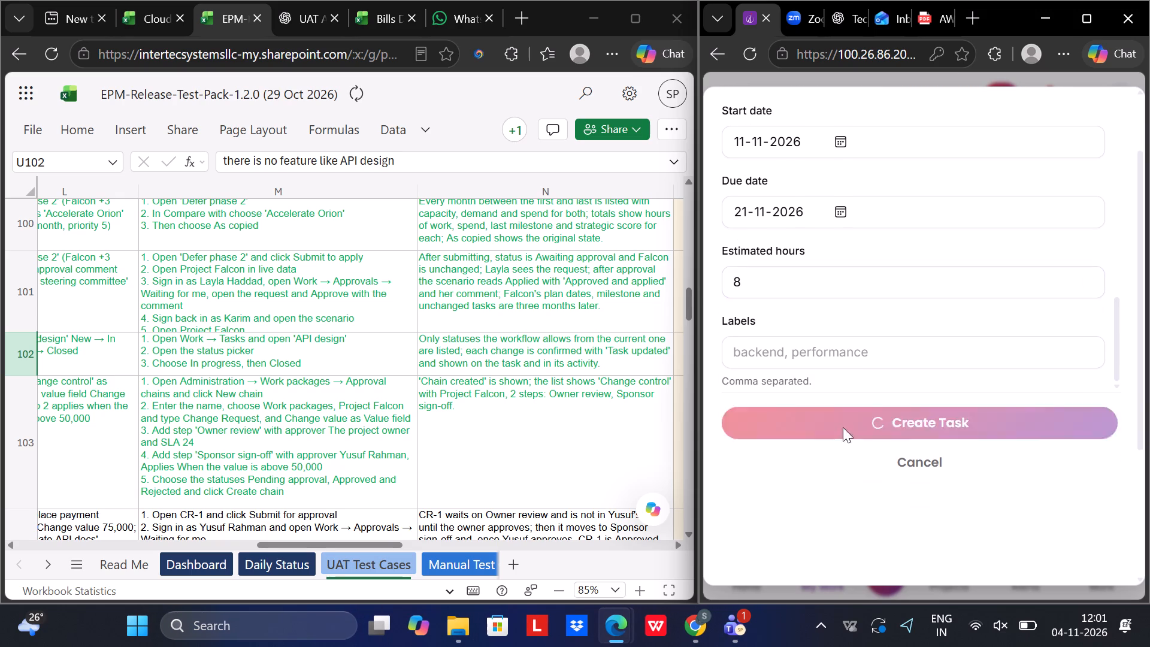
# Check the My Work list view for the newly created 'internship' task.
pyautogui.scroll(-1, 843, 427)
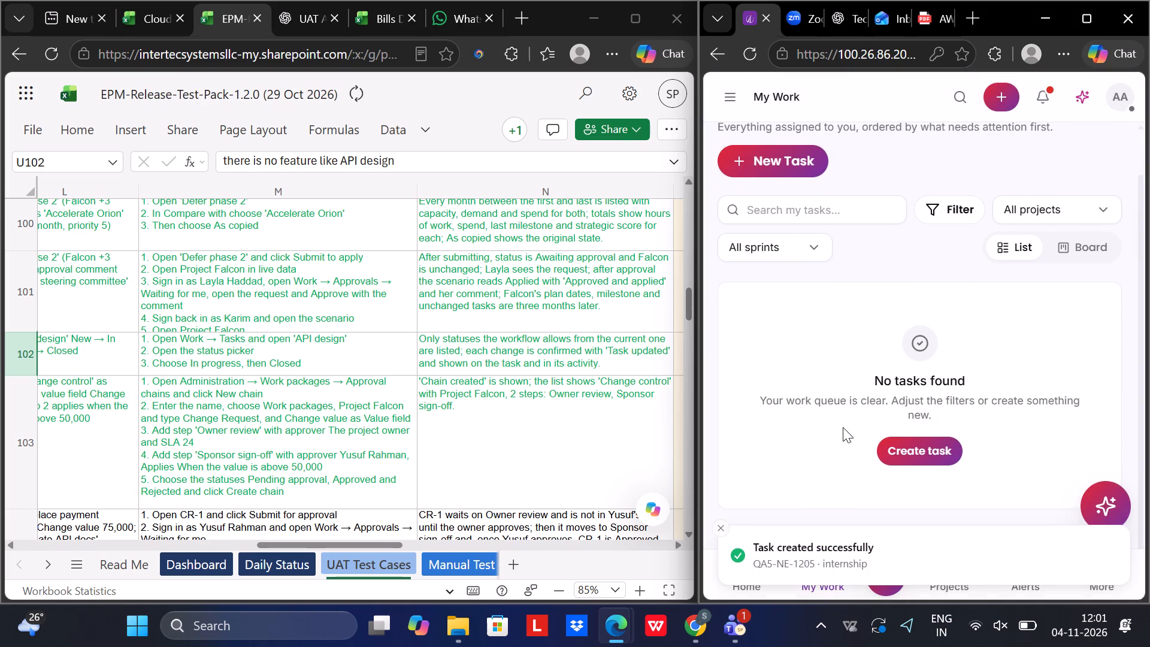
pyautogui.scroll(-1, 843, 427)
pyautogui.scroll(1, 843, 427)
pyautogui.scroll(-1, 843, 427)
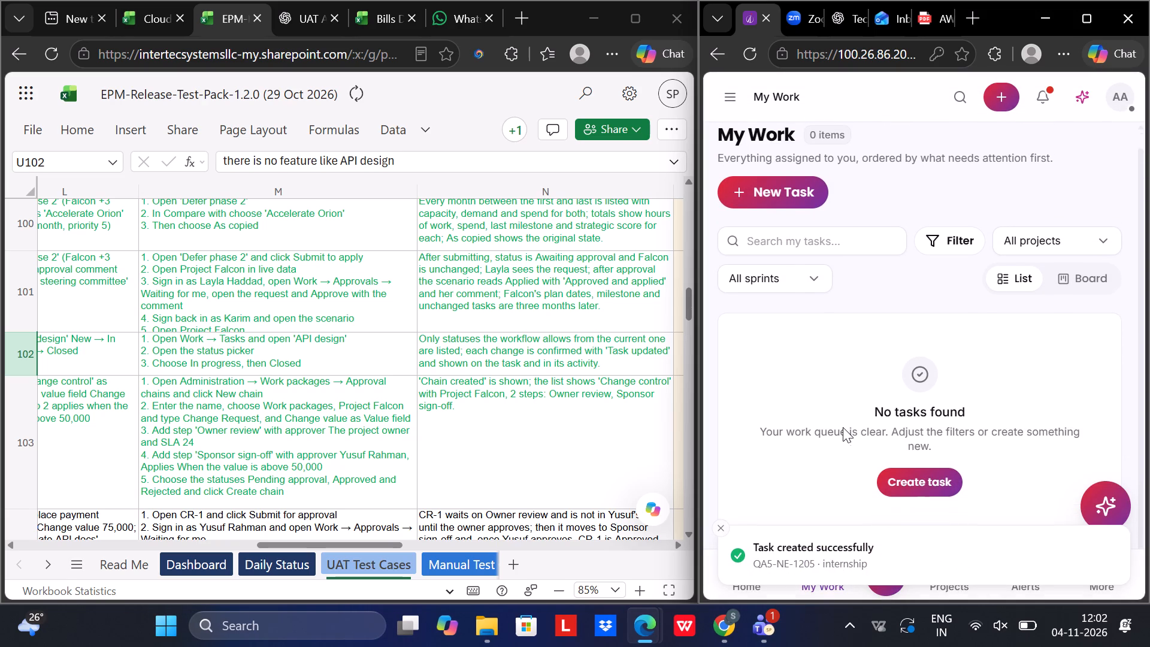
pyautogui.scroll(-1, 843, 427)
pyautogui.scroll(1, 843, 427)
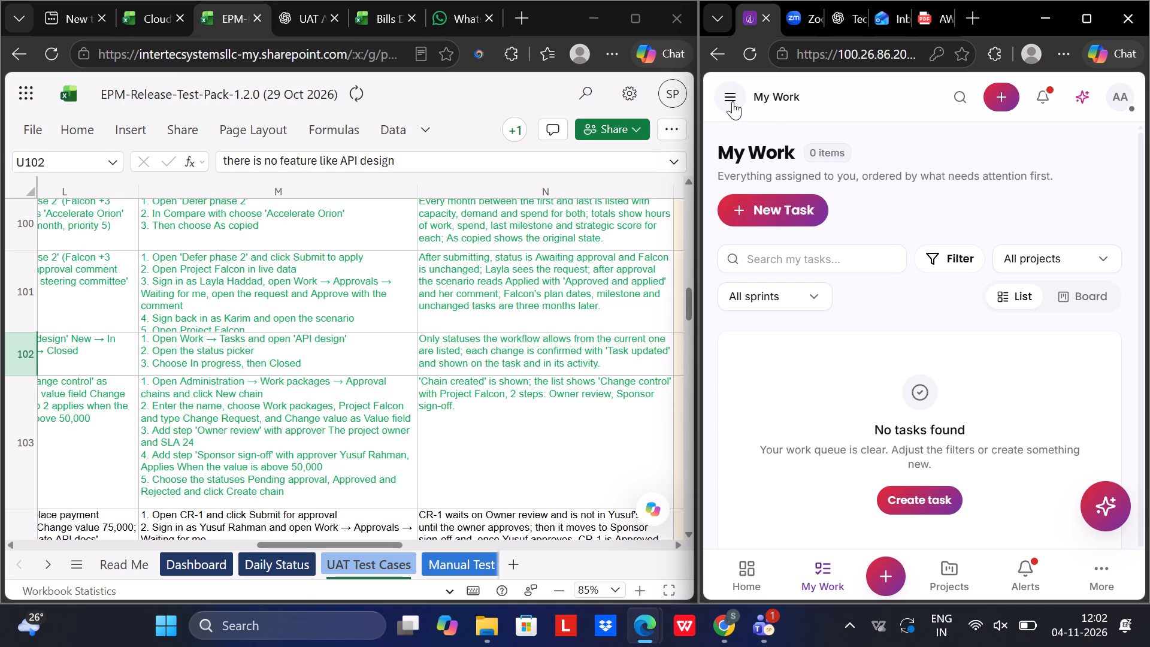
pyautogui.hscroll(-1, 927, 311)
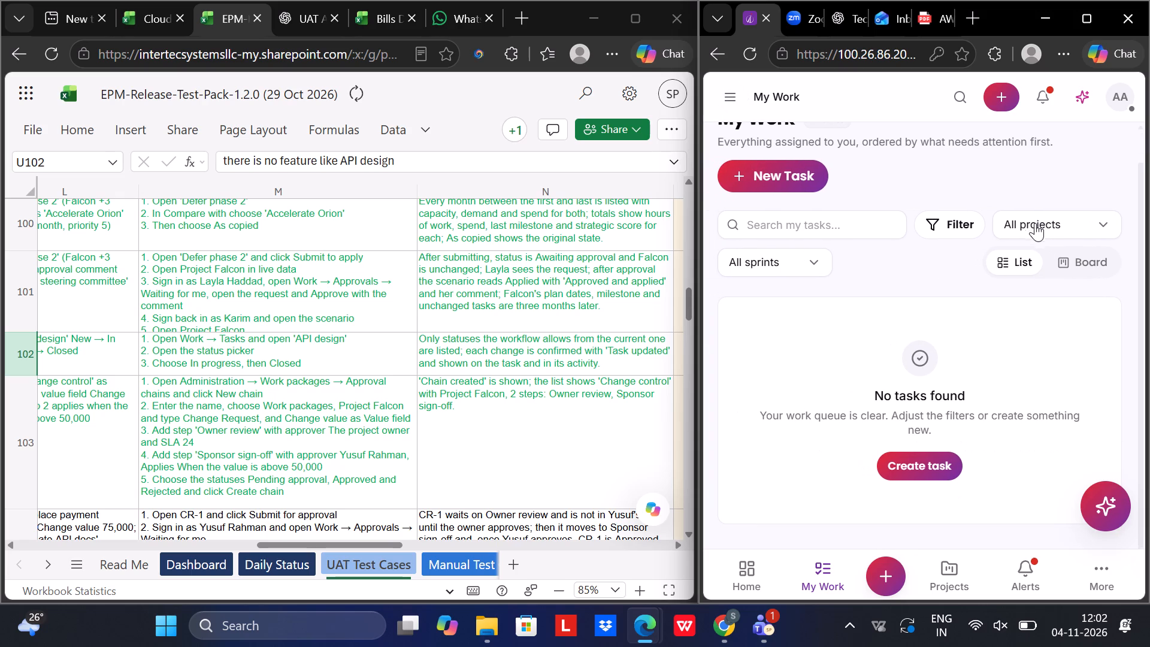
pyautogui.click(1010, 255)
pyautogui.scroll(-1, 930, 294)
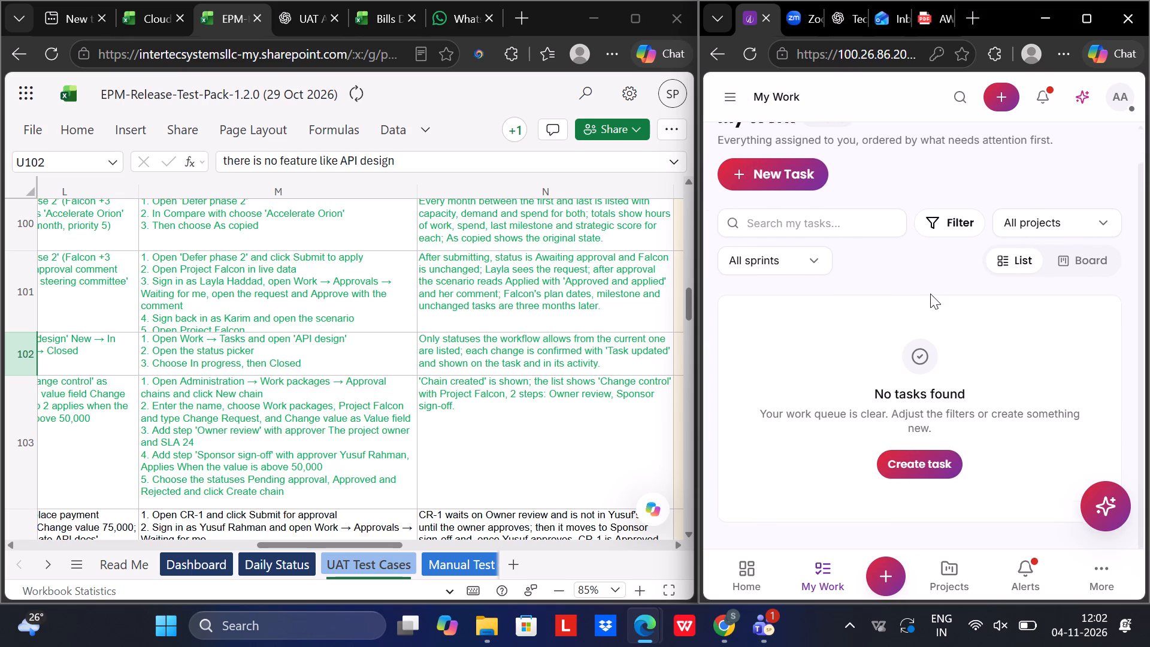
pyautogui.scroll(-1, 930, 294)
pyautogui.hscroll(-2, 524, 391)
pyautogui.scroll(1, 524, 391)
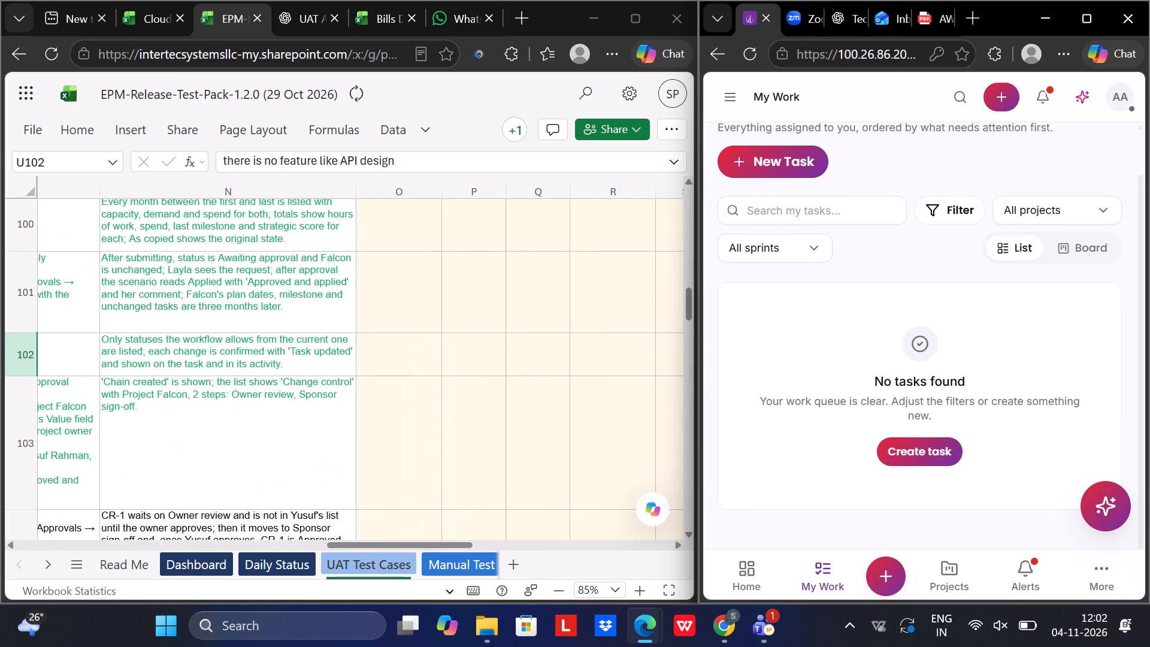
# Review the tester comments in column U of the UAT Test Cases sheet for rows 102 to 111.
pyautogui.scroll(1, 524, 391)
pyautogui.hscroll(-4, 524, 391)
pyautogui.scroll(-1, 524, 391)
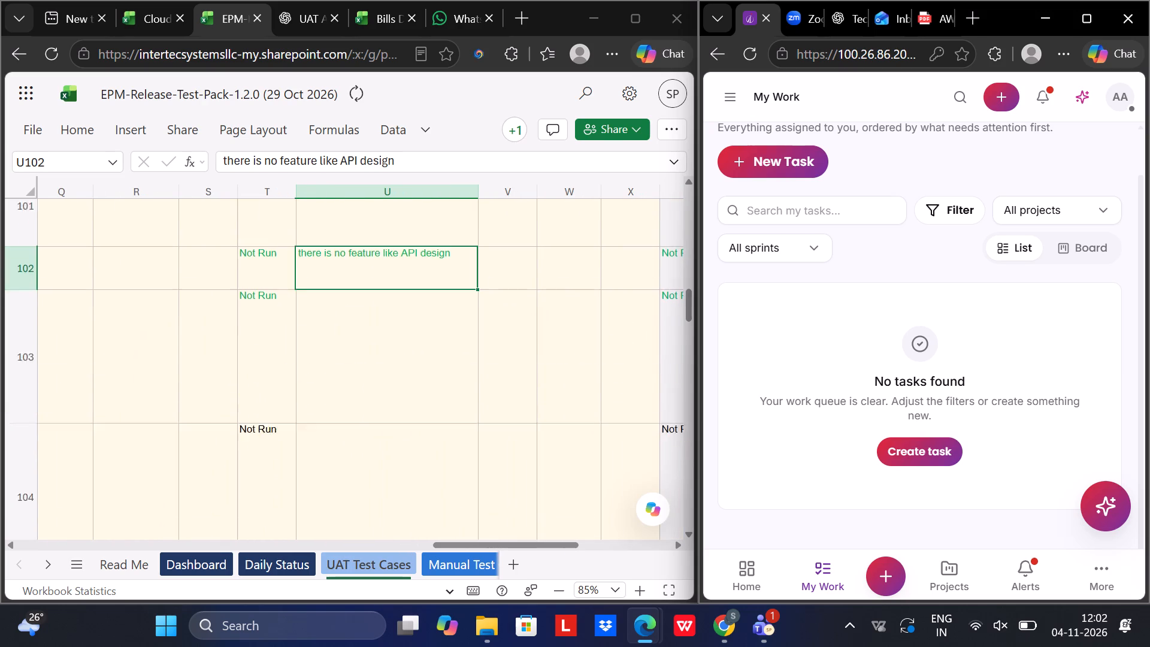
pyautogui.scroll(-2, 524, 391)
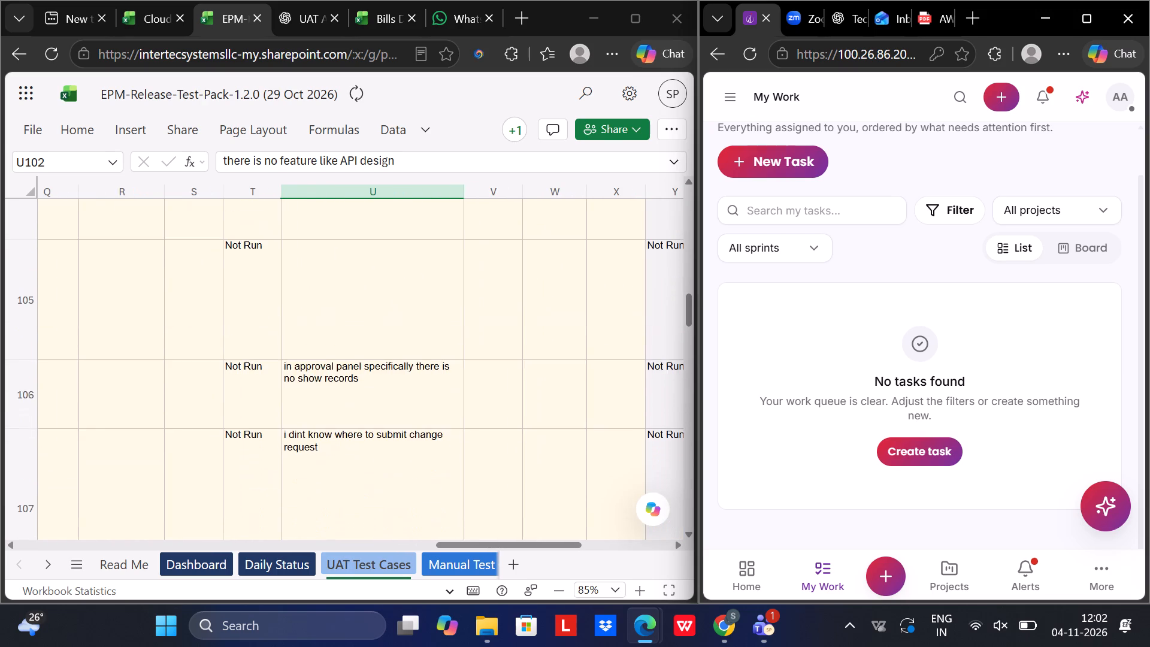
pyautogui.scroll(-1, 524, 391)
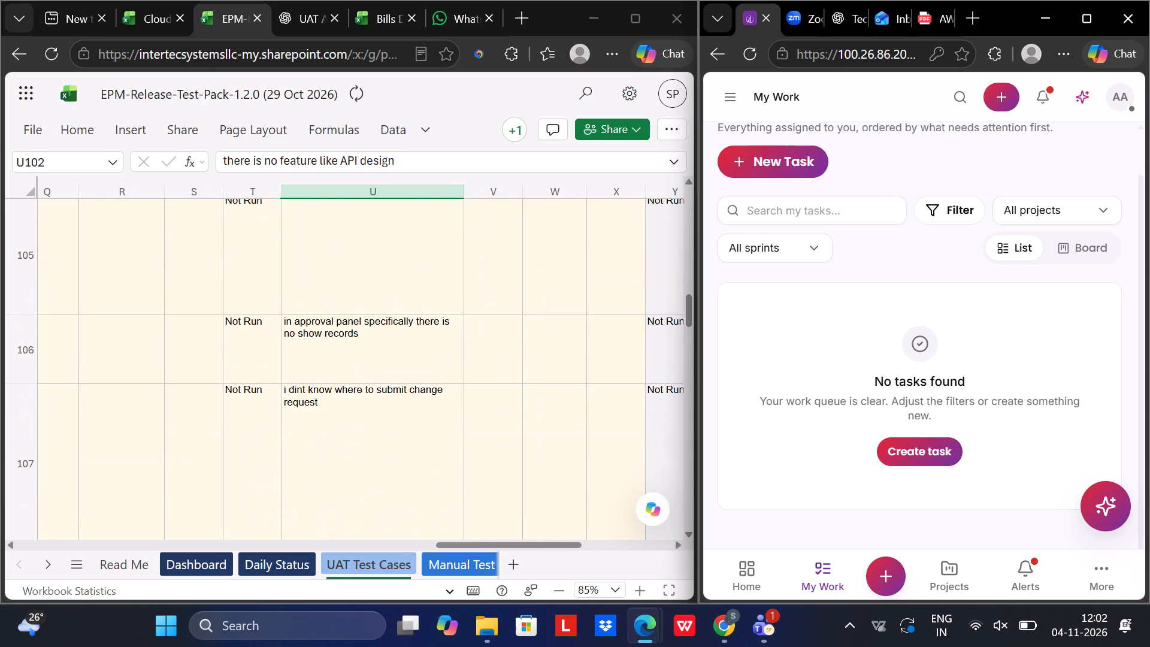
pyautogui.scroll(-1, 524, 391)
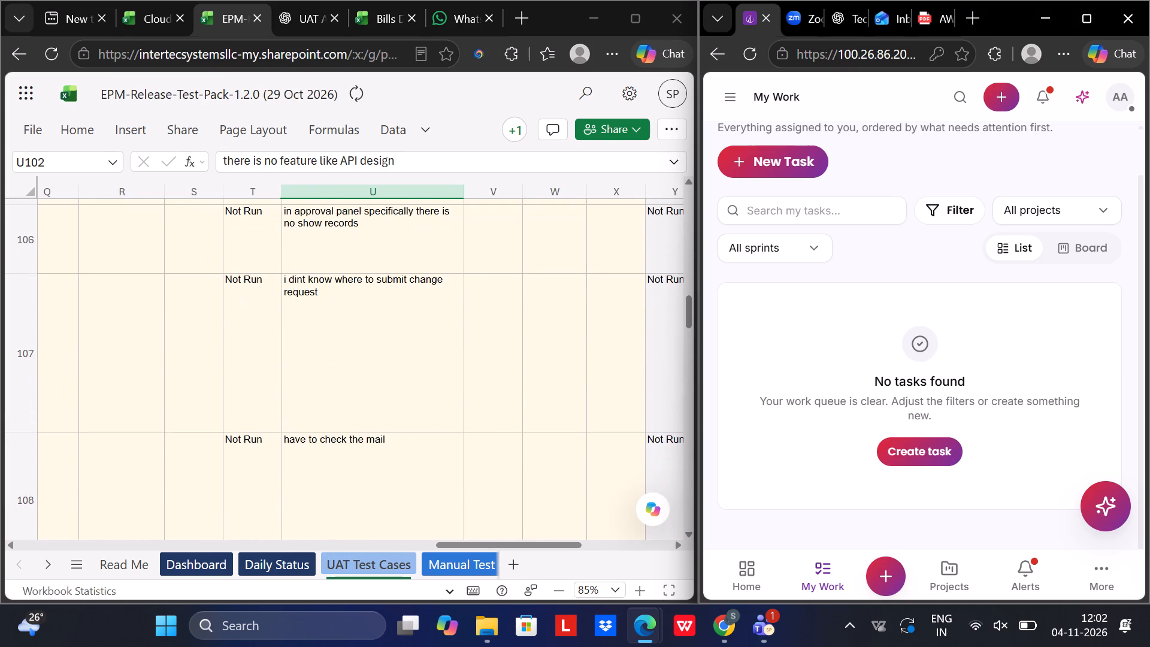
pyautogui.scroll(-1, 370, 388)
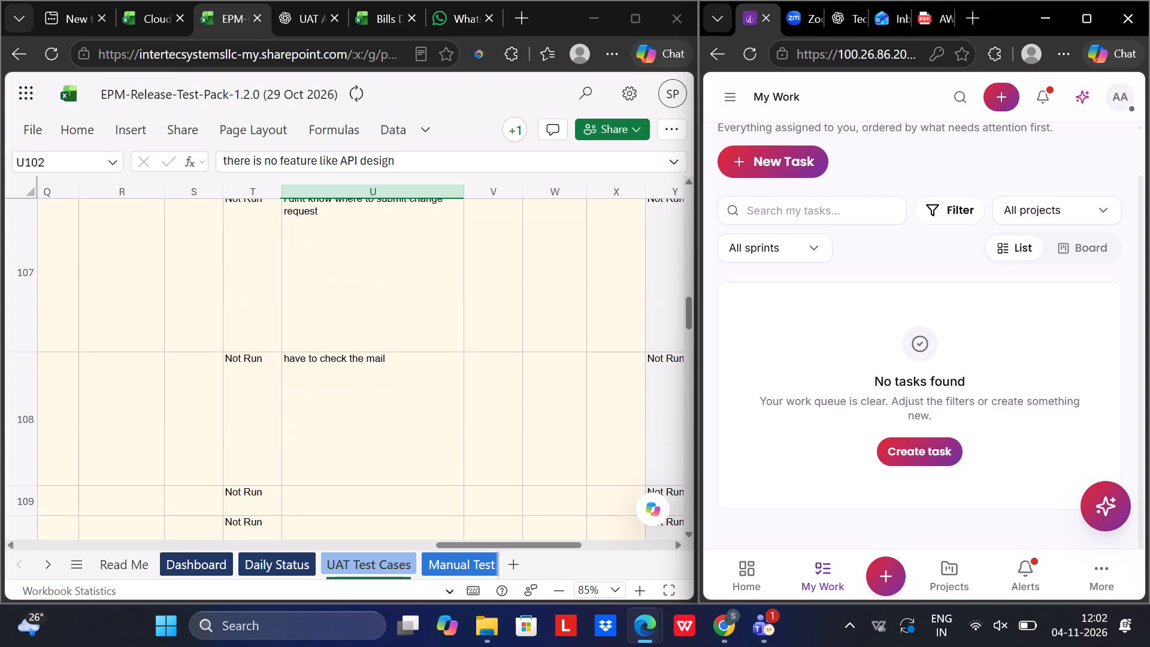
pyautogui.scroll(-2, 370, 388)
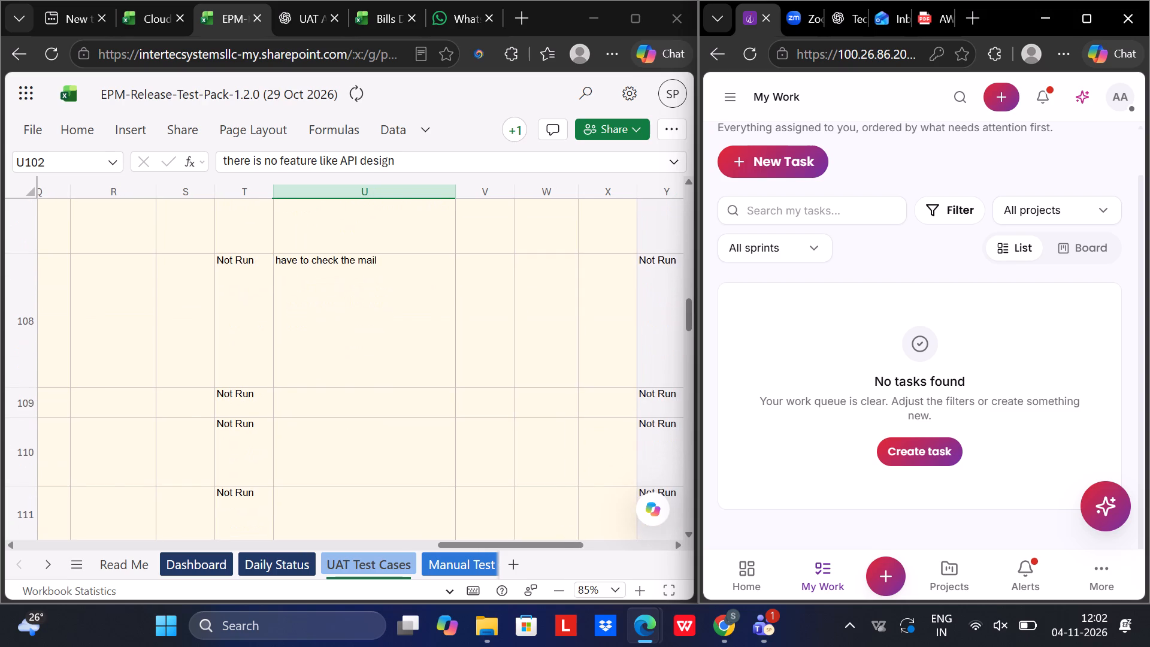
# Check the test steps and expected result of the row 108 case commented 'have to check the mail'.
pyautogui.hscroll(1, 370, 388)
pyautogui.scroll(-1, 370, 388)
pyautogui.scroll(1, 370, 388)
pyautogui.hscroll(1, 370, 388)
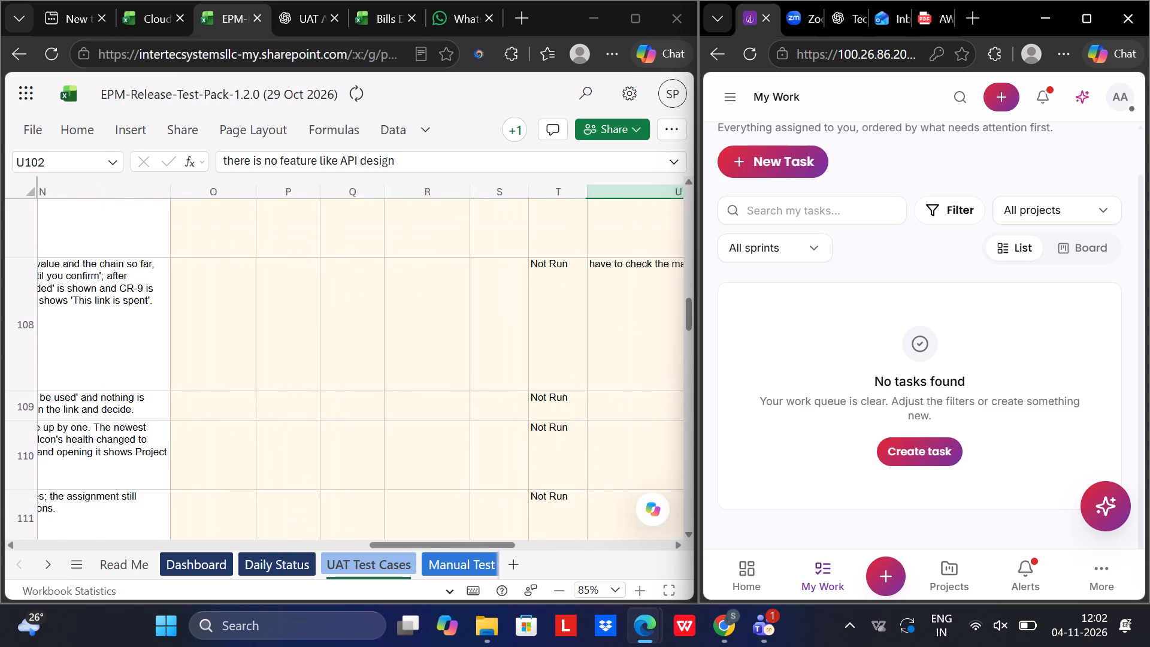
pyautogui.hscroll(3, 370, 388)
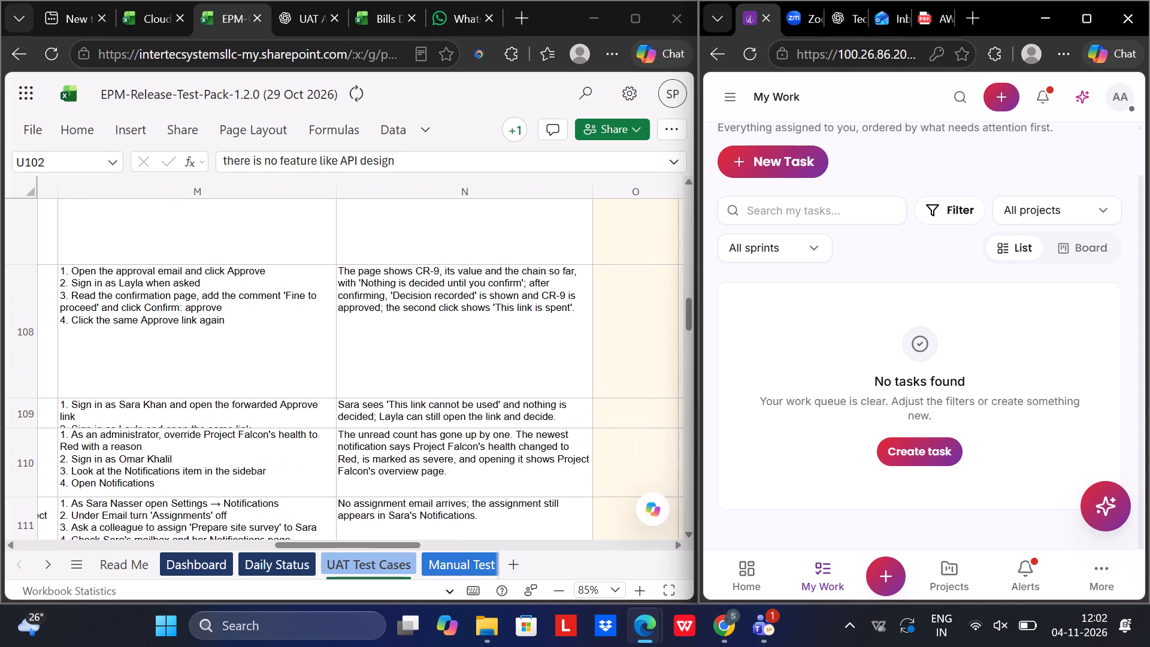
pyautogui.hscroll(-6, 370, 388)
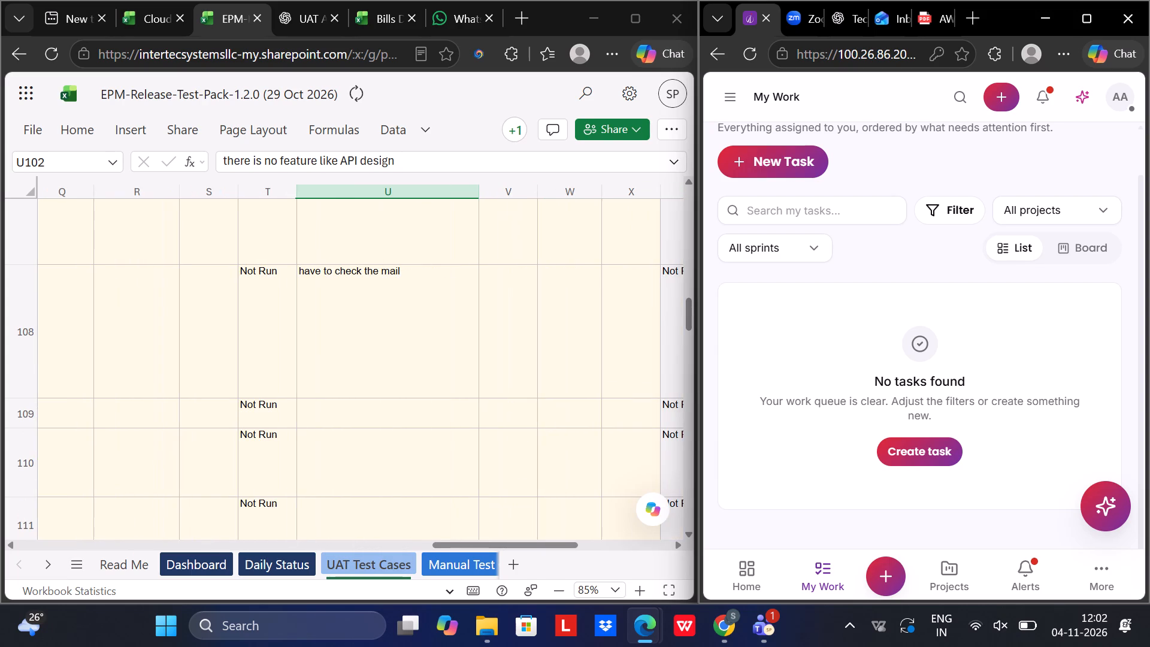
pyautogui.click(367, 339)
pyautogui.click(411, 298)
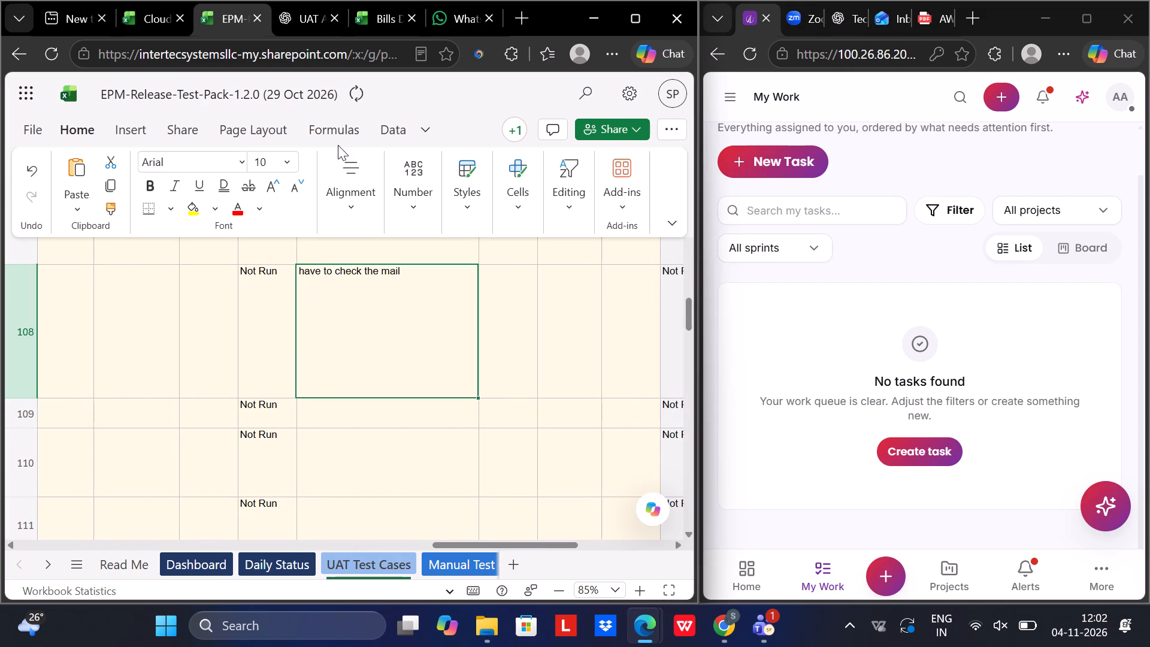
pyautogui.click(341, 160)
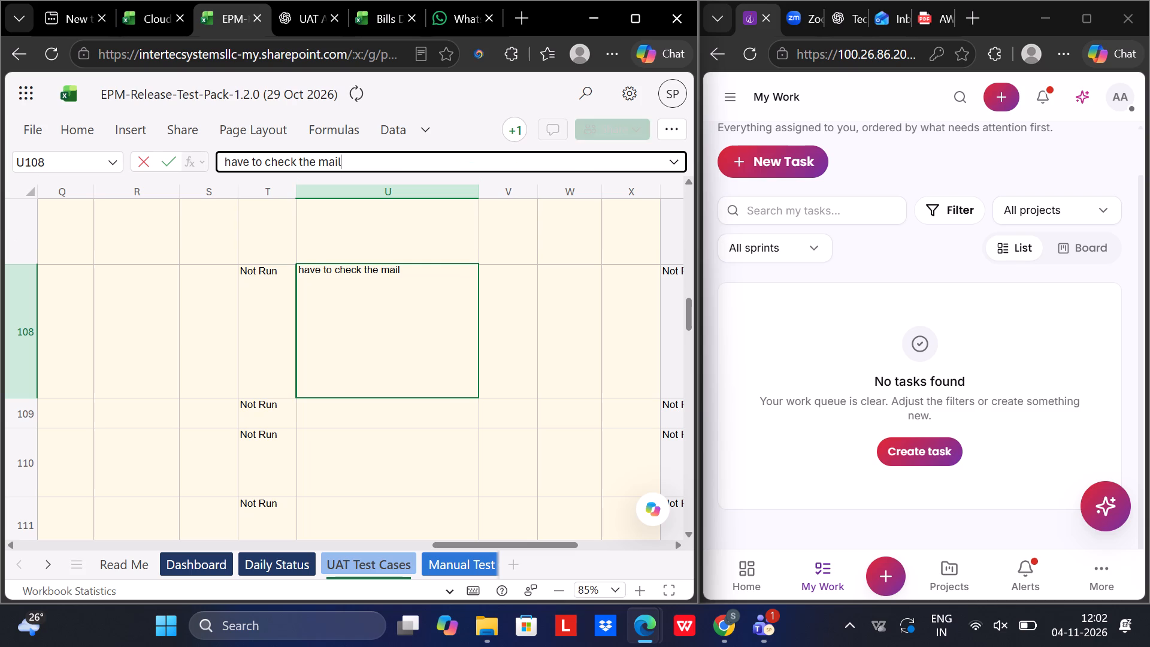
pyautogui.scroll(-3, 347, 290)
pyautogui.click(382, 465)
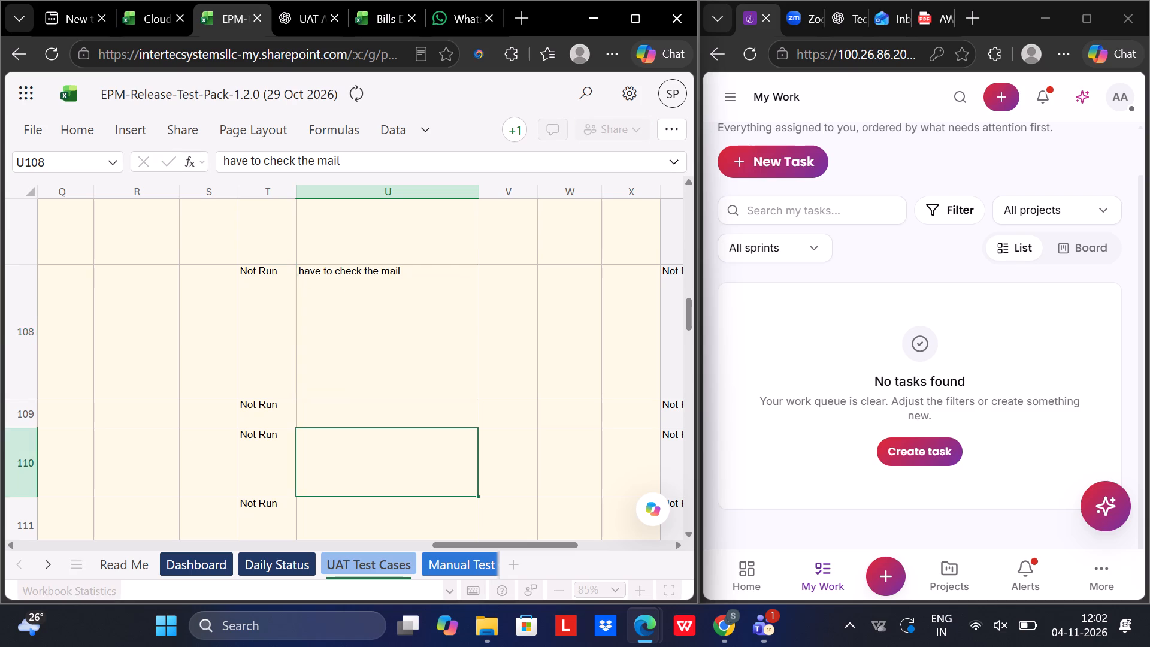
# Review the remaining tester comments in column U from row 111 down to about row 203.
pyautogui.scroll(-2, 382, 465)
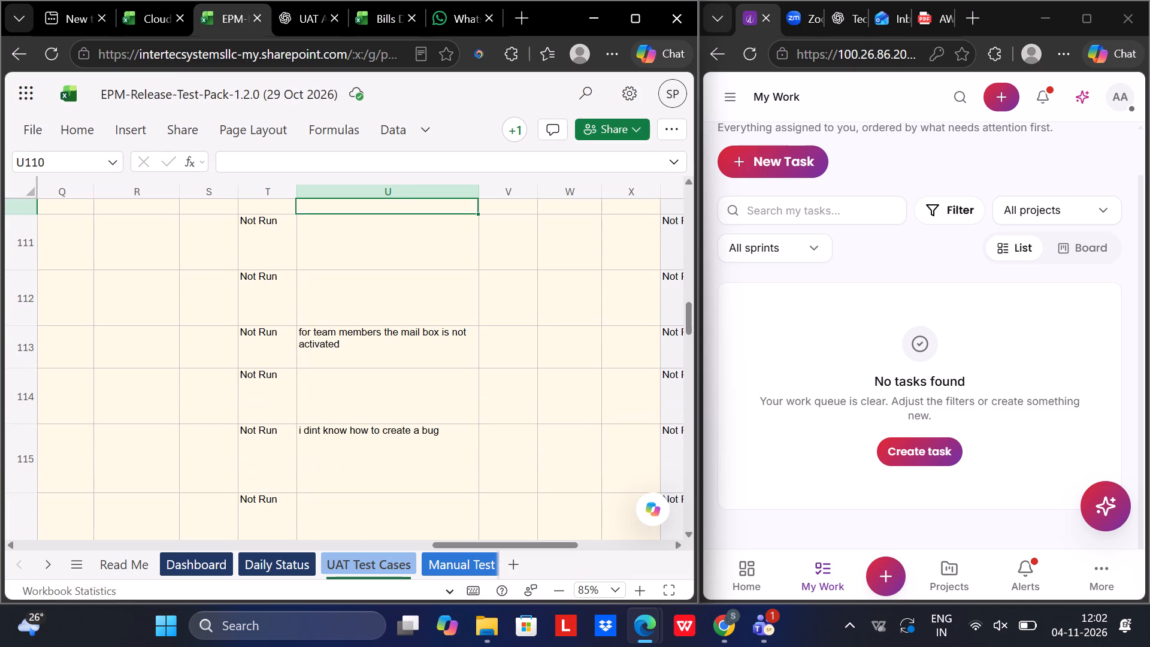
pyautogui.scroll(-2, 382, 465)
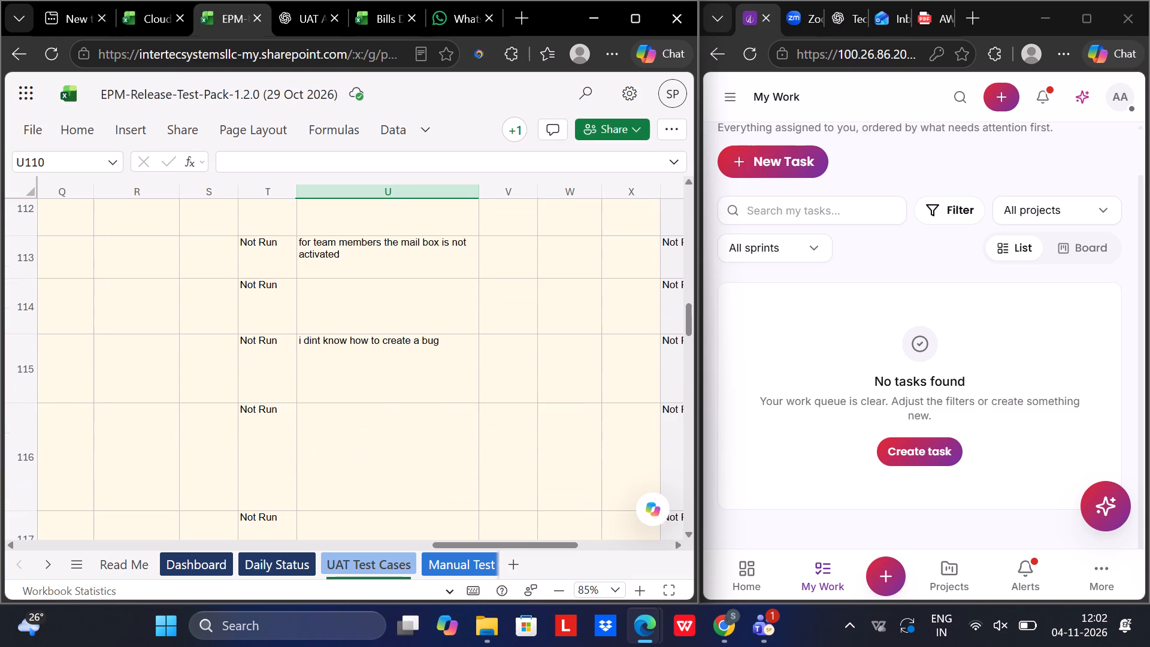
pyautogui.scroll(-2, 382, 465)
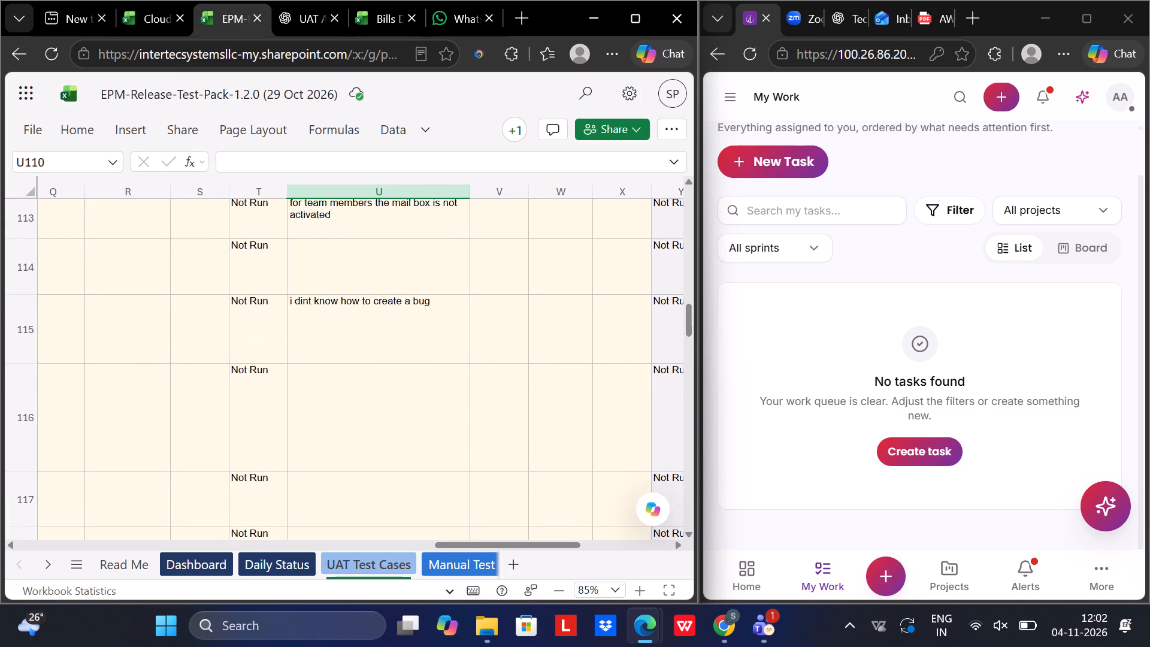
pyautogui.scroll(-1, 382, 465)
pyautogui.hscroll(-1, 382, 465)
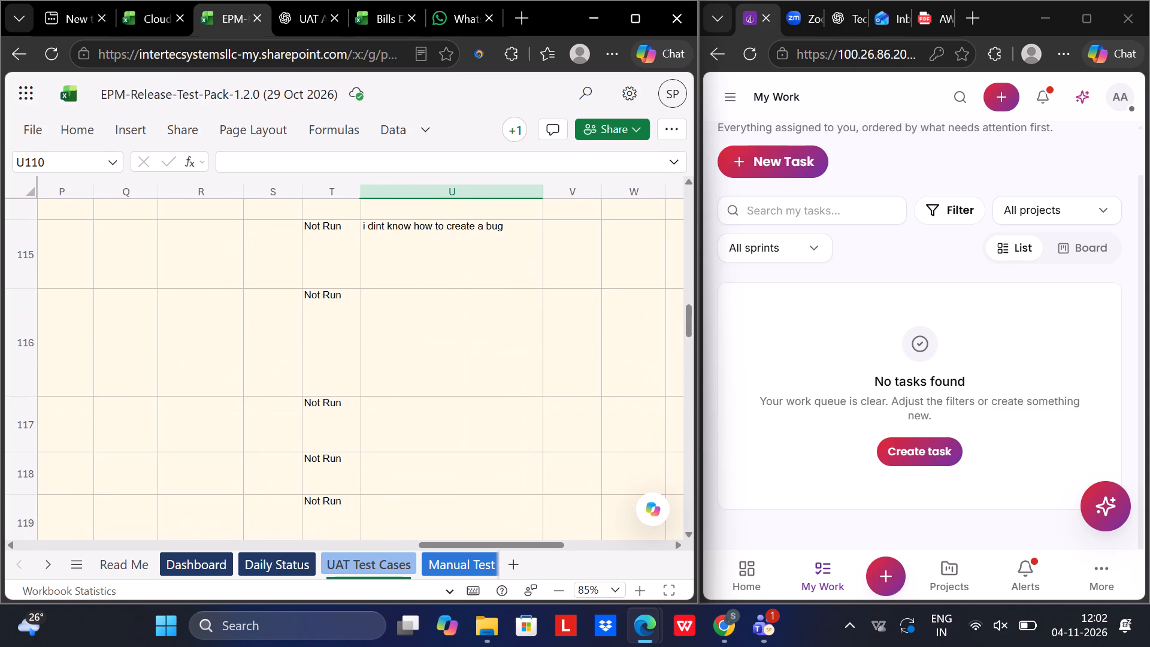
pyautogui.scroll(-2, 382, 465)
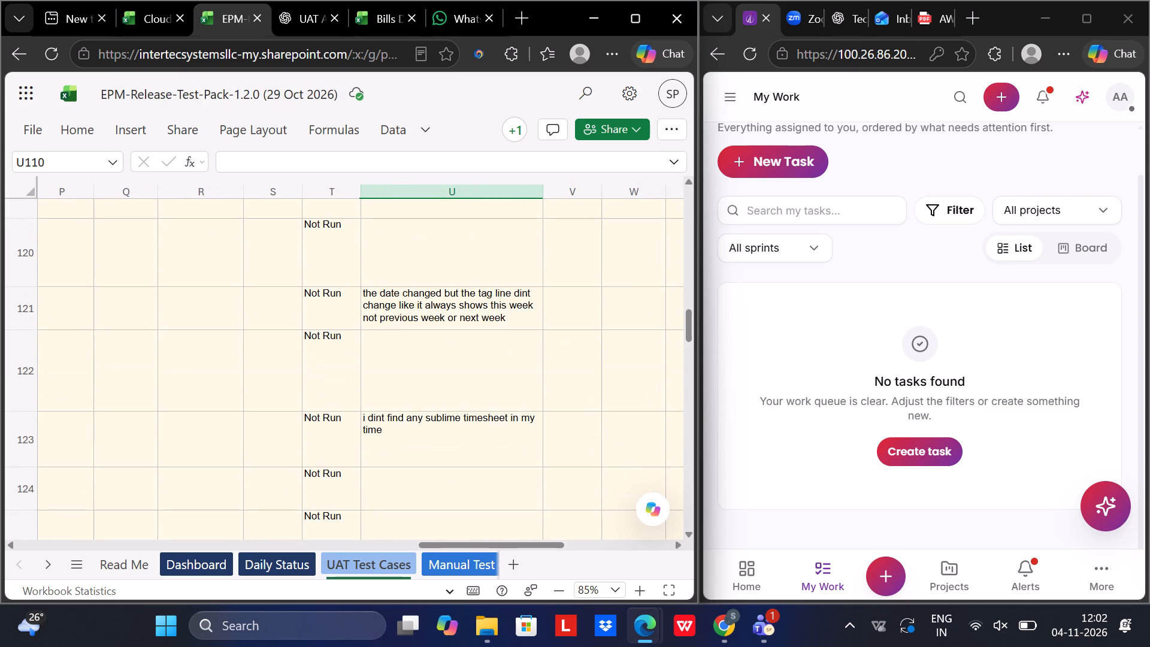
pyautogui.scroll(-2, 382, 465)
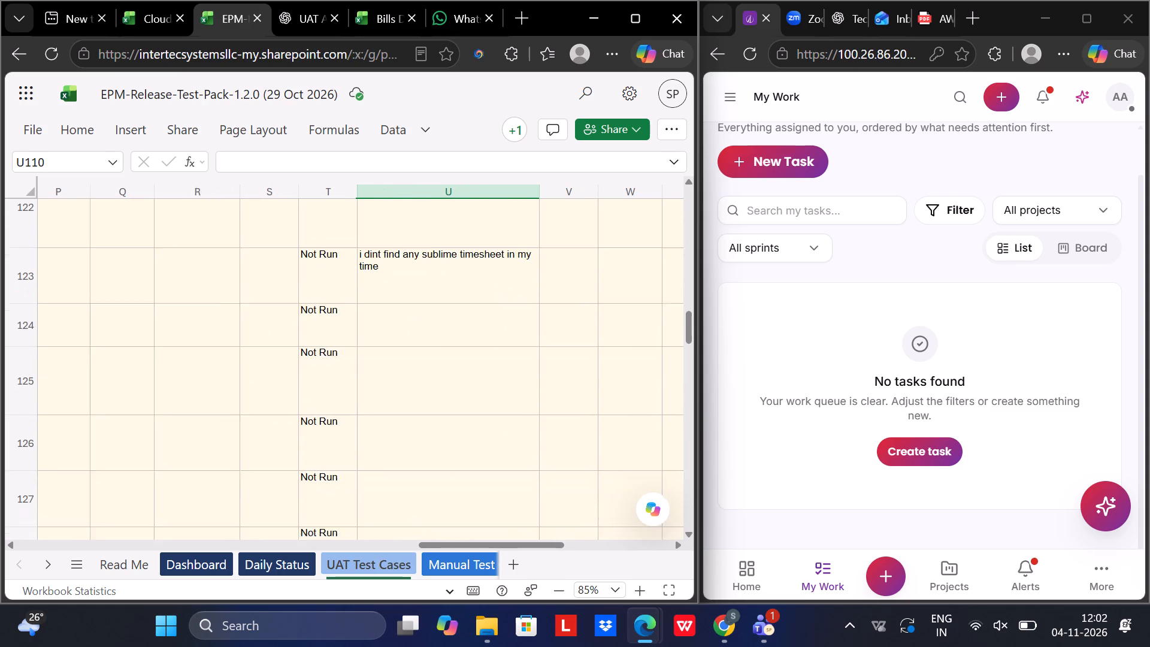
pyautogui.scroll(-6, 382, 465)
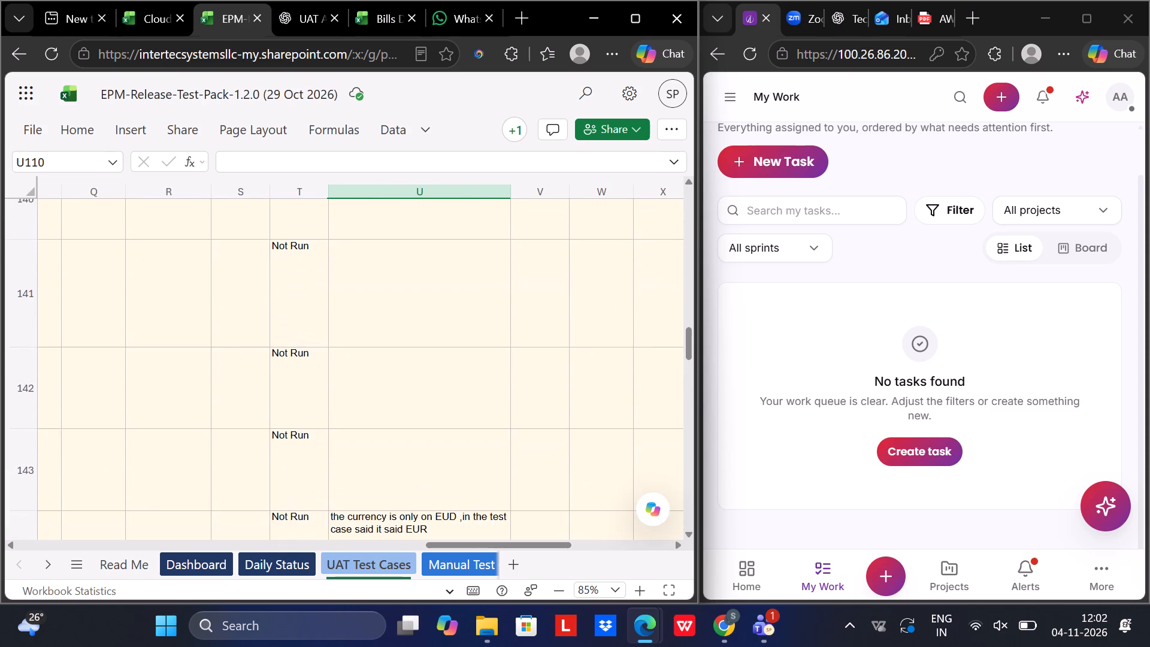
pyautogui.scroll(-5, 382, 465)
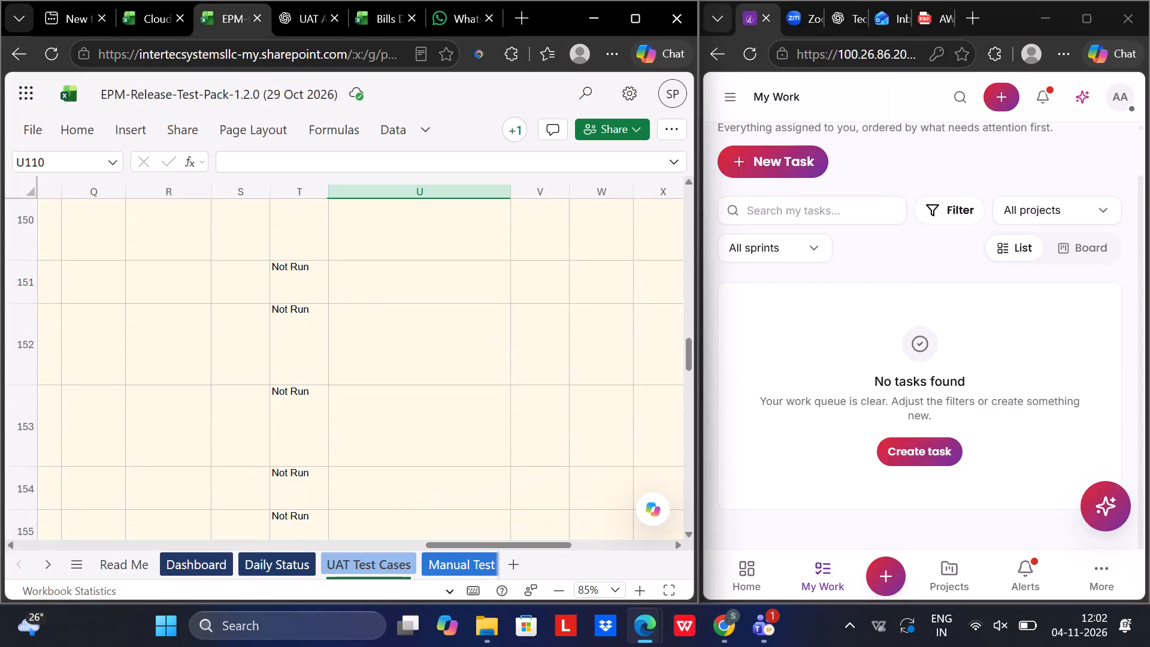
pyautogui.scroll(-1, 382, 465)
pyautogui.scroll(2, 382, 465)
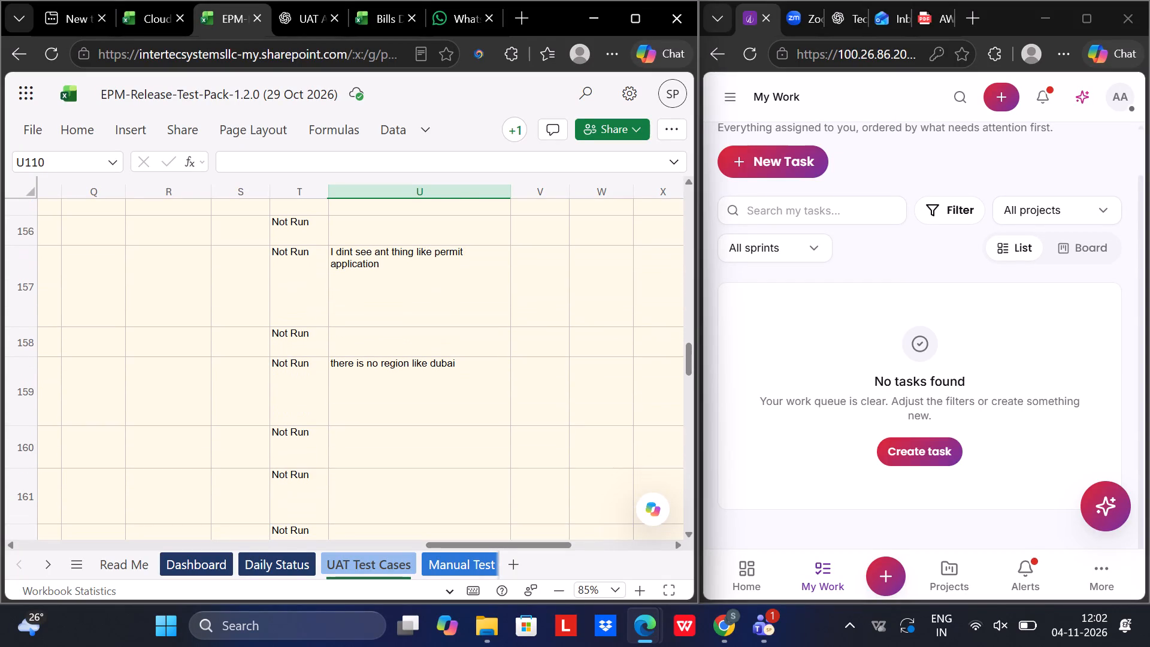
pyautogui.scroll(-5, 382, 465)
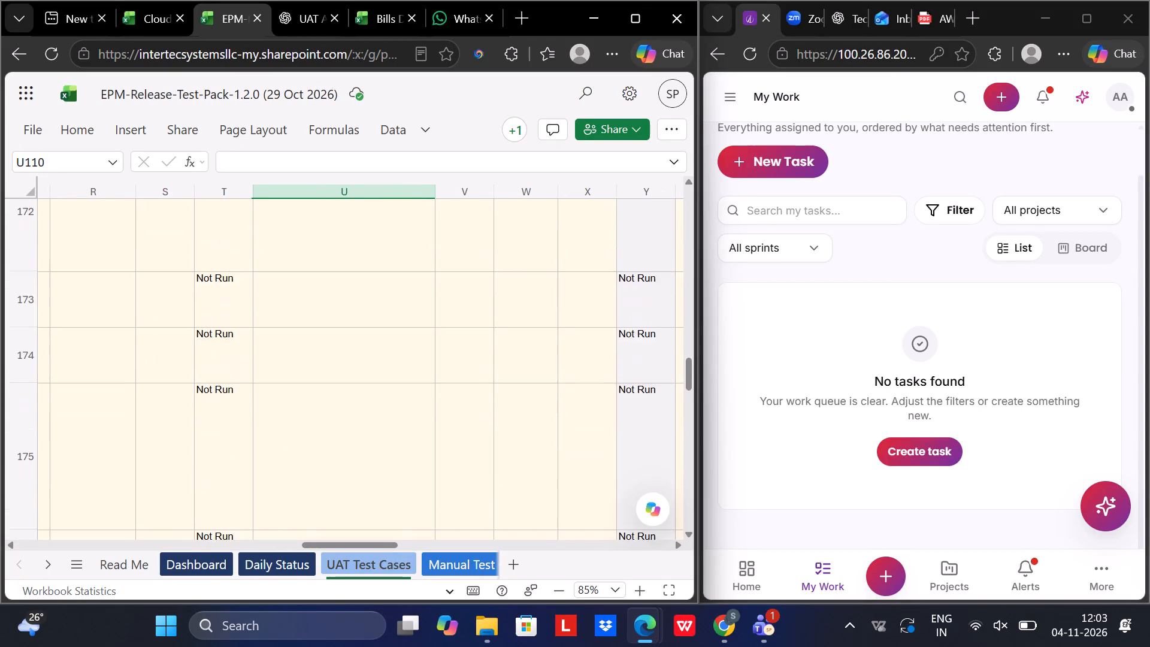
pyautogui.scroll(-5, 382, 465)
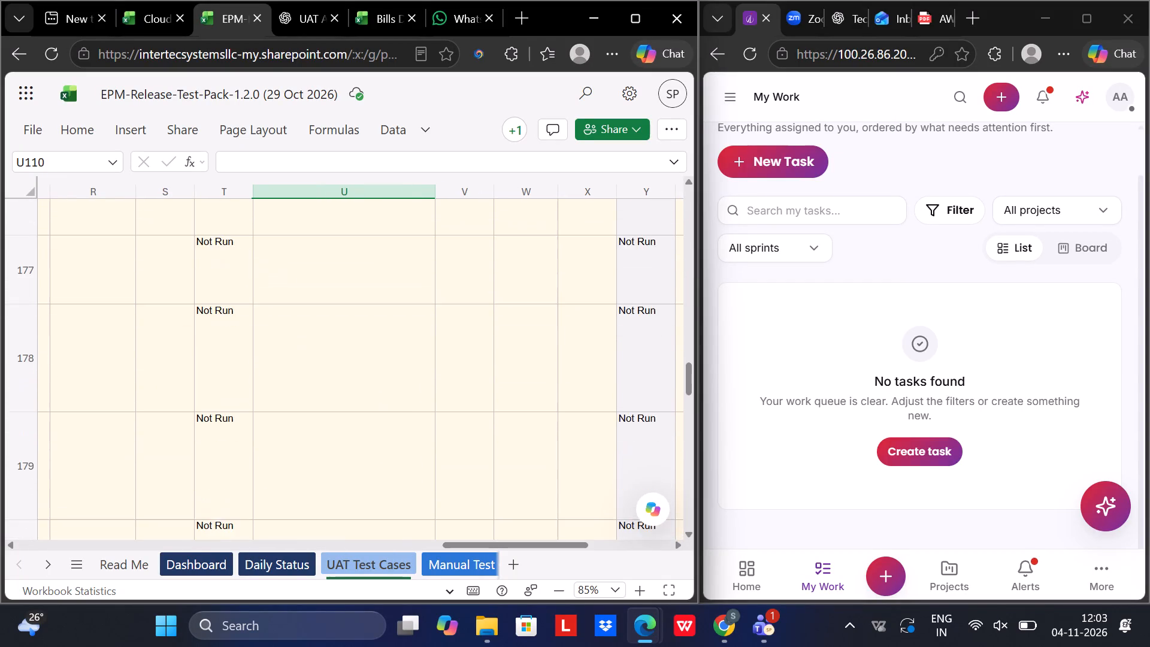
pyautogui.scroll(-4, 382, 465)
pyautogui.scroll(1, 382, 465)
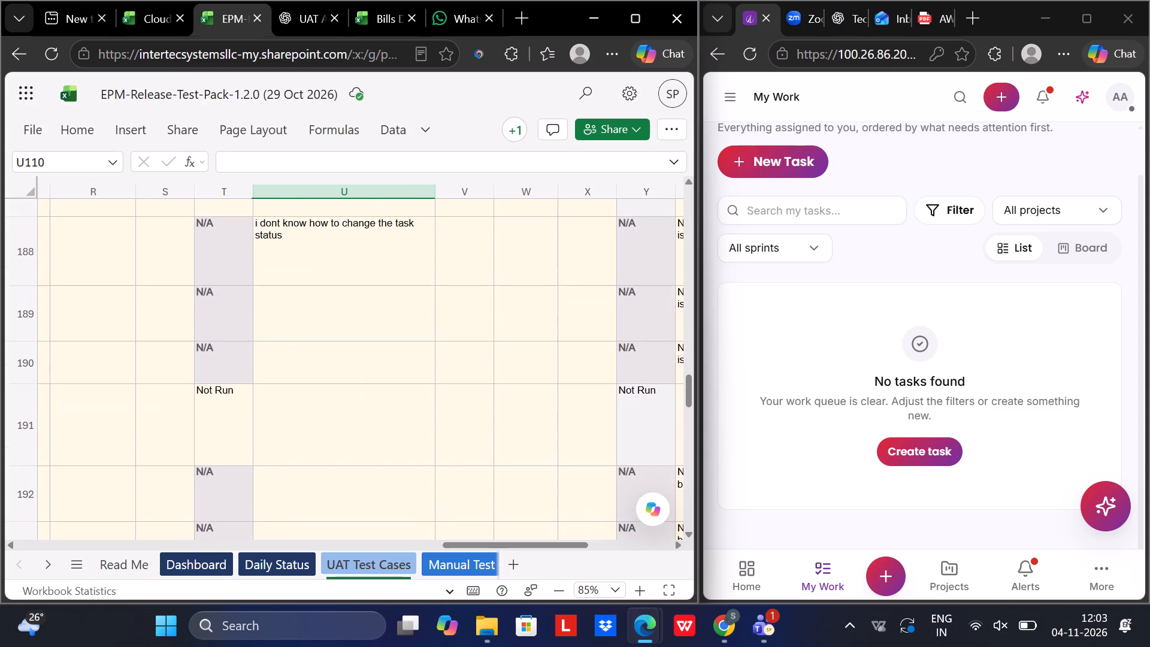
pyautogui.scroll(-5, 382, 465)
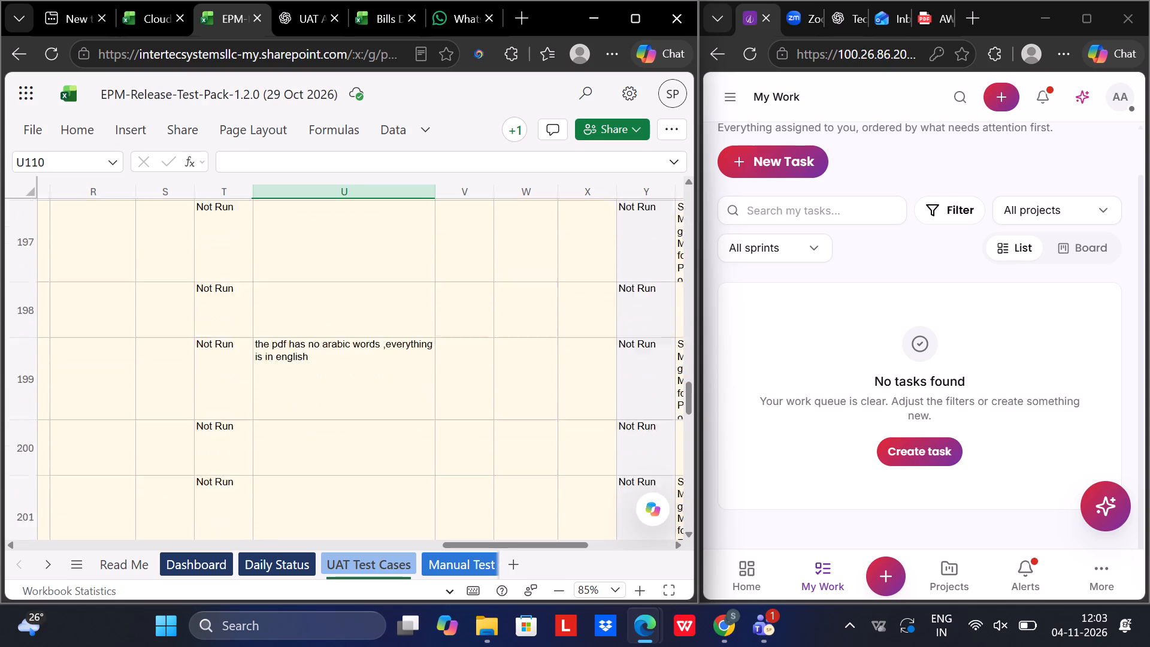
pyautogui.scroll(-2, 382, 465)
# Clear the row 199 comment in column U about the PDF having no Arabic words.
pyautogui.scroll(1, 382, 465)
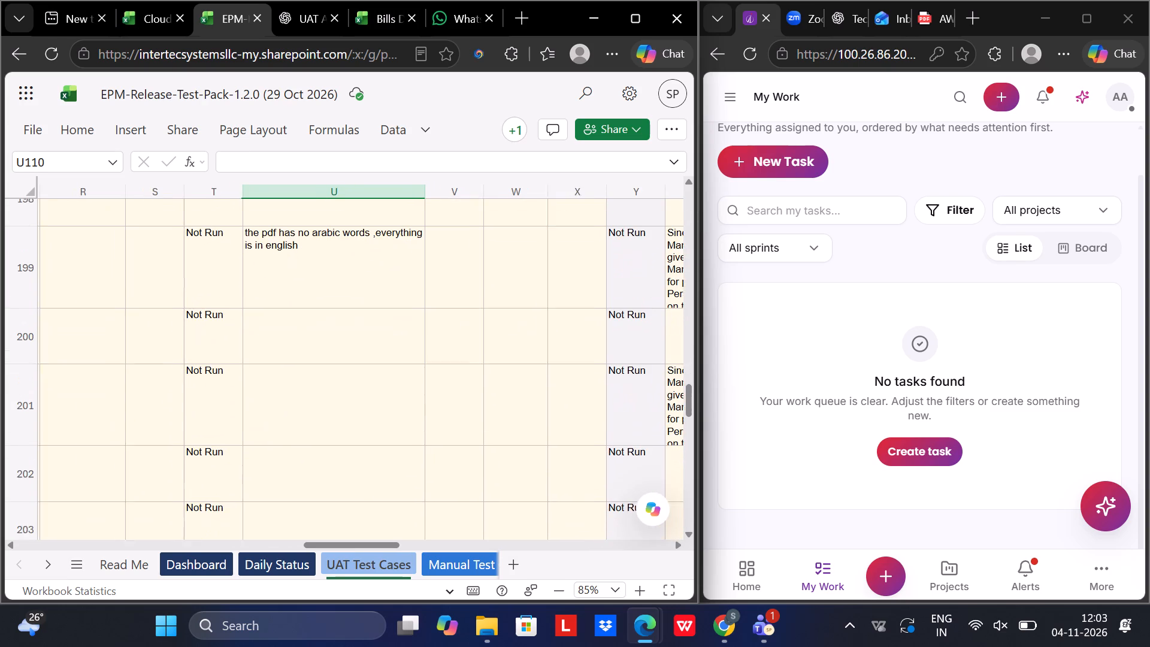
pyautogui.click(327, 285)
pyautogui.click(316, 250)
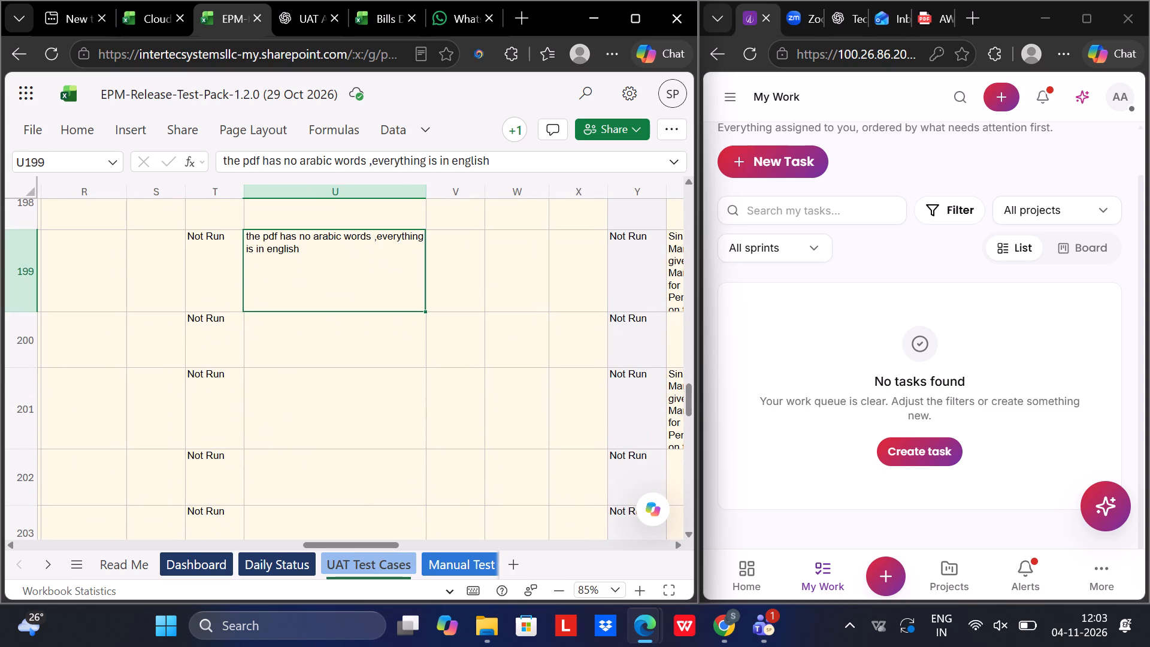
pyautogui.click(316, 250)
pyautogui.moveTo(316, 250); pyautogui.dragTo(289, 255)
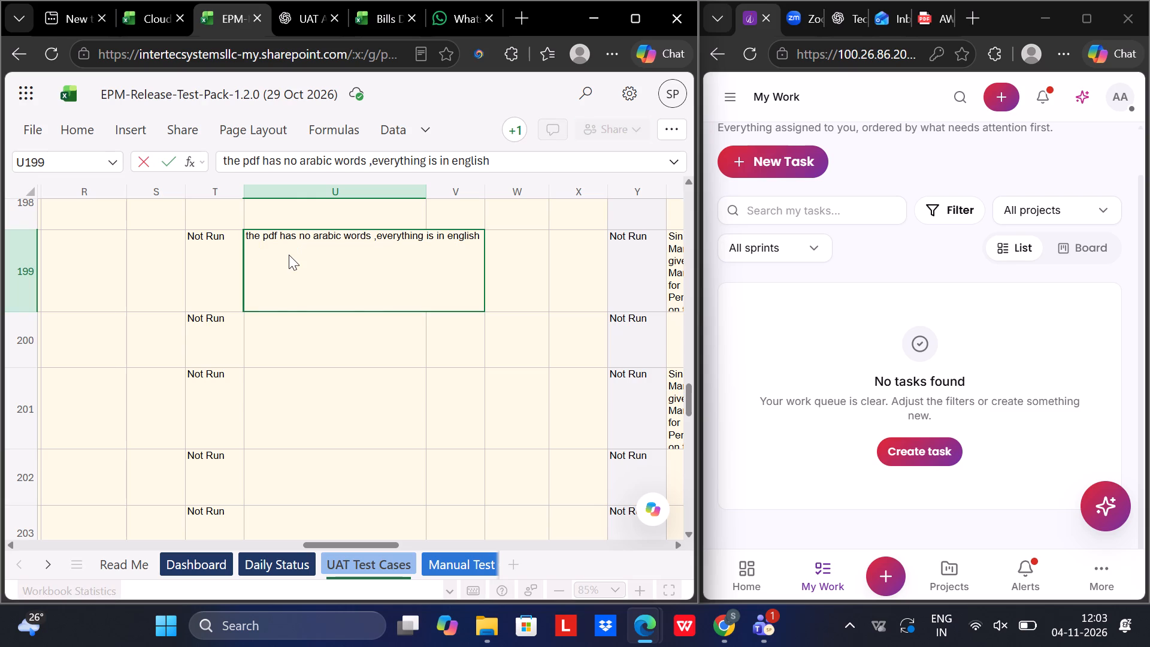
pyautogui.moveTo(517, 159); pyautogui.dragTo(189, 174)
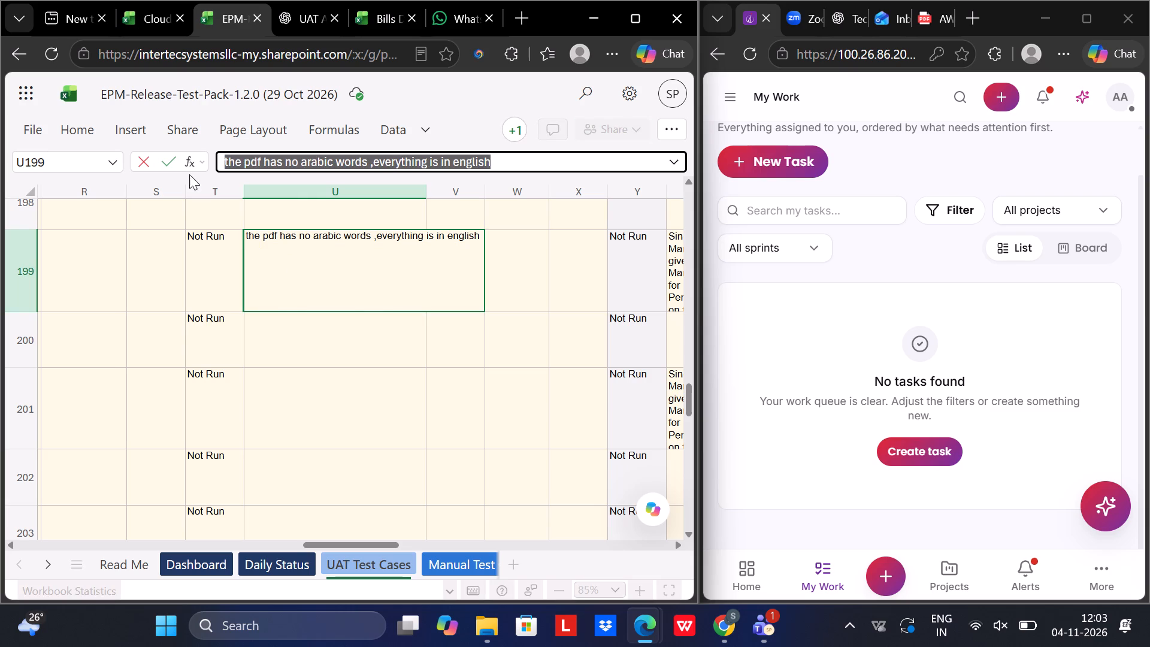
pyautogui.moveTo(189, 174); pyautogui.dragTo(192, 174)
pyautogui.press('BackSpace')
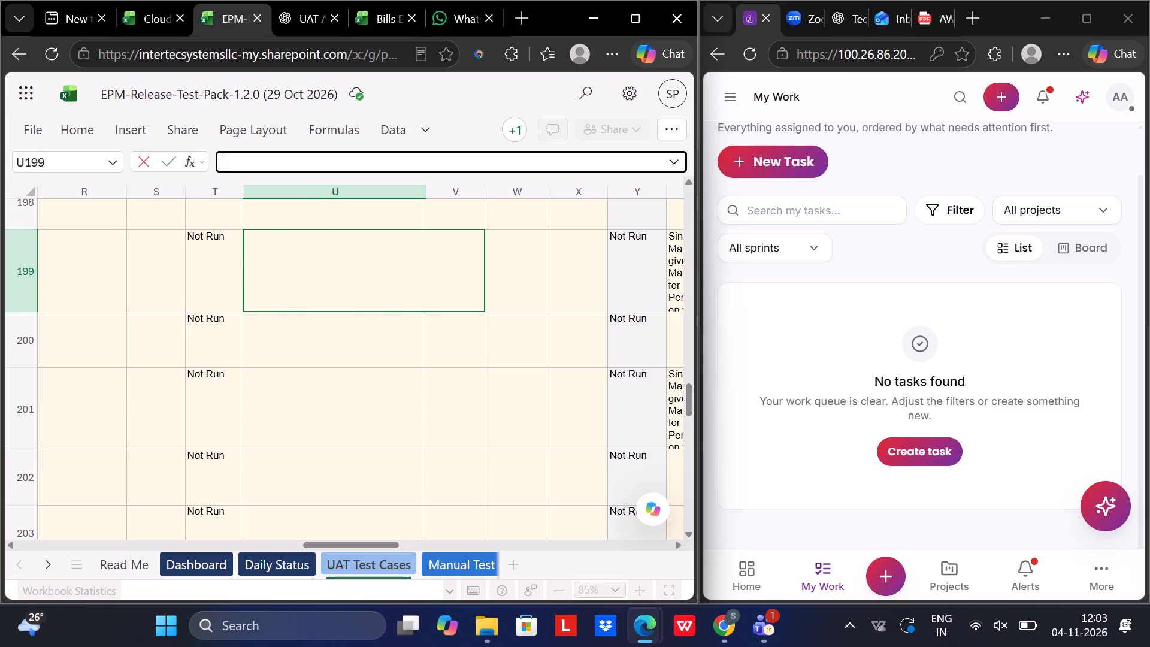
pyautogui.click(314, 352)
# Check the test steps and expected result of the row 206 case commented 'i dont know how to do this'.
pyautogui.scroll(-2, 314, 352)
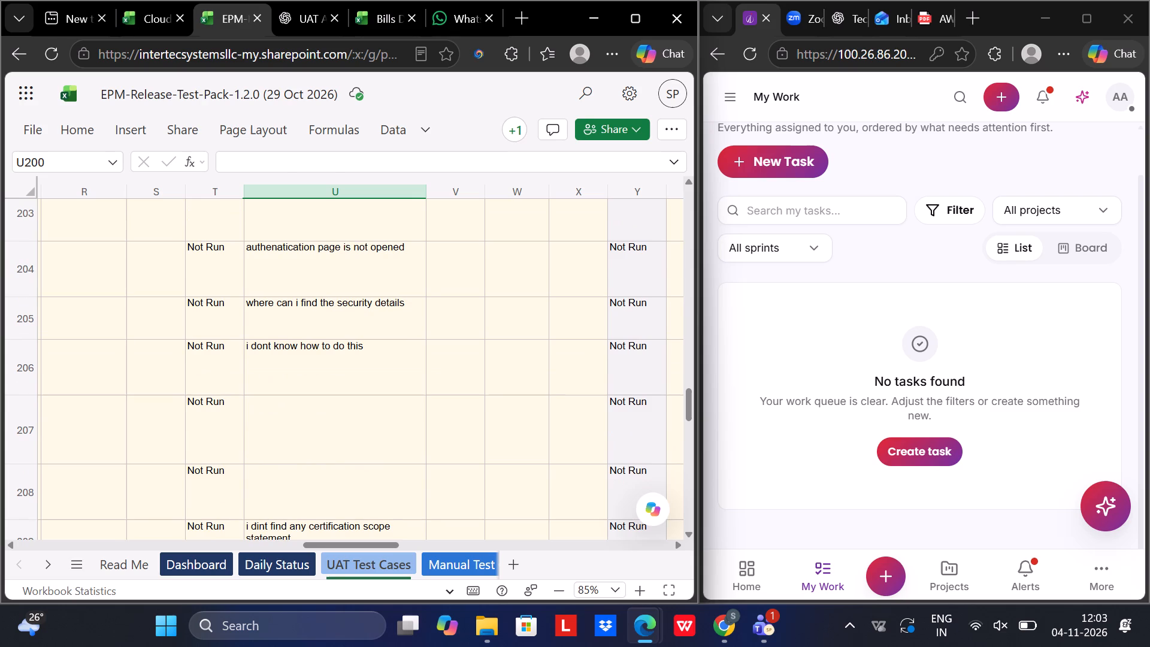
pyautogui.click(314, 352)
pyautogui.hscroll(5, 314, 352)
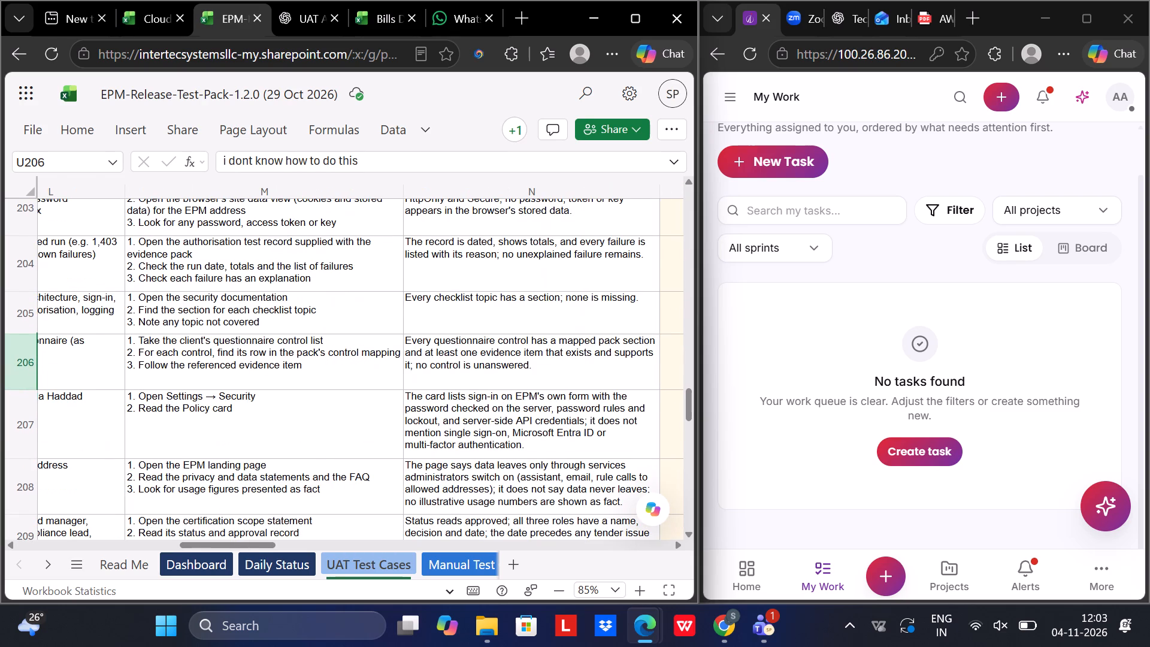
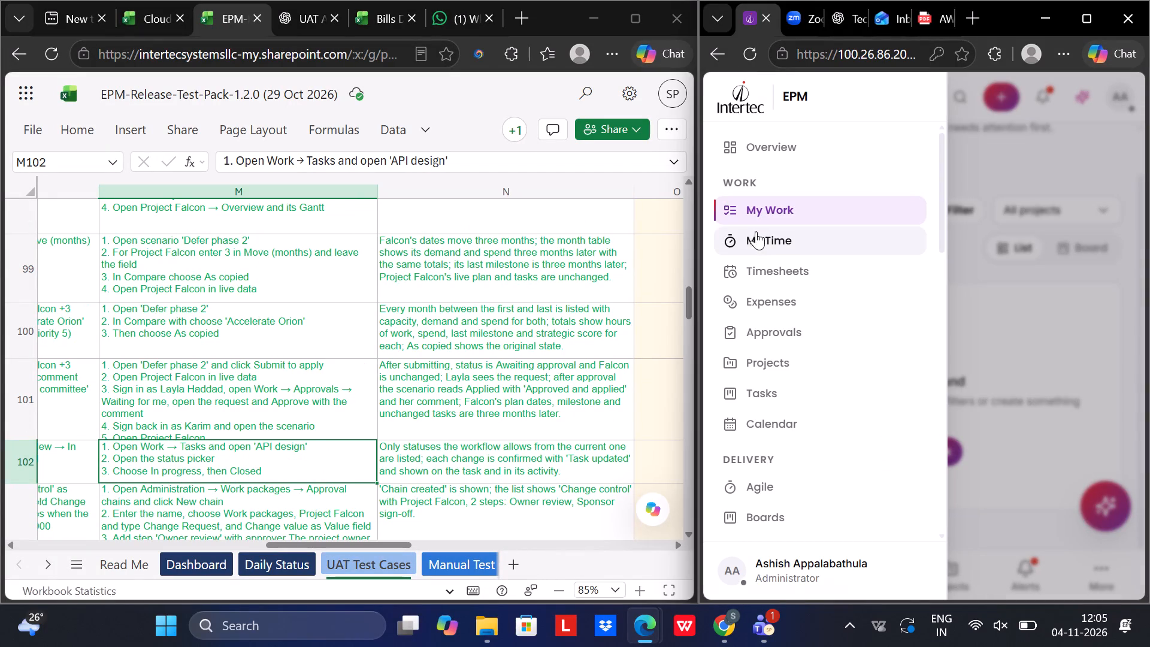
# Open the My Work page in EPM and check the list of assigned tasks.
pyautogui.click(767, 199)
pyautogui.scroll(-1, 1061, 357)
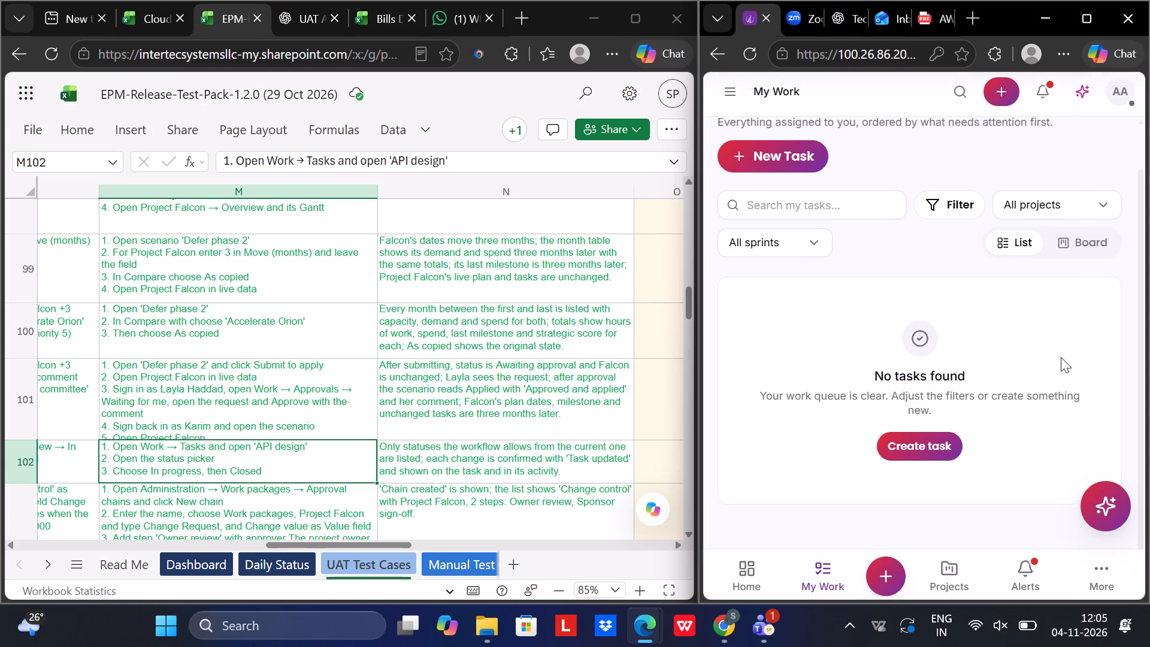
pyautogui.scroll(-1, 1061, 357)
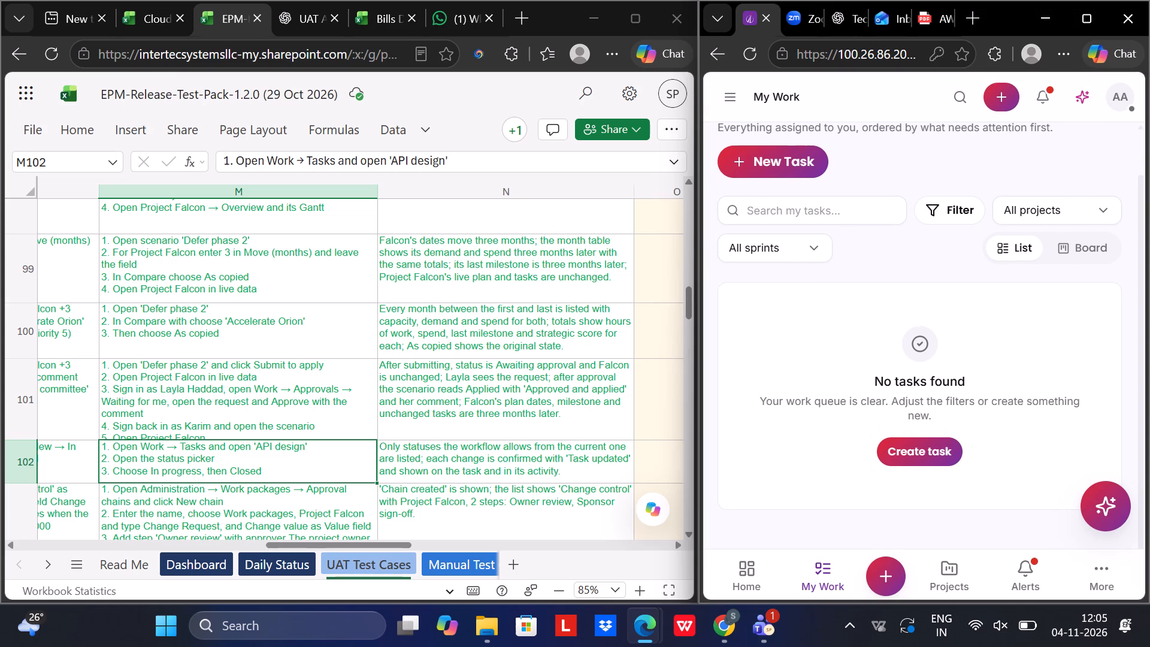
pyautogui.hscroll(-1, 925, 158)
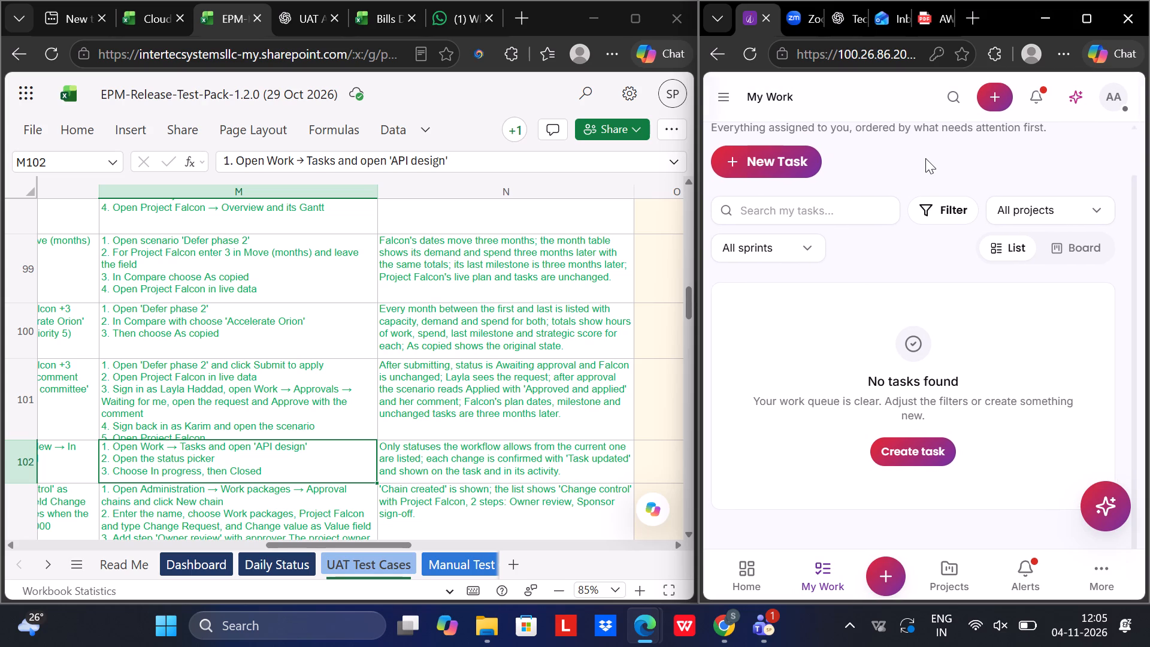
pyautogui.hscroll(-2, 925, 158)
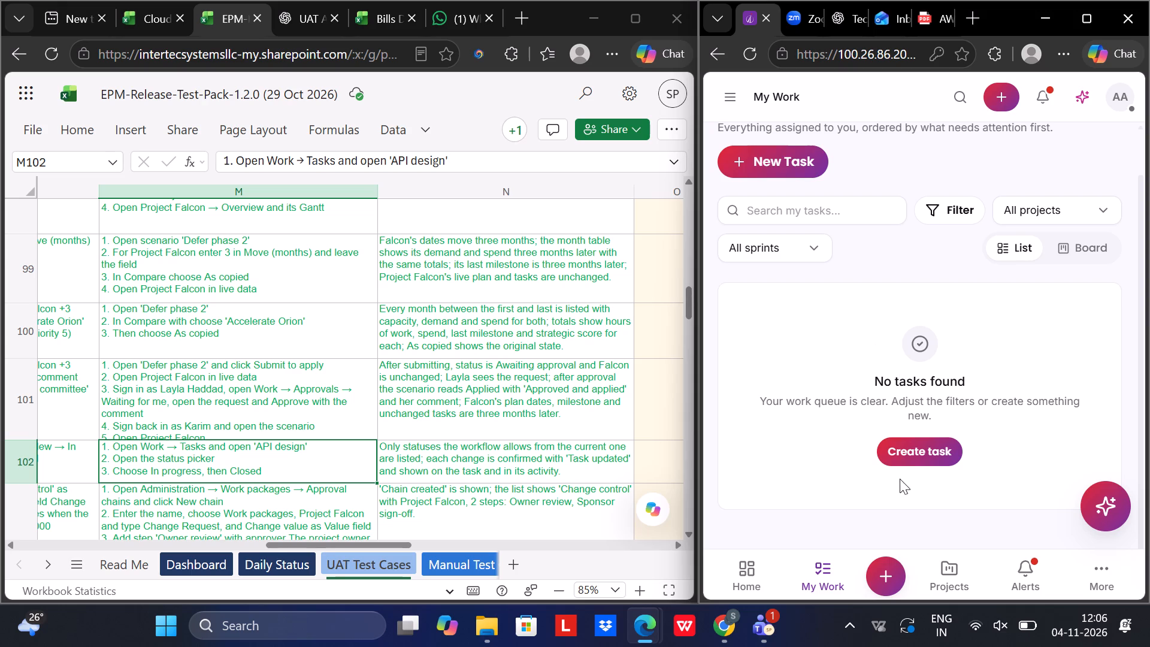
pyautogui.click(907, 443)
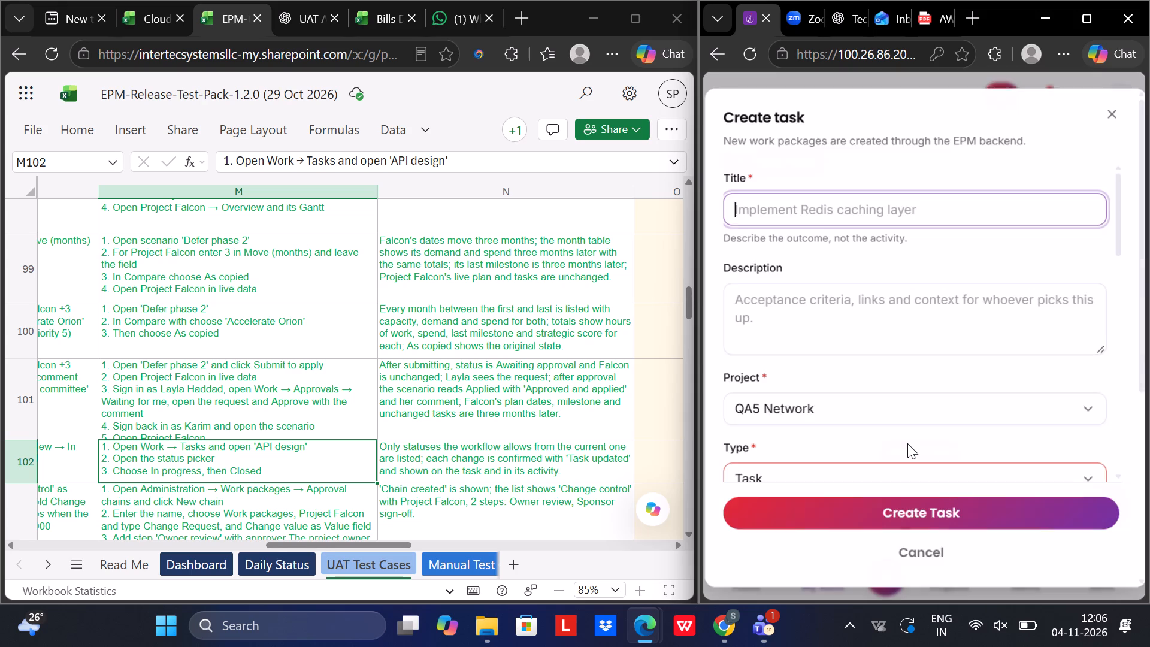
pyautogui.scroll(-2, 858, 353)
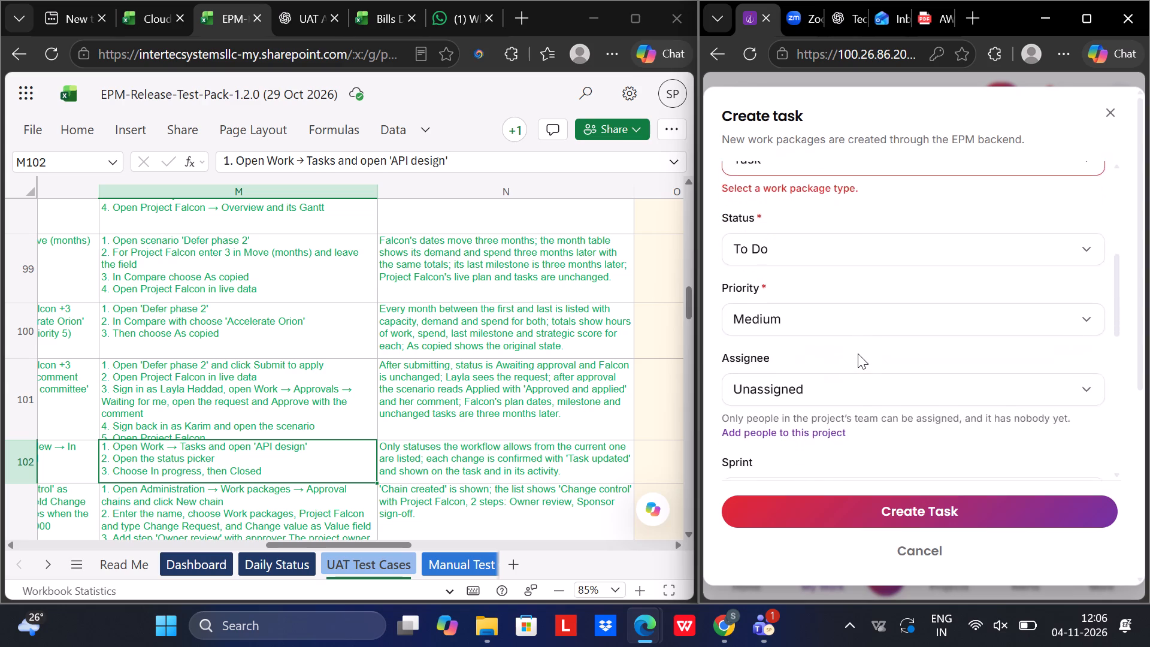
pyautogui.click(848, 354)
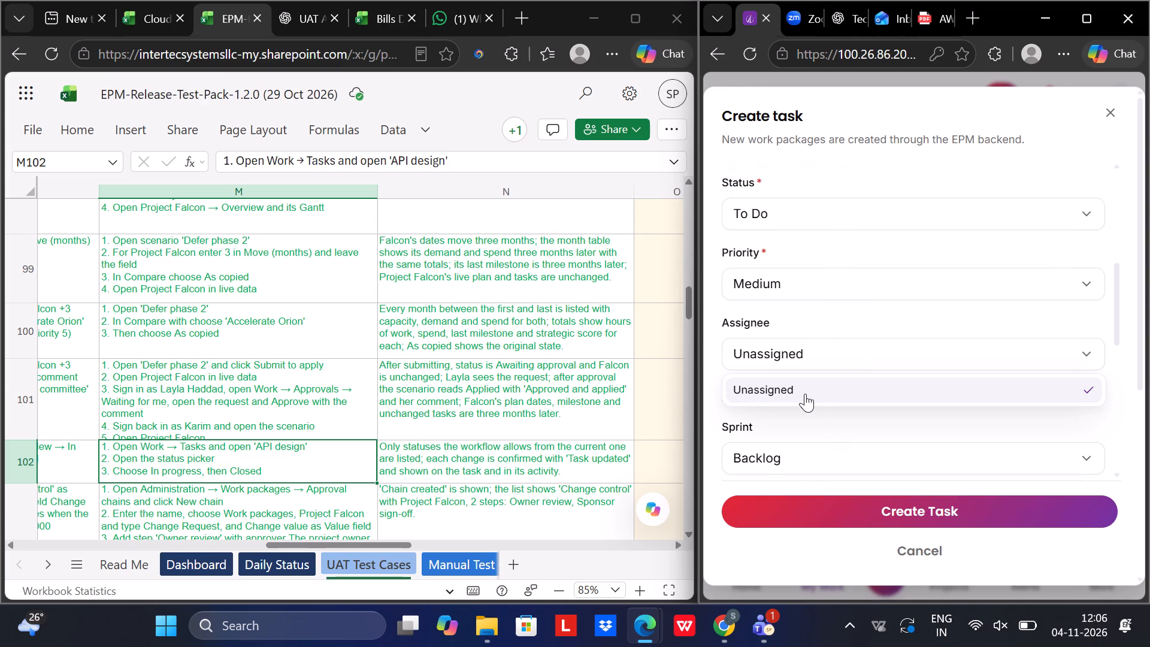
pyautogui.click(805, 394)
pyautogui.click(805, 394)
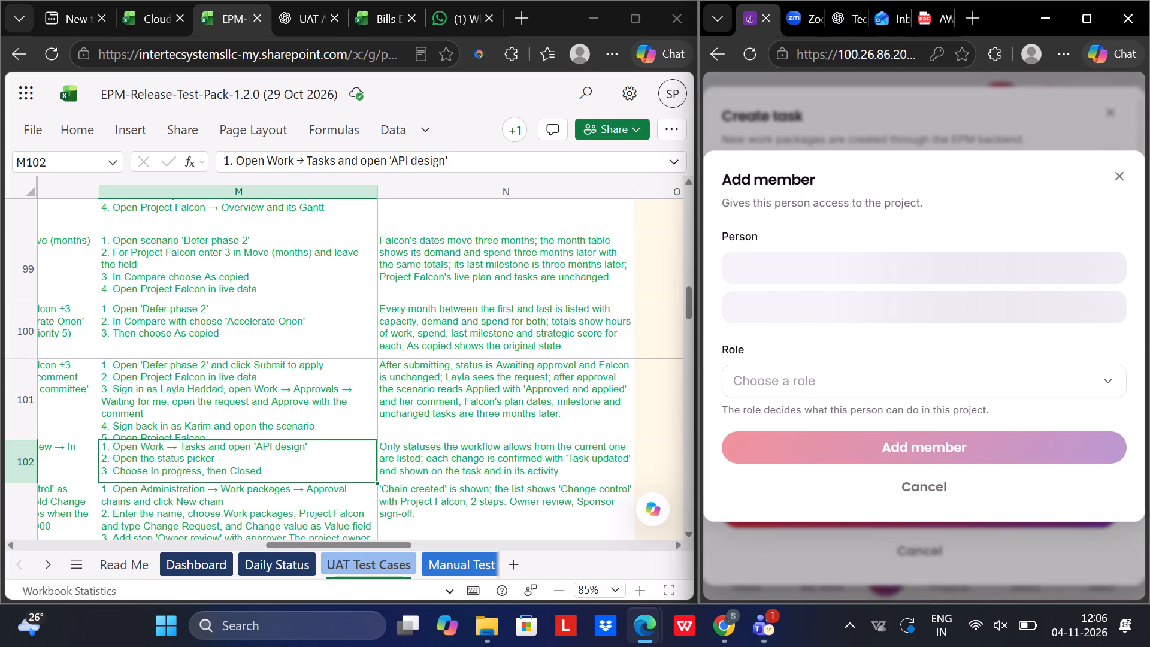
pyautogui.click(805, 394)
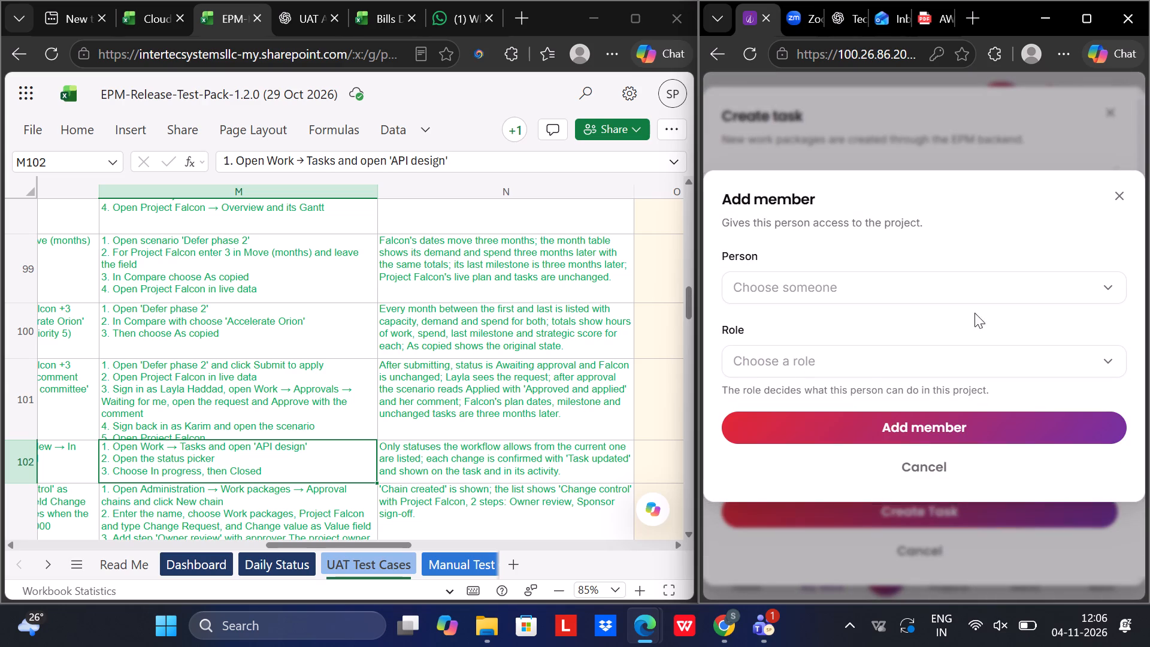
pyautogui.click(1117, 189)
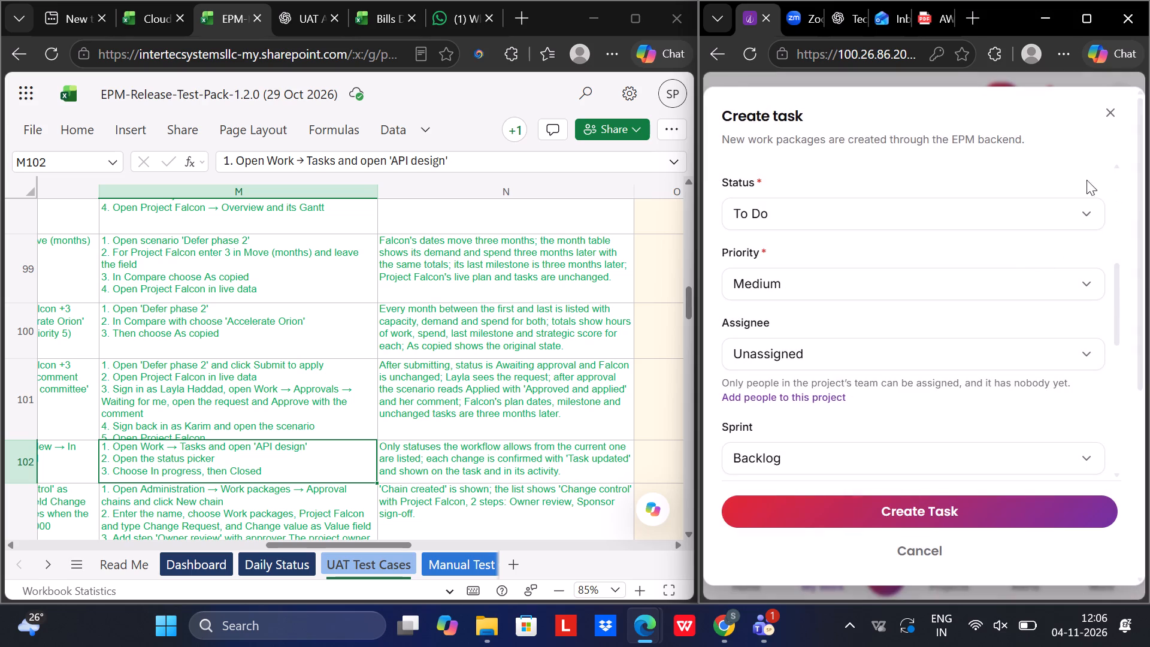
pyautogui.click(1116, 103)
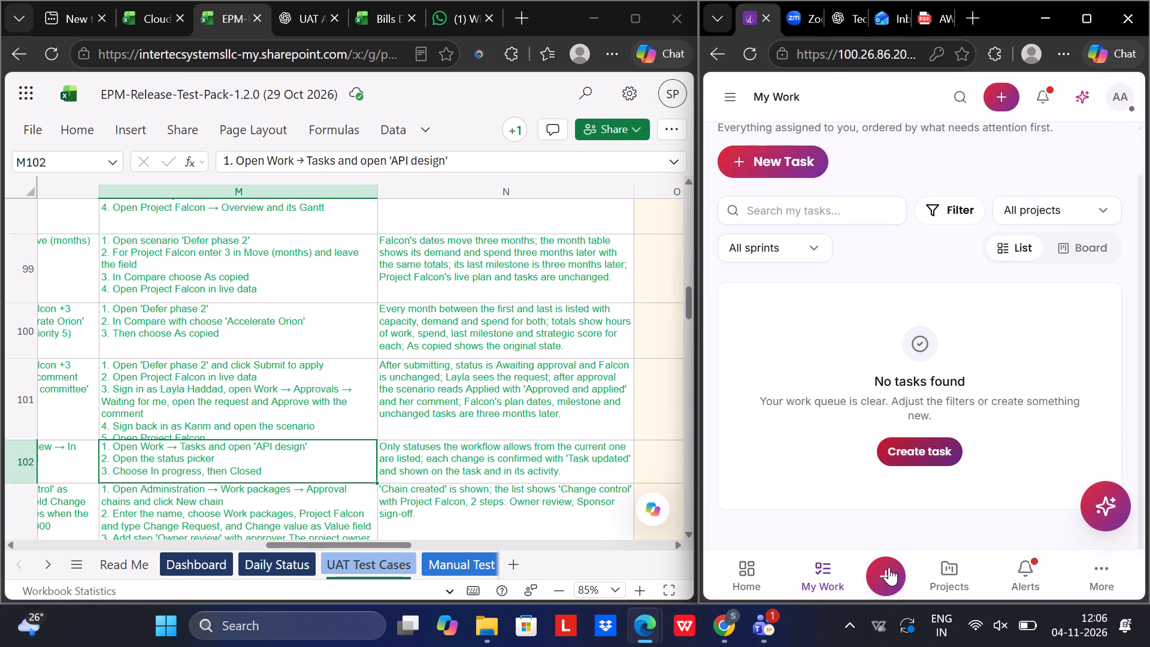
# Start a new task in QA5 Network and, from its assignee options, add the signed-in administrator to the project team as Project reviewer.
pyautogui.click(927, 453)
pyautogui.scroll(-2, 849, 323)
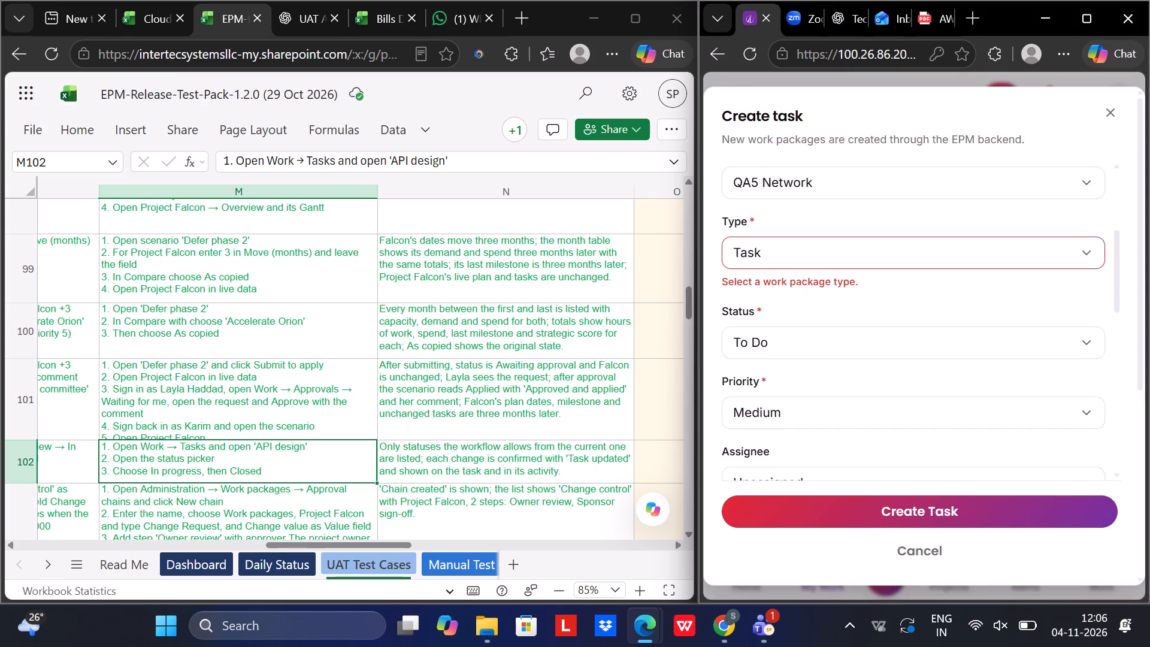
pyautogui.scroll(-1, 849, 323)
pyautogui.click(834, 273)
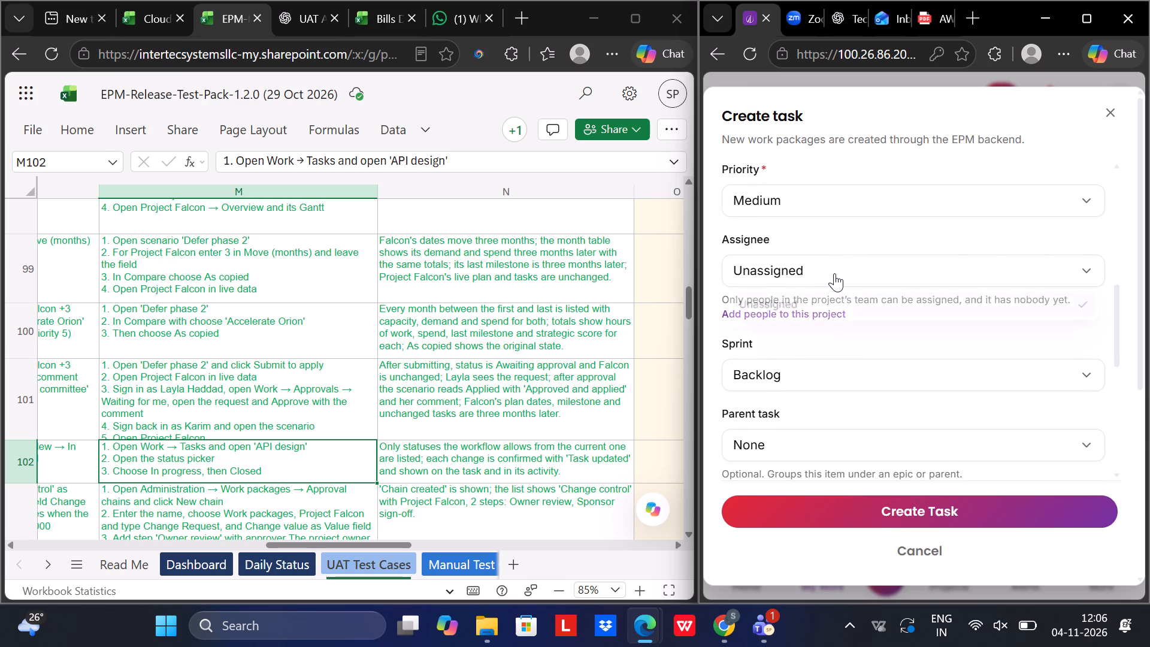
pyautogui.click(834, 273)
pyautogui.click(818, 312)
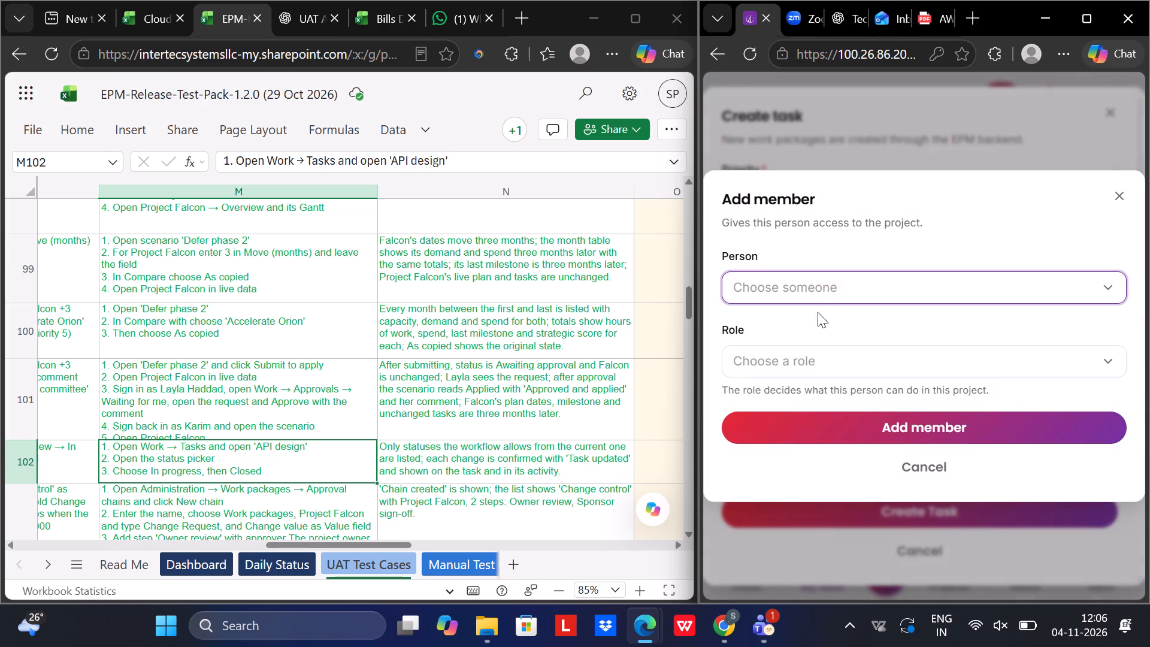
pyautogui.click(824, 291)
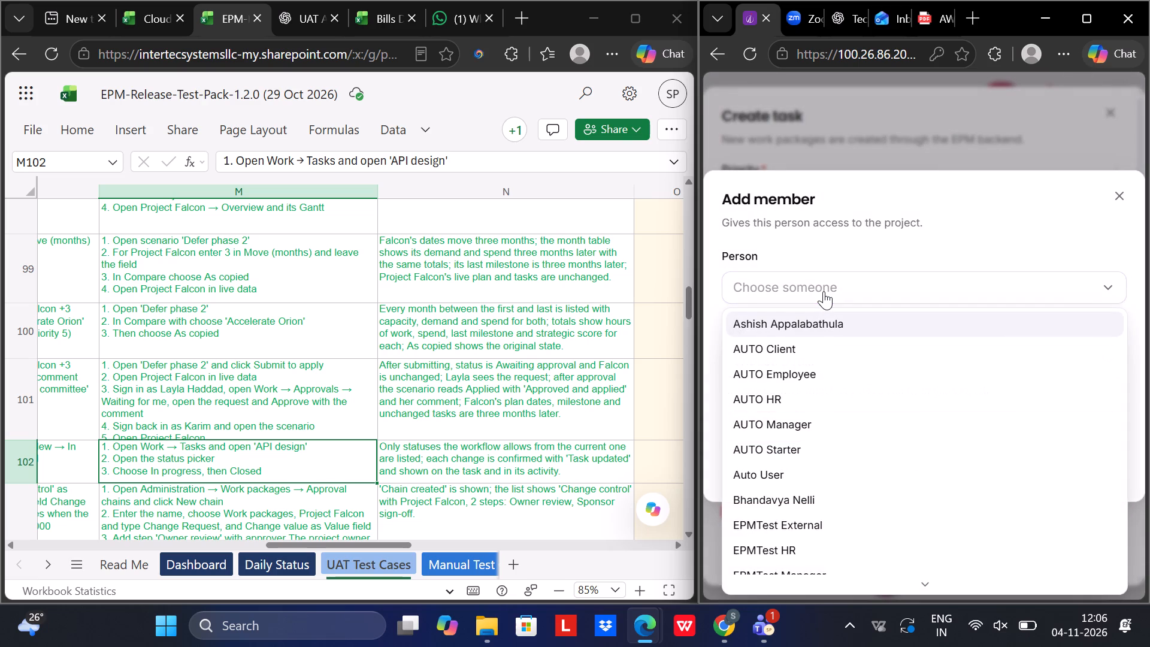
pyautogui.scroll(-2, 827, 417)
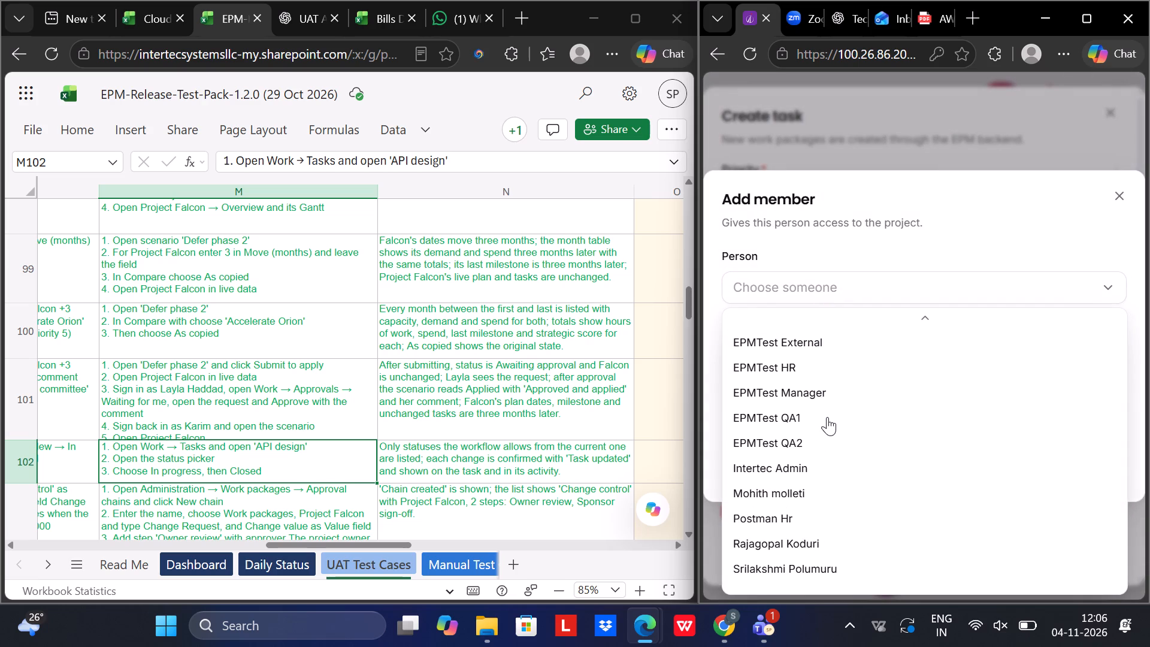
pyautogui.scroll(4, 827, 417)
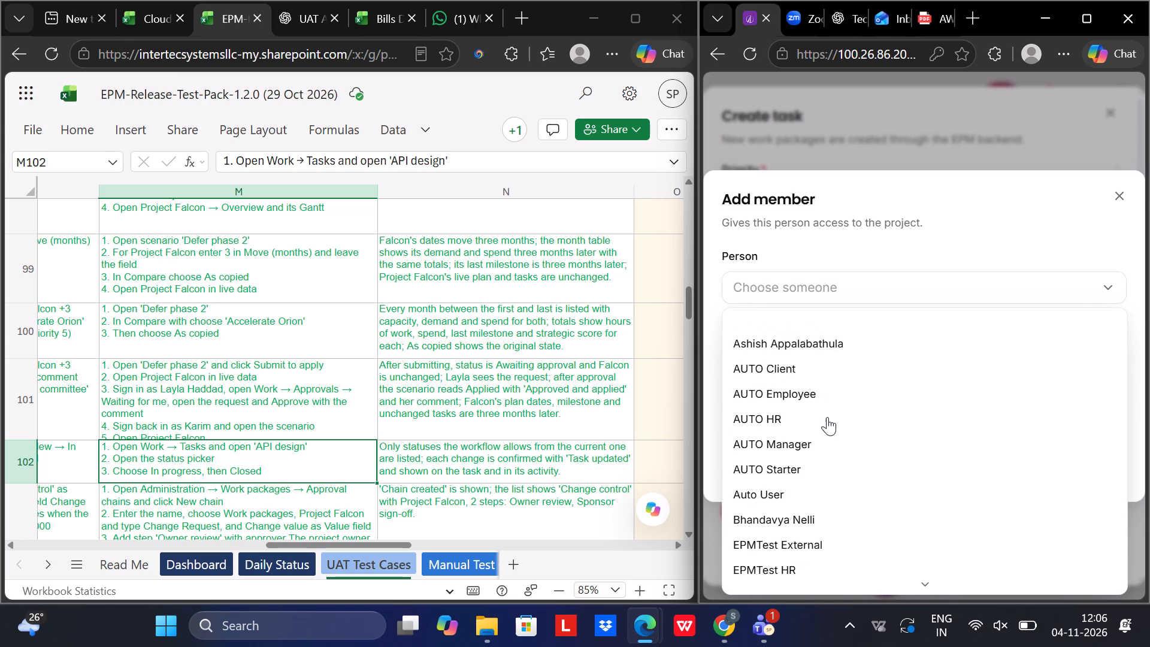
pyautogui.scroll(3, 827, 417)
pyautogui.click(805, 328)
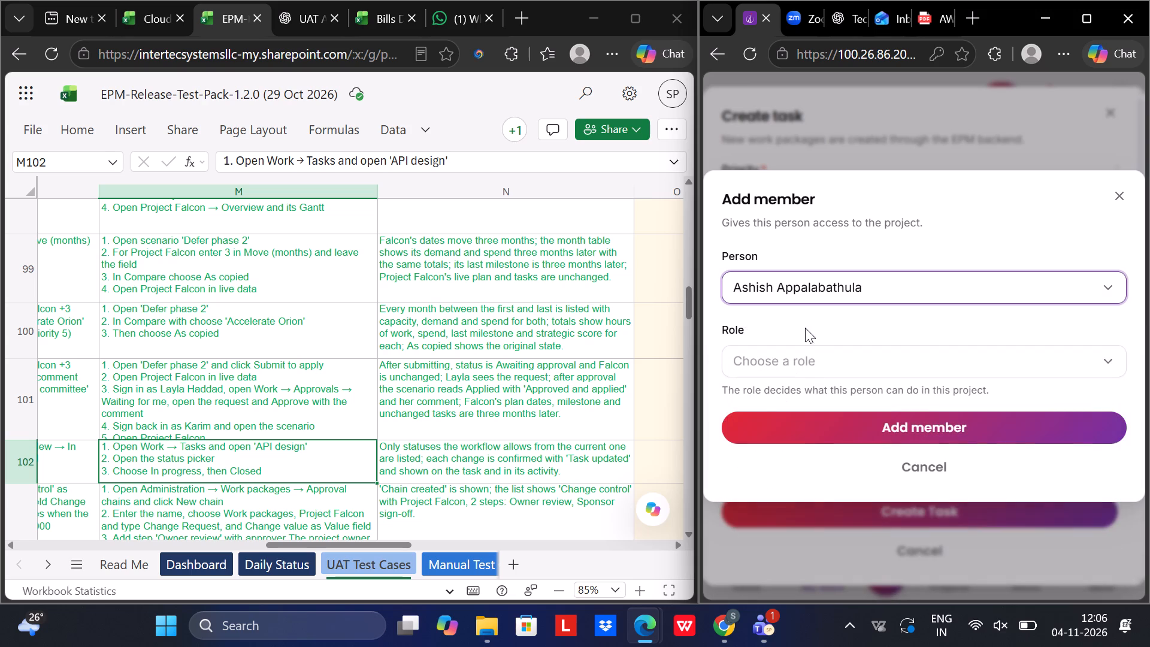
pyautogui.click(806, 358)
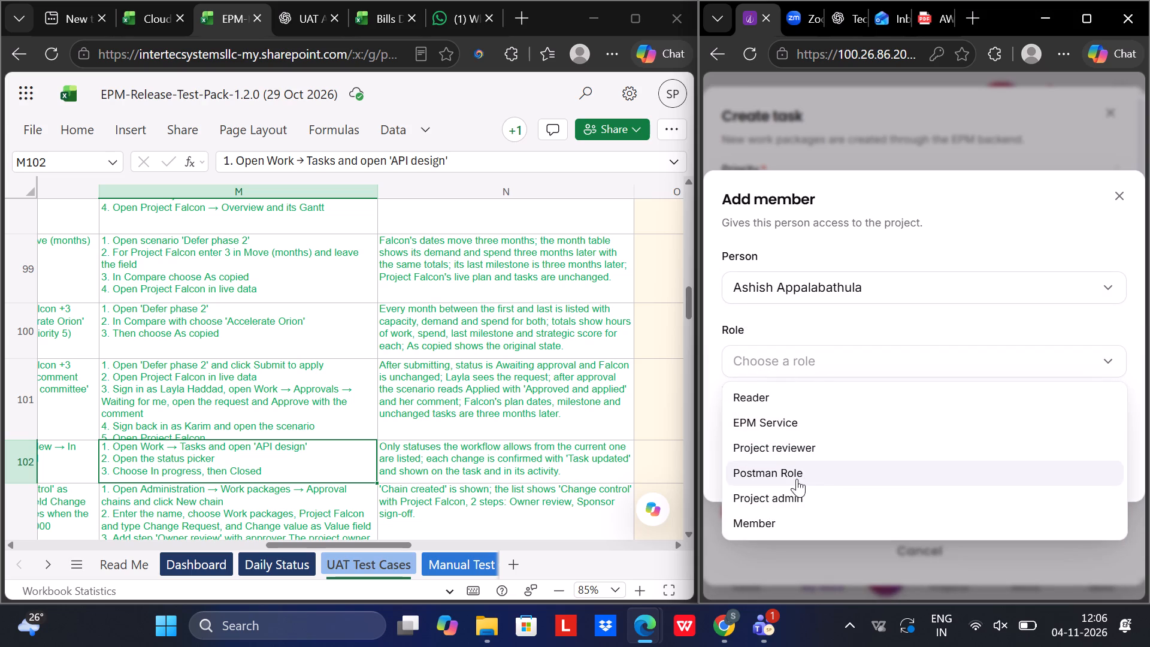
pyautogui.click(779, 436)
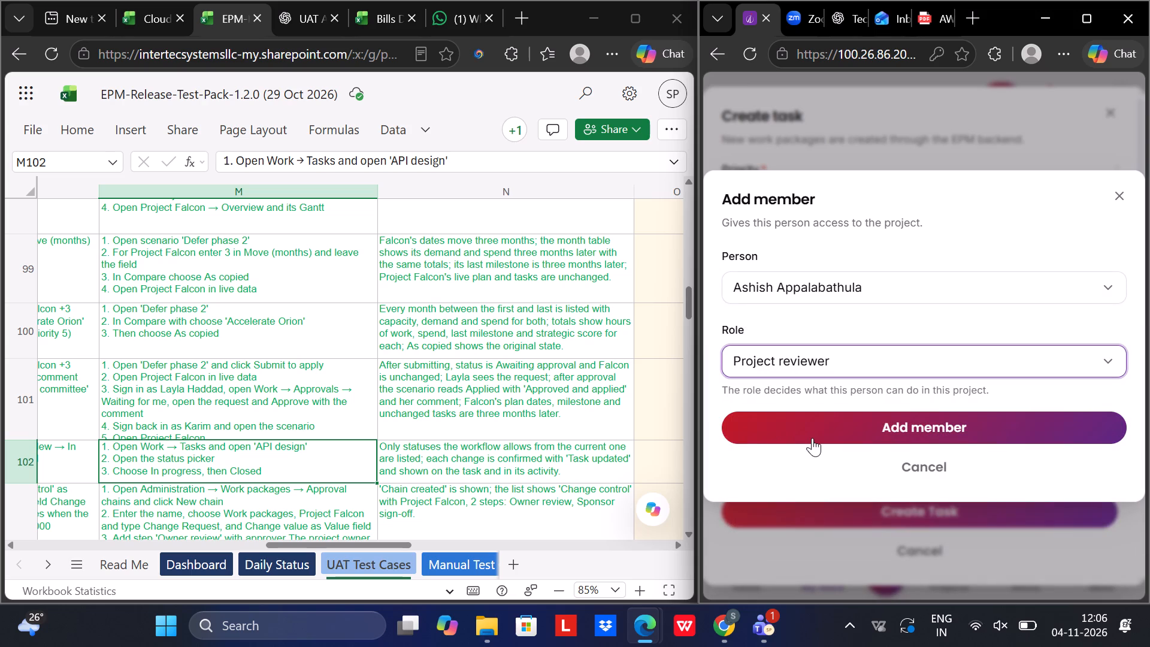
pyautogui.click(812, 438)
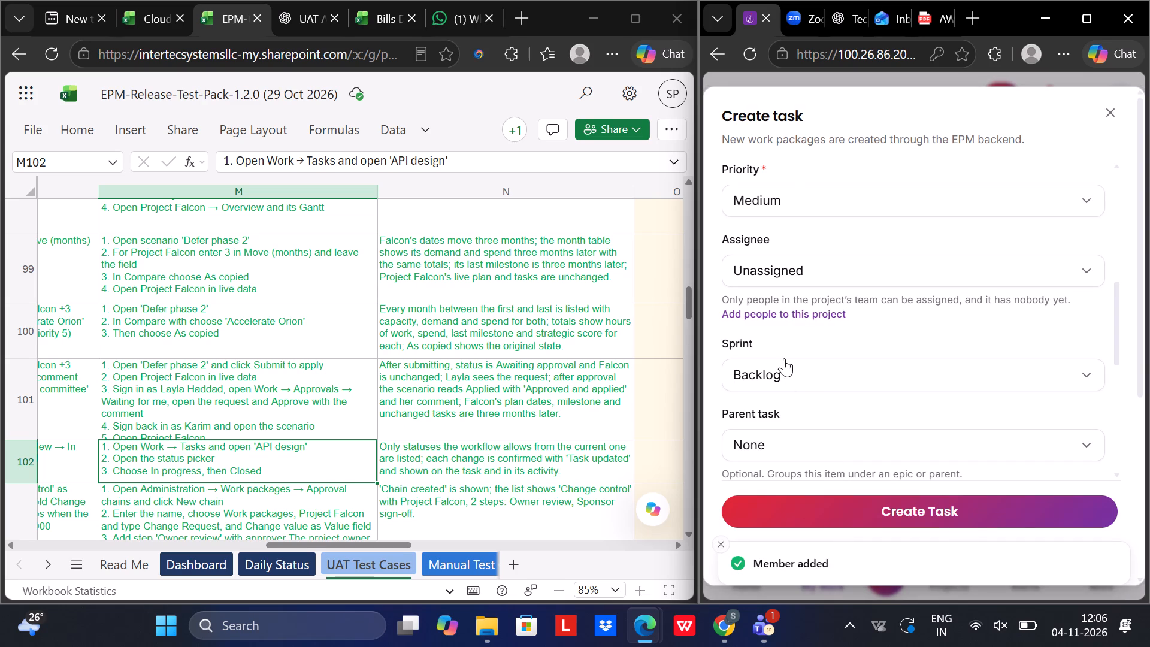
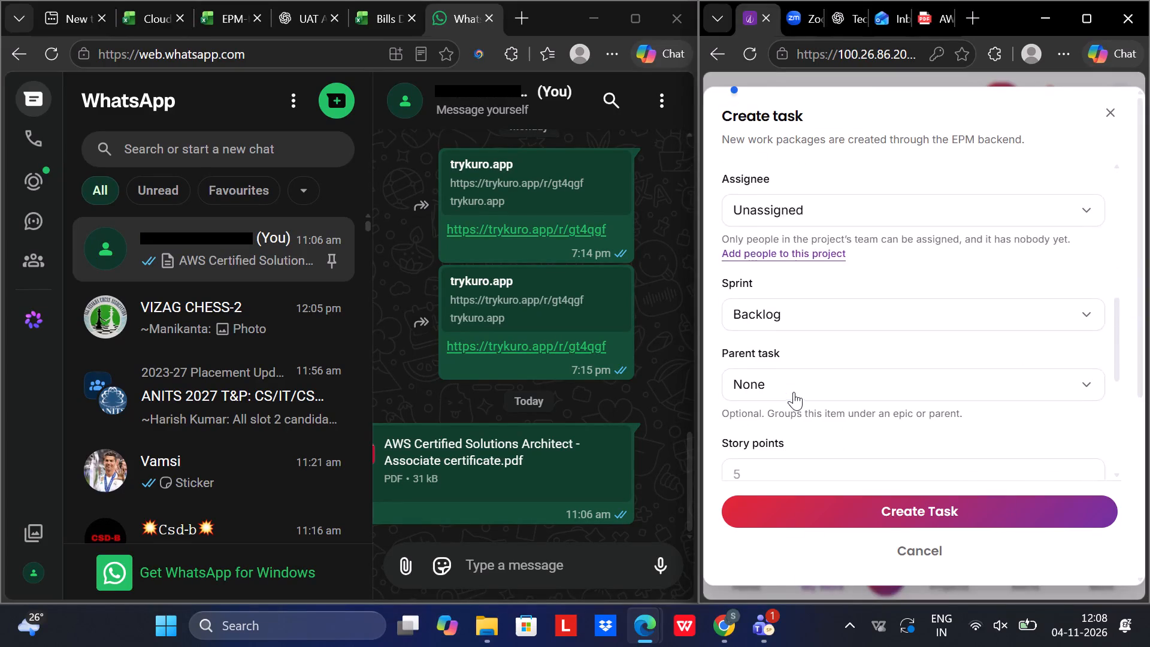
# Start adding another member to the project from the new task's assignee section, choosing the person listed between Auto User and EPMTest External.
pyautogui.scroll(-1, 794, 392)
pyautogui.hscroll(-1, 794, 392)
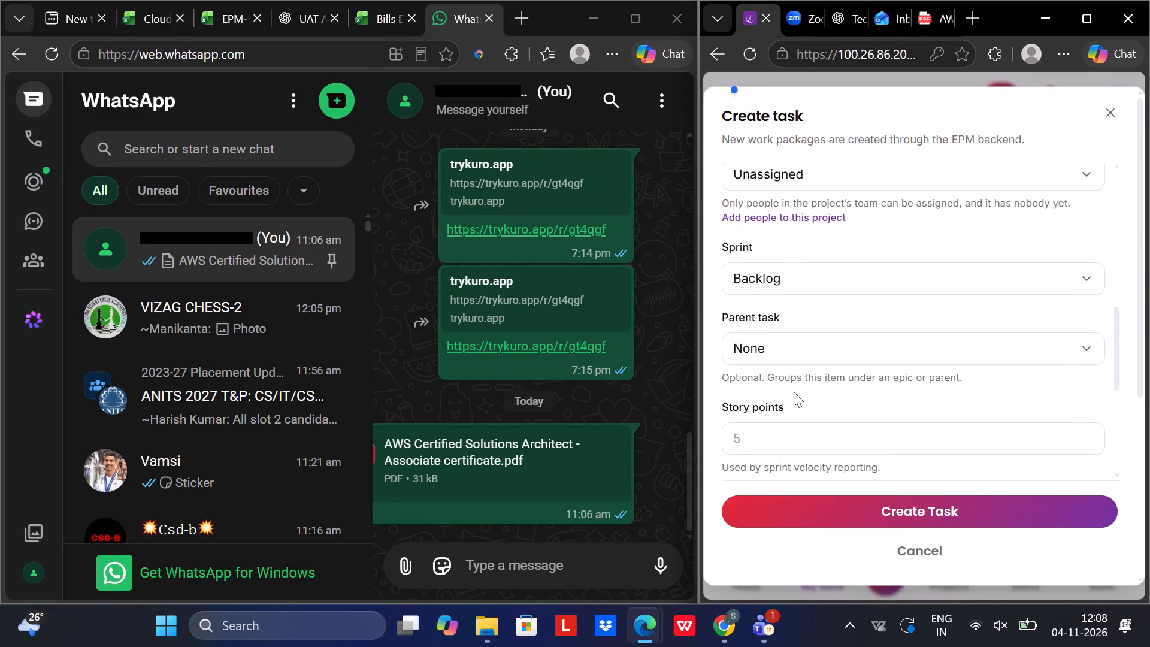
pyautogui.hscroll(-1, 794, 392)
pyautogui.scroll(1, 794, 392)
pyautogui.click(759, 374)
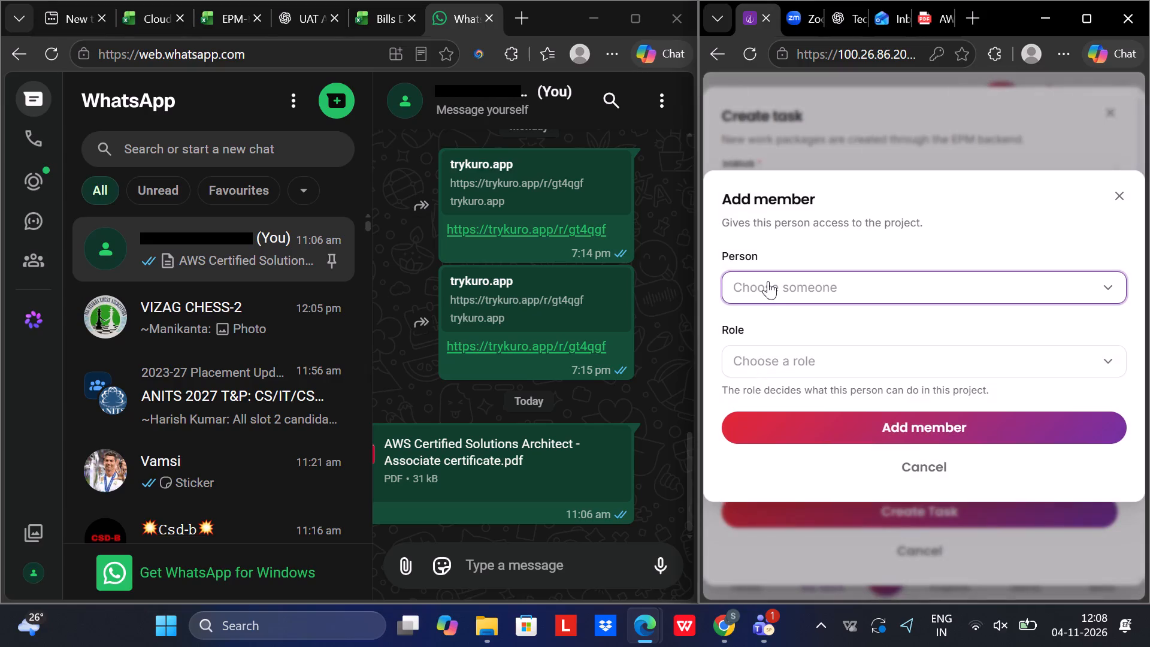
pyautogui.click(769, 278)
pyautogui.scroll(-4, 796, 443)
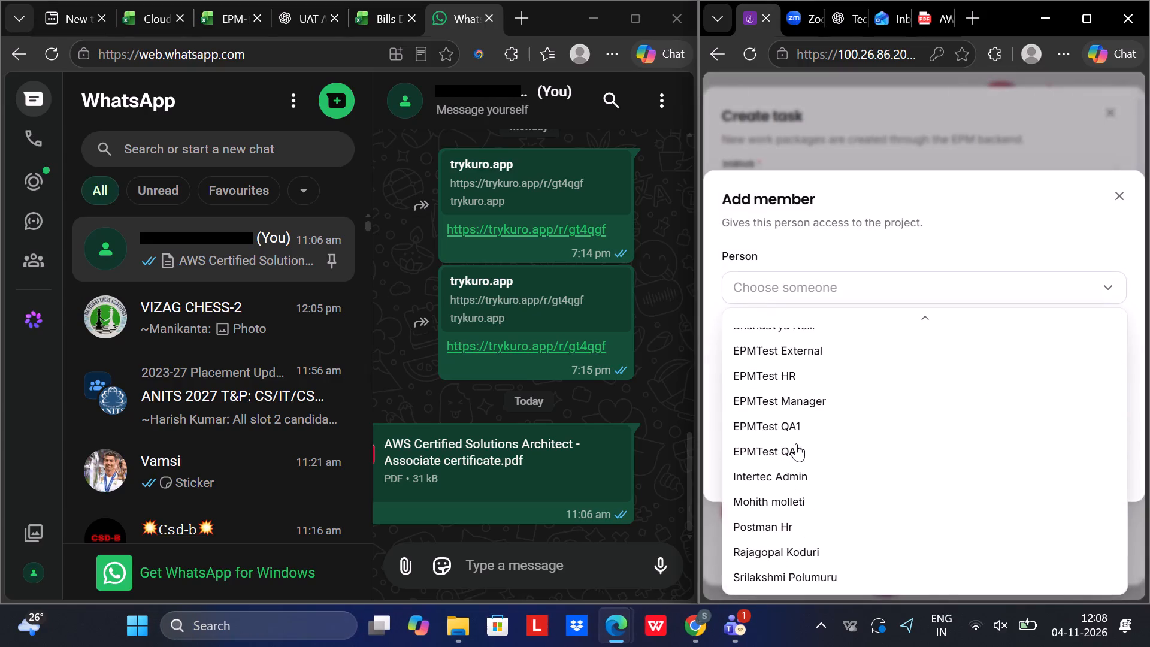
pyautogui.scroll(-1, 796, 443)
pyautogui.scroll(6, 769, 454)
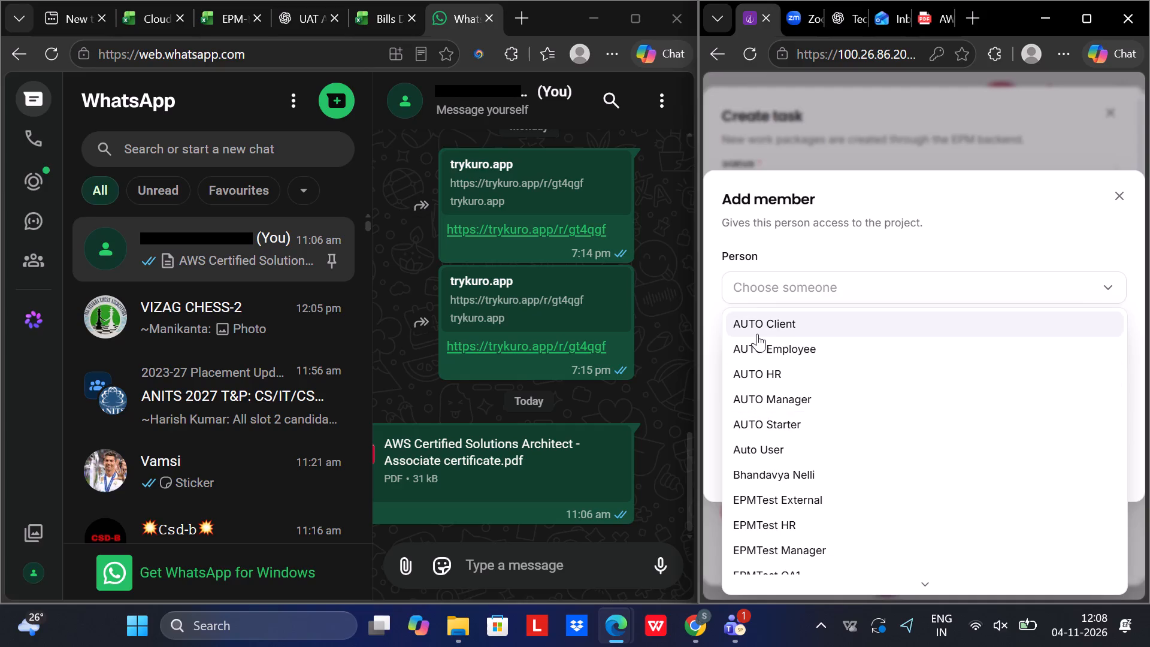
pyautogui.scroll(1, 757, 334)
pyautogui.click(767, 483)
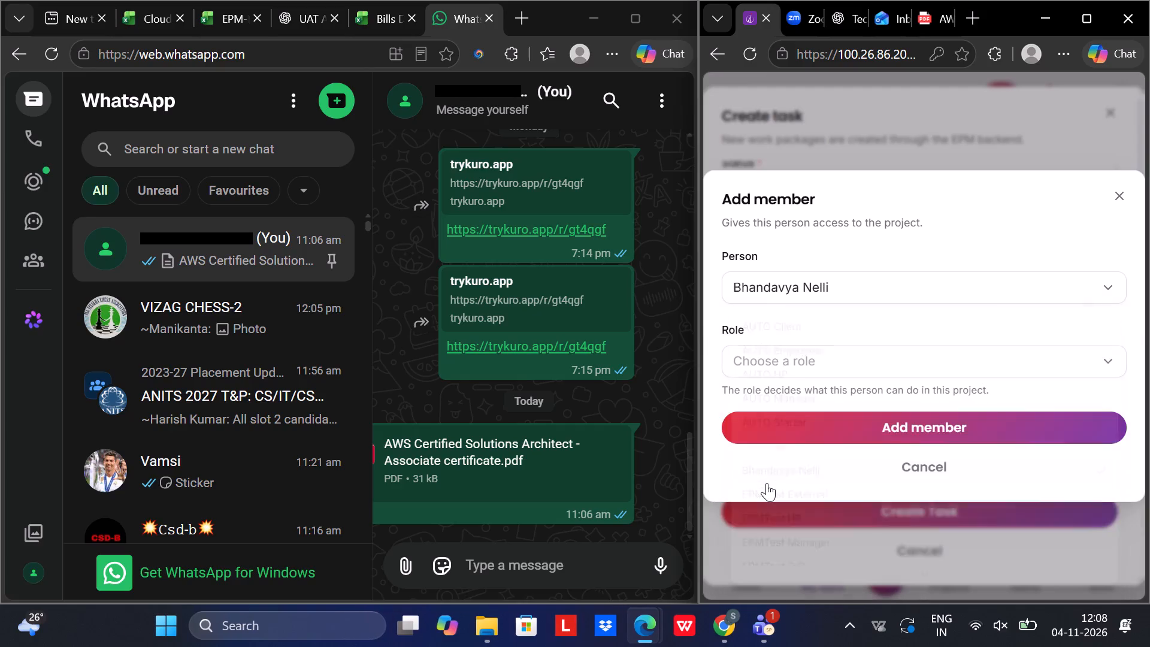
pyautogui.click(771, 291)
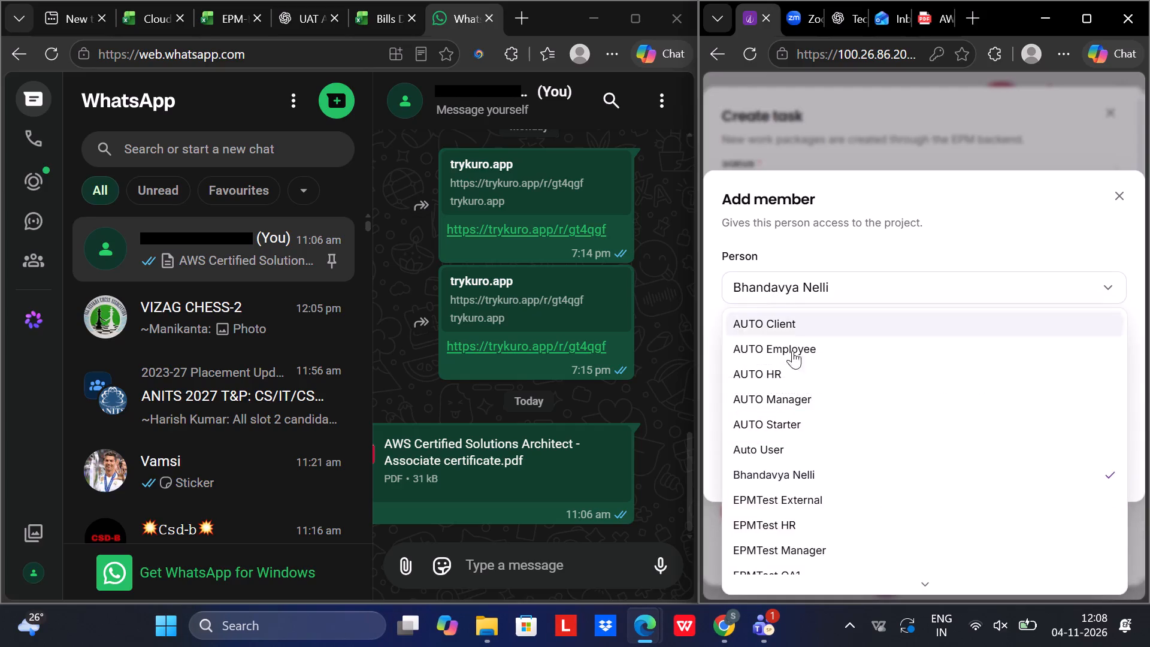
# Look through the people available to add to the project team, and close the member form without adding anyone.
pyautogui.scroll(-2, 800, 439)
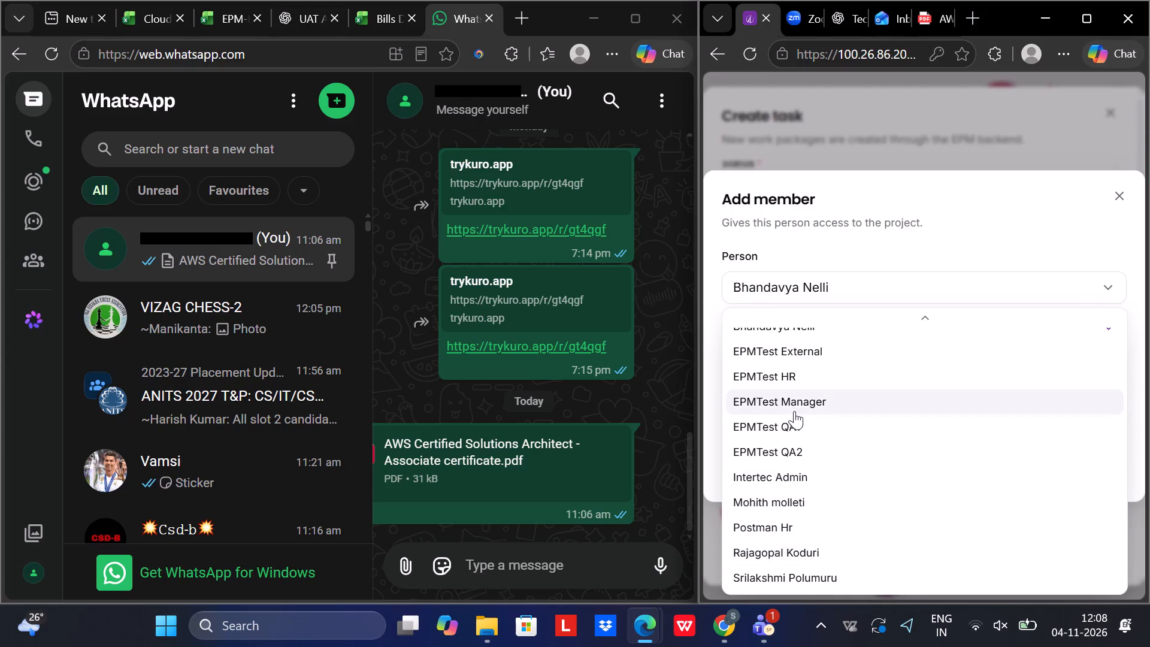
pyautogui.scroll(3, 794, 411)
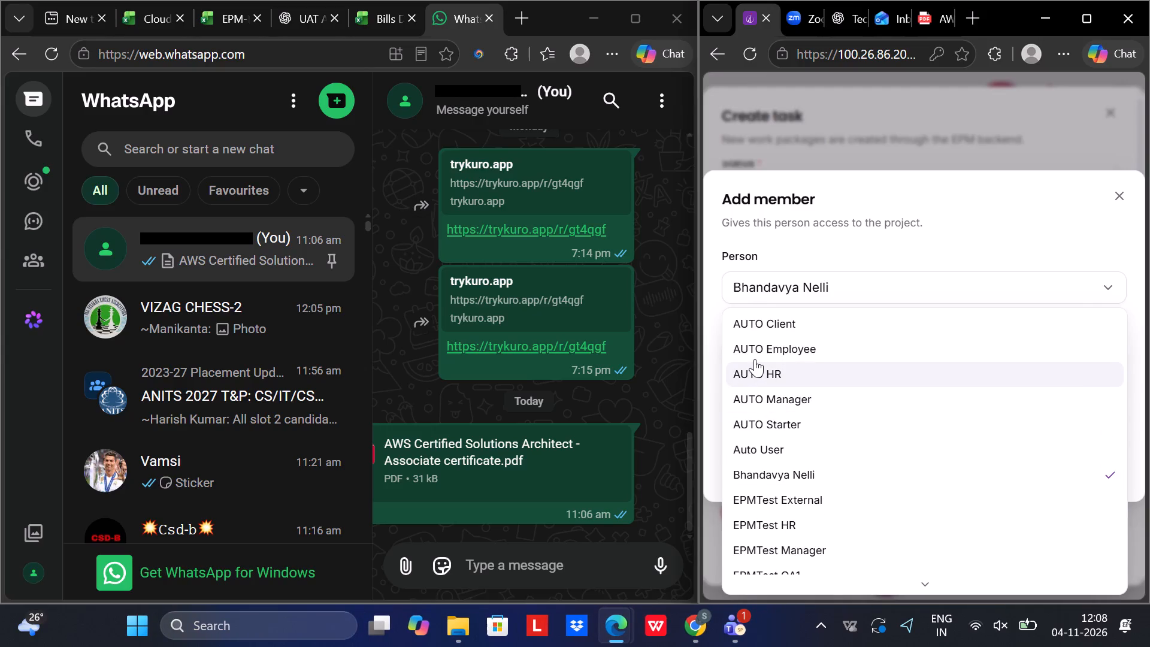
pyautogui.scroll(1, 755, 359)
pyautogui.scroll(-1, 746, 460)
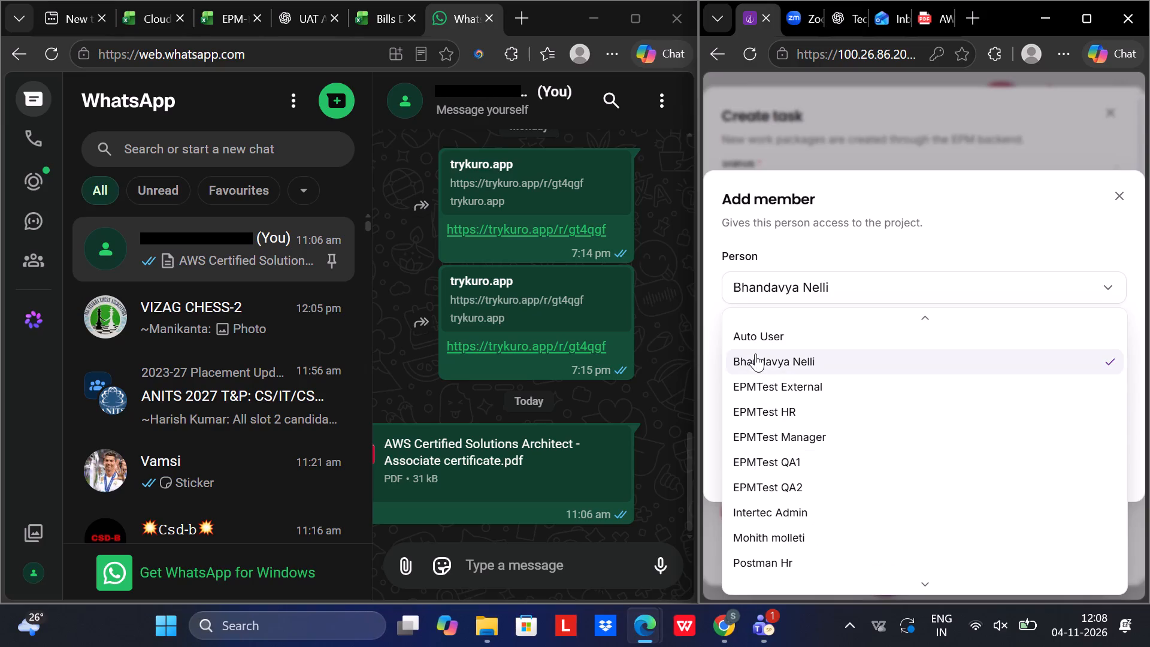
pyautogui.scroll(-2, 767, 472)
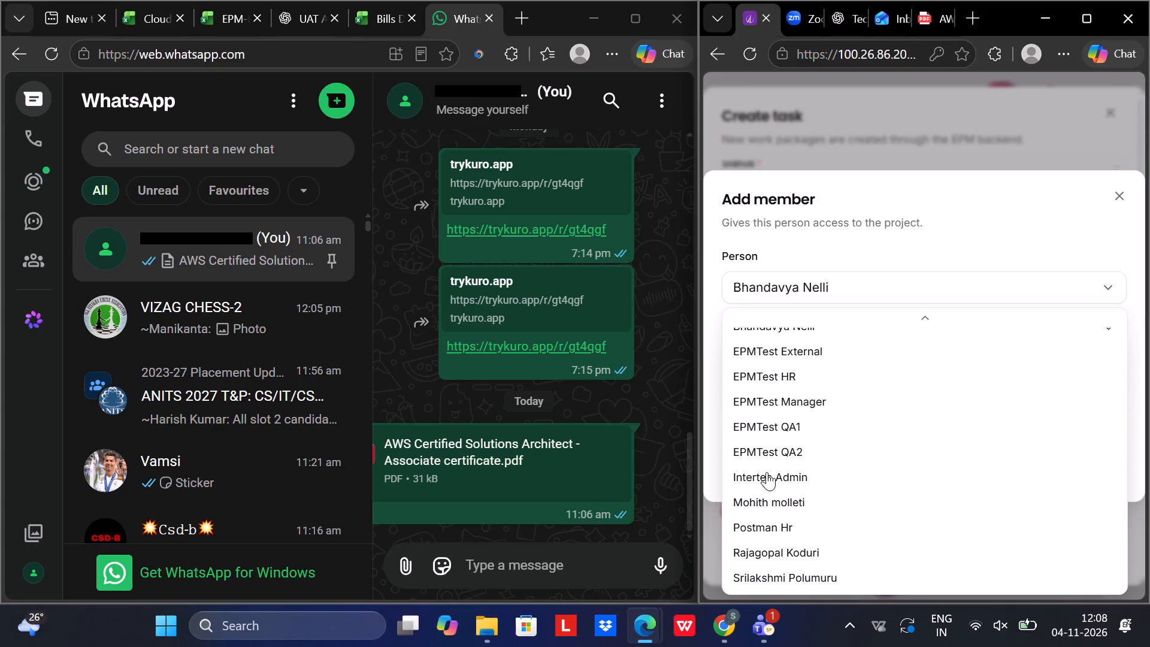
pyautogui.scroll(-1, 767, 472)
pyautogui.scroll(5, 796, 482)
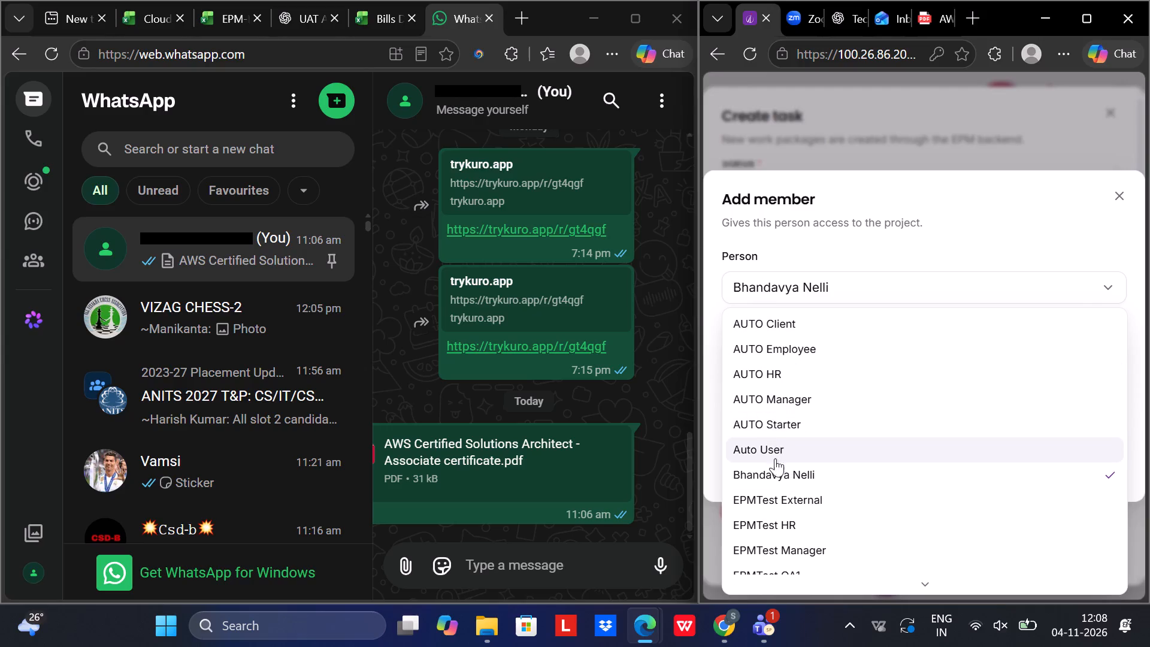
pyautogui.scroll(-3, 770, 502)
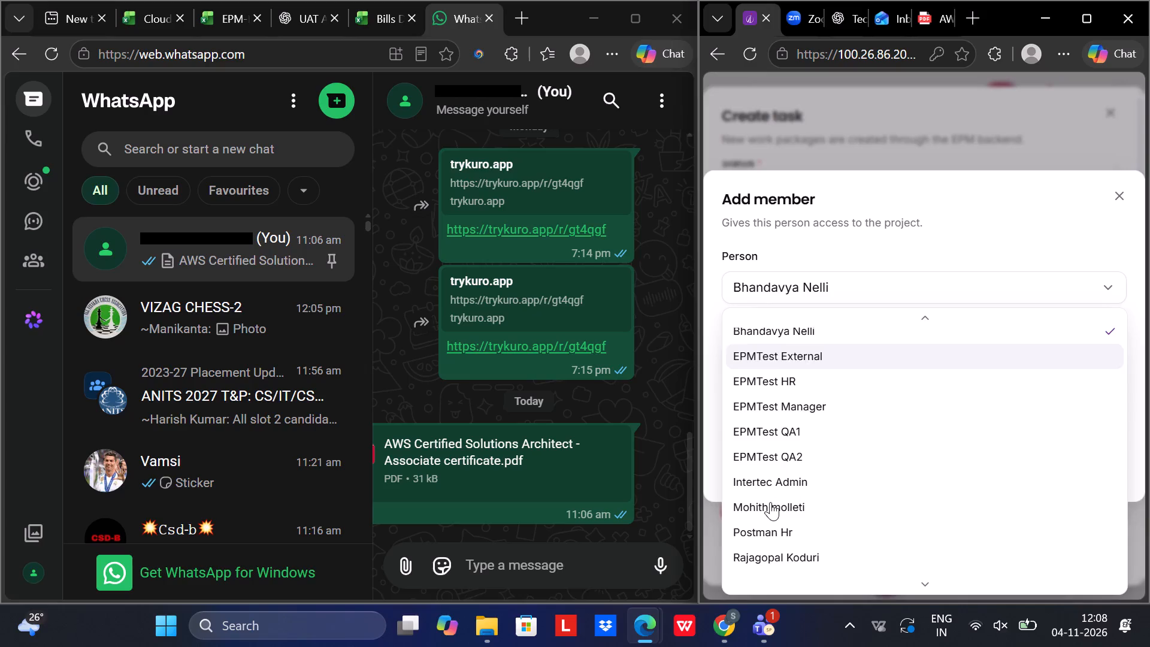
pyautogui.scroll(-3, 770, 502)
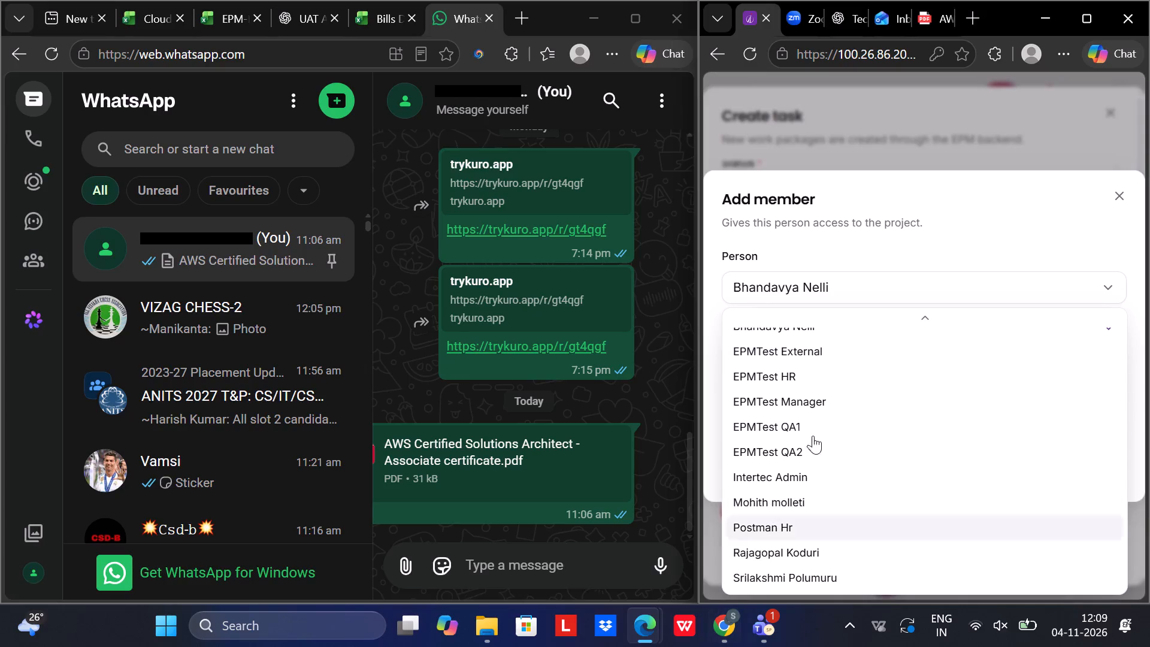
pyautogui.scroll(5, 819, 420)
pyautogui.scroll(-1, 819, 420)
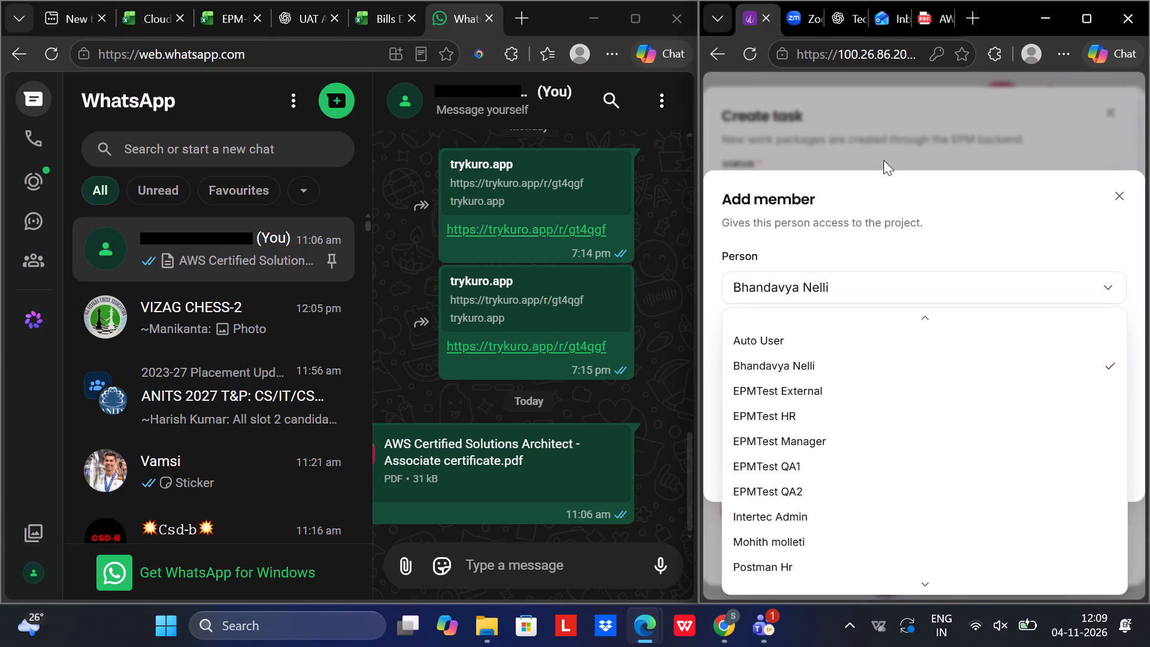
pyautogui.click(883, 160)
pyautogui.click(1128, 188)
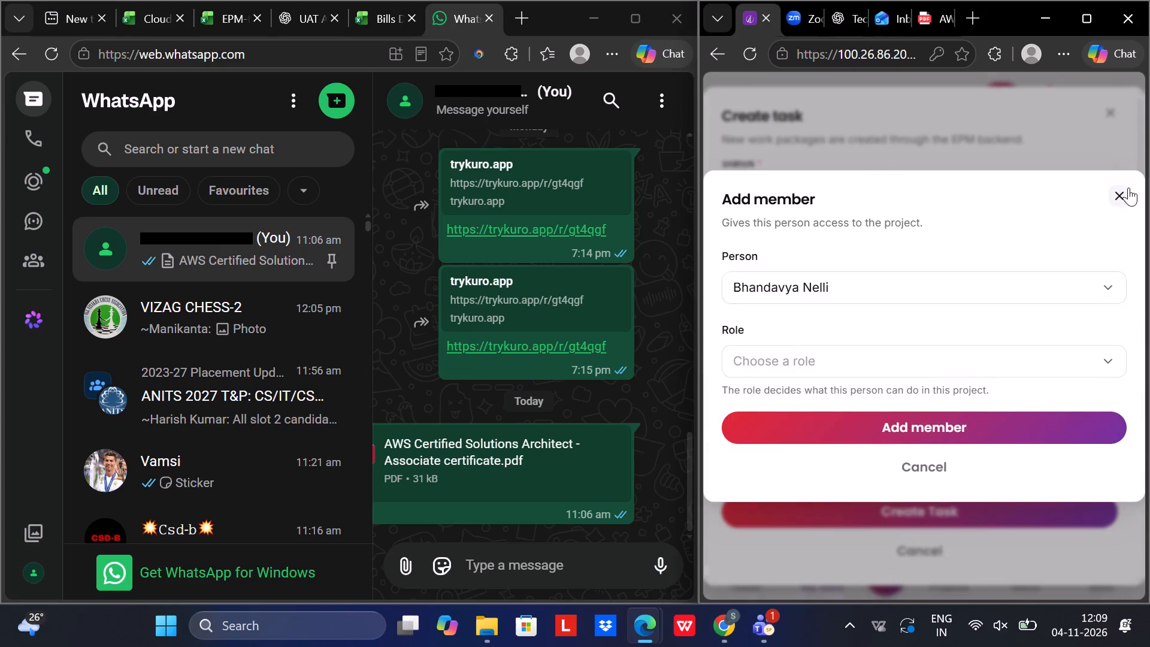
# From the task's assignee section, add the person listed between Intertec Admin and Postman Hr to the project team as EPM Service.
pyautogui.scroll(1, 971, 359)
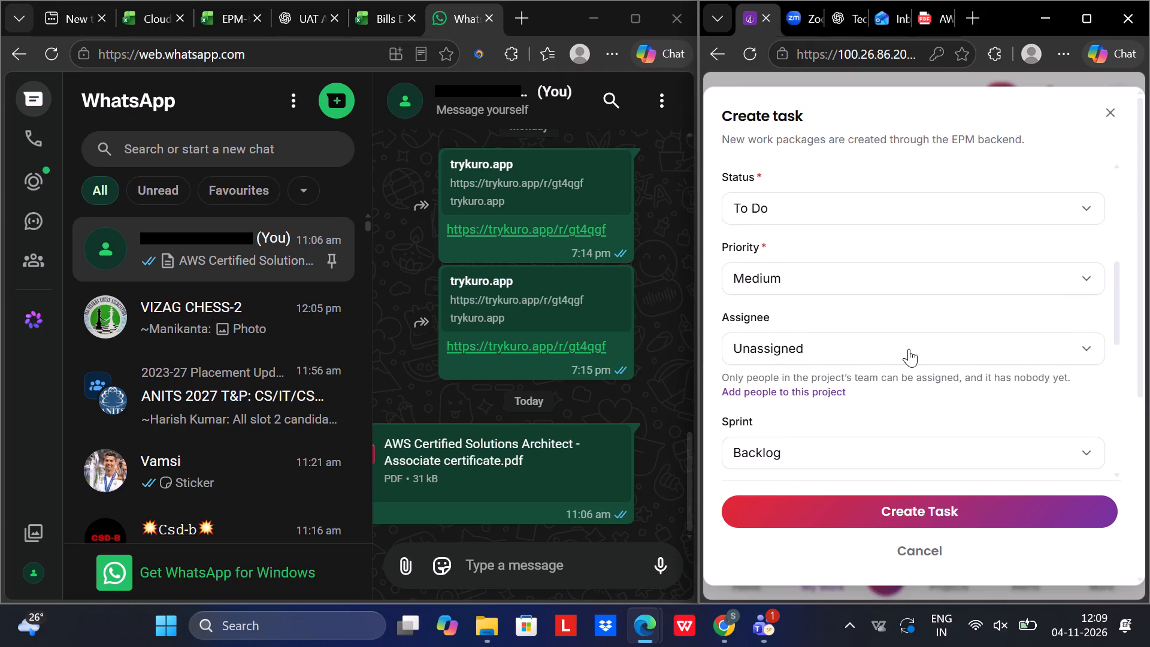
pyautogui.click(833, 388)
pyautogui.click(813, 280)
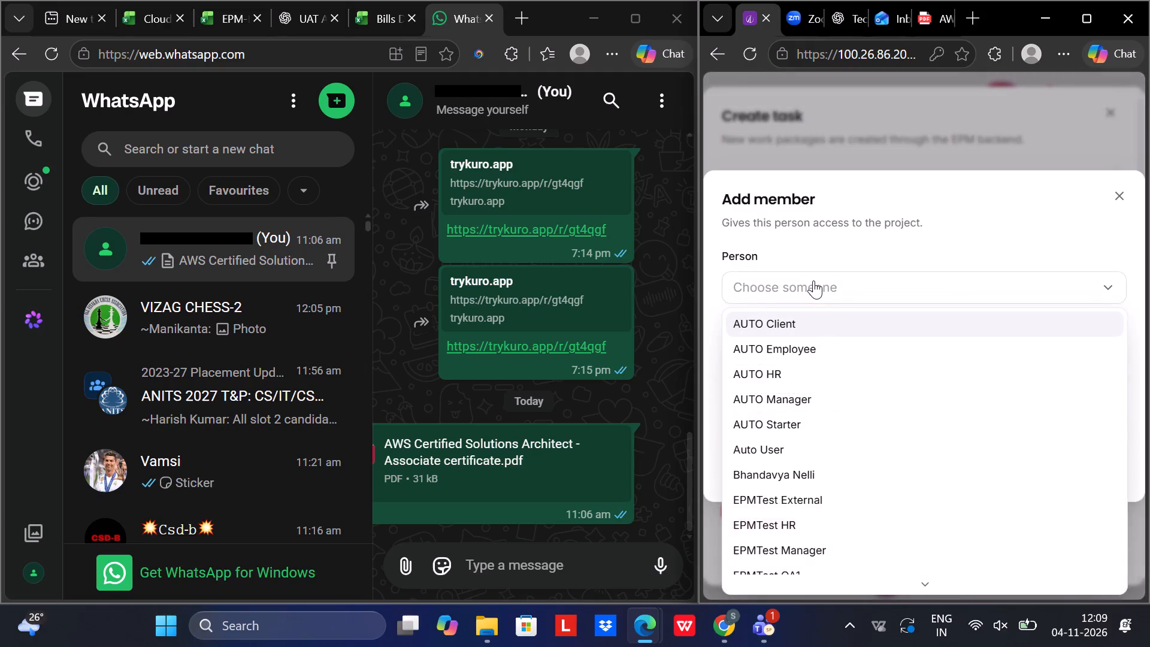
pyautogui.scroll(-6, 787, 388)
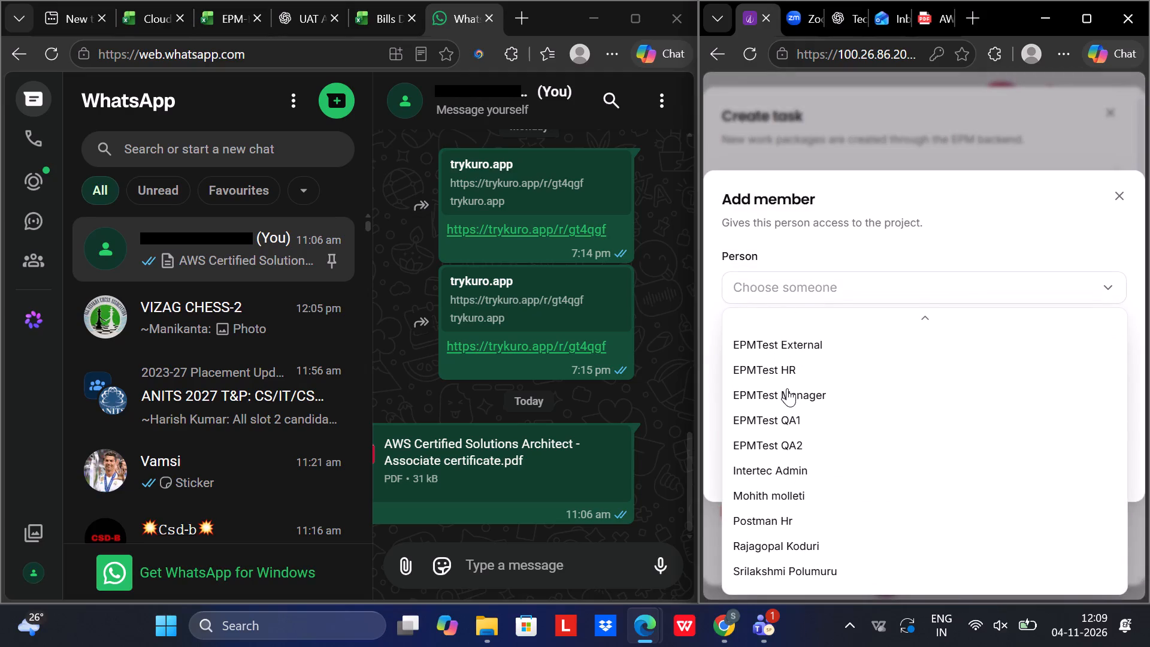
pyautogui.click(776, 498)
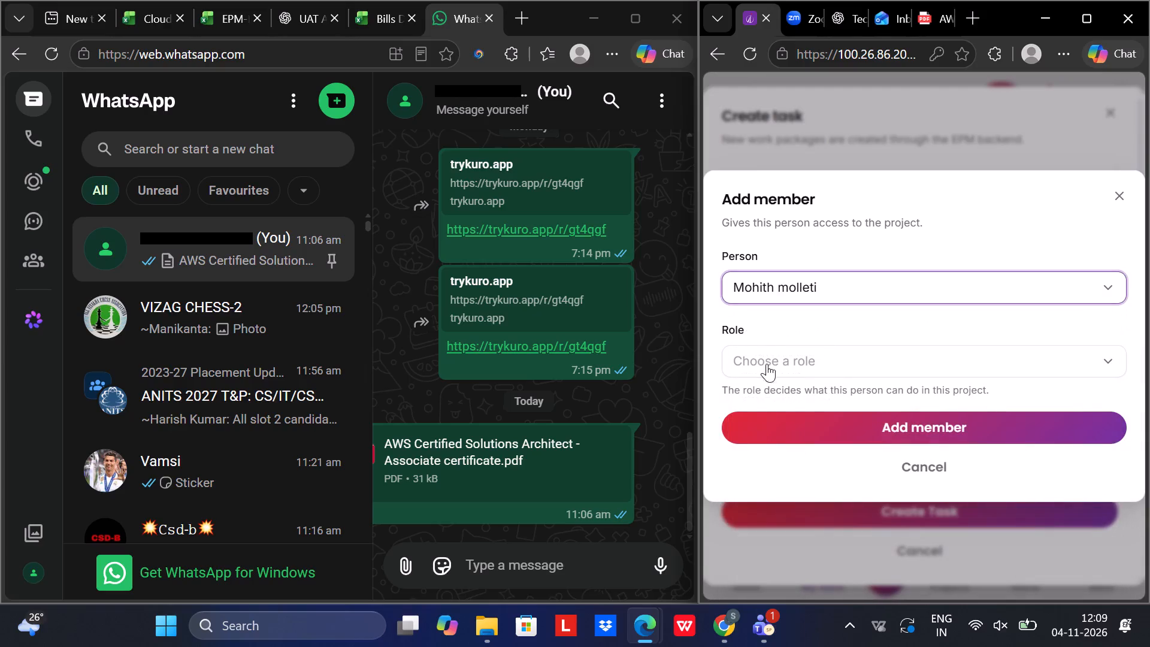
pyautogui.click(766, 346)
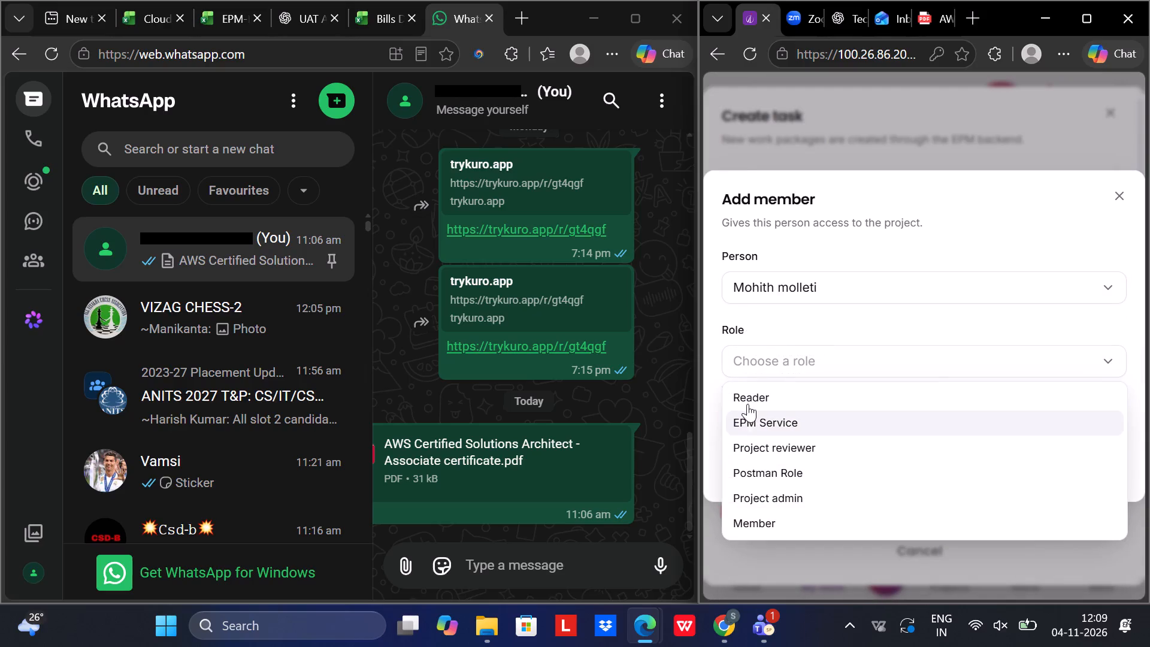
pyautogui.click(754, 412)
pyautogui.scroll(-1, 754, 412)
pyautogui.click(762, 417)
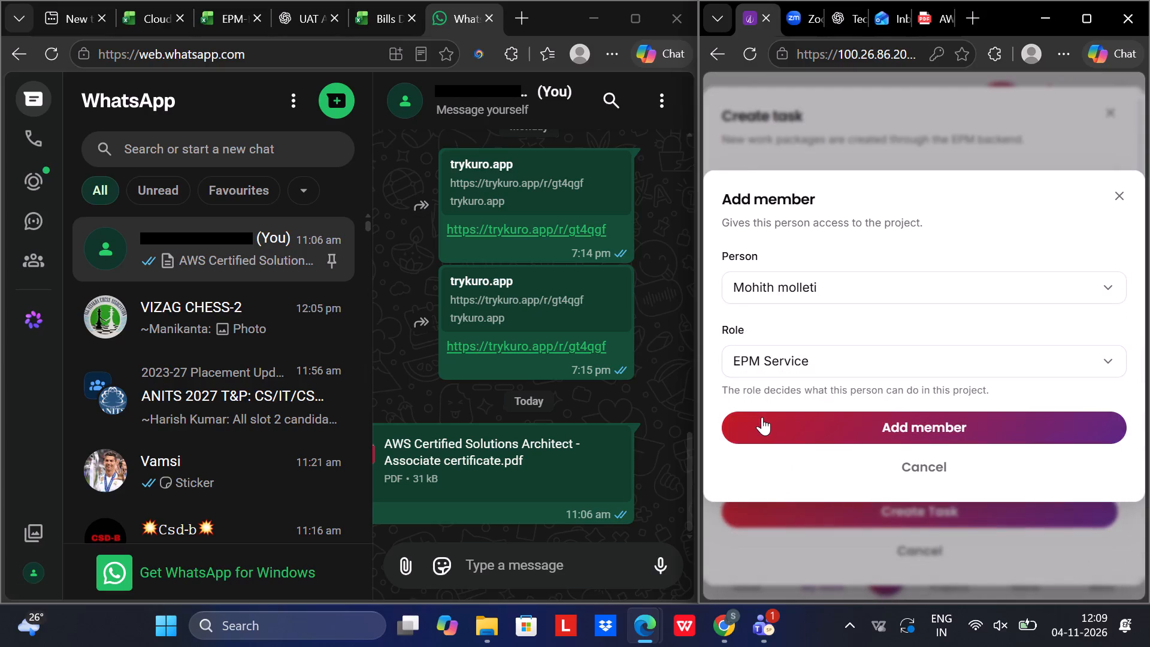
# Set the task's start date to 11-11-2026, due date to 21-11-2026 and estimated hours to 8.
pyautogui.scroll(-2, 762, 417)
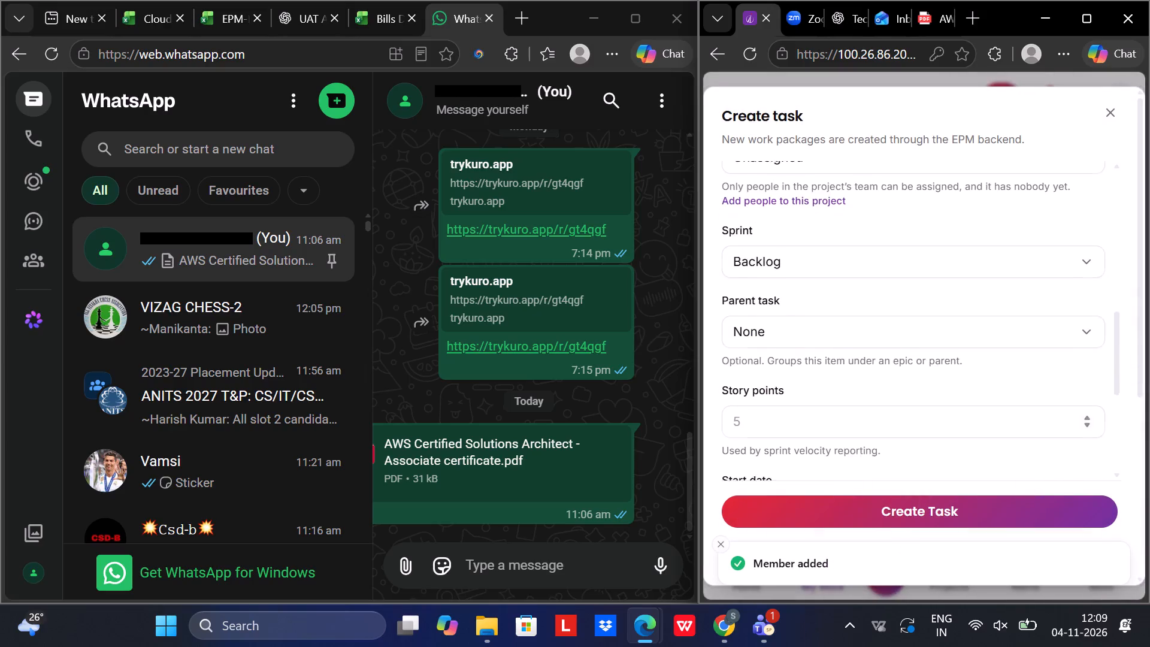
pyautogui.scroll(-2, 762, 417)
pyautogui.click(743, 418)
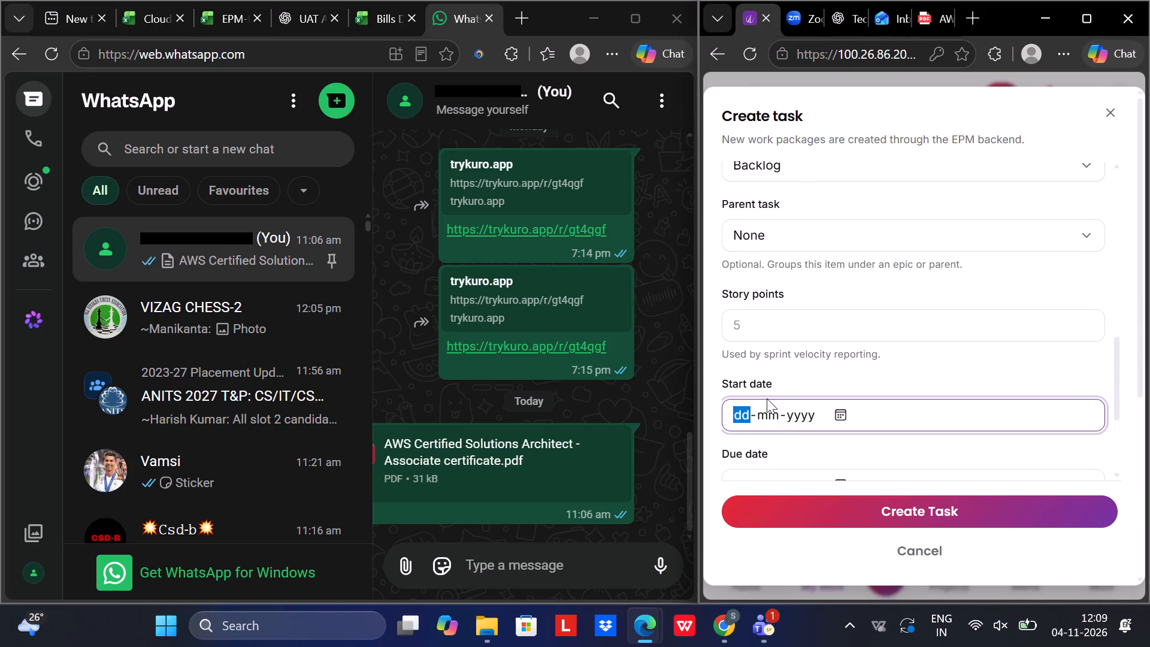
pyautogui.press('1')
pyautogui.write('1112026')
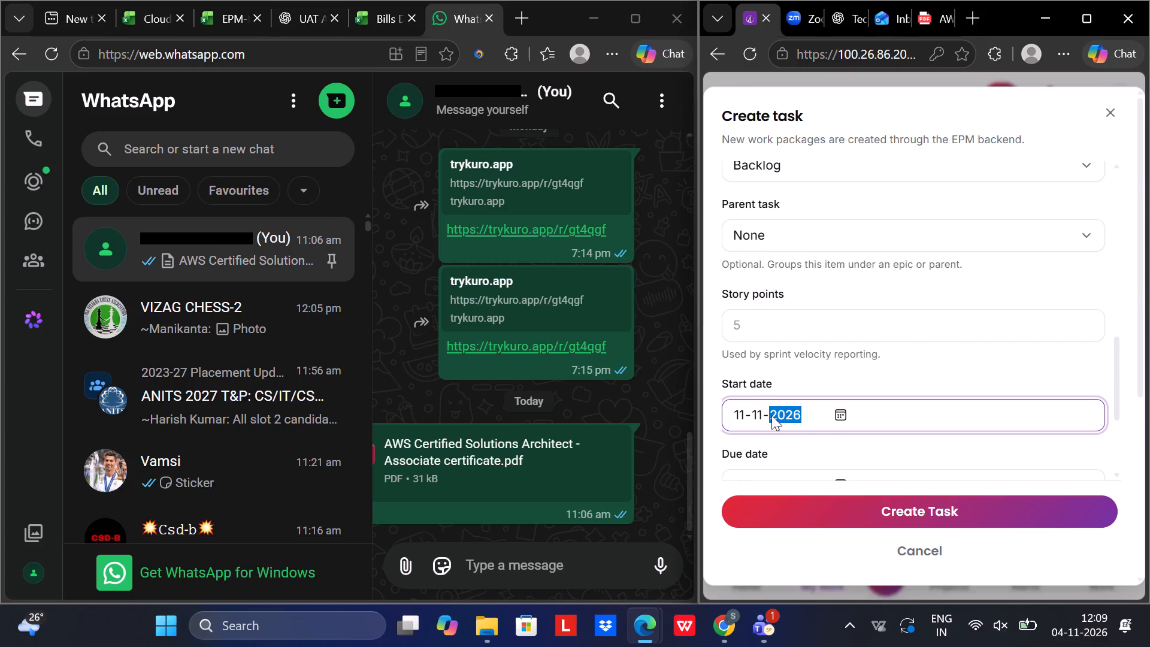
pyautogui.scroll(-1, 771, 415)
pyautogui.click(746, 385)
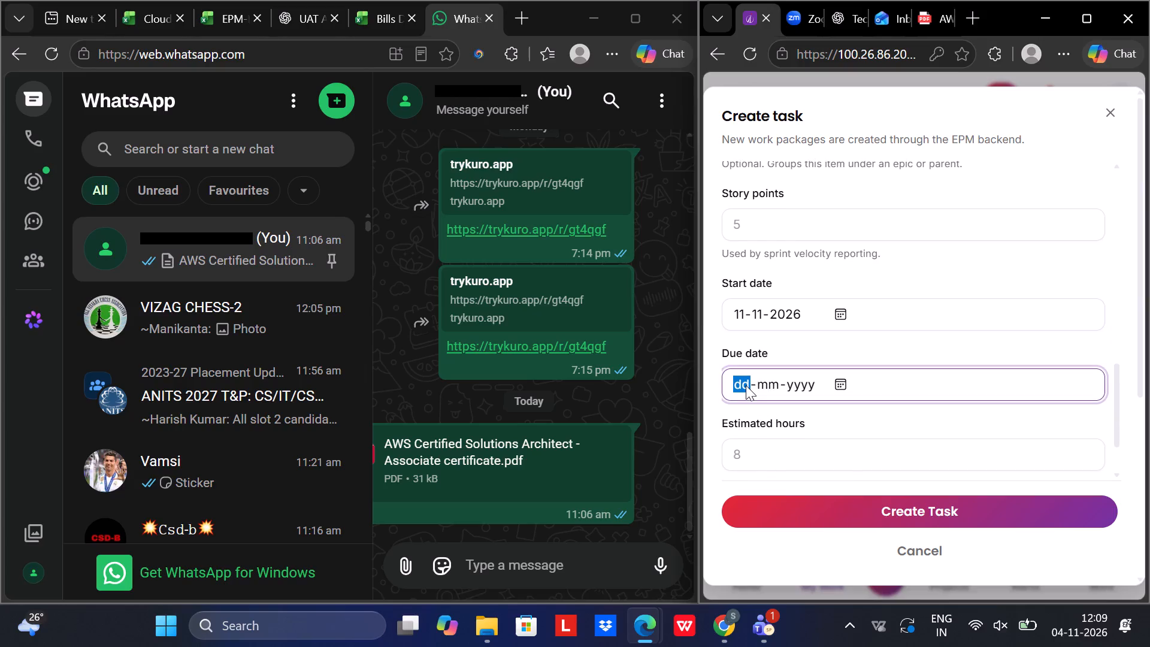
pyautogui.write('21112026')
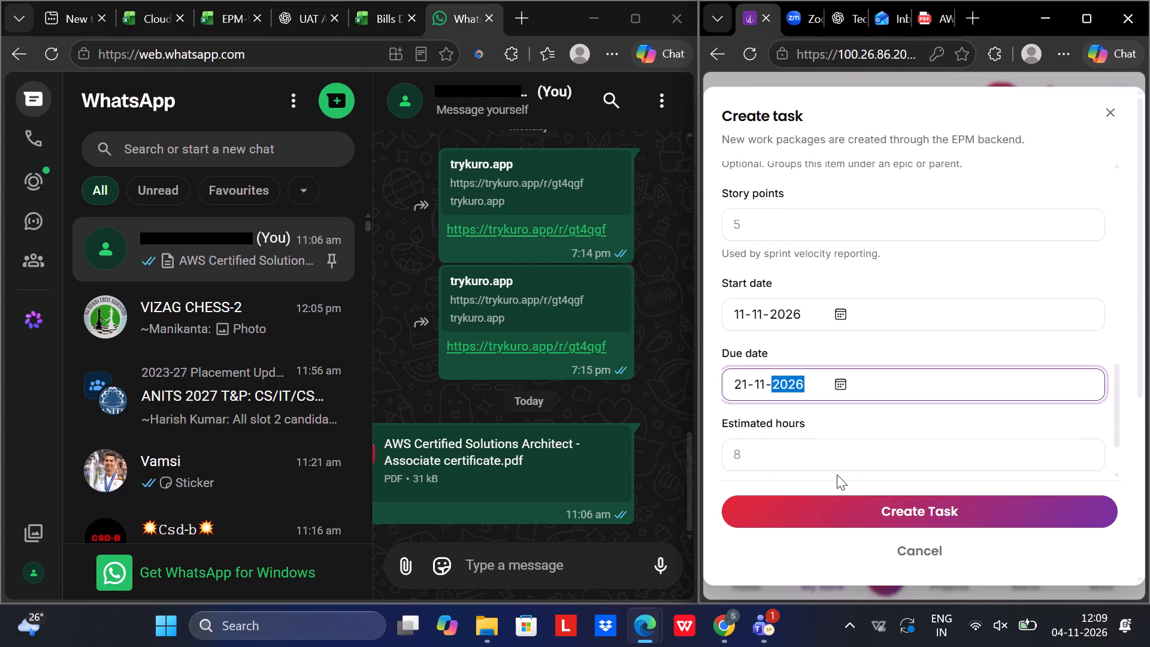
pyautogui.click(758, 460)
pyautogui.press('8')
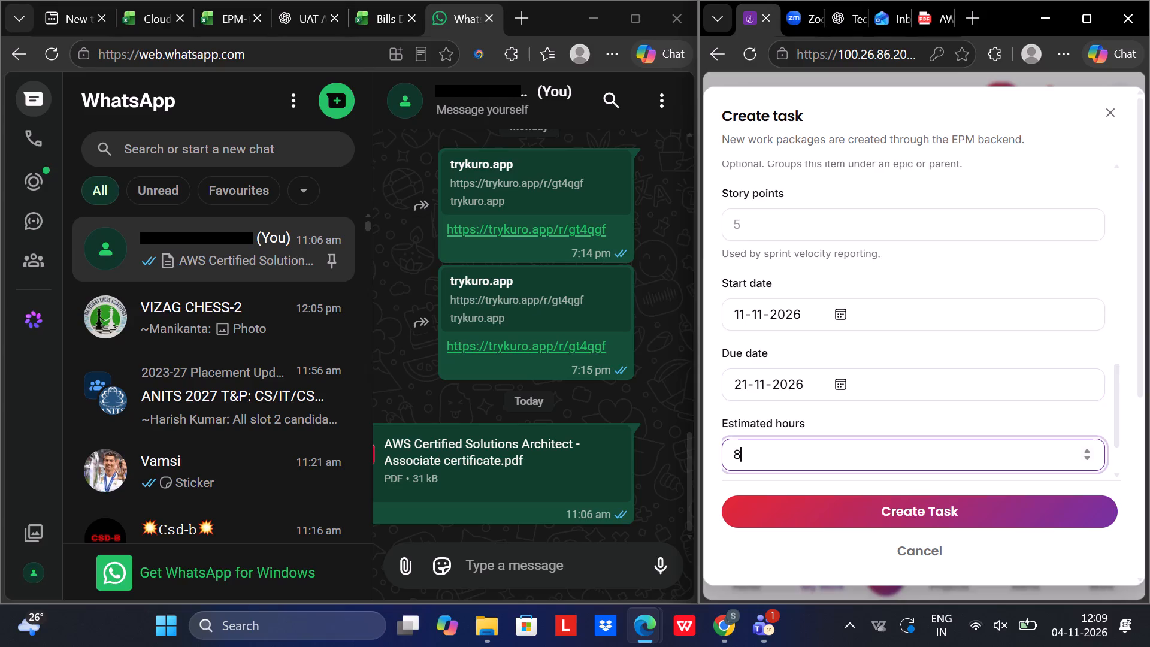
pyautogui.scroll(-2, 800, 435)
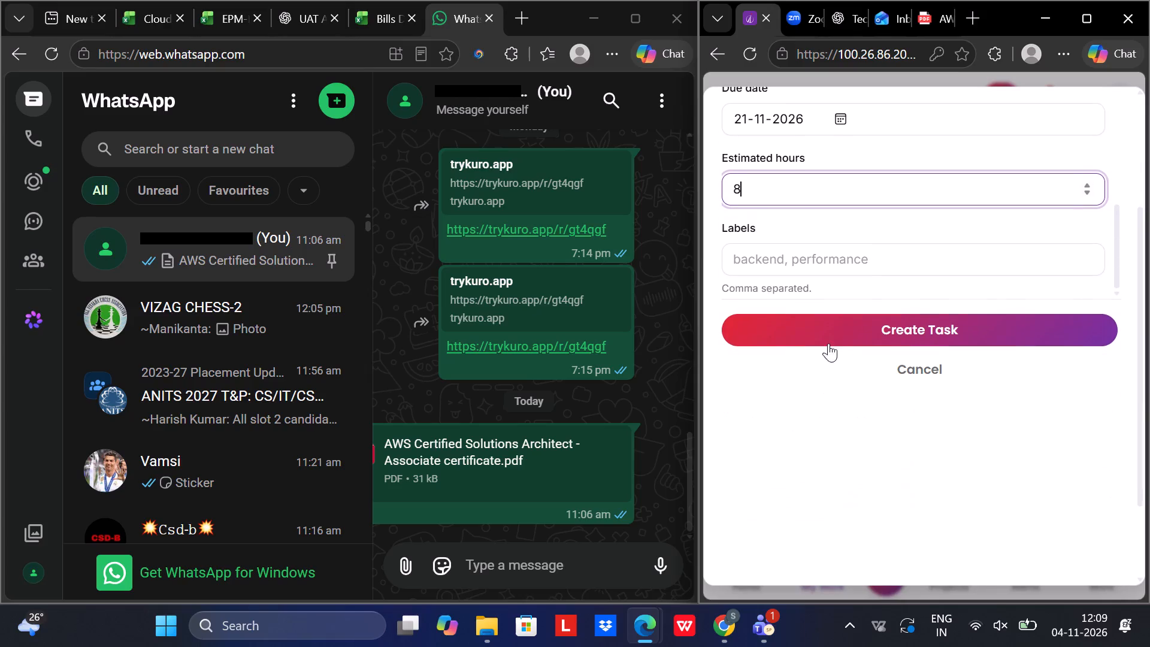
# Title the new QA5 Network task "testingpurpose" and create it.
pyautogui.click(828, 333)
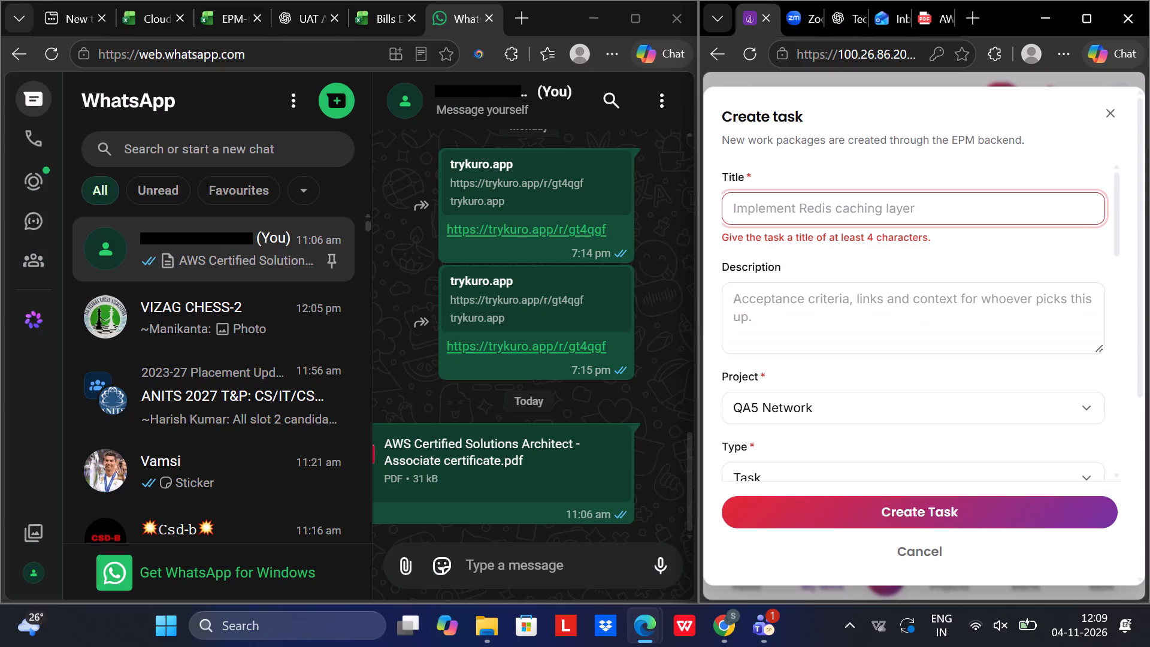
pyautogui.click(756, 205)
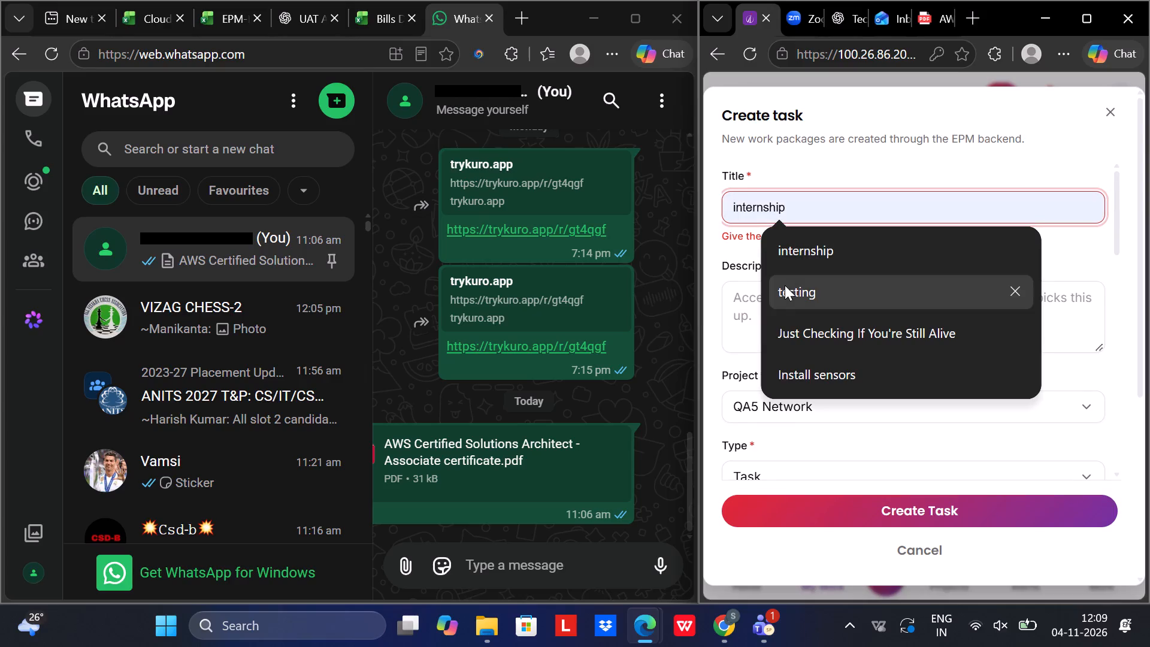
pyautogui.click(785, 285)
pyautogui.scroll(-1, 785, 285)
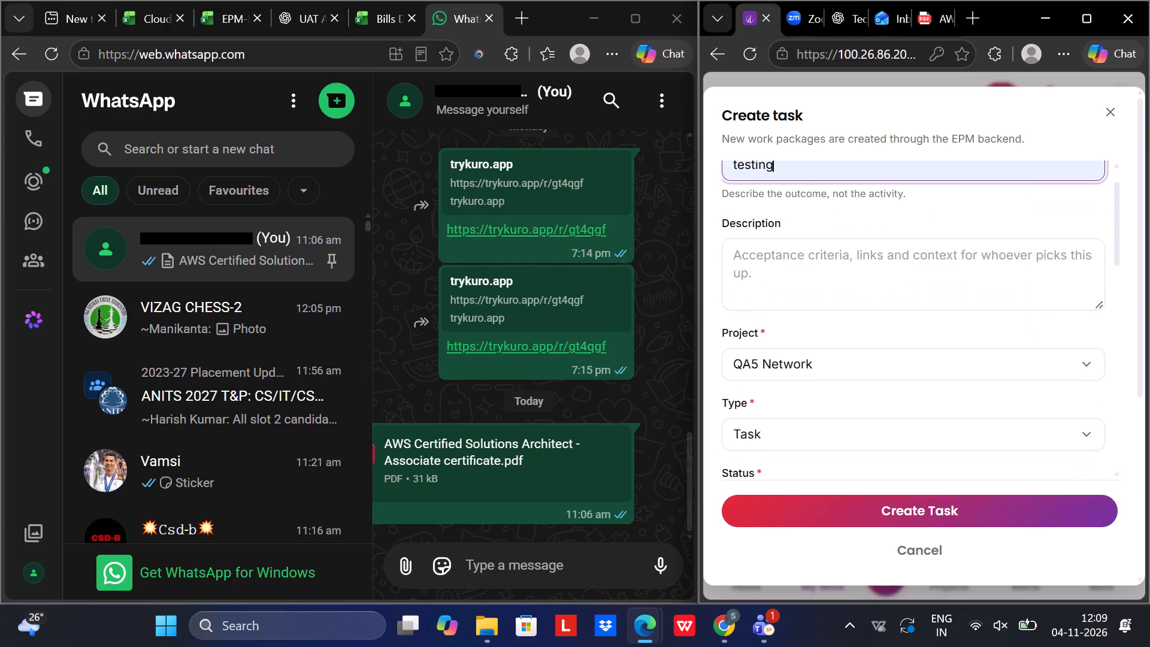
pyautogui.click(789, 167)
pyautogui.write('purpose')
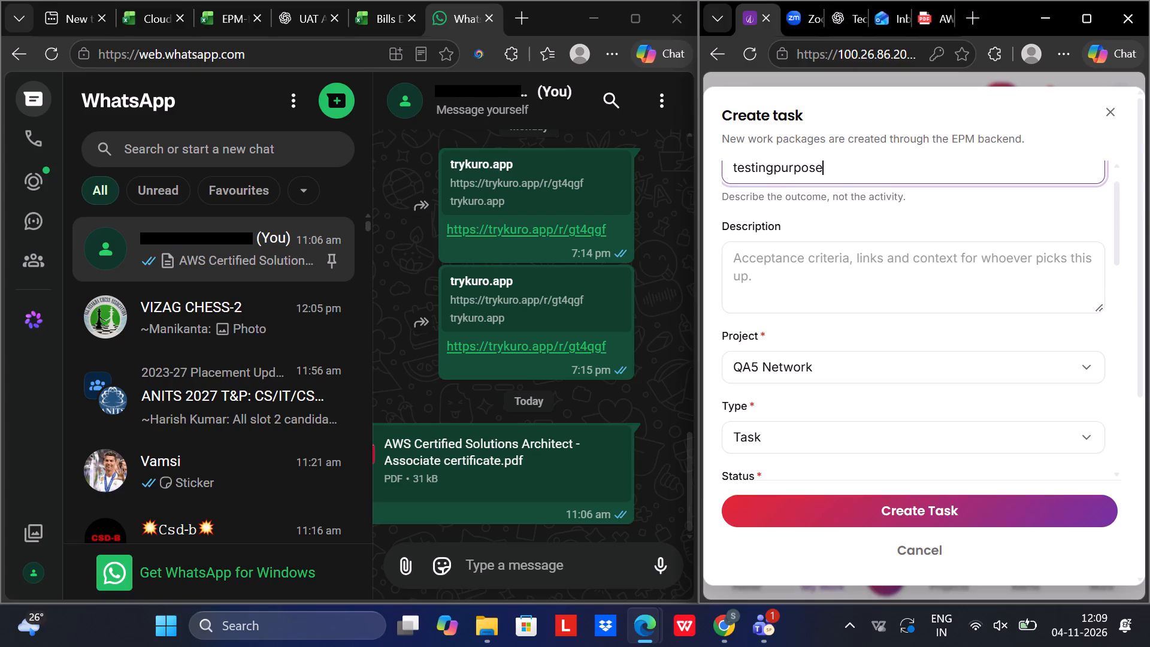
pyautogui.scroll(-3, 789, 289)
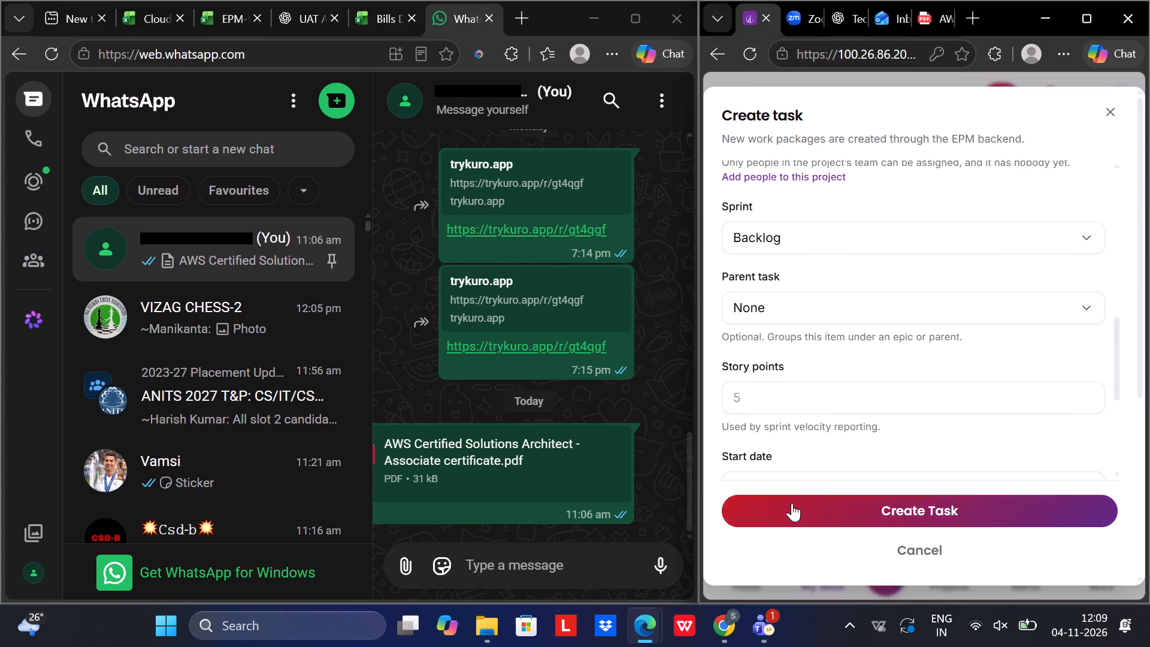
pyautogui.click(789, 509)
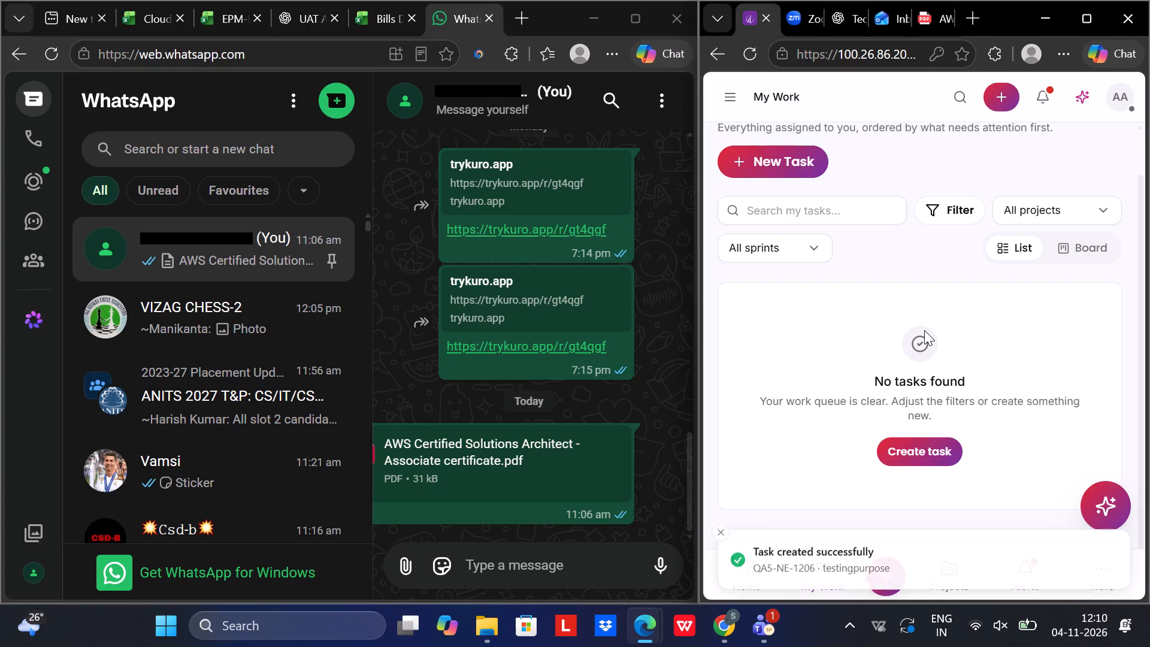
# Open the signed-in administrator's account options.
pyautogui.click(1111, 90)
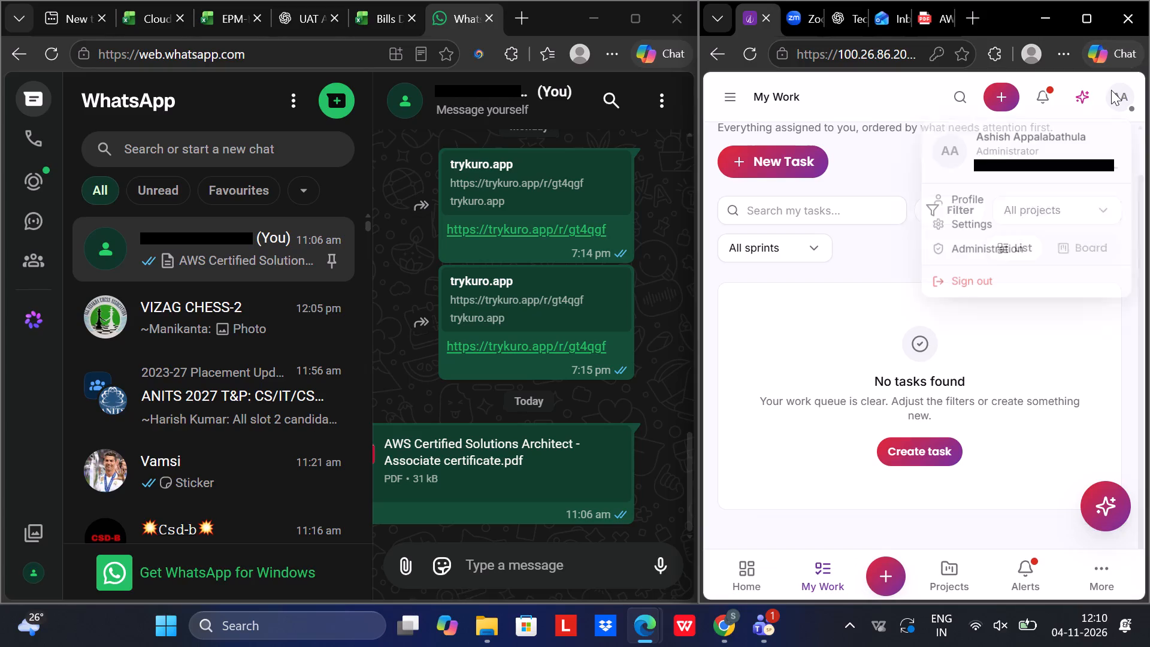
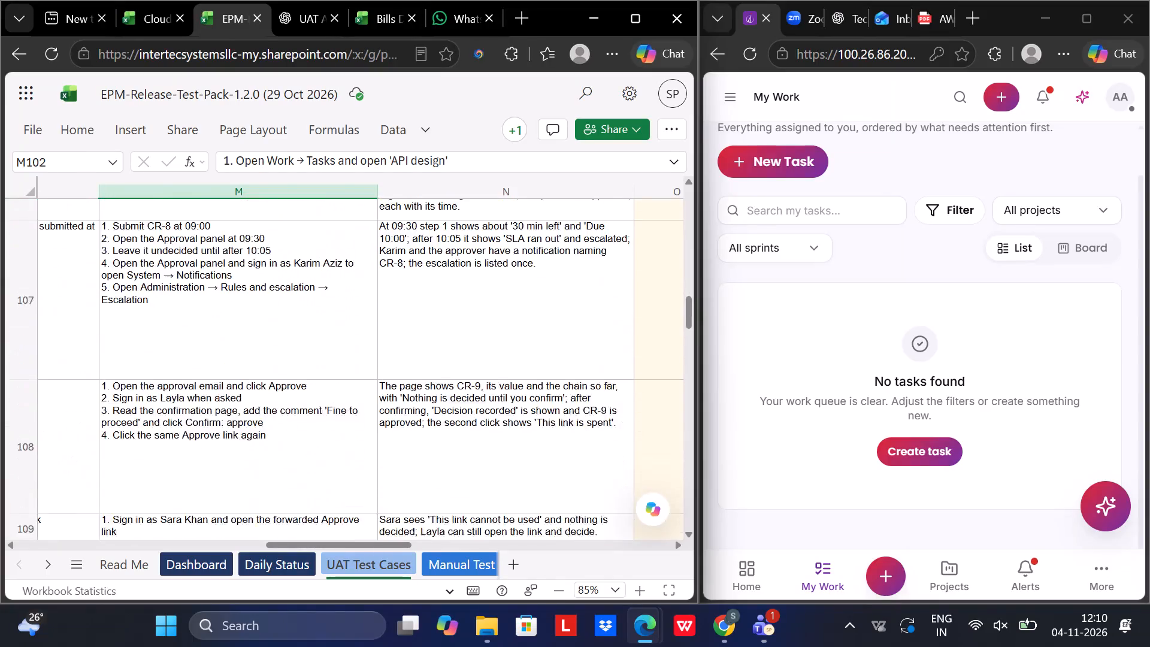
# Look back through the steps and expected results in the UAT Test Cases sheet, up to the first sign-in cases.
pyautogui.scroll(-1, 416, 283)
pyautogui.scroll(6, 416, 283)
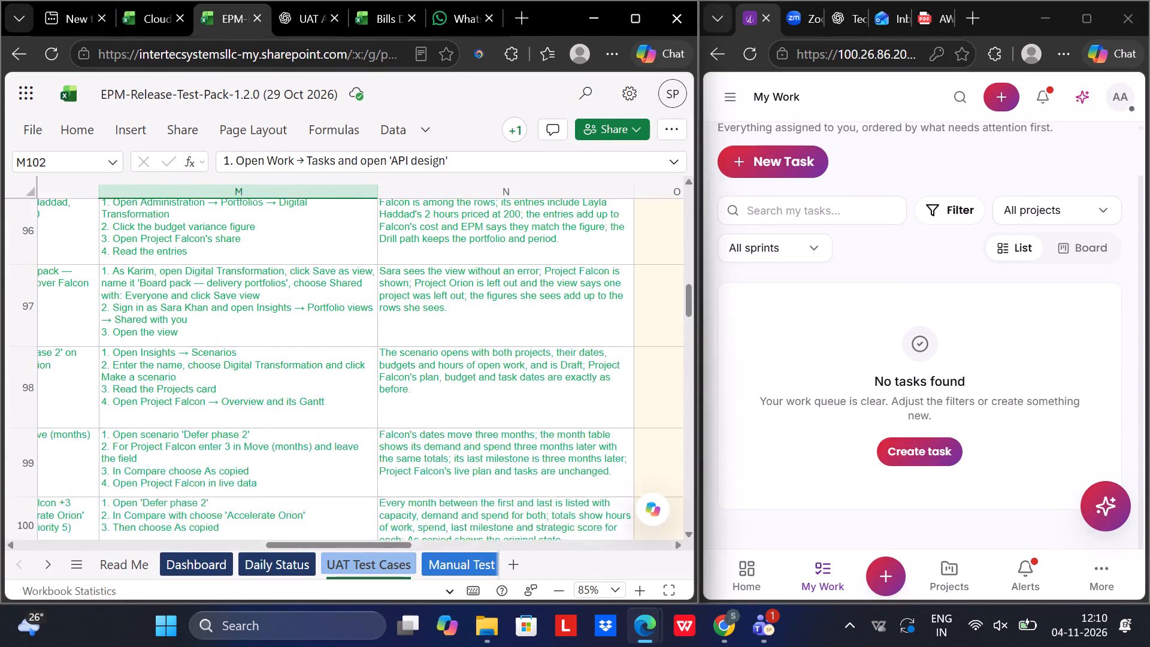
pyautogui.scroll(6, 416, 283)
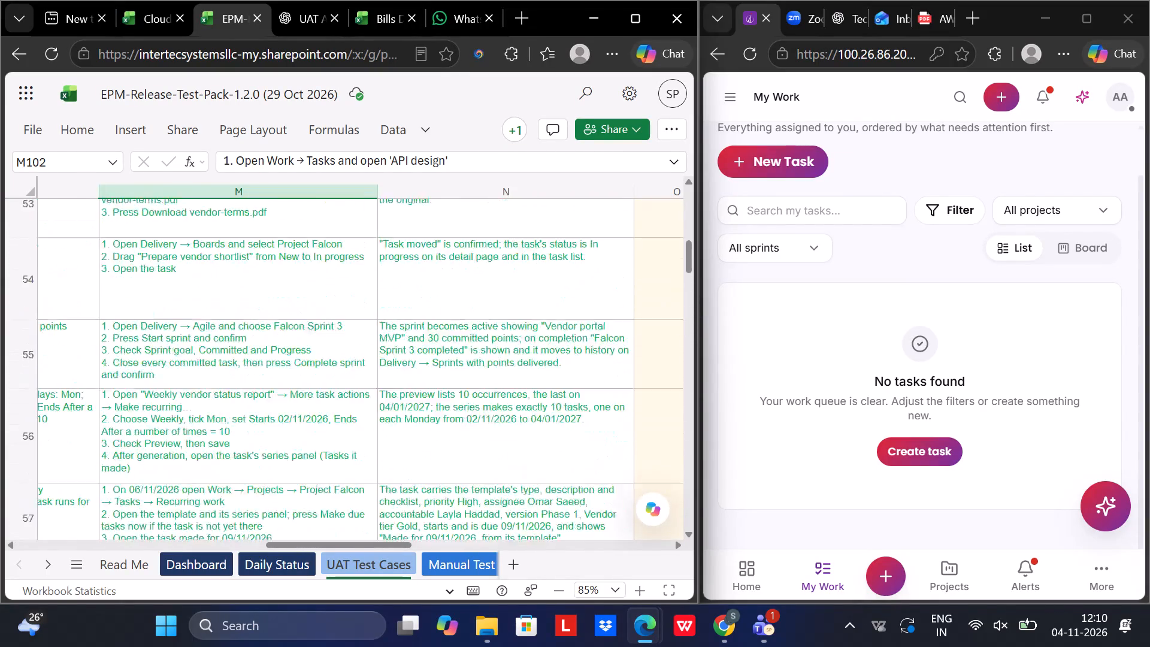
pyautogui.scroll(10, 416, 283)
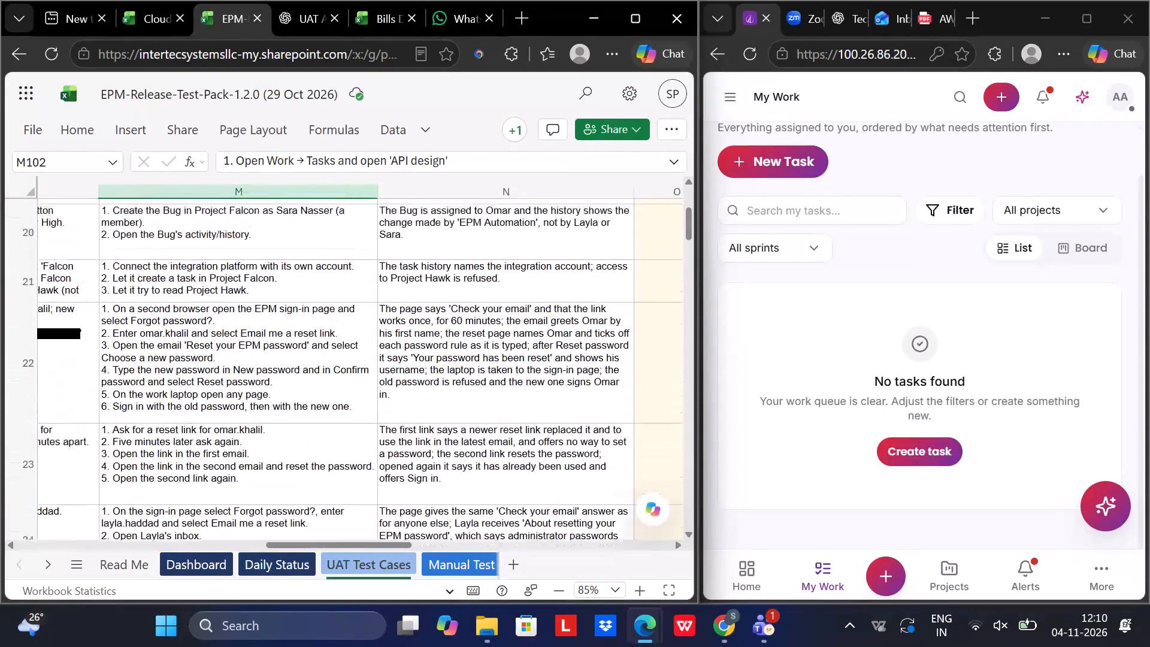
pyautogui.scroll(8, 416, 283)
pyautogui.hscroll(1, 416, 283)
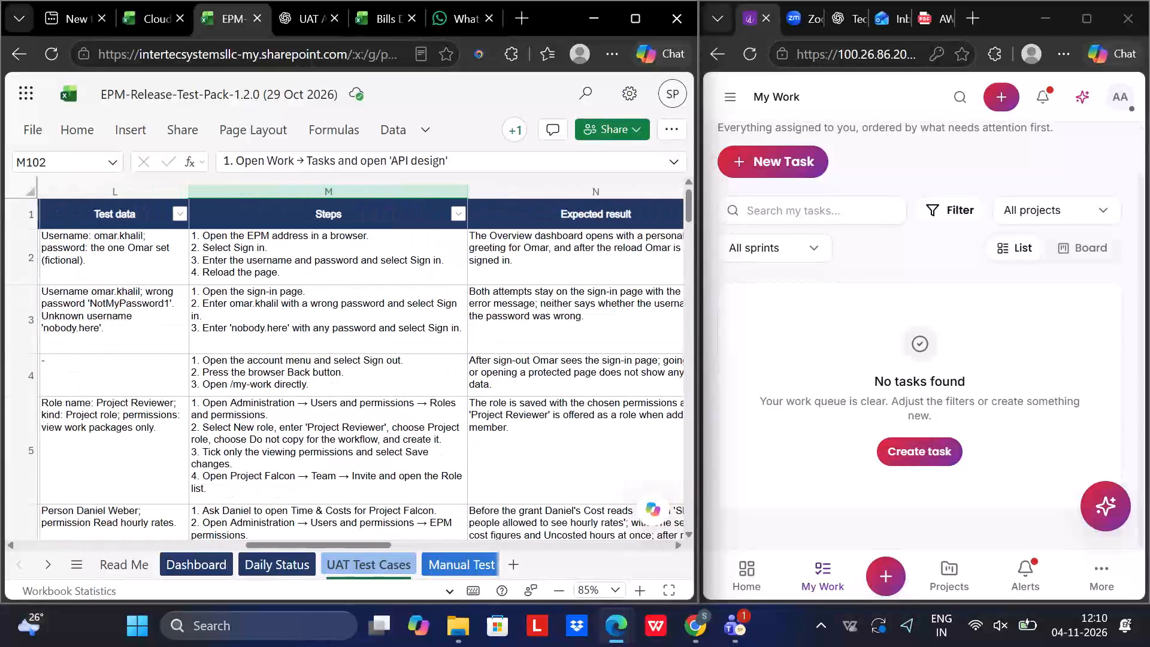
# Maximise the test pack window and look over the UAT Test Cases sheet's status and result columns, returning to the first test case.
pyautogui.hscroll(1, 416, 283)
pyautogui.hscroll(-6, 416, 283)
pyautogui.scroll(-2, 416, 283)
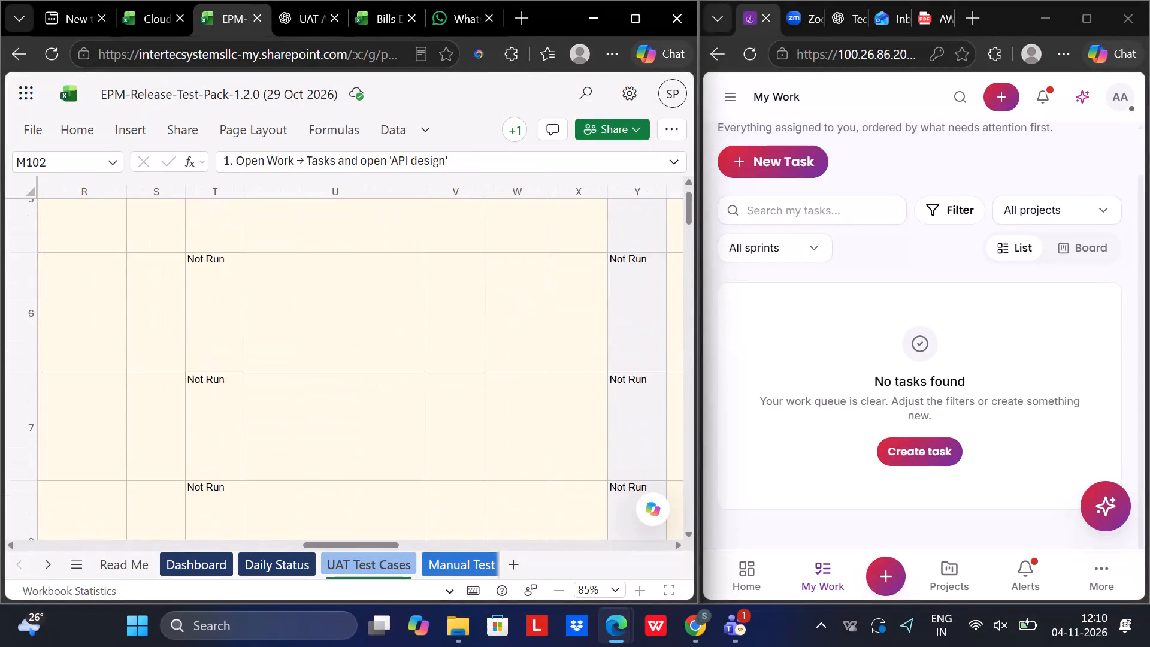
pyautogui.scroll(-4, 416, 283)
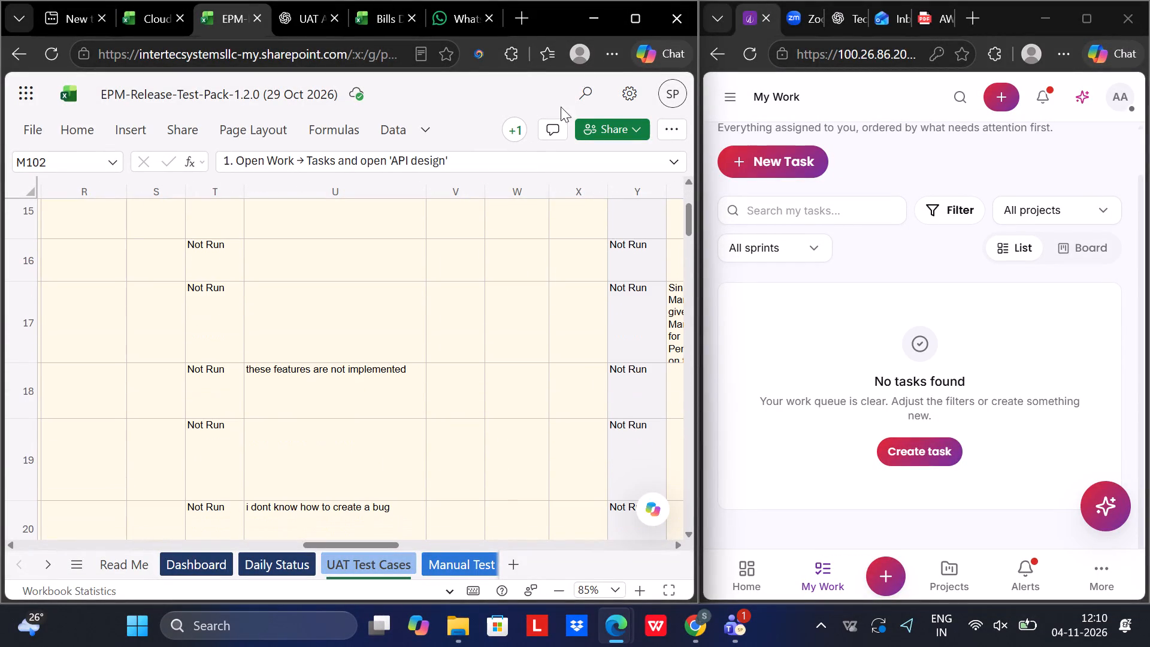
pyautogui.click(635, 4)
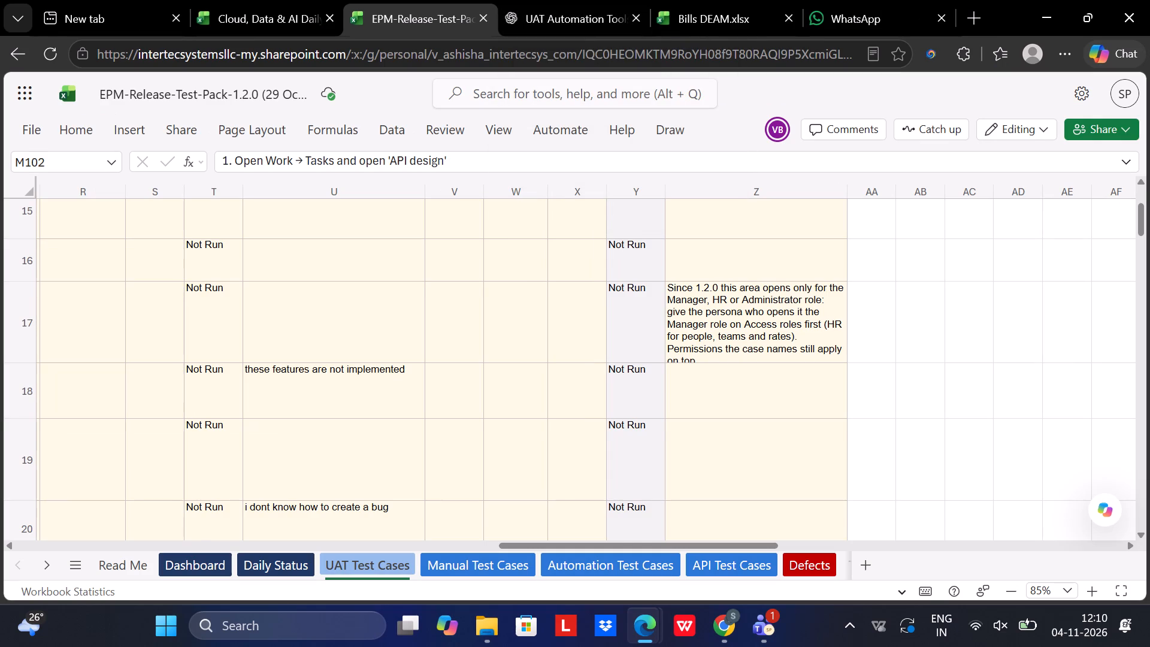
pyautogui.scroll(-1, 612, 369)
pyautogui.scroll(3, 612, 369)
pyautogui.hscroll(5, 612, 369)
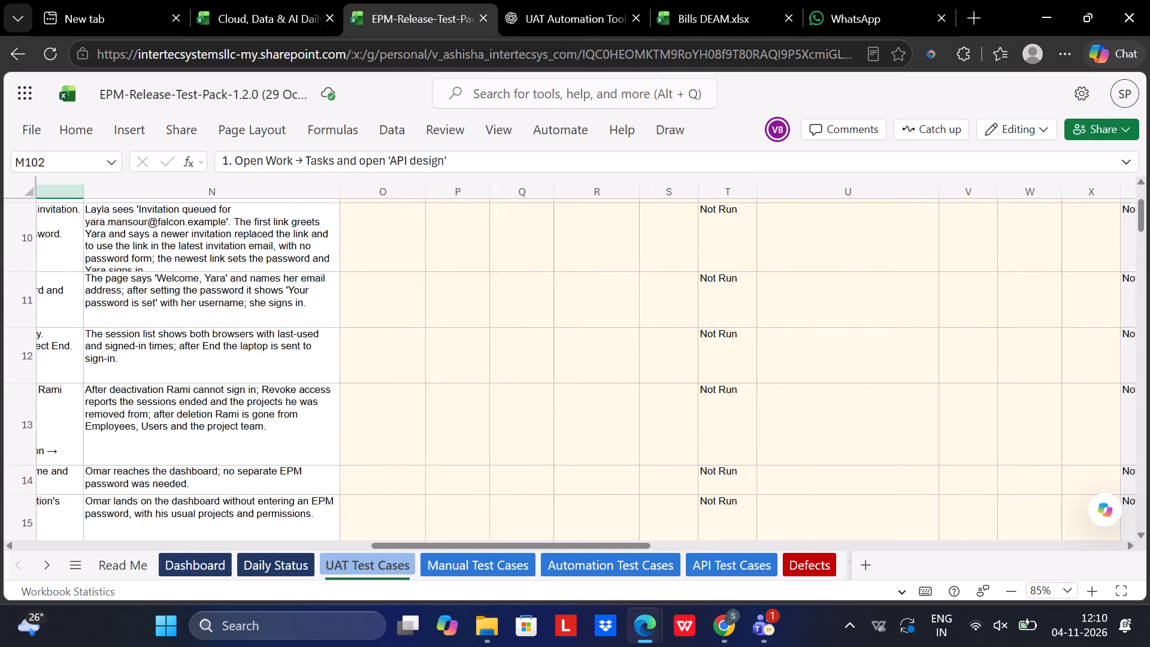
pyautogui.scroll(12, 612, 369)
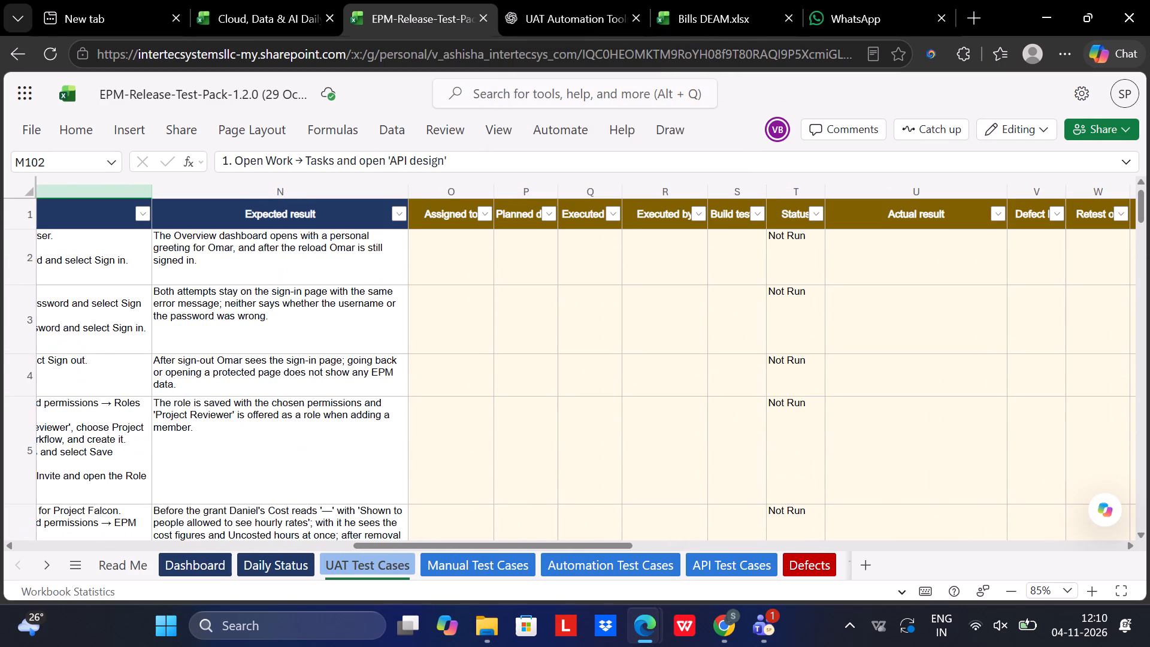
pyautogui.hscroll(10, 612, 369)
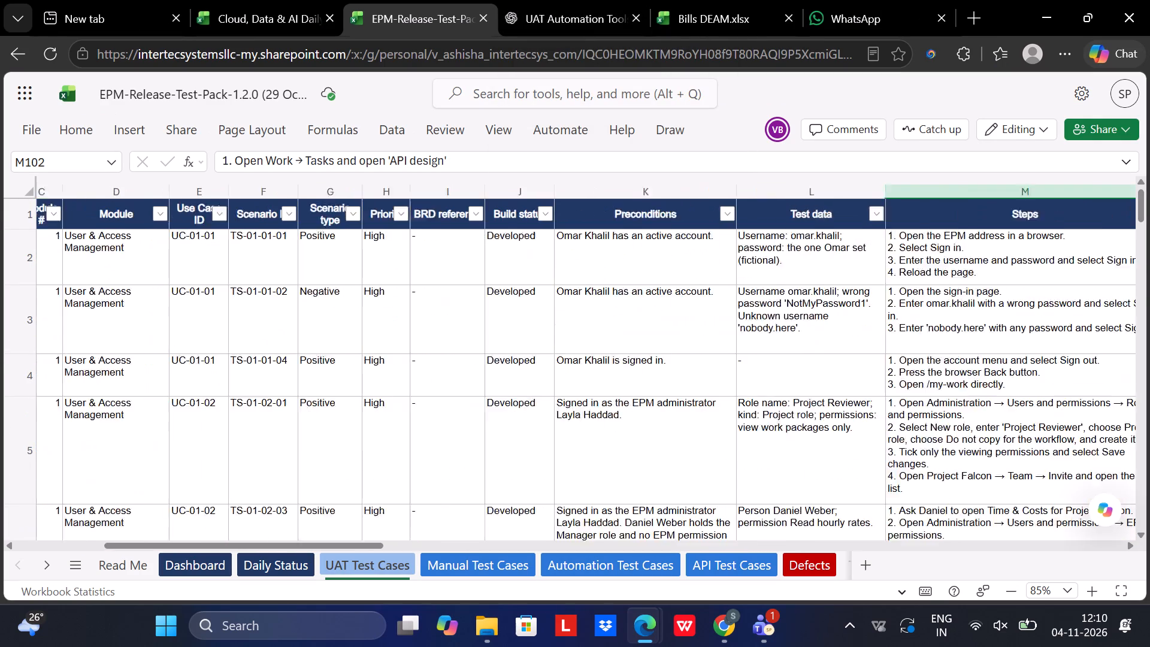
pyautogui.hscroll(9, 376, 376)
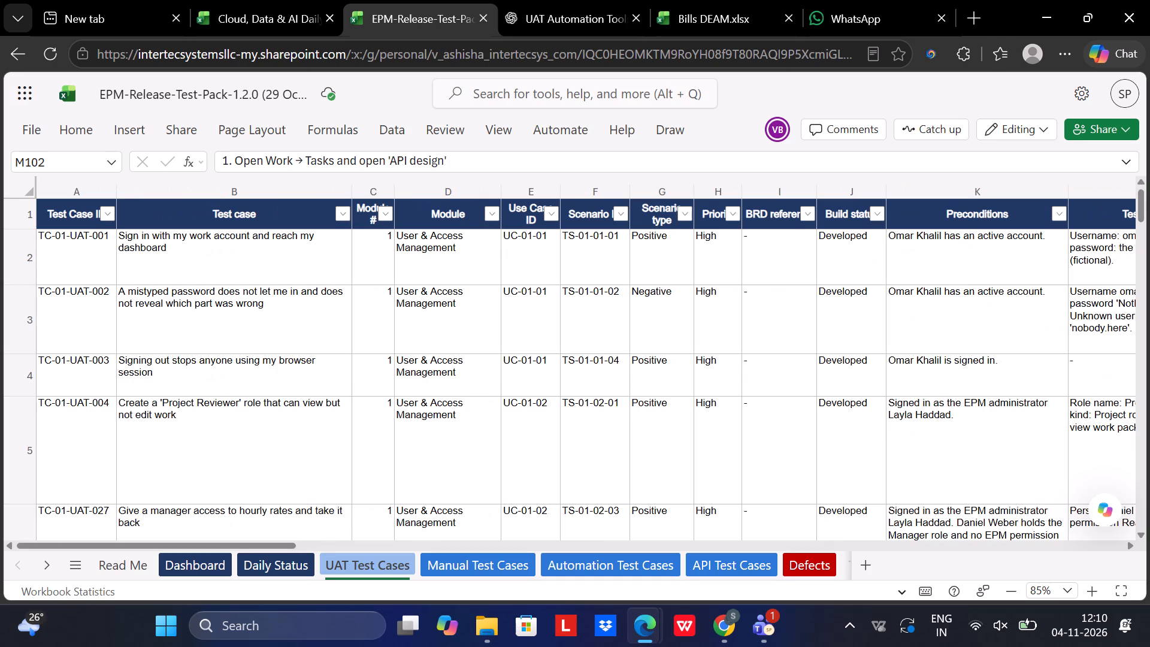
# Shade the UAT test case rows 2 to 32, columns A to Z, with a light olive green fill.
pyautogui.moveTo(43, 241); pyautogui.dragTo(633, 451)
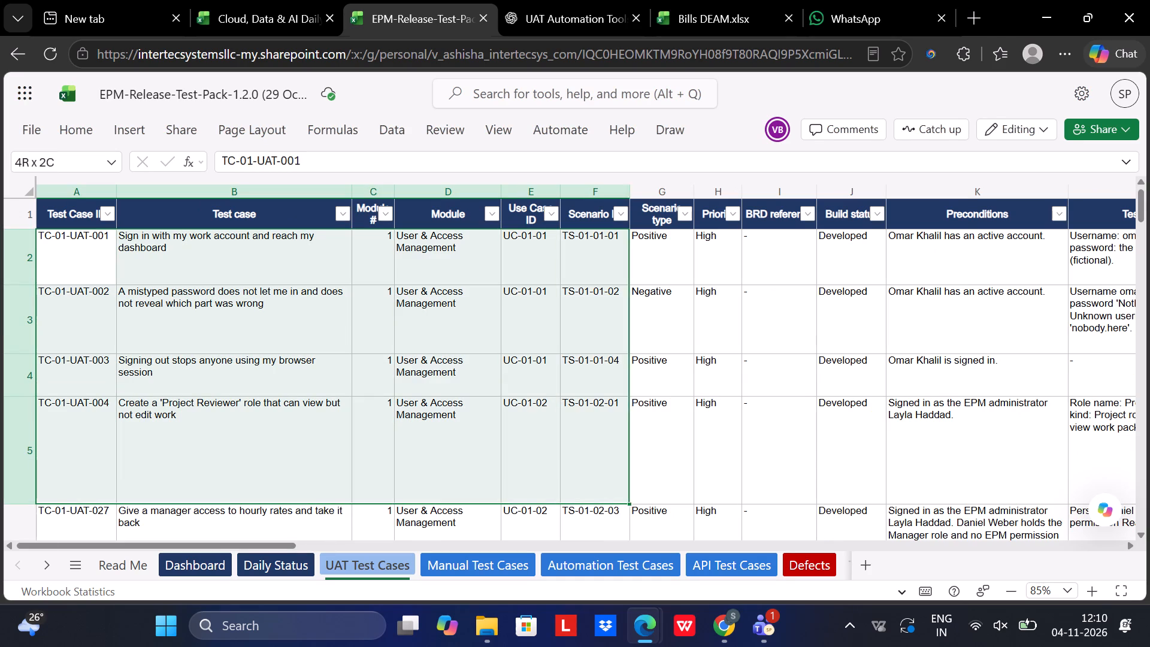
pyautogui.moveTo(633, 451); pyautogui.dragTo(826, 464)
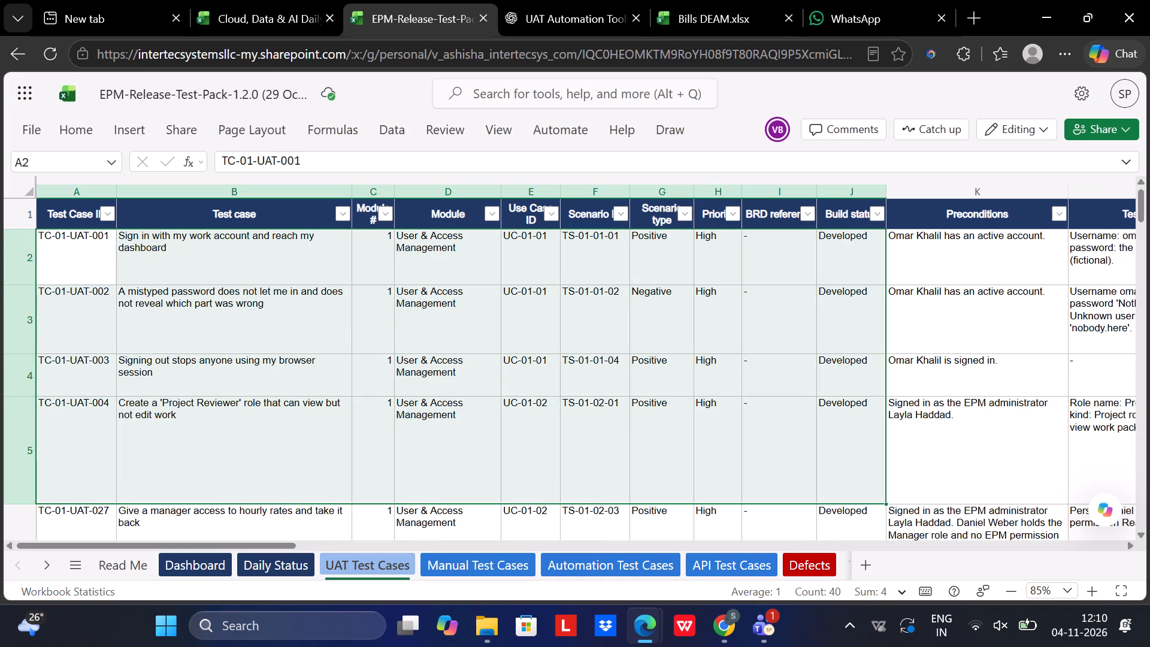
pyautogui.click(70, 267)
pyautogui.moveTo(70, 267); pyautogui.dragTo(825, 253)
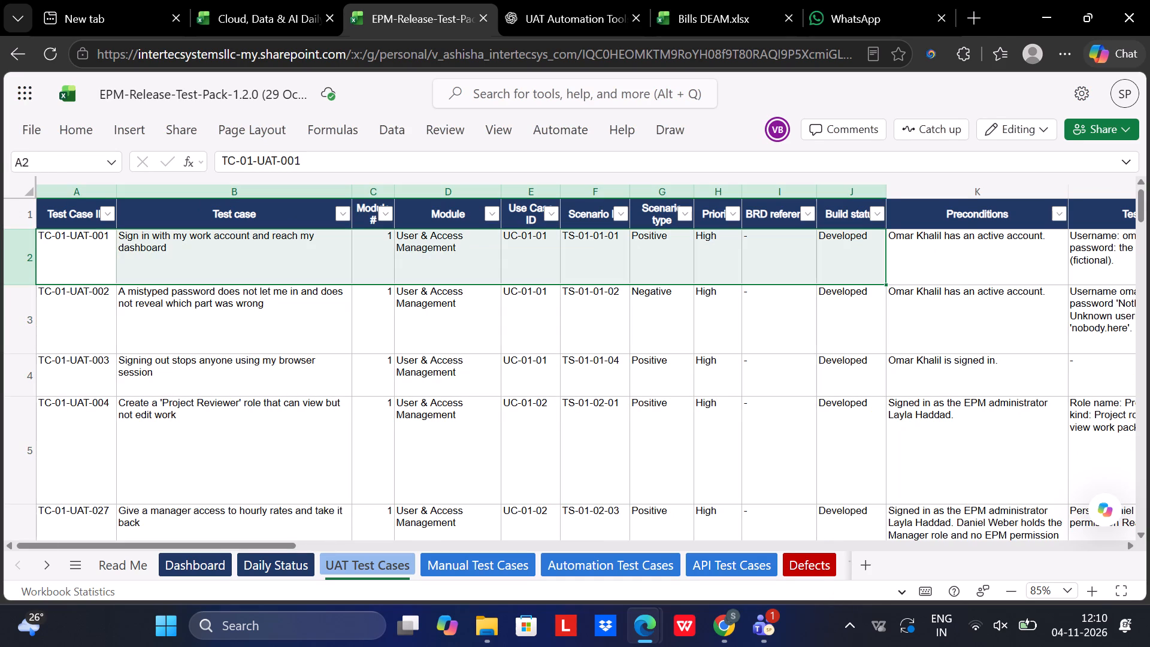
pyautogui.moveTo(825, 253); pyautogui.dragTo(1145, 252)
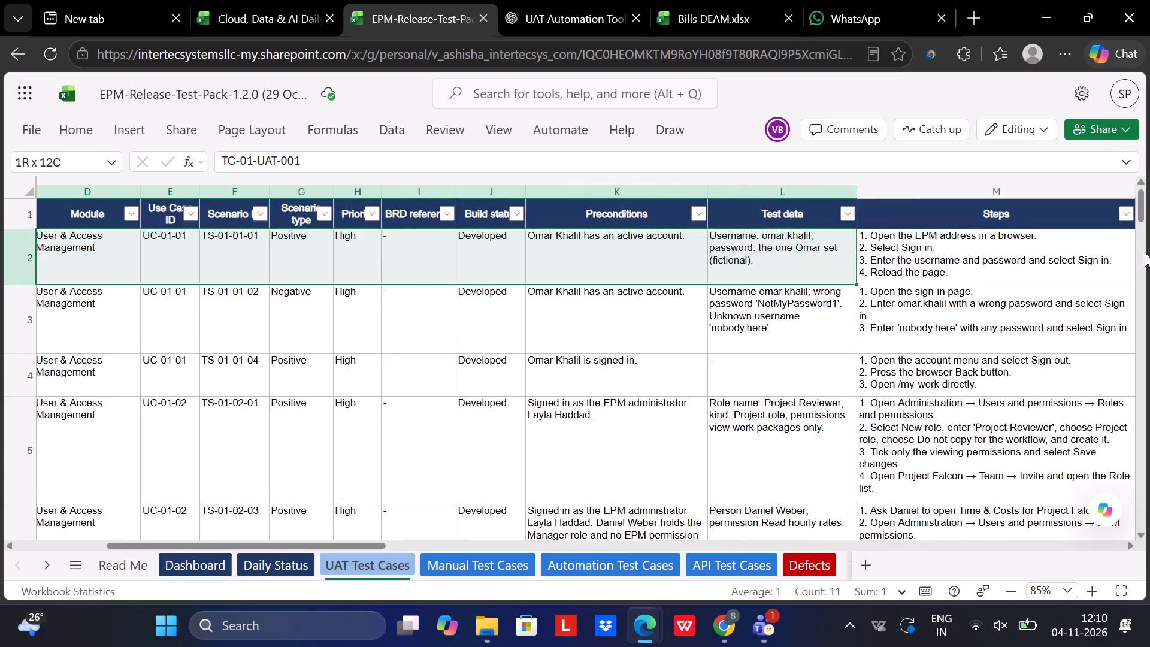
pyautogui.moveTo(1145, 252); pyautogui.dragTo(946, 386)
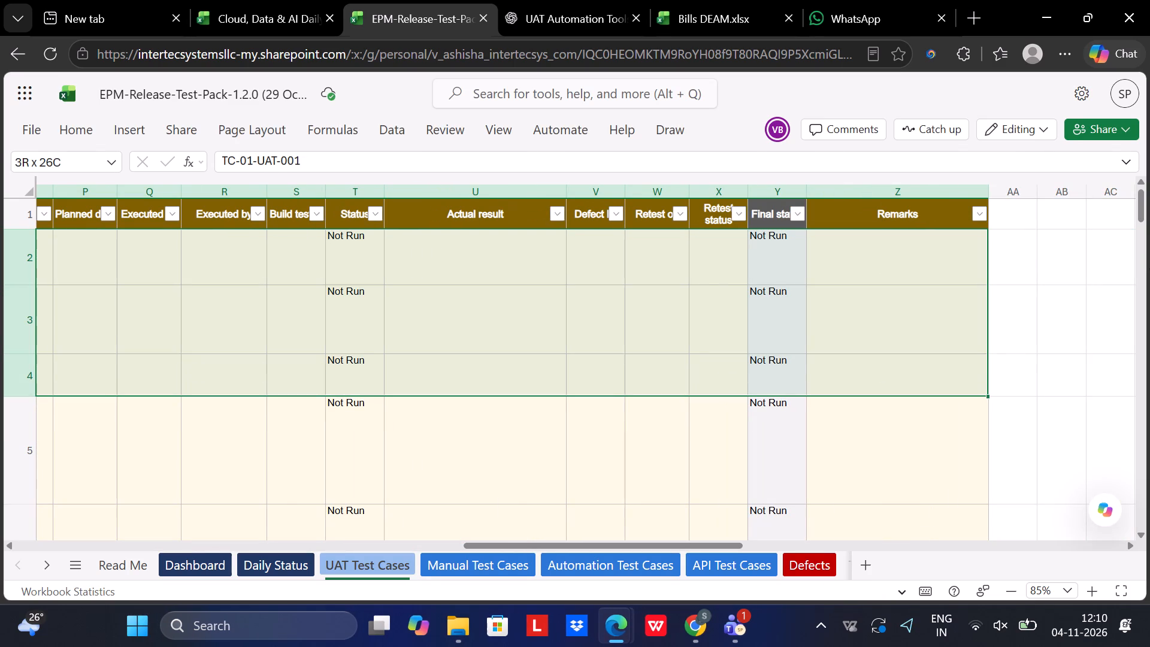
pyautogui.moveTo(946, 386); pyautogui.dragTo(946, 496)
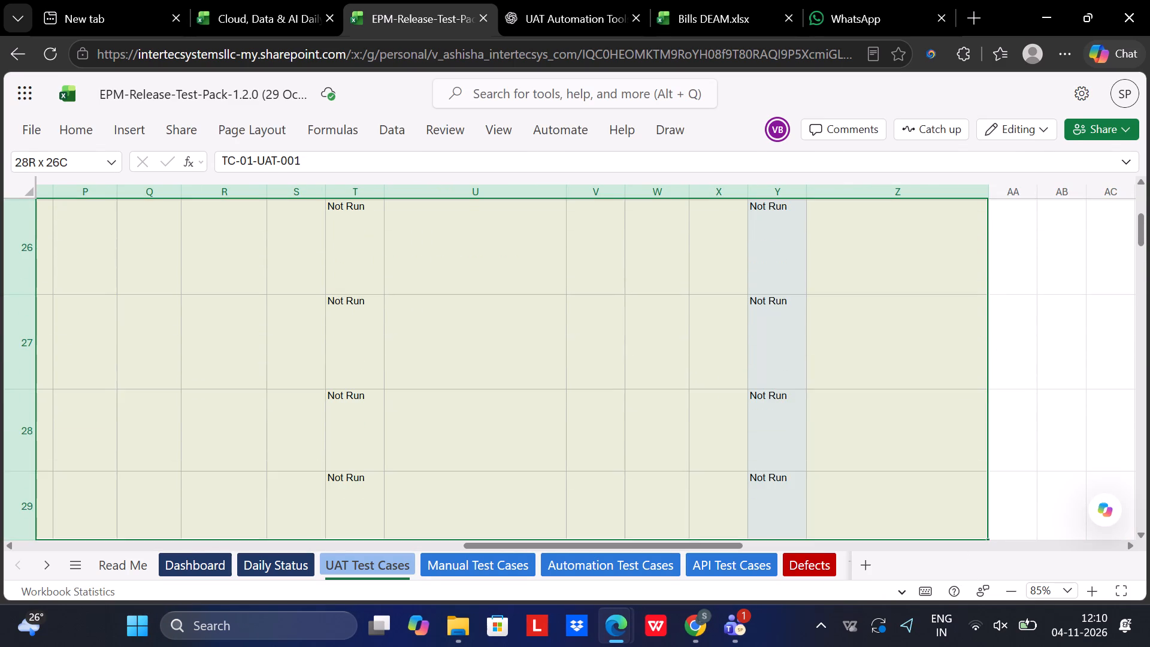
pyautogui.moveTo(946, 496); pyautogui.dragTo(967, 643)
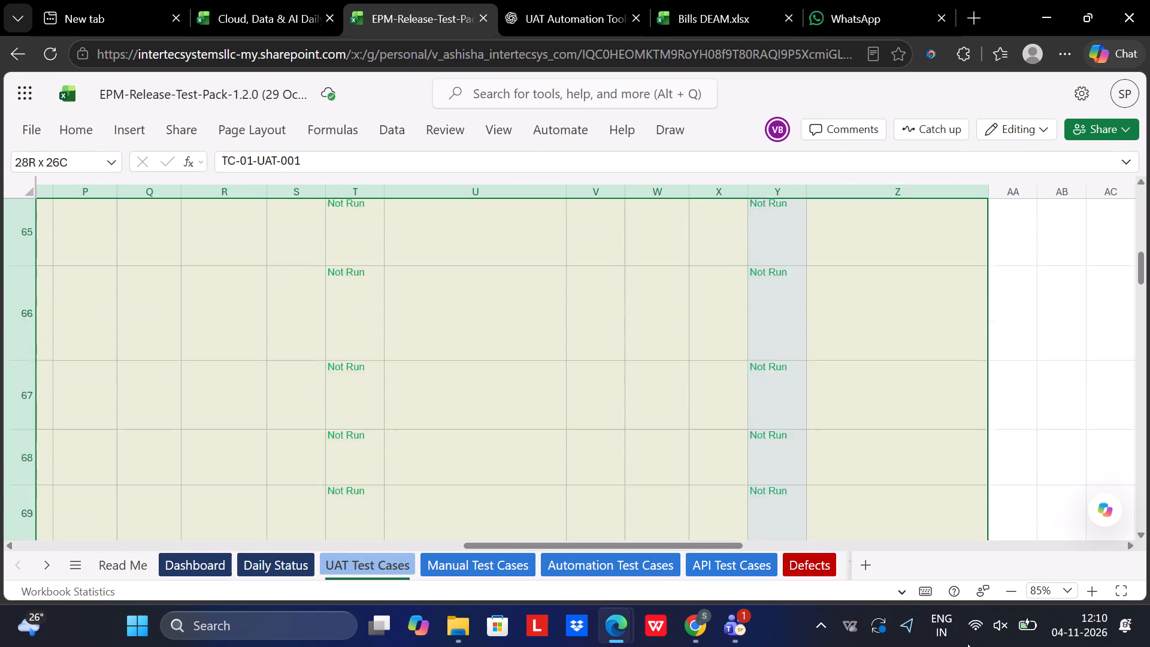
pyautogui.moveTo(967, 643); pyautogui.dragTo(810, 157)
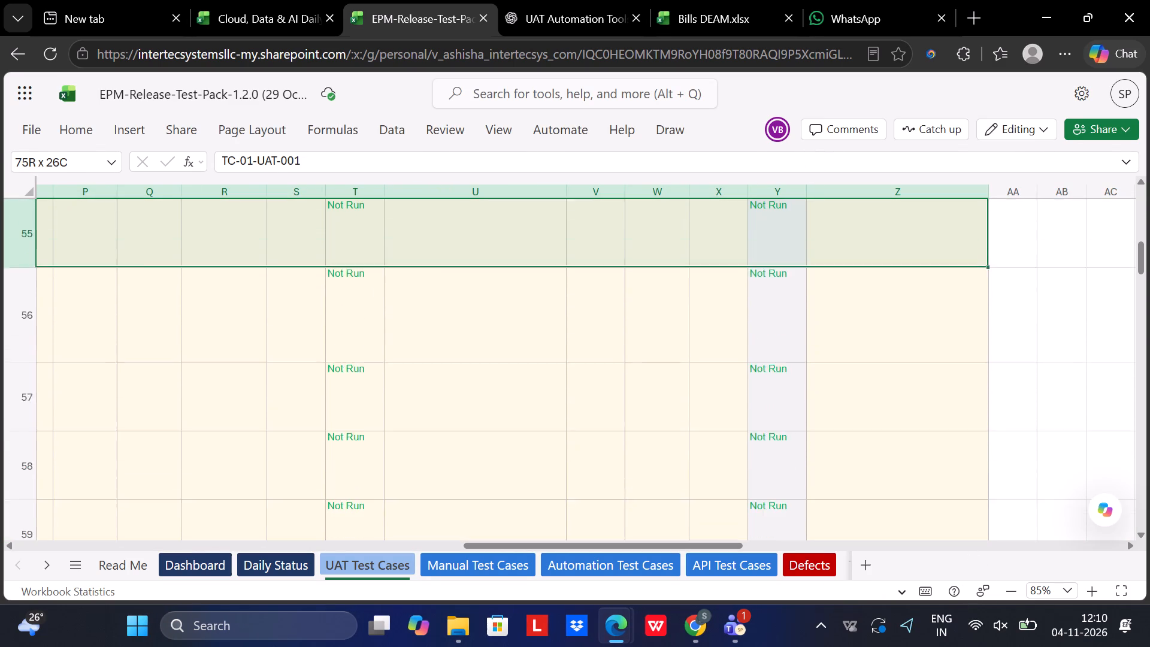
pyautogui.moveTo(810, 157); pyautogui.dragTo(825, 165)
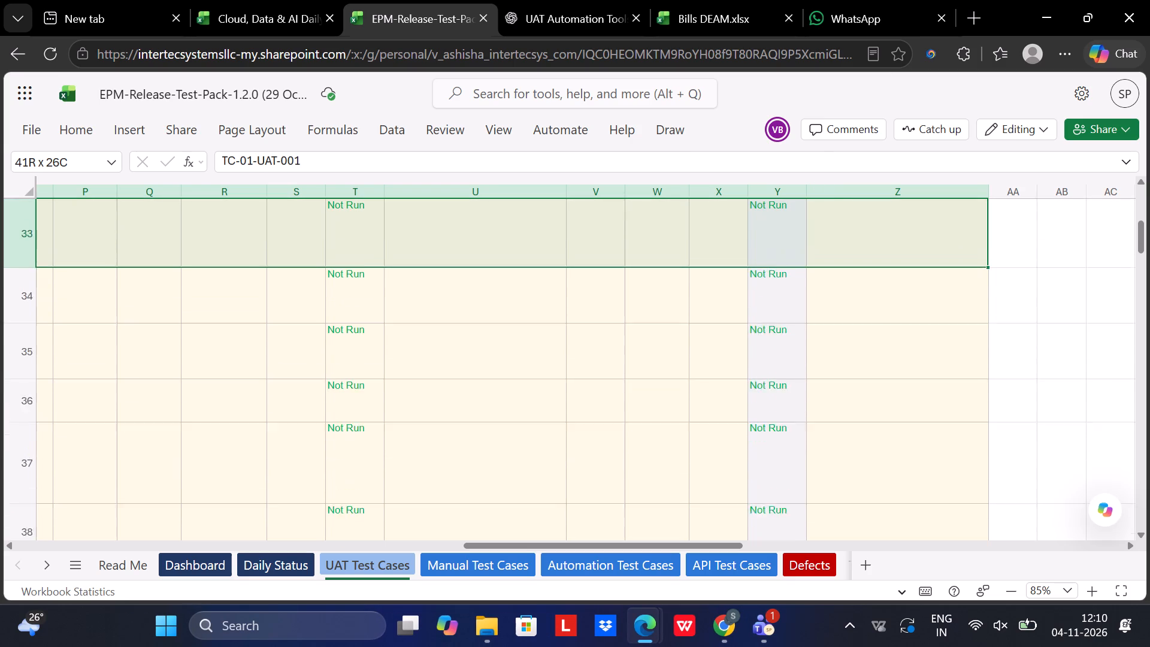
pyautogui.moveTo(825, 165); pyautogui.dragTo(853, 291)
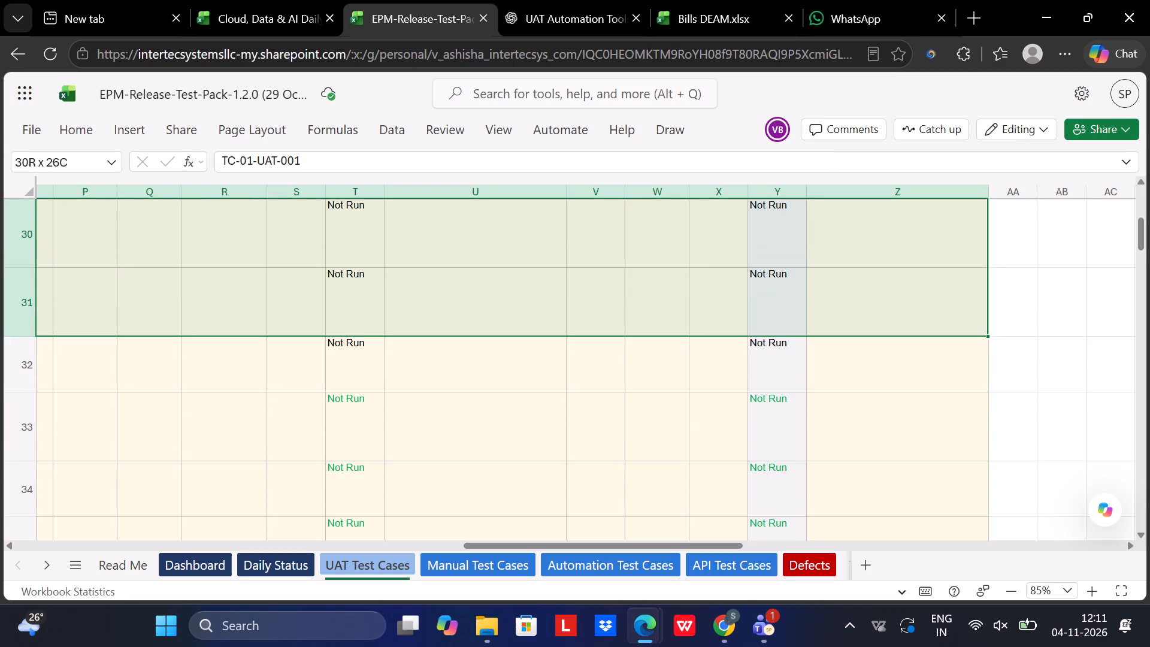
pyautogui.moveTo(853, 291); pyautogui.dragTo(891, 419)
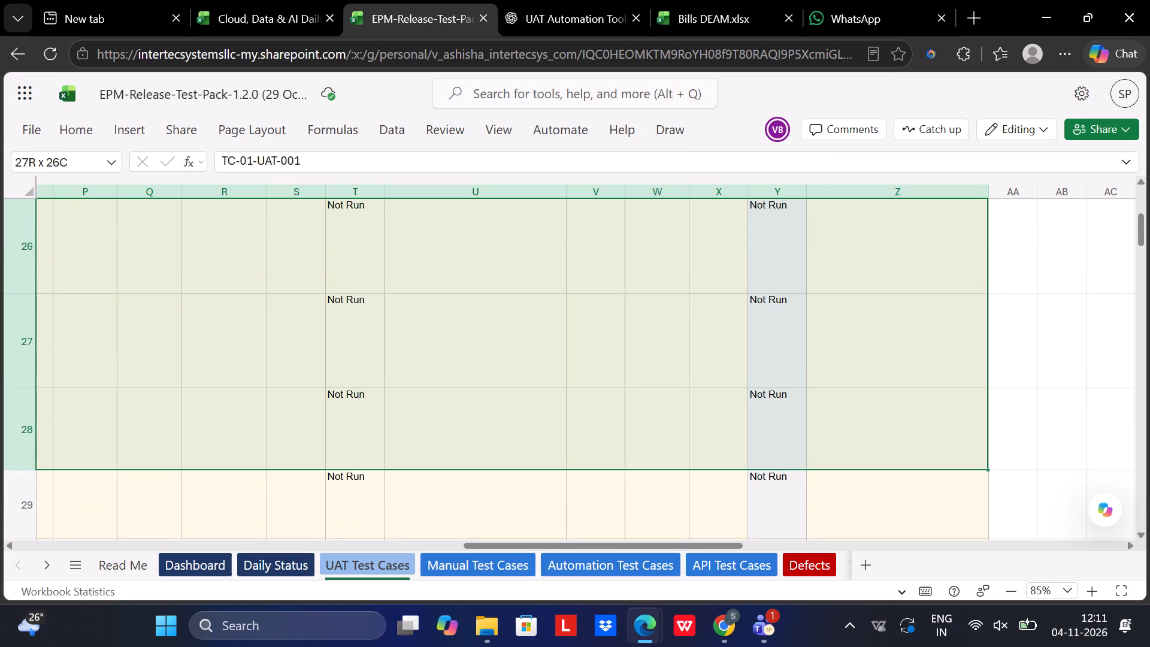
pyautogui.moveTo(891, 419); pyautogui.dragTo(815, 187)
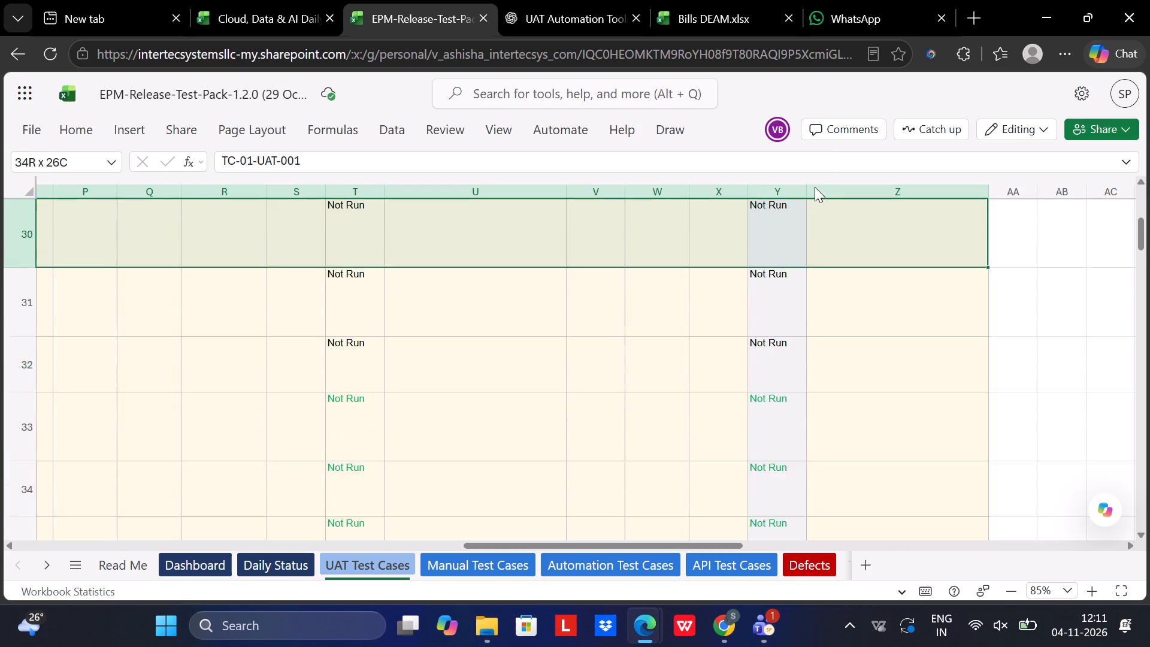
pyautogui.moveTo(815, 187); pyautogui.dragTo(888, 476)
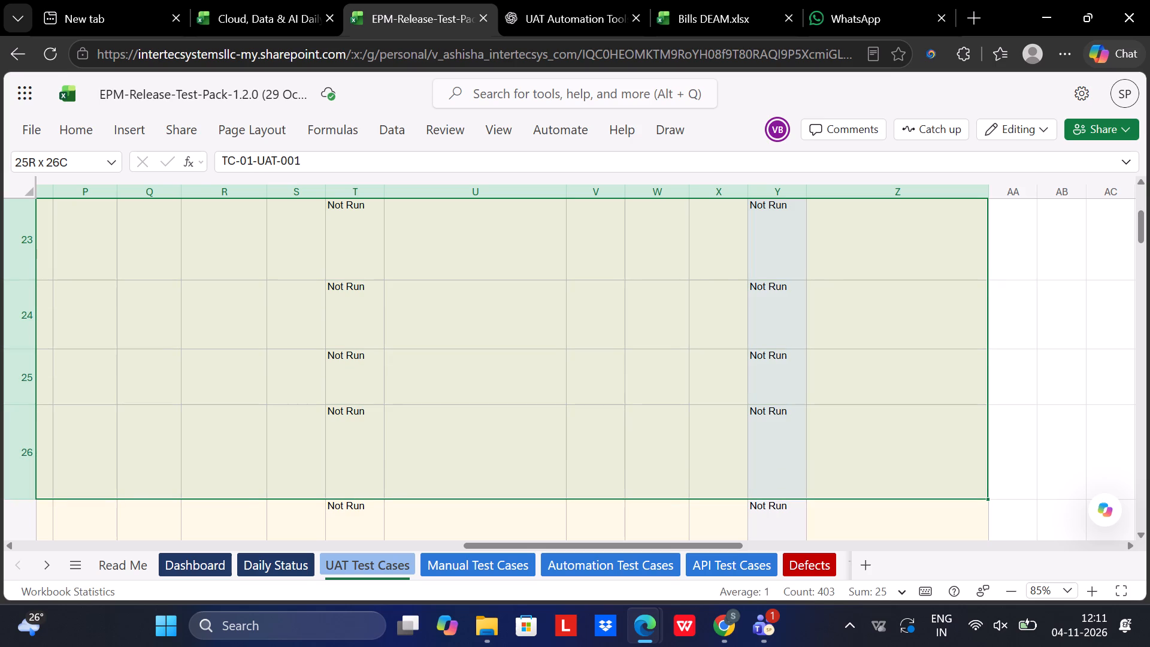
pyautogui.moveTo(888, 476); pyautogui.dragTo(892, 543)
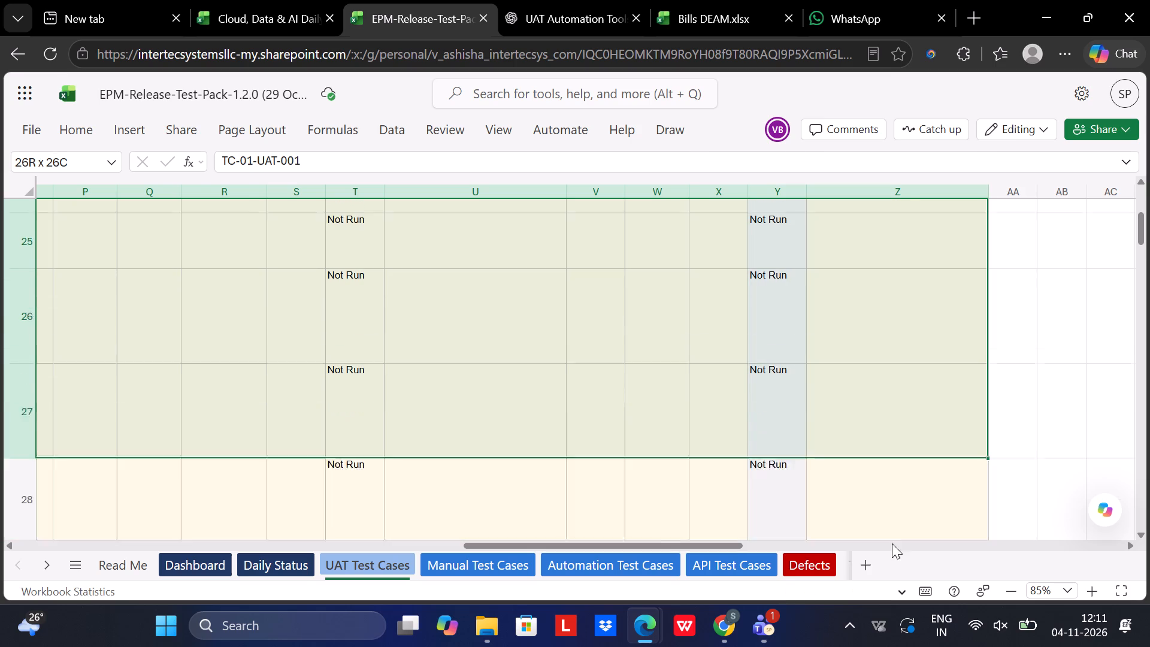
pyautogui.moveTo(892, 543); pyautogui.dragTo(837, 313)
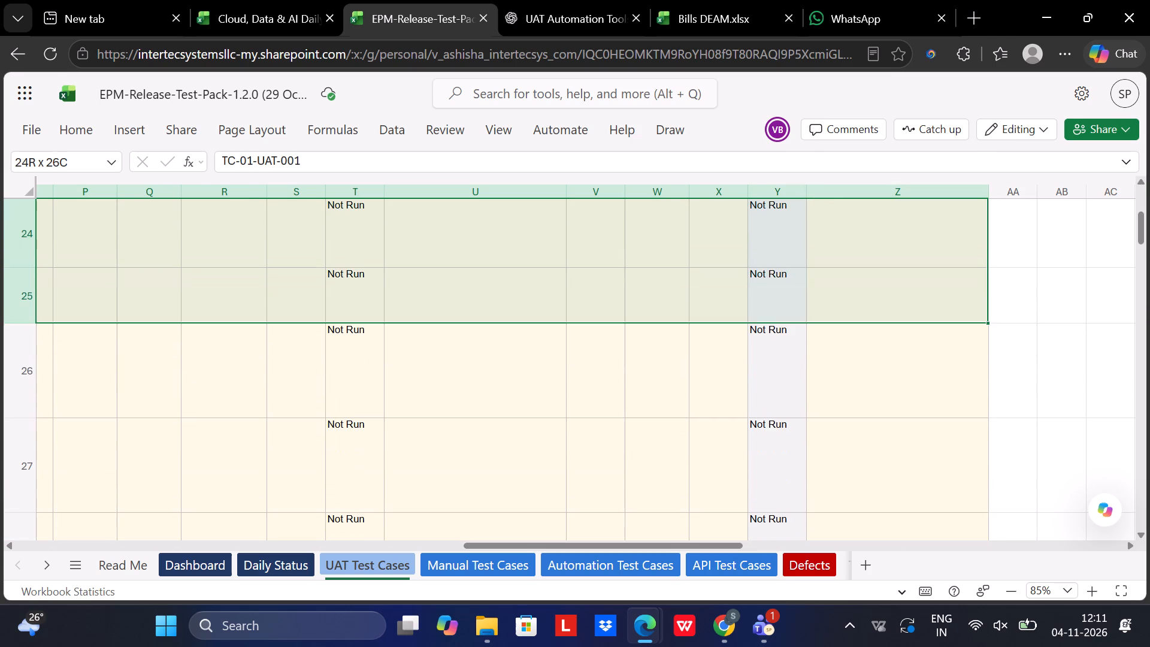
pyautogui.moveTo(837, 313); pyautogui.dragTo(915, 560)
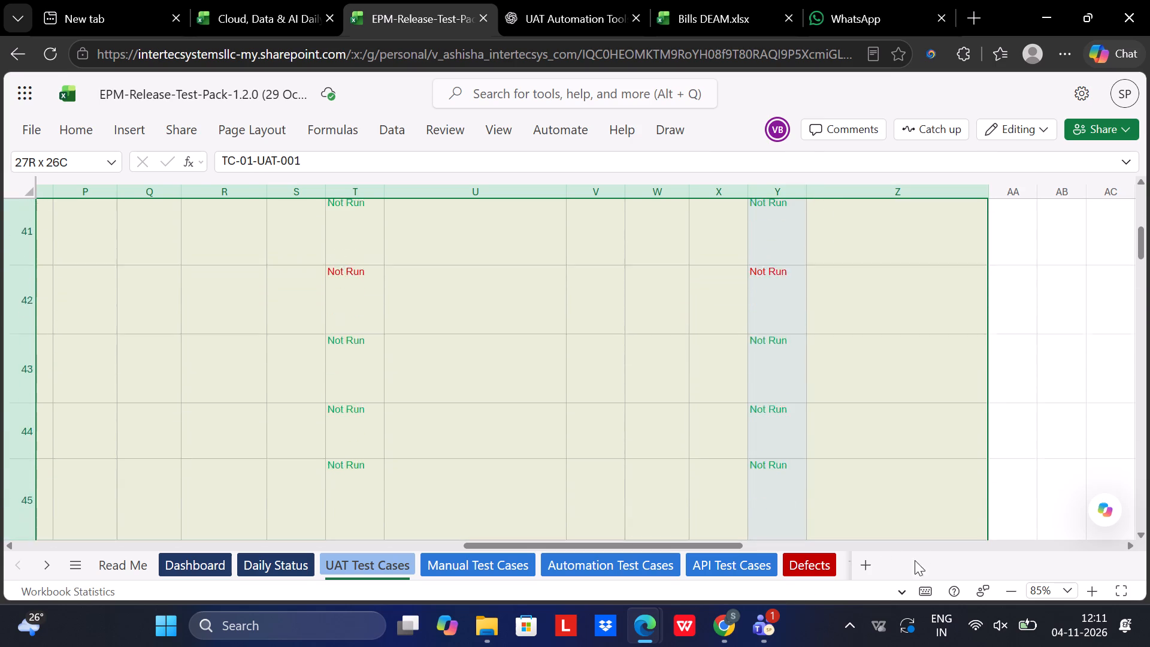
pyautogui.moveTo(915, 560); pyautogui.dragTo(837, 208)
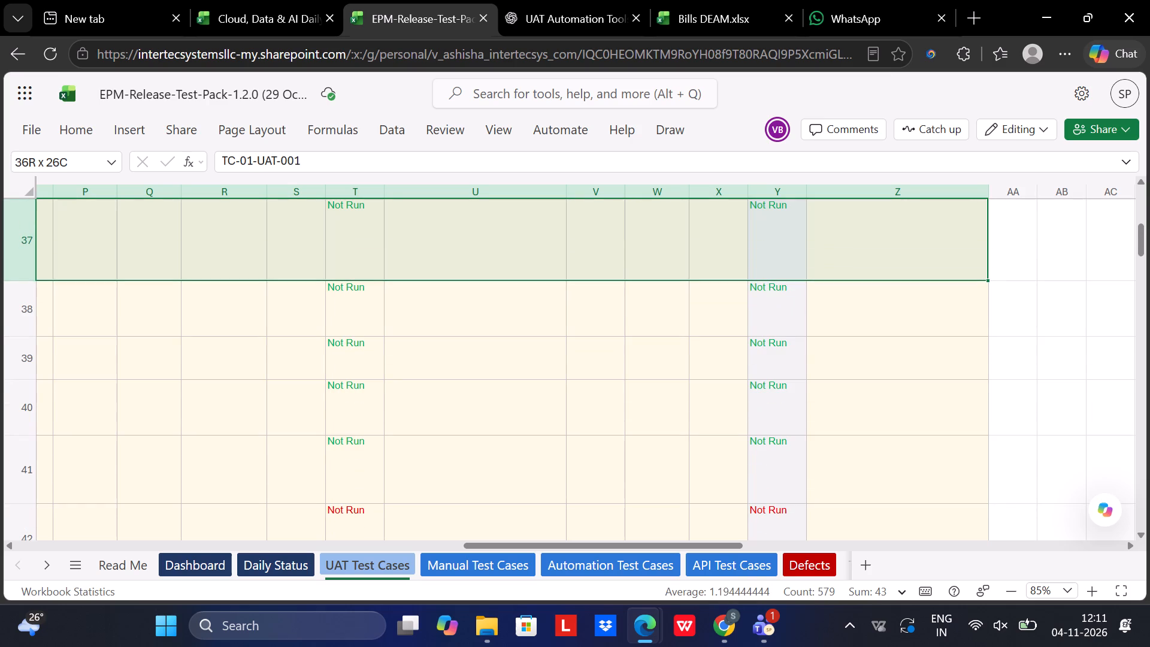
pyautogui.moveTo(837, 208); pyautogui.dragTo(828, 252)
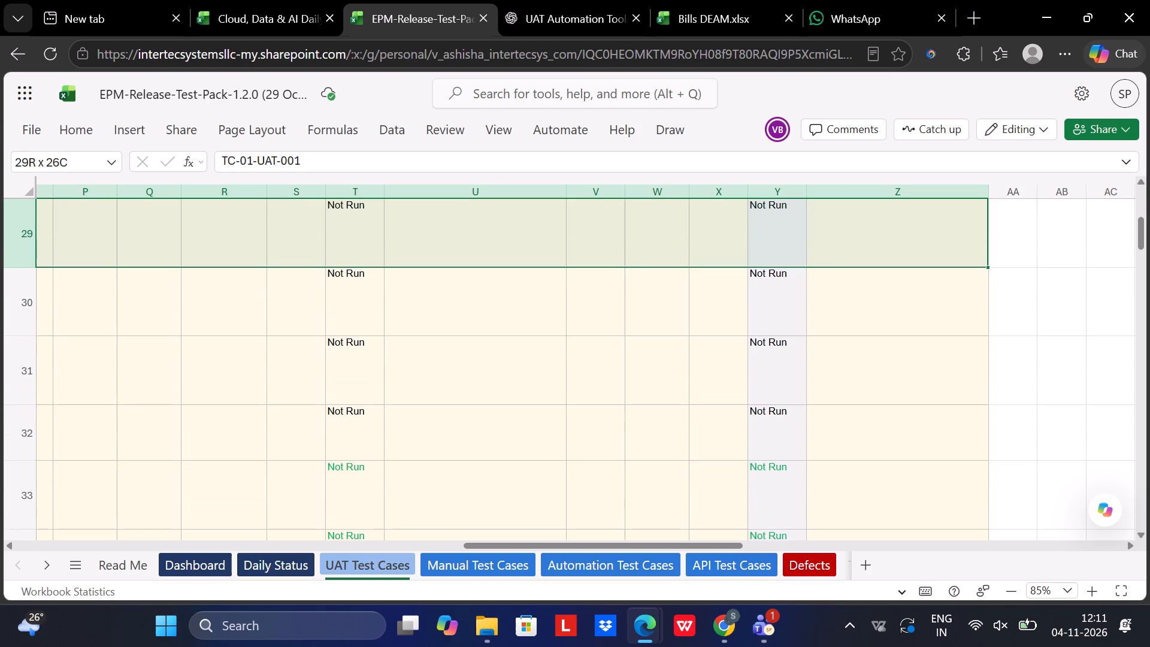
pyautogui.moveTo(828, 252); pyautogui.dragTo(843, 427)
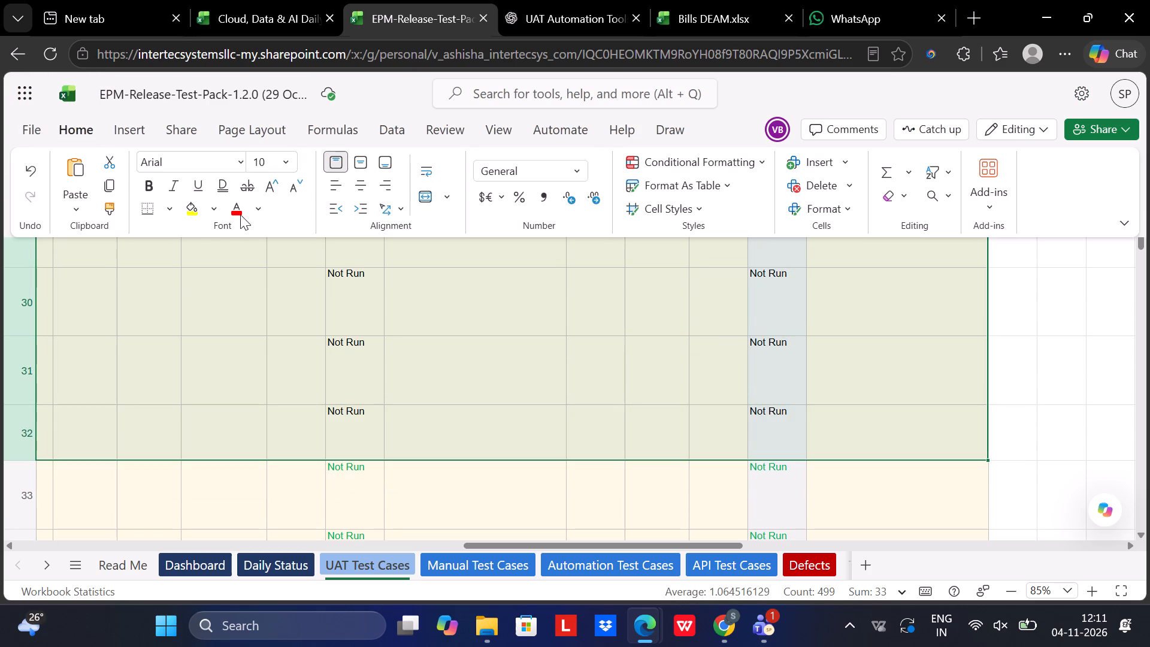
pyautogui.click(256, 206)
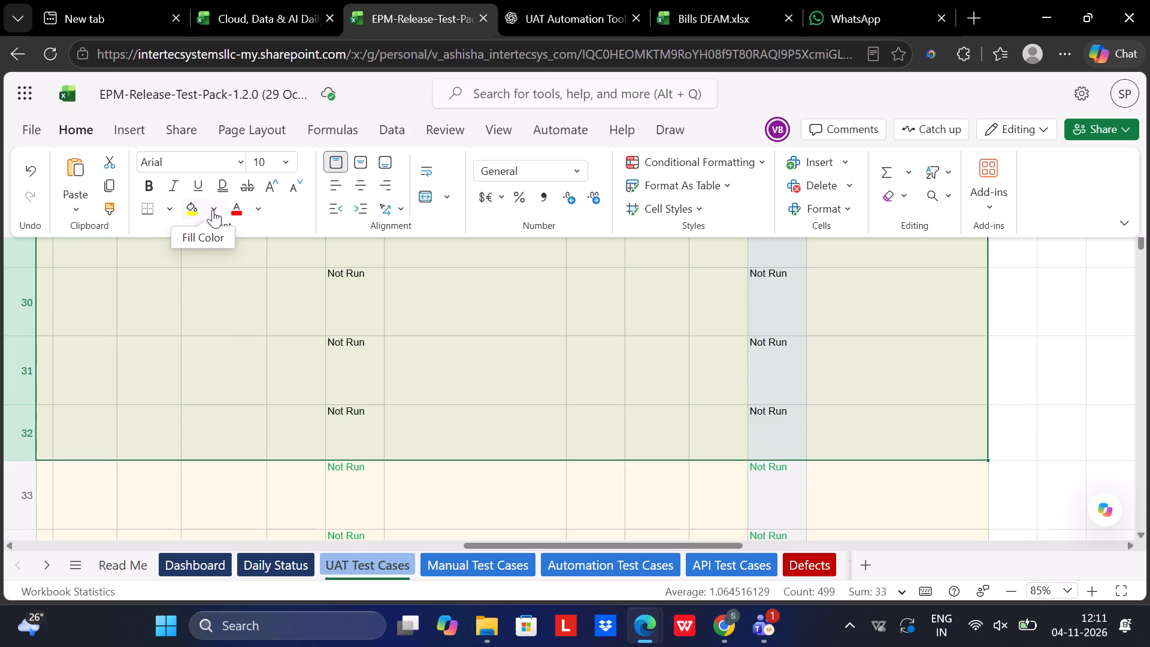
pyautogui.click(214, 210)
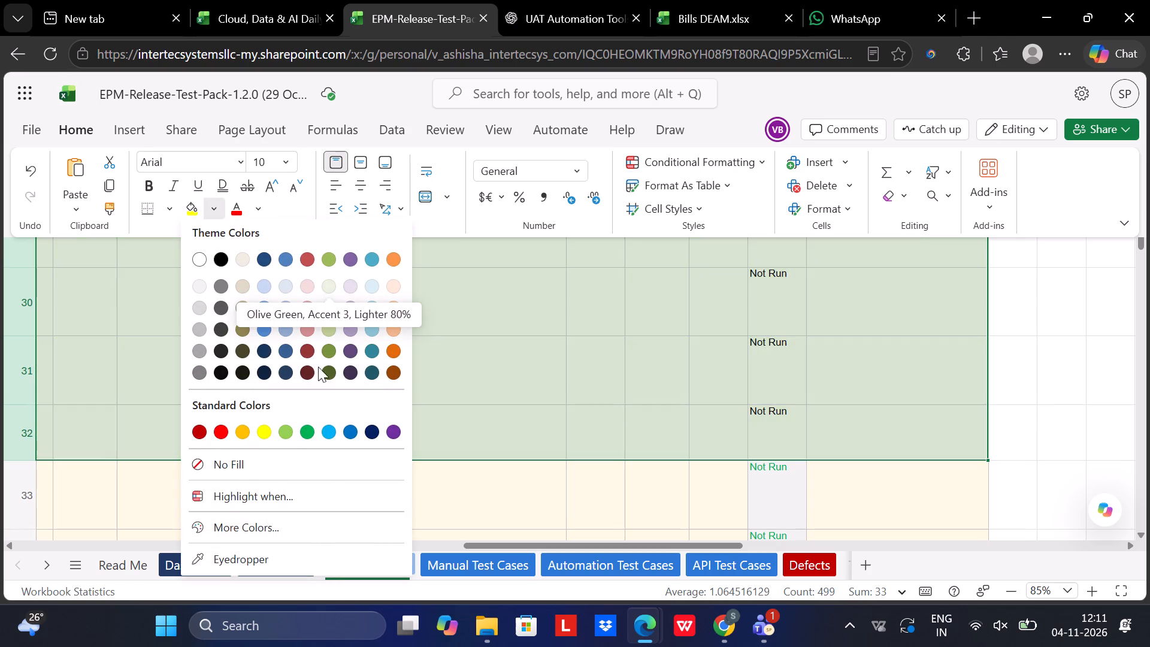
pyautogui.click(331, 307)
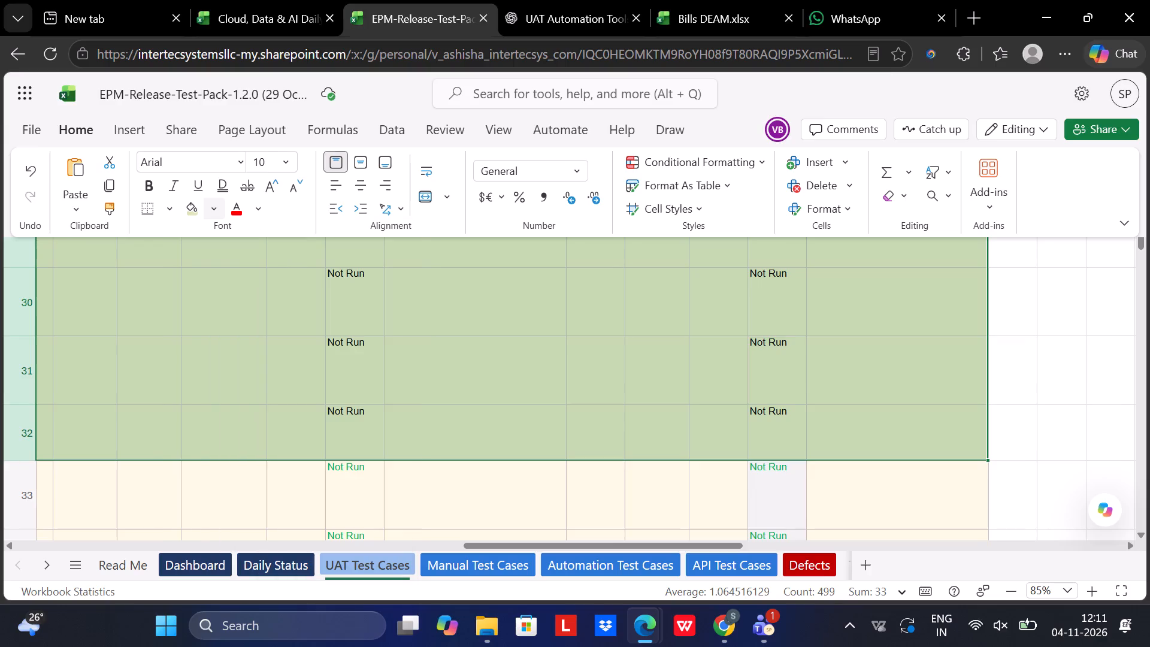
# Review the shaded rows from the top of the sheet, examining row 18's steps, expected result and actual result note.
pyautogui.click(435, 333)
pyautogui.hscroll(6, 435, 333)
pyautogui.scroll(2, 435, 333)
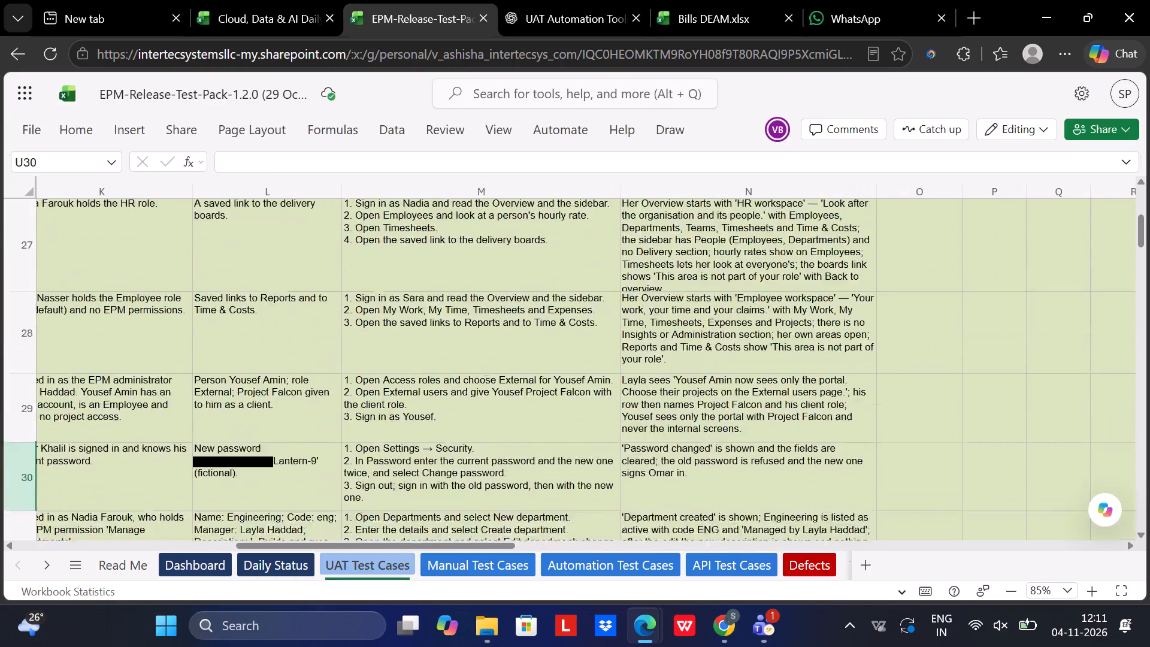
pyautogui.scroll(5, 435, 333)
pyautogui.hscroll(-1, 435, 333)
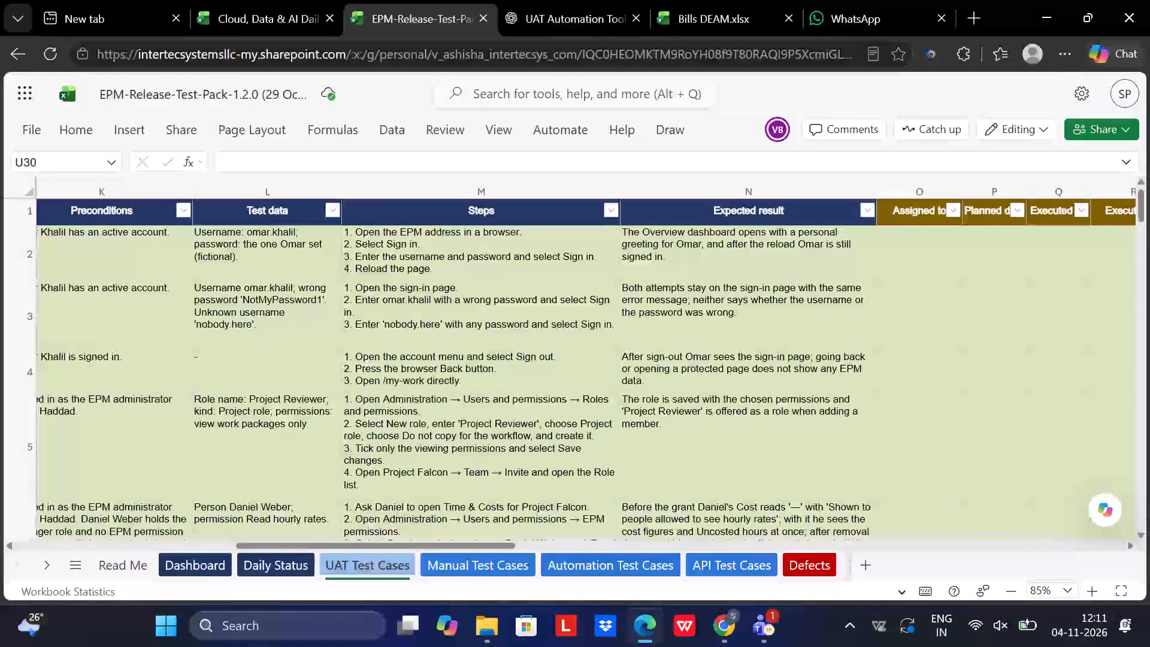
pyautogui.hscroll(-3, 435, 333)
pyautogui.scroll(-4, 435, 333)
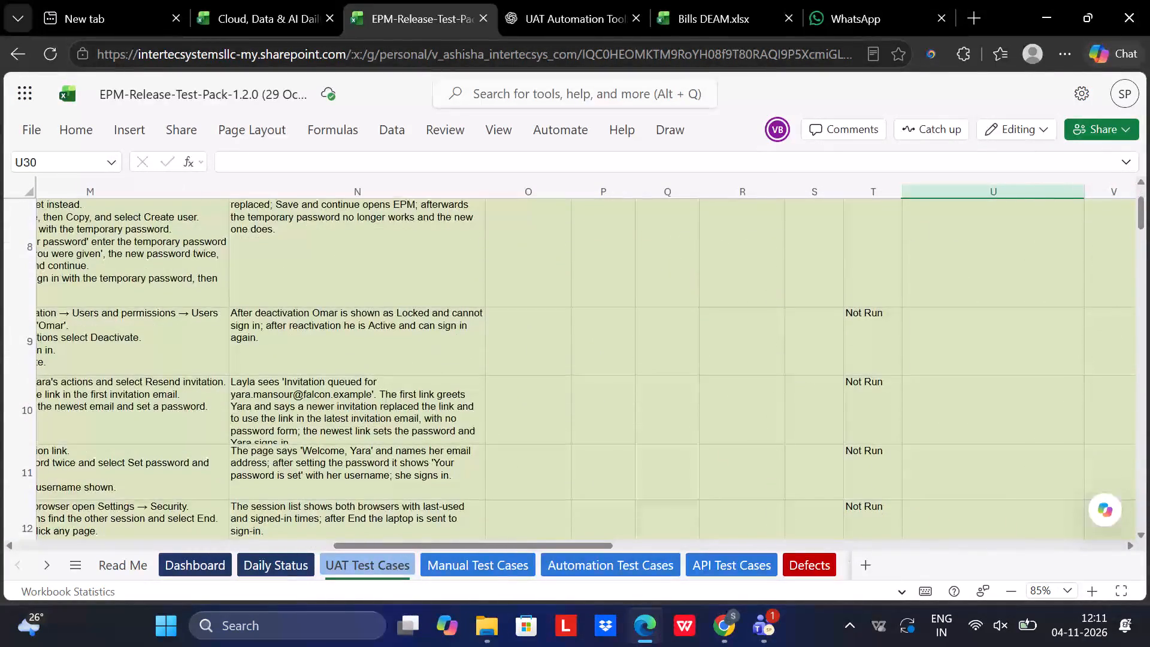
pyautogui.scroll(-3, 435, 333)
pyautogui.click(570, 405)
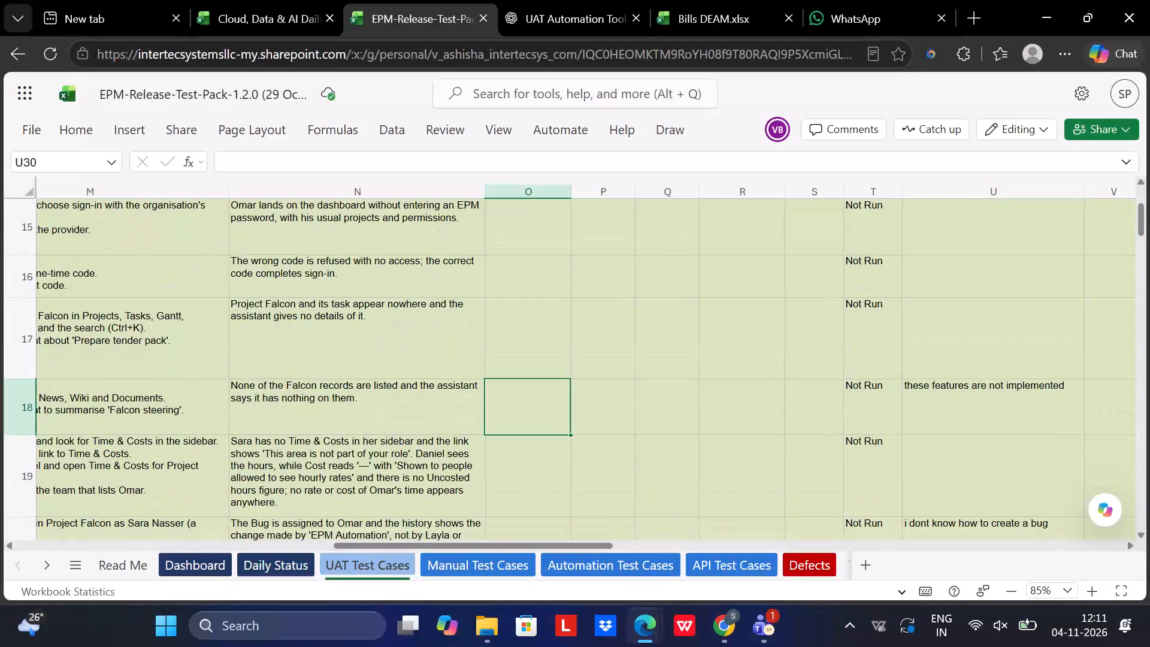
pyautogui.click(344, 428)
pyautogui.hscroll(3, 344, 428)
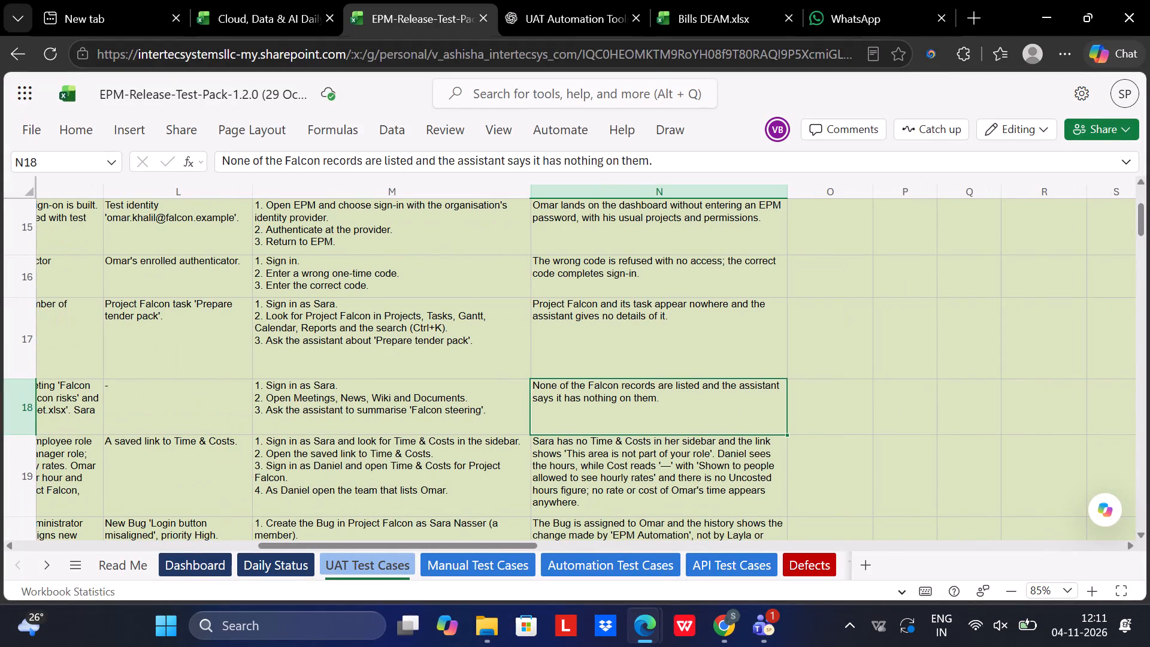
pyautogui.hscroll(-3, 301, 422)
pyautogui.click(1012, 422)
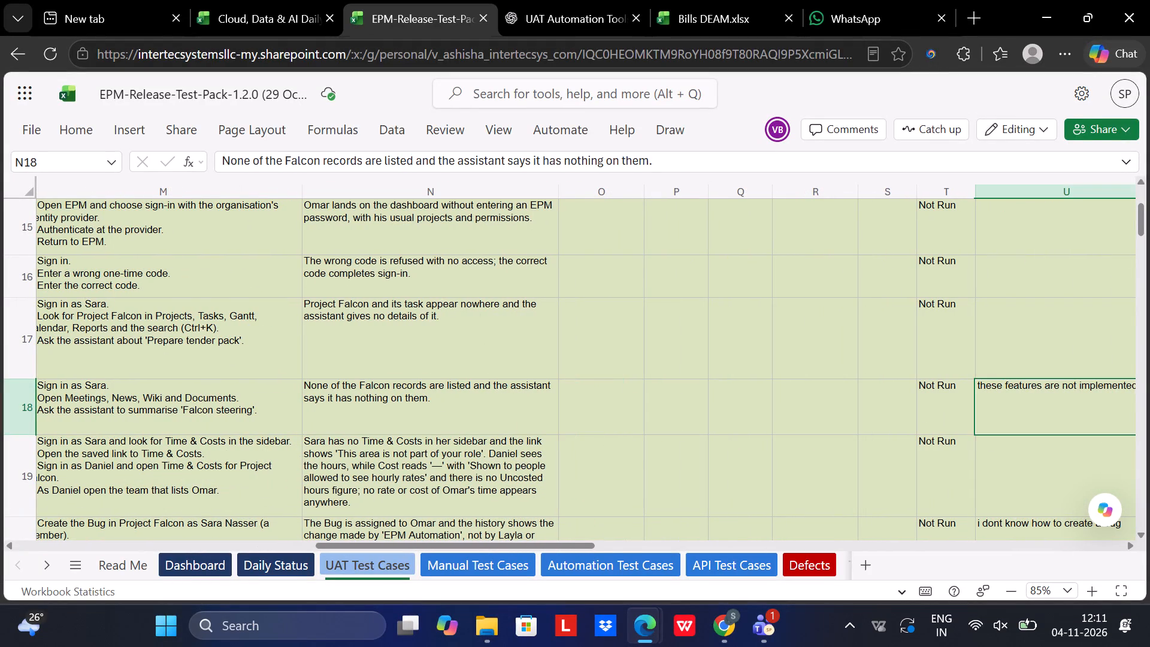
# Clear the note "these features are not implemented" from cell U18 on the UAT Test Cases sheet.
pyautogui.moveTo(411, 158); pyautogui.dragTo(263, 174)
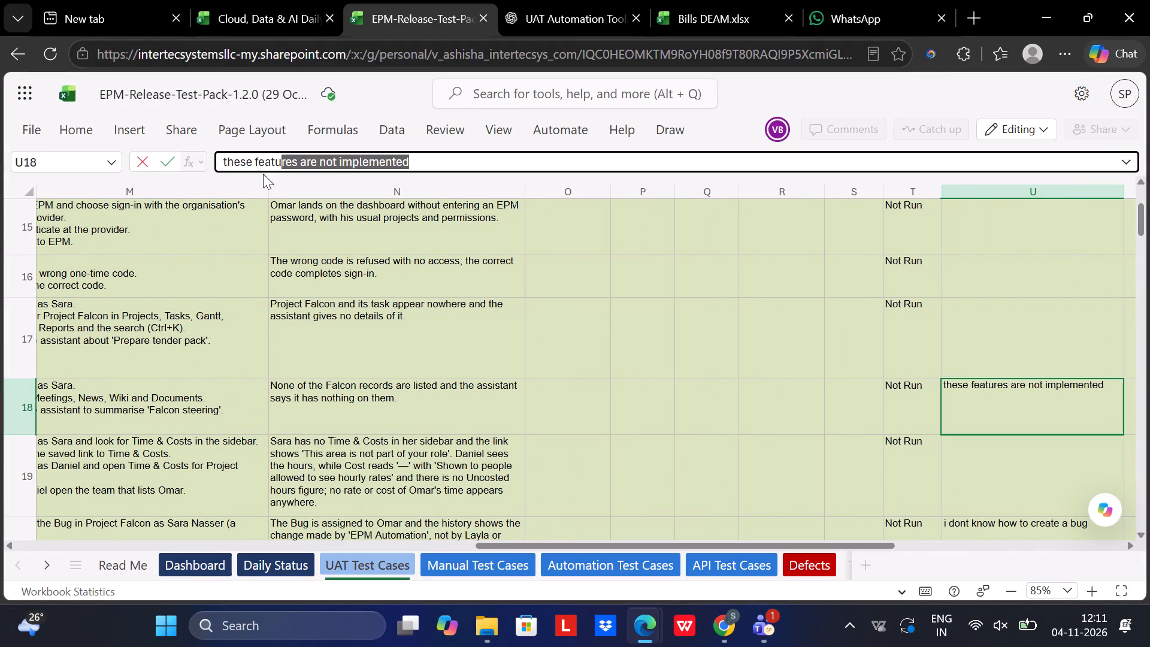
pyautogui.moveTo(263, 174); pyautogui.dragTo(224, 172)
pyautogui.press('BackSpace')
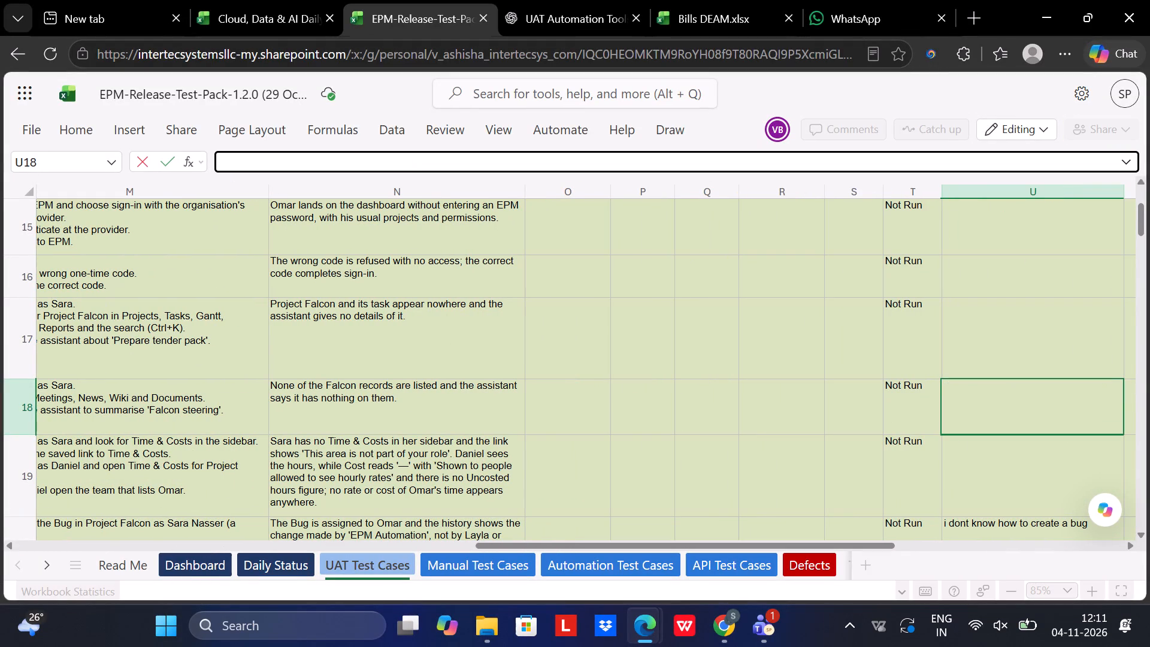
pyautogui.scroll(-2, 768, 294)
pyautogui.click(998, 305)
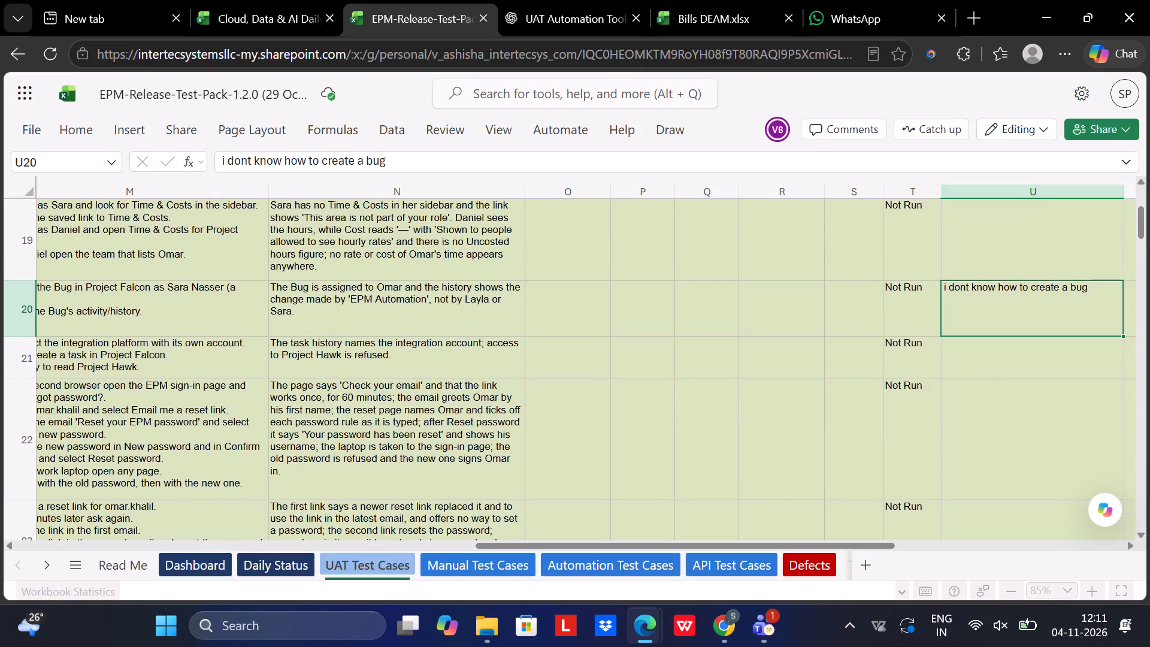
# Auto-fill the test case ID series from cell A20 across row 20 through column Z.
pyautogui.hscroll(6, 379, 304)
pyautogui.hscroll(4, 252, 364)
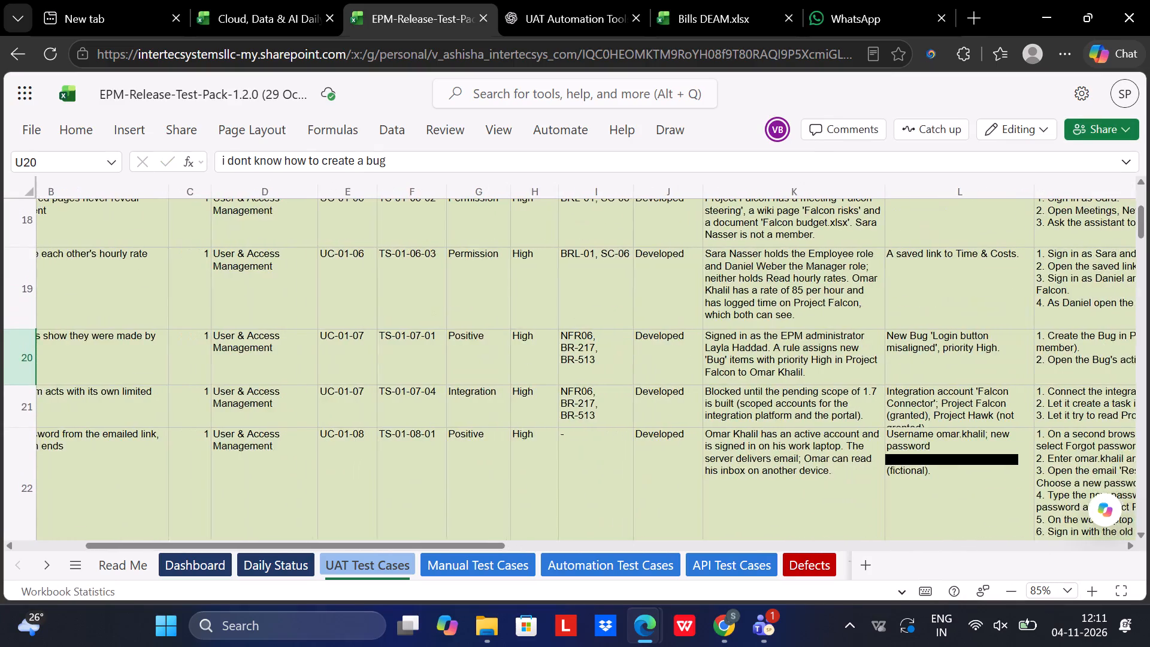
pyautogui.hscroll(3, 252, 364)
pyautogui.click(98, 370)
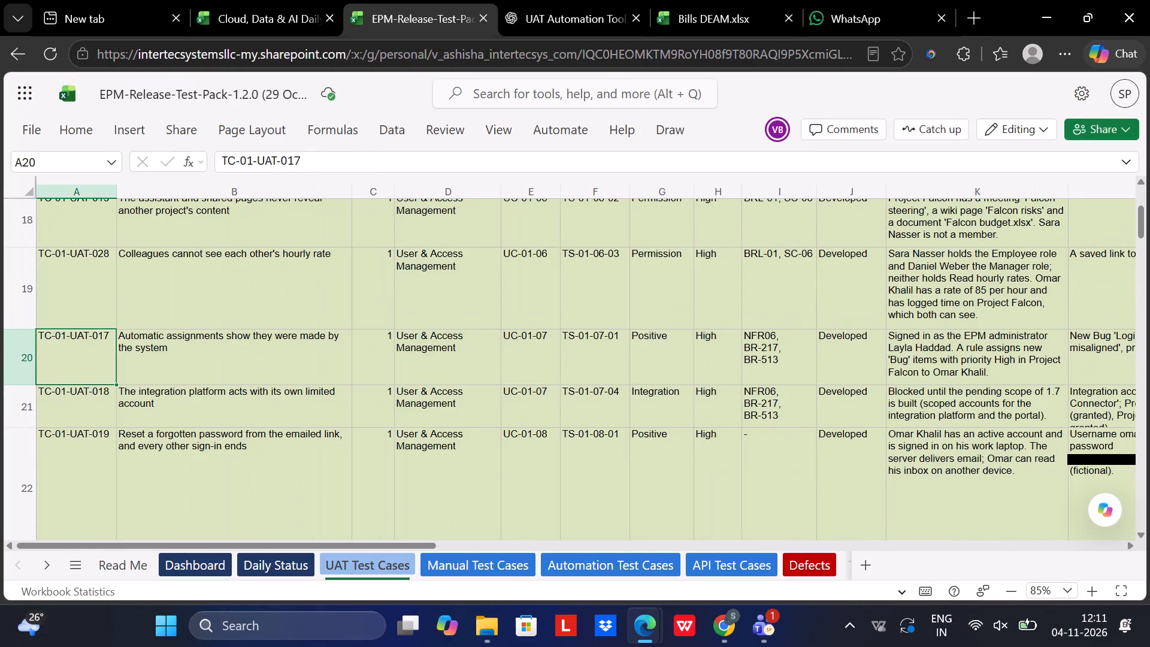
pyautogui.moveTo(118, 379); pyautogui.dragTo(562, 376)
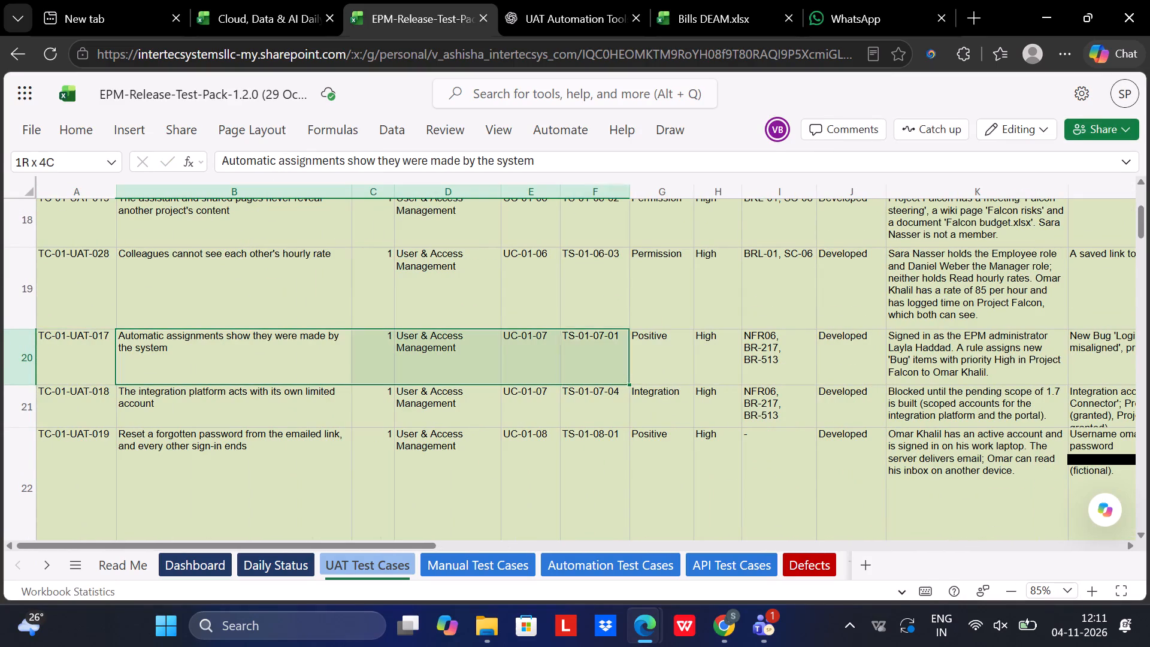
pyautogui.moveTo(562, 376); pyautogui.dragTo(93, 345)
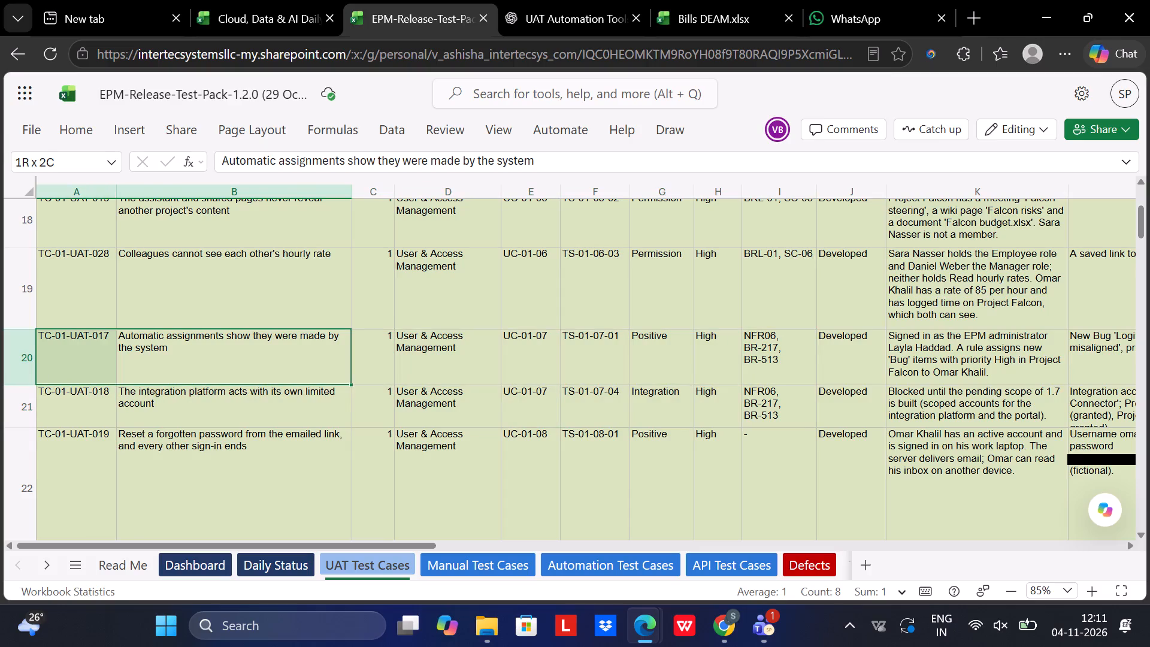
pyautogui.moveTo(93, 345); pyautogui.dragTo(93, 346)
pyautogui.click(93, 346)
pyautogui.moveTo(116, 346); pyautogui.dragTo(42, 340)
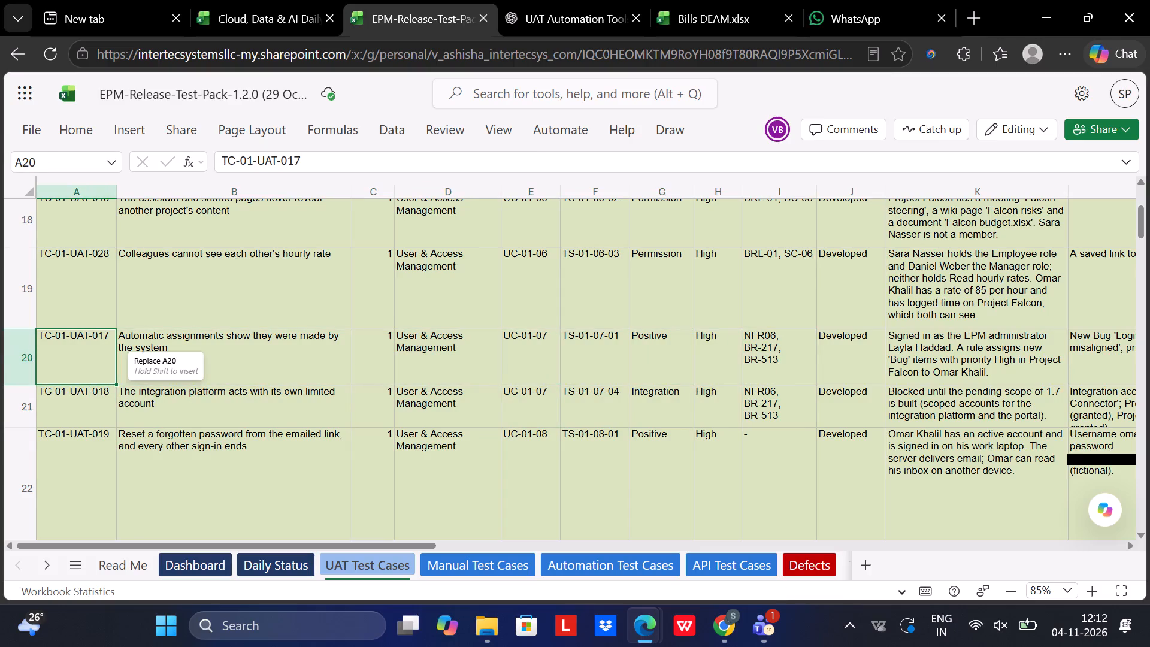
pyautogui.moveTo(42, 340); pyautogui.dragTo(56, 341)
pyautogui.click(56, 341)
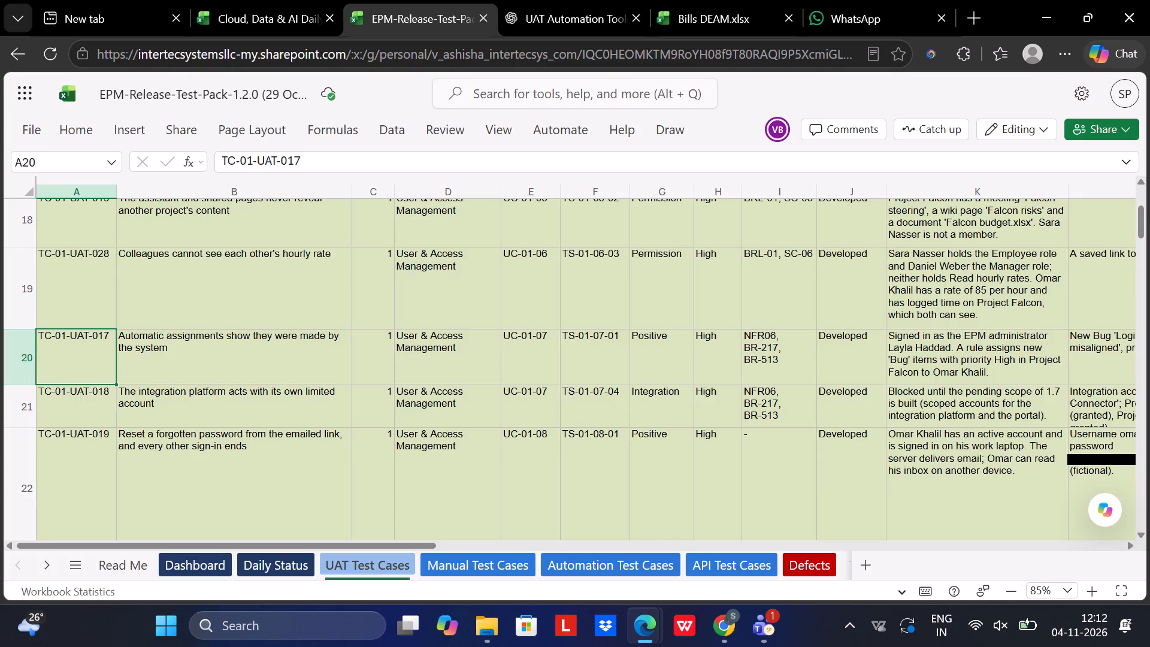
pyautogui.moveTo(116, 385); pyautogui.dragTo(745, 422)
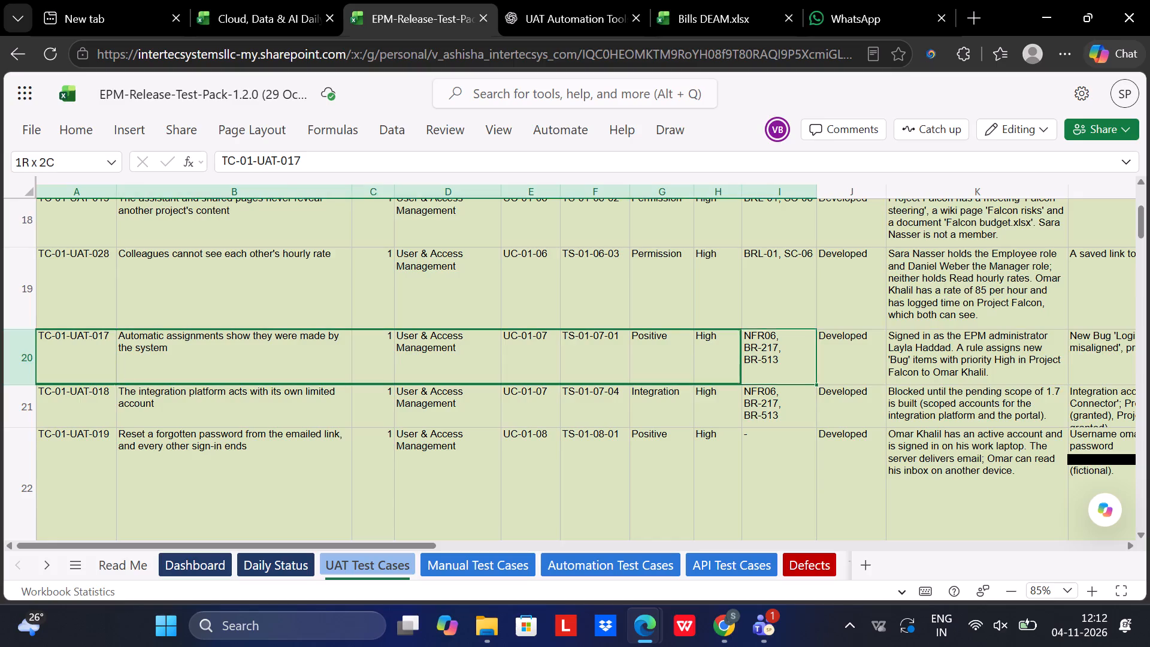
pyautogui.moveTo(745, 422); pyautogui.dragTo(1050, 424)
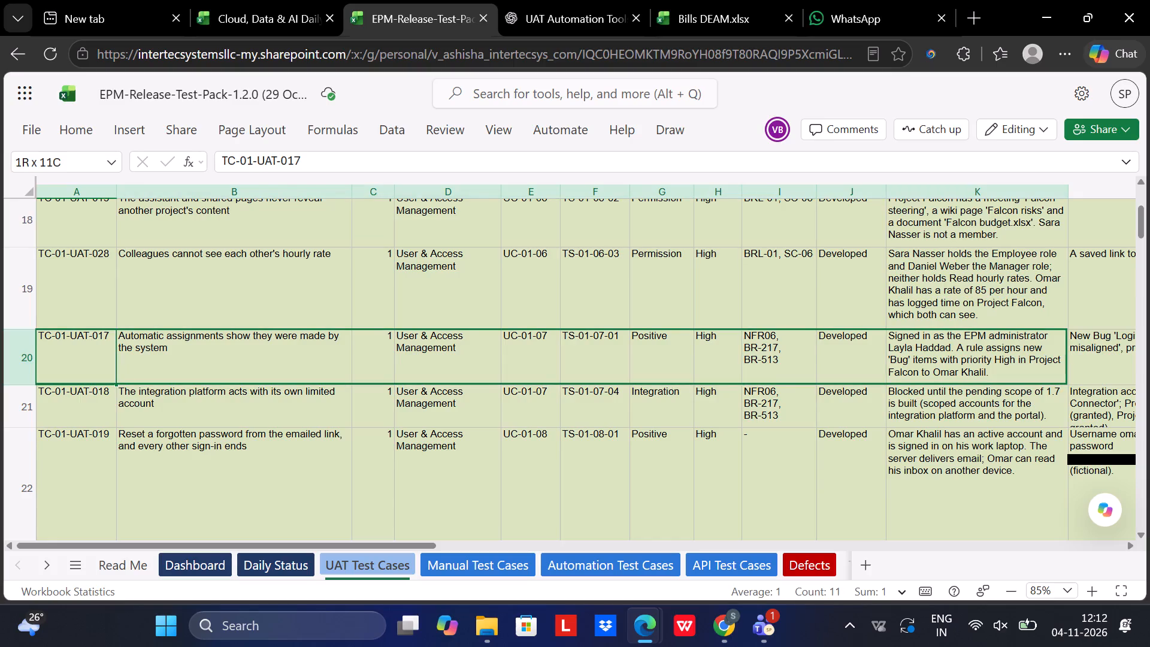
pyautogui.moveTo(1050, 424); pyautogui.dragTo(526, 412)
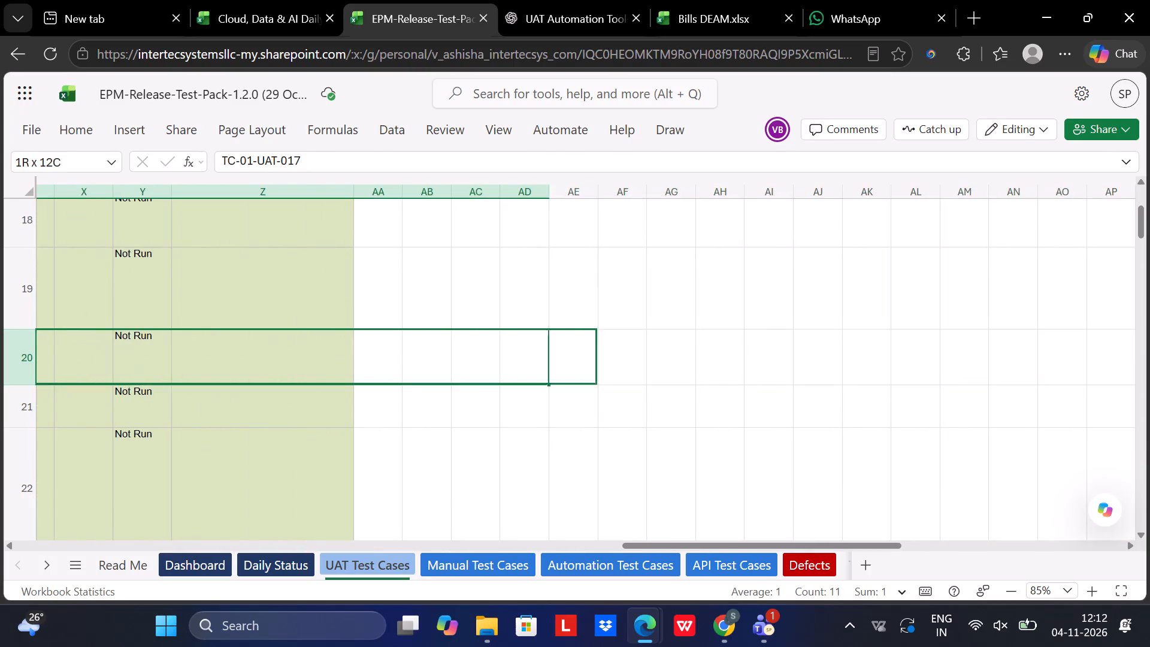
pyautogui.moveTo(526, 412); pyautogui.dragTo(346, 416)
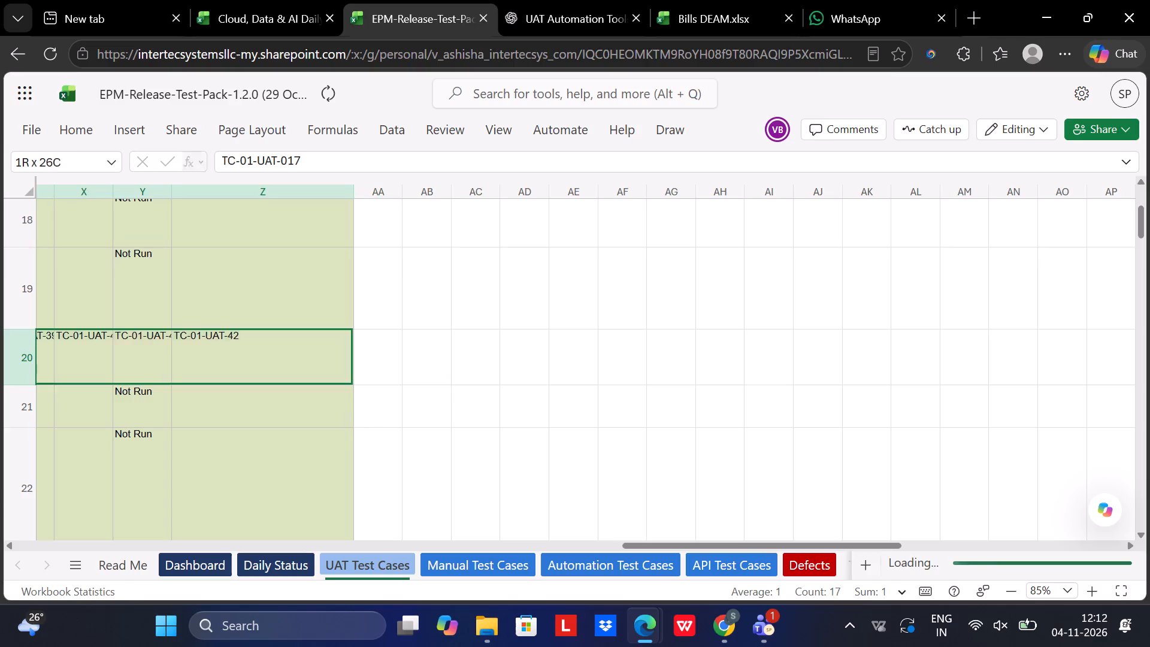
# Shade row 20, columns A to Z, with the standard red fill.
pyautogui.hscroll(14, 223, 266)
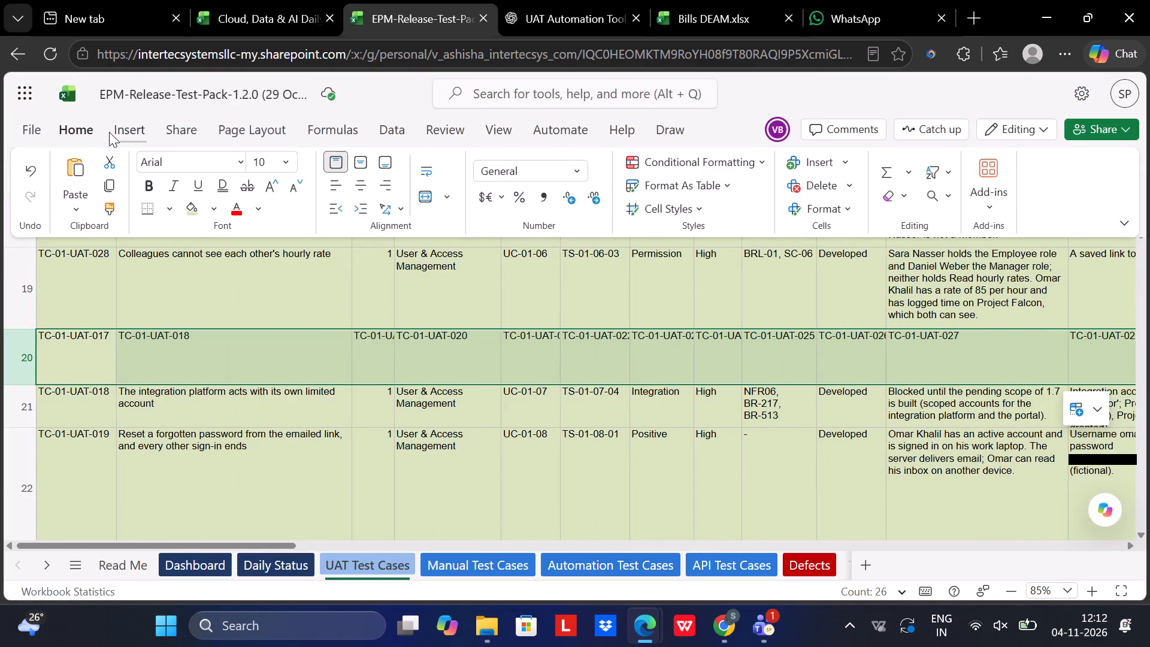
pyautogui.click(214, 210)
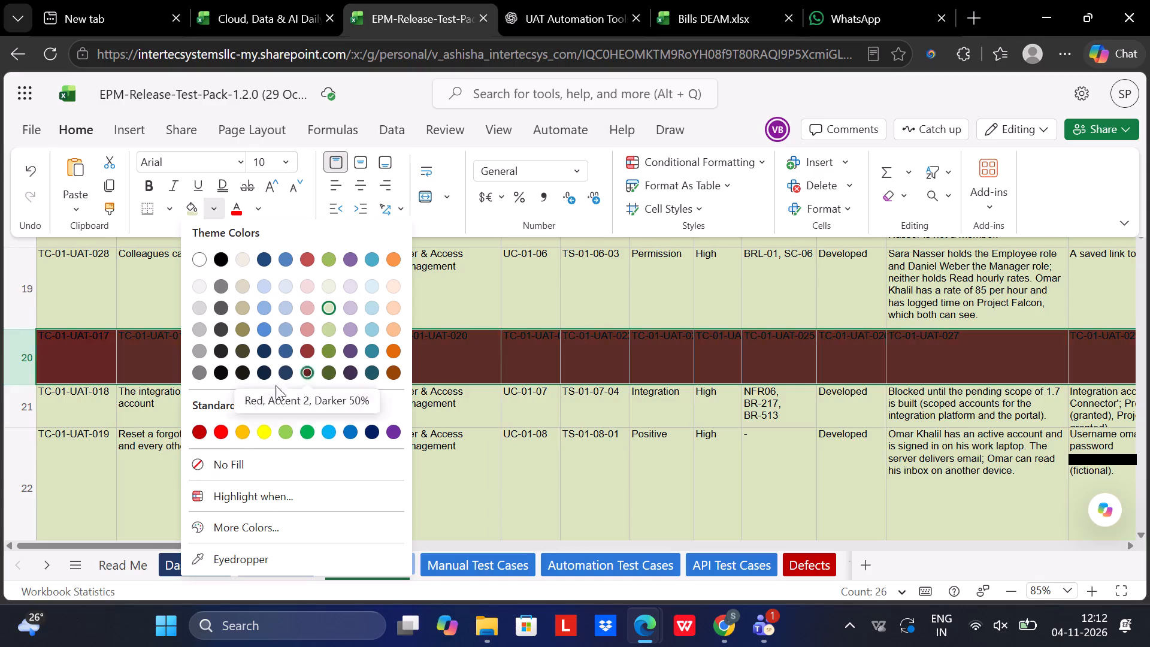
pyautogui.click(218, 432)
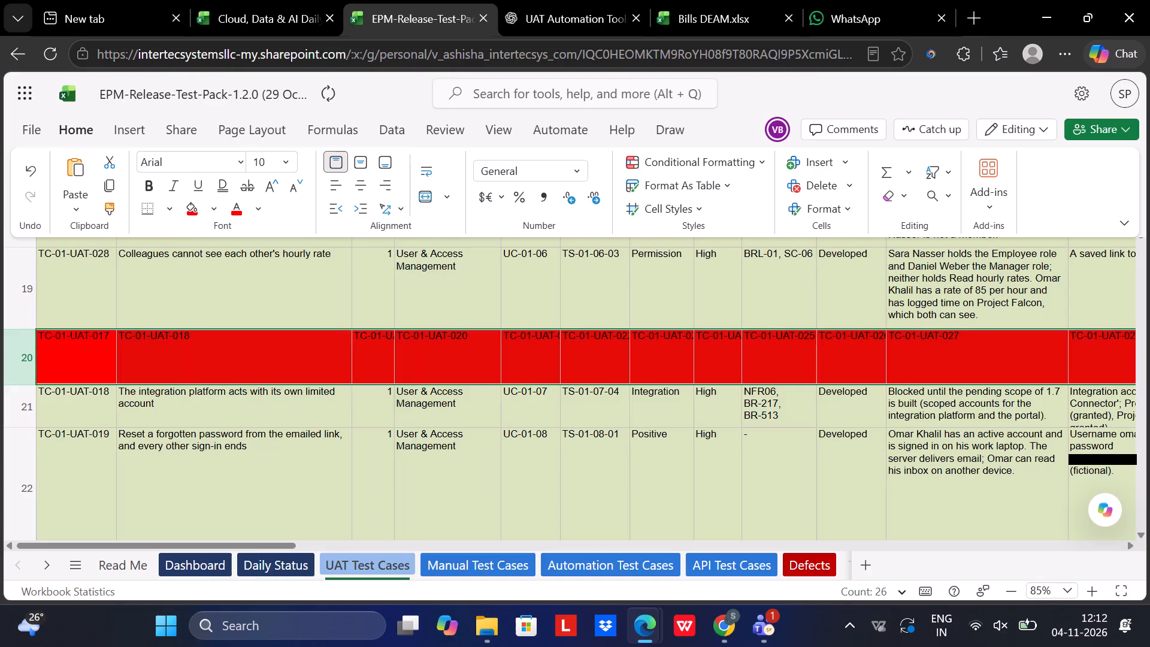
pyautogui.click(443, 440)
# Look through the test cases below row 22, examining the tester notes in column U.
pyautogui.scroll(-9, 443, 440)
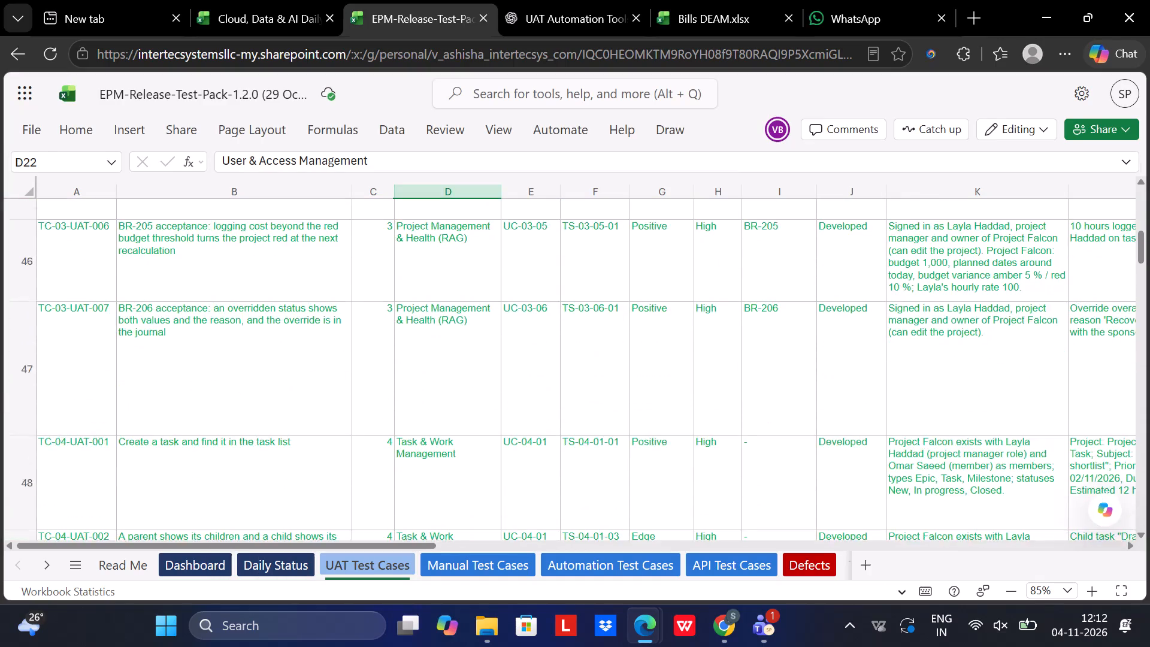
pyautogui.scroll(3, 443, 440)
pyautogui.scroll(-2, 267, 389)
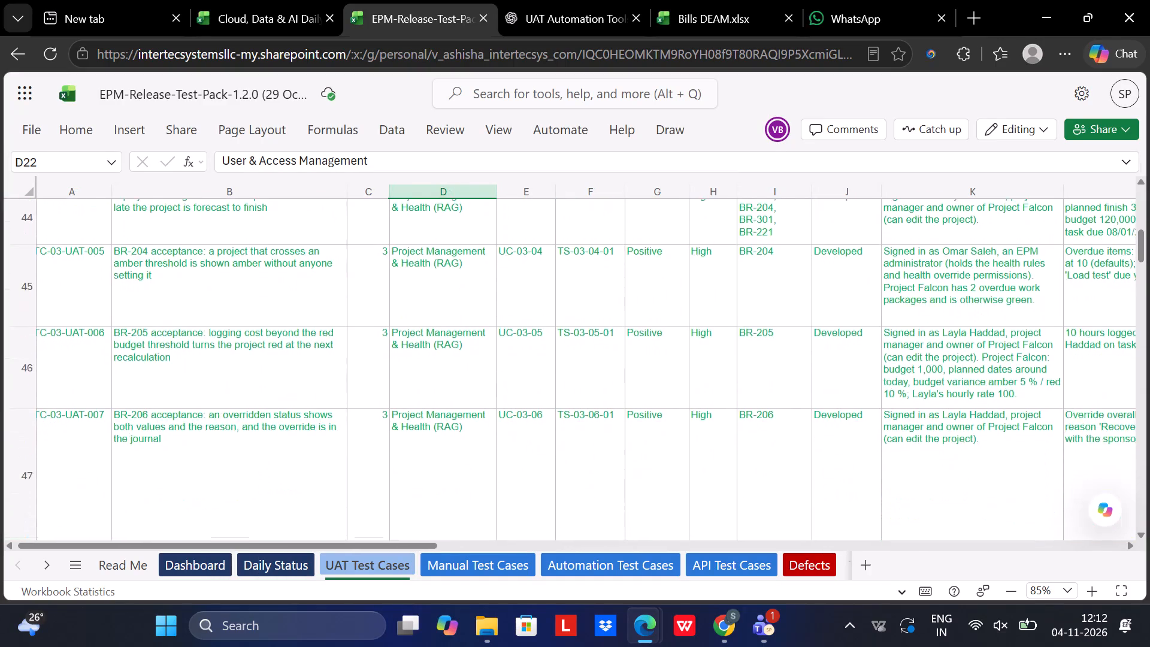
pyautogui.scroll(-6, 267, 389)
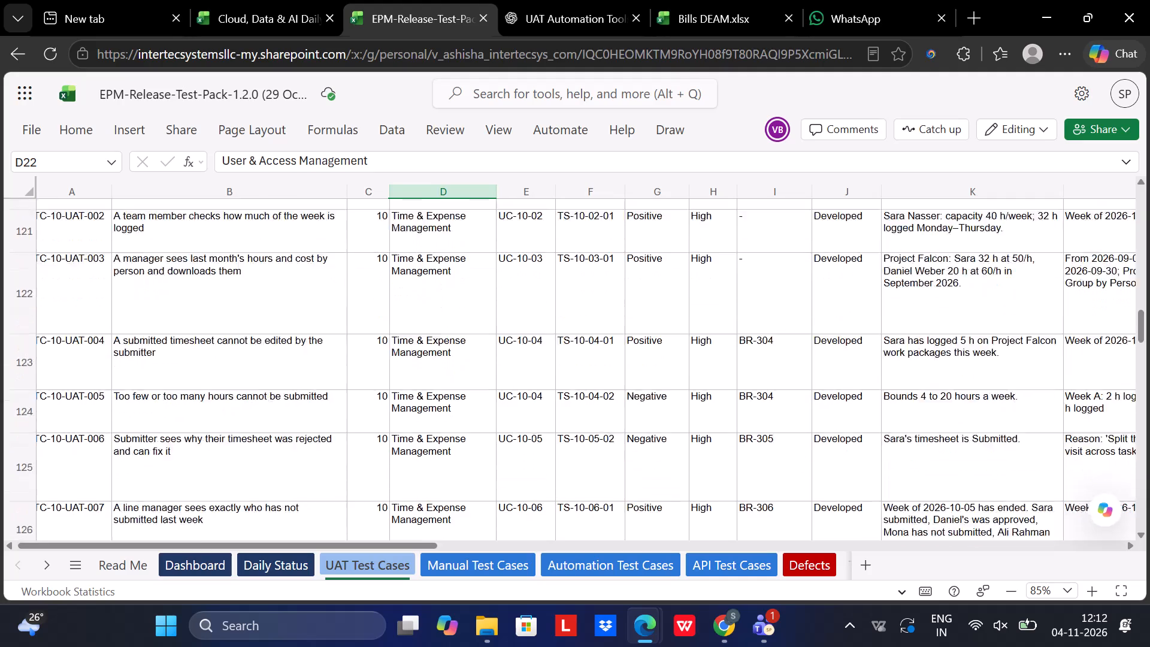
pyautogui.scroll(-2, 267, 389)
pyautogui.scroll(4, 267, 389)
pyautogui.hscroll(-6, 267, 389)
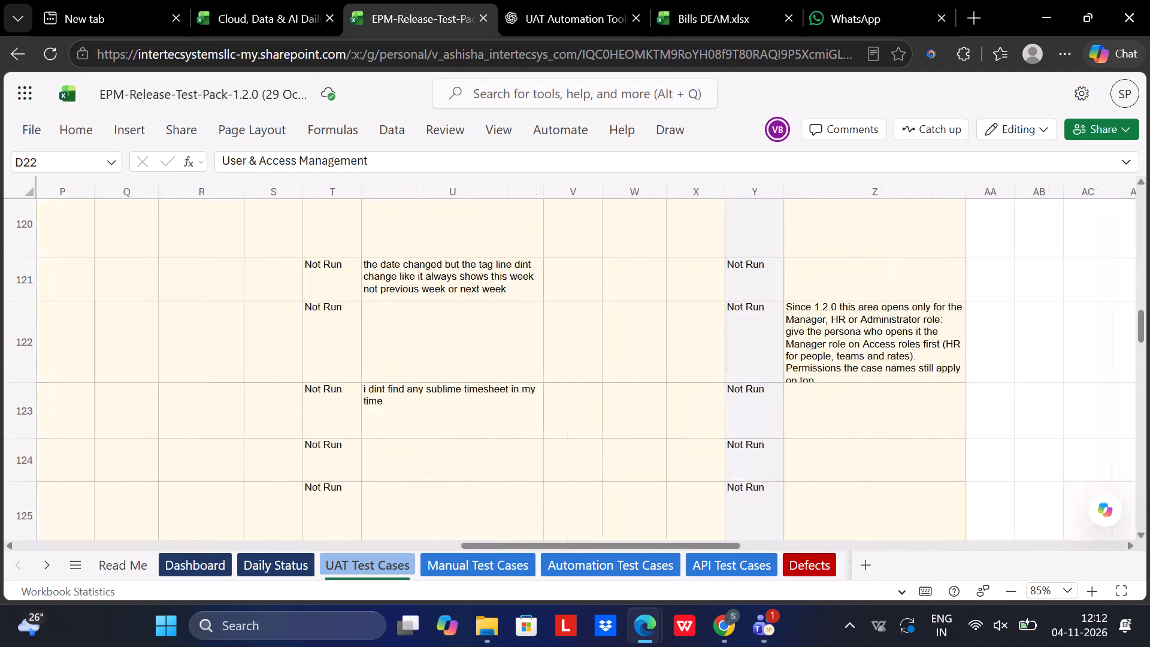
pyautogui.hscroll(2, 267, 389)
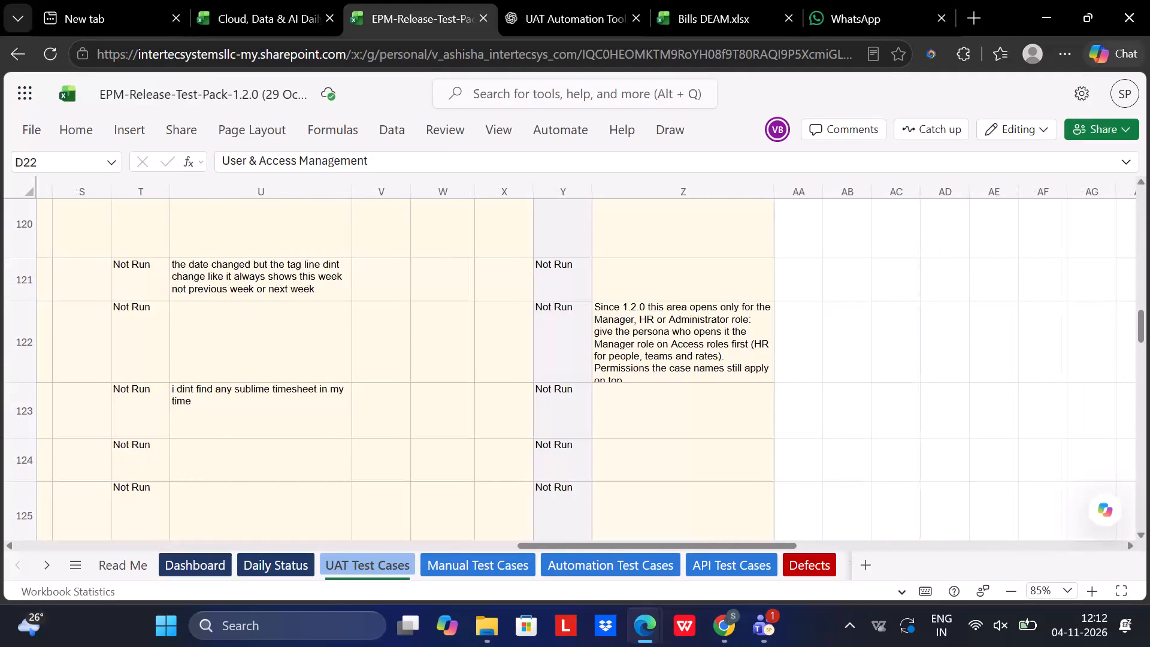
pyautogui.hscroll(5, 267, 389)
pyautogui.scroll(6, 267, 389)
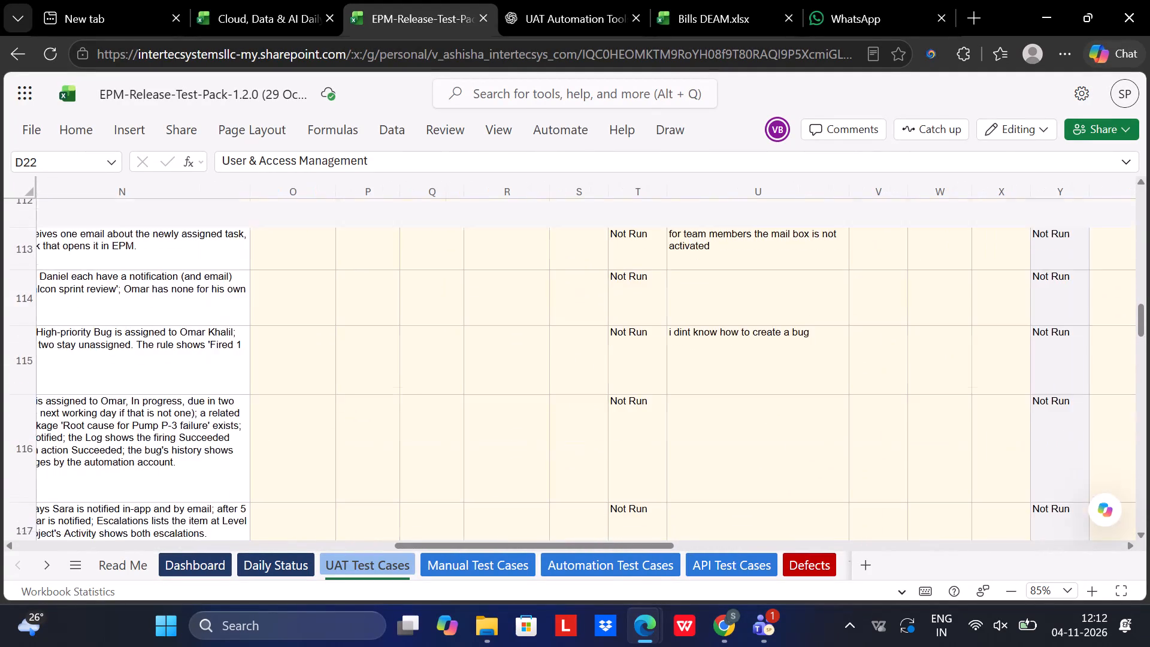
pyautogui.scroll(9, 267, 389)
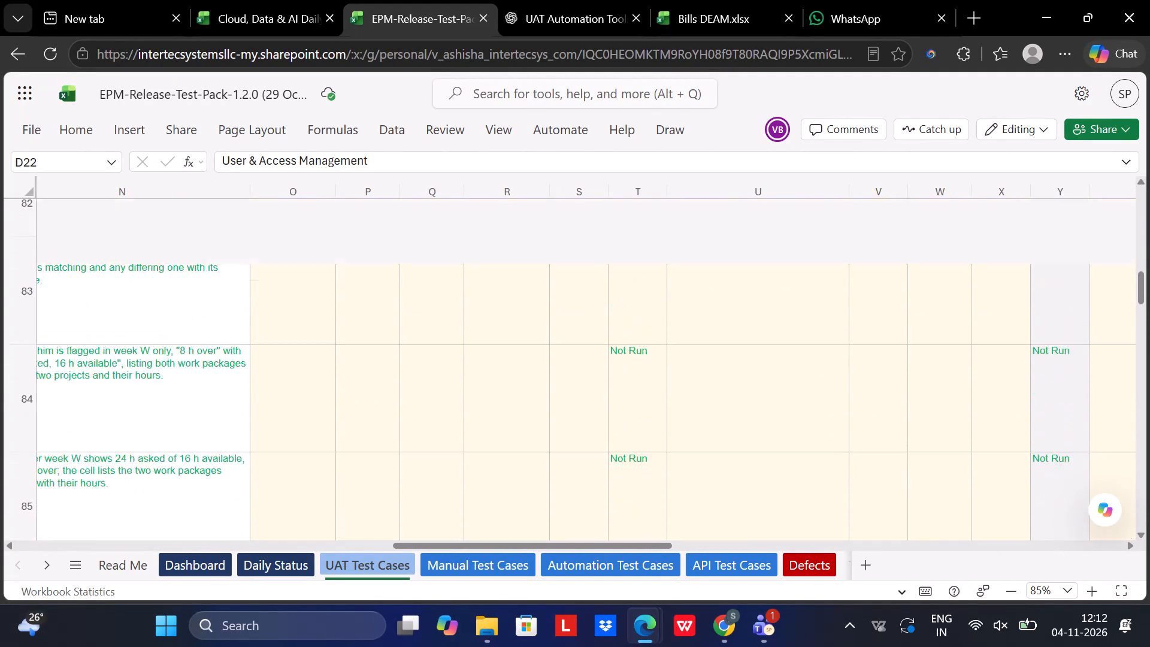
pyautogui.scroll(1, 267, 389)
pyautogui.scroll(-8, 267, 389)
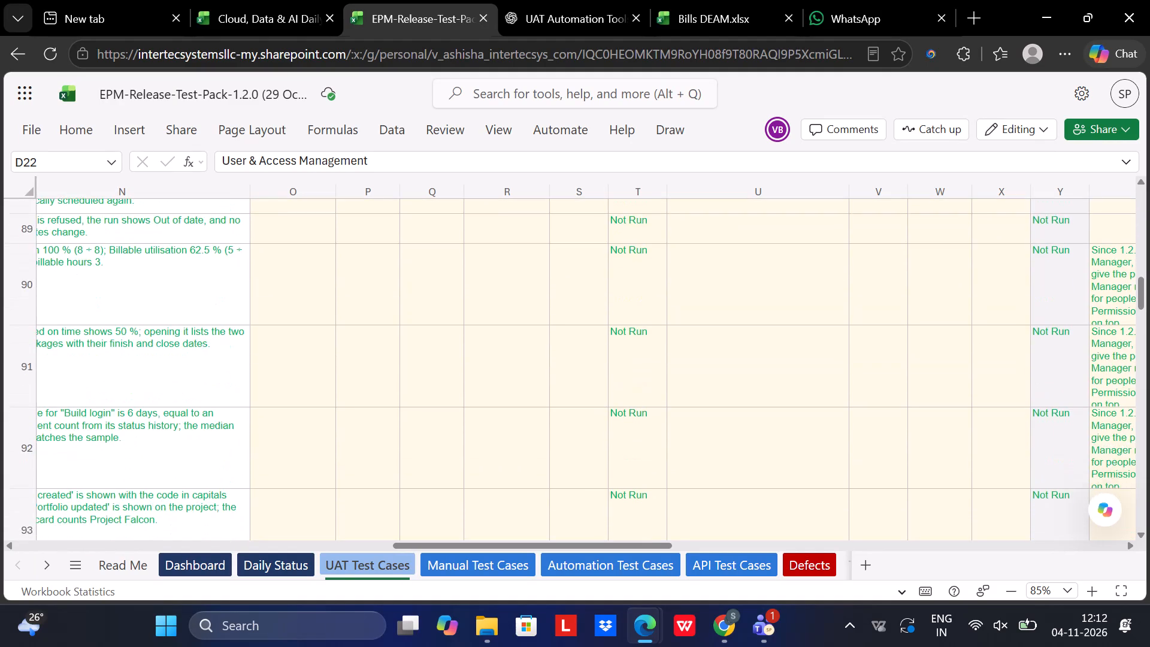
pyautogui.scroll(-7, 267, 389)
pyautogui.scroll(1, 267, 389)
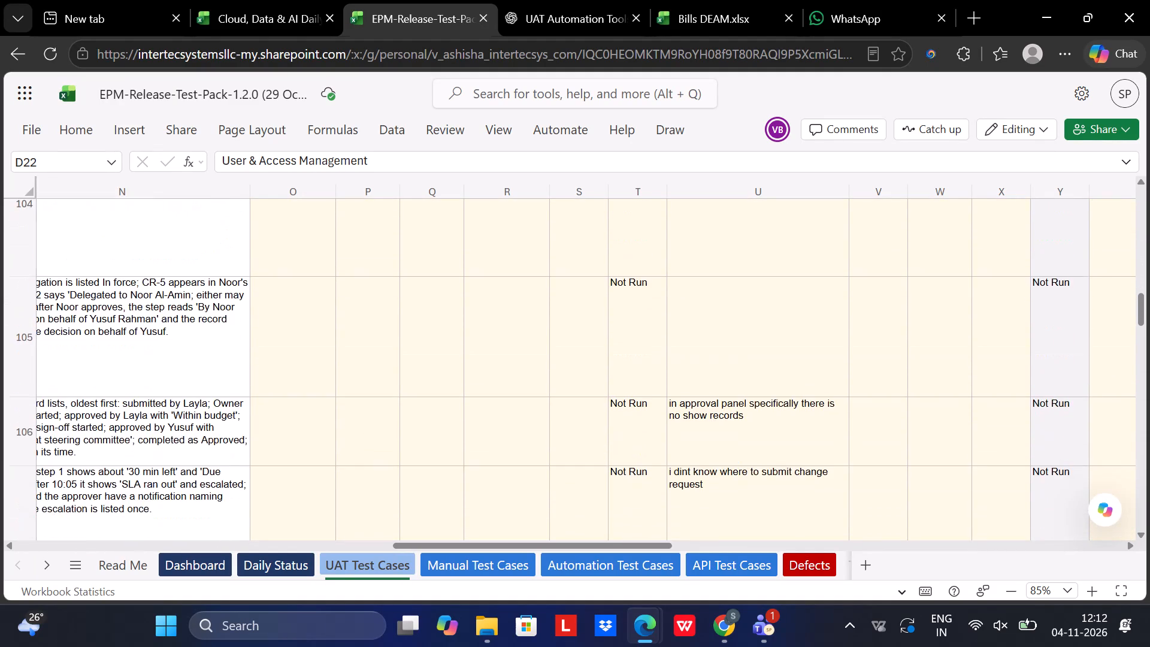
pyautogui.scroll(1, 267, 389)
# Clear the note "there is no feature like API design" from cell U102.
pyautogui.click(765, 490)
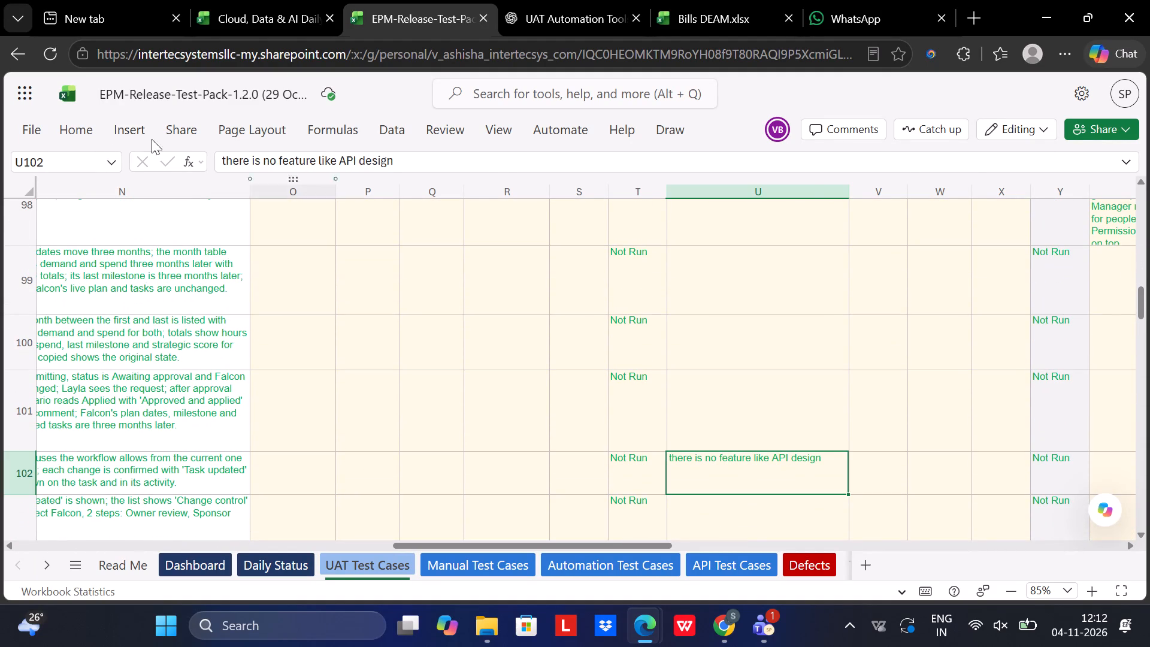
pyautogui.moveTo(408, 158); pyautogui.dragTo(188, 171)
pyautogui.press('BackSpace')
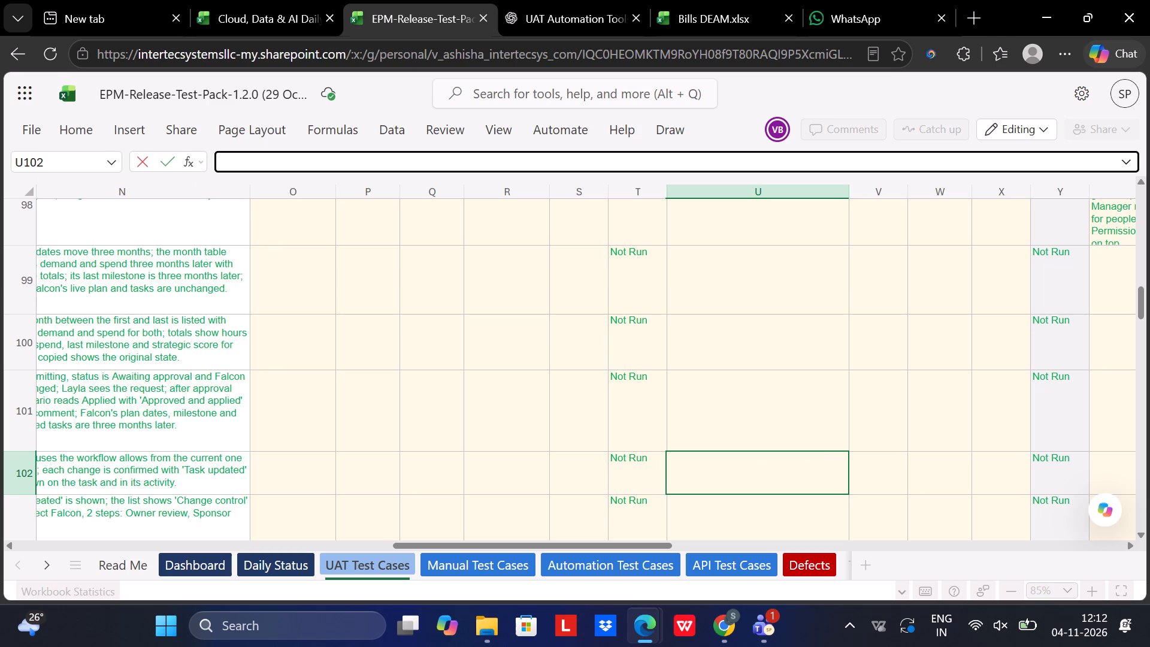
pyautogui.press('Return')
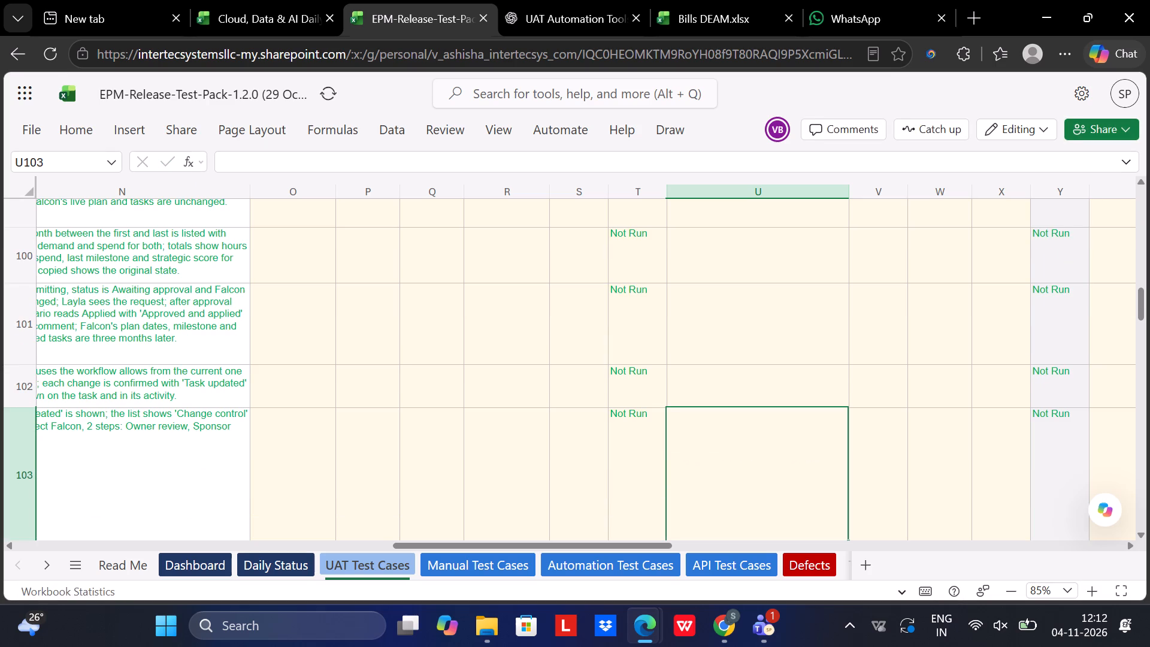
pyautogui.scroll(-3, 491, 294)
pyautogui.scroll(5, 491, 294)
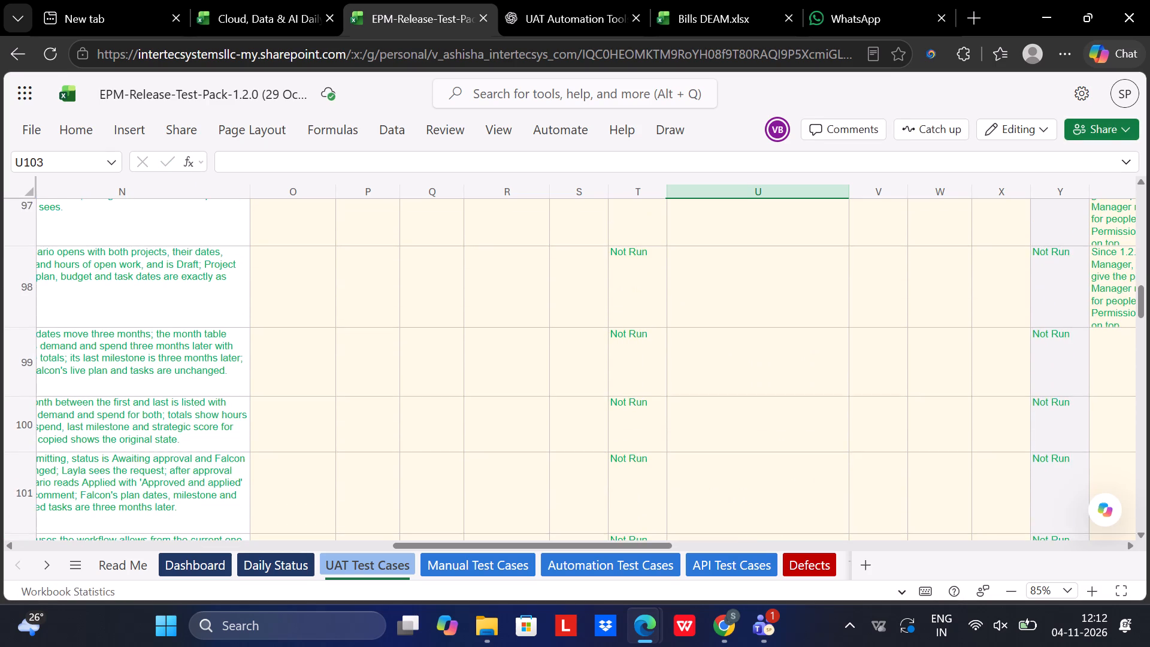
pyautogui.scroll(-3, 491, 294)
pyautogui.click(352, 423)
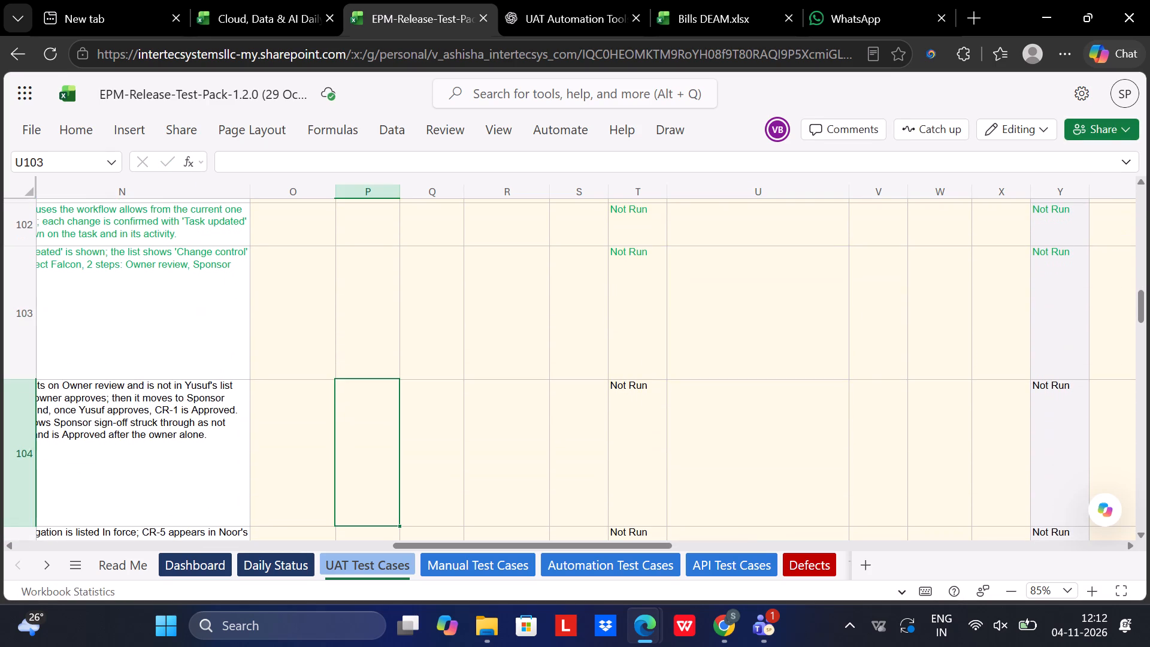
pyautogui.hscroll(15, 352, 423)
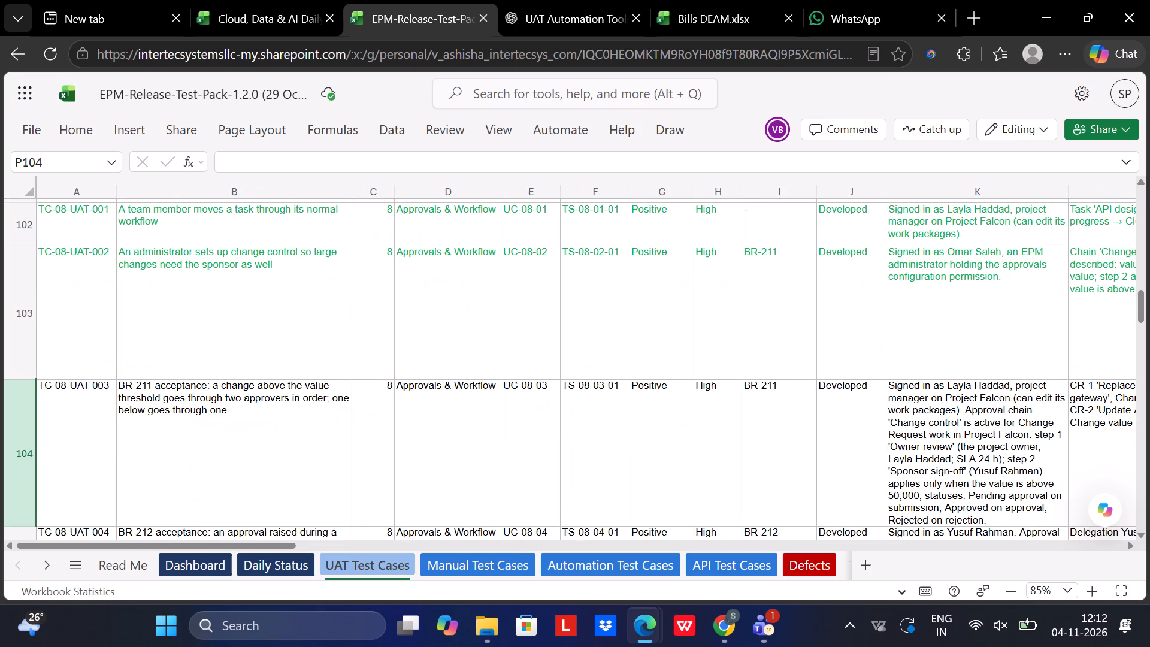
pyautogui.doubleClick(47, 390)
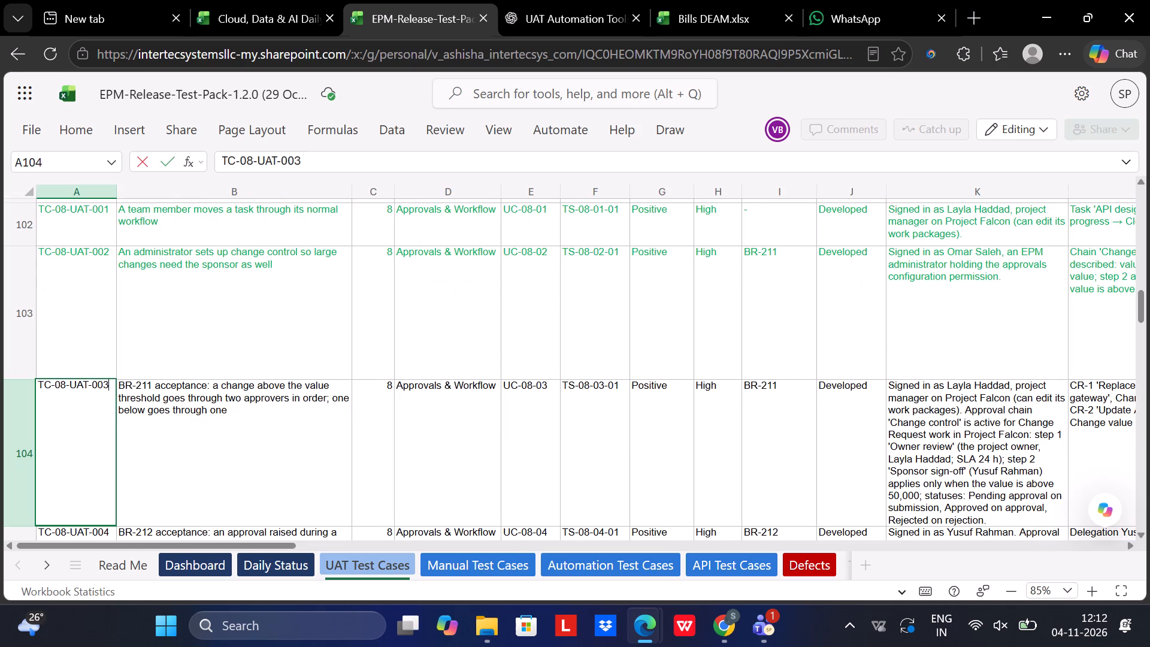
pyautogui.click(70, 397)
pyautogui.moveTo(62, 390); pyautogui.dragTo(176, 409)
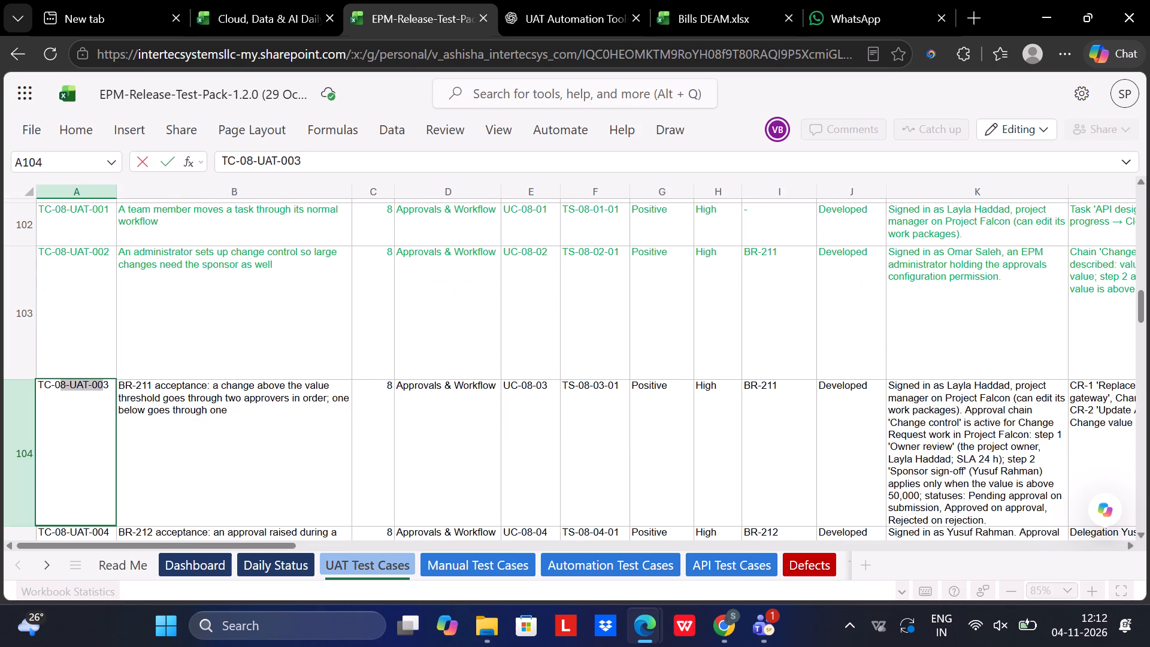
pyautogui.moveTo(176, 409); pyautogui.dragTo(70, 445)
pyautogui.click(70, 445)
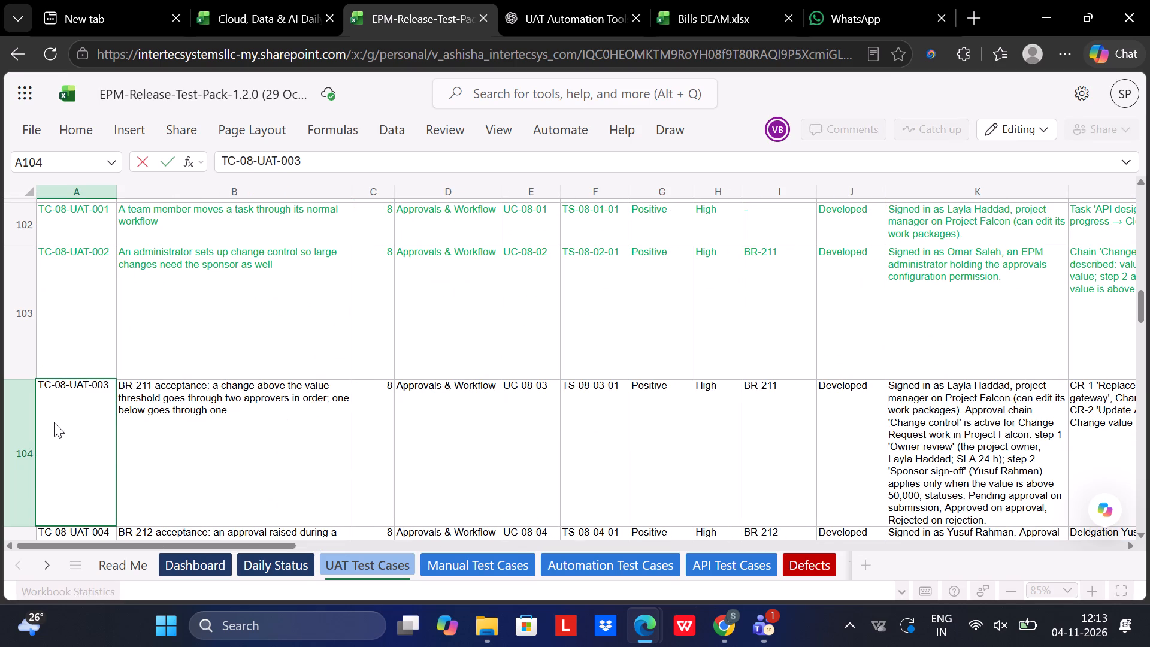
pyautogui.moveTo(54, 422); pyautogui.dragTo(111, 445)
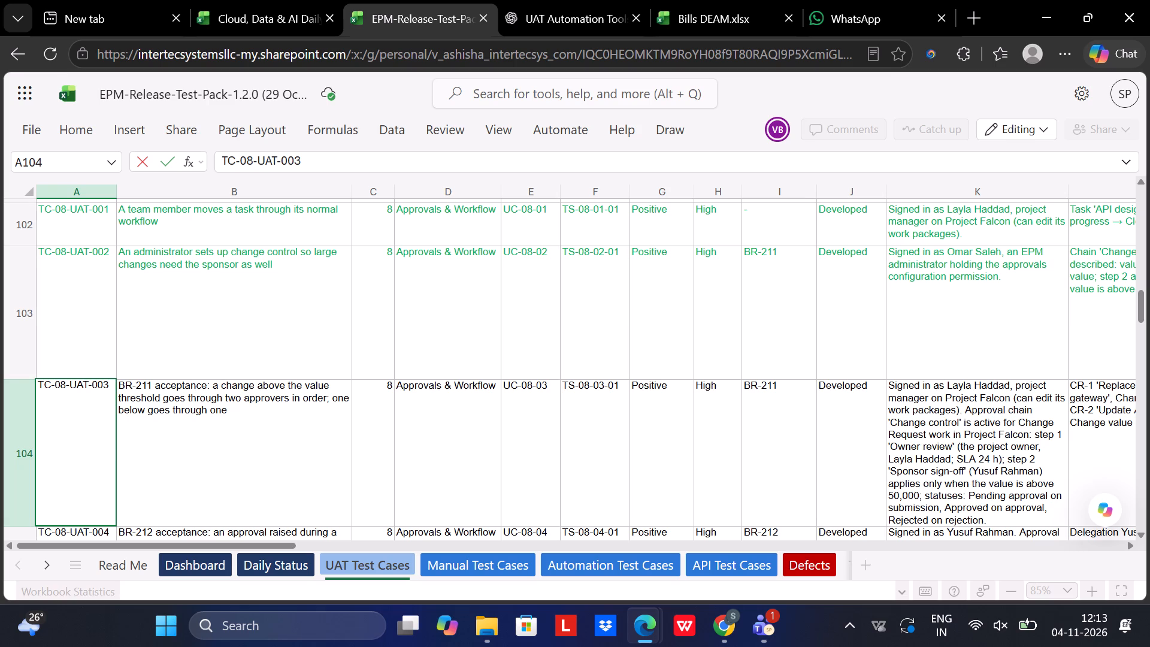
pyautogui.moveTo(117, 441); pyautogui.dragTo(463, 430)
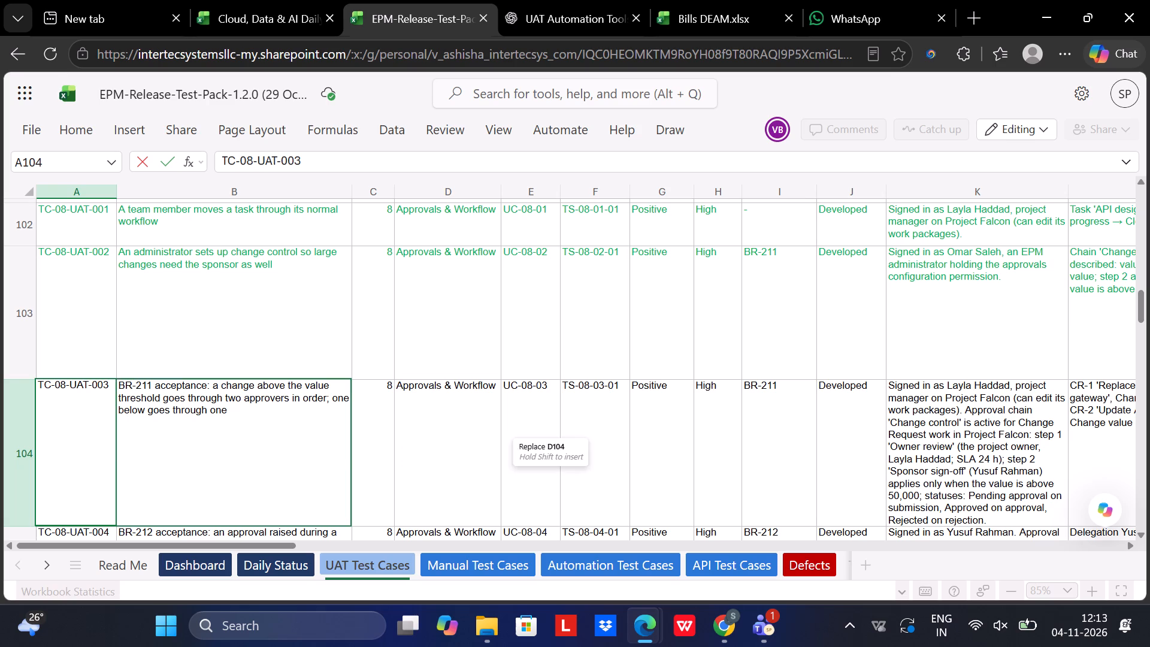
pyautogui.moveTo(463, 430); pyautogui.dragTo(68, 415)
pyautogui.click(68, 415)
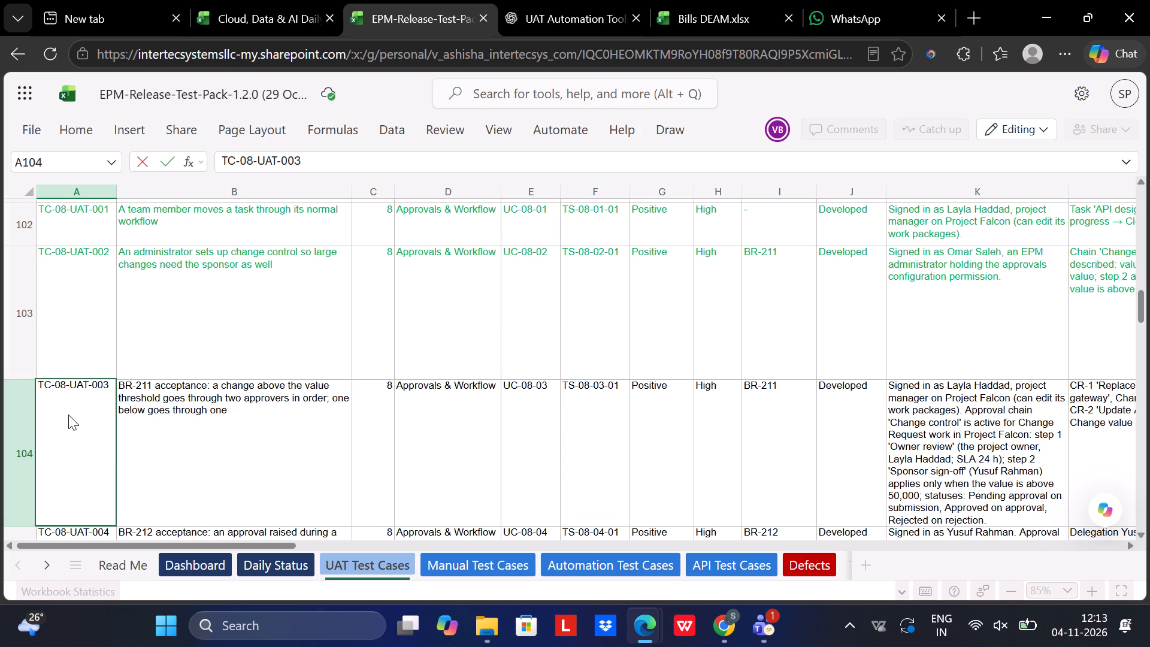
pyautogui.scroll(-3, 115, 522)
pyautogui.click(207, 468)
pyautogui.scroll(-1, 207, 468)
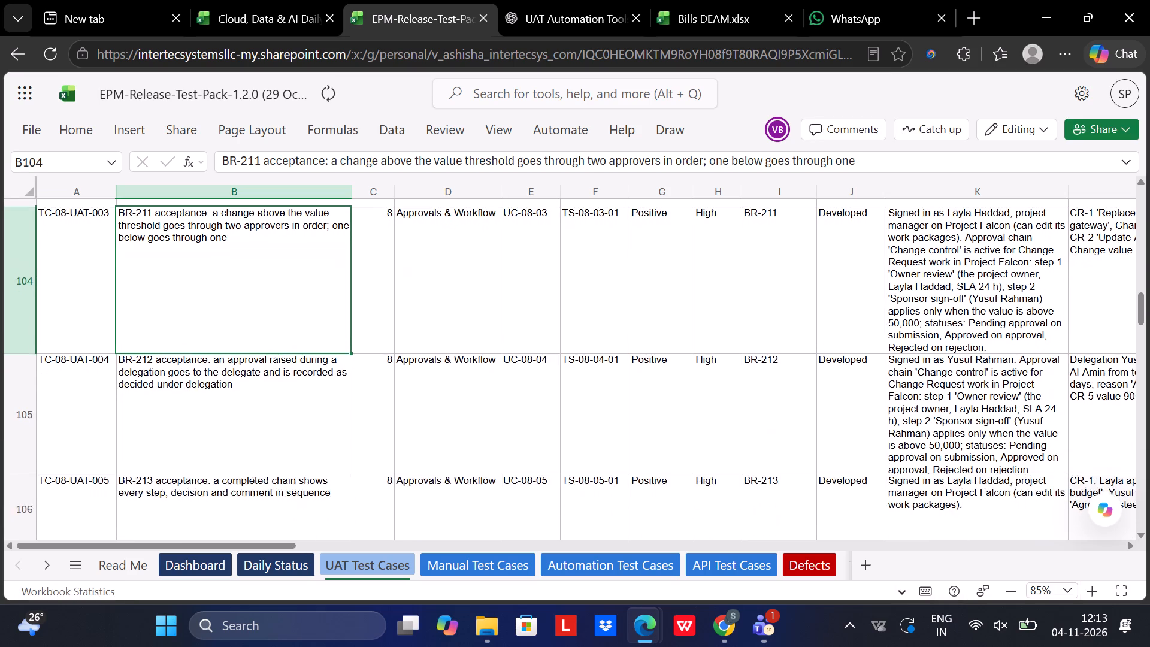
# Auto-fill the test case ID series from cell A104 across row 104 through column Z.
pyautogui.scroll(-1, 207, 468)
pyautogui.click(80, 339)
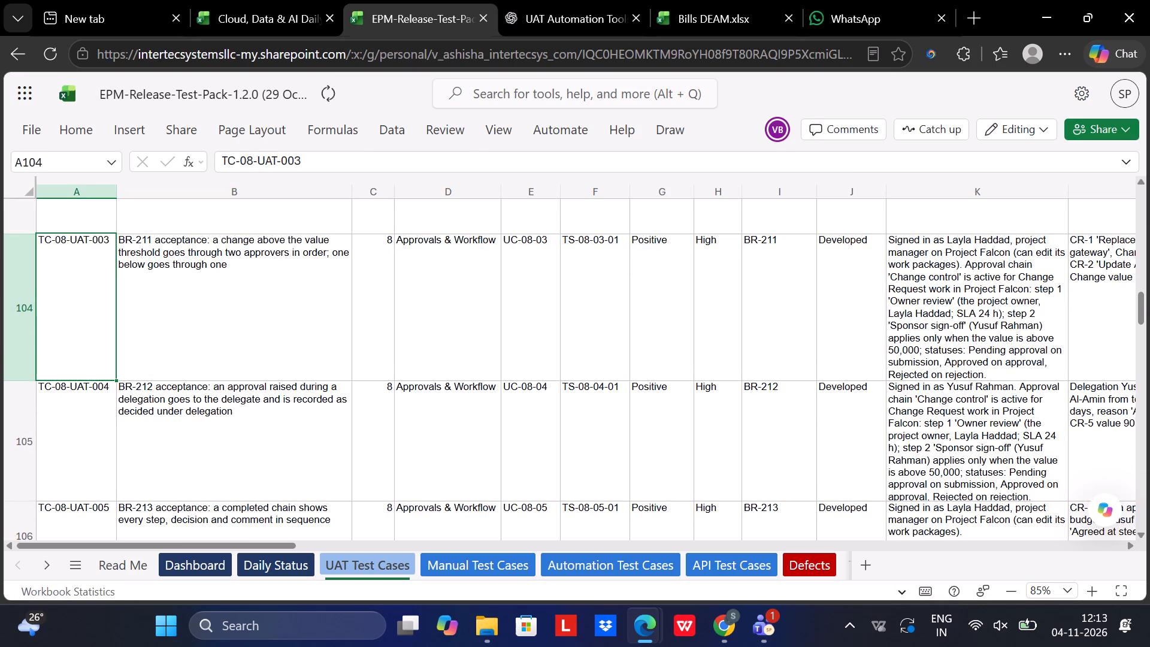
pyautogui.moveTo(118, 382); pyautogui.dragTo(751, 373)
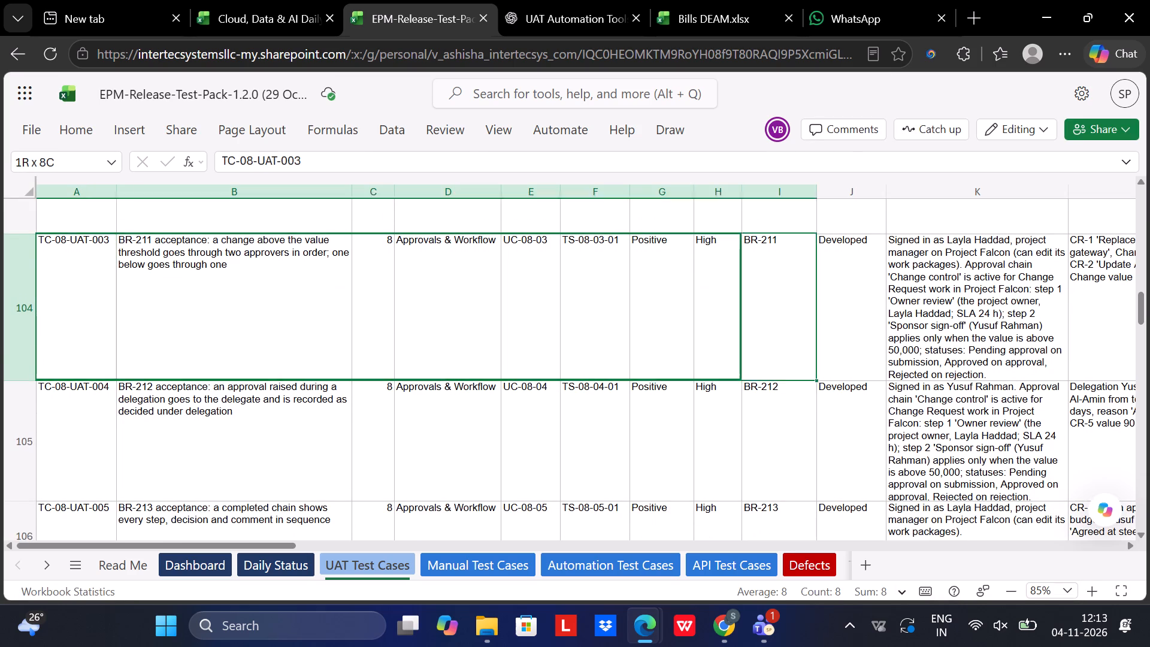
pyautogui.moveTo(751, 373); pyautogui.dragTo(1041, 372)
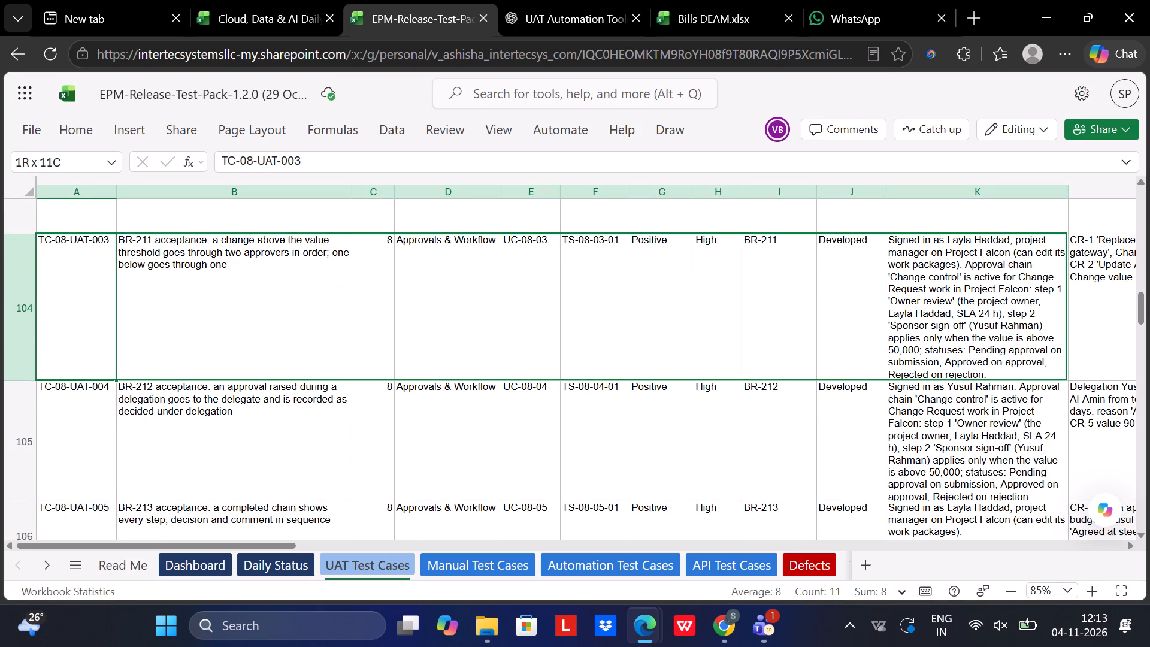
pyautogui.moveTo(1041, 372); pyautogui.dragTo(1005, 416)
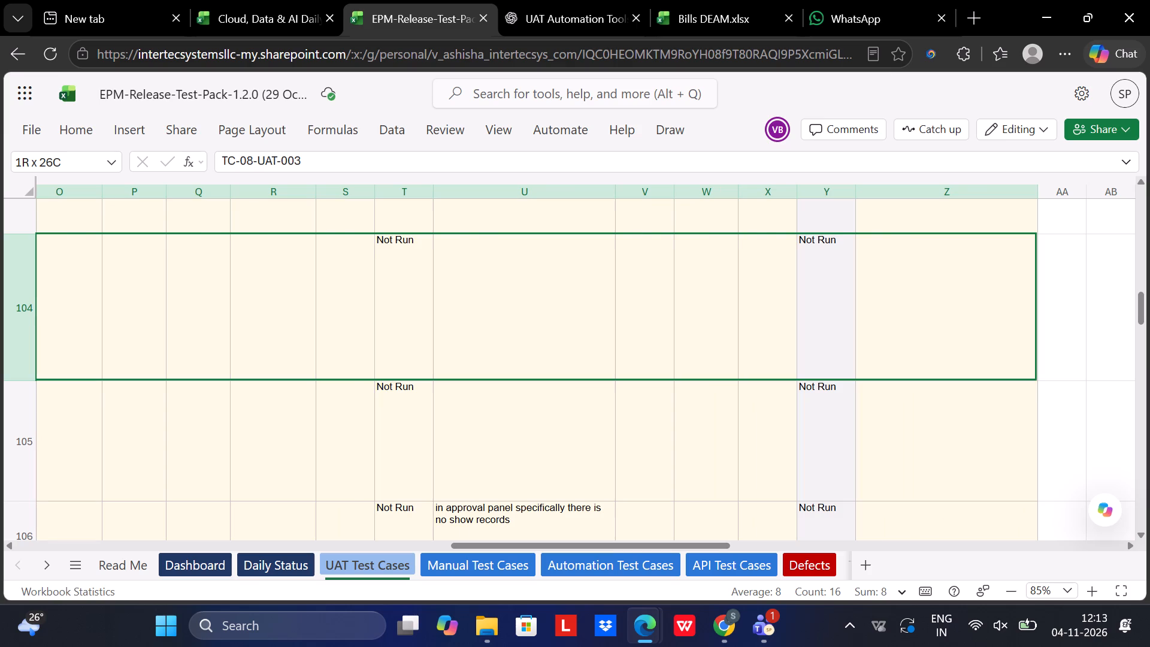
pyautogui.moveTo(1005, 416); pyautogui.dragTo(1006, 413)
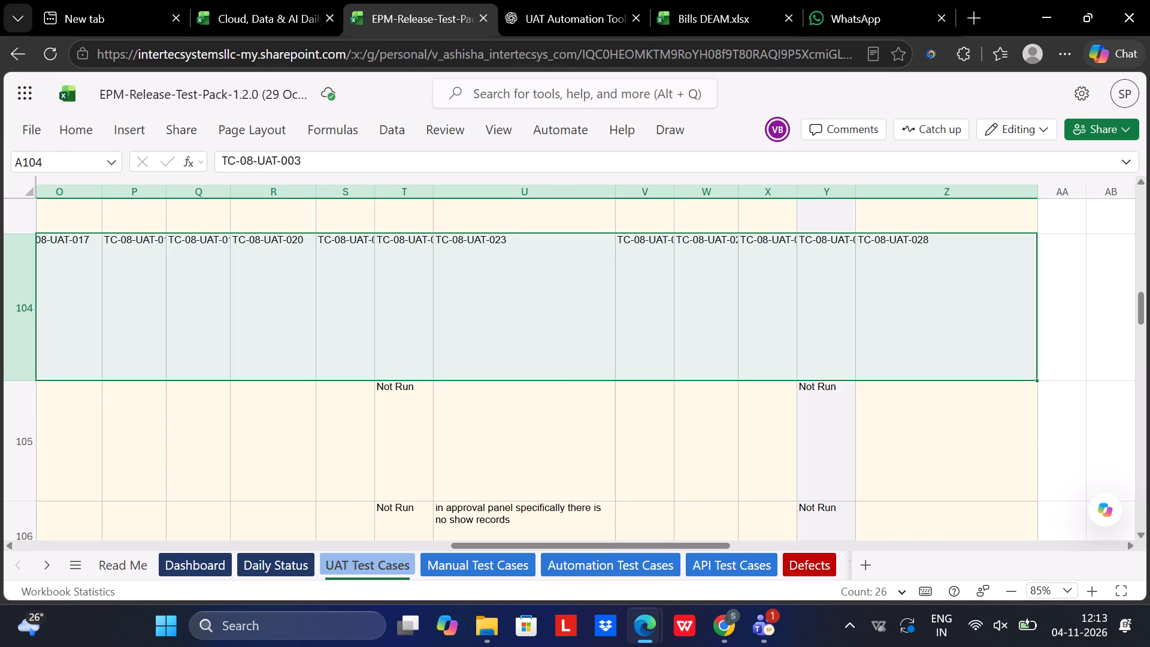
# Auto-fill the row 104 contents, columns A to Z, down through row 233.
pyautogui.moveTo(1037, 380); pyautogui.dragTo(1025, 521)
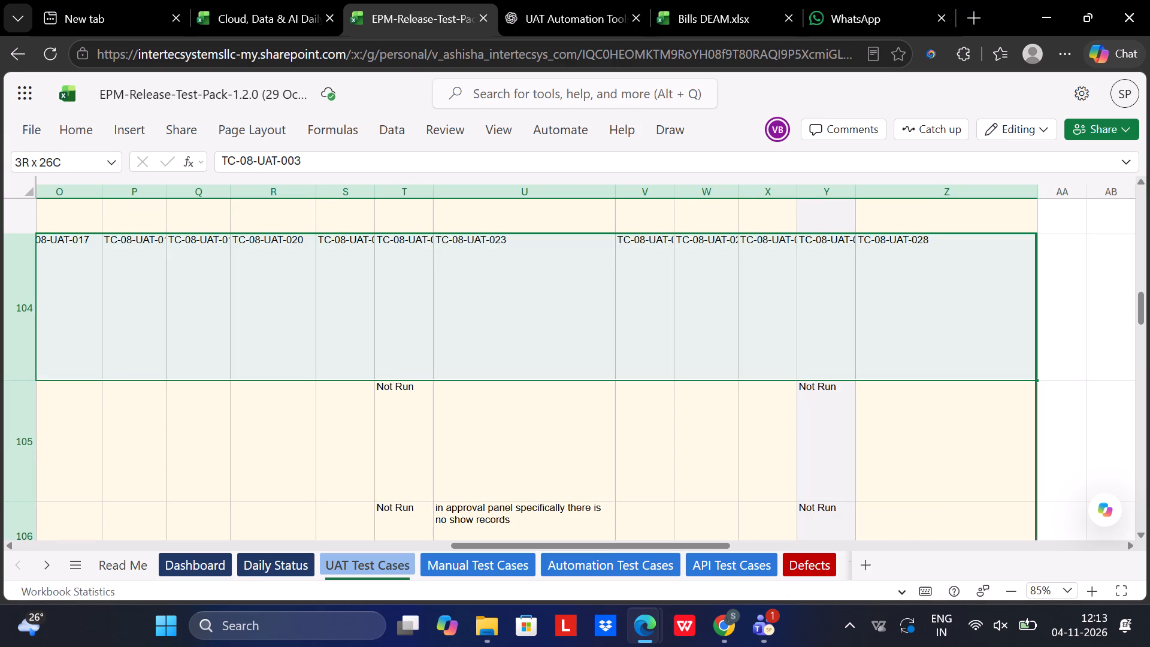
pyautogui.moveTo(1025, 521); pyautogui.dragTo(1024, 534)
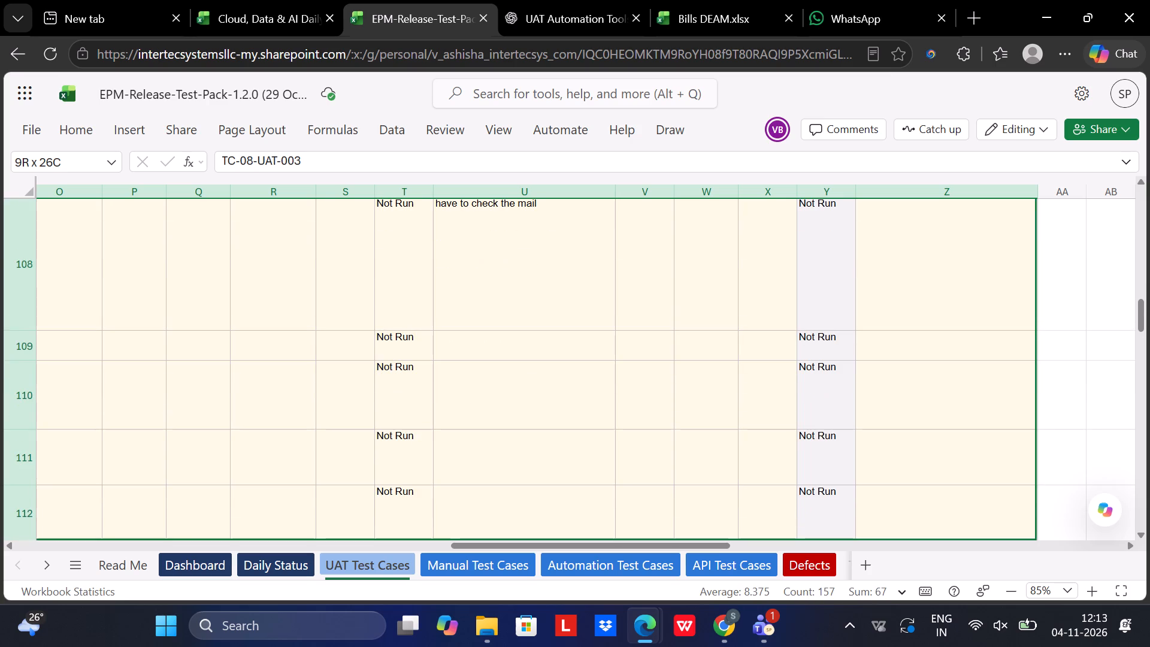
pyautogui.moveTo(1024, 534); pyautogui.dragTo(1021, 636)
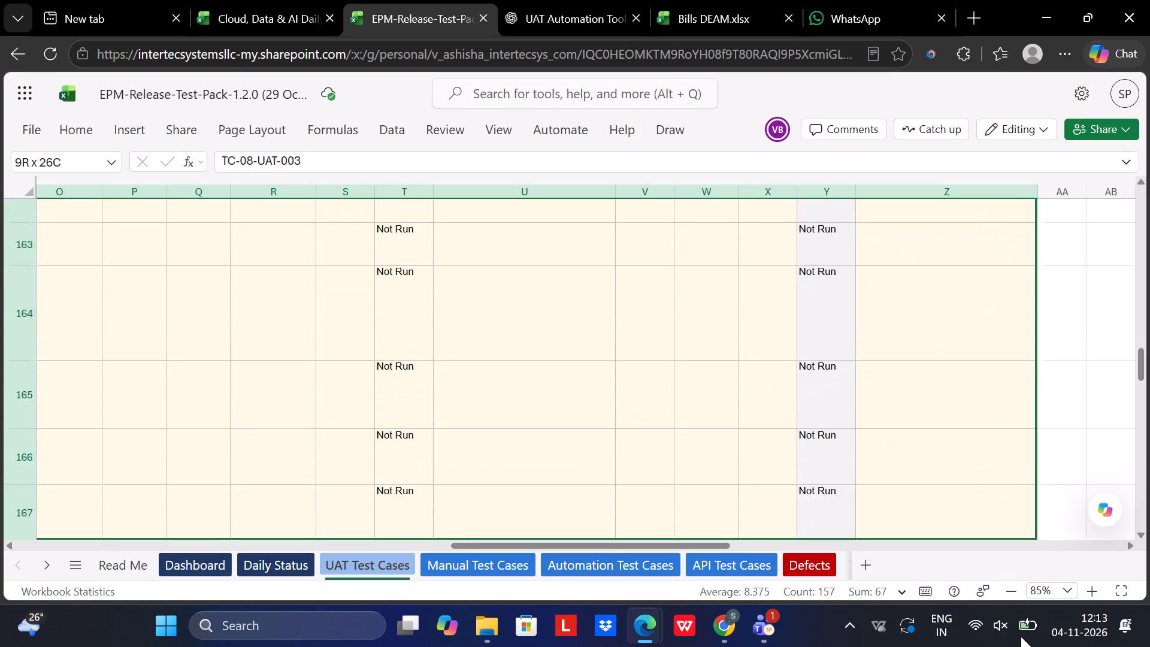
pyautogui.moveTo(1021, 636); pyautogui.dragTo(939, 509)
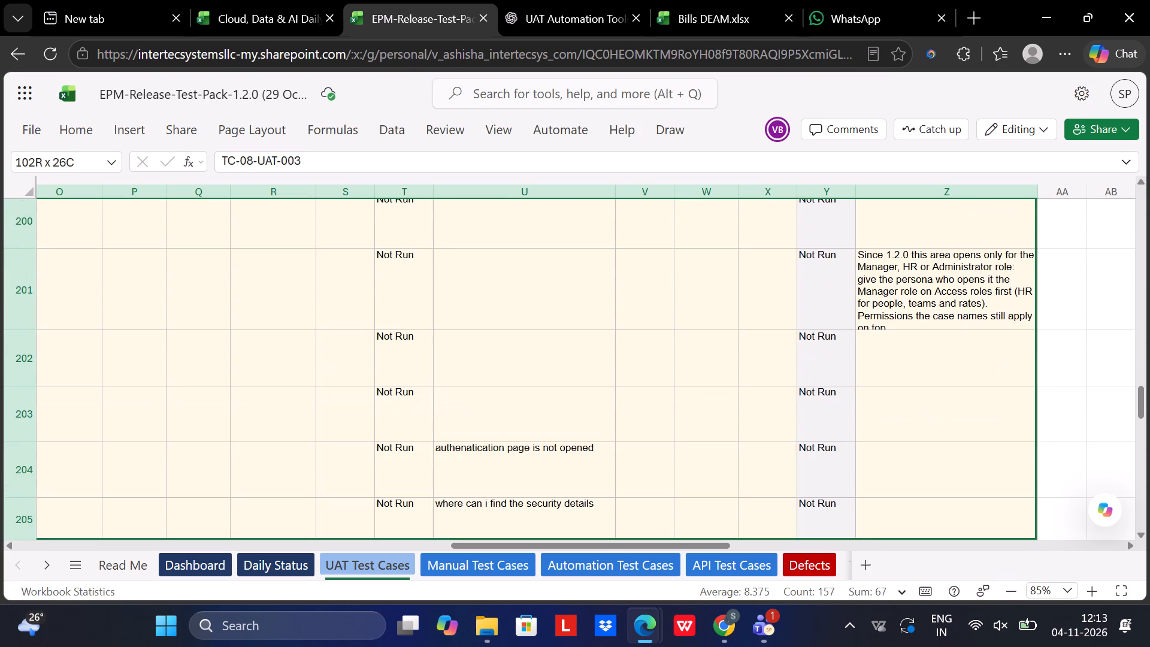
pyautogui.moveTo(939, 509); pyautogui.dragTo(920, 198)
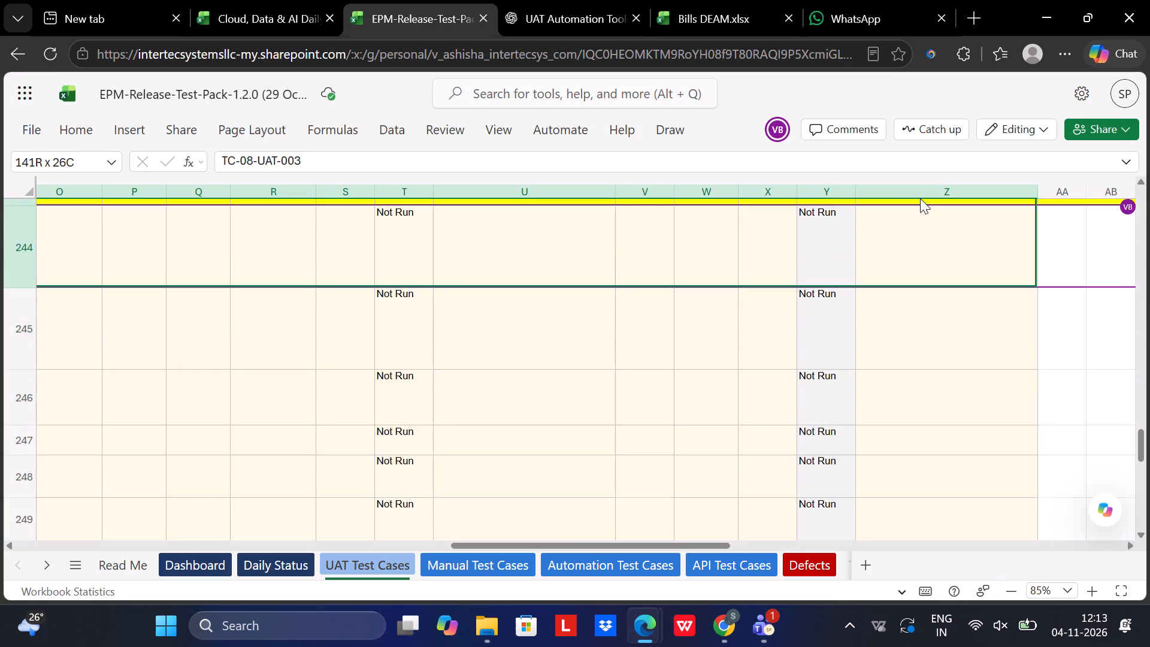
pyautogui.moveTo(920, 198); pyautogui.dragTo(898, 505)
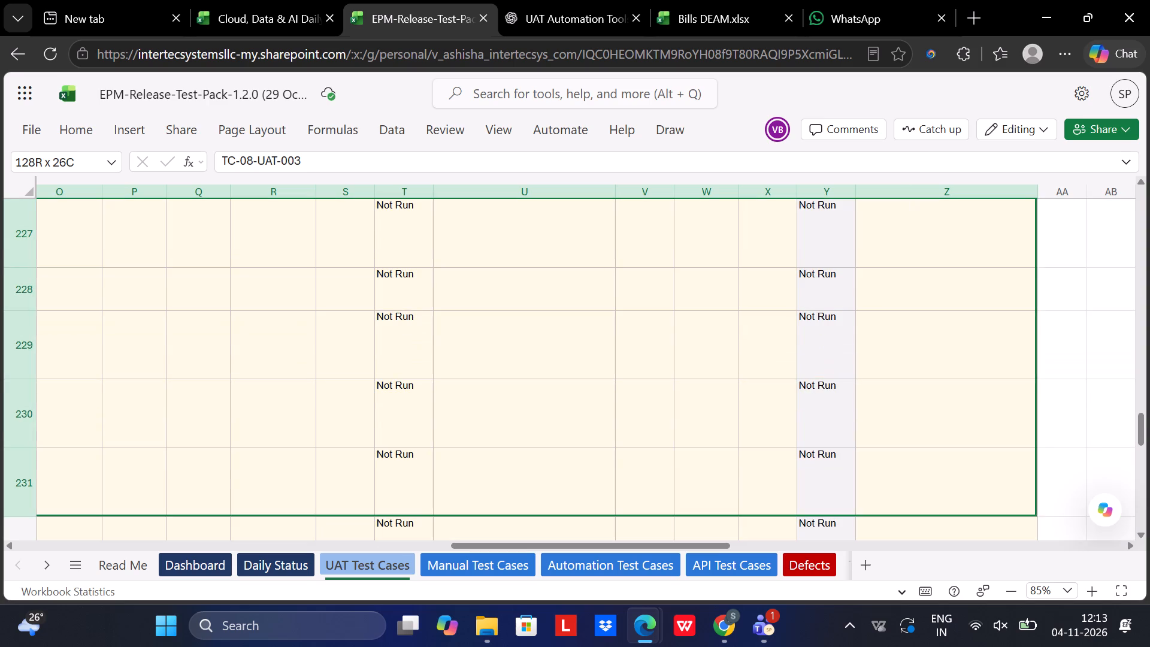
pyautogui.moveTo(898, 505); pyautogui.dragTo(848, 298)
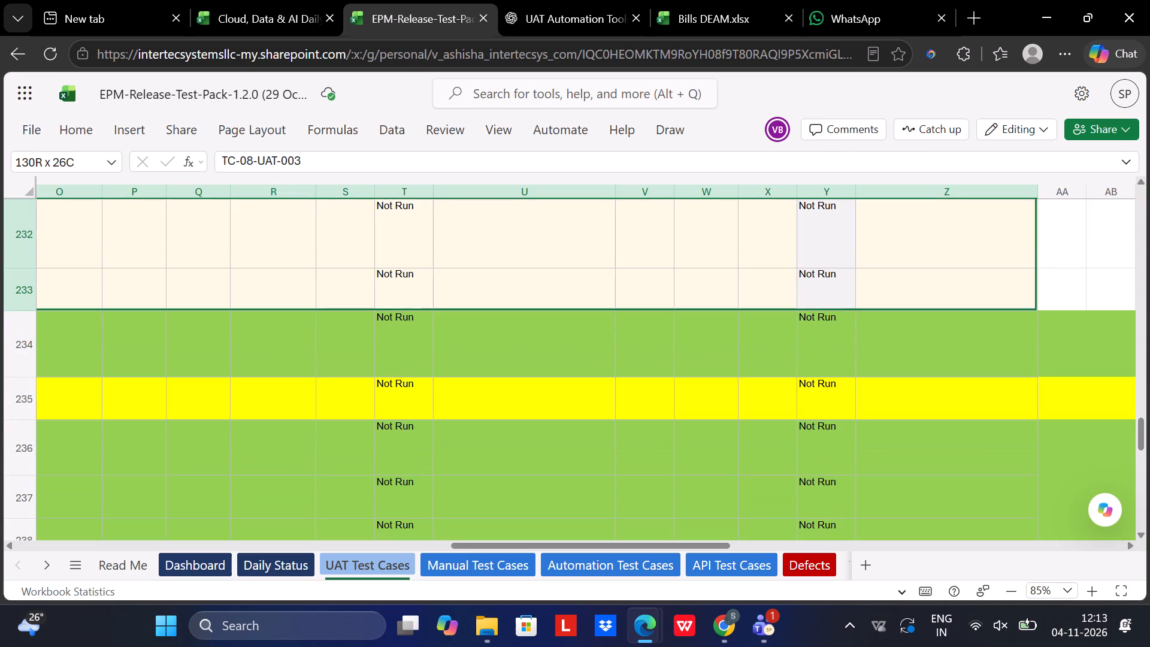
pyautogui.moveTo(848, 298); pyautogui.dragTo(848, 286)
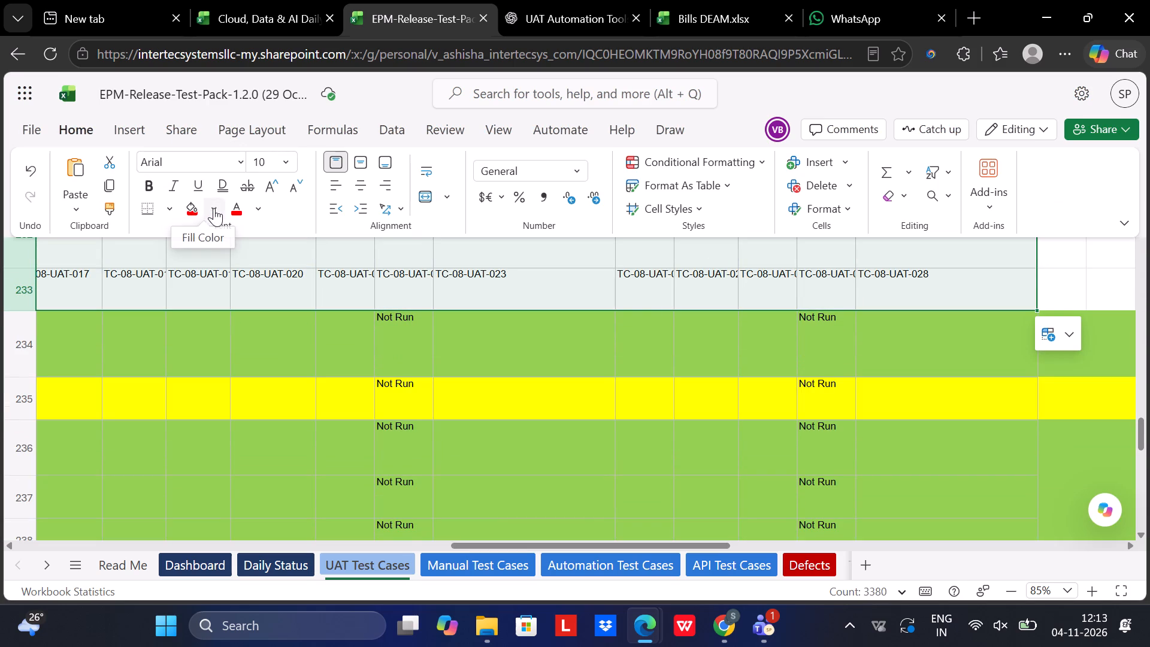
# Shade rows 104 to 233, columns A to Z, with the standard light green fill.
pyautogui.click(215, 208)
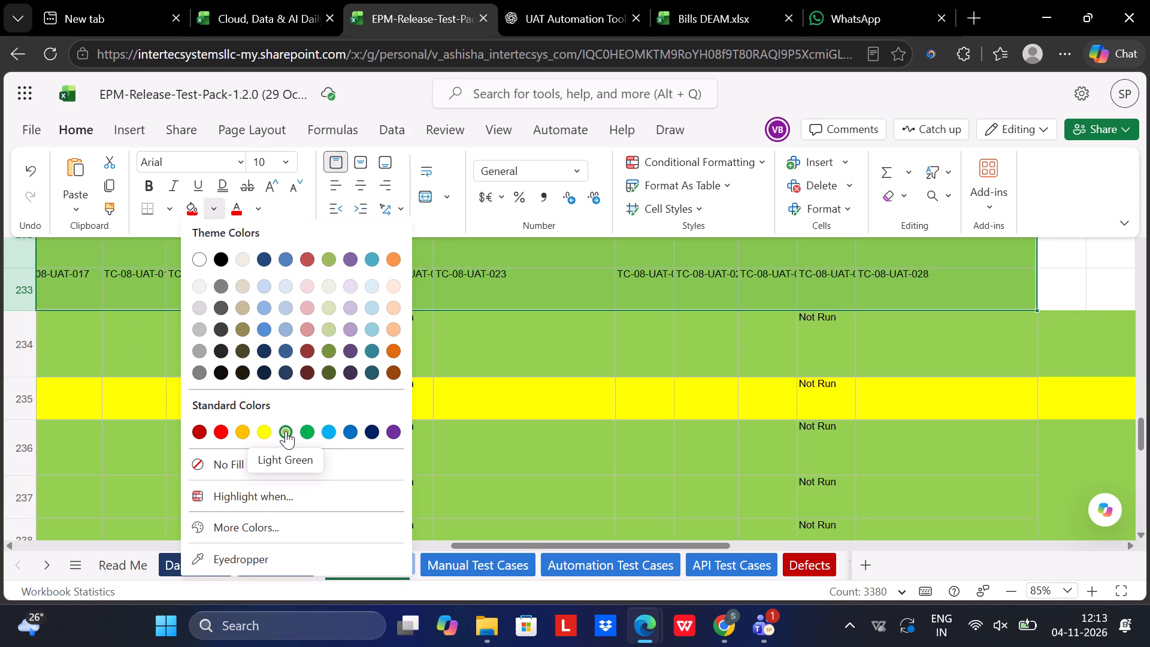
pyautogui.click(286, 431)
pyautogui.click(513, 354)
# Look over the shaded rows around 228 to 236 across all columns, examining their contents against the adjoining Platform & Infrastructure test cases.
pyautogui.scroll(3, 513, 354)
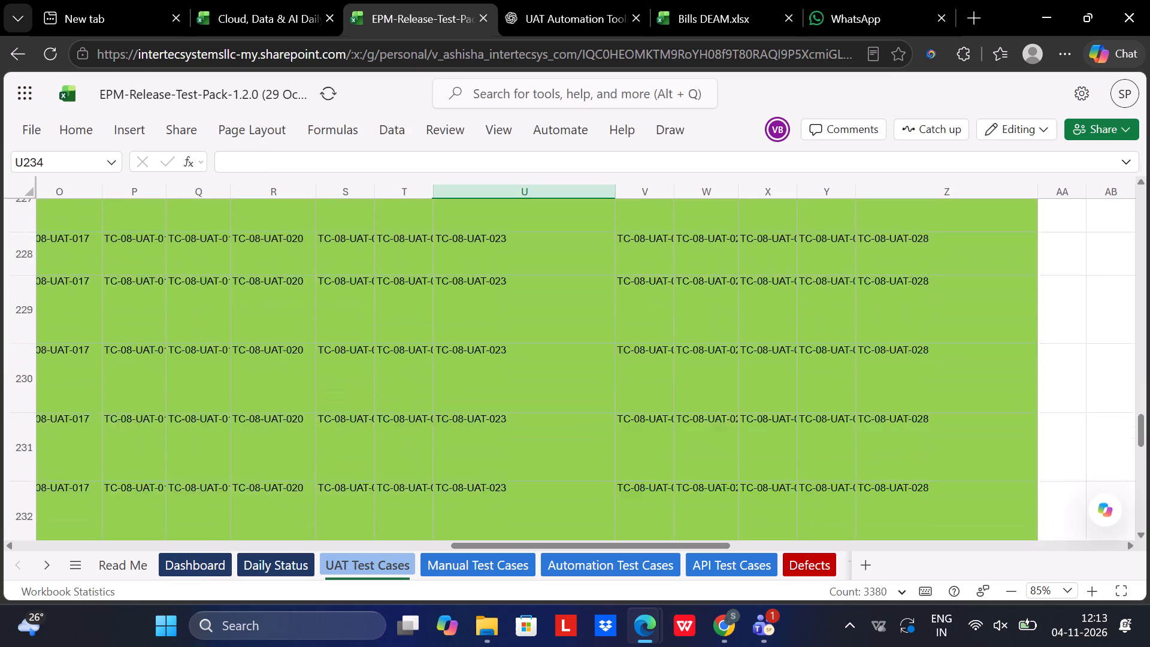
pyautogui.hscroll(-3, 513, 354)
pyautogui.hscroll(5, 513, 354)
pyautogui.scroll(-2, 513, 354)
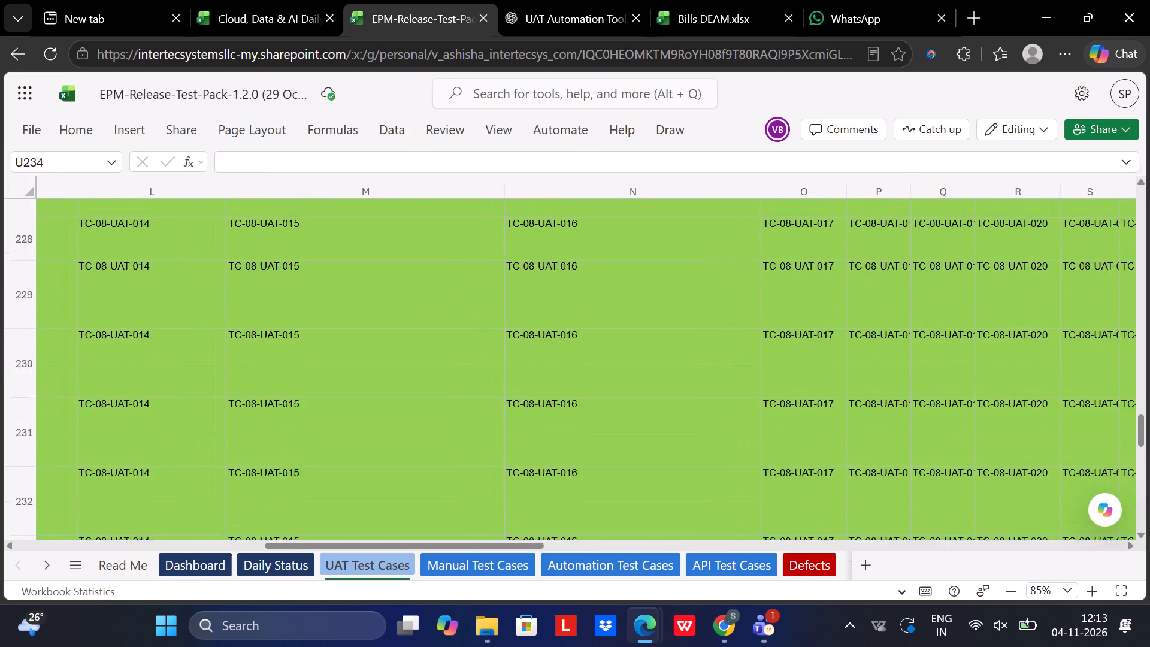
pyautogui.scroll(-2, 513, 354)
pyautogui.scroll(4, 513, 354)
pyautogui.scroll(-1, 513, 354)
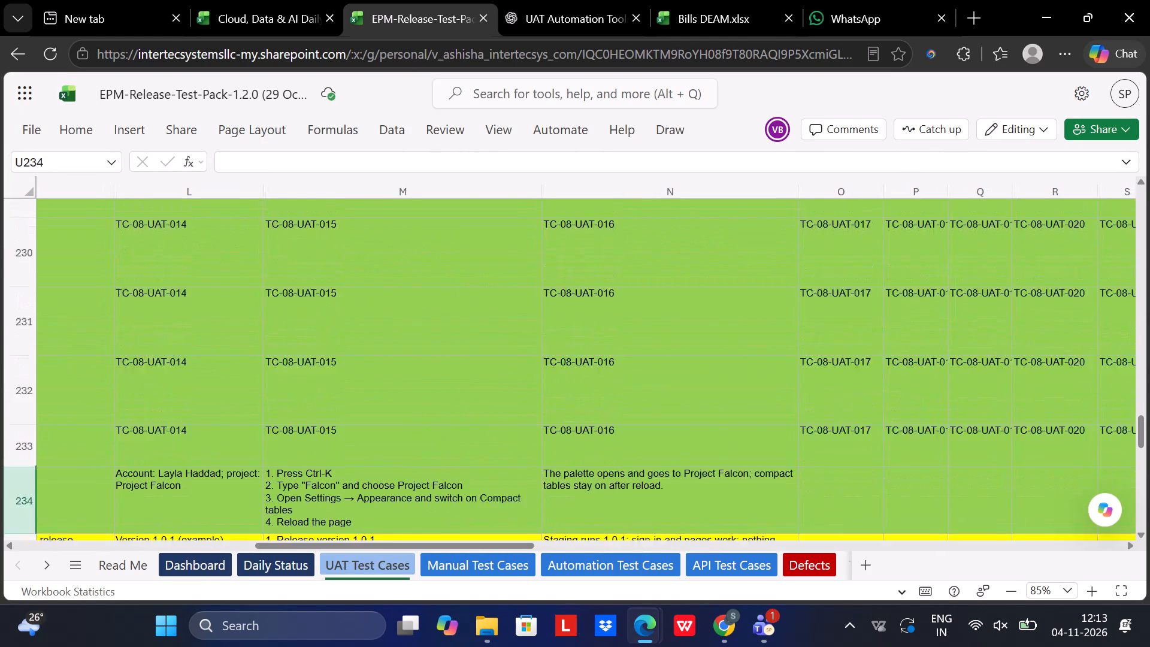
pyautogui.scroll(-1, 513, 354)
pyautogui.hscroll(-3, 609, 433)
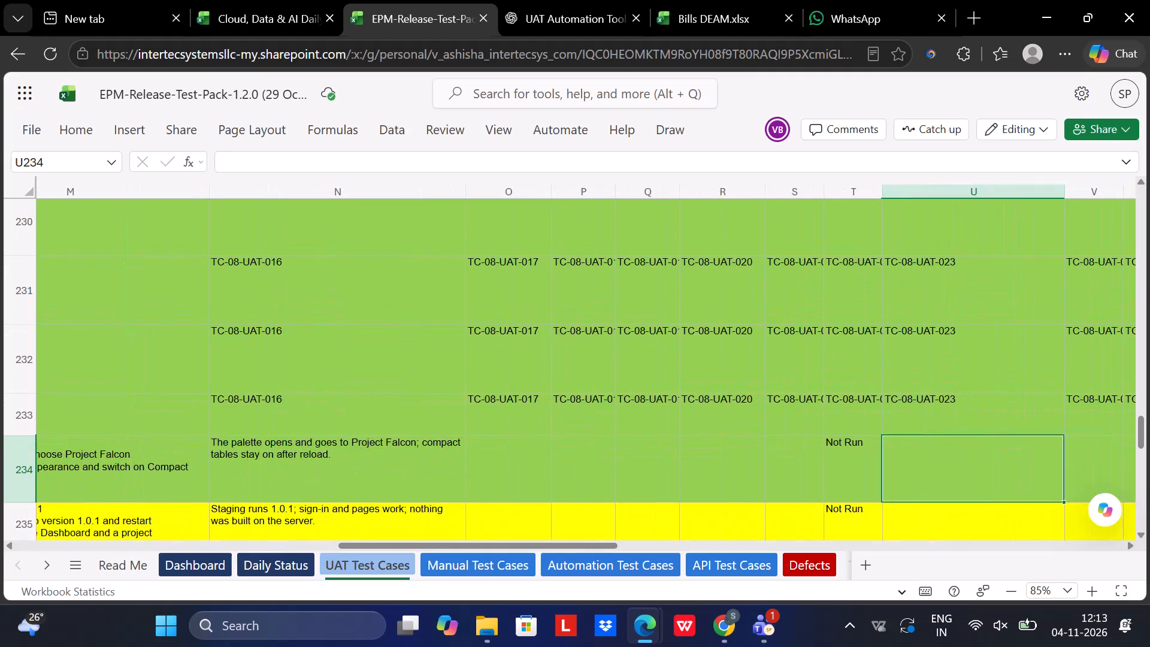
pyautogui.hscroll(7, 609, 433)
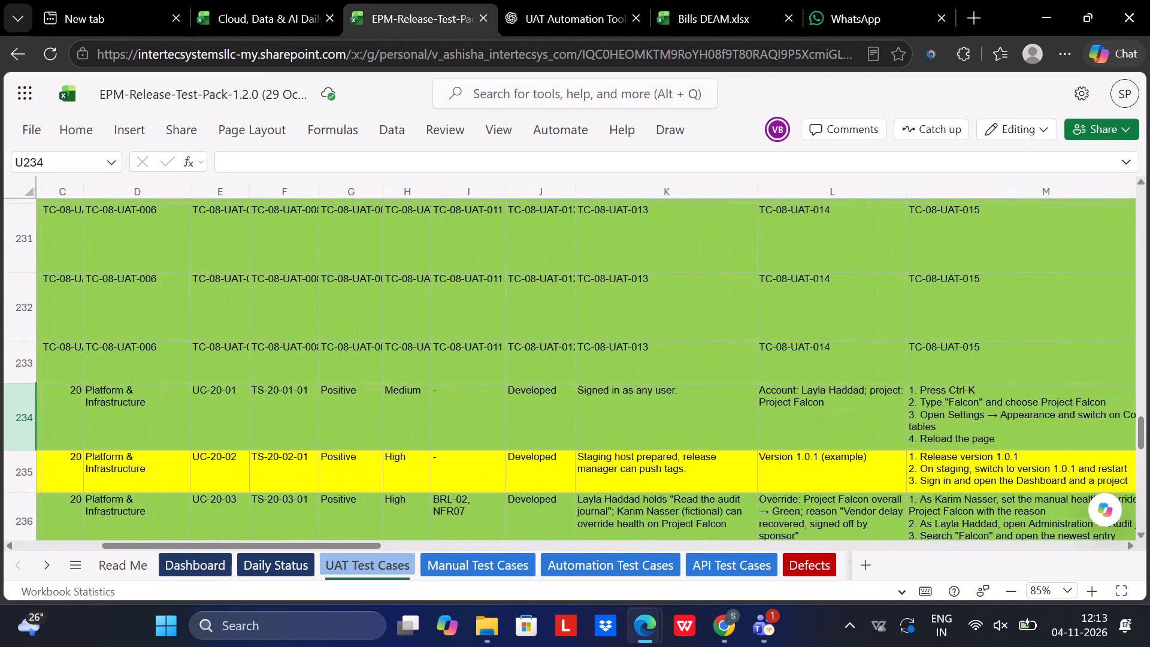
pyautogui.hscroll(2, 609, 433)
pyautogui.hscroll(-1, 609, 433)
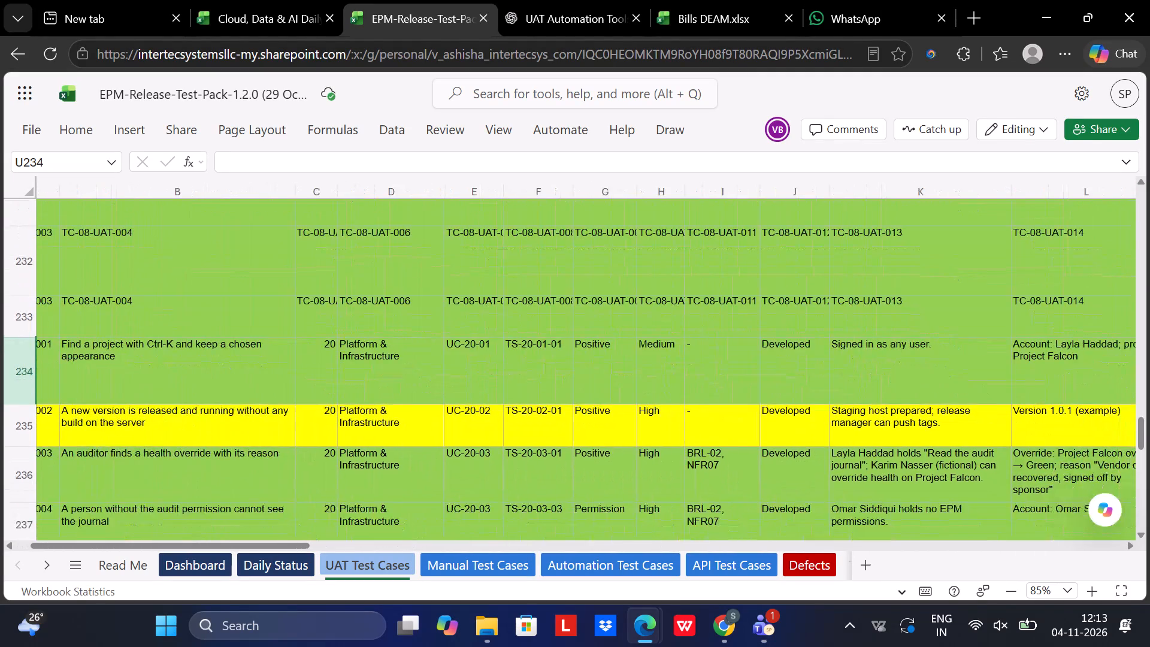
pyautogui.hscroll(1, 609, 433)
pyautogui.scroll(1, 609, 433)
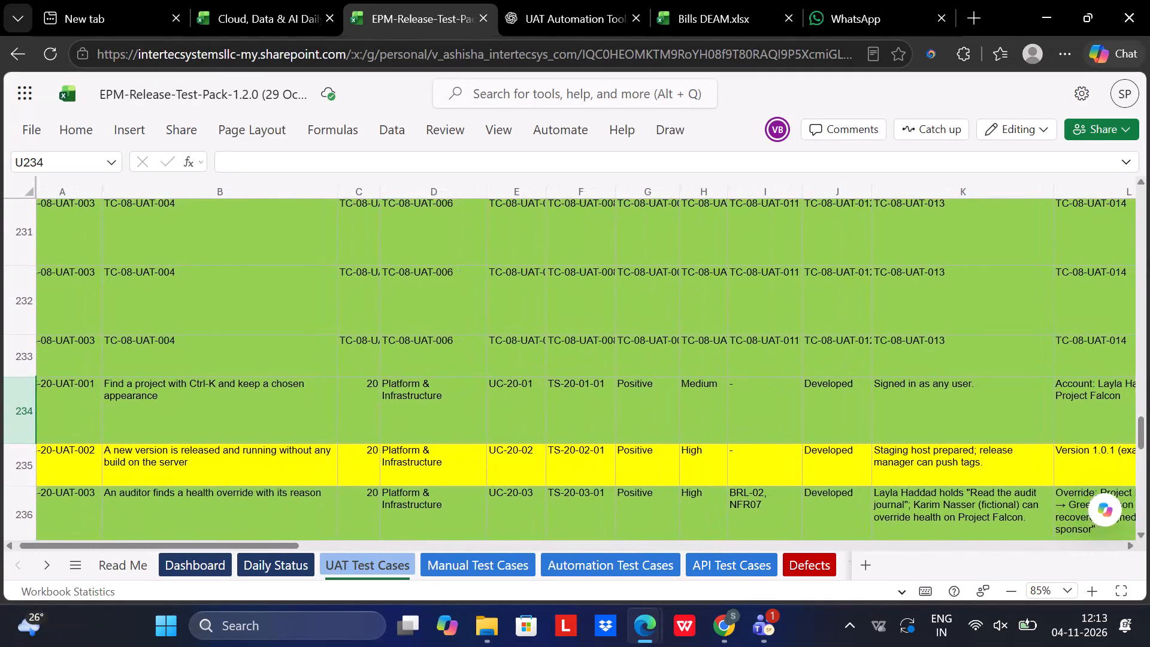
pyautogui.scroll(1, 609, 433)
pyautogui.click(625, 412)
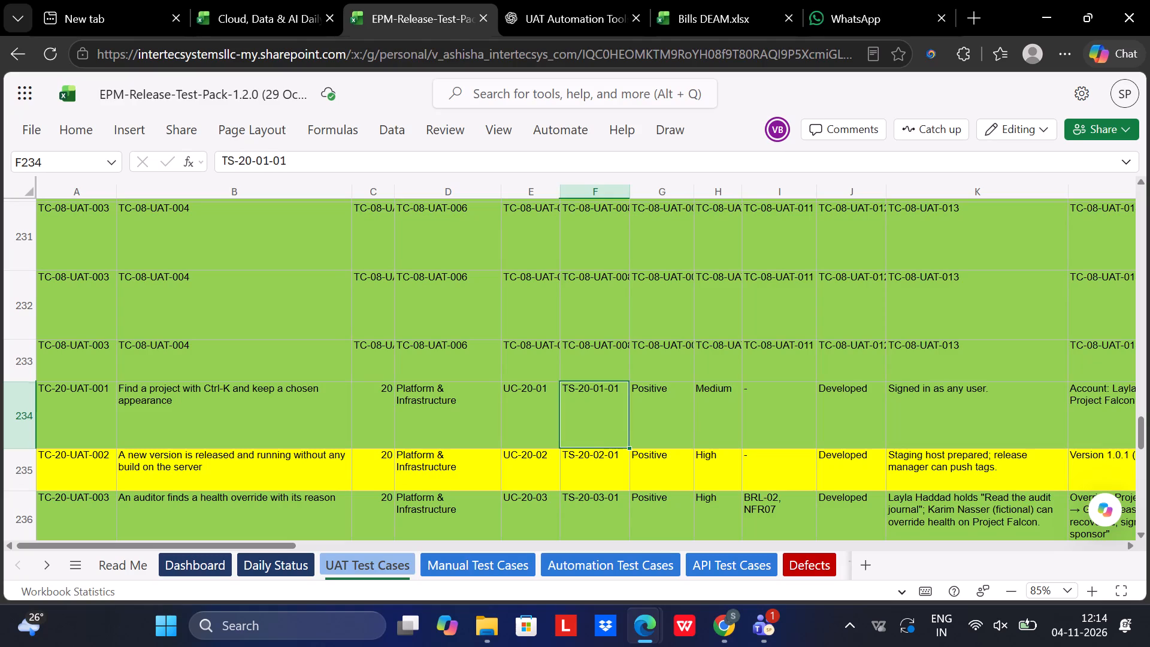
pyautogui.hscroll(1, 93, 407)
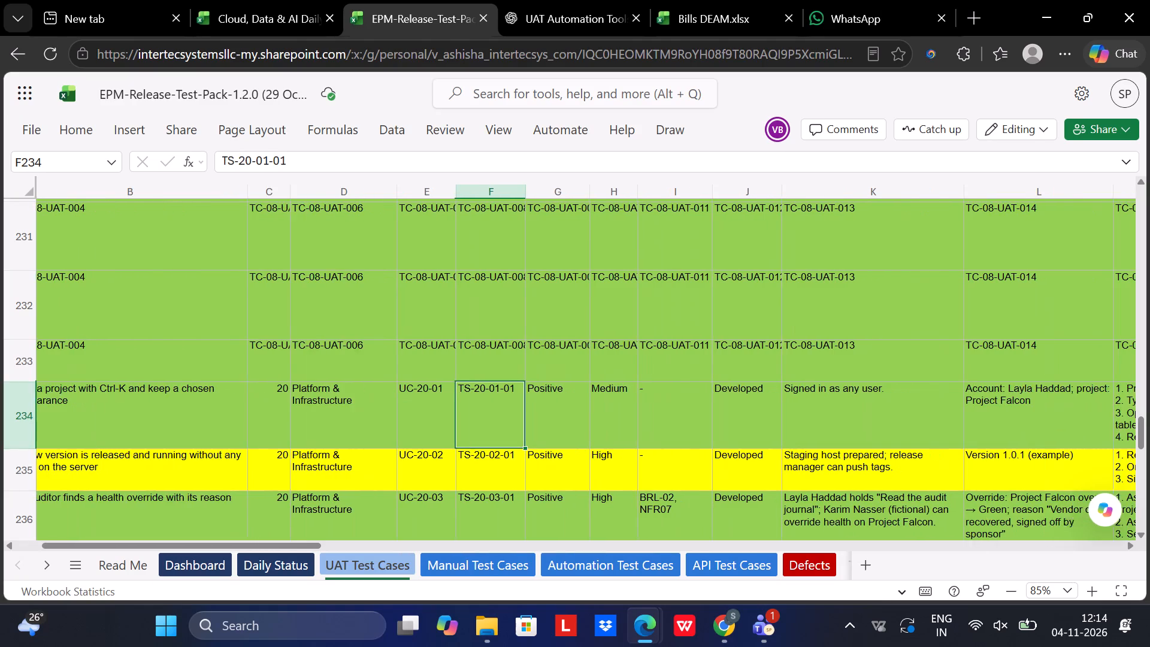
pyautogui.hscroll(-5, 93, 407)
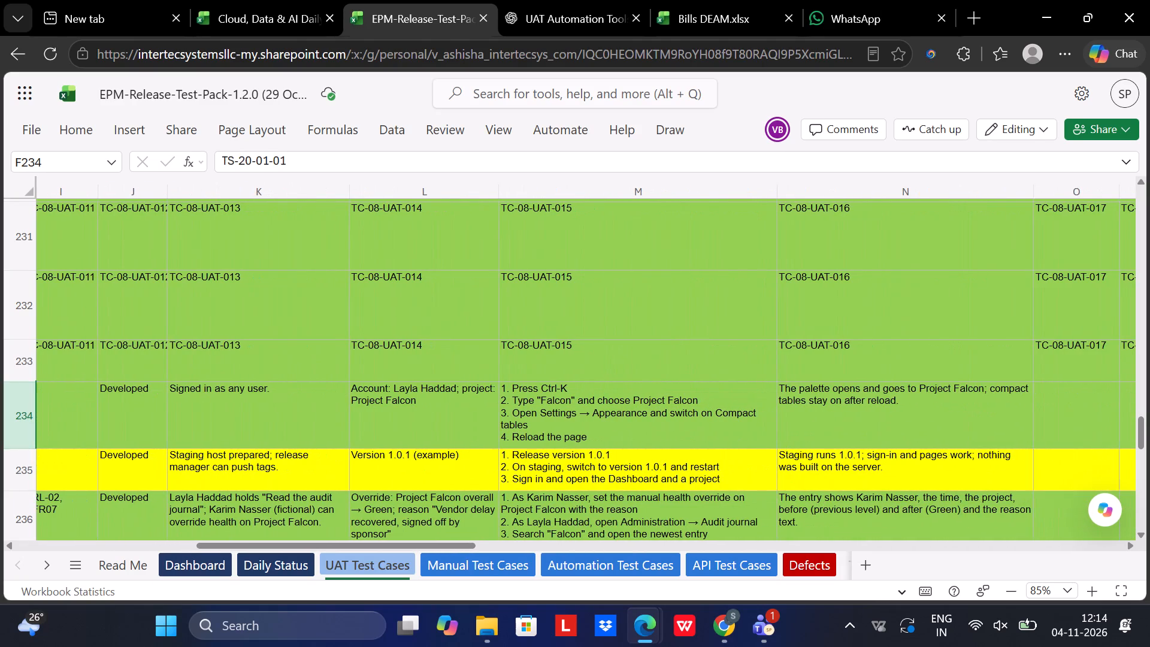
# Undo the light green shading applied to rows 104 to 233, columns A to Z.
pyautogui.hscroll(-2, 93, 407)
pyautogui.scroll(2, 93, 407)
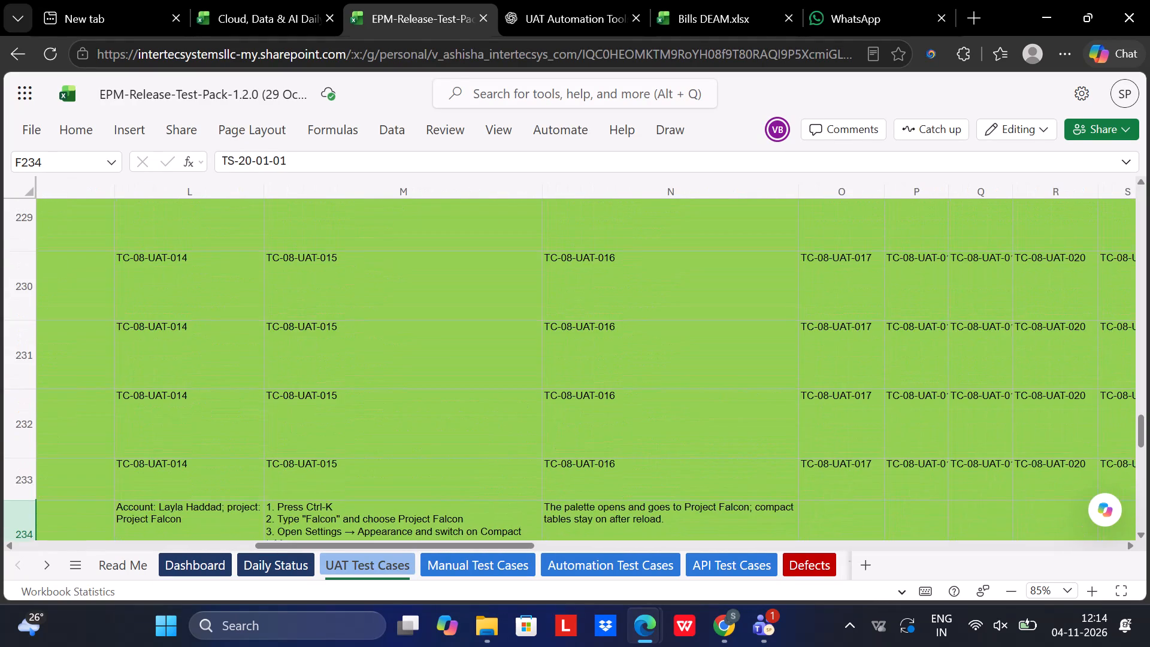
pyautogui.scroll(2, 93, 407)
pyautogui.hscroll(-1, 93, 407)
pyautogui.hotkey('ctrl', 'z')
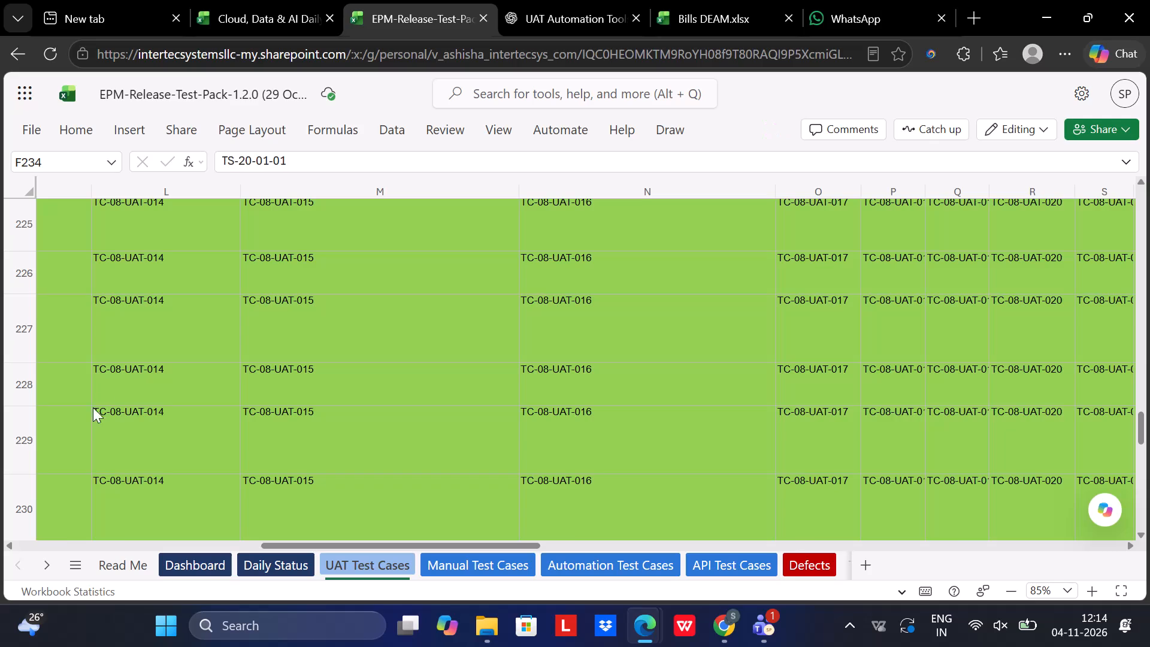
pyautogui.hotkey('ctrl', 'z')
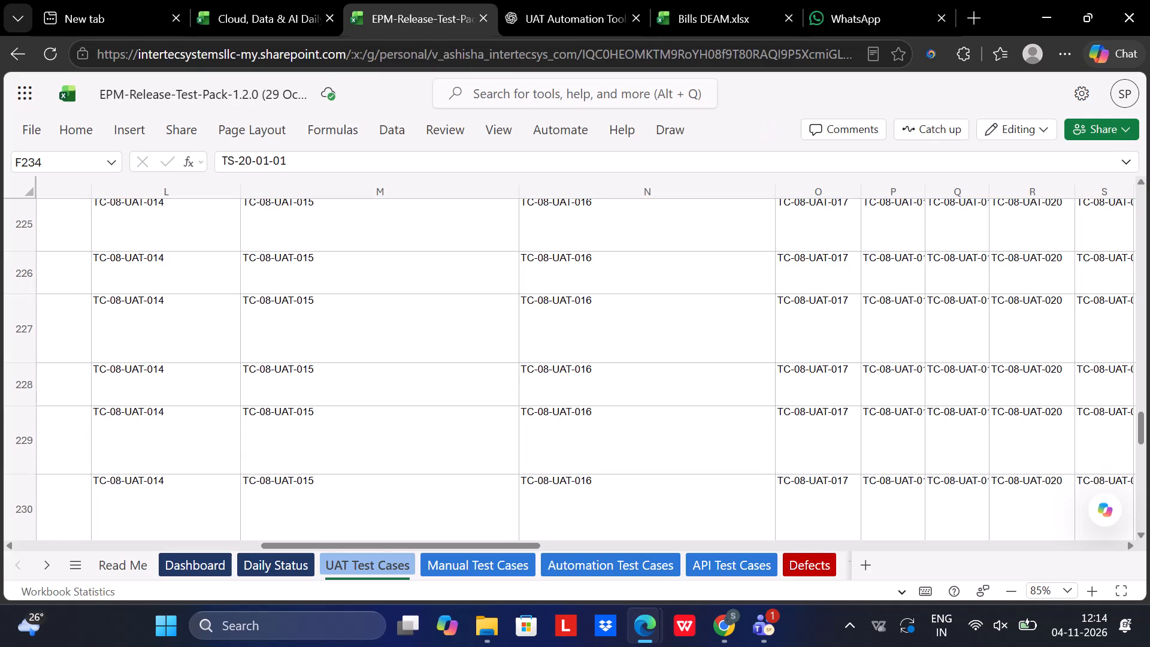
# Look through the UAT Test Cases rows above row 228, examining where the auto-filled IDs replace the original contents from row 104 down.
pyautogui.hscroll(-7, 458, 379)
pyautogui.scroll(2, 458, 379)
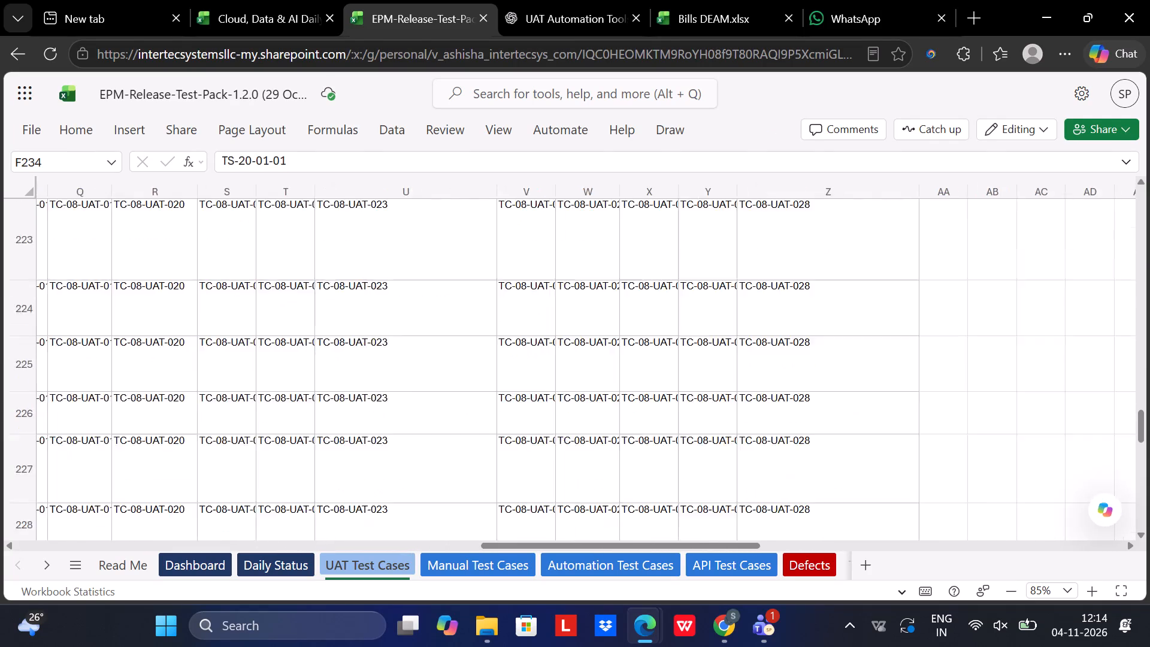
pyautogui.hscroll(15, 458, 379)
pyautogui.scroll(3, 458, 379)
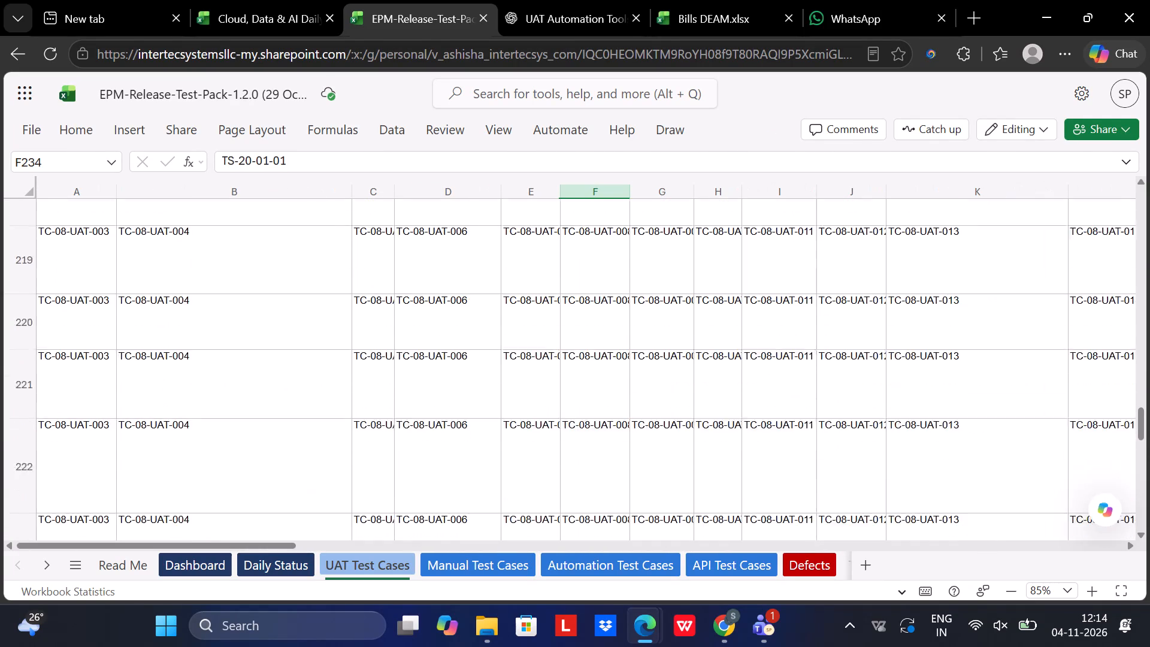
pyautogui.scroll(6, 458, 379)
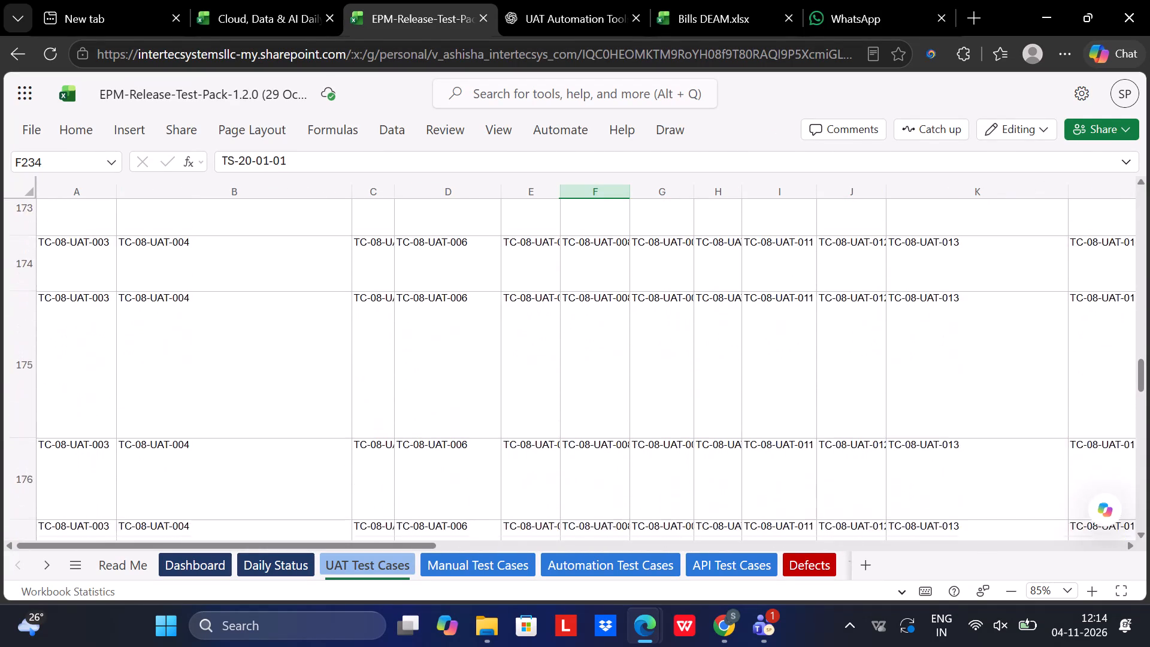
pyautogui.scroll(9, 458, 379)
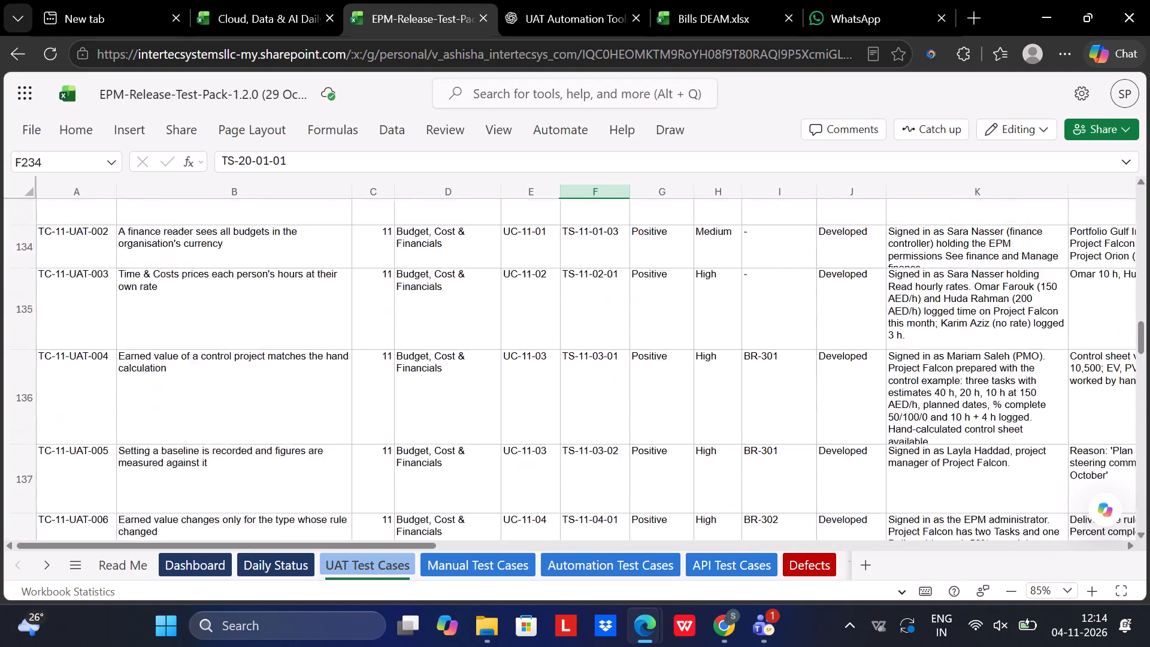
pyautogui.scroll(7, 458, 379)
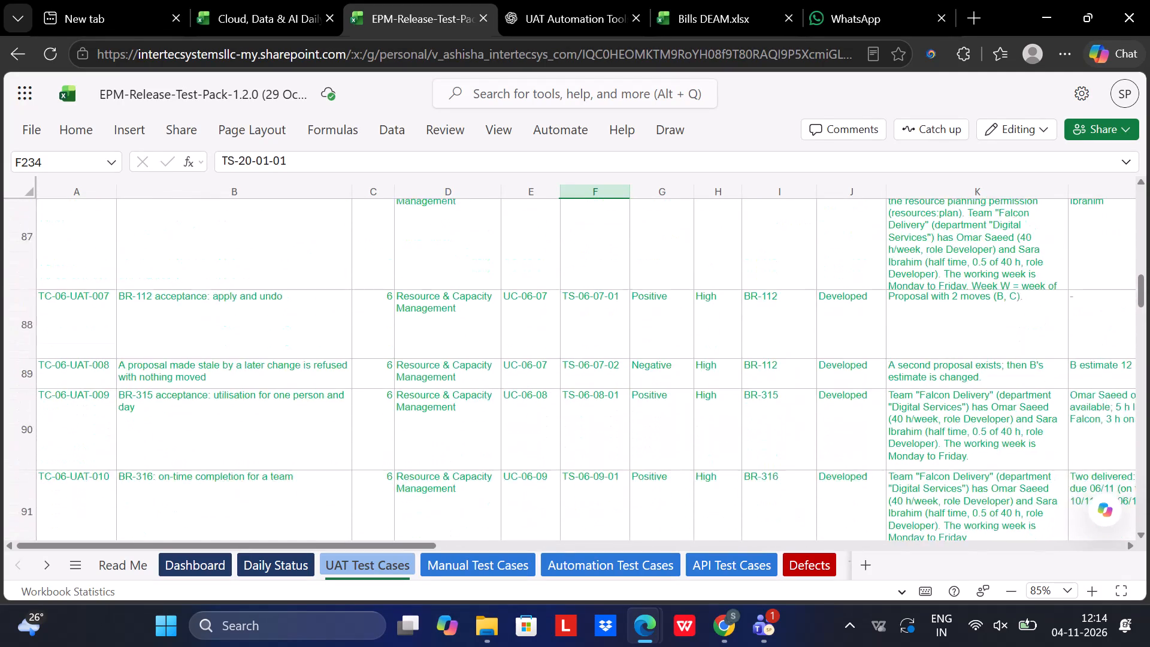
pyautogui.scroll(7, 458, 379)
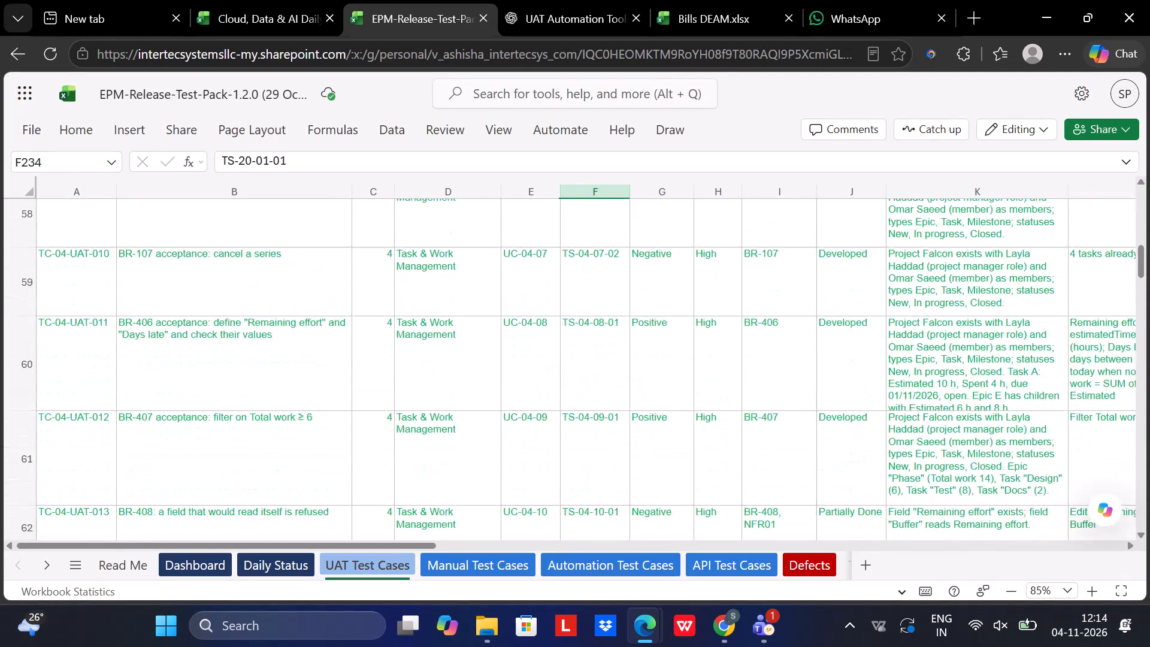
pyautogui.scroll(5, 458, 379)
pyautogui.scroll(-2, 458, 379)
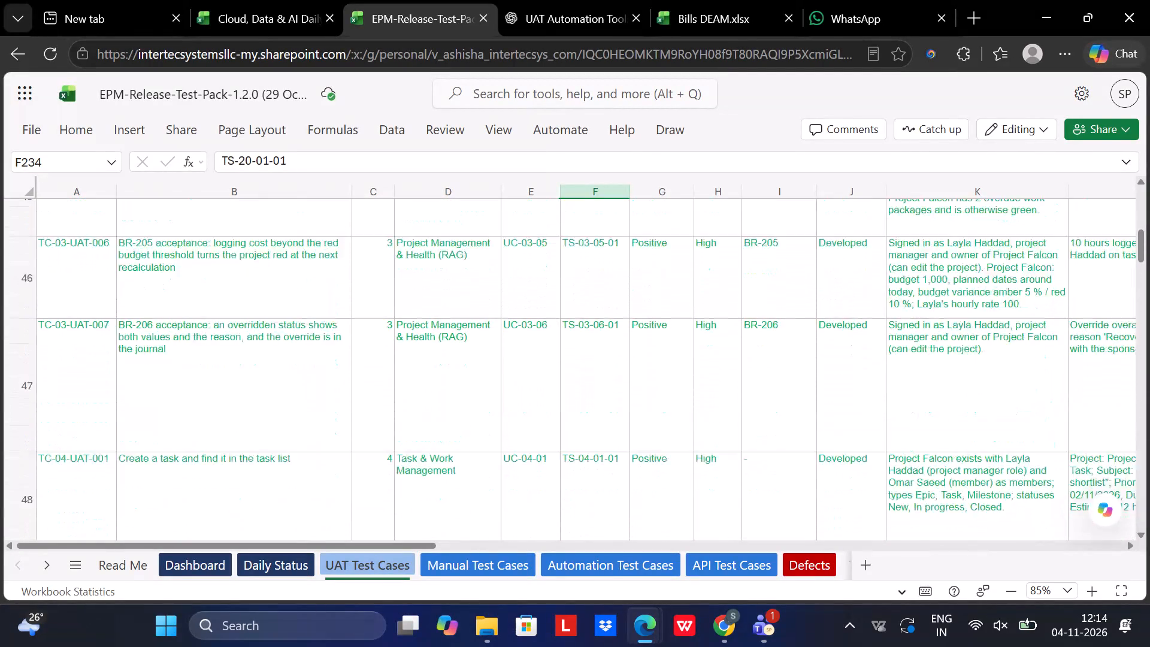
pyautogui.scroll(-12, 458, 379)
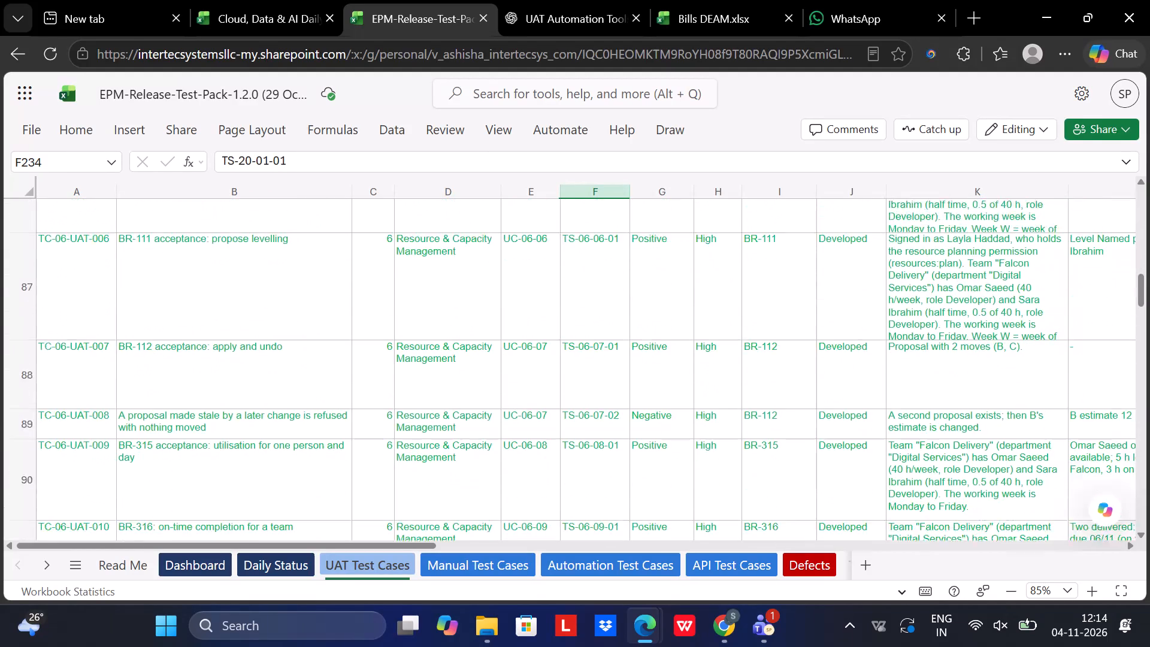
pyautogui.scroll(-9, 458, 379)
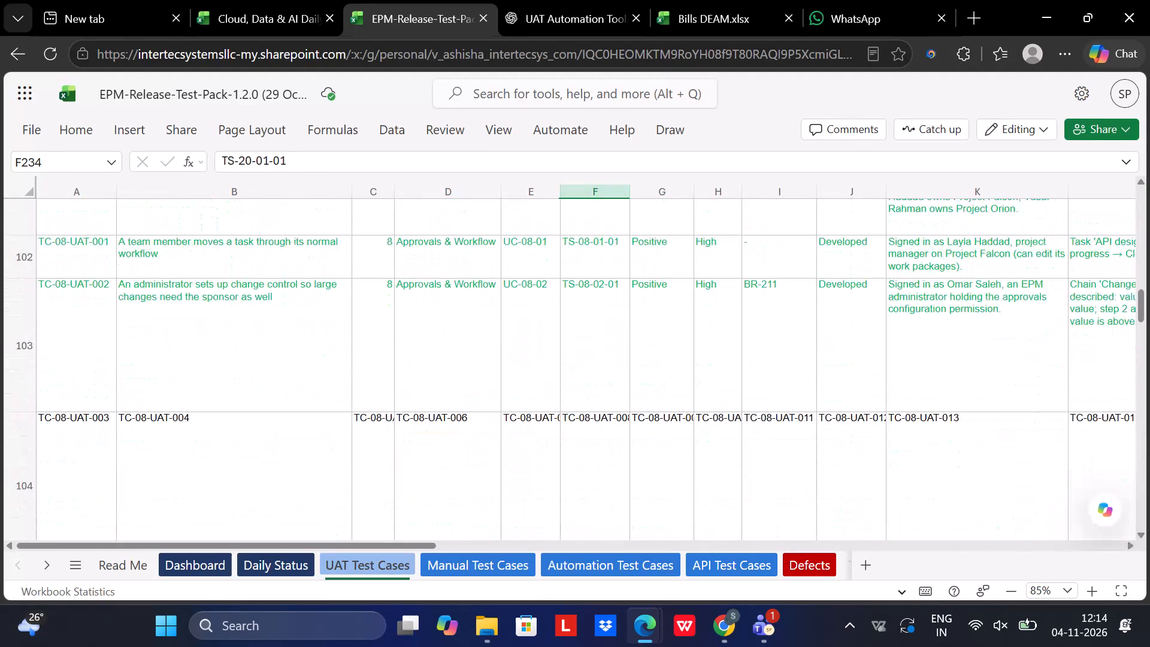
# Undo the auto-fill down rows 104 to 233 and the test case ID series across row 104, and check the rows below it.
pyautogui.hotkey('ctrl', 'z')
pyautogui.hotkey('ctrl', 'z')
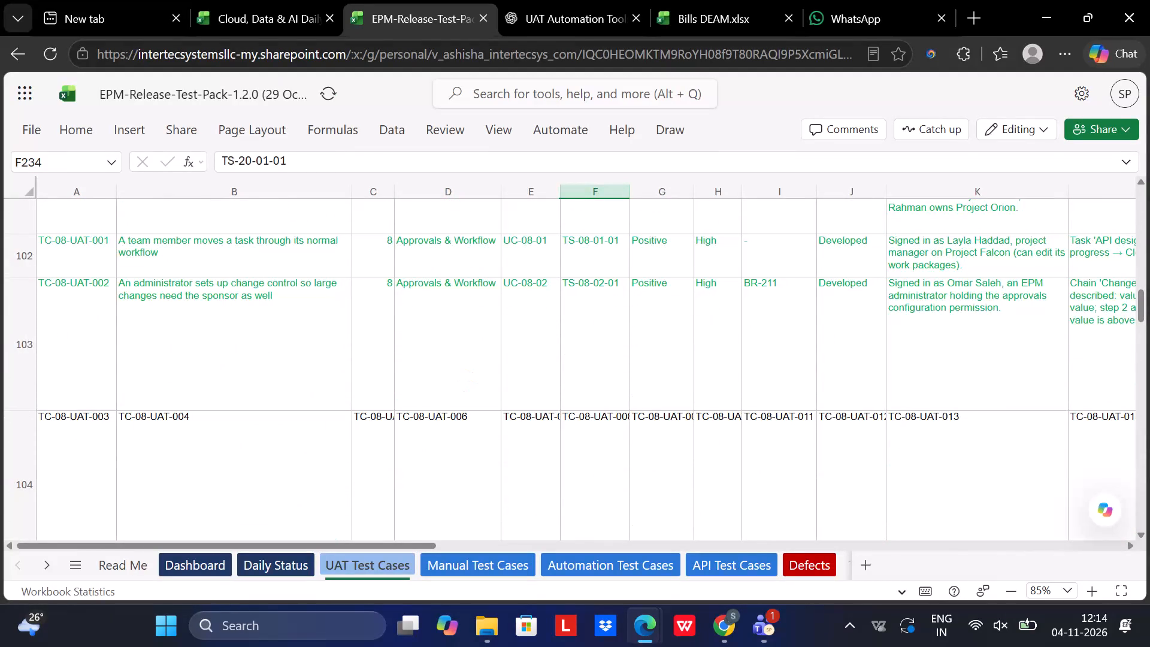
pyautogui.hotkey('ctrl', 'z')
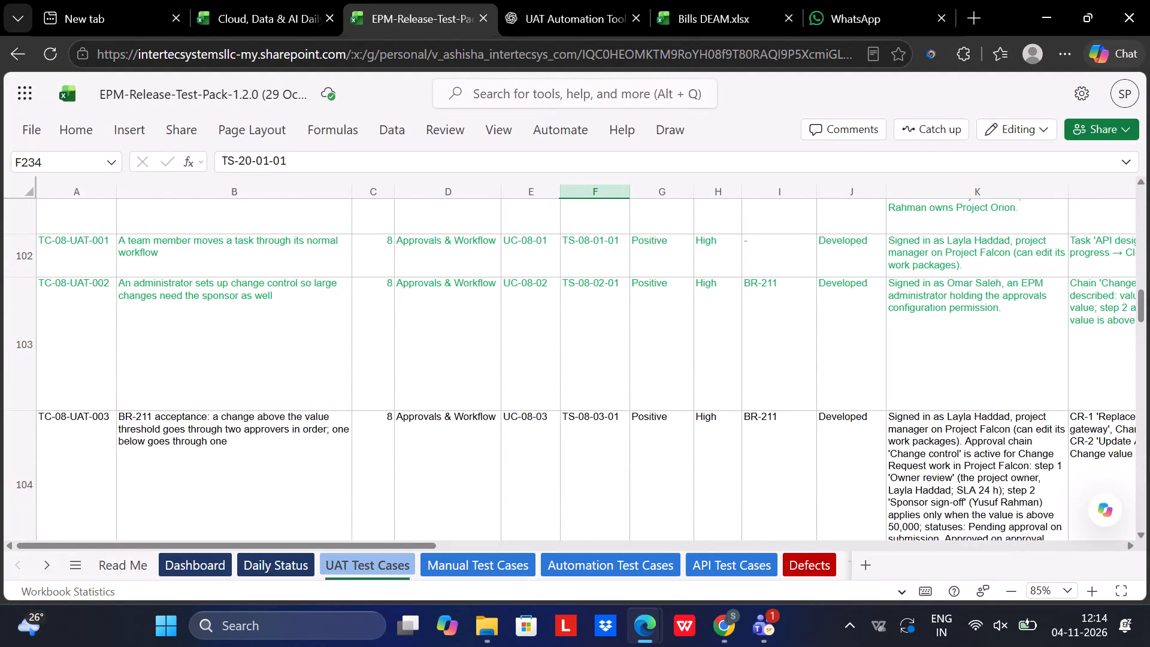
pyautogui.scroll(-2, 567, 433)
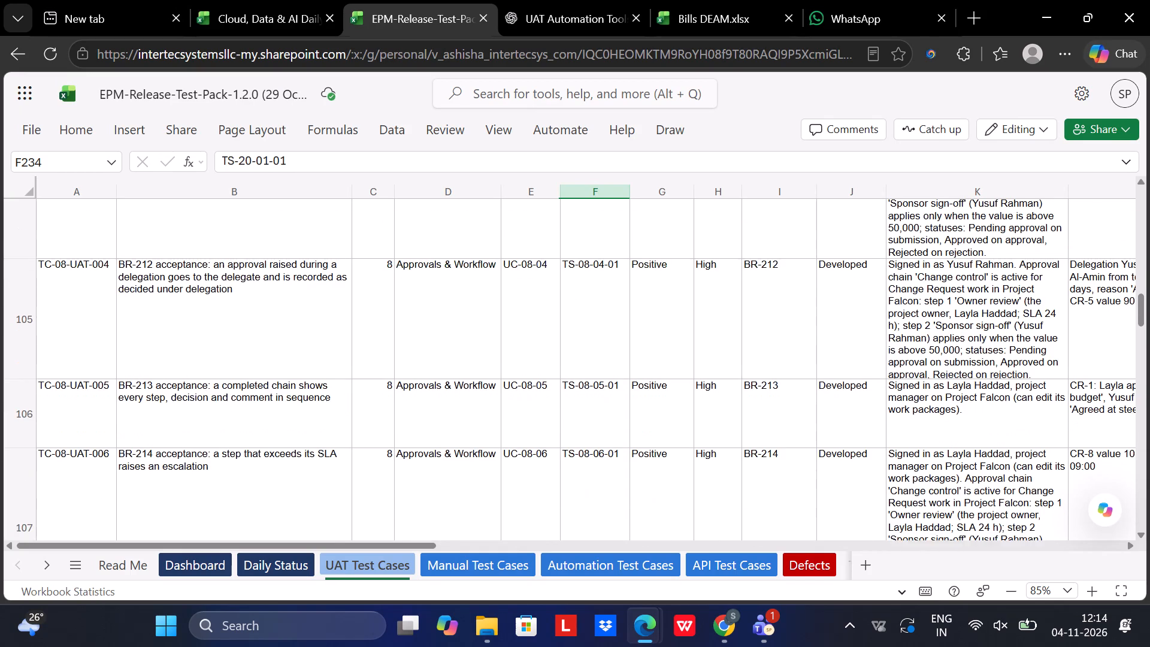
pyautogui.hscroll(-1, 567, 433)
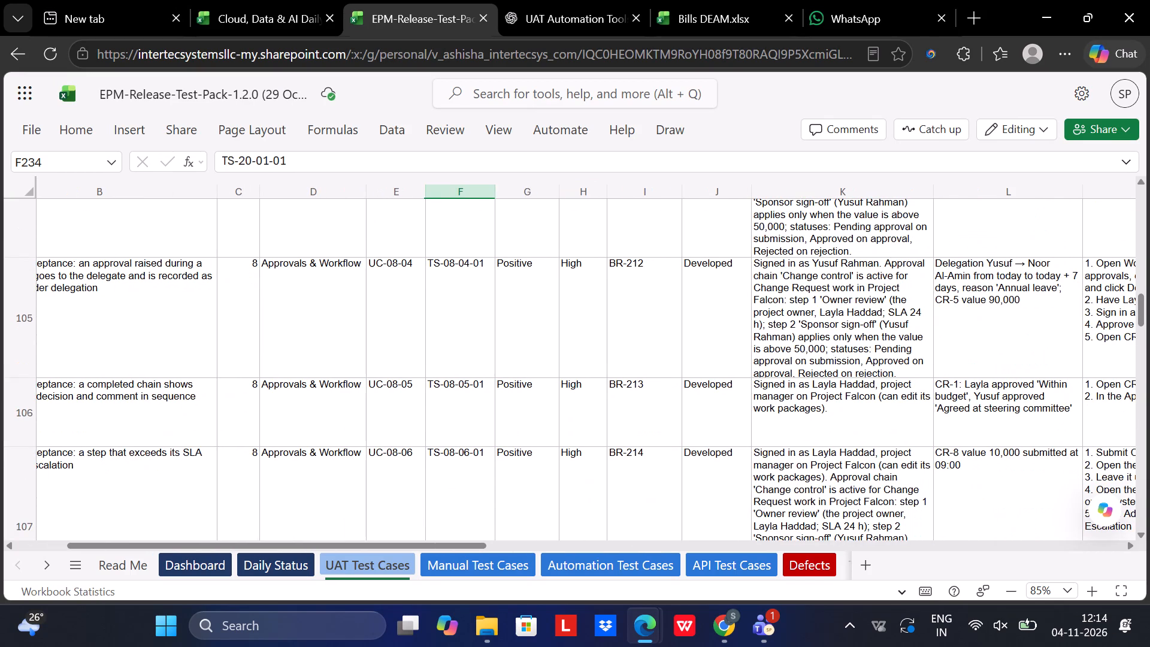
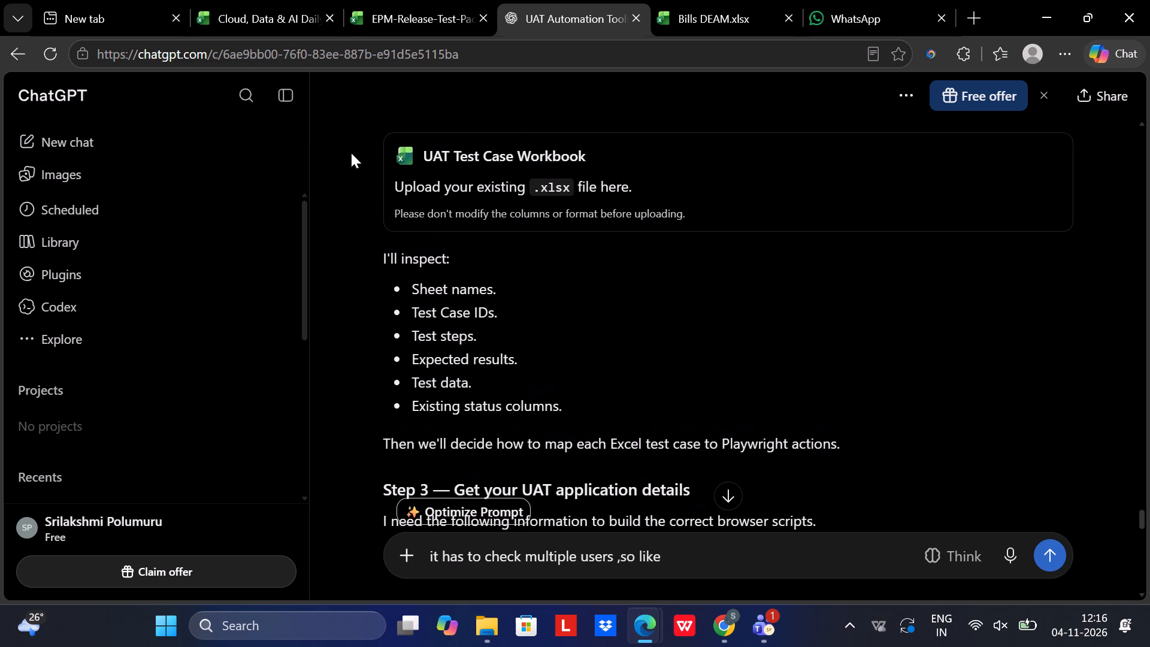
pyautogui.click(294, 1)
pyautogui.scroll(-2, 661, 449)
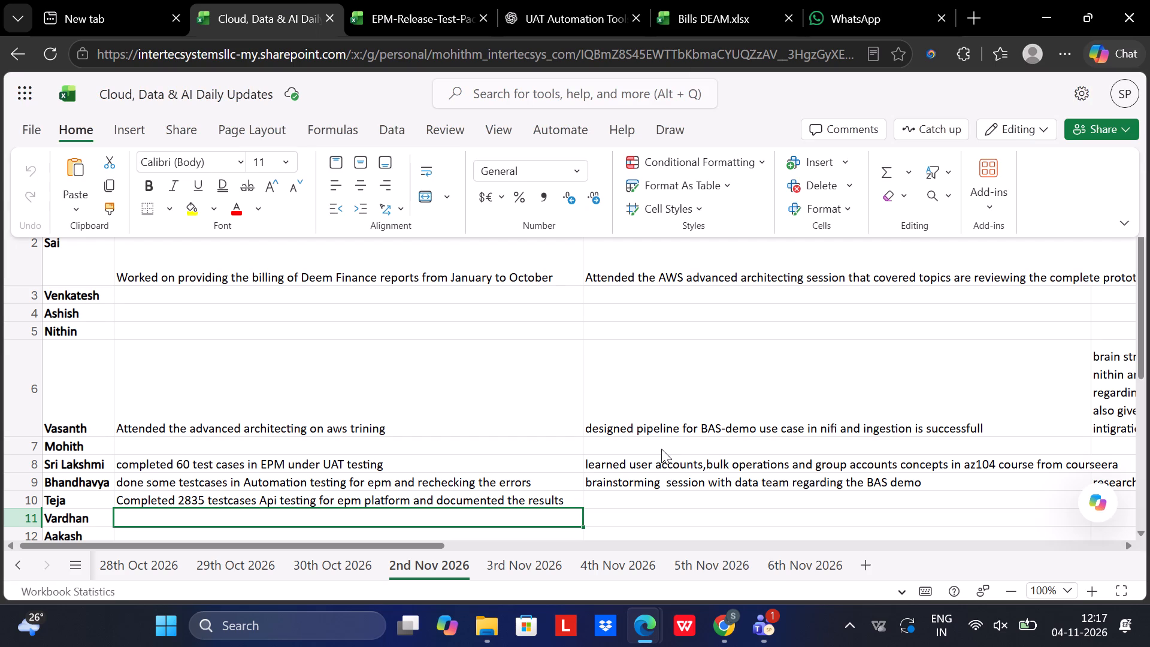
# In the EPM release test pack, select row 104 of the UAT Test Cases sheet from column A to column Z.
pyautogui.click(405, 16)
pyautogui.scroll(-1, 645, 480)
pyautogui.scroll(2, 645, 480)
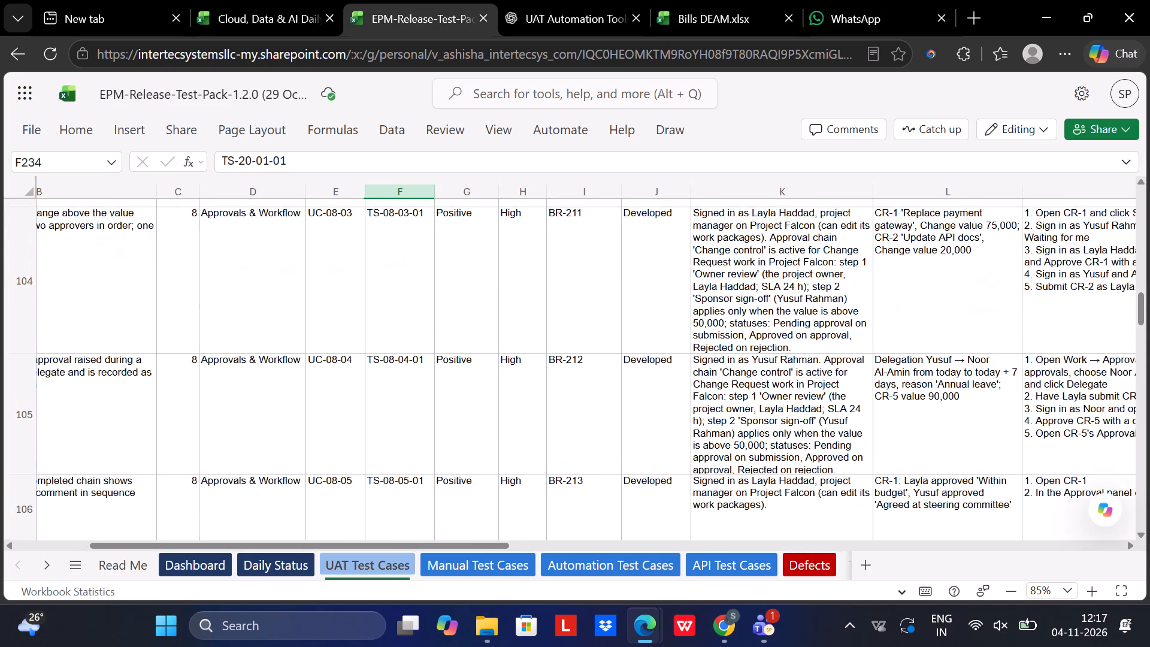
pyautogui.scroll(2, 645, 480)
pyautogui.scroll(-1, 645, 480)
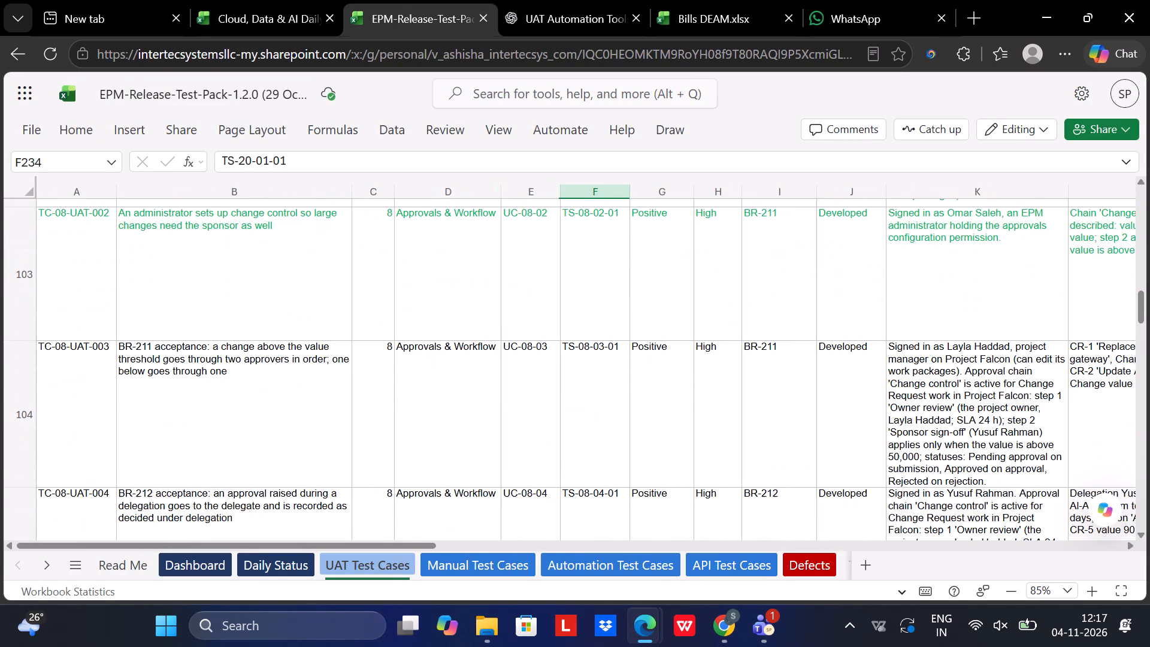
pyautogui.scroll(-1, 645, 480)
pyautogui.click(101, 408)
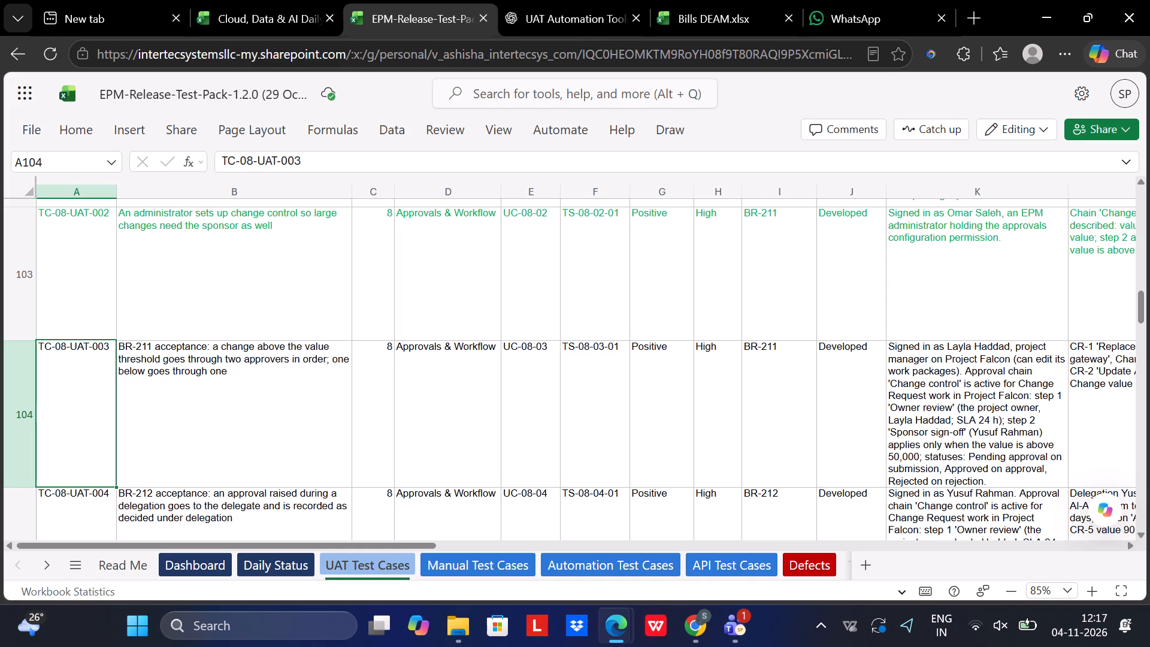
pyautogui.moveTo(101, 386); pyautogui.dragTo(677, 415)
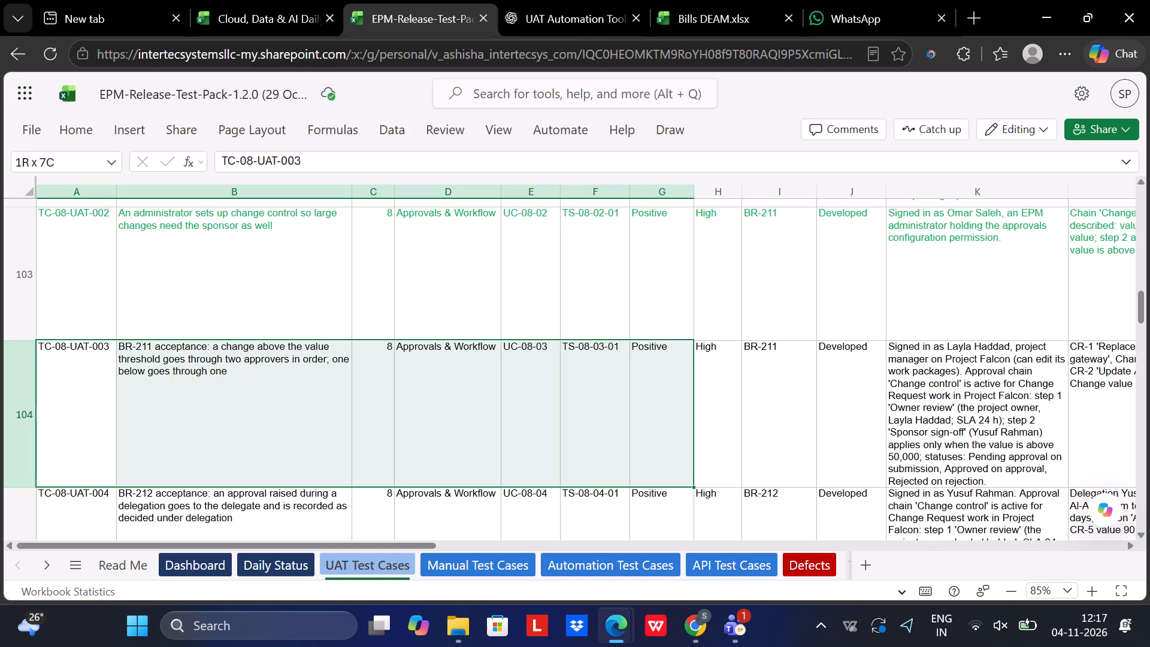
pyautogui.moveTo(677, 415); pyautogui.dragTo(982, 397)
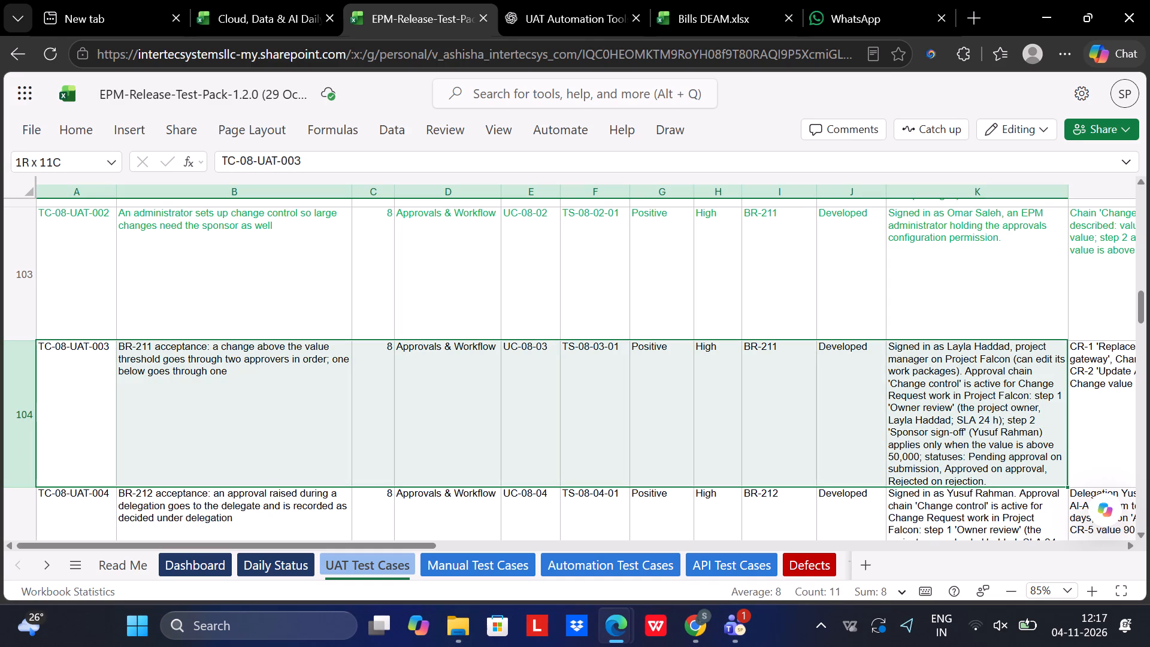
pyautogui.moveTo(982, 397); pyautogui.dragTo(956, 407)
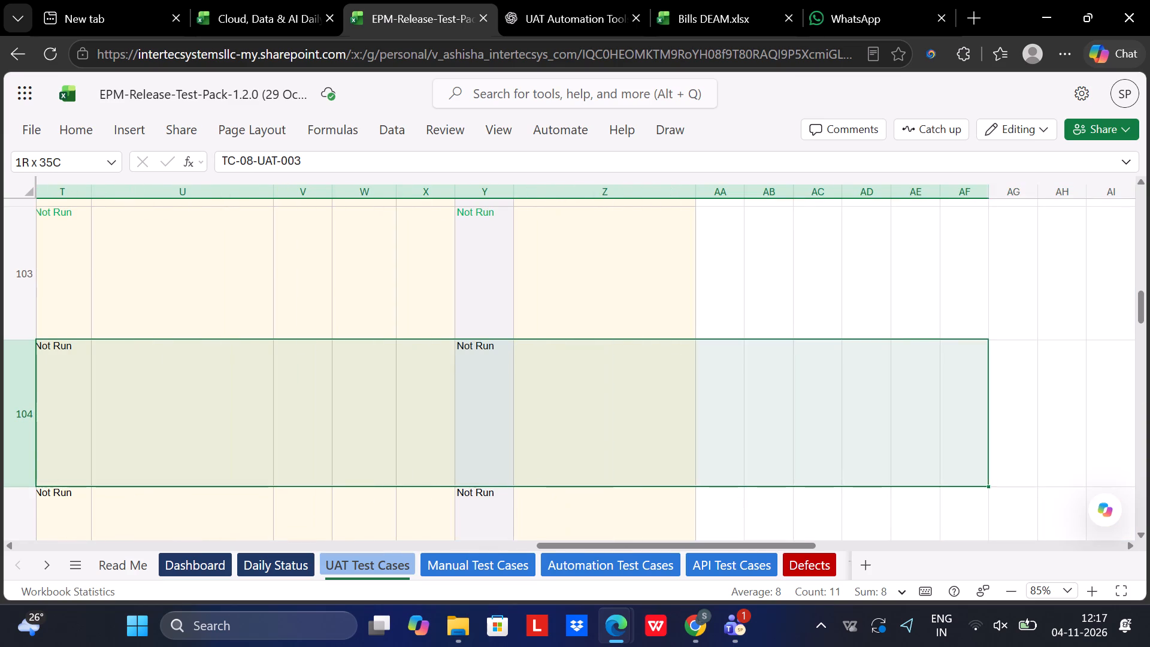
pyautogui.moveTo(956, 407); pyautogui.dragTo(634, 428)
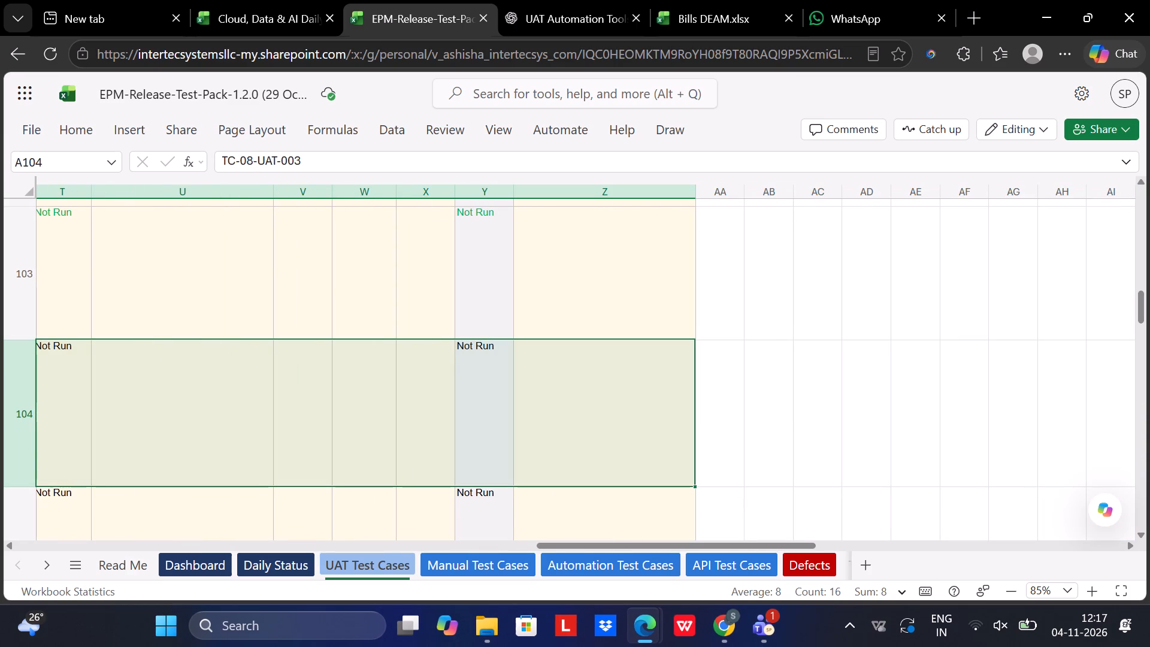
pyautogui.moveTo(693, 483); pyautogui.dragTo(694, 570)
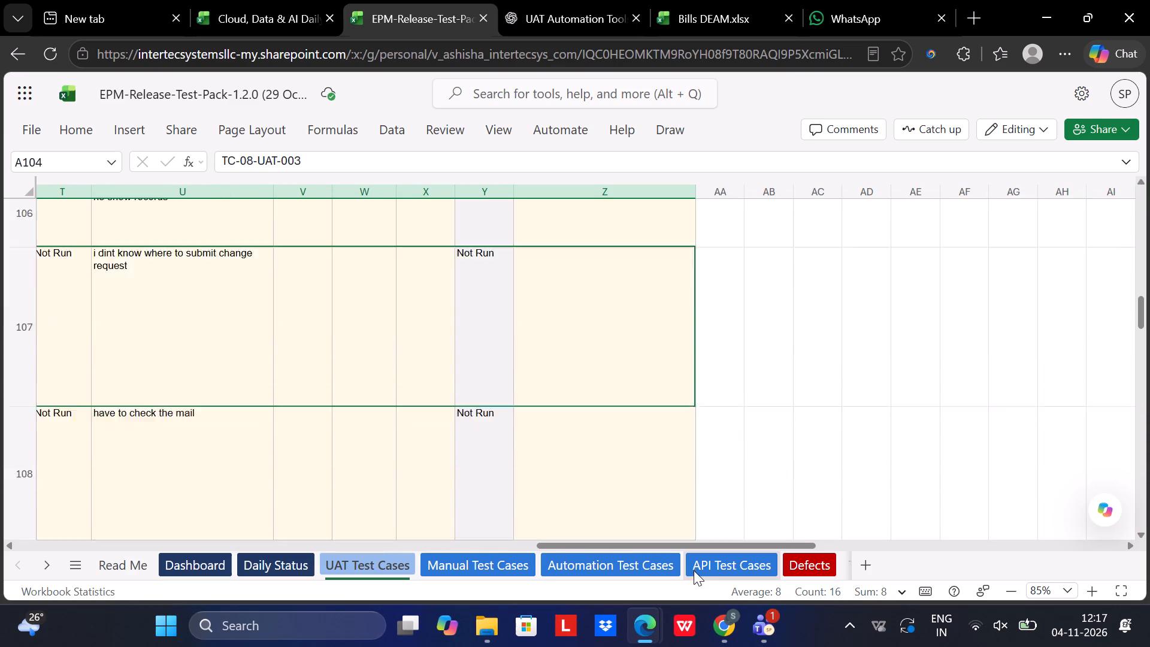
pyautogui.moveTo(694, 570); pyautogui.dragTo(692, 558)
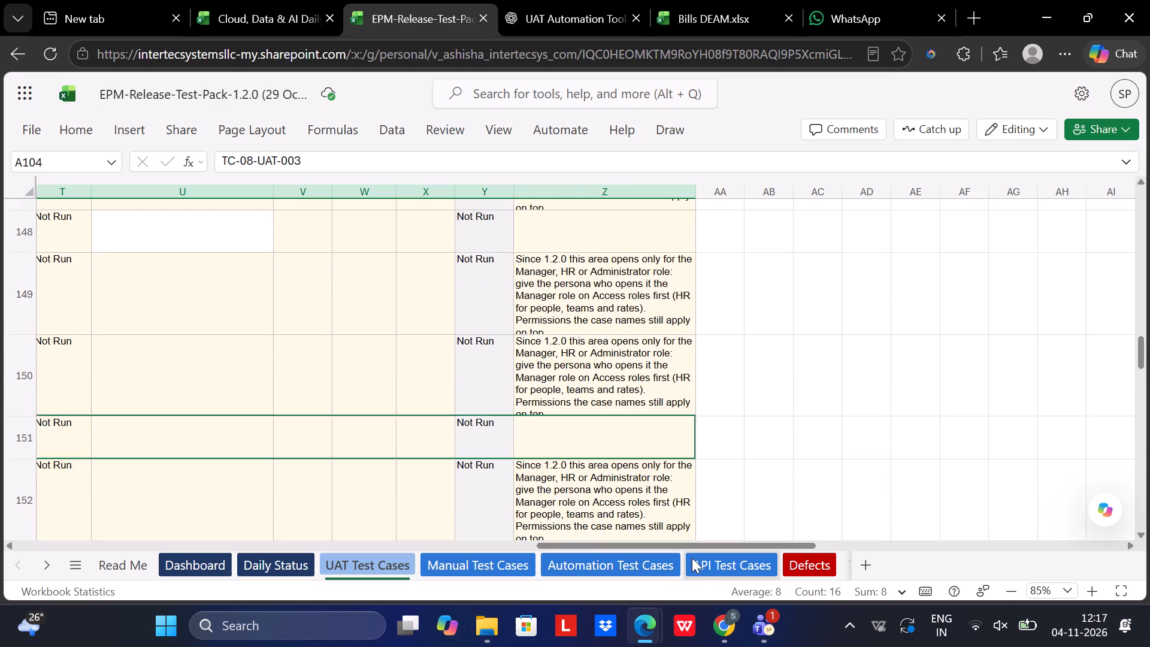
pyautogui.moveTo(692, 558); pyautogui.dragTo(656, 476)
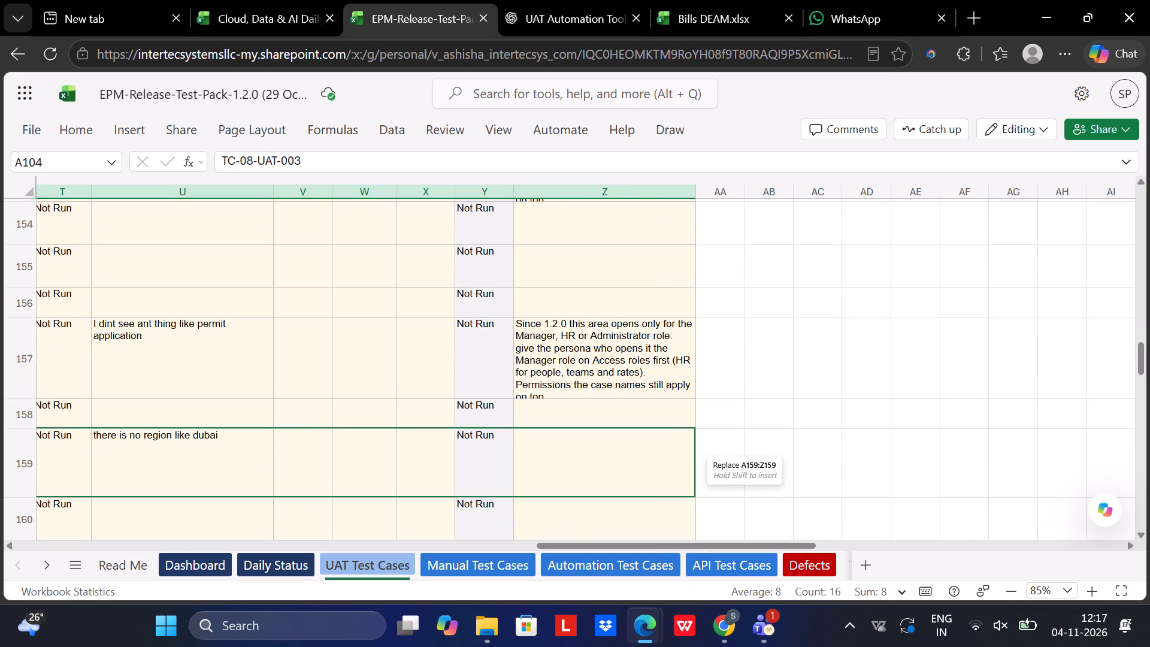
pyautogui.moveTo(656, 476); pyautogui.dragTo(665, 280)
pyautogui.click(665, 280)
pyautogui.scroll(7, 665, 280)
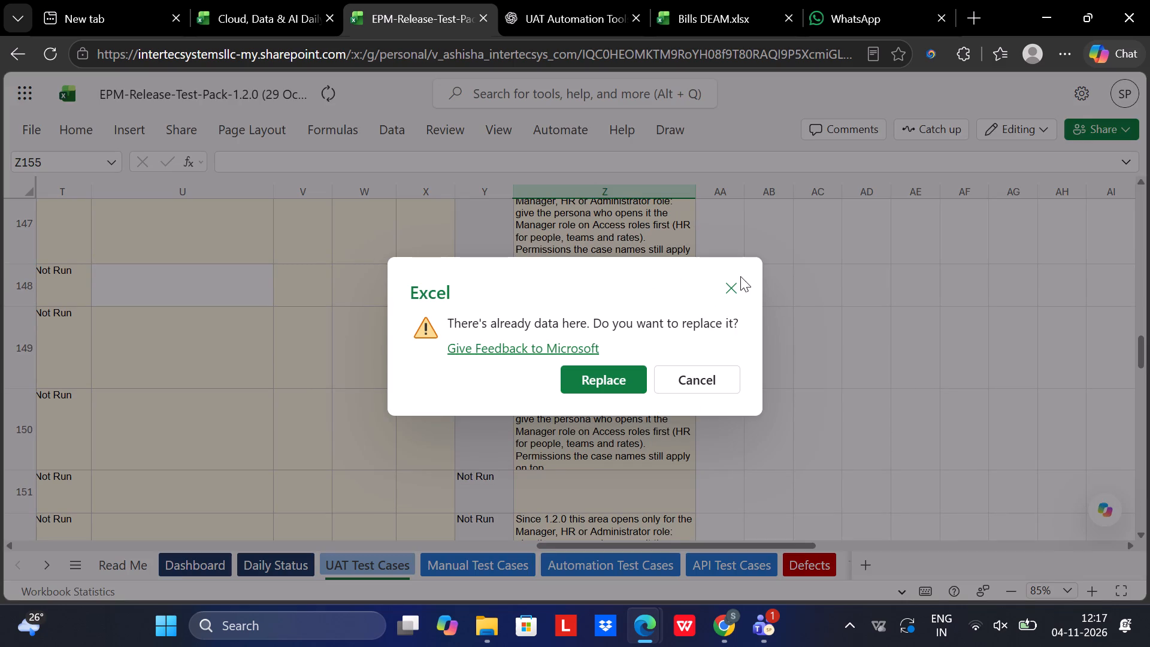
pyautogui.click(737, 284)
# Auto-fill the selected row 104 cells, columns A to Z, down through row 234.
pyautogui.hscroll(10, 492, 376)
pyautogui.scroll(6, 492, 376)
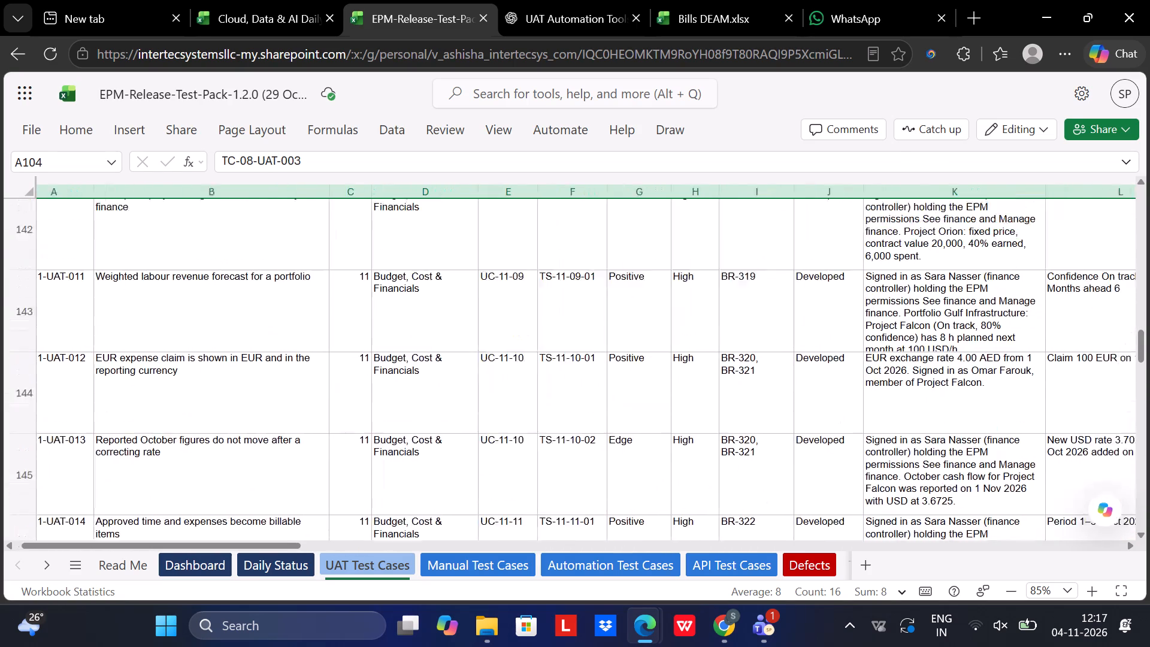
pyautogui.scroll(10, 492, 376)
pyautogui.scroll(-1, 492, 376)
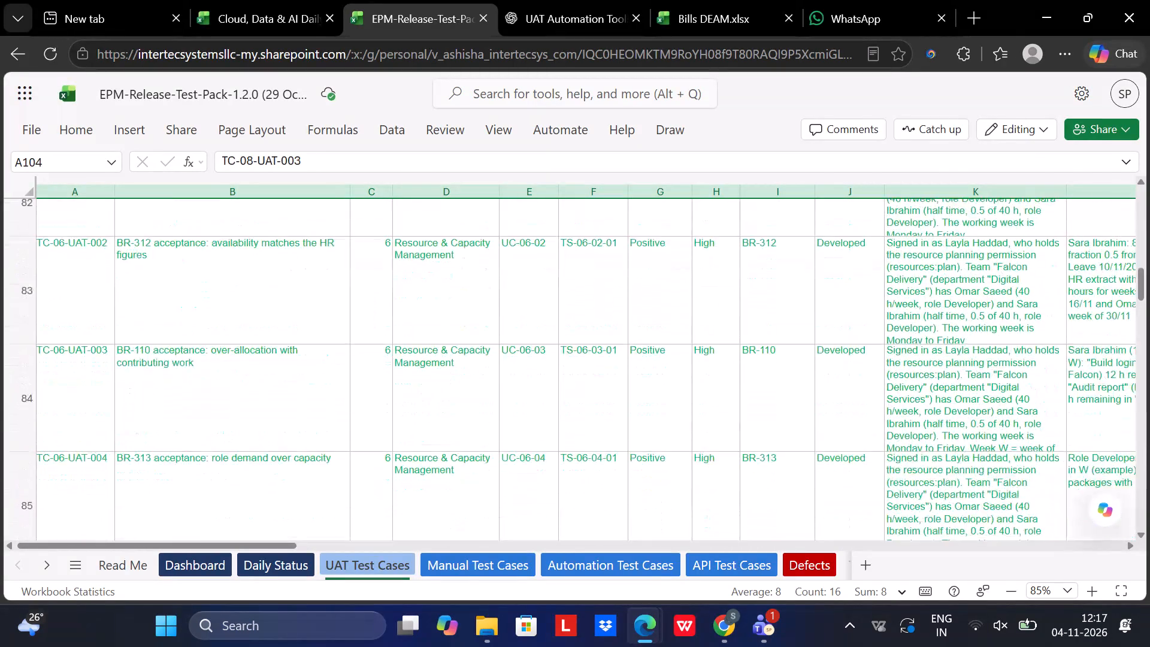
pyautogui.scroll(-8, 492, 376)
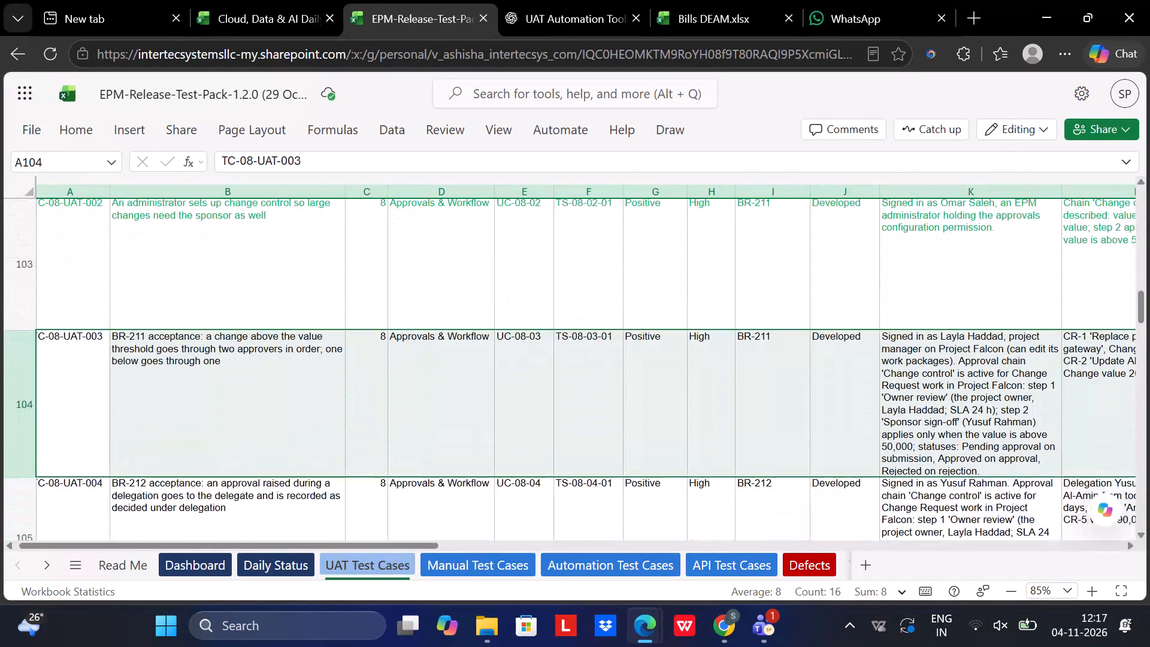
pyautogui.hscroll(-10, 492, 376)
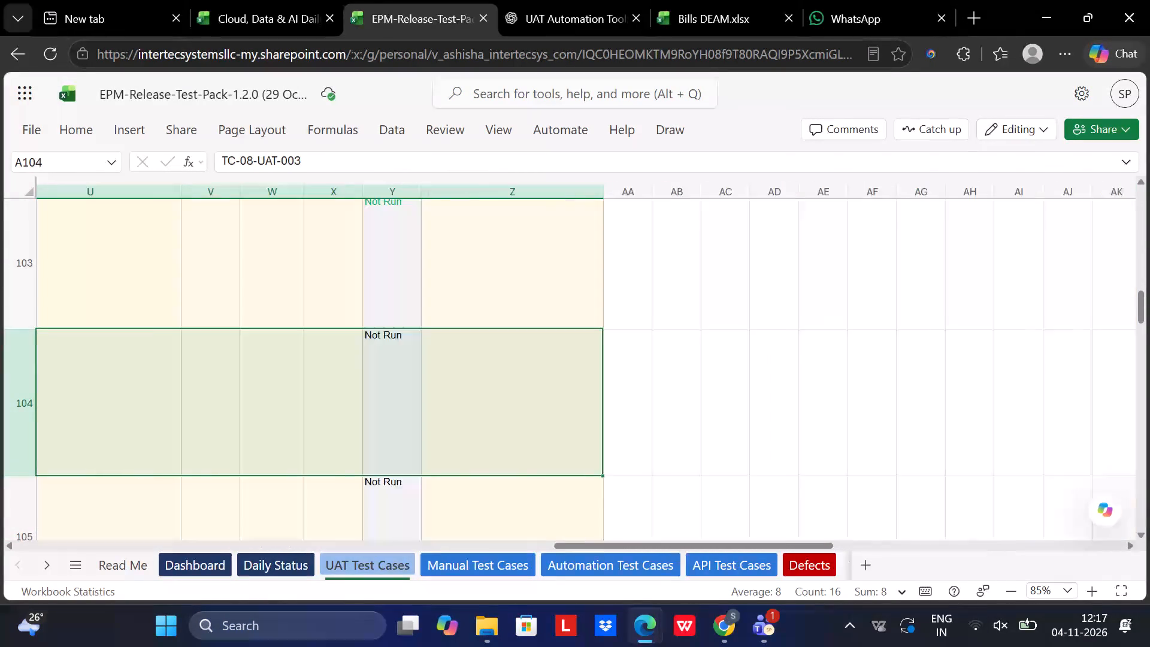
pyautogui.hscroll(-1, 492, 376)
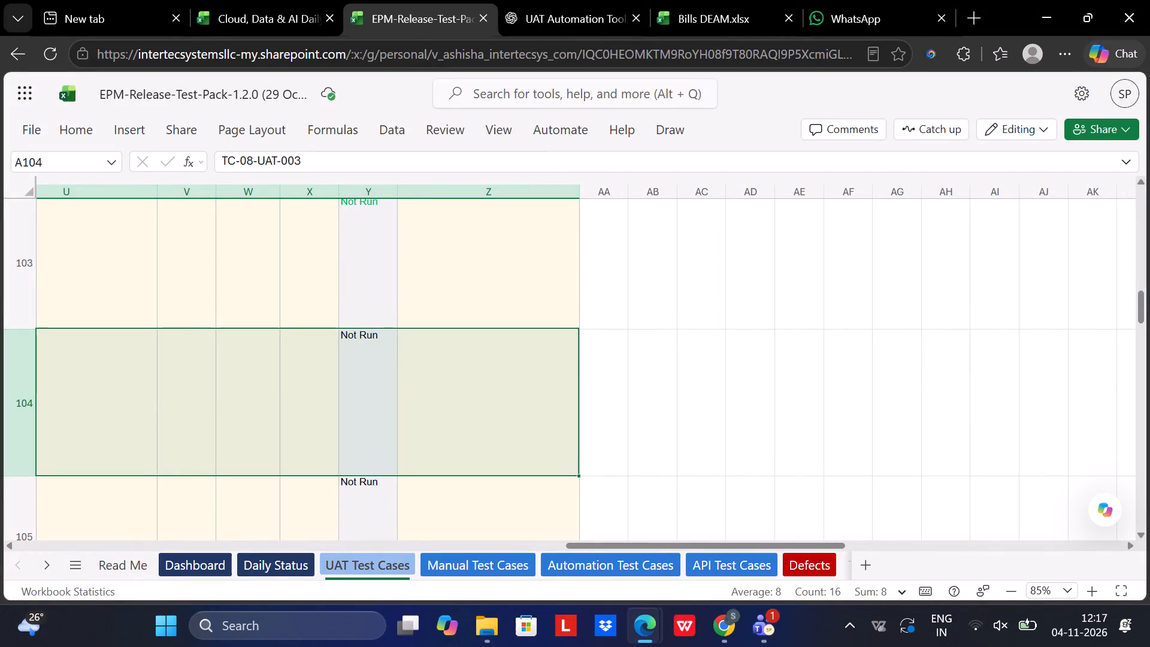
pyautogui.moveTo(579, 473); pyautogui.dragTo(579, 492)
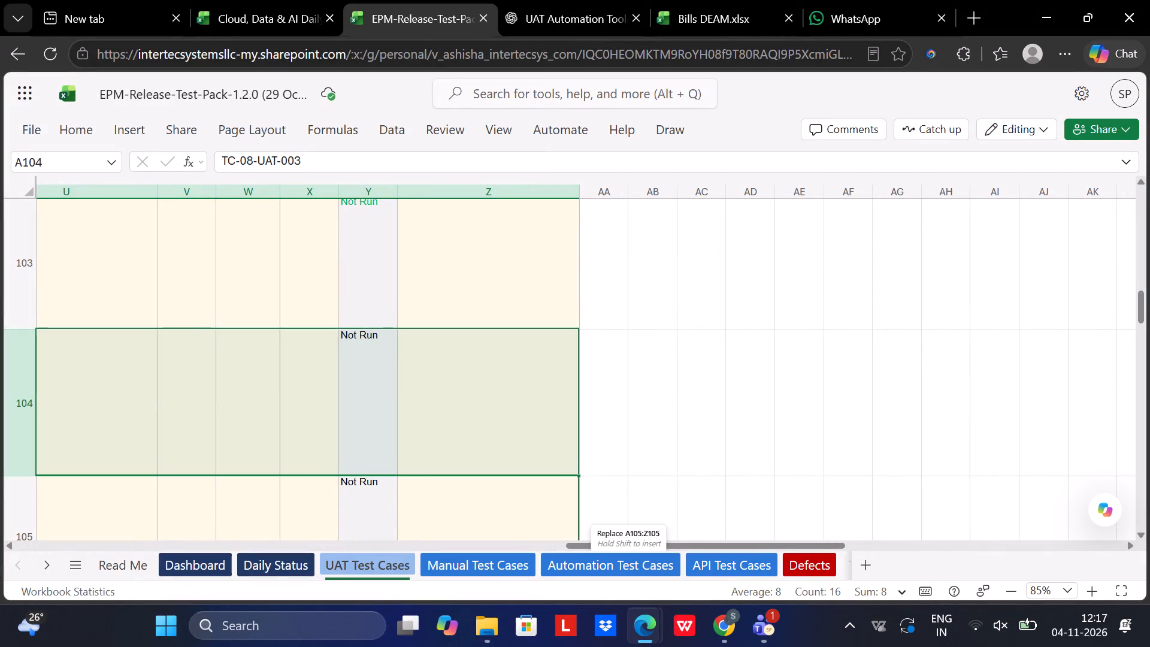
pyautogui.moveTo(579, 492); pyautogui.dragTo(567, 453)
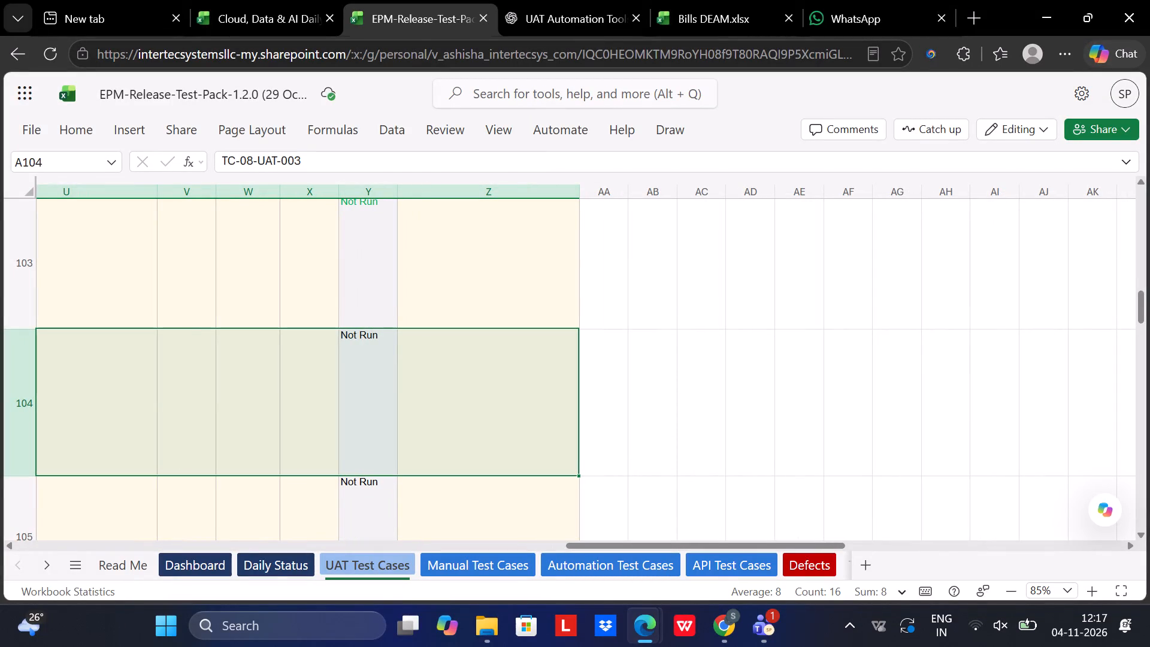
pyautogui.moveTo(579, 475); pyautogui.dragTo(568, 522)
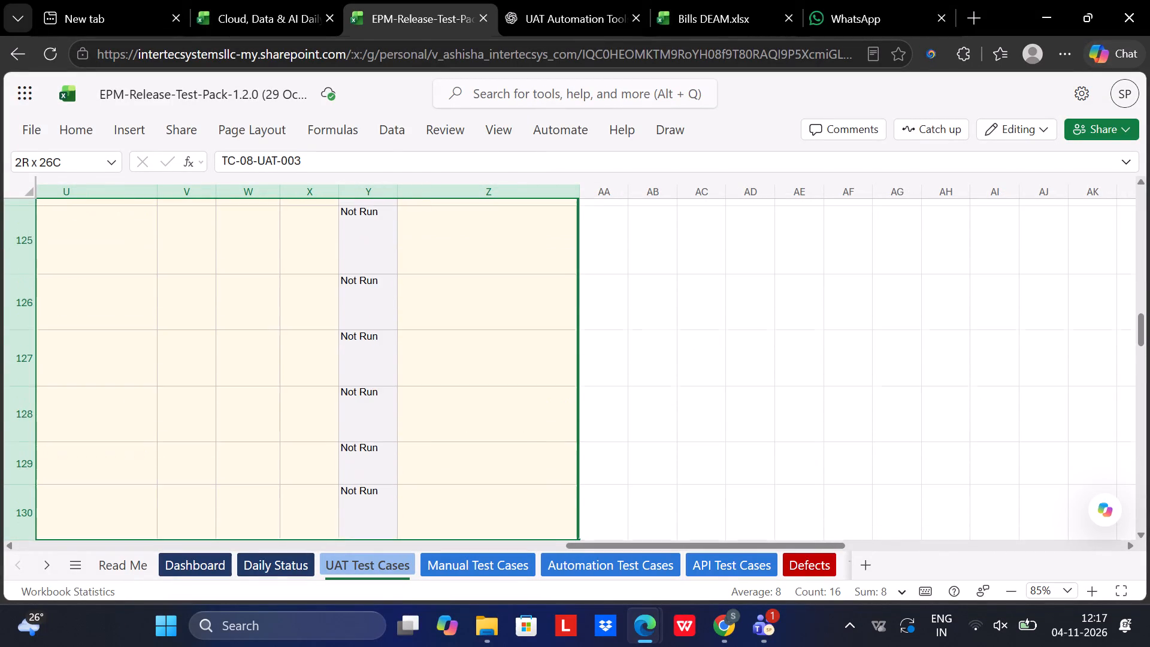
pyautogui.moveTo(568, 522); pyautogui.dragTo(575, 544)
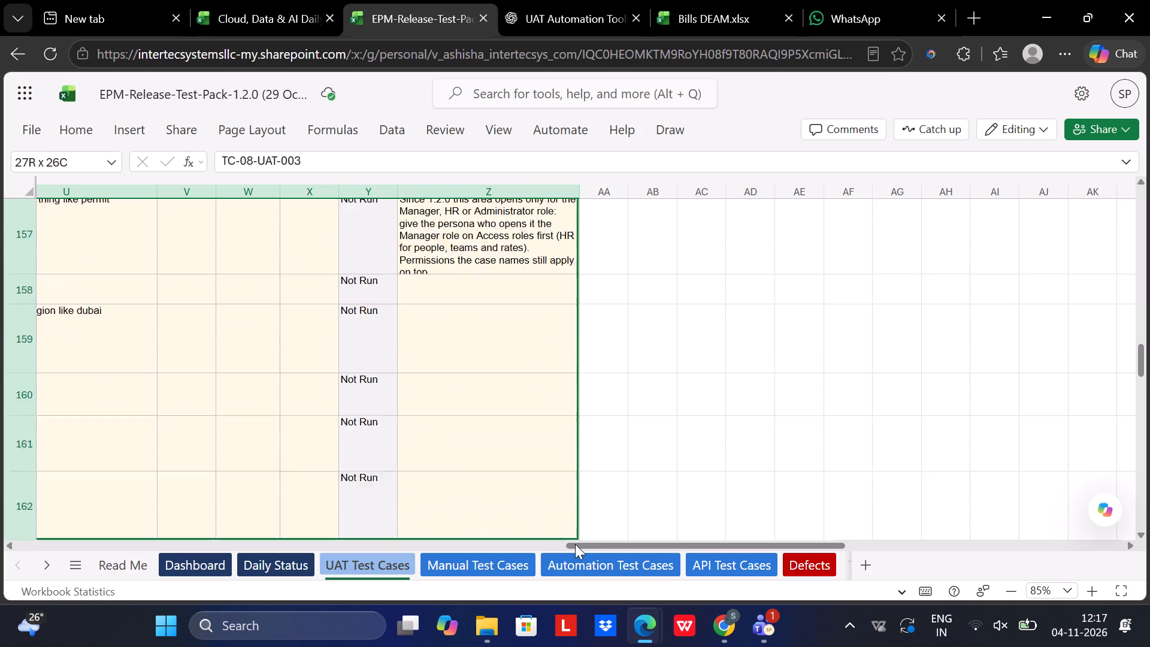
pyautogui.moveTo(575, 544); pyautogui.dragTo(576, 556)
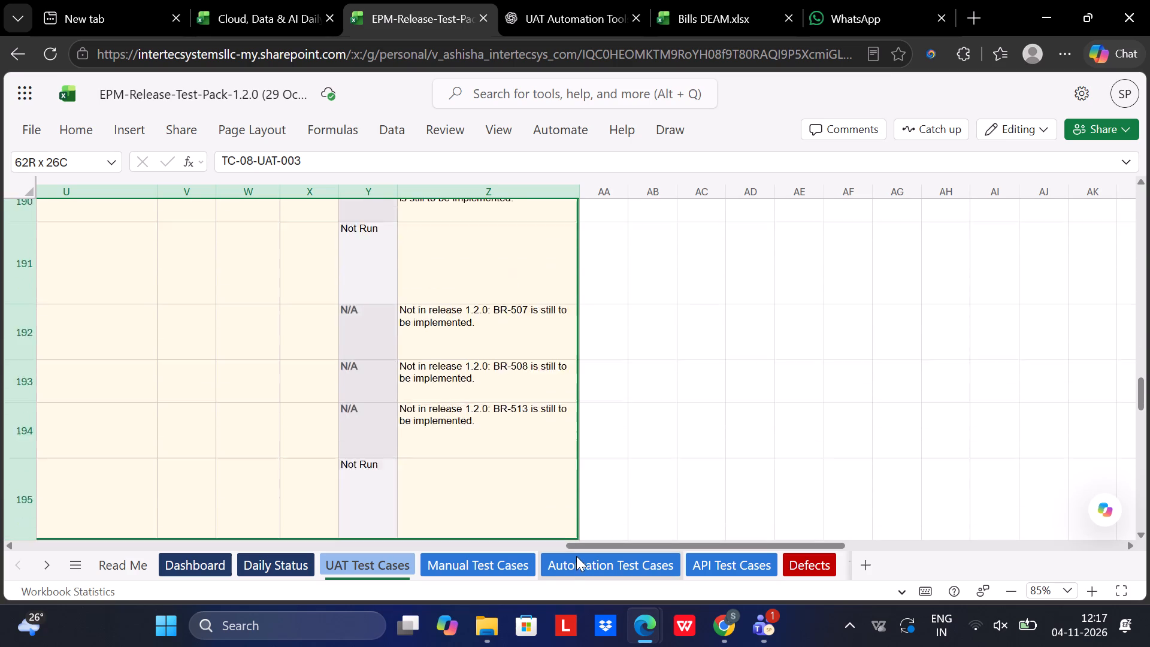
pyautogui.moveTo(576, 556); pyautogui.dragTo(573, 545)
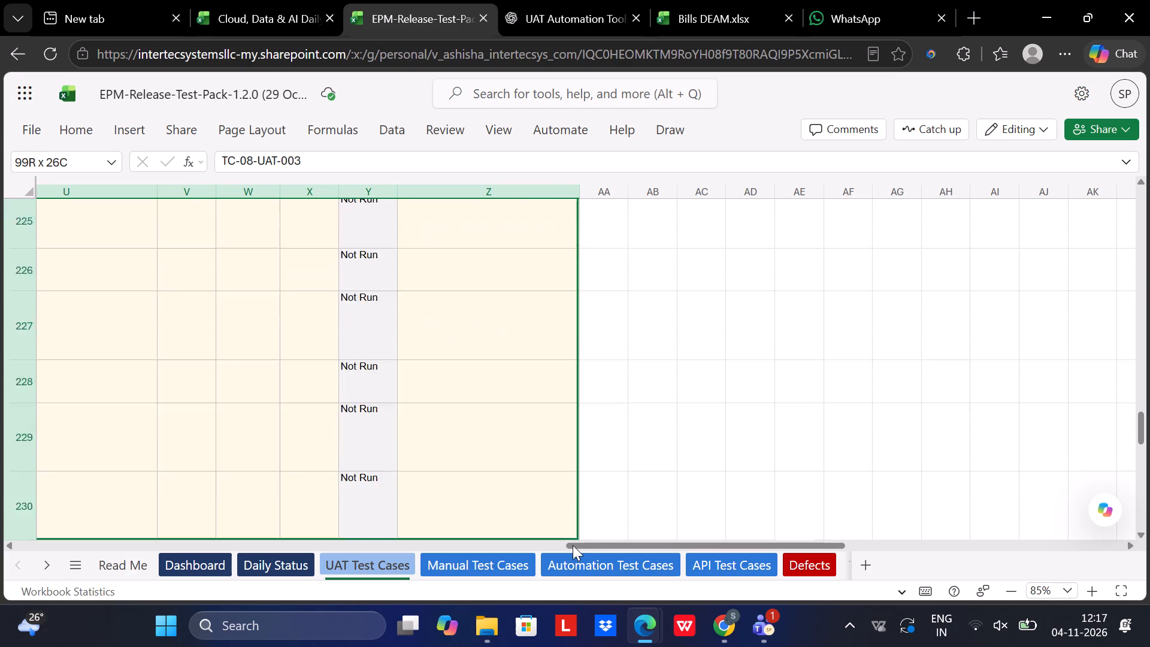
pyautogui.moveTo(573, 545); pyautogui.dragTo(567, 228)
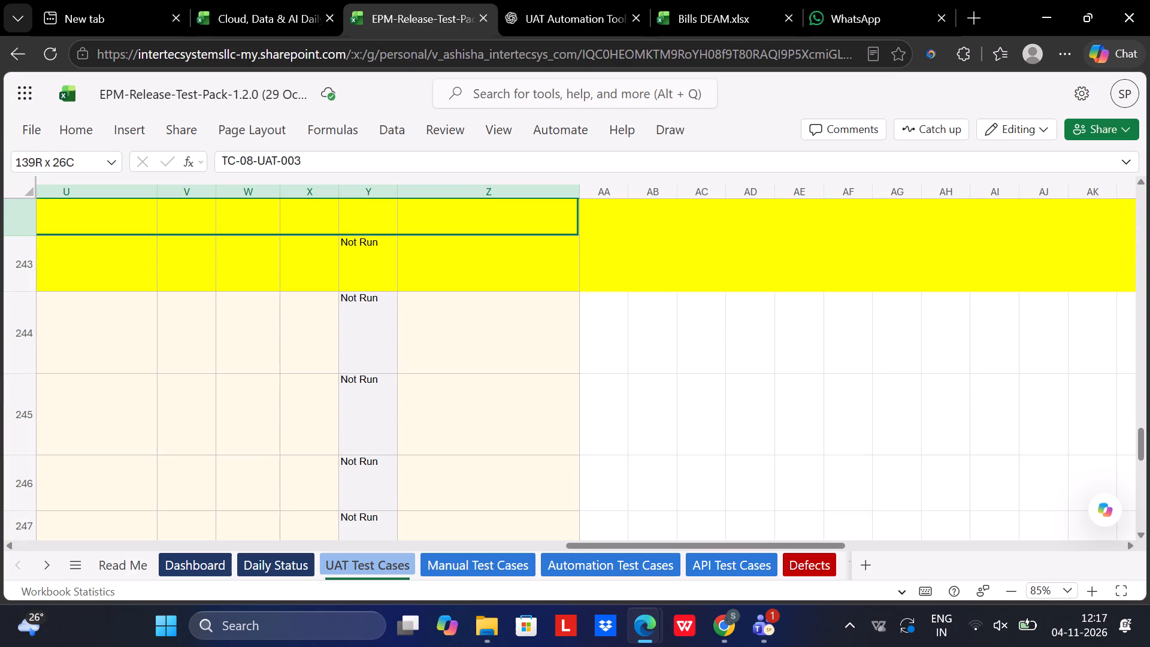
pyautogui.moveTo(567, 228); pyautogui.dragTo(558, 197)
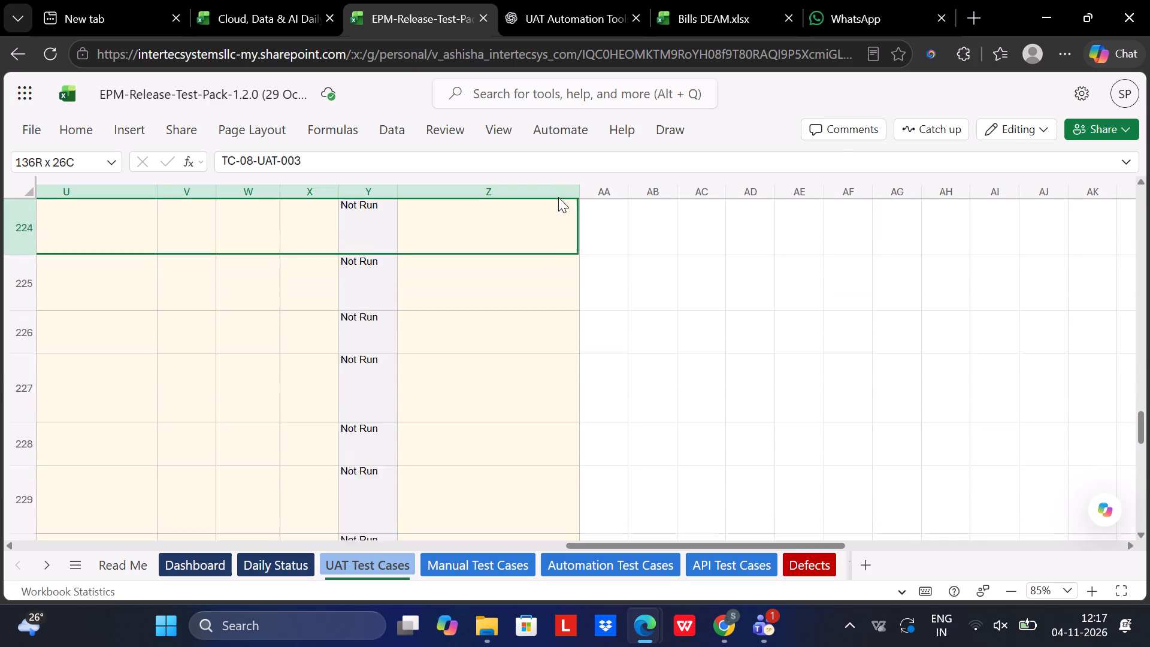
pyautogui.moveTo(558, 197); pyautogui.dragTo(471, 519)
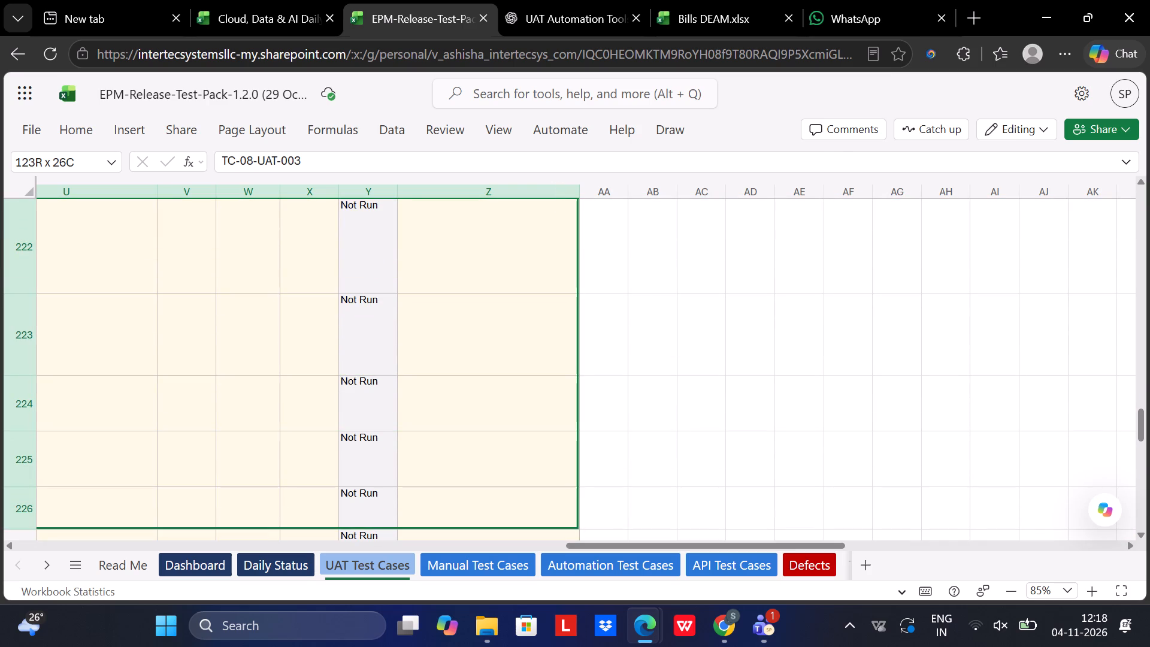
pyautogui.moveTo(471, 519); pyautogui.dragTo(440, 54)
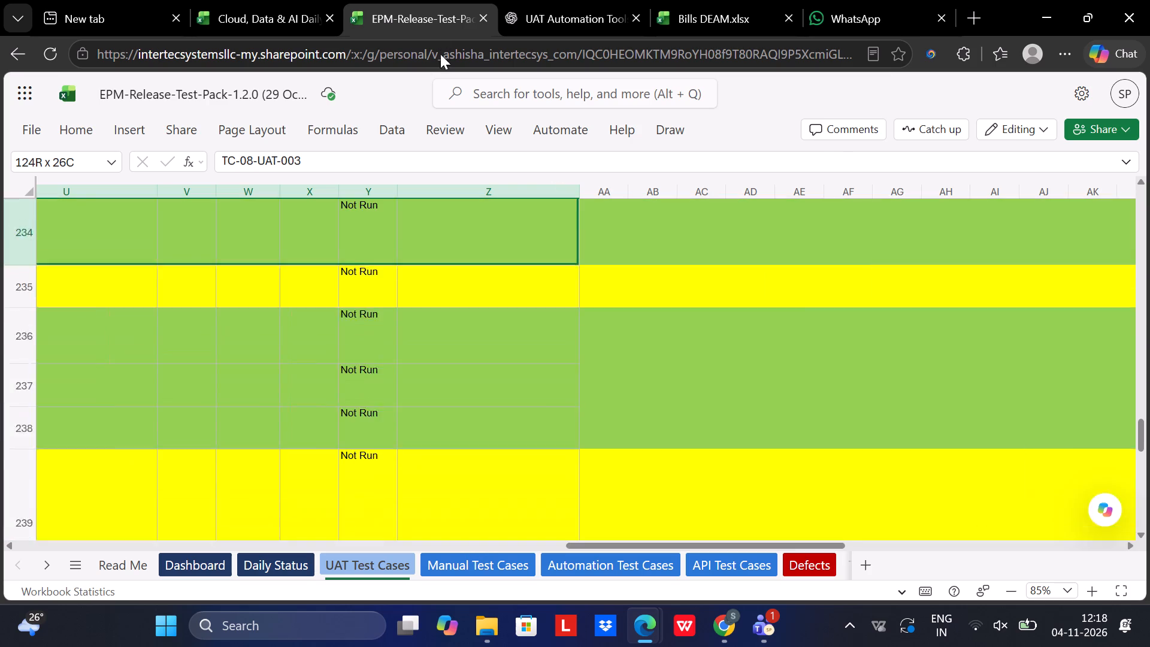
pyautogui.moveTo(440, 54); pyautogui.dragTo(417, 530)
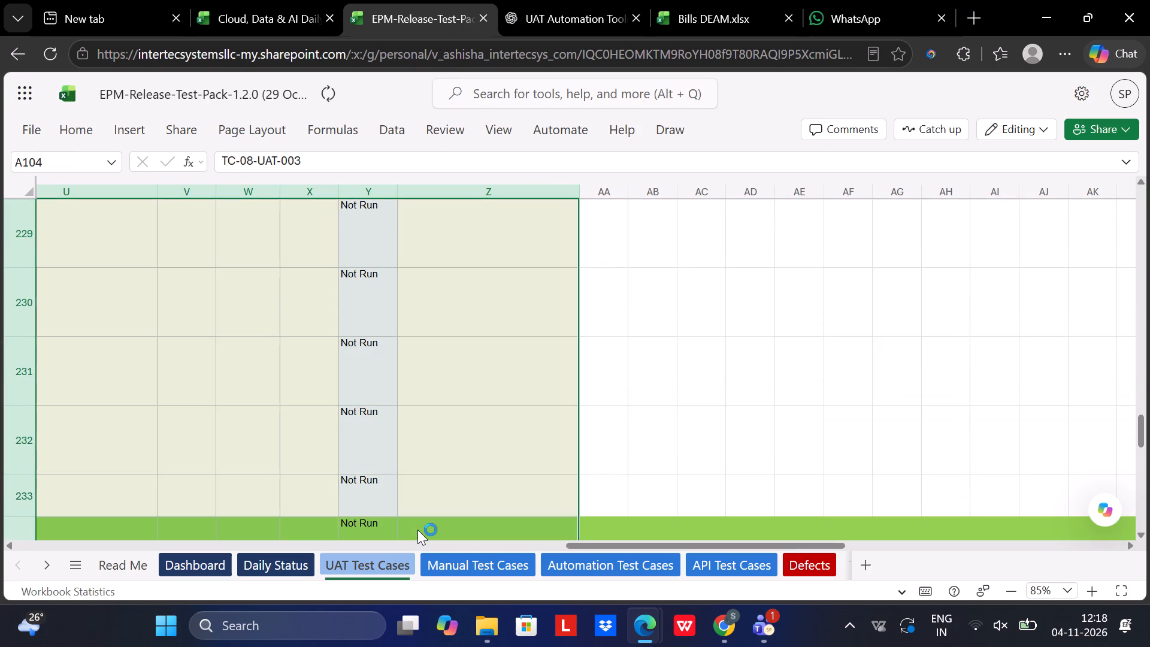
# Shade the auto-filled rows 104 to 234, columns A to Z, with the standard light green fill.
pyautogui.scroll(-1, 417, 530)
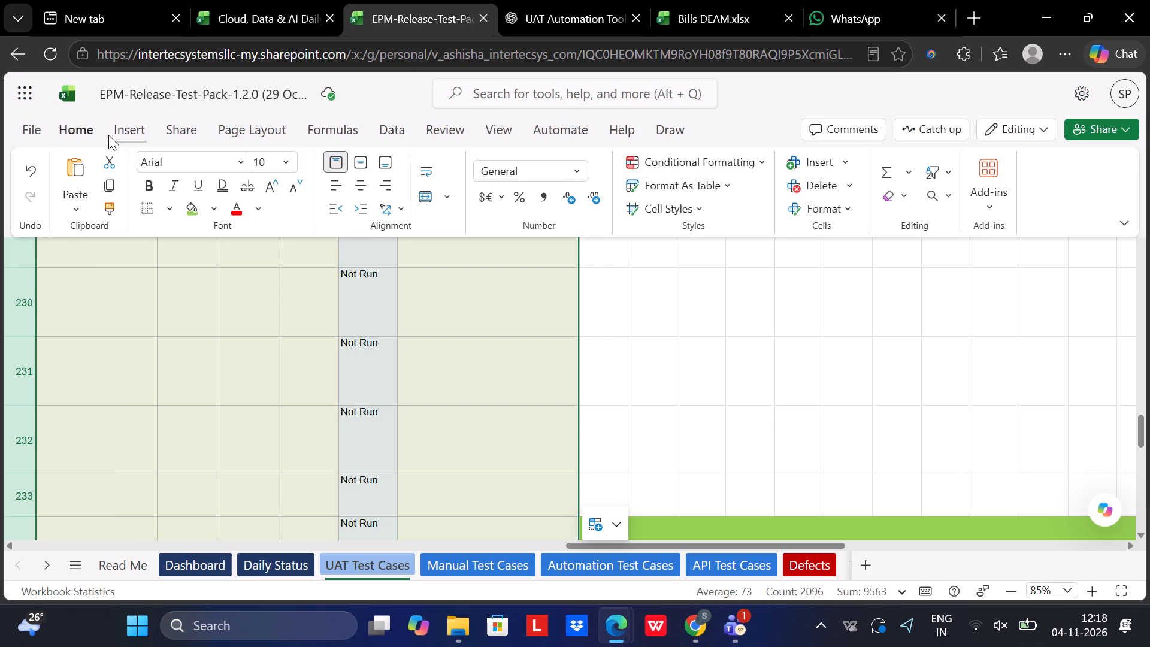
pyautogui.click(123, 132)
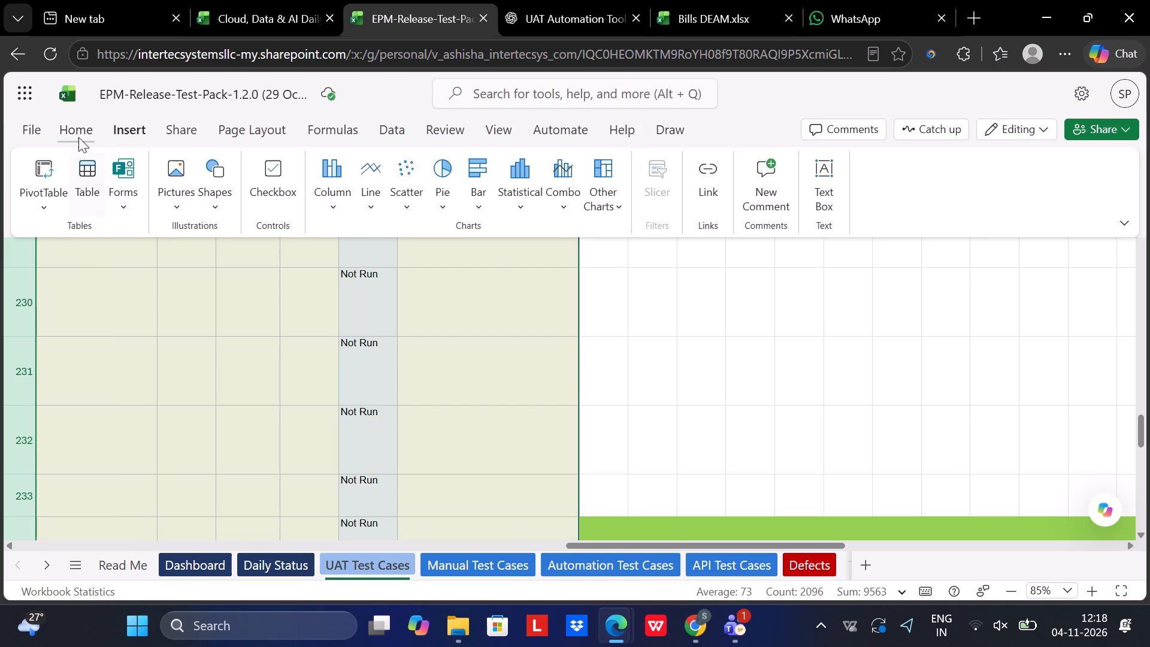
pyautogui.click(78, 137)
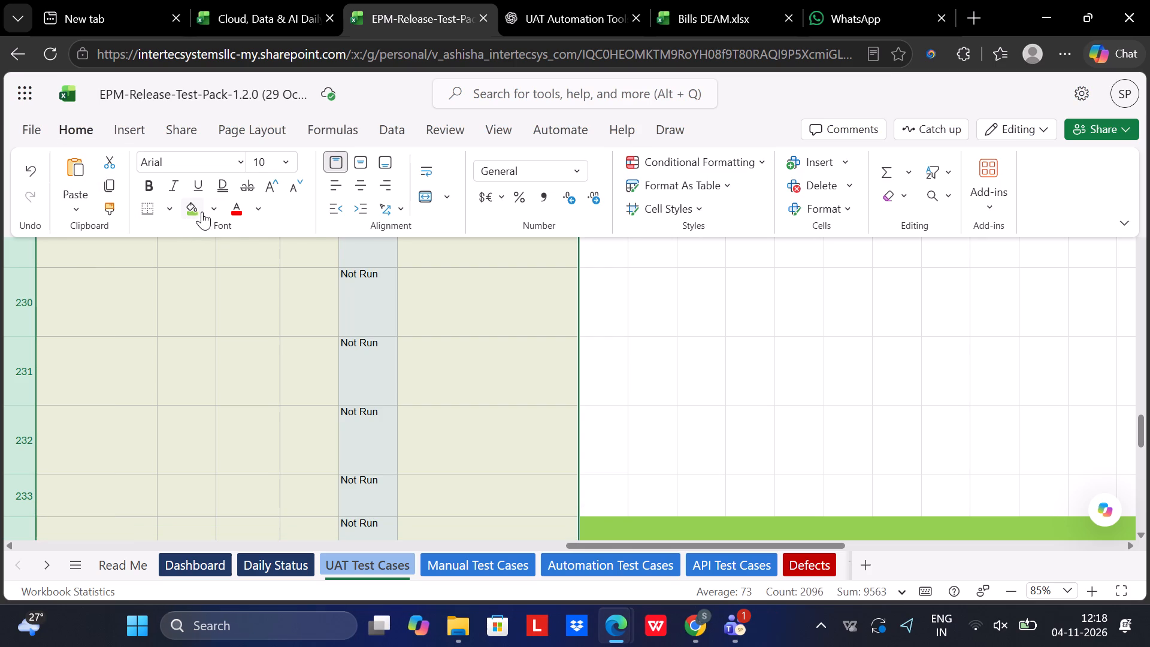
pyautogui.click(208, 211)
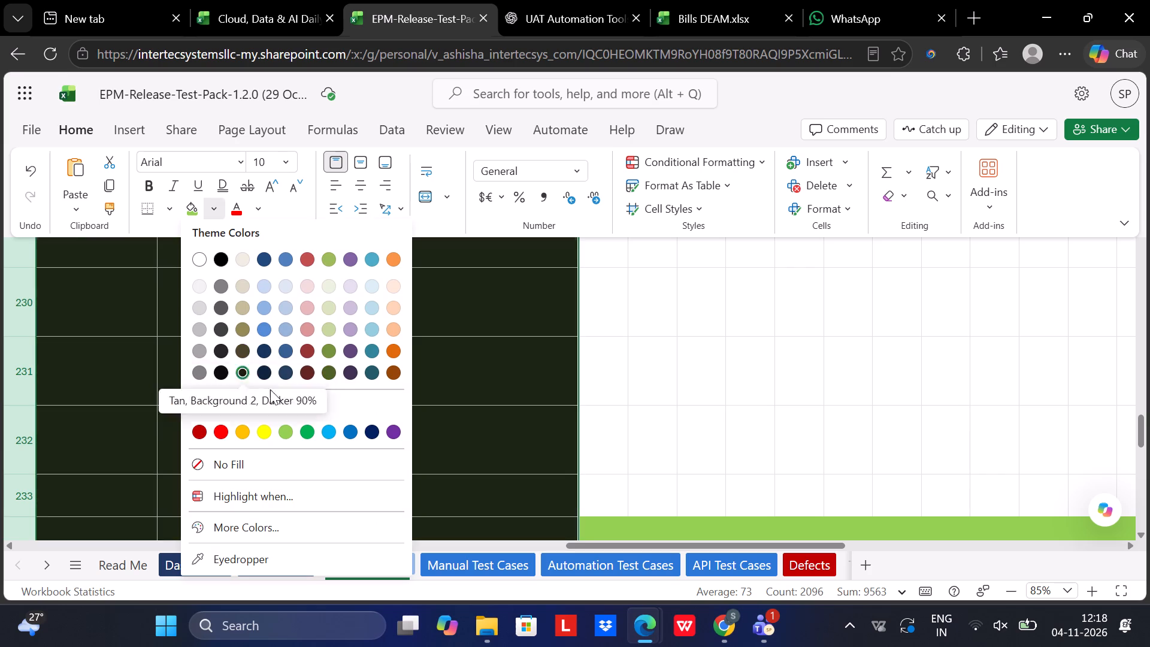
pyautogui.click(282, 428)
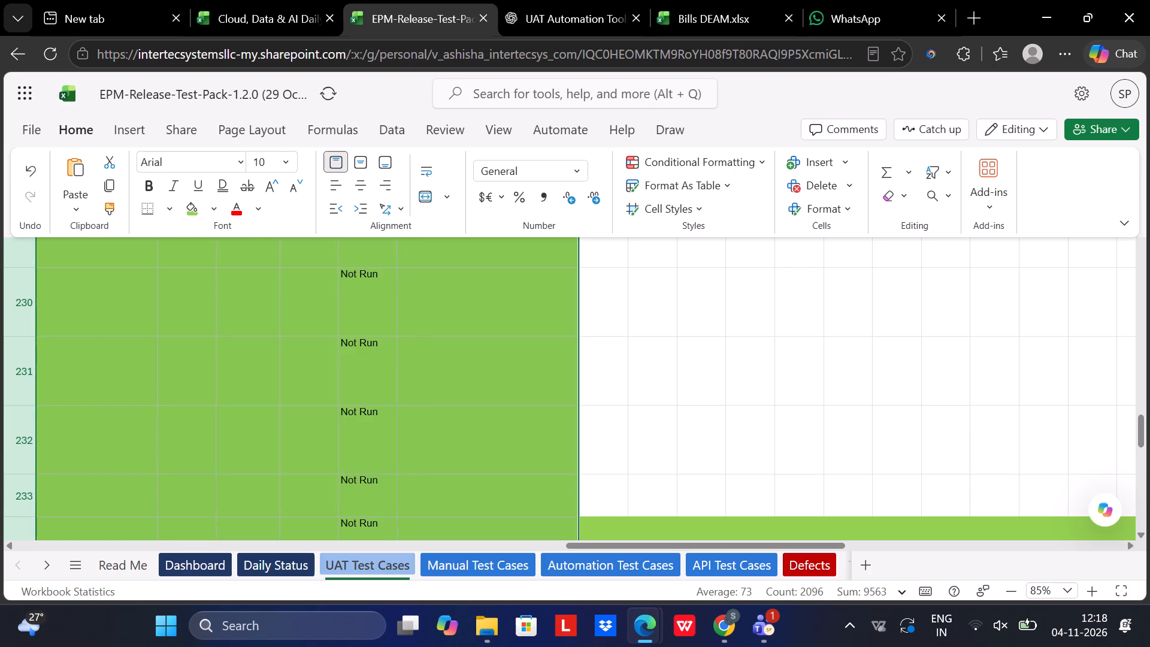
# Check the shaded rows across the sheet and undo the green shading and the auto-fill of rows 104 to 234.
pyautogui.click(676, 453)
pyautogui.hscroll(7, 491, 430)
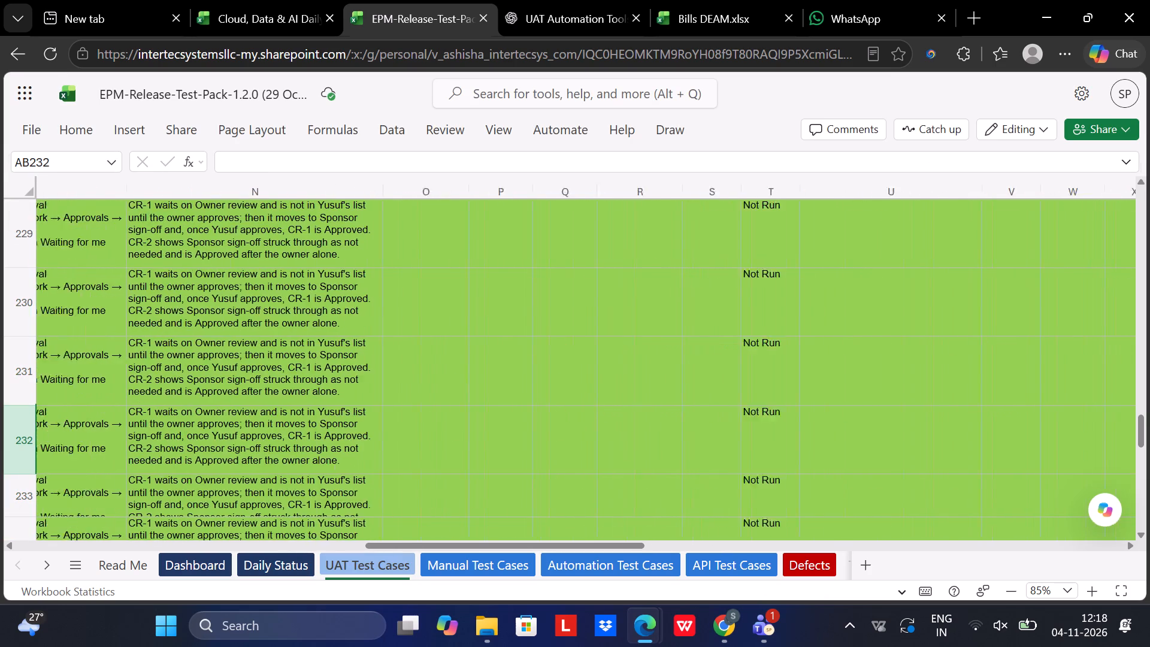
pyautogui.hscroll(2, 491, 430)
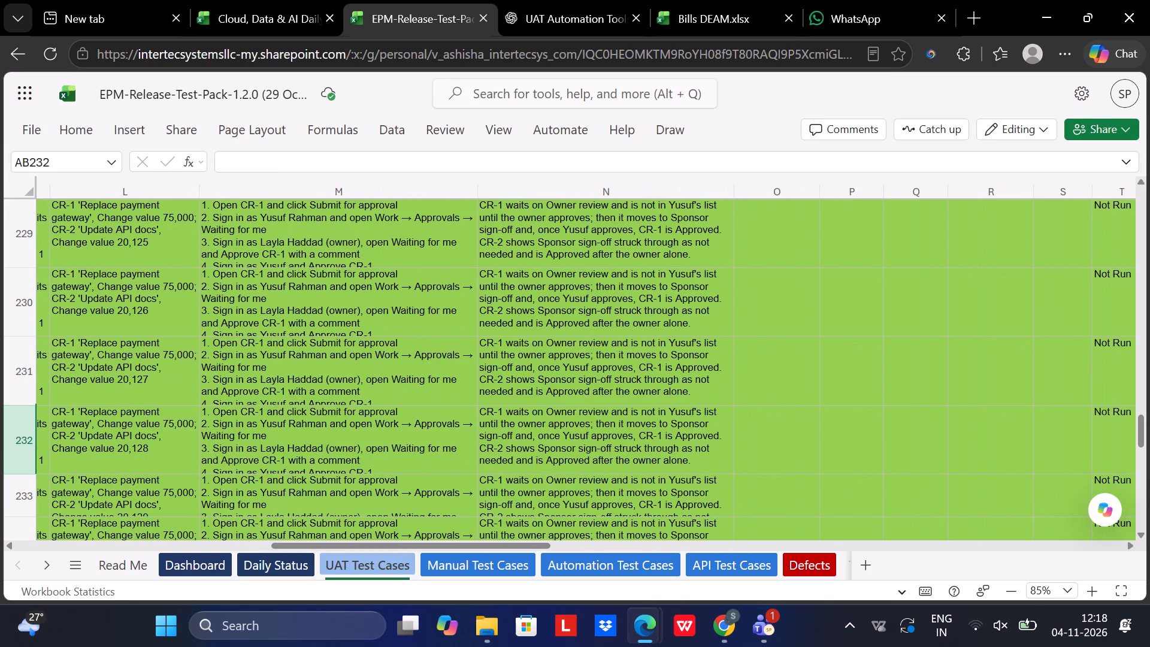
pyautogui.hscroll(5, 491, 430)
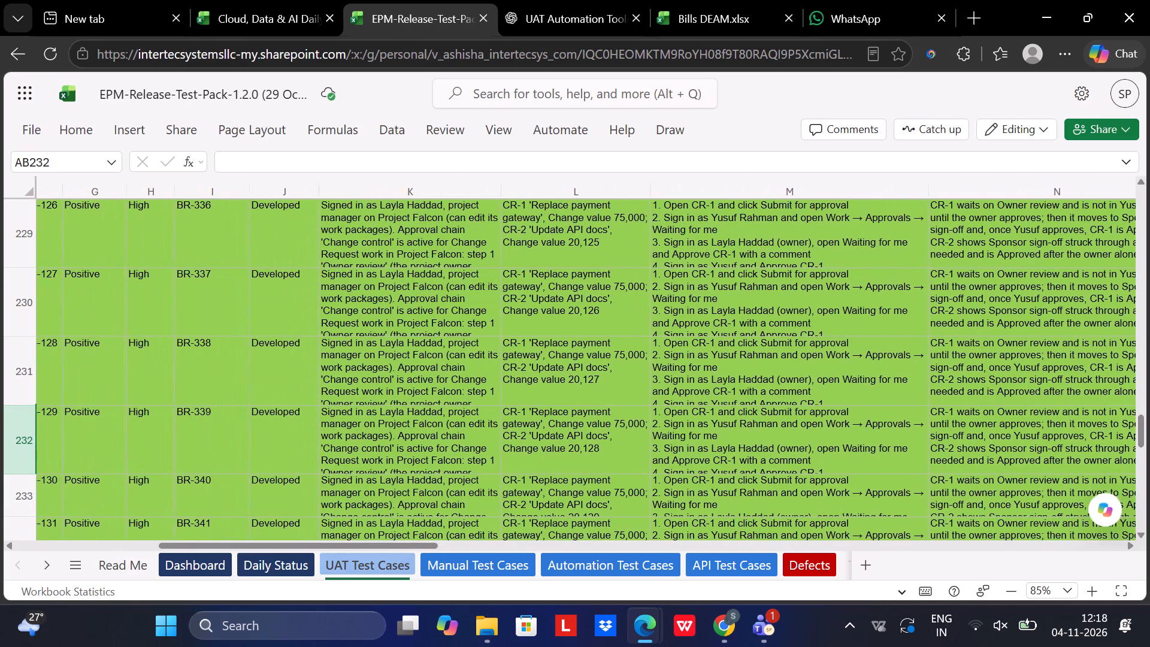
pyautogui.hscroll(6, 491, 430)
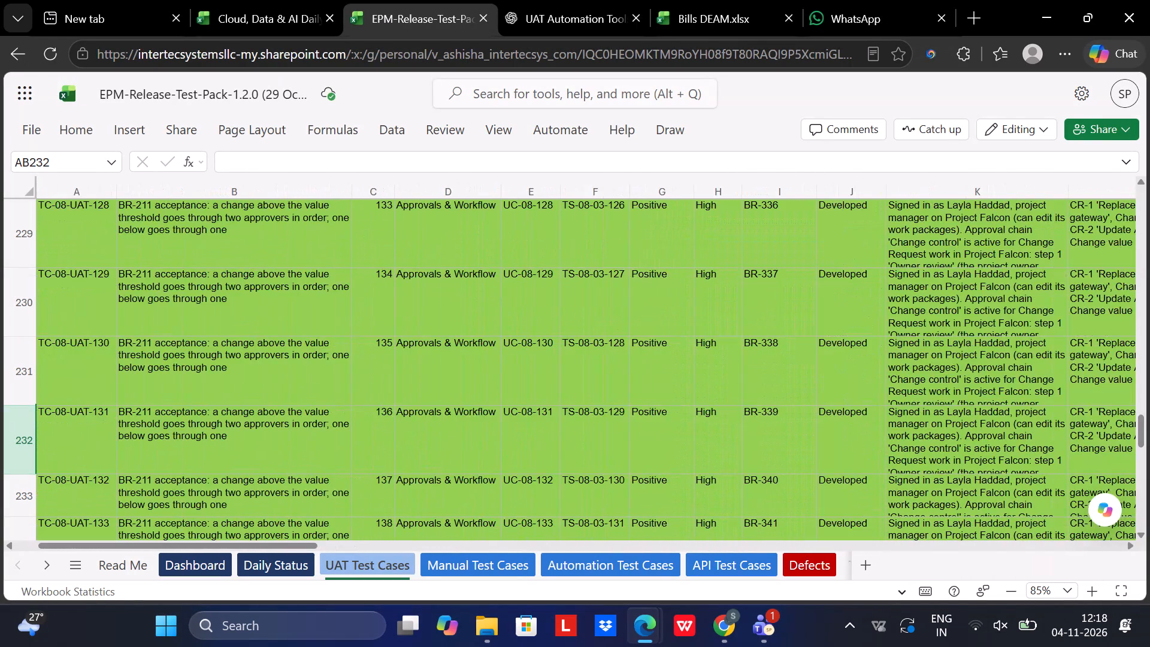
pyautogui.hotkey('ctrl', 'z')
pyautogui.hotkey('ctrl', 'z')
pyautogui.hotkey('ctrl', 'z')
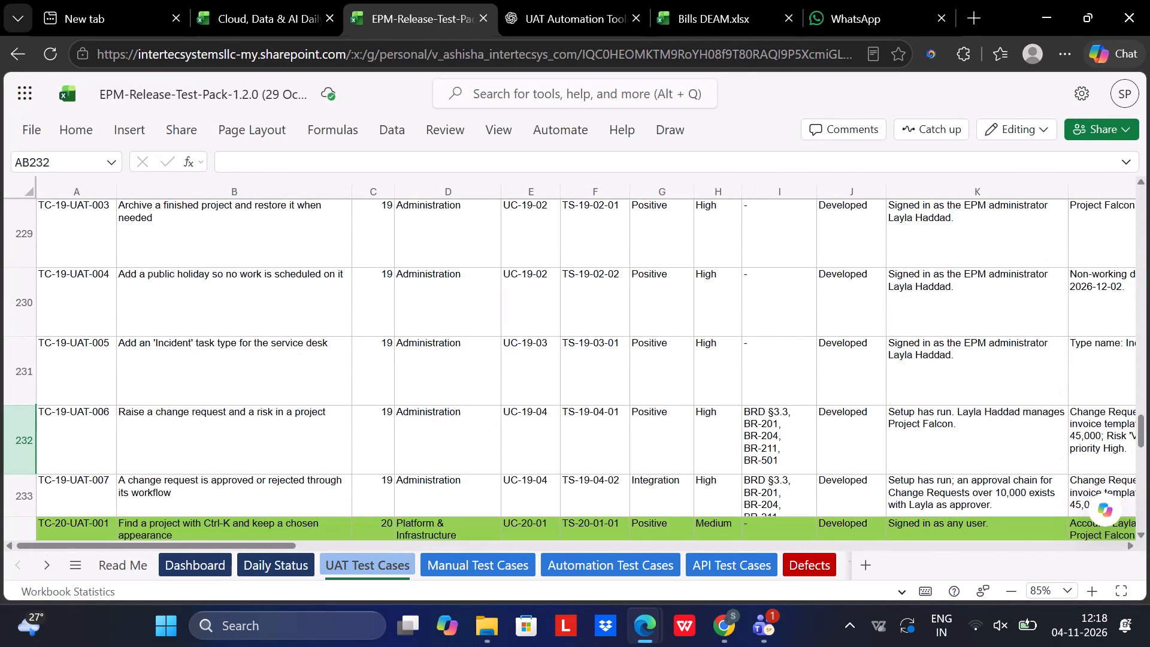
# Shade rows 104 to 233 of the UAT Test Cases sheet, columns A to Z, with the light green fill.
pyautogui.scroll(-1, 311, 418)
pyautogui.scroll(4, 311, 418)
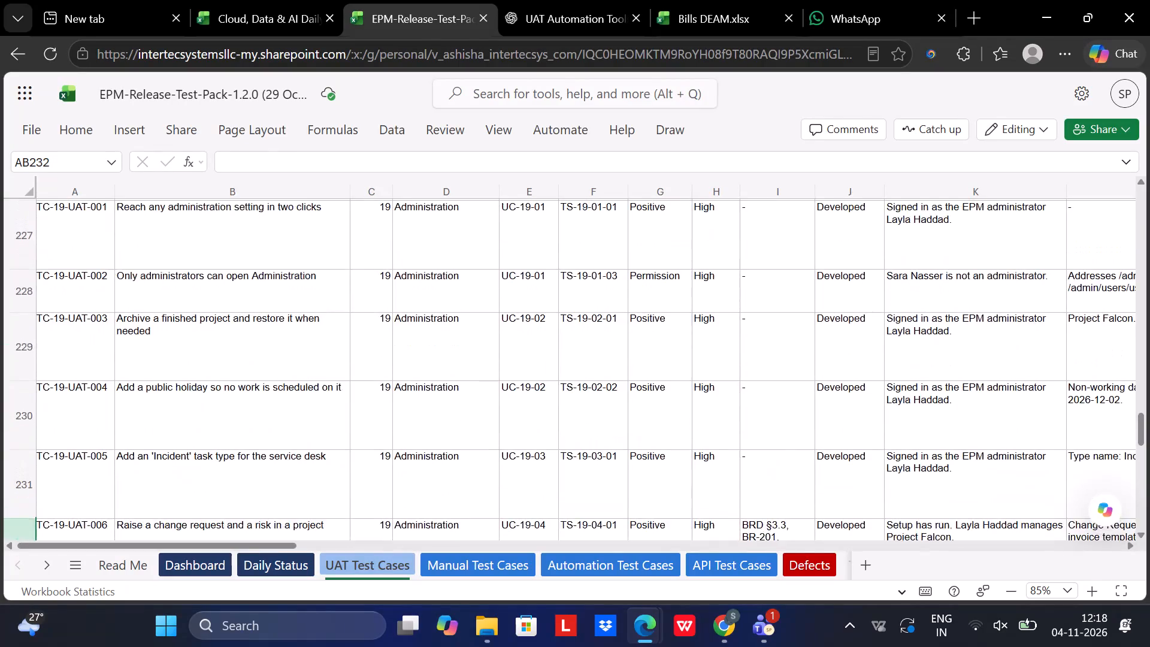
pyautogui.scroll(4, 311, 418)
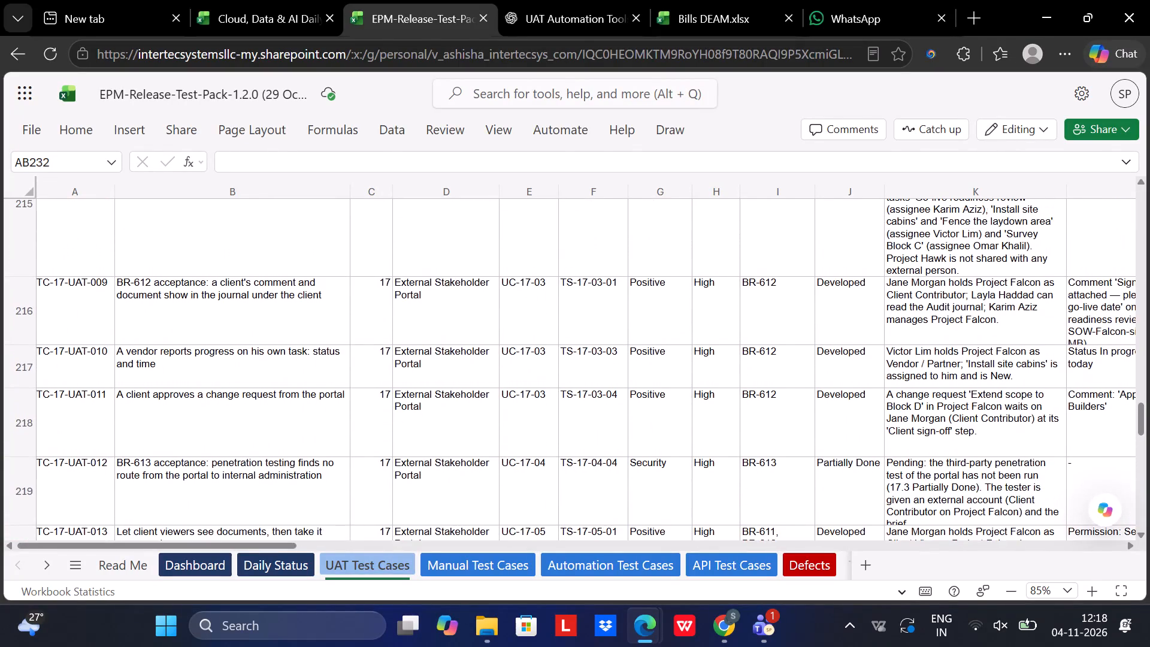
pyautogui.scroll(8, 311, 418)
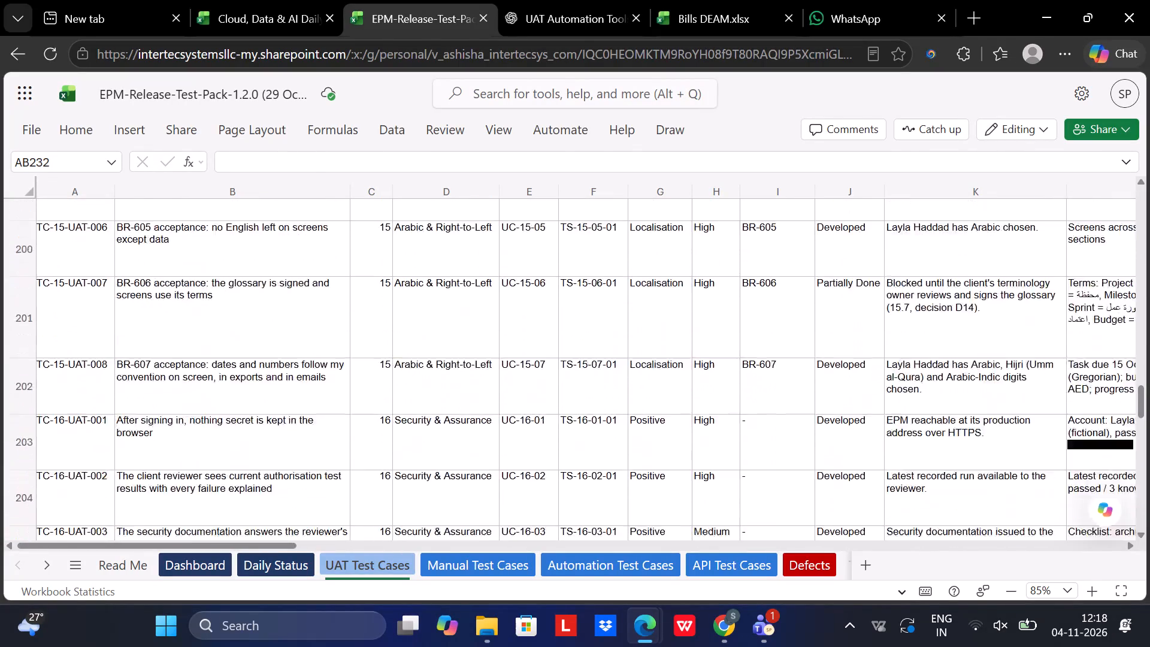
pyautogui.scroll(6, 311, 418)
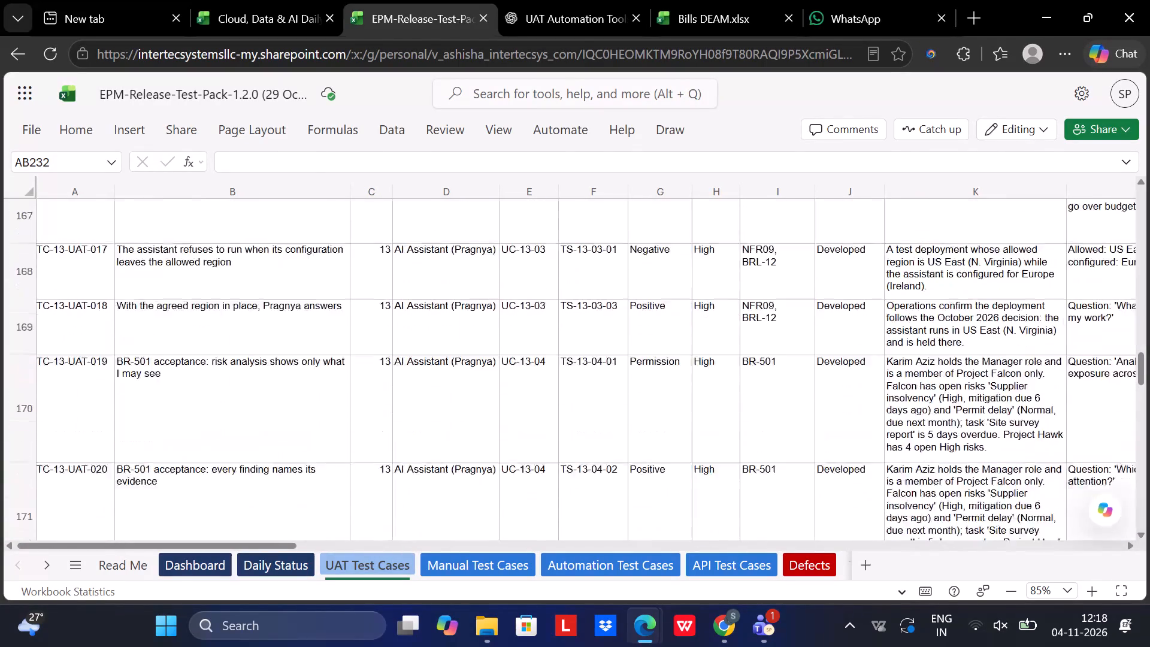
pyautogui.scroll(6, 311, 418)
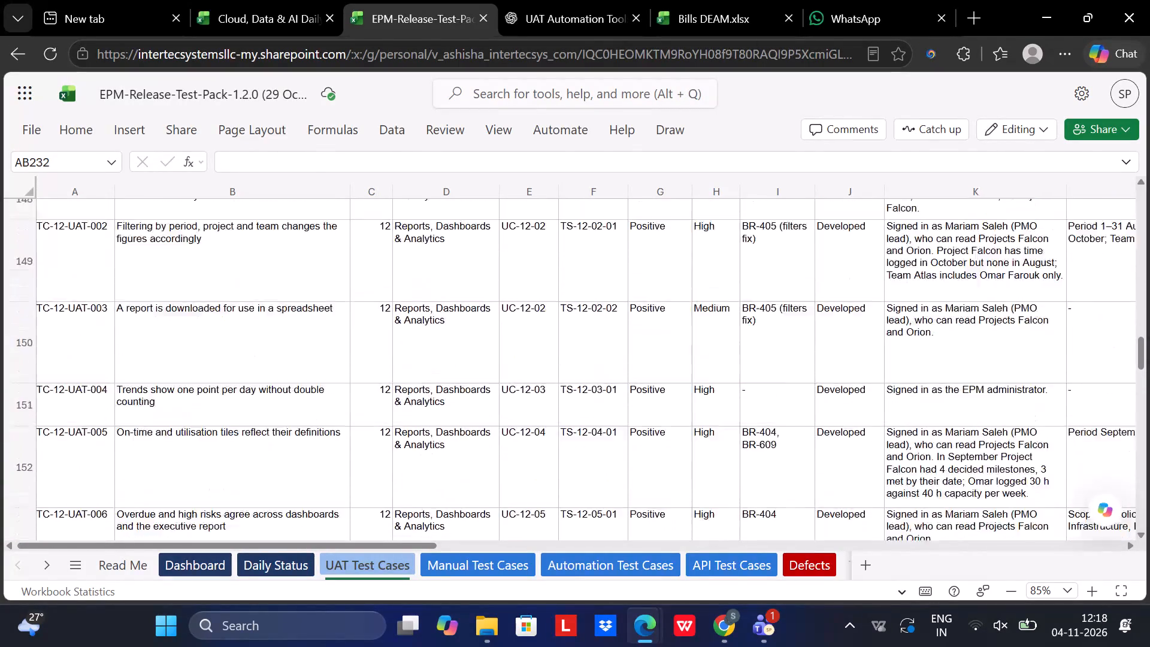
pyautogui.scroll(4, 311, 418)
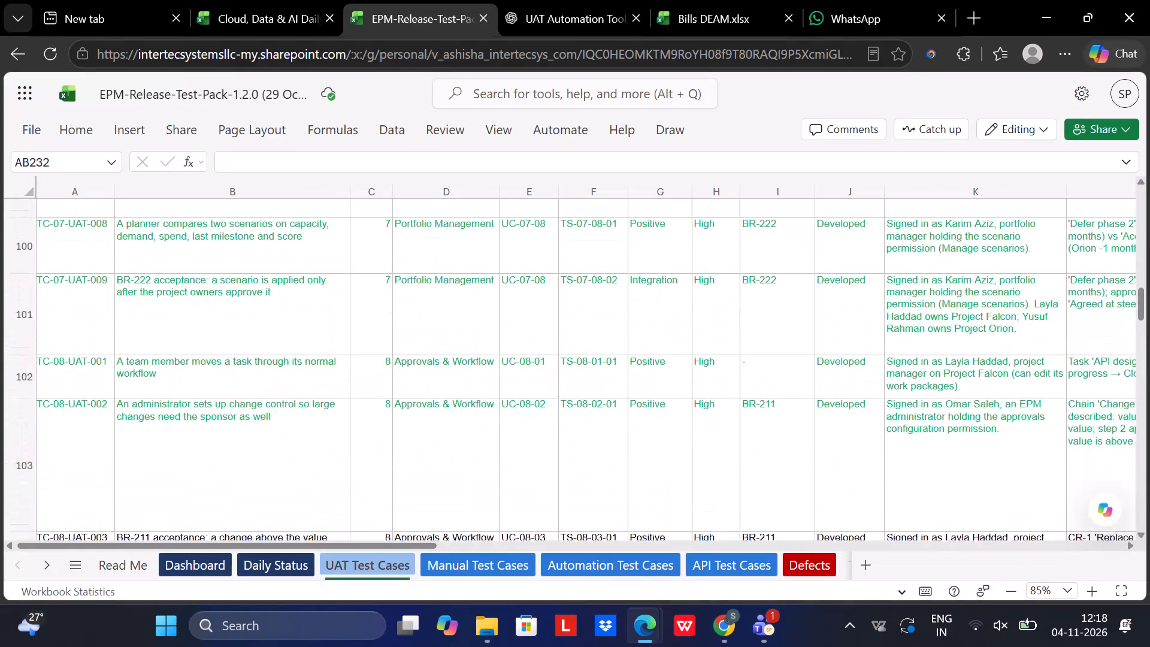
pyautogui.scroll(-2, 311, 418)
pyautogui.click(55, 306)
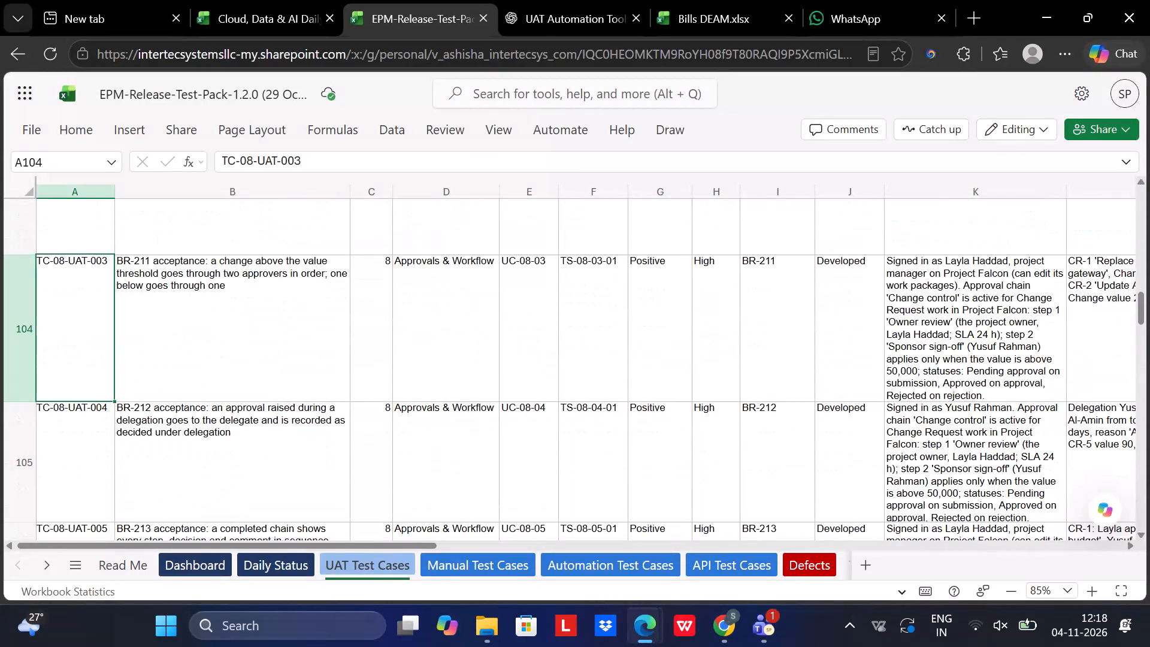
pyautogui.moveTo(102, 328); pyautogui.dragTo(851, 460)
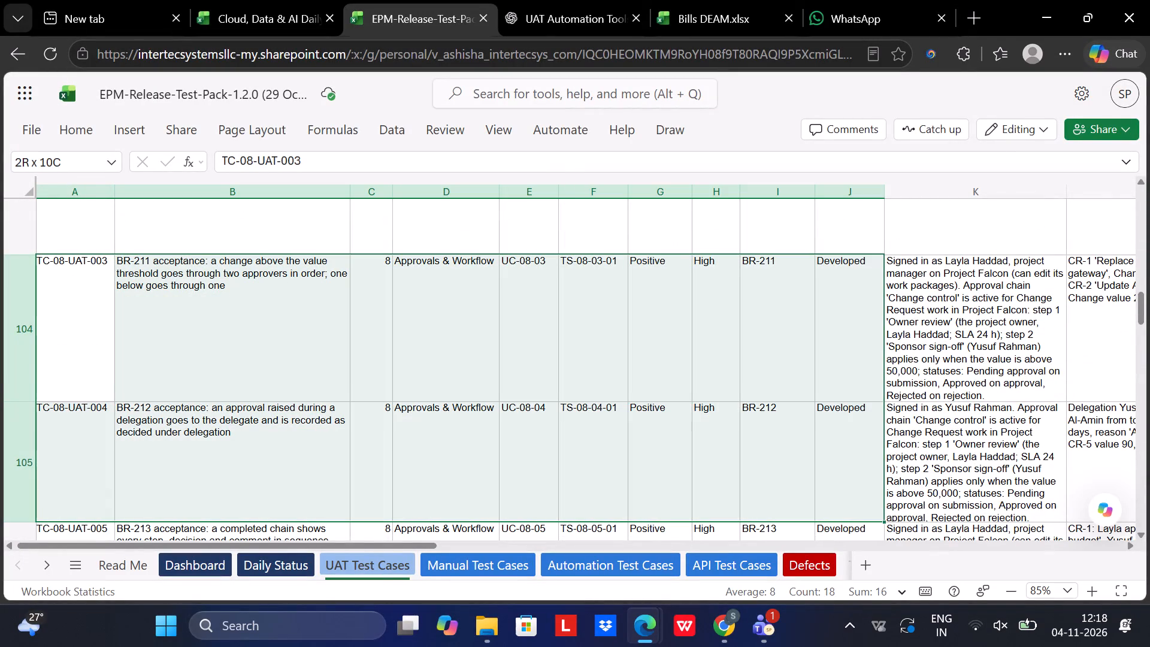
pyautogui.moveTo(851, 460); pyautogui.dragTo(1080, 473)
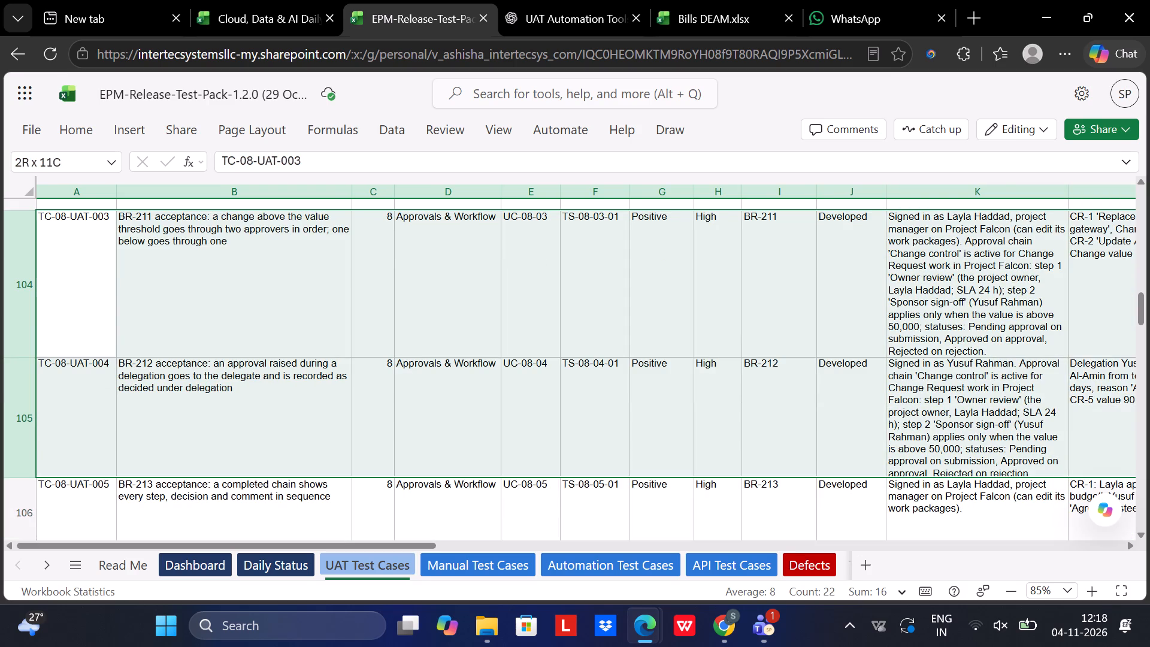
pyautogui.moveTo(1080, 473); pyautogui.dragTo(874, 522)
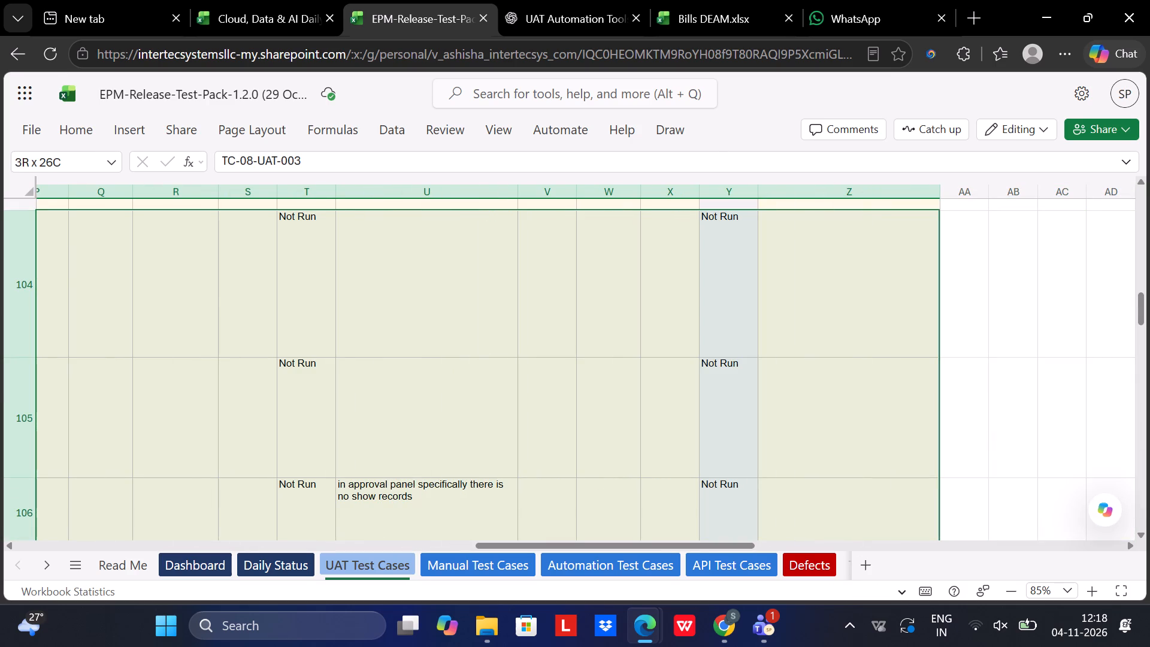
pyautogui.moveTo(874, 522); pyautogui.dragTo(864, 542)
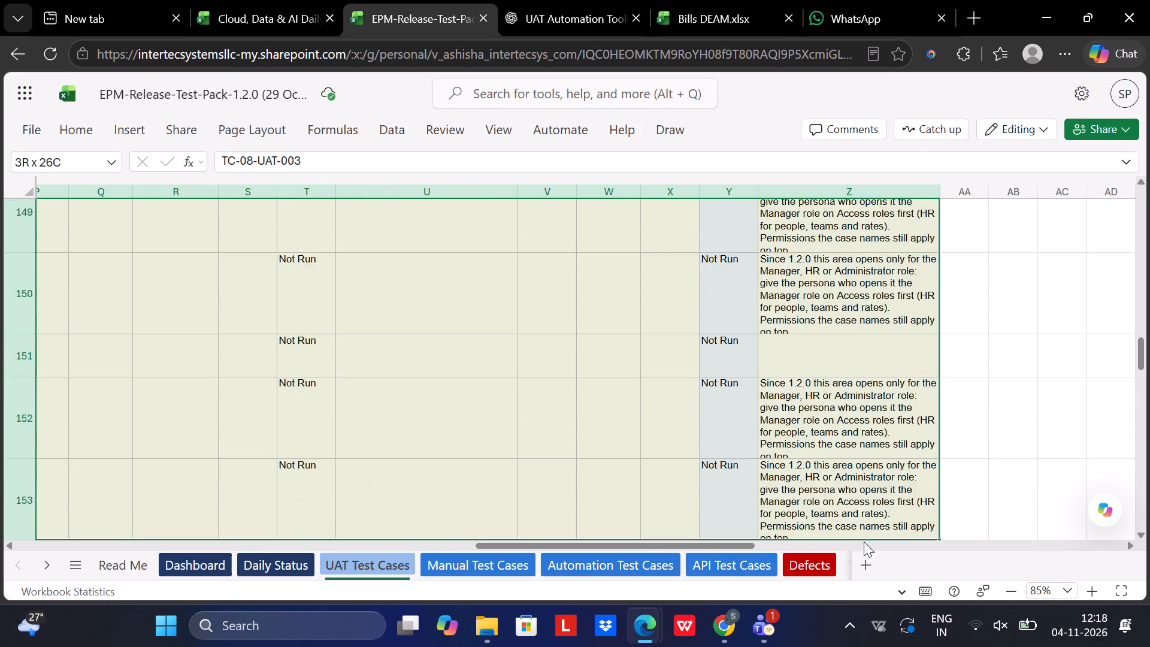
pyautogui.moveTo(864, 542); pyautogui.dragTo(866, 551)
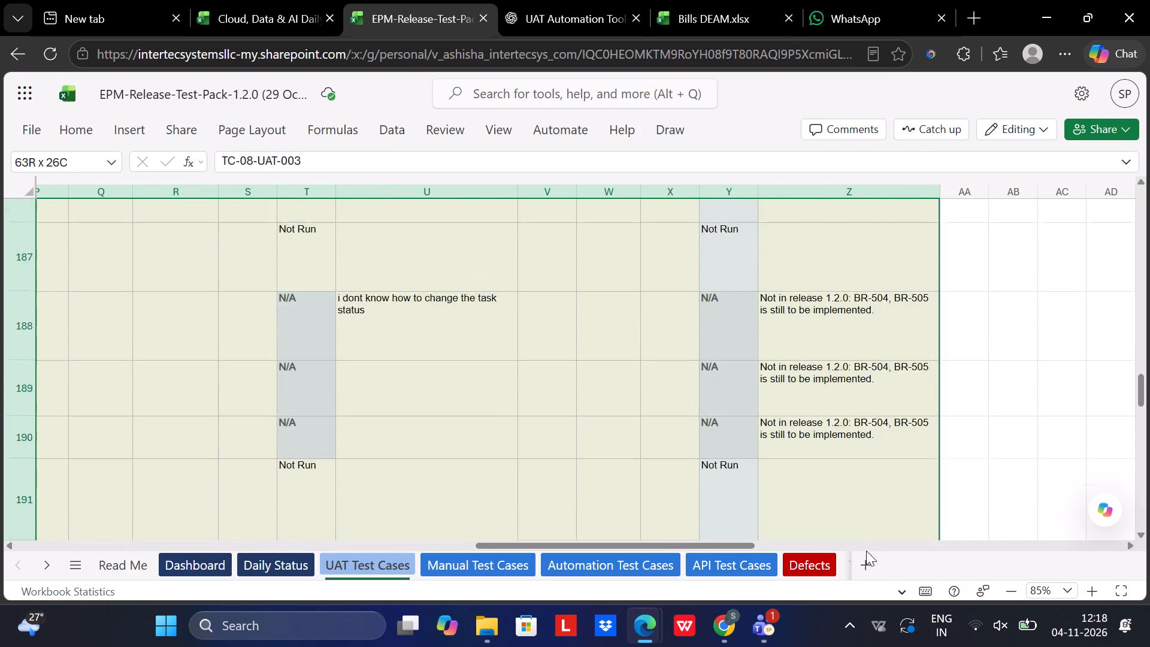
pyautogui.moveTo(866, 551); pyautogui.dragTo(857, 468)
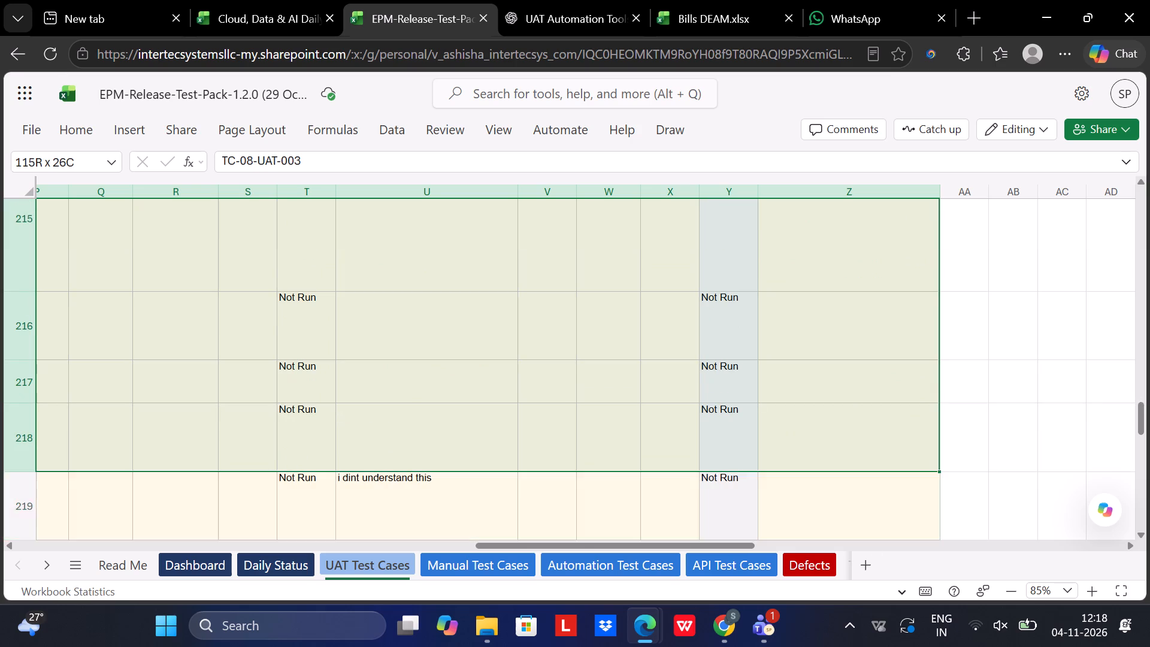
pyautogui.moveTo(857, 468); pyautogui.dragTo(811, 408)
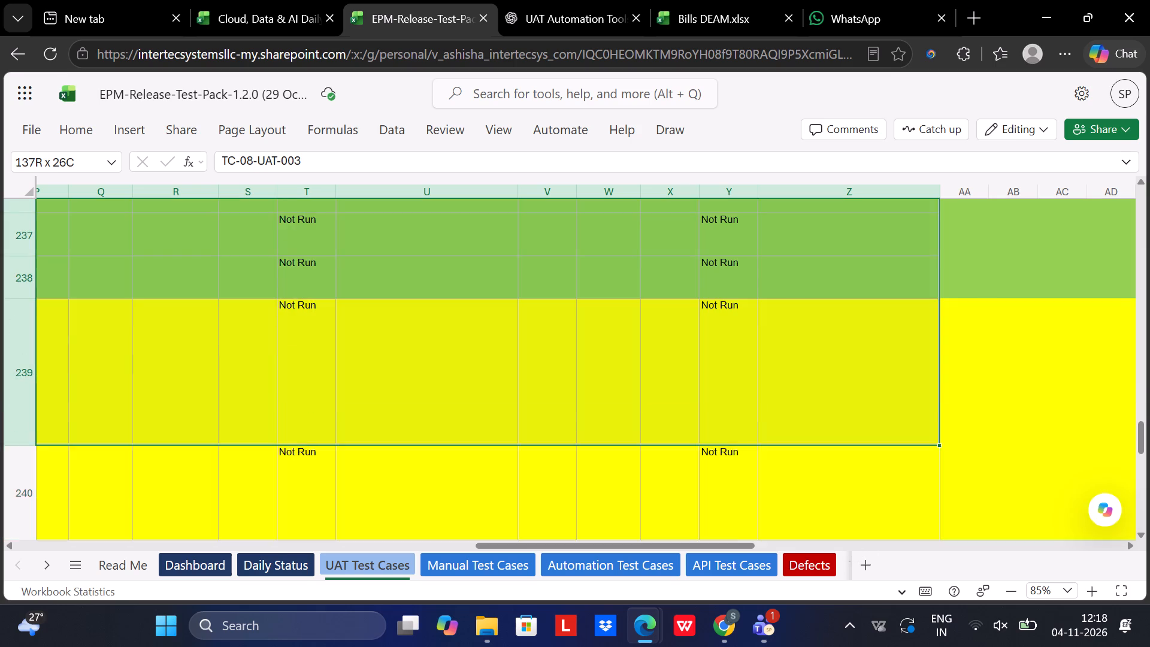
pyautogui.moveTo(811, 408); pyautogui.dragTo(800, 419)
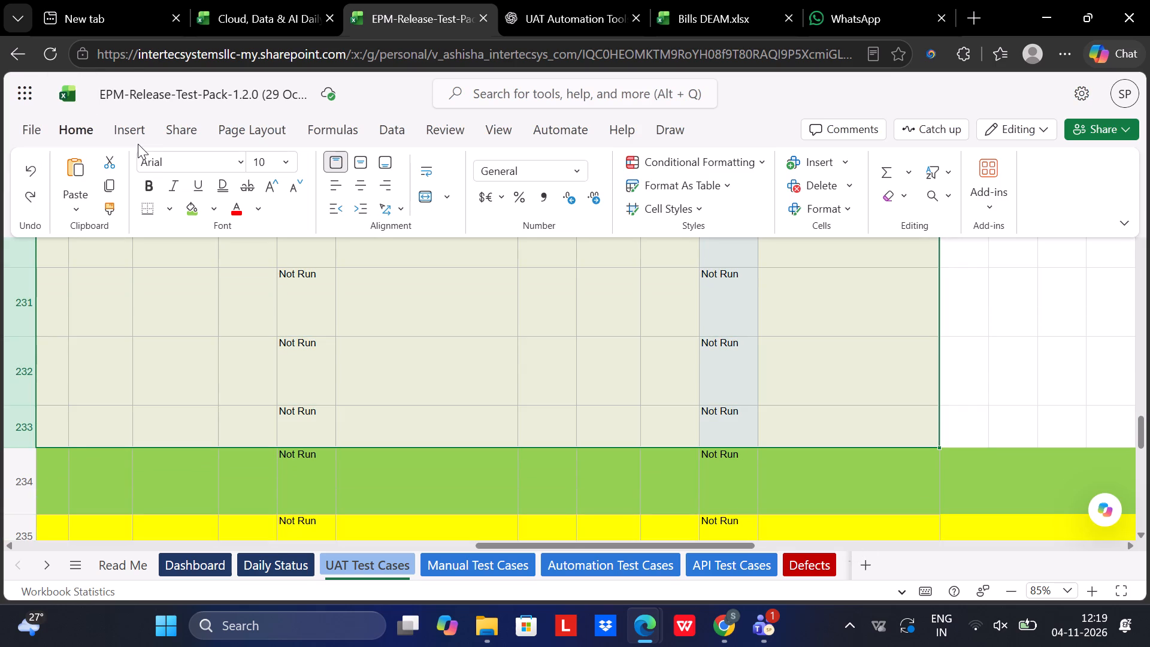
pyautogui.click(193, 210)
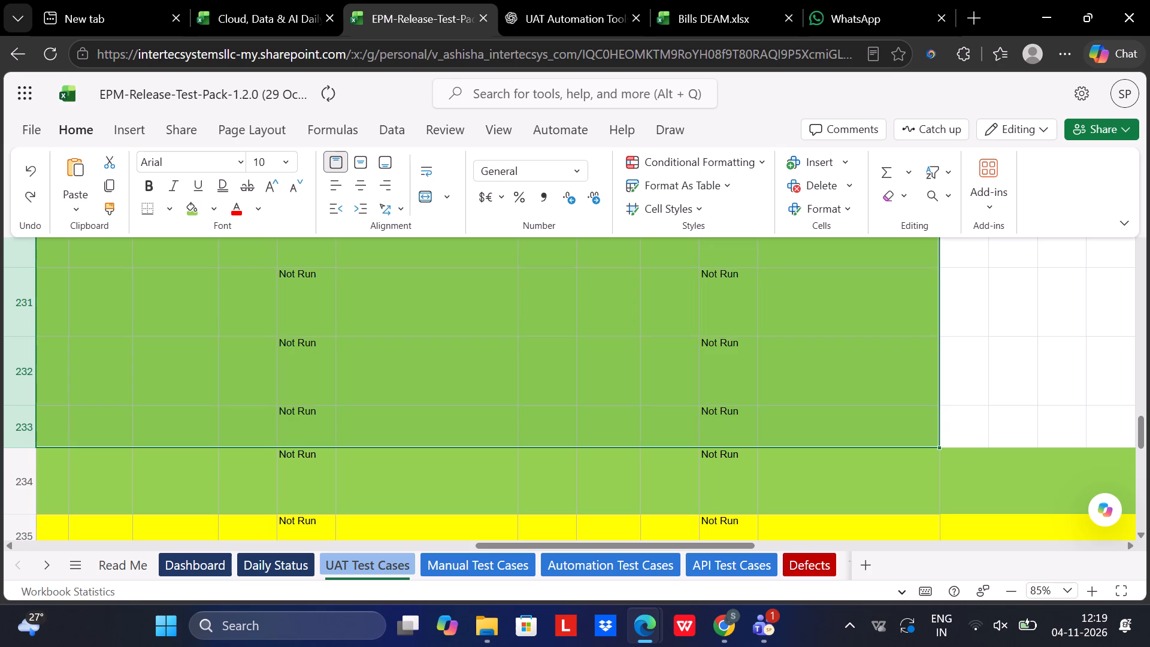
# Examine the shaded rows from about 216 to 234 across the columns, including the tester's comment on row 219.
pyautogui.hscroll(4, 263, 352)
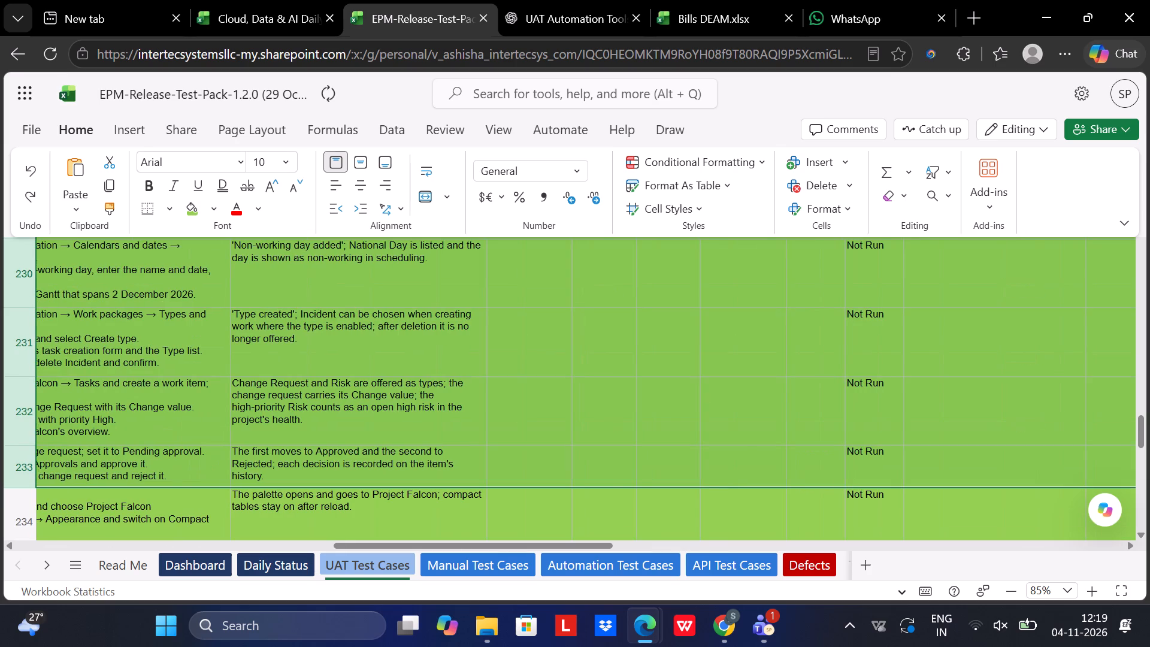
pyautogui.hscroll(4, 263, 352)
pyautogui.click(263, 352)
pyautogui.hscroll(-1, 263, 352)
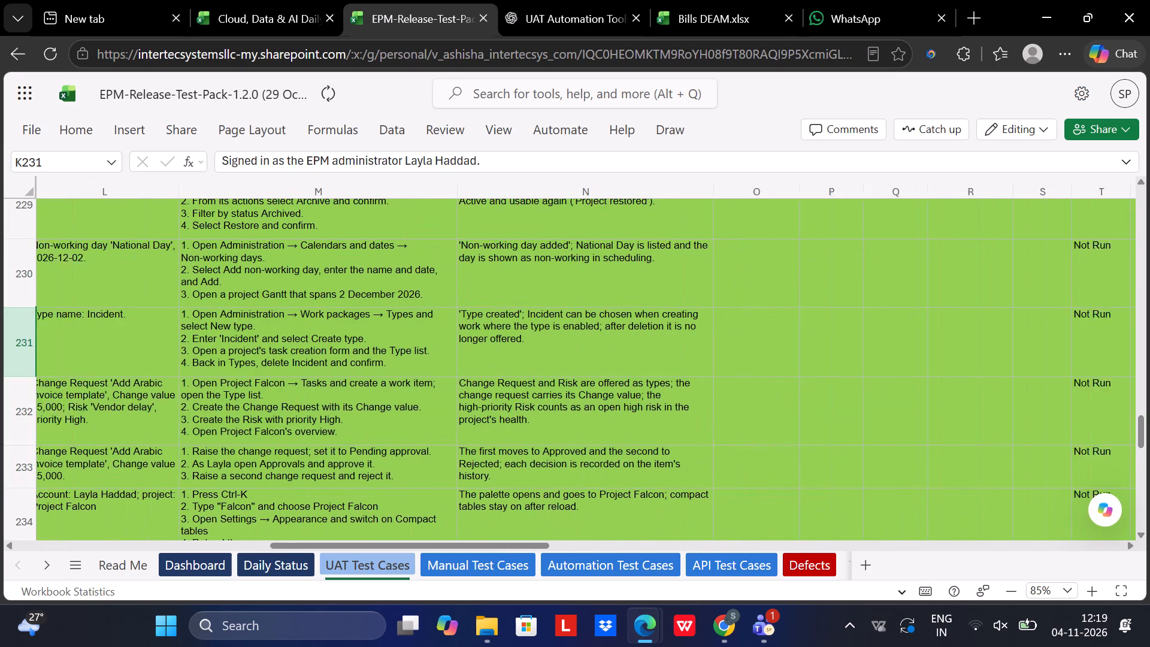
pyautogui.hscroll(-1, 263, 352)
pyautogui.hscroll(2, 263, 352)
pyautogui.hscroll(-4, 263, 352)
pyautogui.scroll(2, 263, 352)
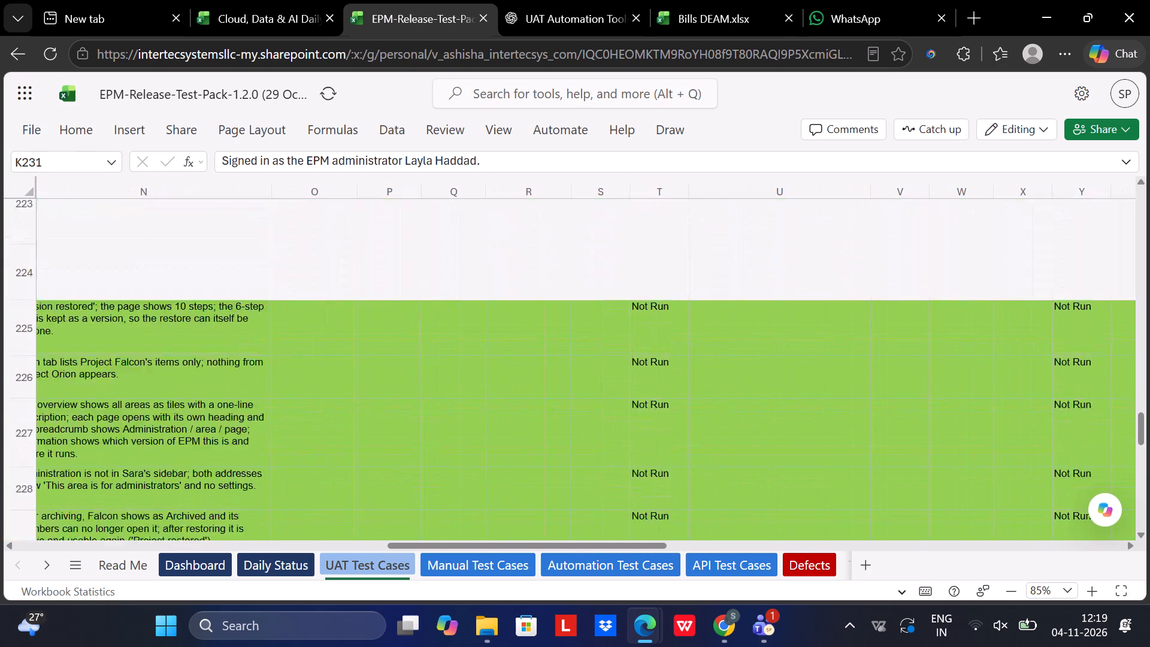
pyautogui.scroll(3, 263, 352)
pyautogui.click(292, 388)
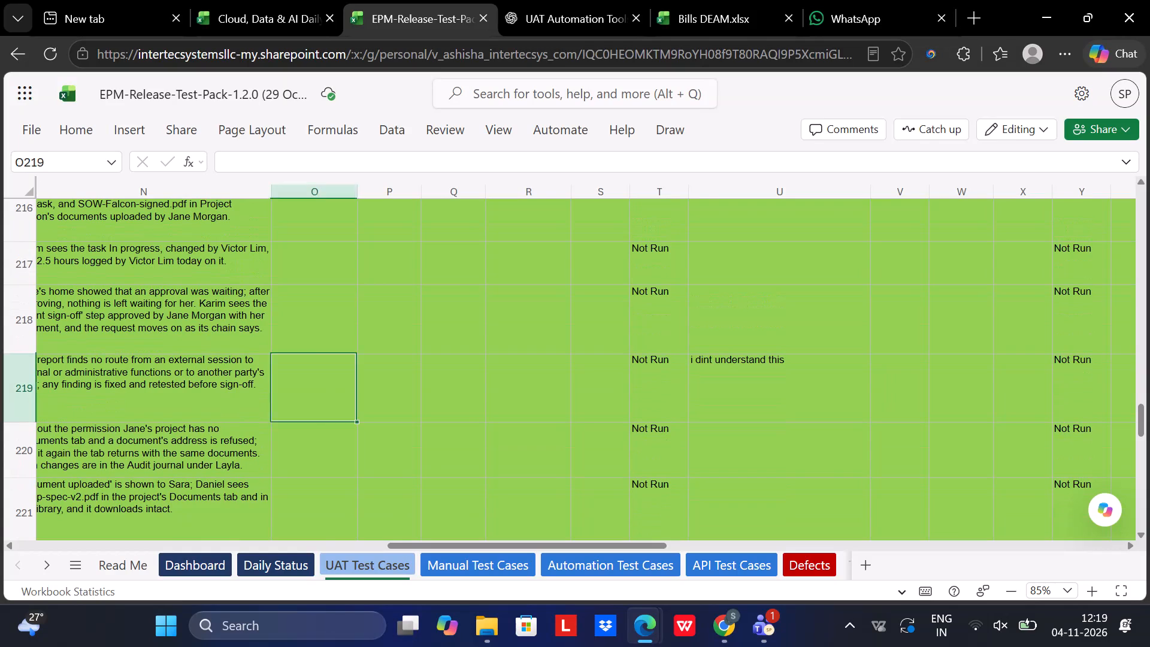
pyautogui.hscroll(10, 292, 388)
pyautogui.scroll(-1, 292, 388)
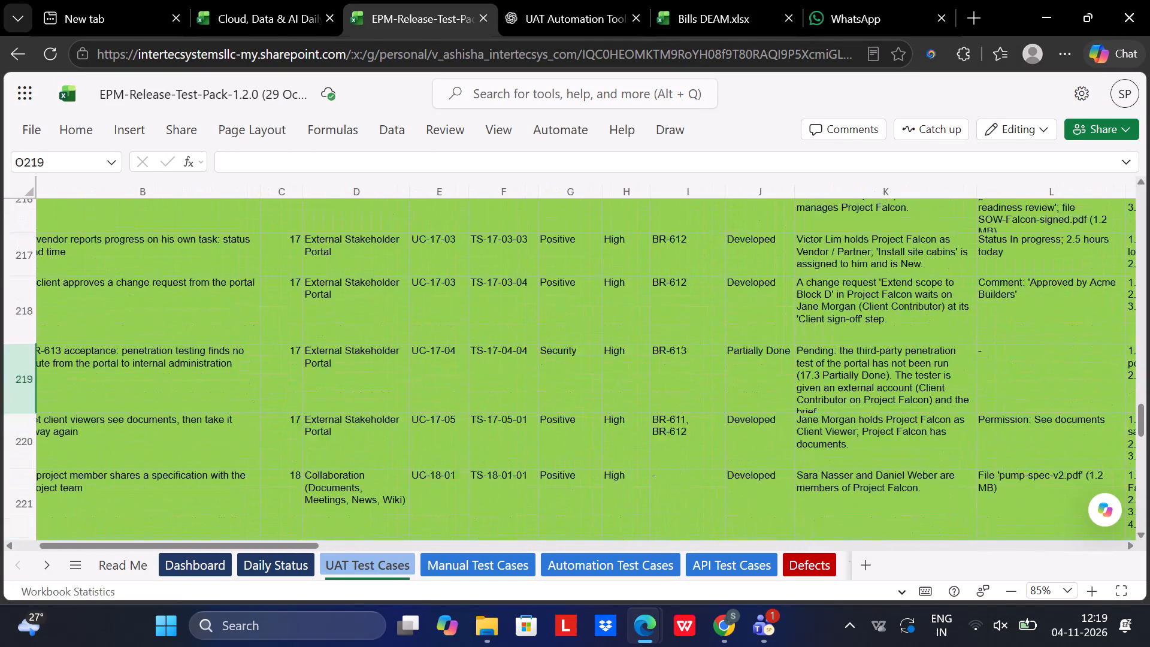
pyautogui.scroll(-1, 292, 388)
pyautogui.hscroll(-7, 292, 388)
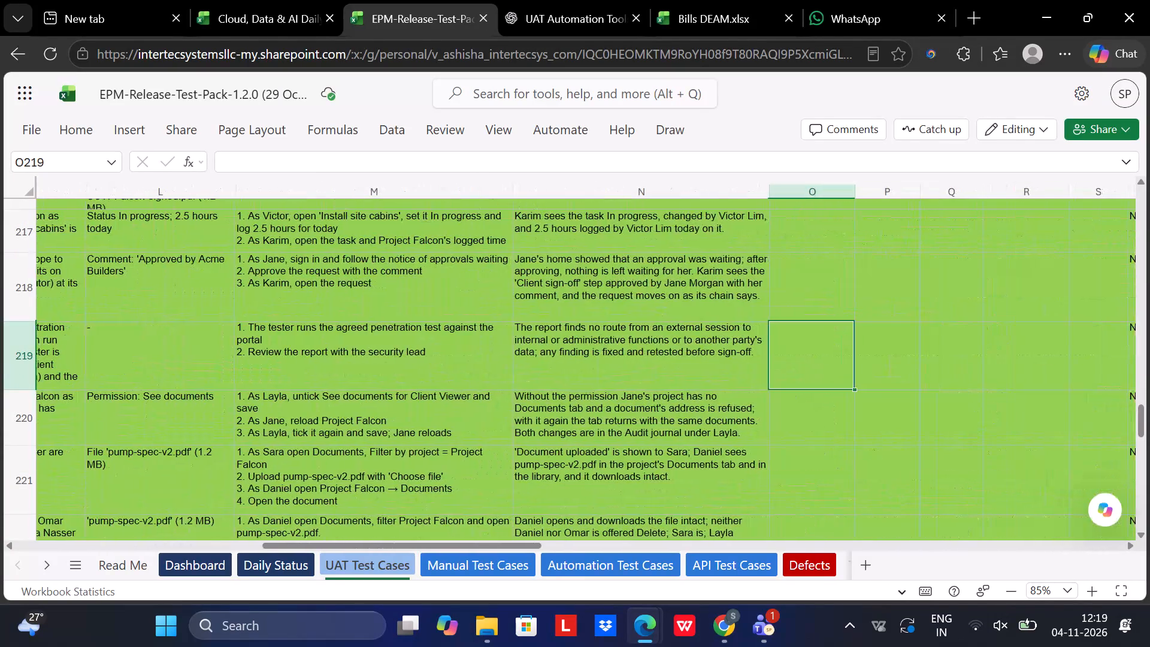
pyautogui.hscroll(5, 292, 388)
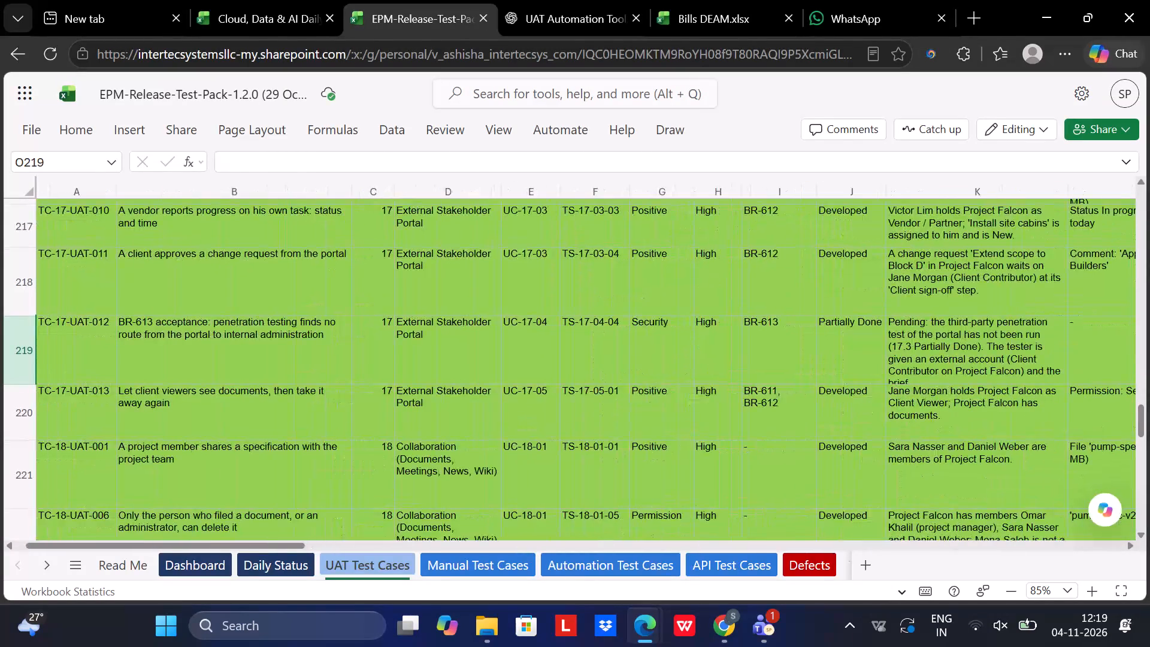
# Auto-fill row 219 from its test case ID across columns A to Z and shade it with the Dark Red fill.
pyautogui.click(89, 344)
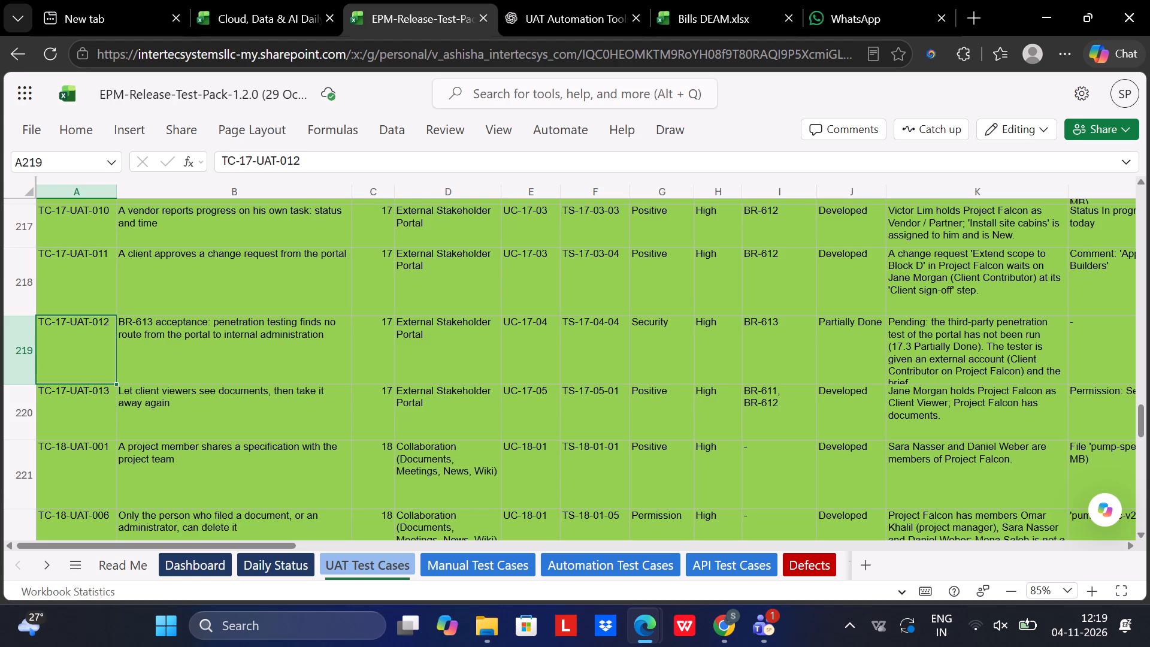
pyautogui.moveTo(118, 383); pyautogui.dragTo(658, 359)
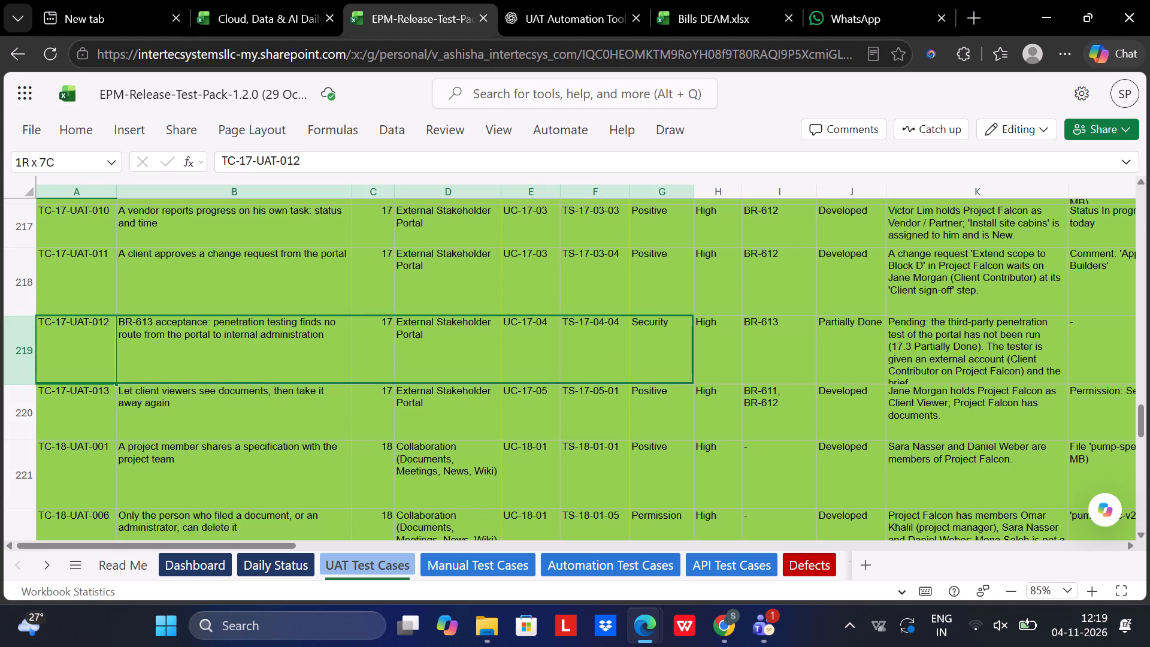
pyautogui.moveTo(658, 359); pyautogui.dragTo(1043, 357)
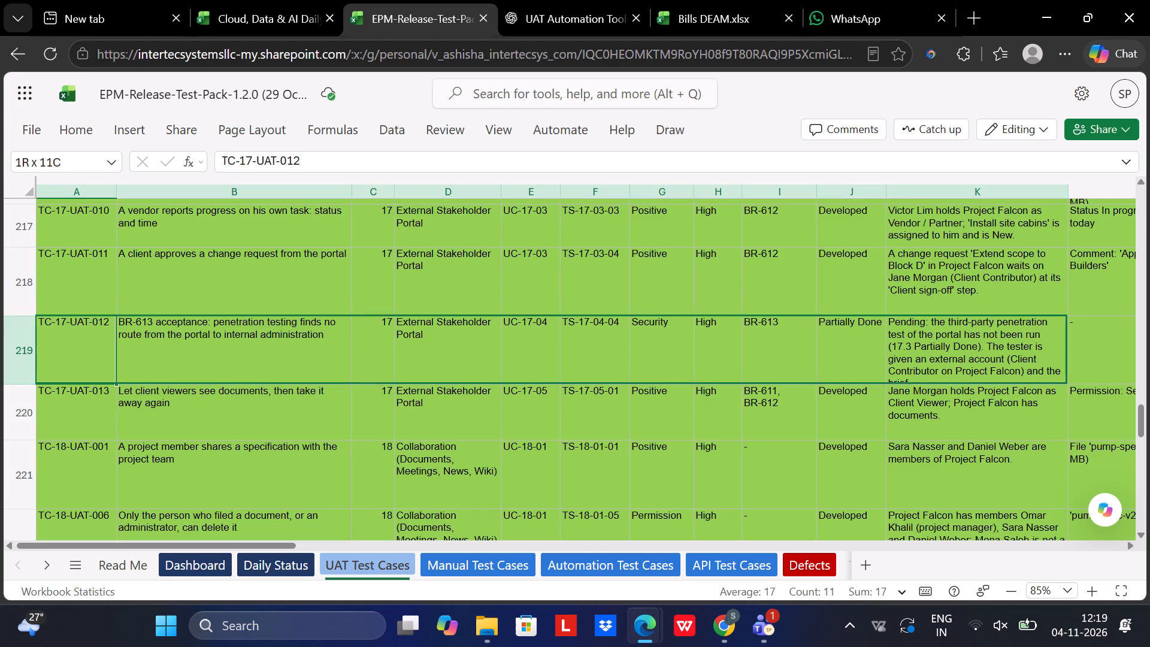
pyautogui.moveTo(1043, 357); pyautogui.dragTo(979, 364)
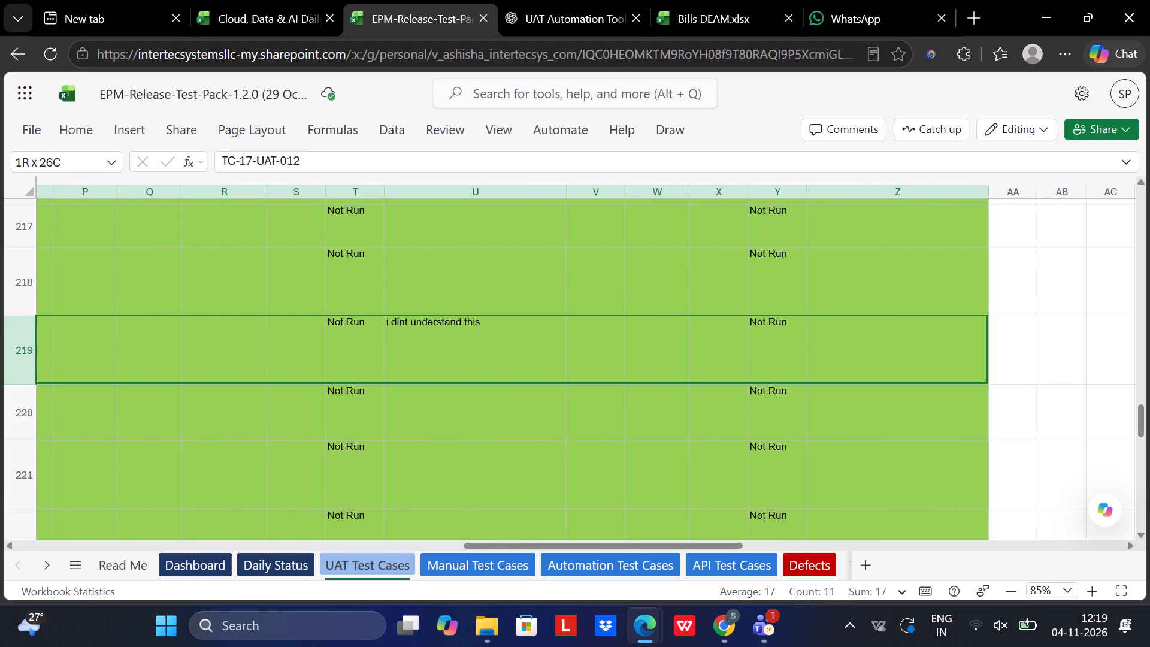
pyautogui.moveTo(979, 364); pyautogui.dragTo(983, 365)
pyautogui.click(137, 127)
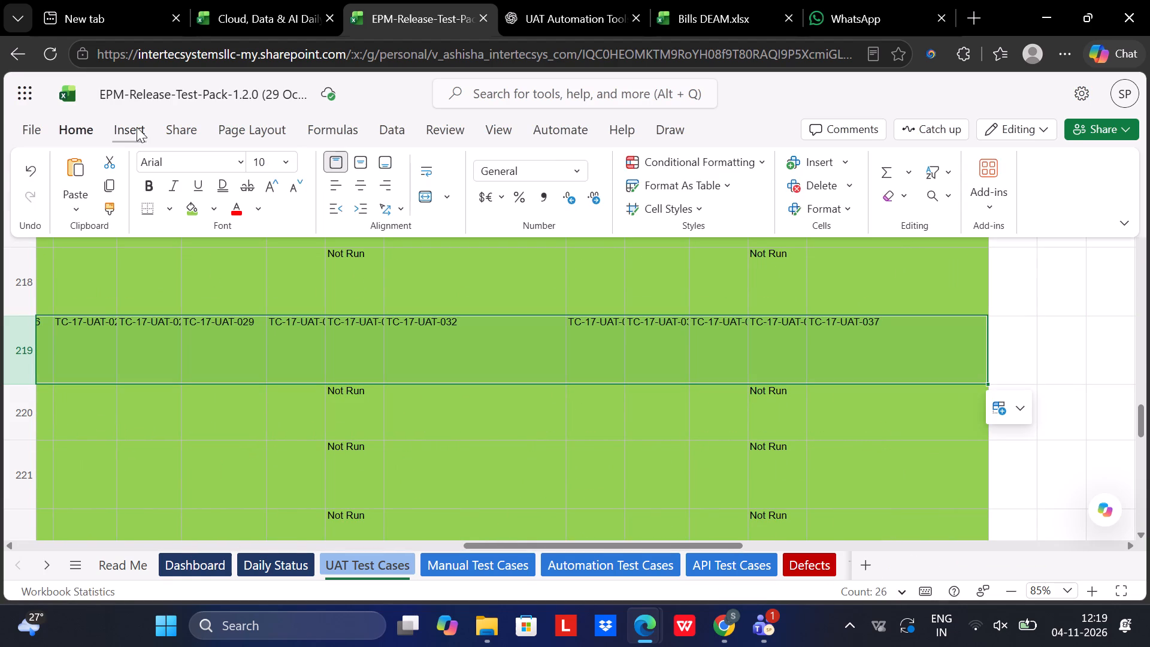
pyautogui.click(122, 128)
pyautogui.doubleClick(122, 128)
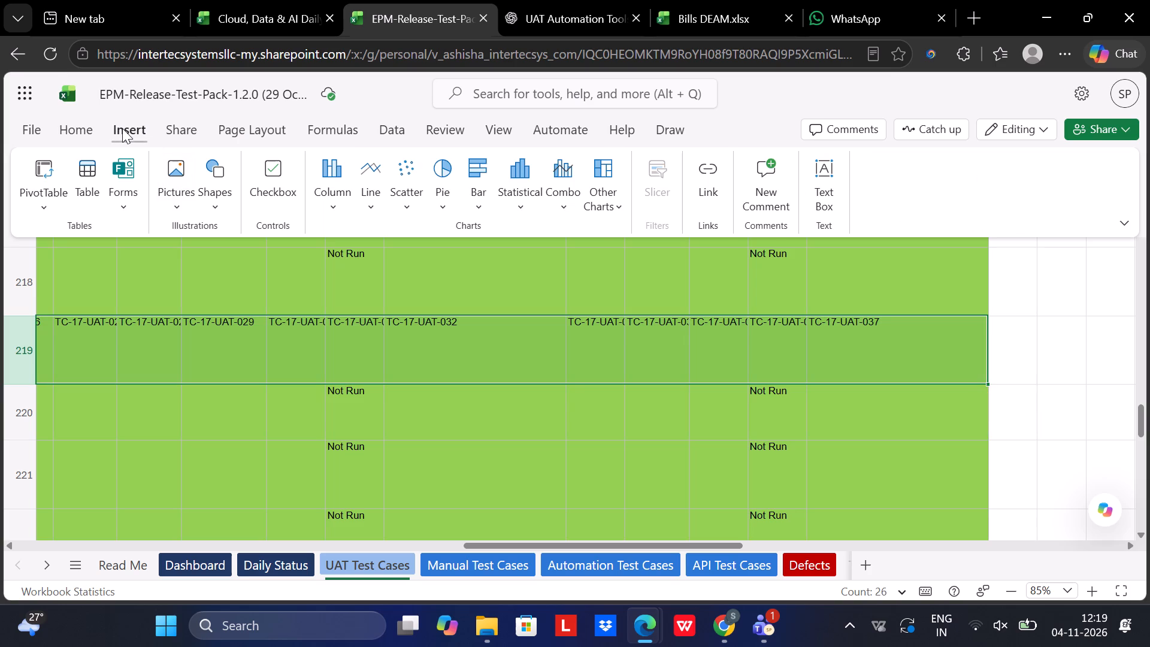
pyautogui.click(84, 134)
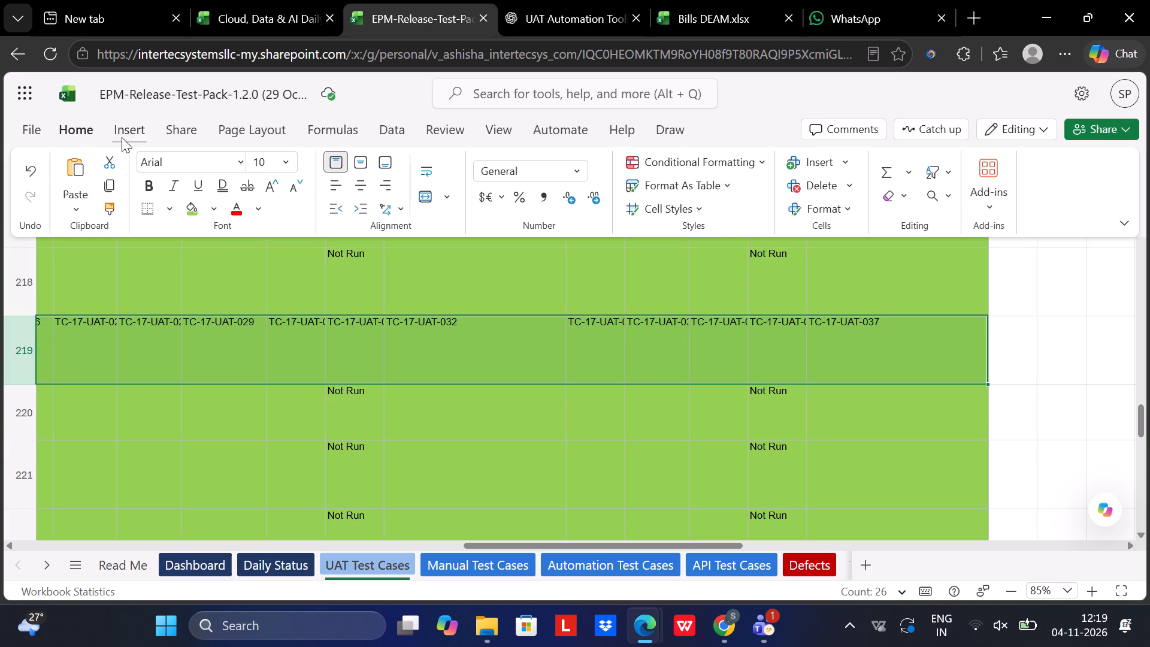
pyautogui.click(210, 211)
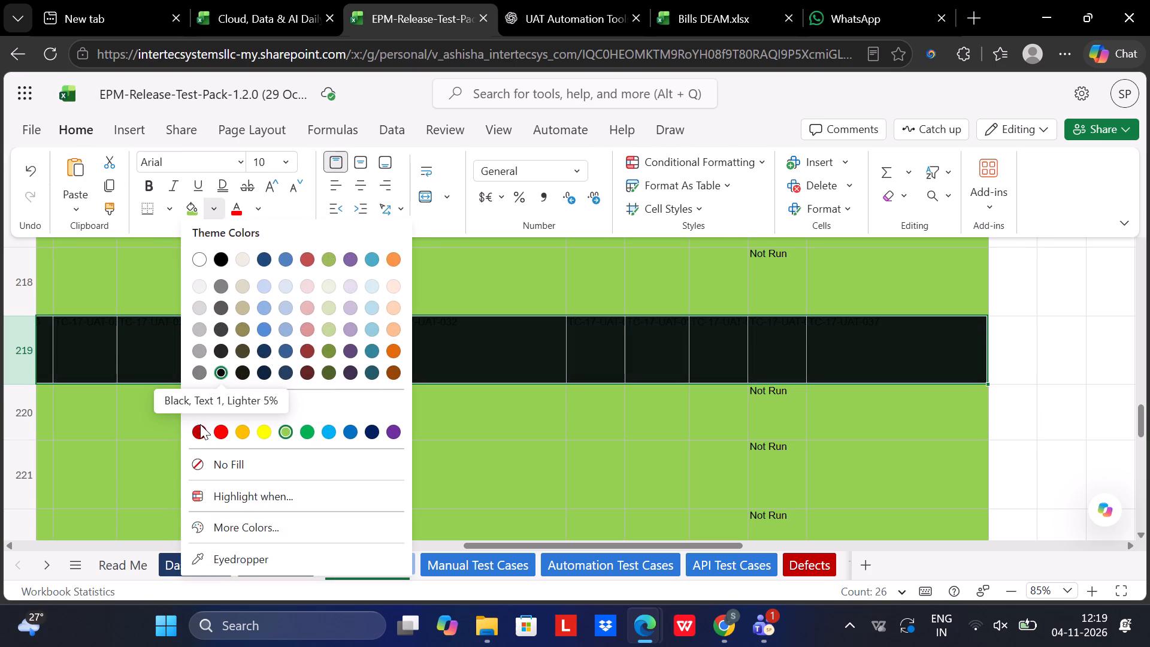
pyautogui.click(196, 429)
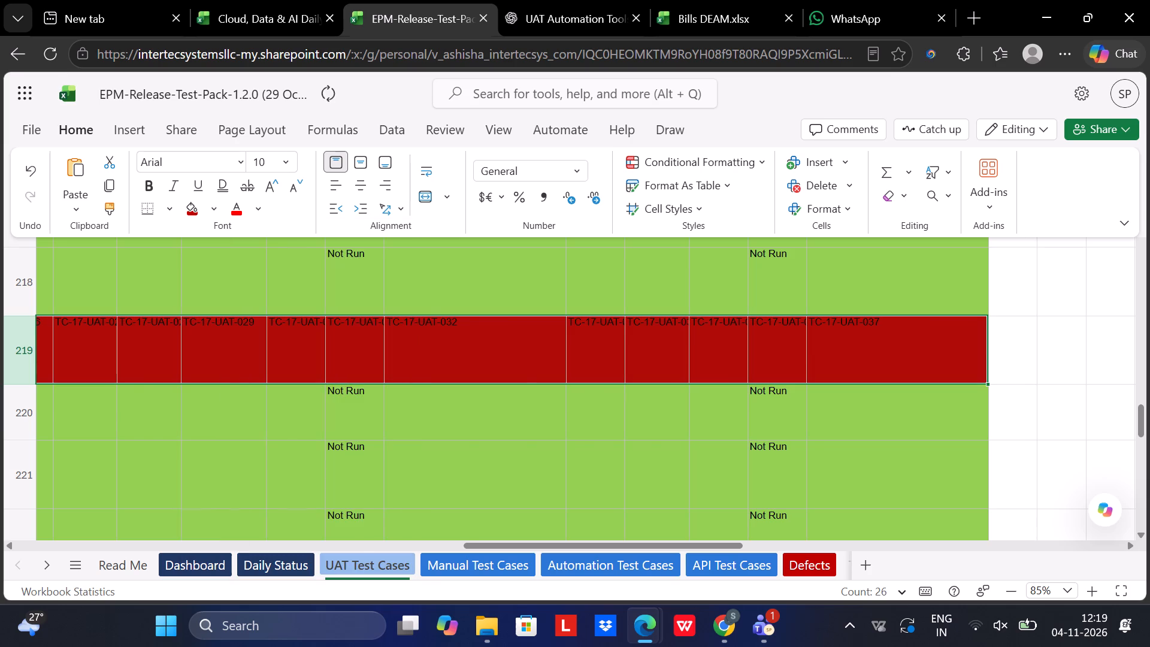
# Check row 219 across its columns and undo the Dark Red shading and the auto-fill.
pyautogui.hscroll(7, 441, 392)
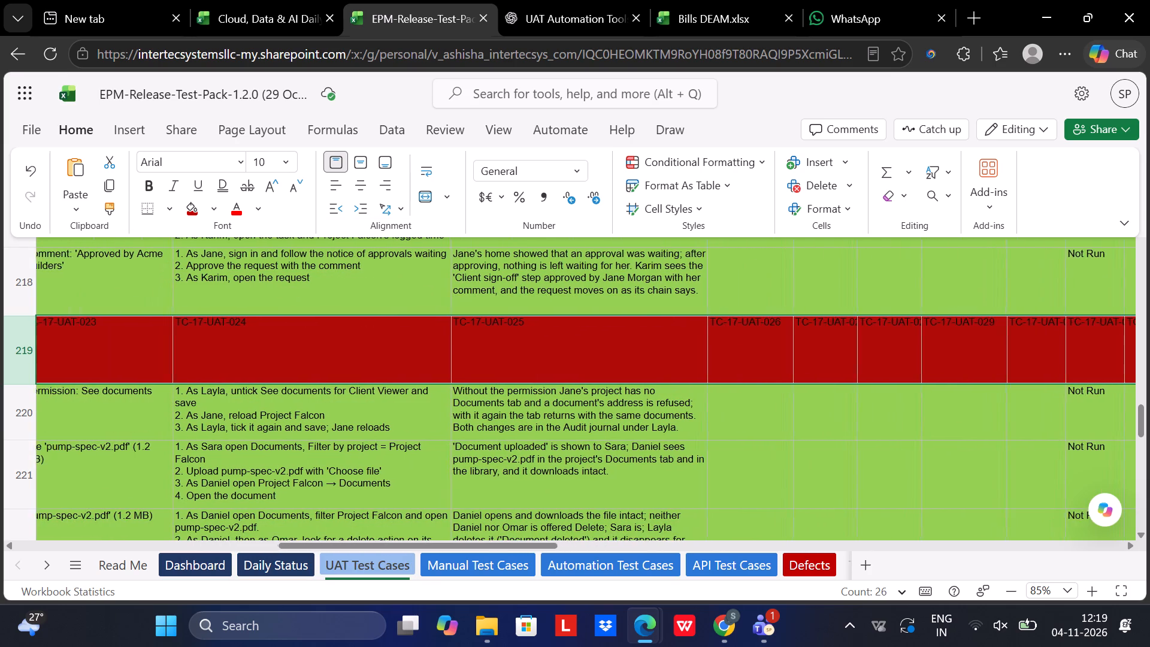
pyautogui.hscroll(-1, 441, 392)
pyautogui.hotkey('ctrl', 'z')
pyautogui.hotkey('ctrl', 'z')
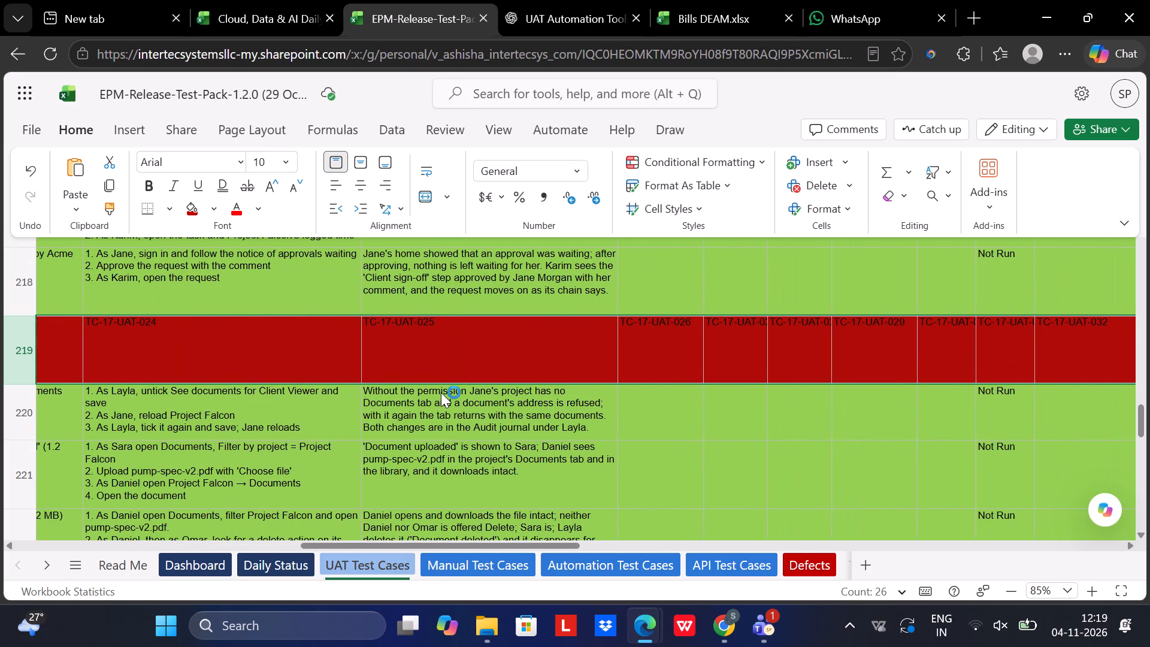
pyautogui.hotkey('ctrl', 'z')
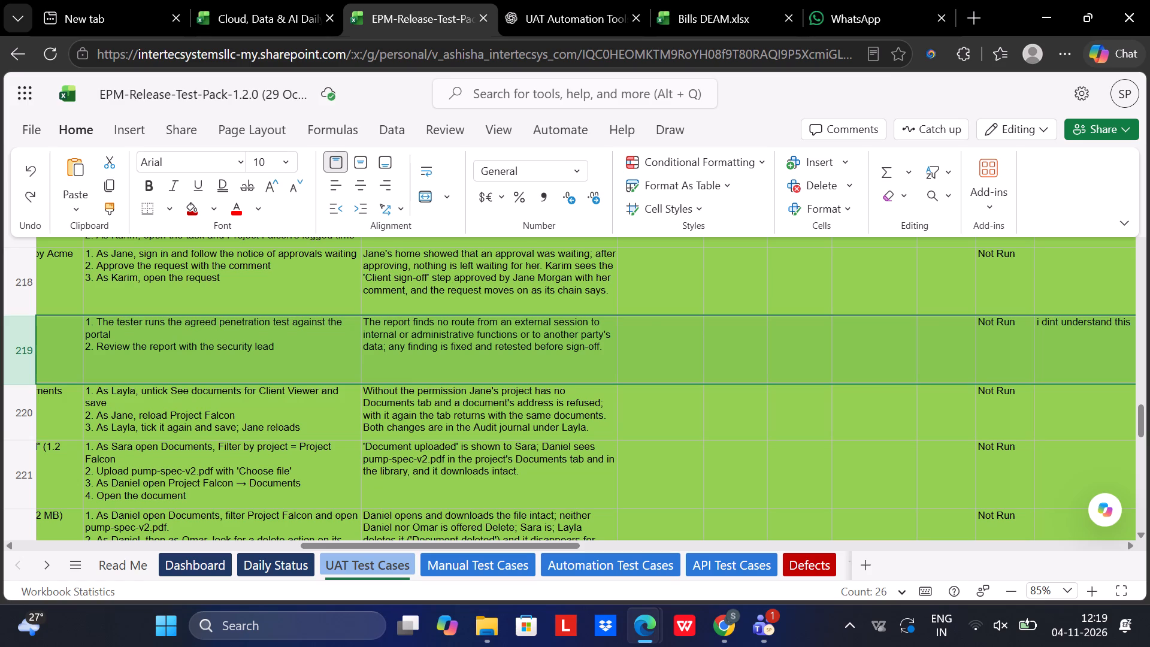
# Shade row 219, columns A to Z, with the standard Red fill.
pyautogui.click(214, 209)
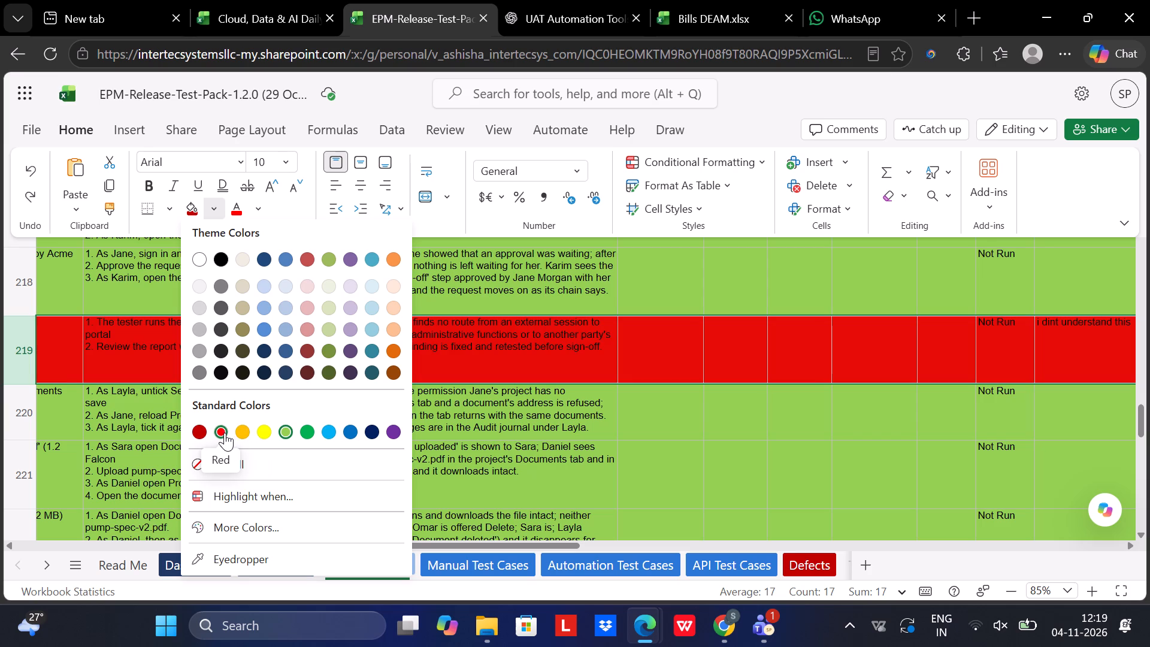
pyautogui.click(223, 428)
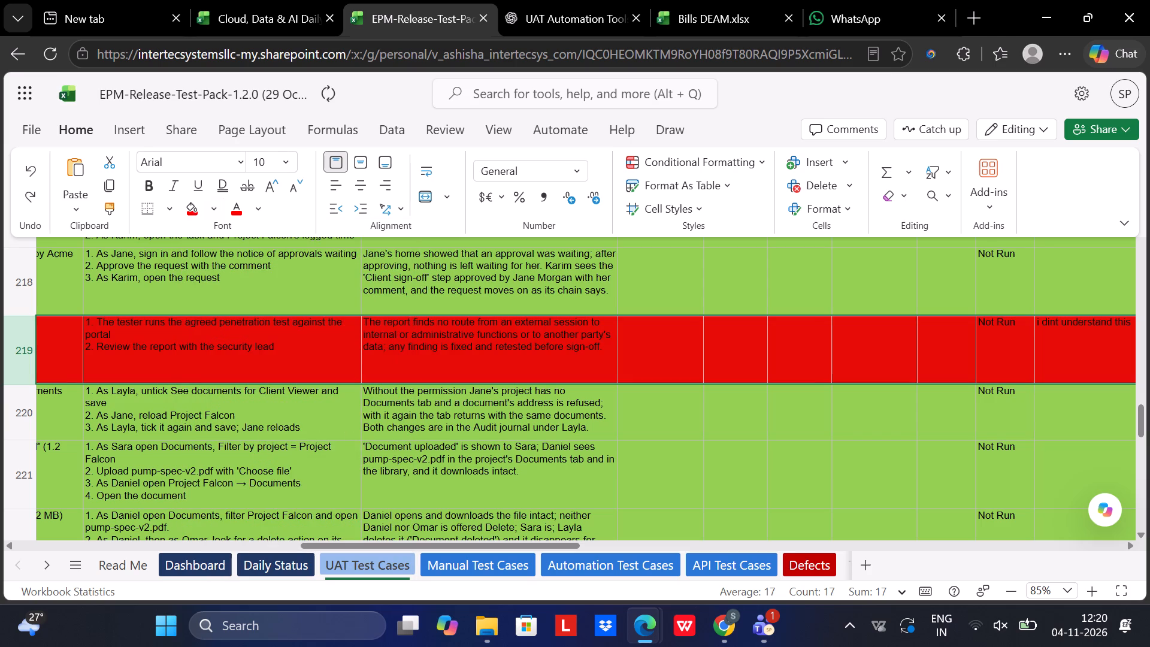
# Look through the tester comments from about row 186 to row 211 and examine row 209 across its columns.
pyautogui.scroll(7, 369, 378)
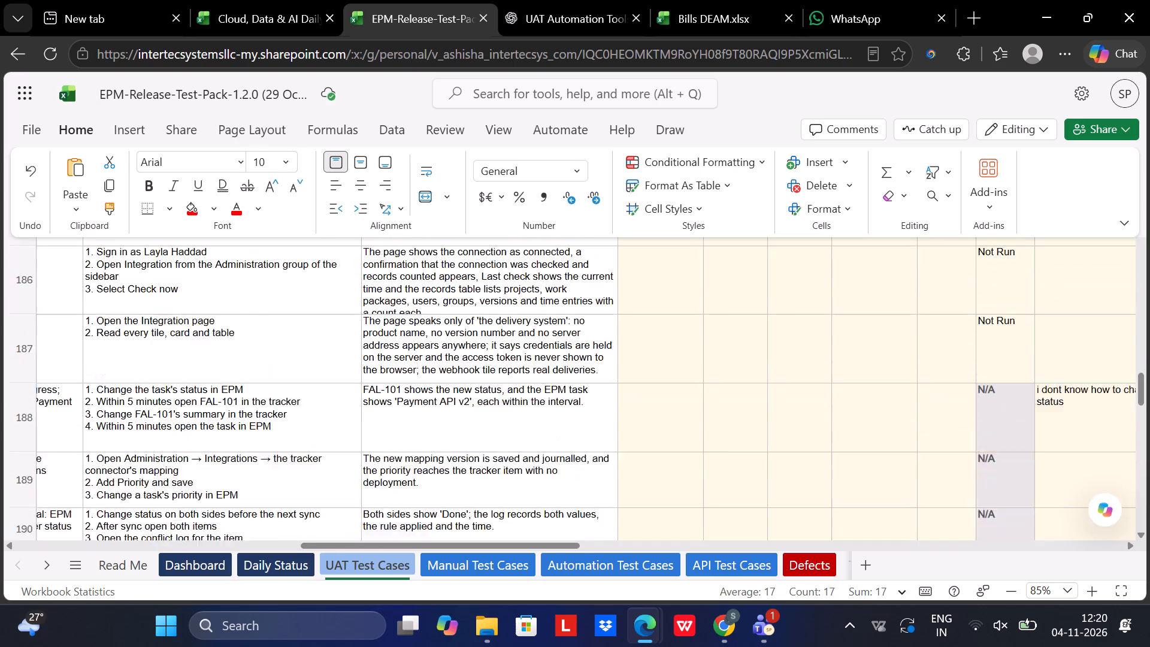
pyautogui.scroll(-8, 369, 378)
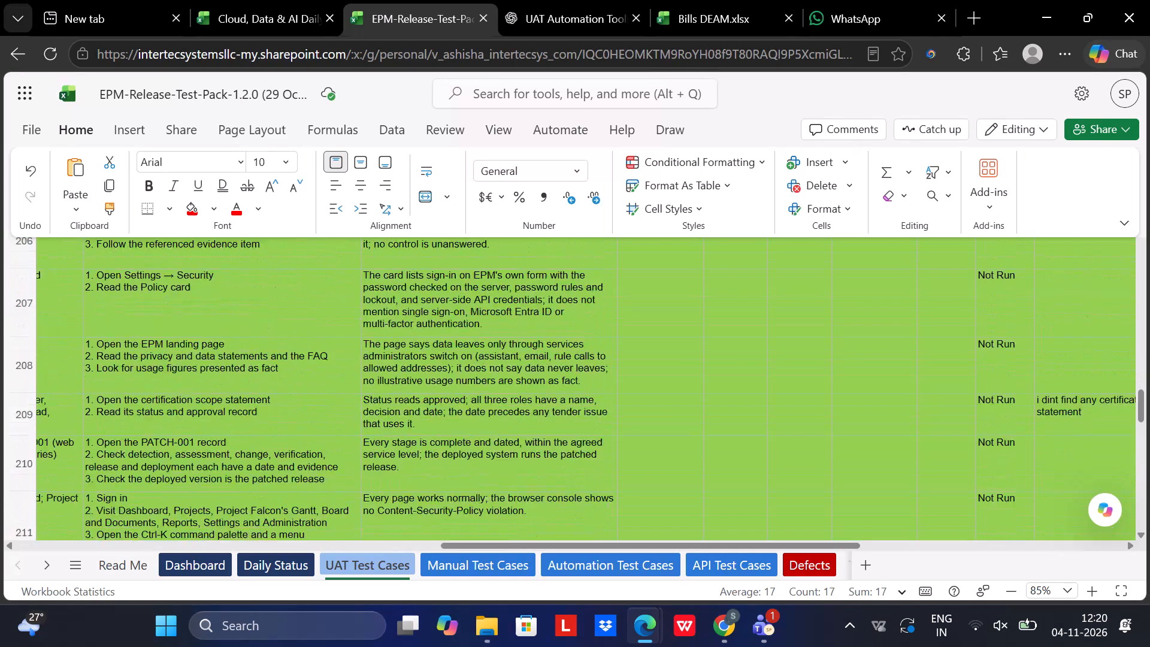
pyautogui.scroll(-3, 369, 378)
pyautogui.scroll(2, 369, 378)
pyautogui.hscroll(-2, 369, 378)
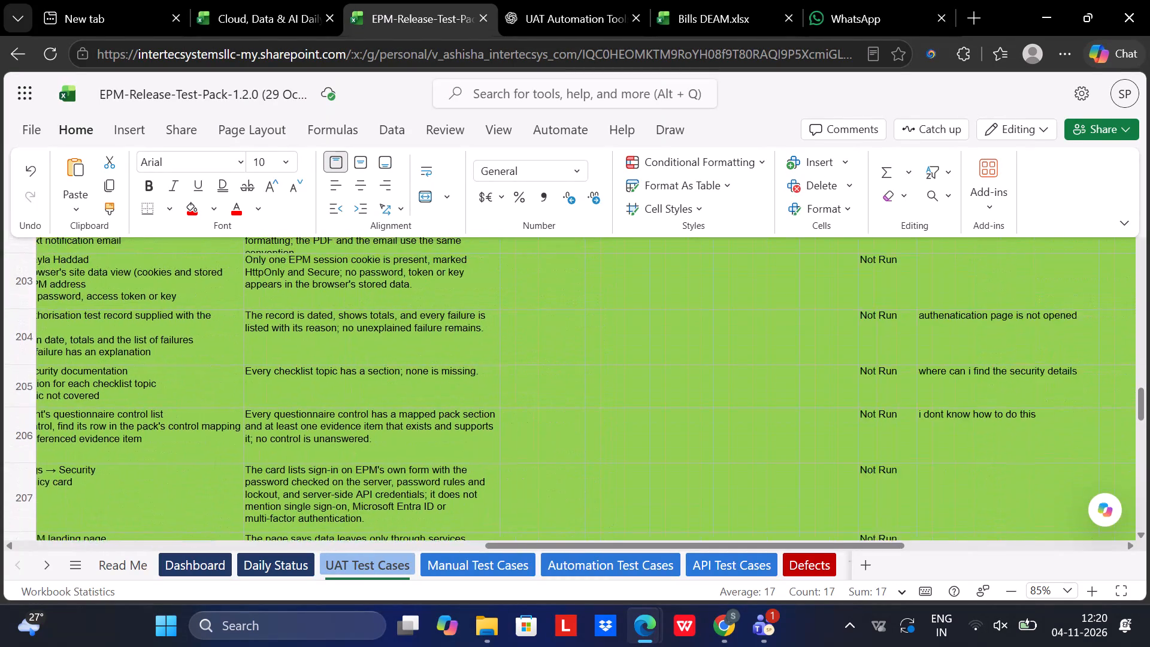
pyautogui.scroll(-3, 369, 378)
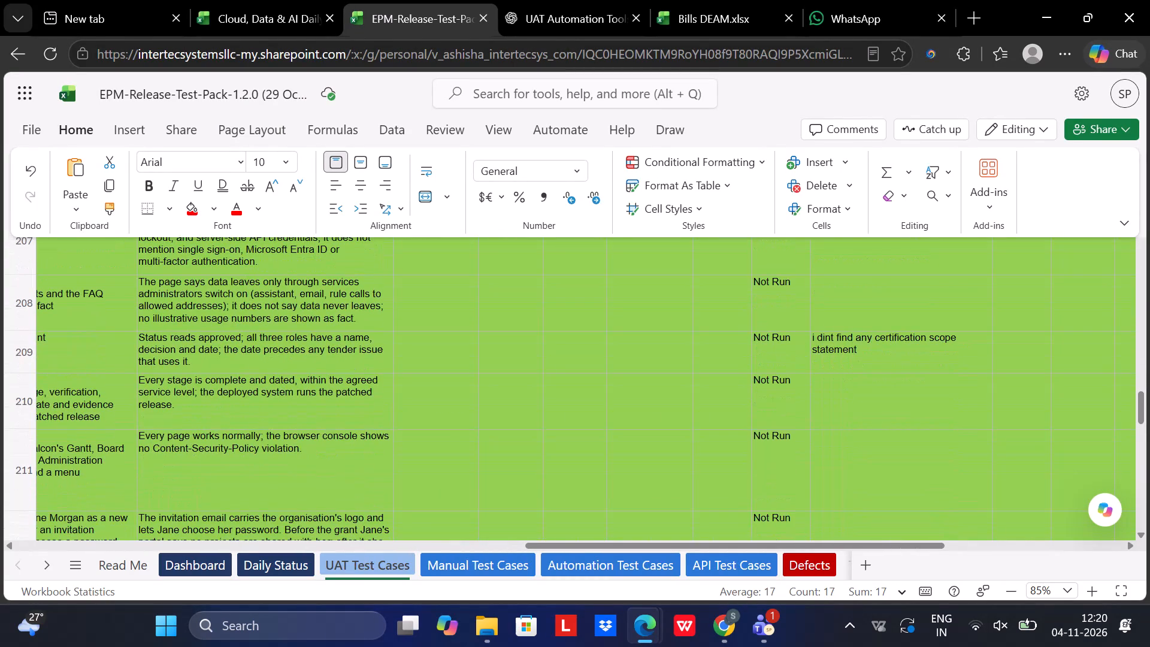
pyautogui.click(170, 370)
pyautogui.hscroll(2, 170, 370)
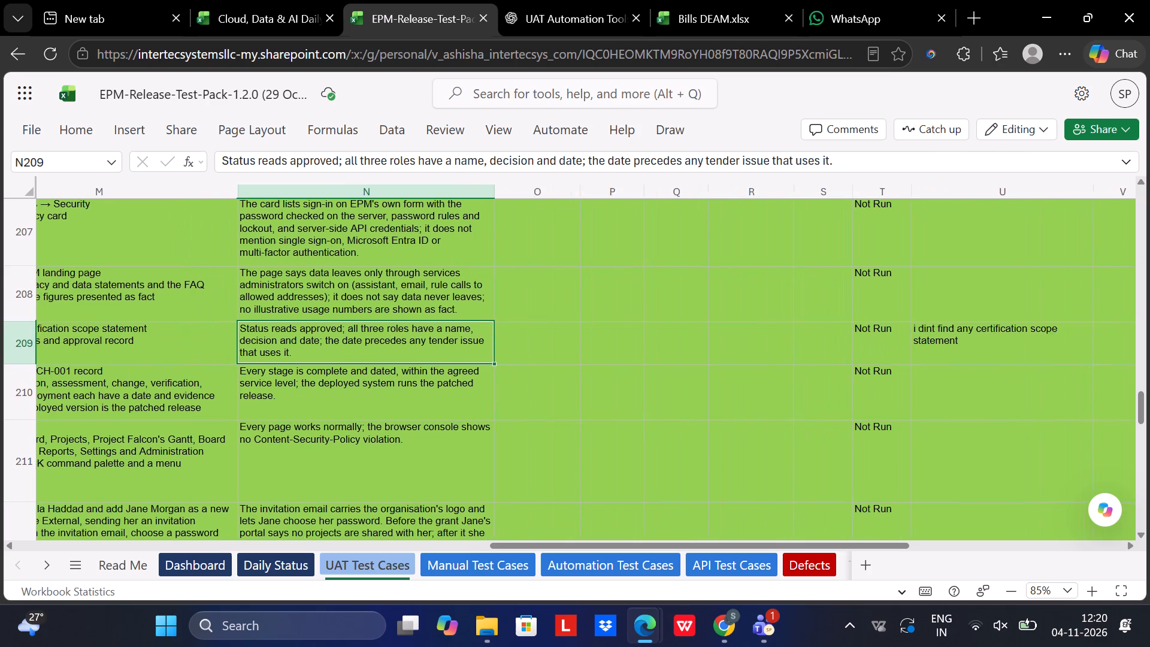
pyautogui.hscroll(6, 170, 370)
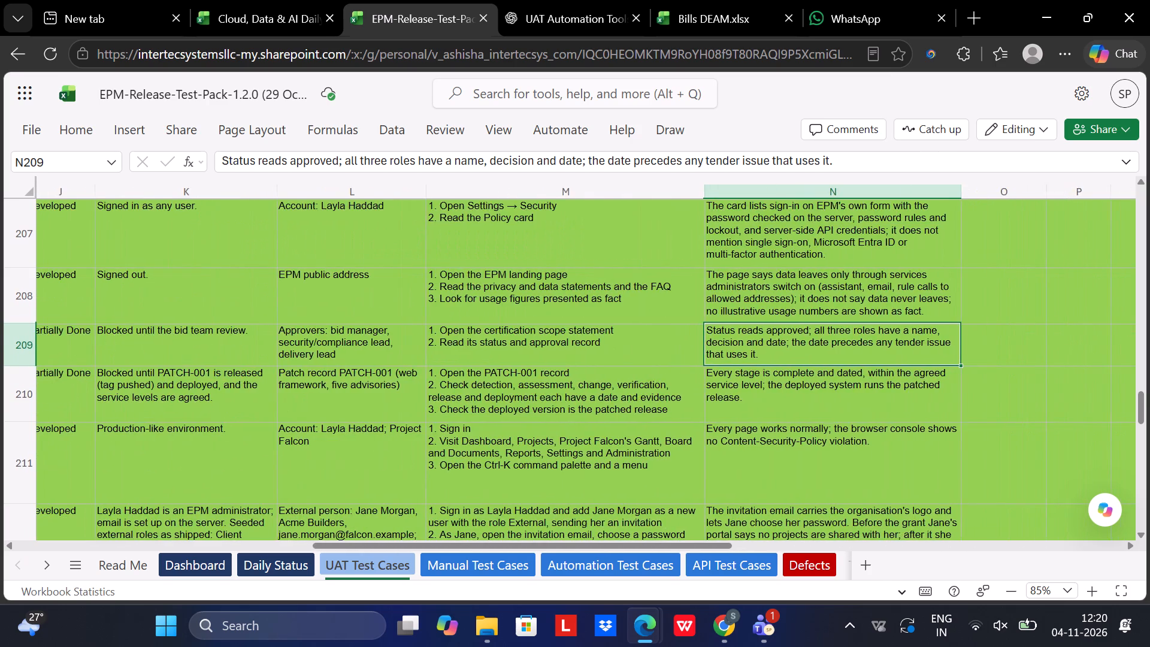
pyautogui.hscroll(5, 170, 370)
# Shade row 209 of the UAT test cases, columns A to Z, with the standard Dark Red fill.
pyautogui.click(53, 347)
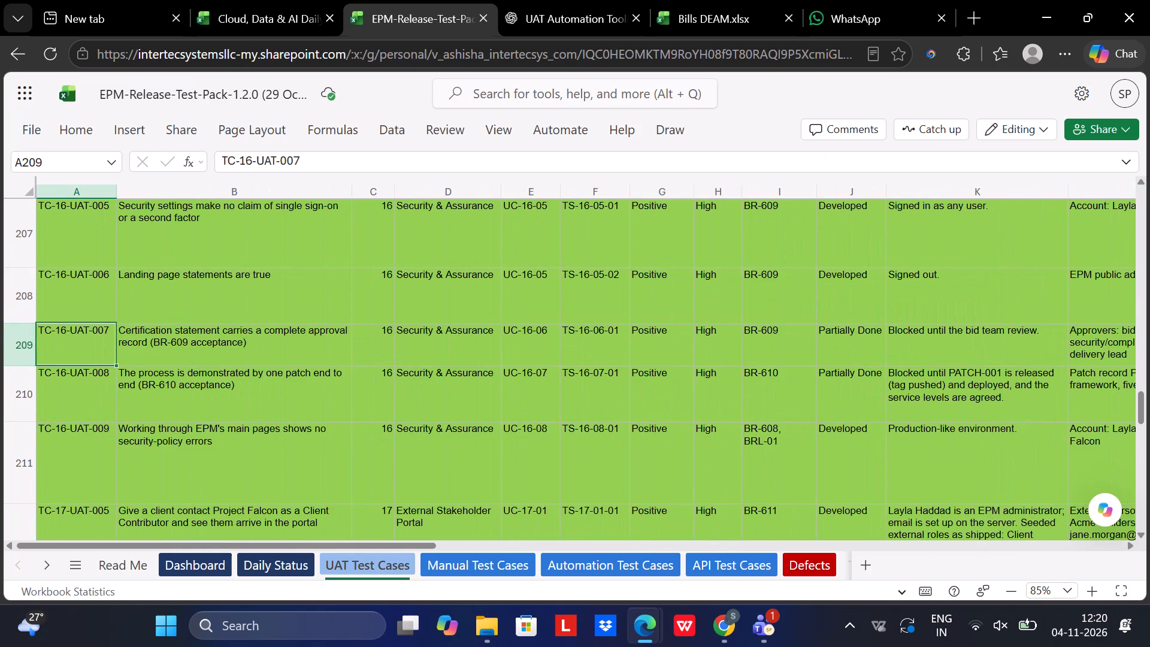
pyautogui.moveTo(117, 365); pyautogui.dragTo(180, 361)
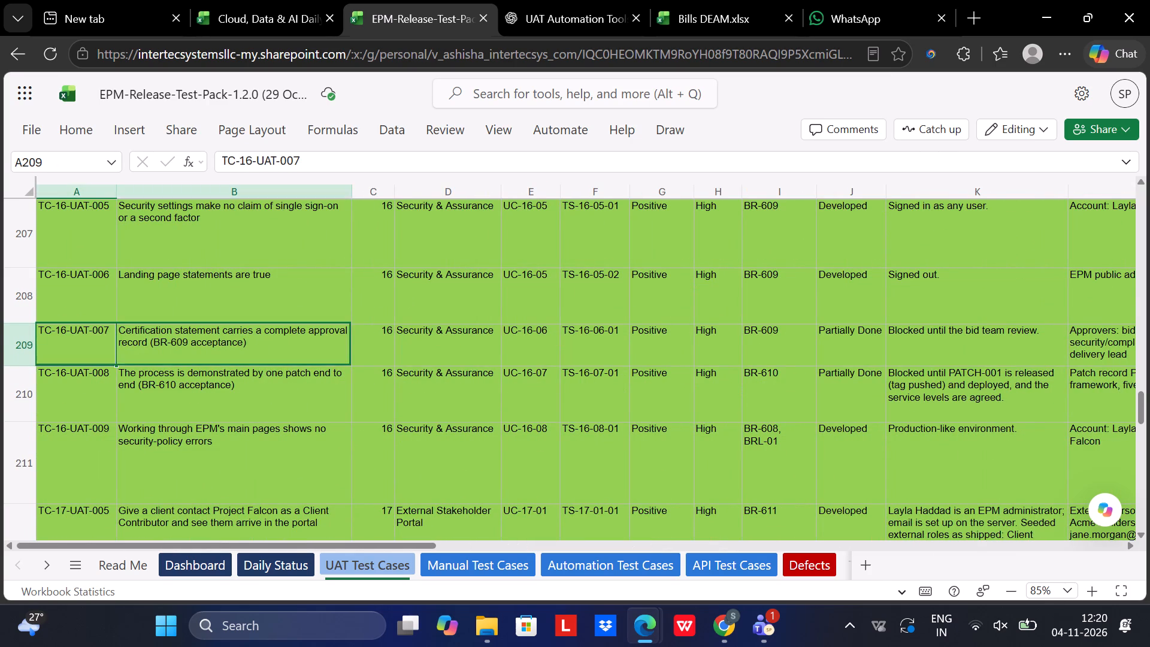
pyautogui.moveTo(180, 361); pyautogui.dragTo(858, 361)
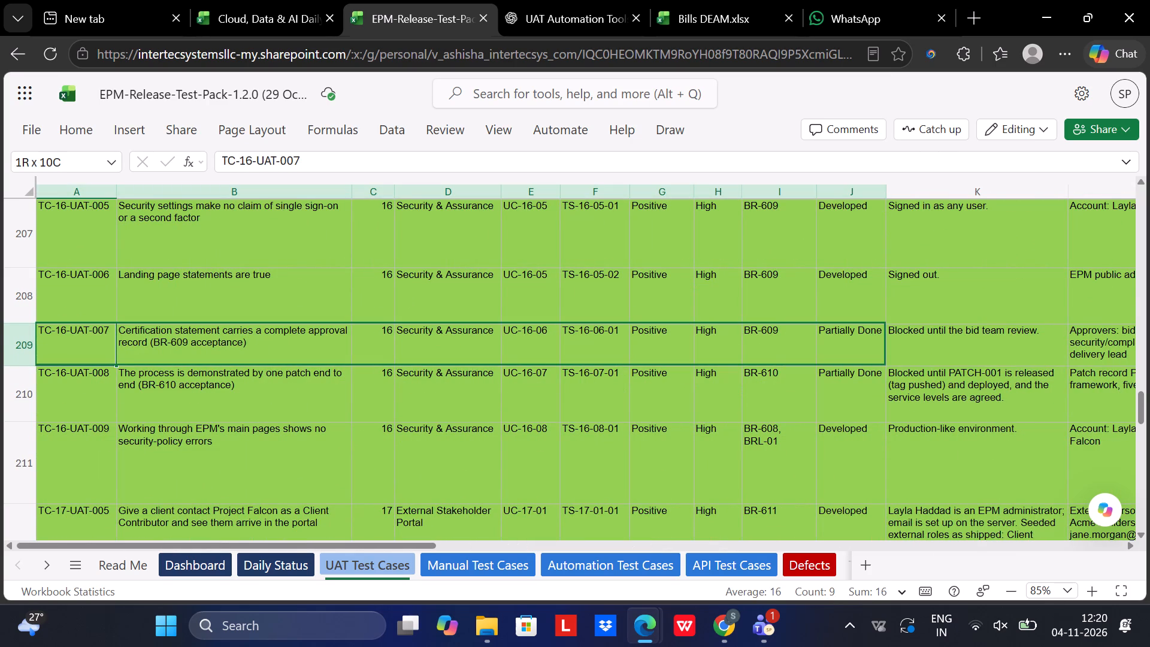
pyautogui.moveTo(858, 361); pyautogui.dragTo(1071, 358)
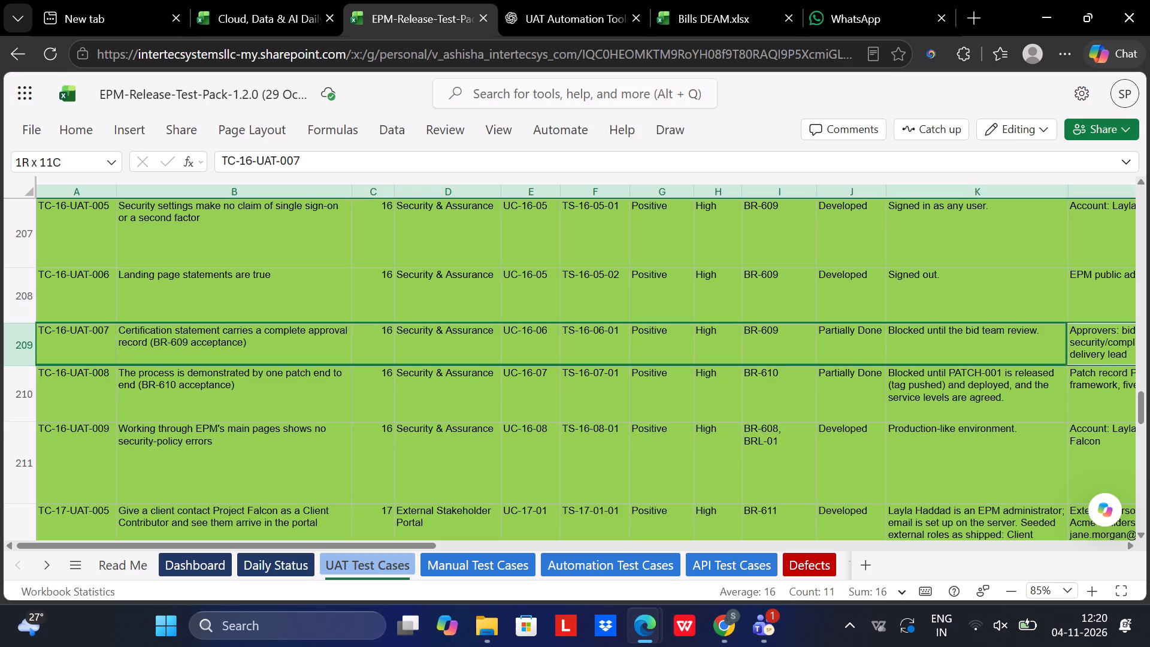
pyautogui.moveTo(1071, 358); pyautogui.dragTo(859, 365)
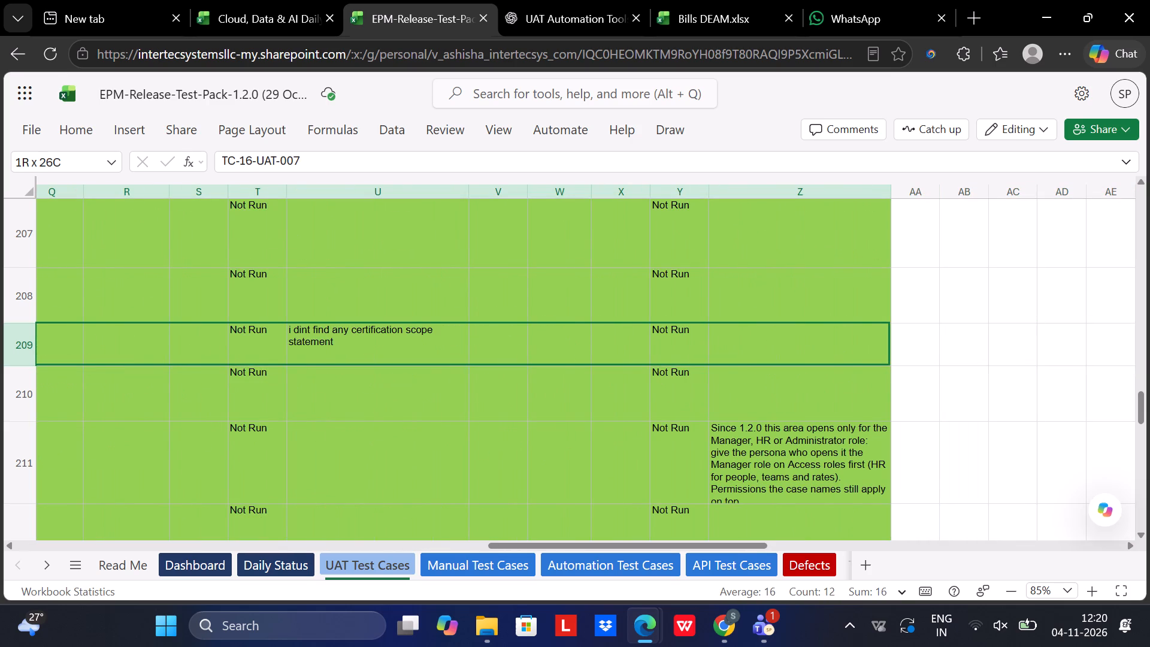
pyautogui.moveTo(859, 365); pyautogui.dragTo(859, 364)
pyautogui.hotkey('ctrl', 'z')
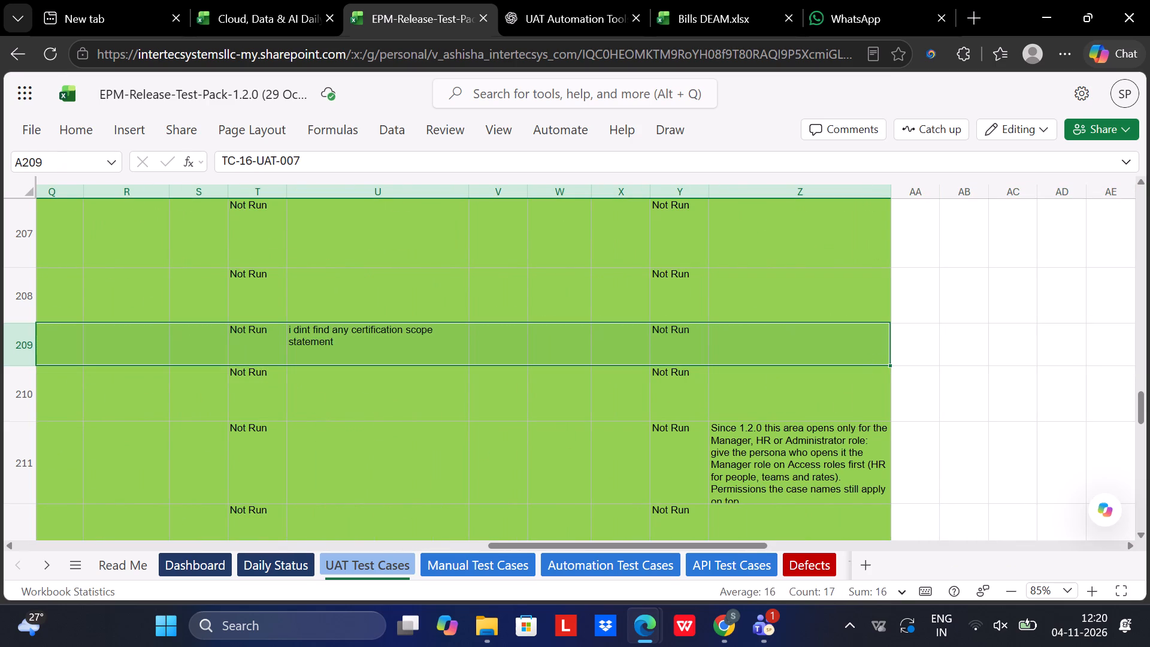
pyautogui.click(130, 126)
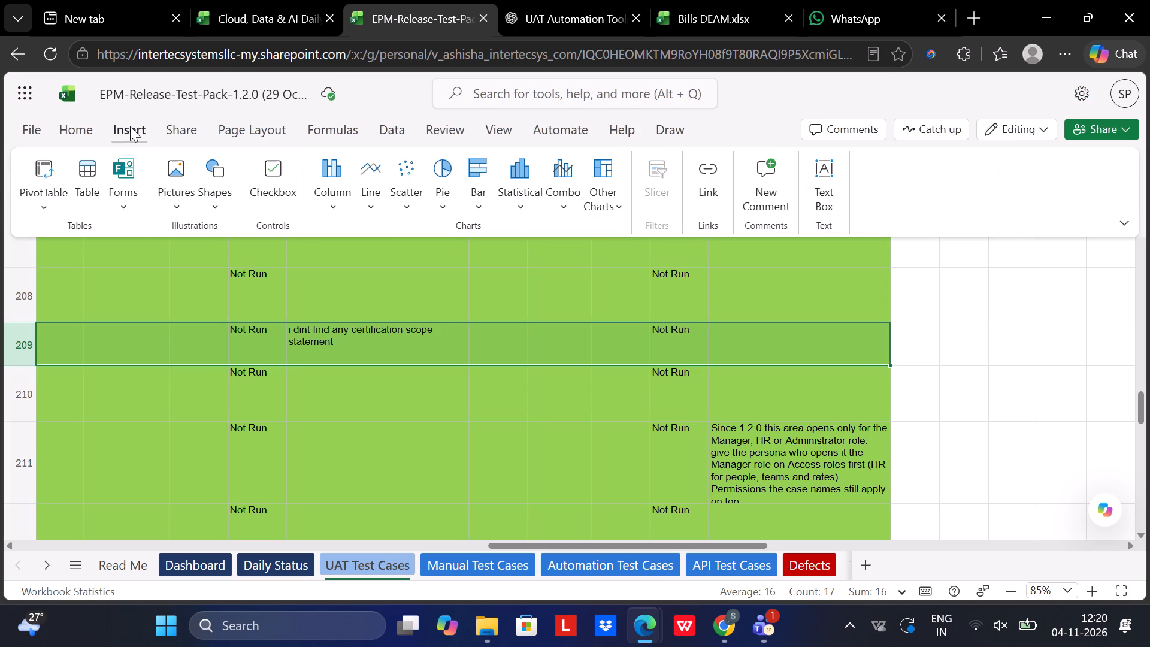
pyautogui.click(87, 124)
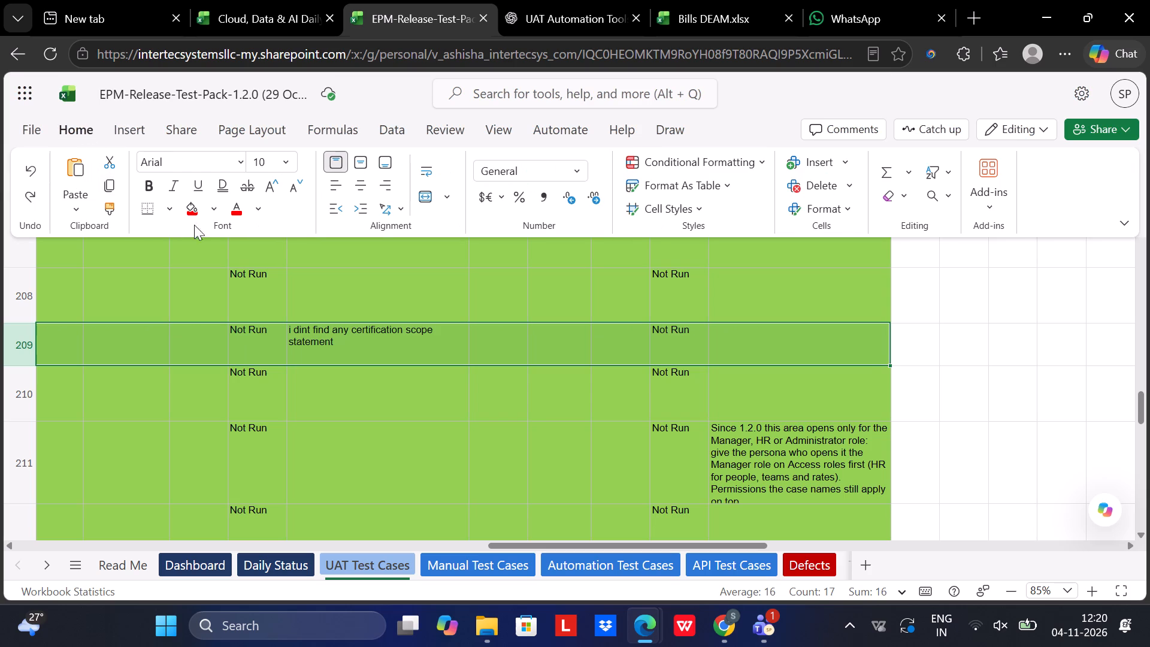
pyautogui.click(211, 213)
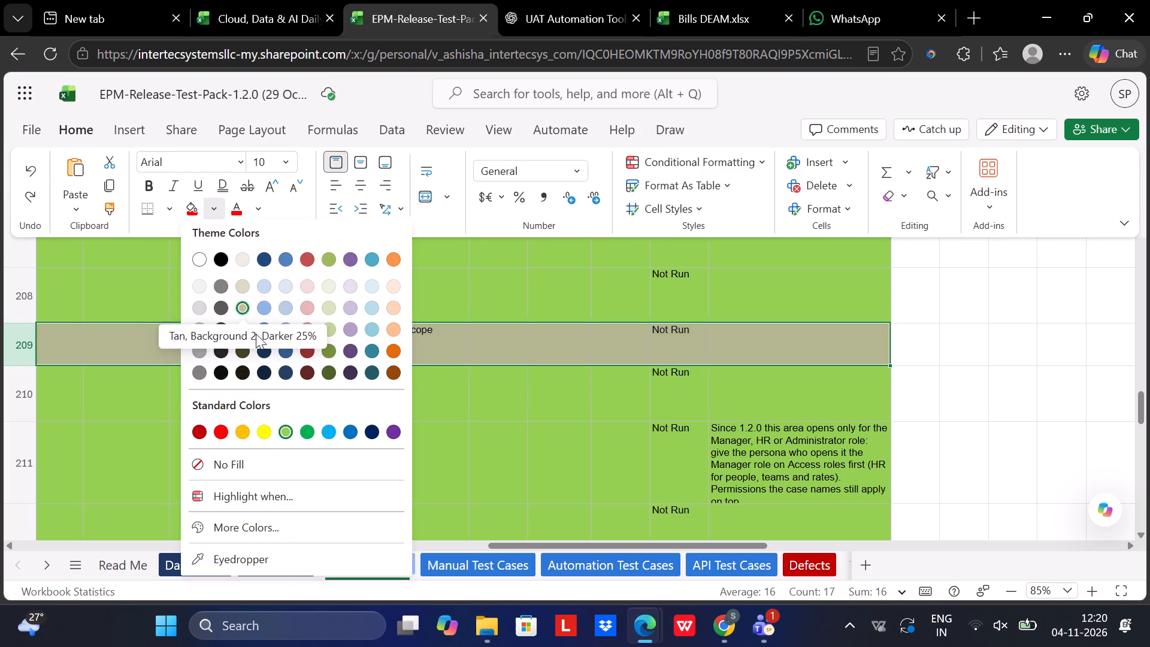
pyautogui.click(203, 434)
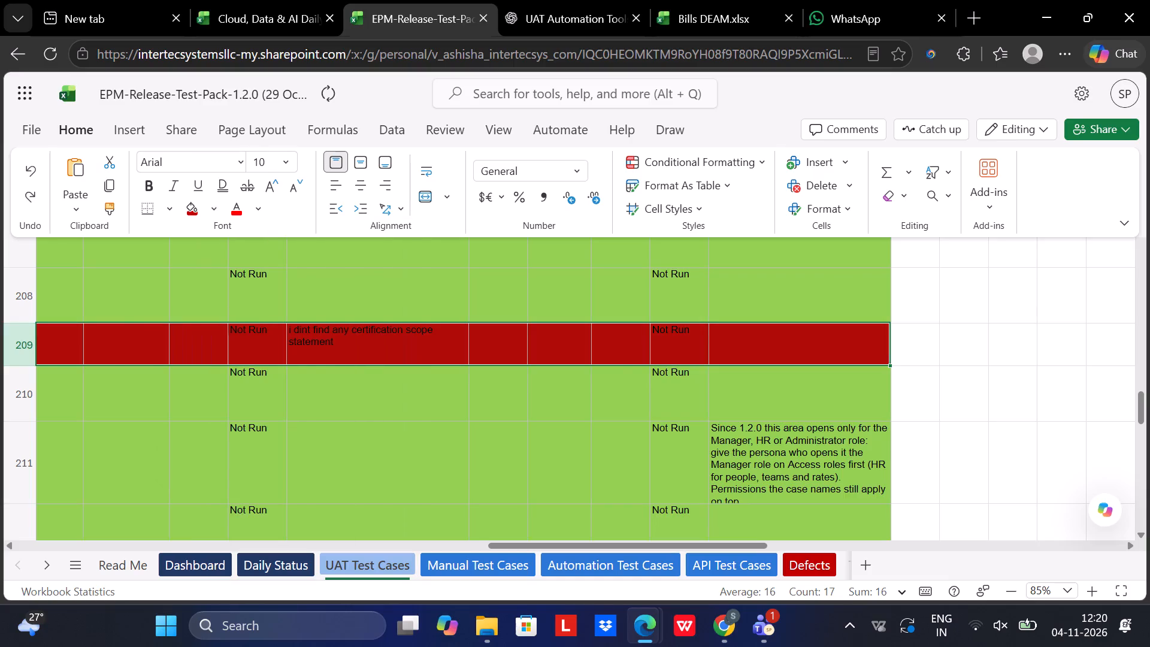
# Shade rows 204 to 206 of the UAT test cases, columns A to Z, with the standard Red fill.
pyautogui.hscroll(3, 365, 402)
pyautogui.scroll(1, 365, 402)
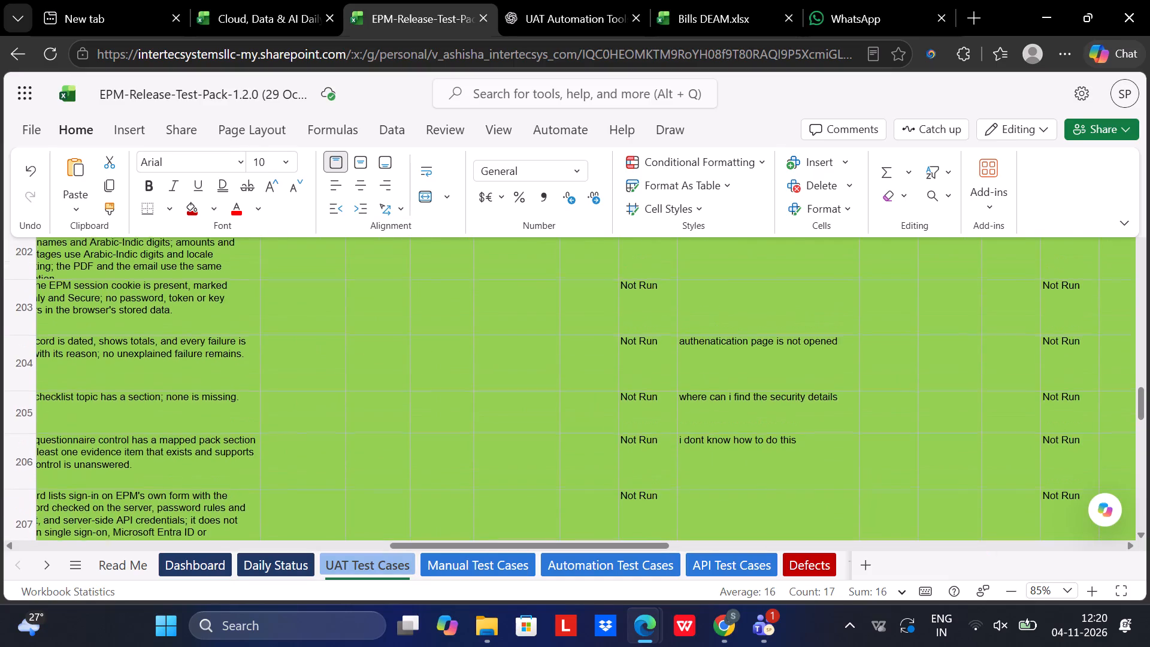
pyautogui.scroll(1, 365, 402)
pyautogui.hscroll(5, 365, 402)
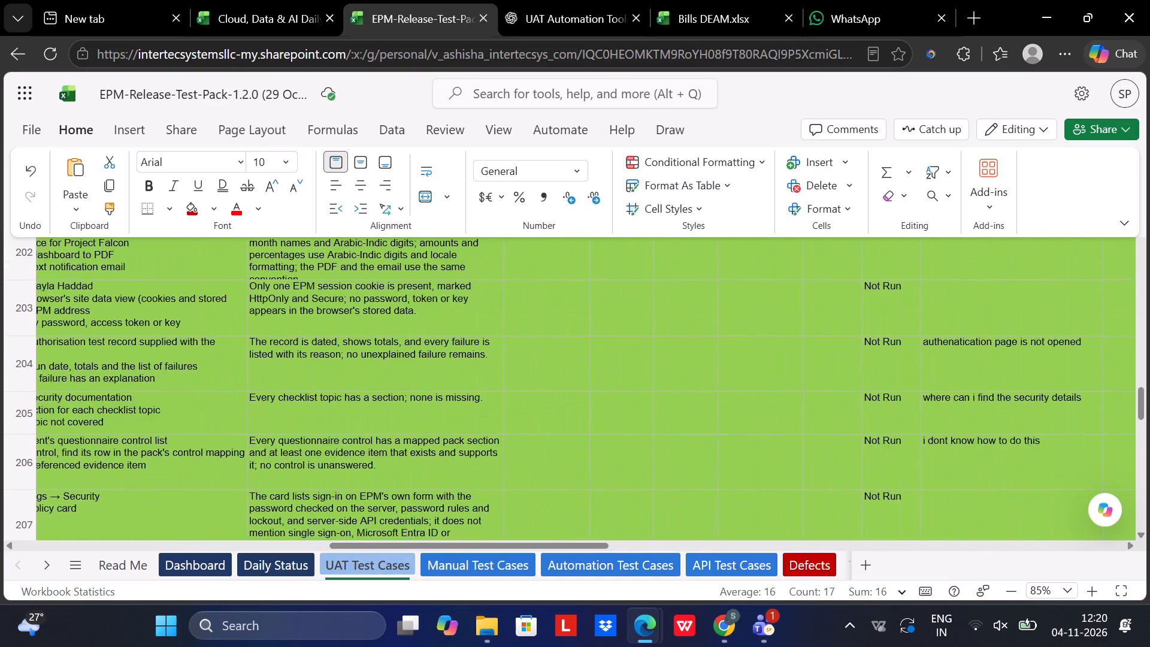
pyautogui.hscroll(5, 365, 402)
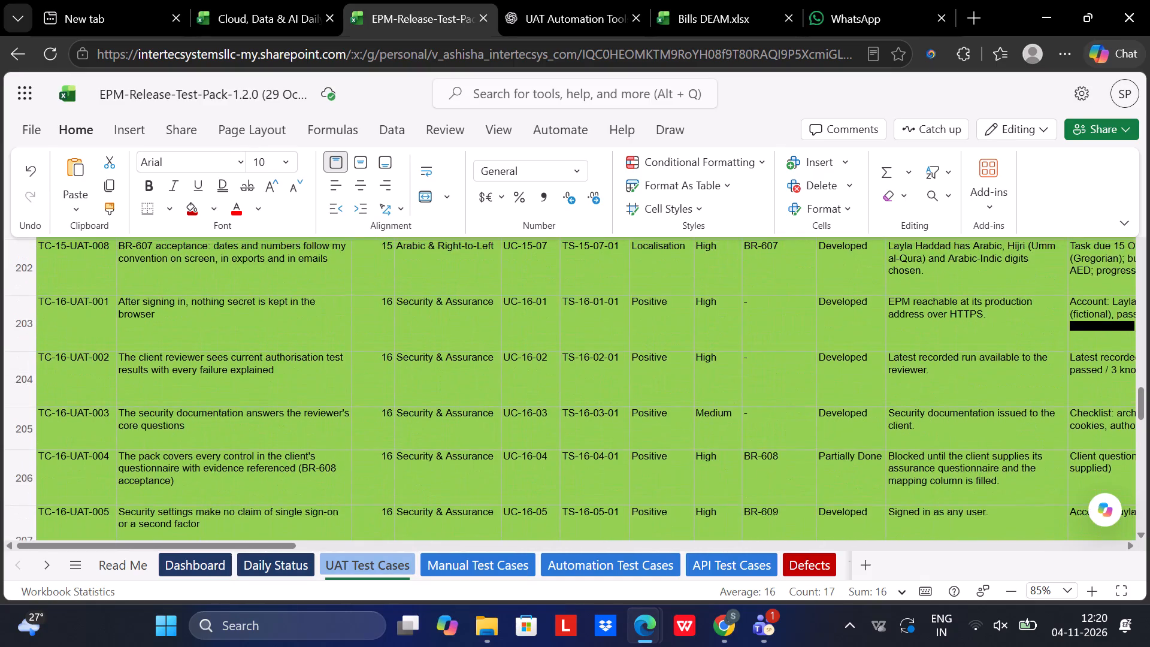
pyautogui.hscroll(-9, 365, 402)
pyautogui.click(452, 401)
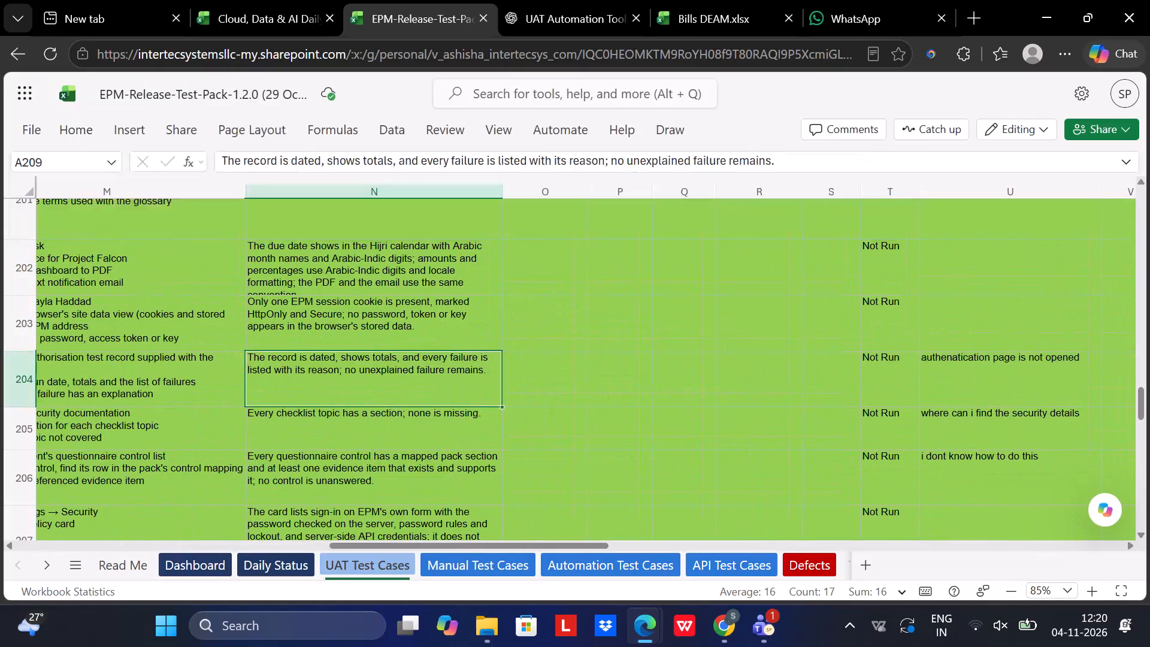
pyautogui.hscroll(8, 452, 401)
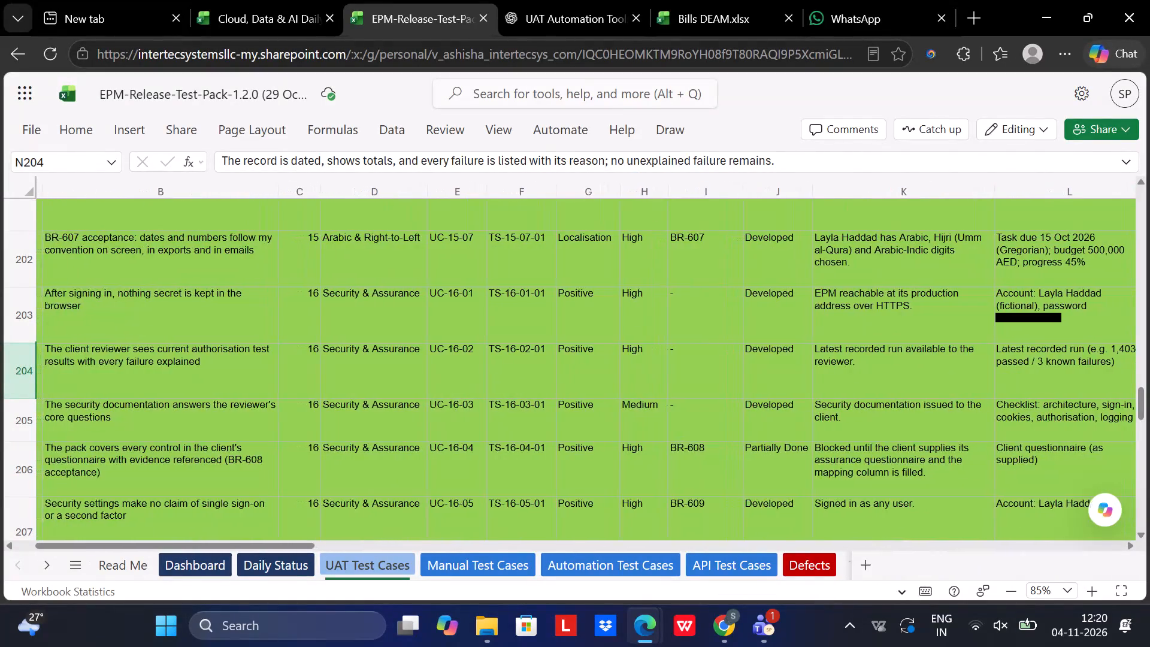
pyautogui.hscroll(3, 452, 401)
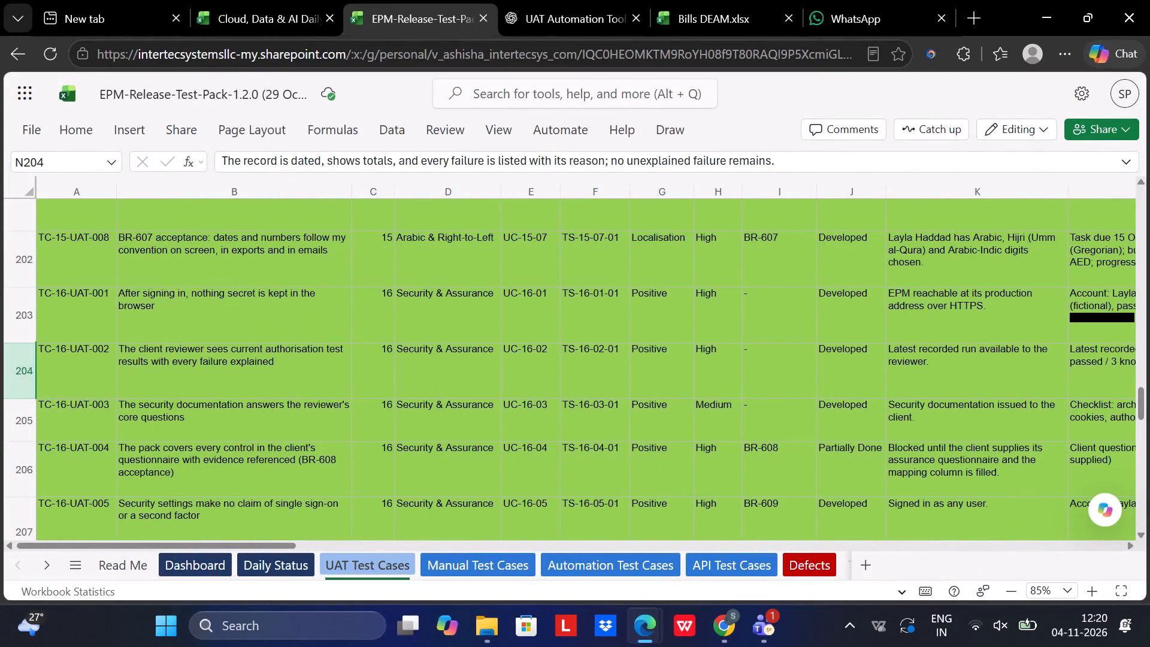
pyautogui.moveTo(55, 362); pyautogui.dragTo(205, 483)
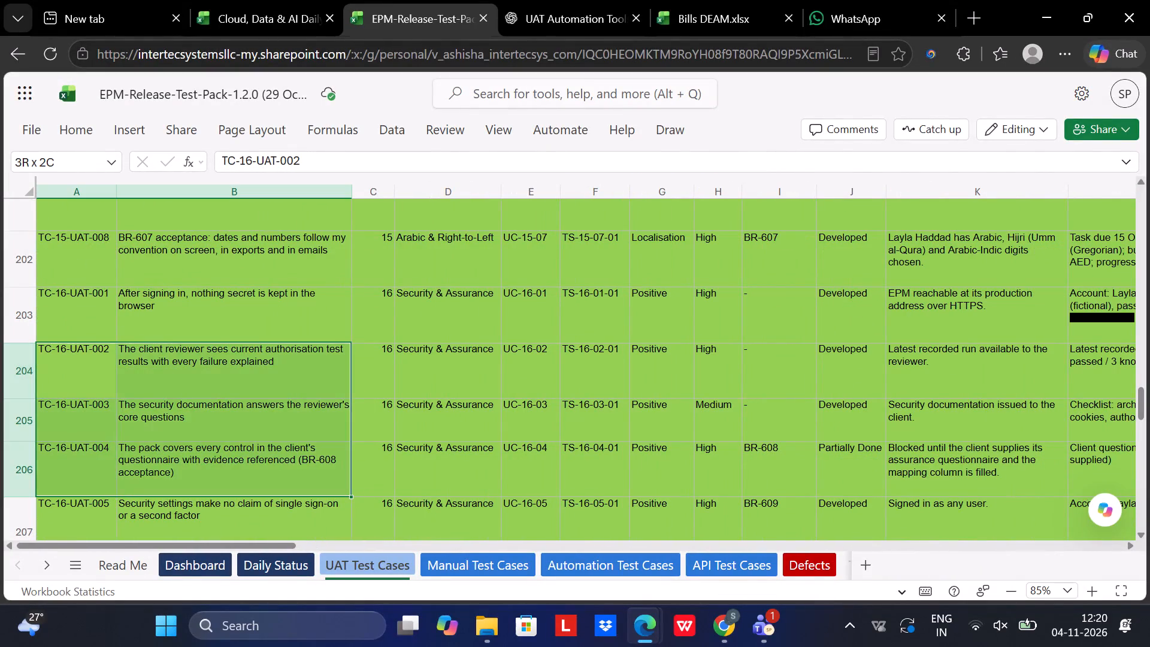
pyautogui.moveTo(205, 483); pyautogui.dragTo(546, 446)
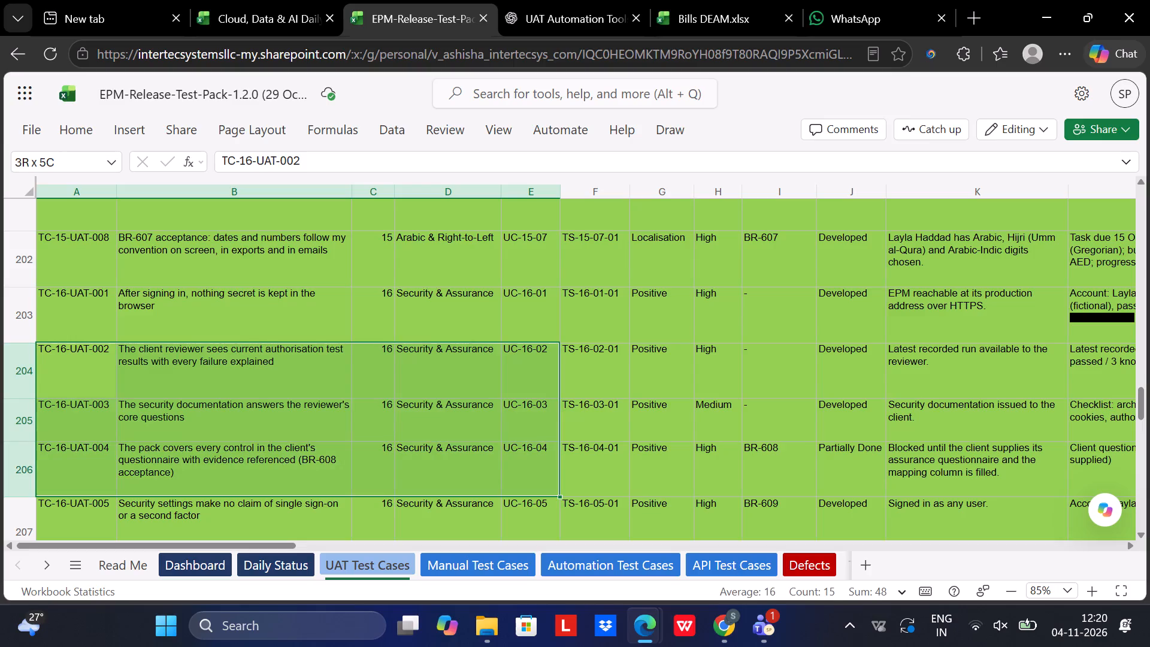
pyautogui.moveTo(546, 446); pyautogui.dragTo(636, 448)
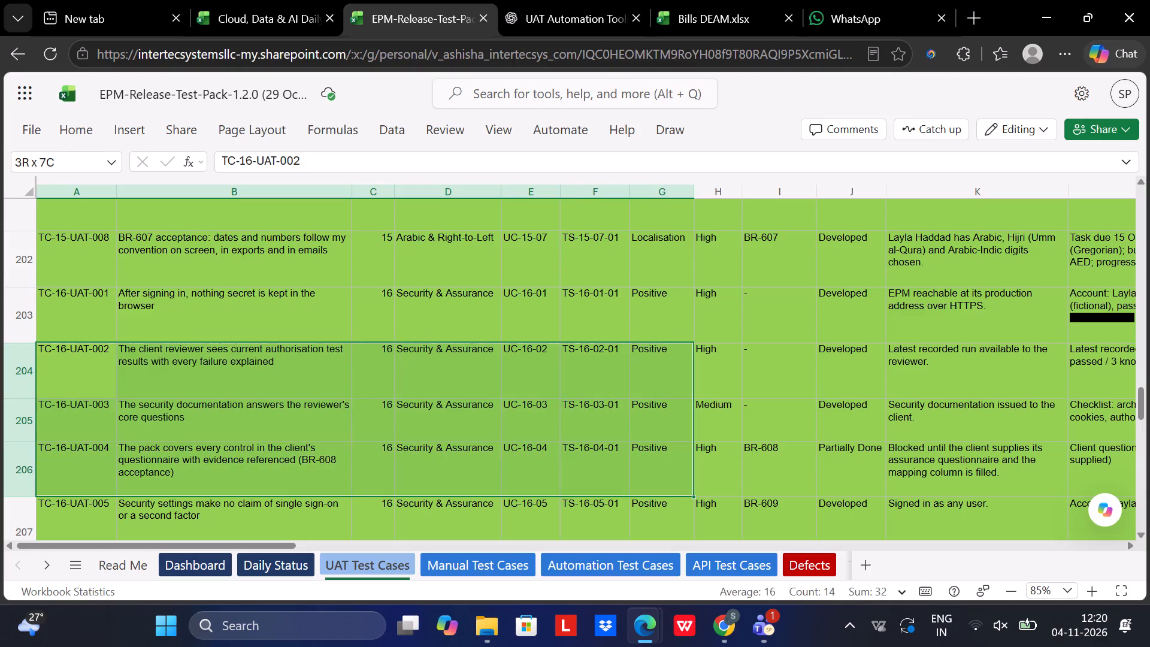
pyautogui.moveTo(636, 448); pyautogui.dragTo(788, 473)
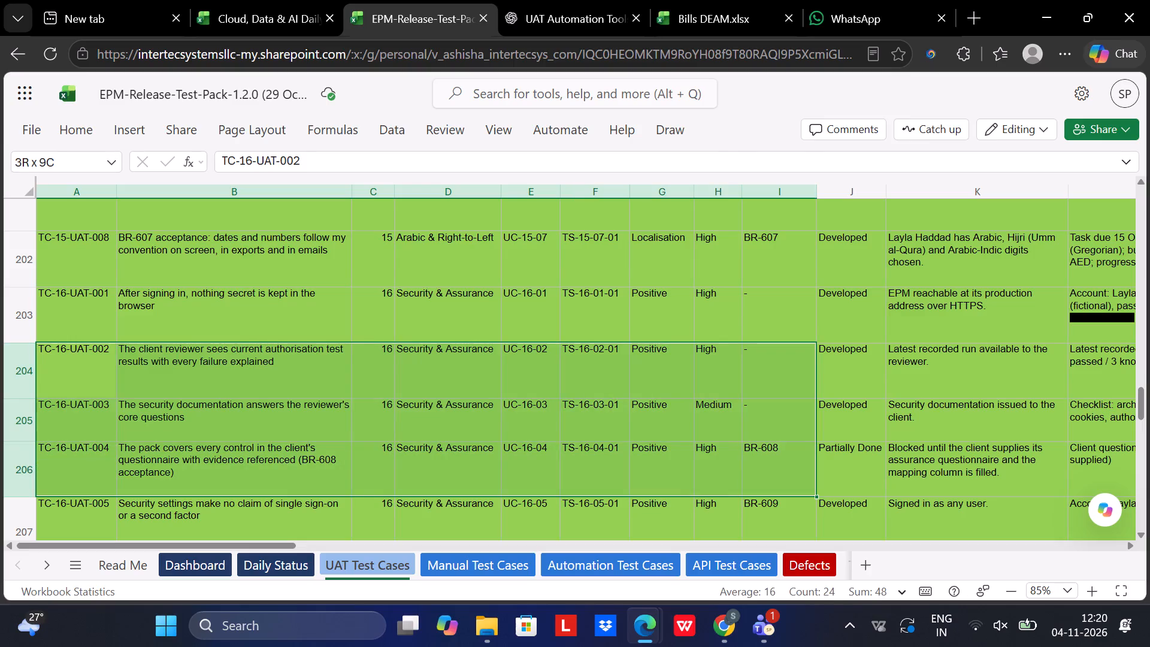
pyautogui.moveTo(788, 473); pyautogui.dragTo(1064, 471)
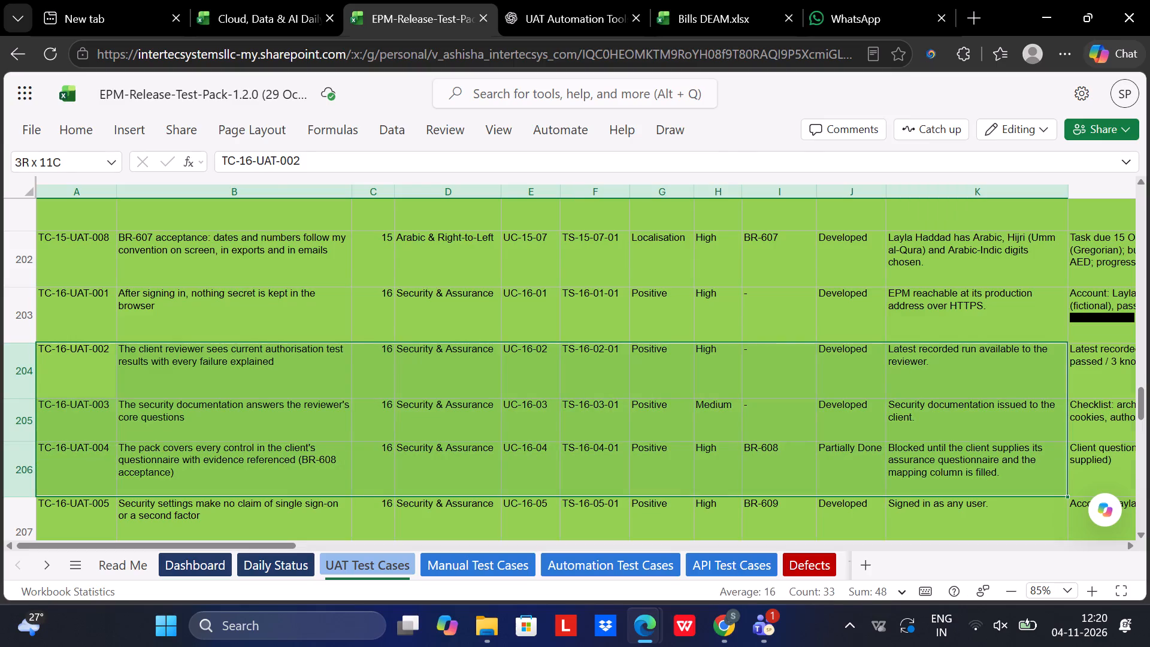
pyautogui.moveTo(1064, 471); pyautogui.dragTo(238, 403)
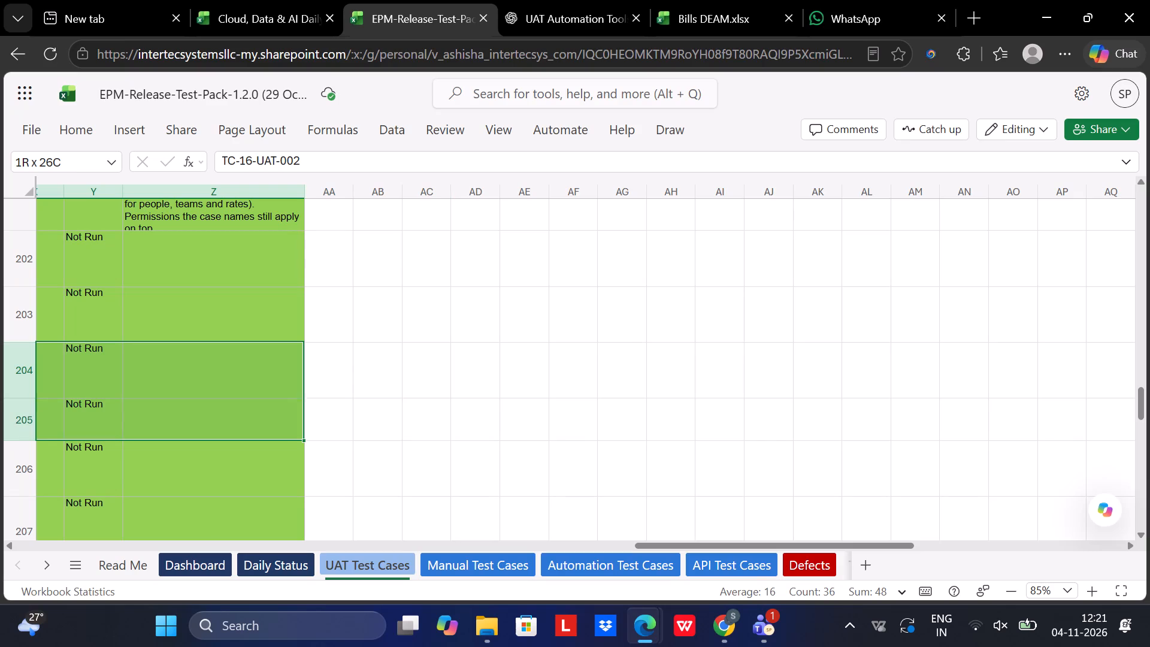
pyautogui.moveTo(238, 403); pyautogui.dragTo(253, 455)
pyautogui.hscroll(1, 253, 455)
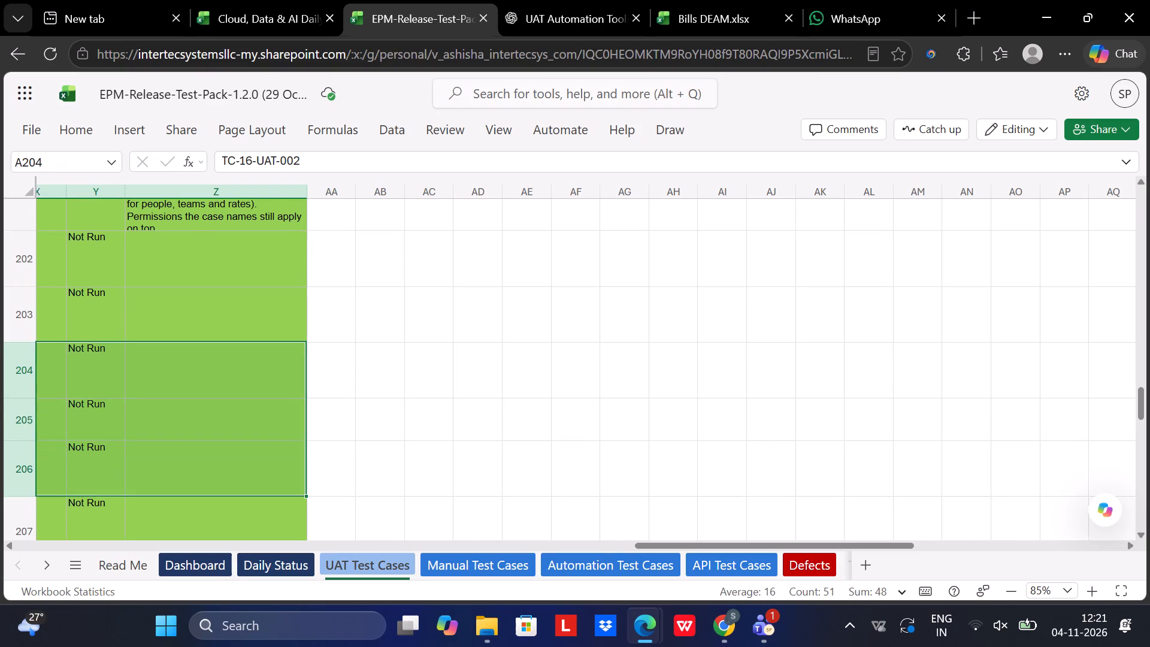
pyautogui.hscroll(6, 253, 455)
pyautogui.scroll(-1, 253, 455)
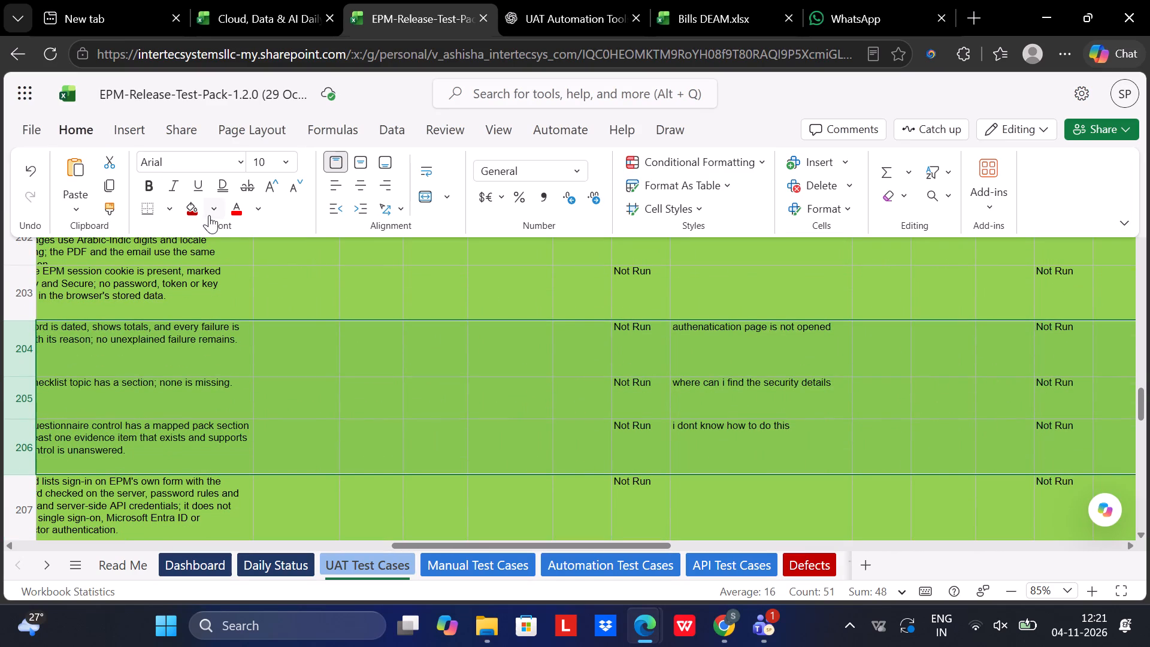
pyautogui.click(213, 208)
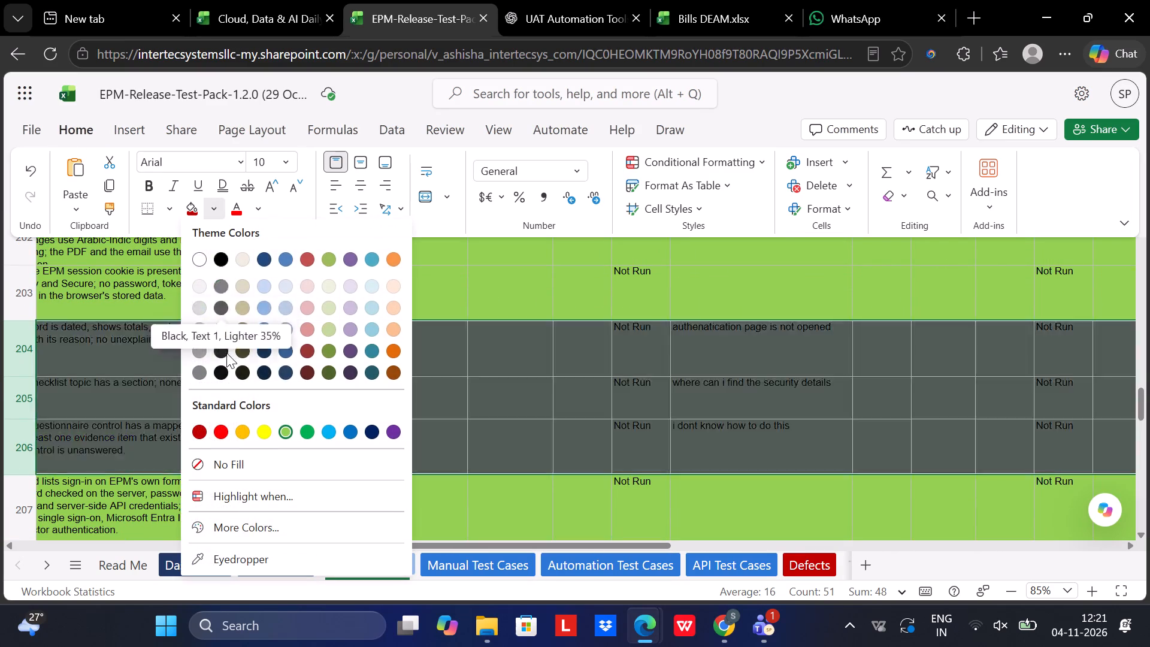
pyautogui.click(223, 433)
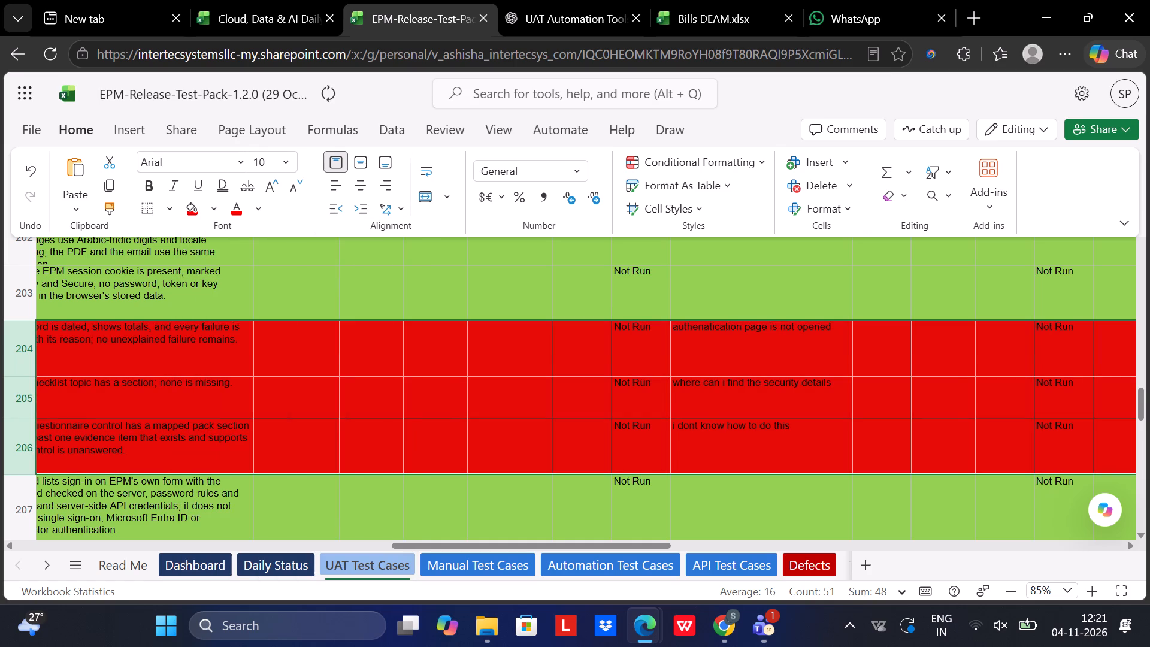
# Clear the tester comment about the unassigned option in column U of row 215.
pyautogui.scroll(-7, 368, 416)
pyautogui.scroll(1, 368, 416)
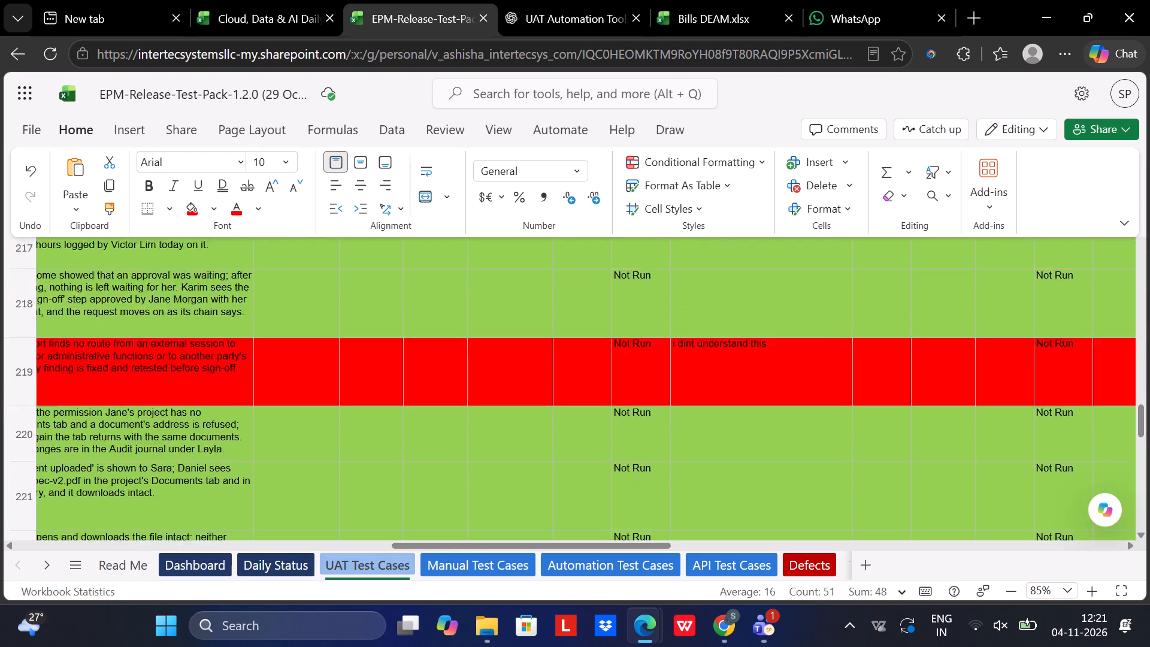
pyautogui.scroll(1, 368, 416)
pyautogui.click(180, 418)
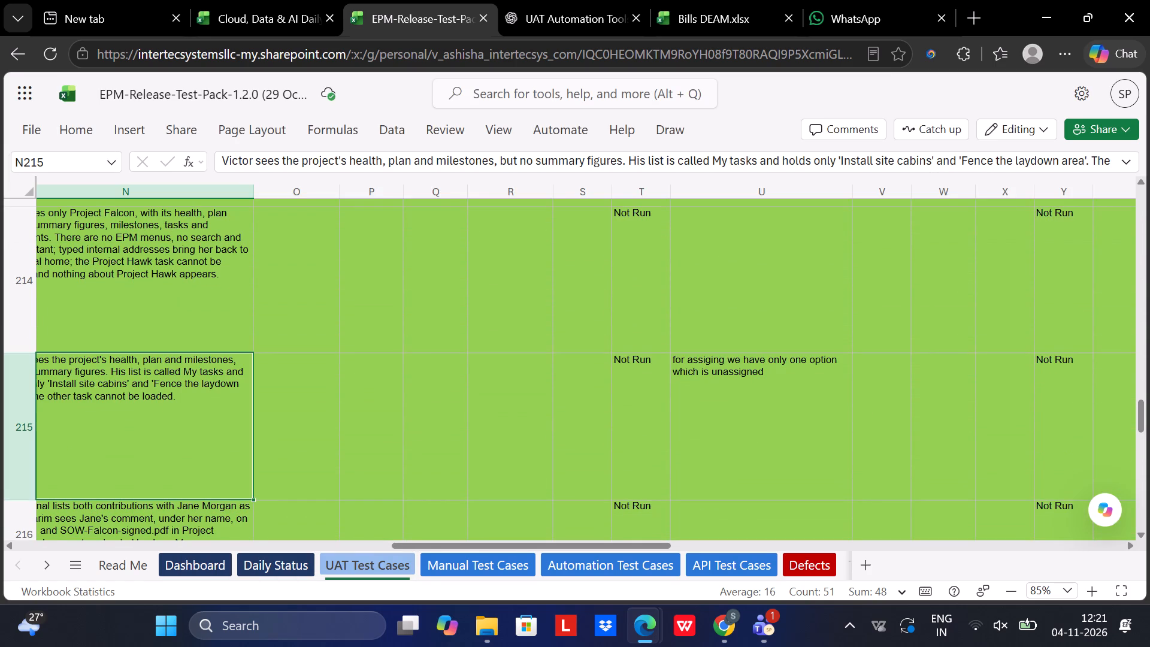
pyautogui.hscroll(5, 180, 418)
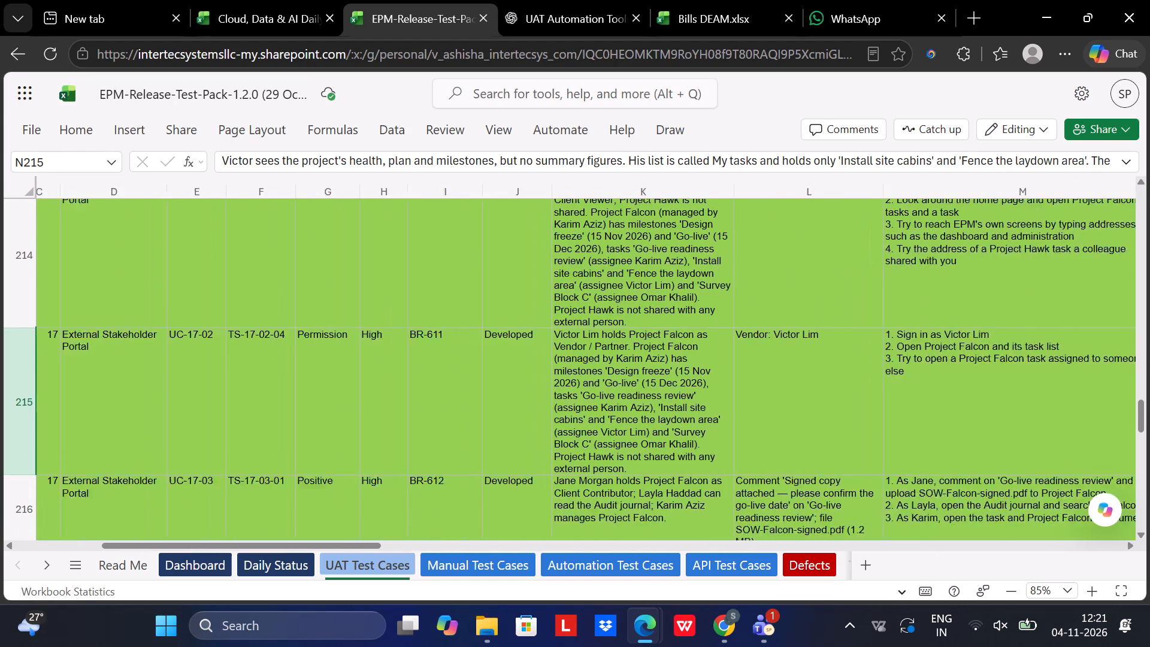
pyautogui.hscroll(-6, 180, 418)
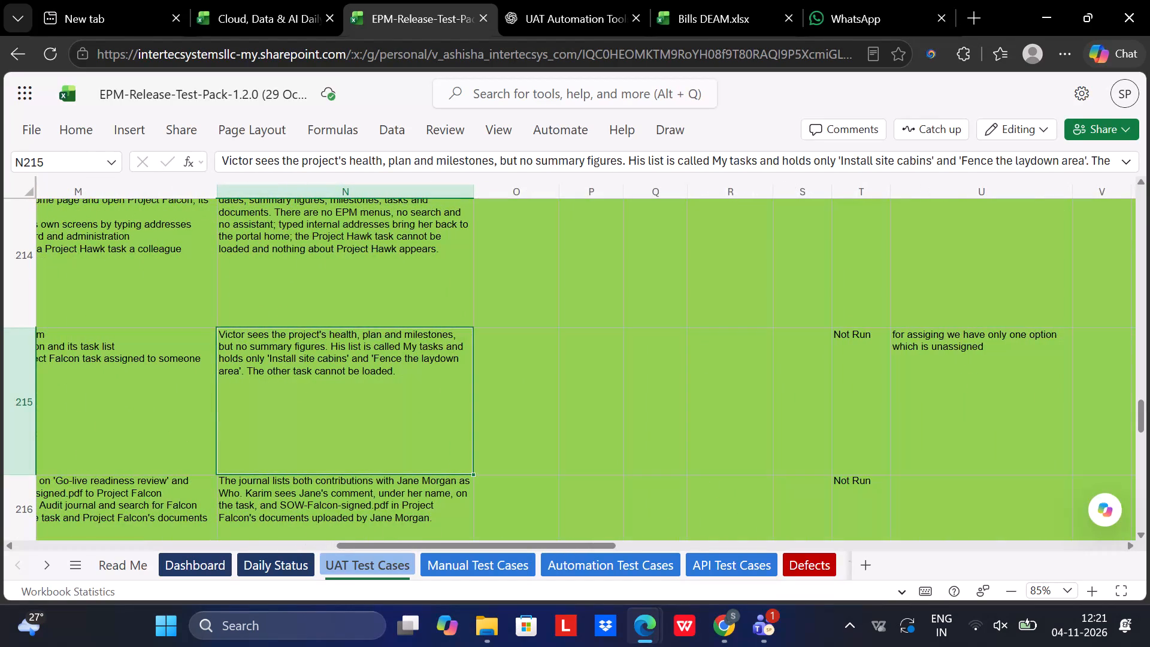
pyautogui.click(974, 378)
pyautogui.moveTo(519, 159); pyautogui.dragTo(212, 161)
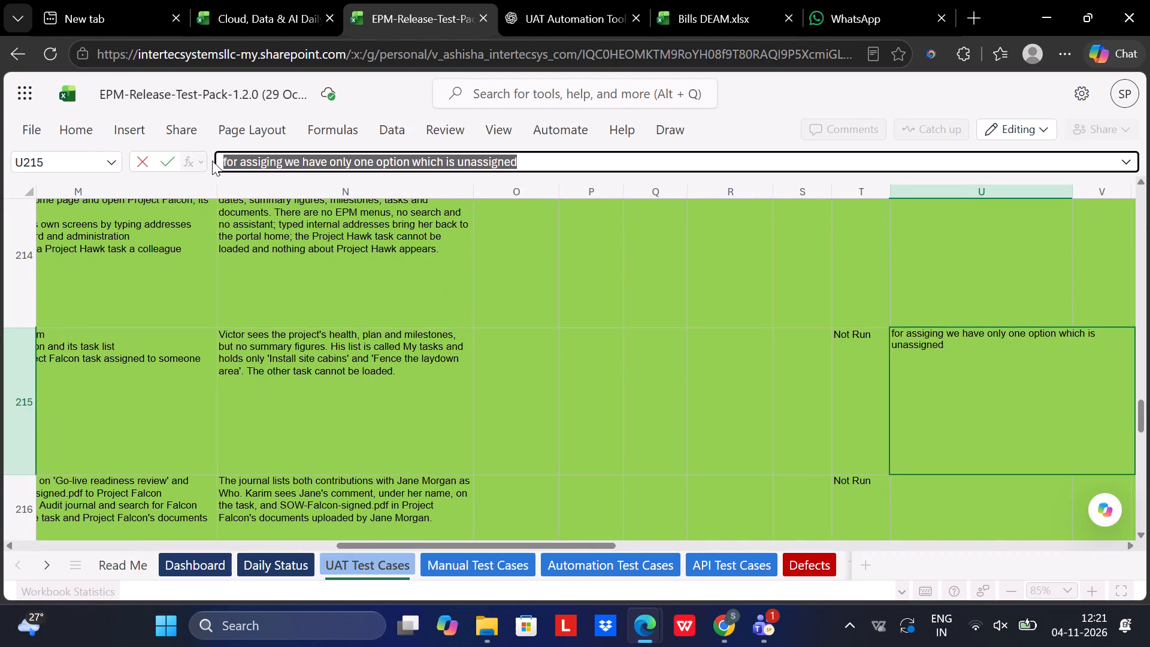
pyautogui.press('BackSpace')
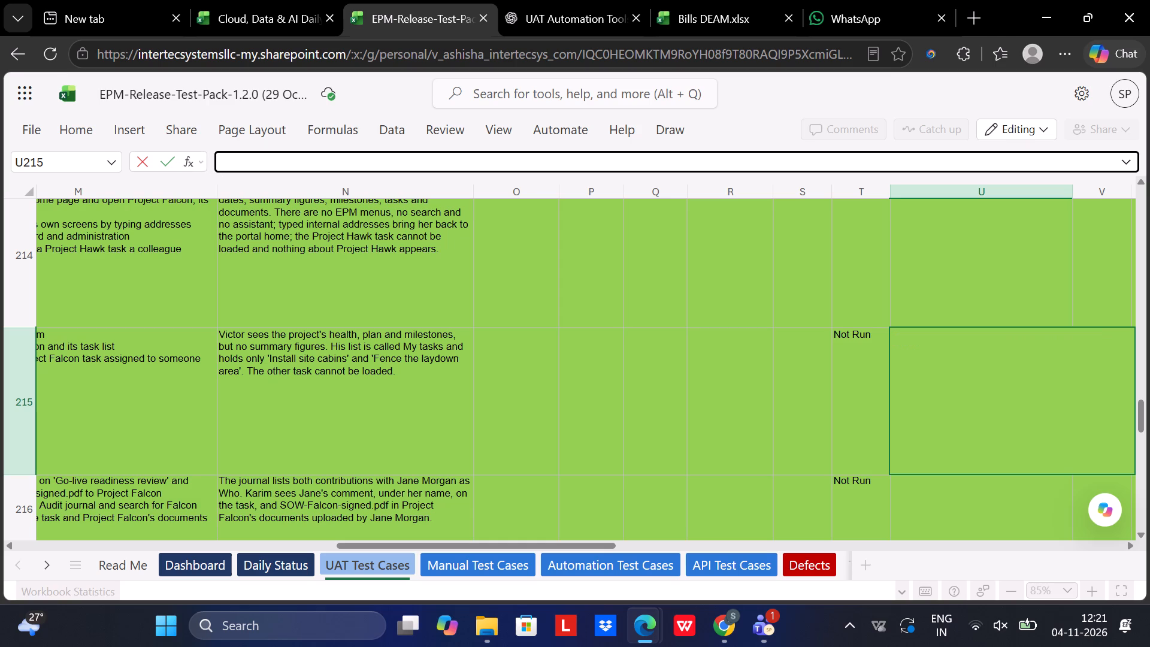
pyautogui.press('Return')
# Look through the tester comments in column U from about row 219 up to row 185 and check the comment in row 188.
pyautogui.scroll(-2, 677, 300)
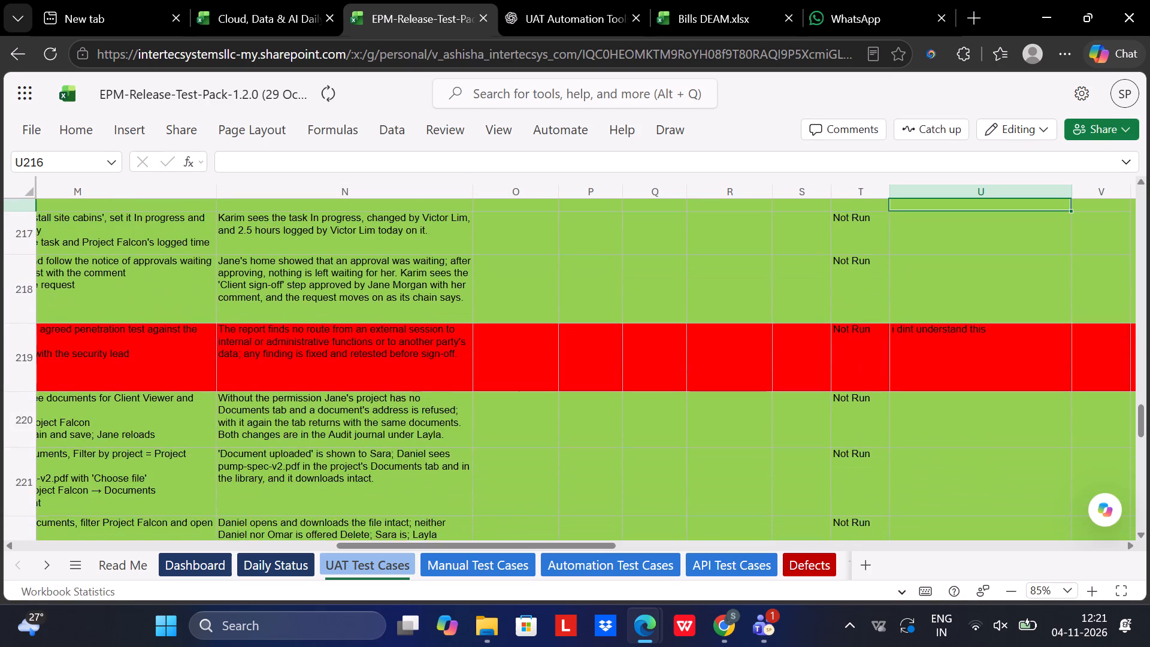
pyautogui.scroll(6, 677, 300)
pyautogui.scroll(-1, 677, 300)
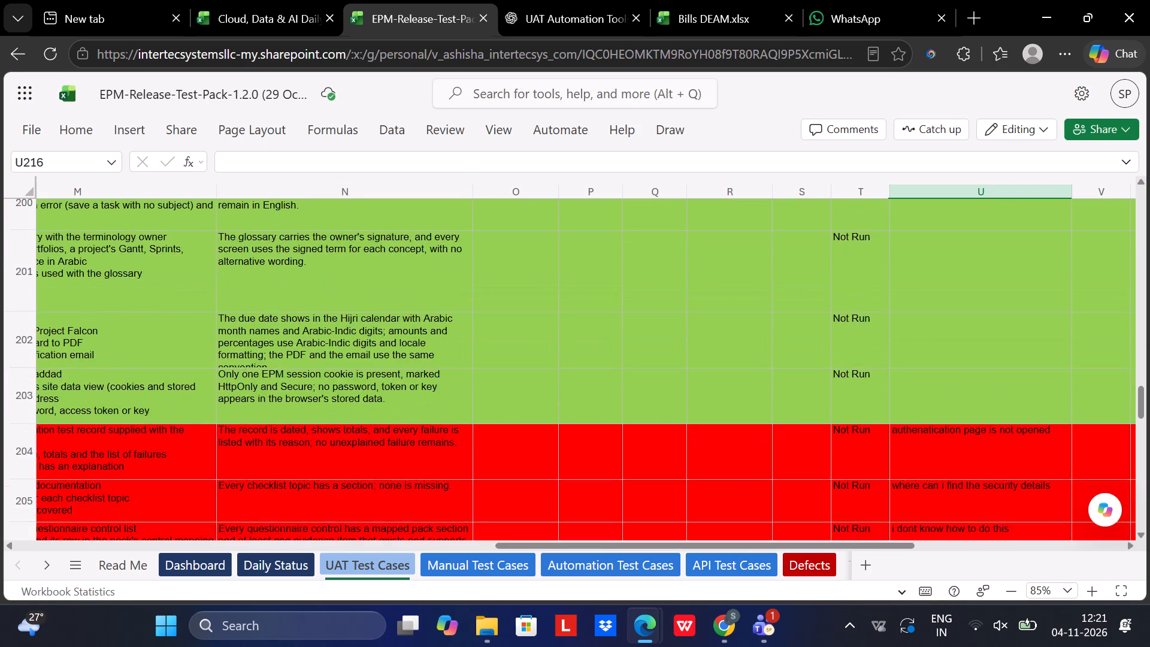
pyautogui.scroll(-1, 677, 300)
pyautogui.scroll(1, 677, 300)
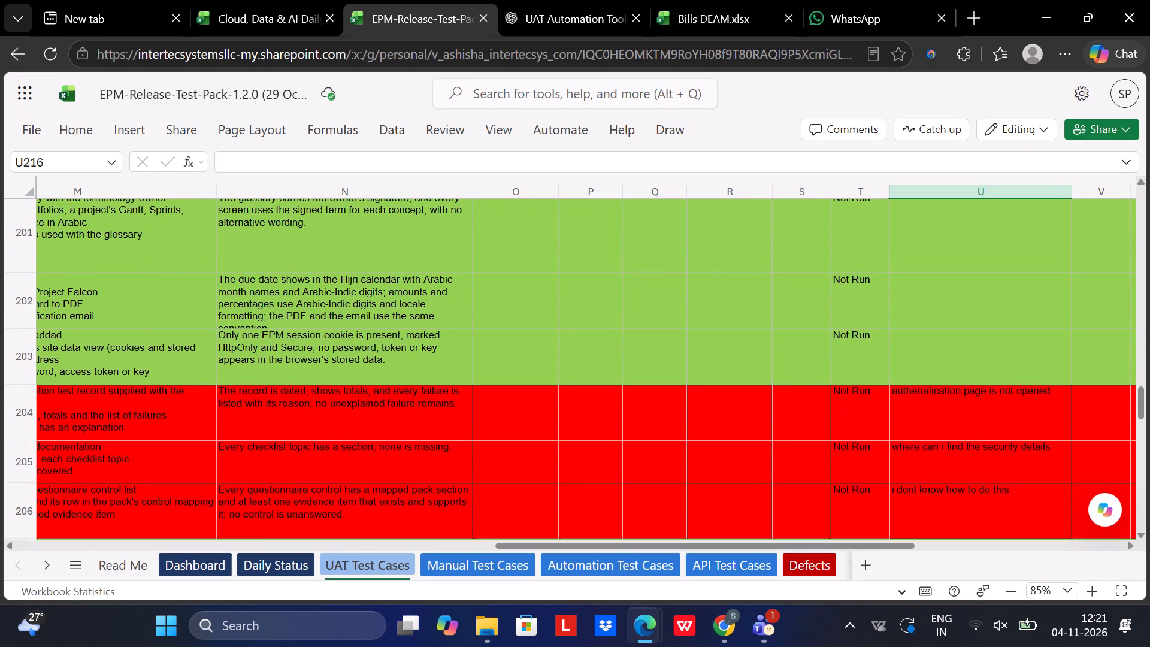
pyautogui.scroll(4, 677, 300)
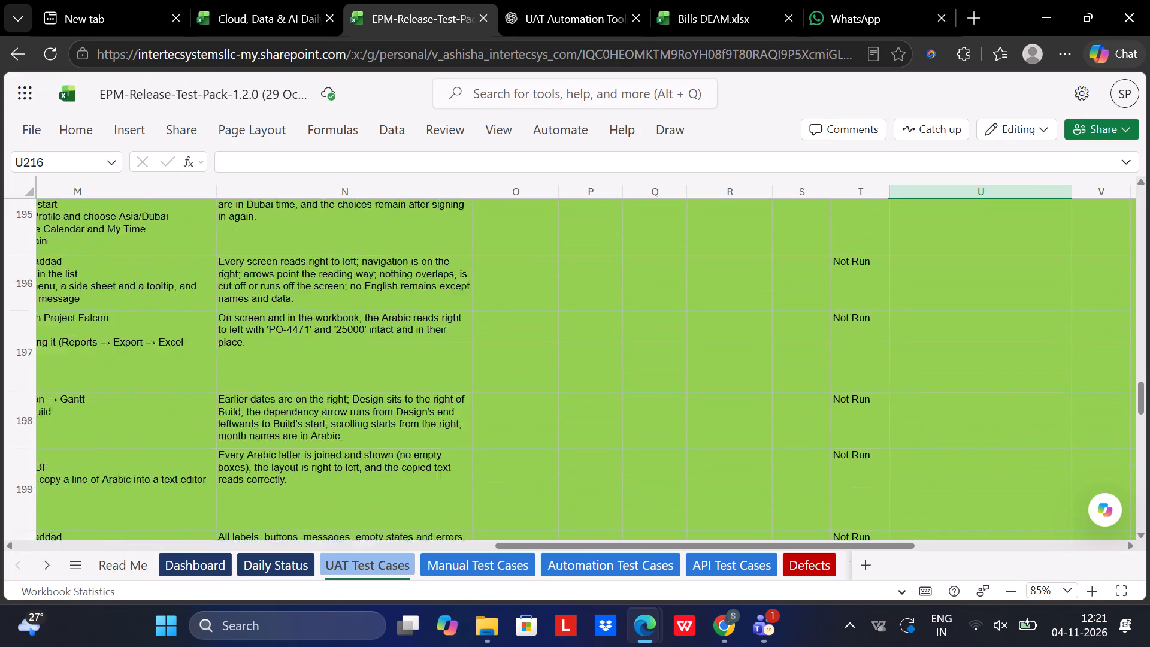
pyautogui.scroll(4, 677, 300)
pyautogui.click(677, 300)
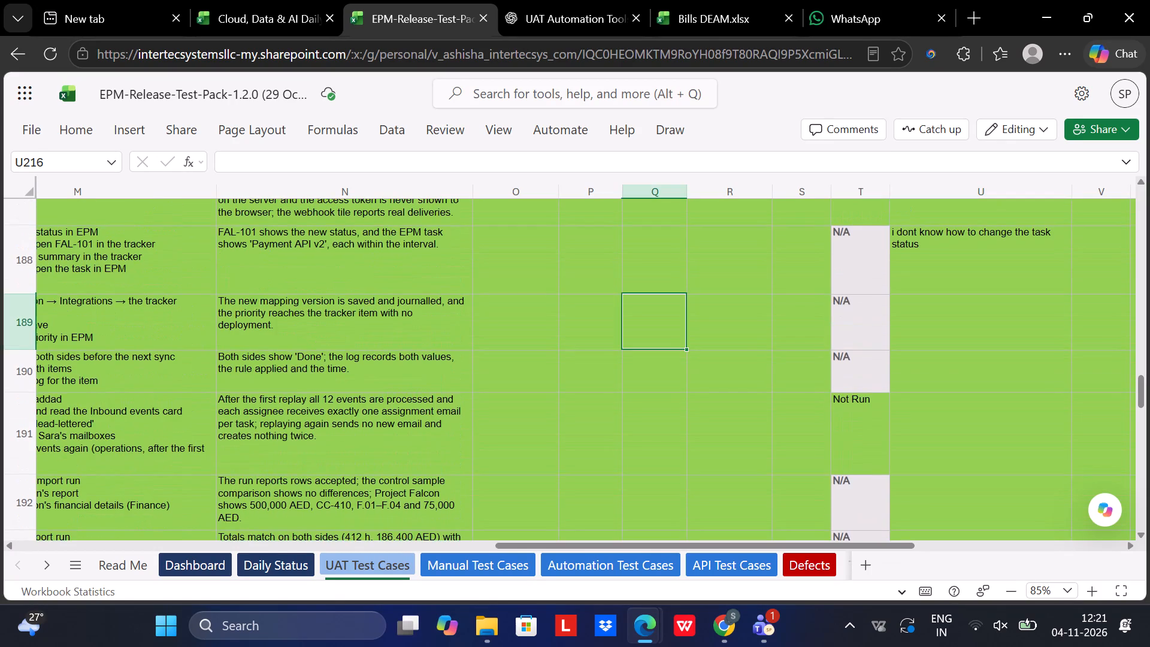
pyautogui.scroll(2, 677, 300)
pyautogui.click(1032, 427)
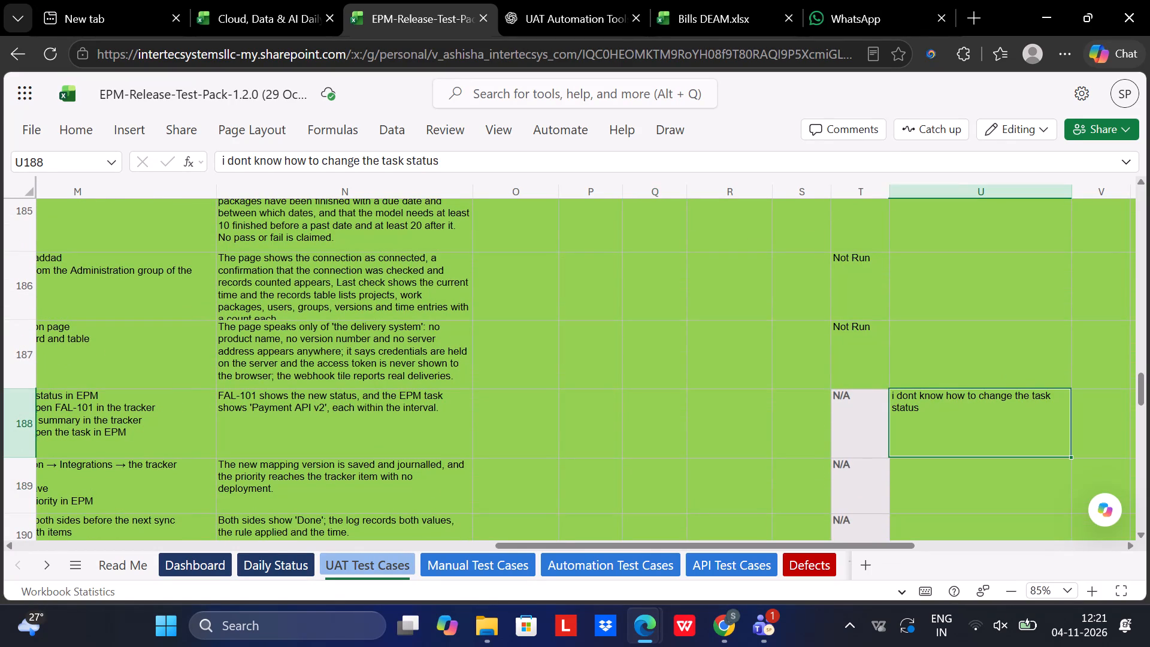
# Shade row 188 of the UAT test cases, columns A to Z, with the standard Red fill.
pyautogui.scroll(-1, 522, 480)
pyautogui.click(220, 397)
pyautogui.hscroll(4, 220, 397)
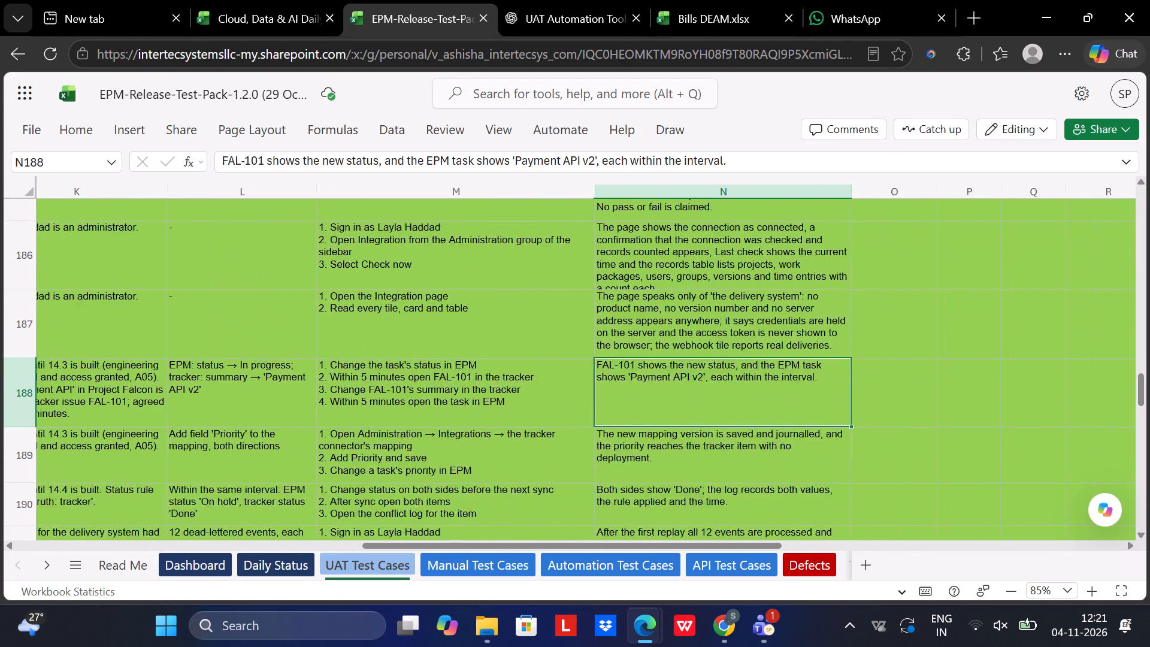
pyautogui.hscroll(4, 220, 397)
pyautogui.click(84, 403)
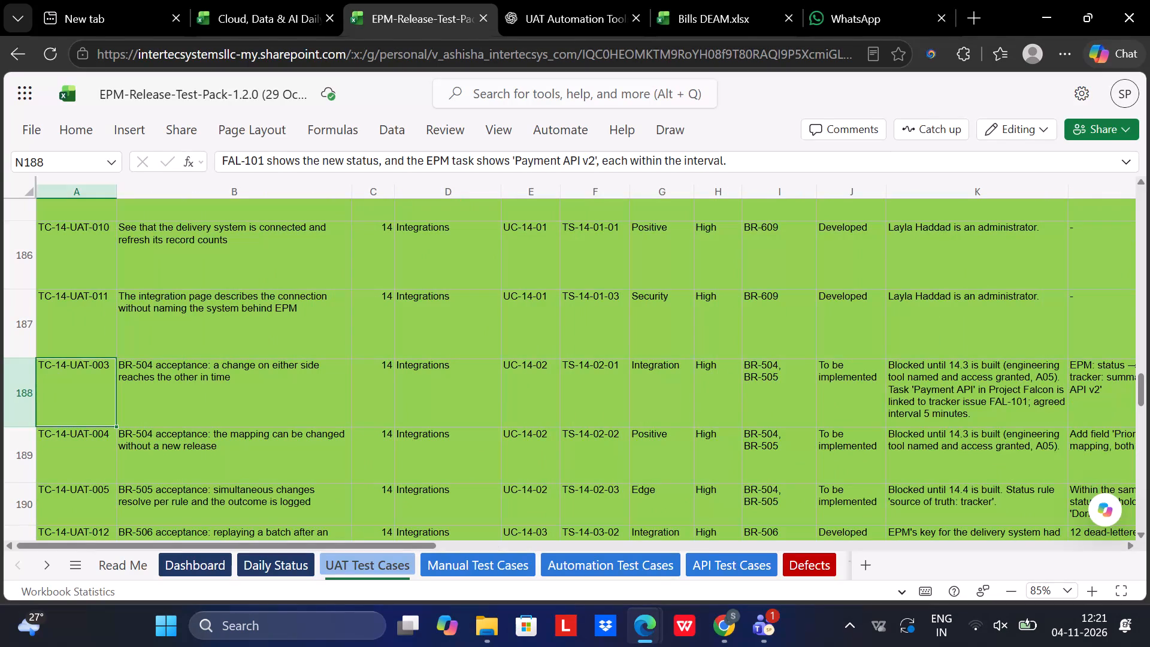
pyautogui.doubleClick(95, 398)
pyautogui.moveTo(95, 398); pyautogui.dragTo(101, 398)
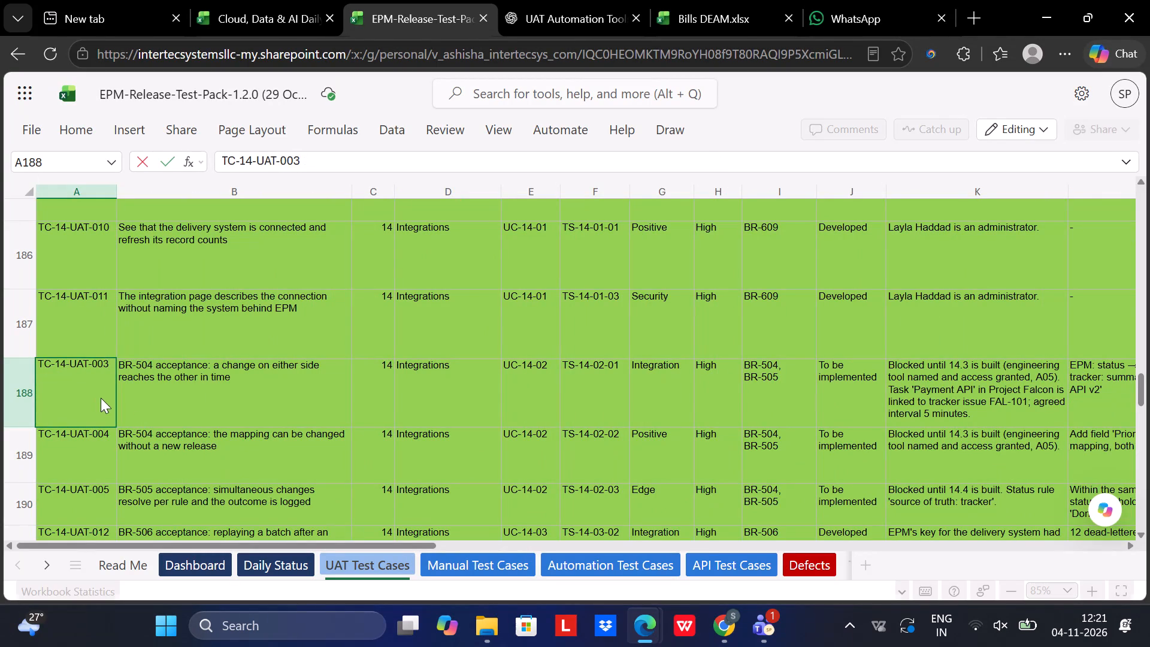
pyautogui.moveTo(101, 398); pyautogui.dragTo(94, 410)
pyautogui.click(94, 410)
pyautogui.moveTo(94, 410); pyautogui.dragTo(102, 428)
pyautogui.click(102, 428)
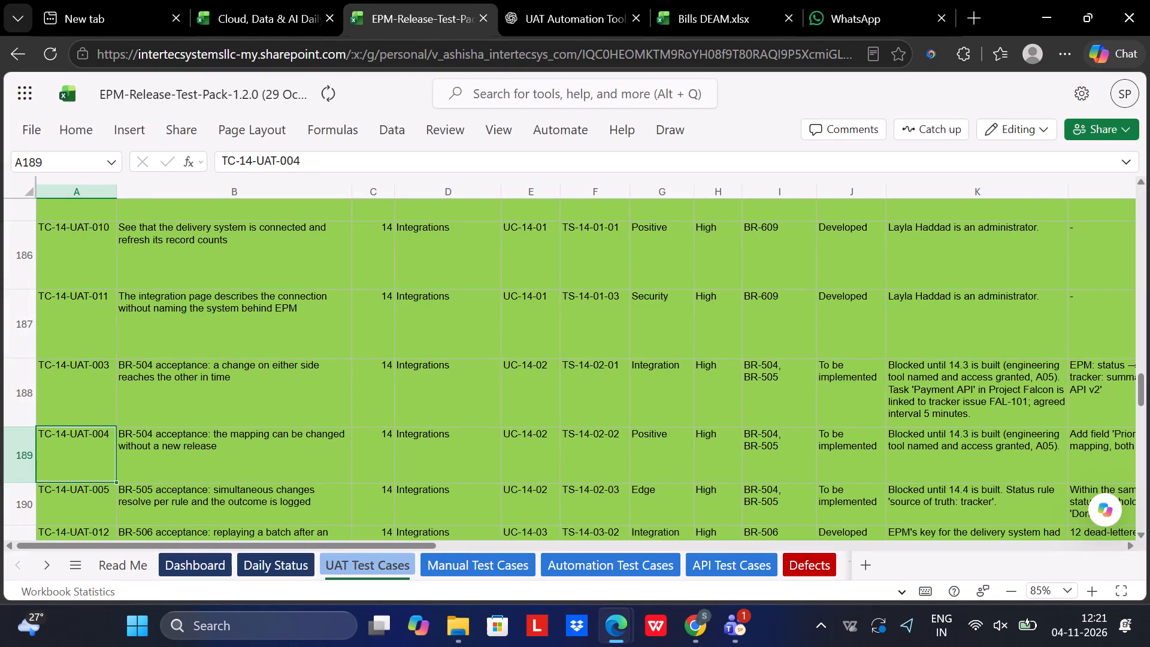
pyautogui.moveTo(80, 395); pyautogui.dragTo(570, 394)
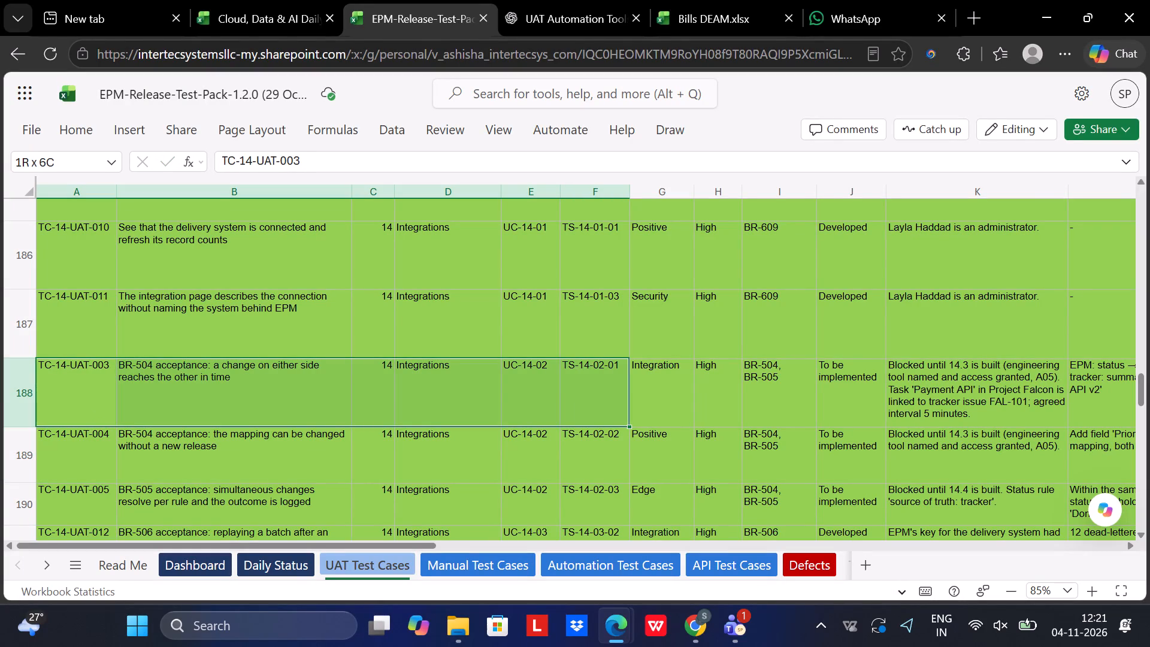
pyautogui.moveTo(570, 394); pyautogui.dragTo(903, 464)
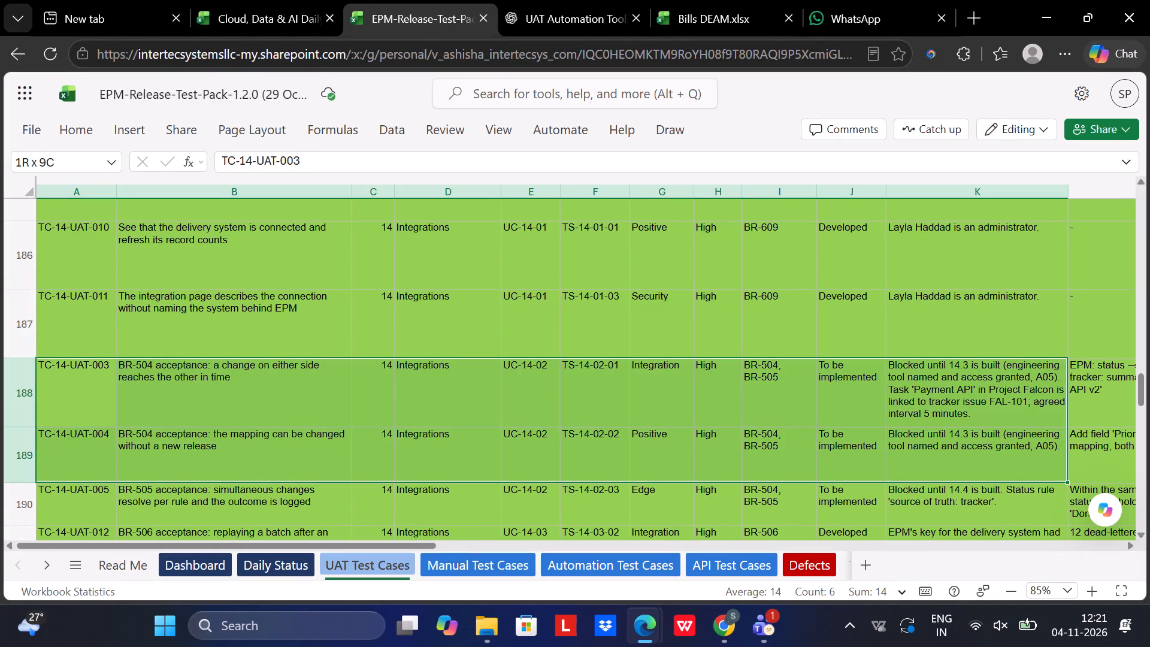
pyautogui.click(78, 398)
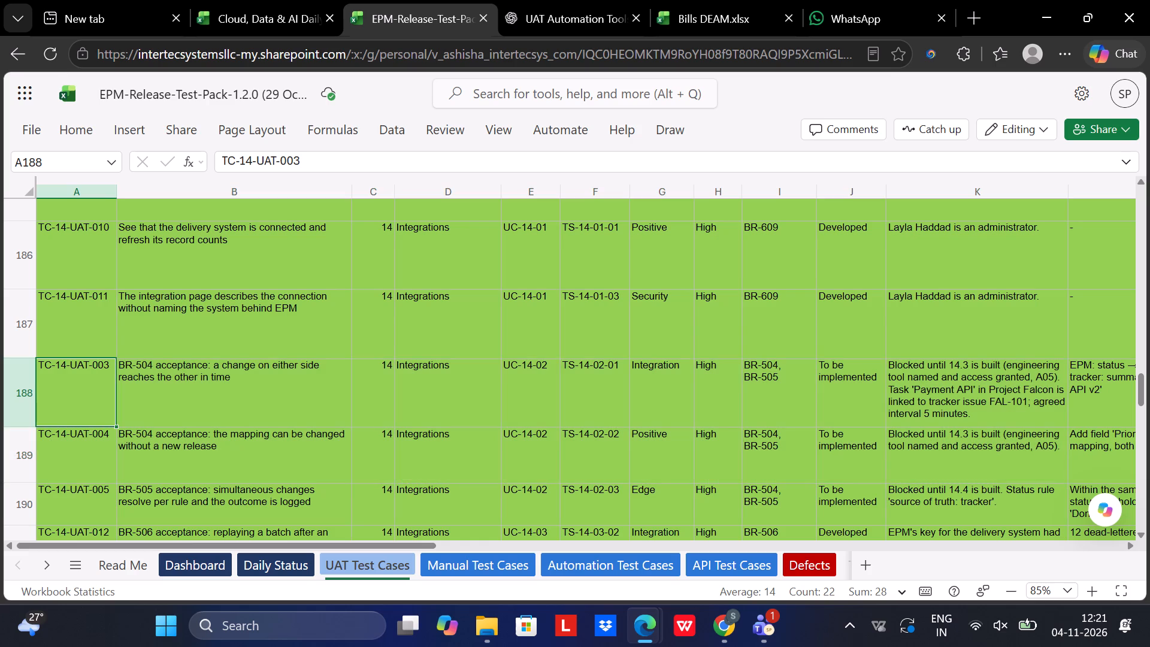
pyautogui.moveTo(78, 398); pyautogui.dragTo(606, 357)
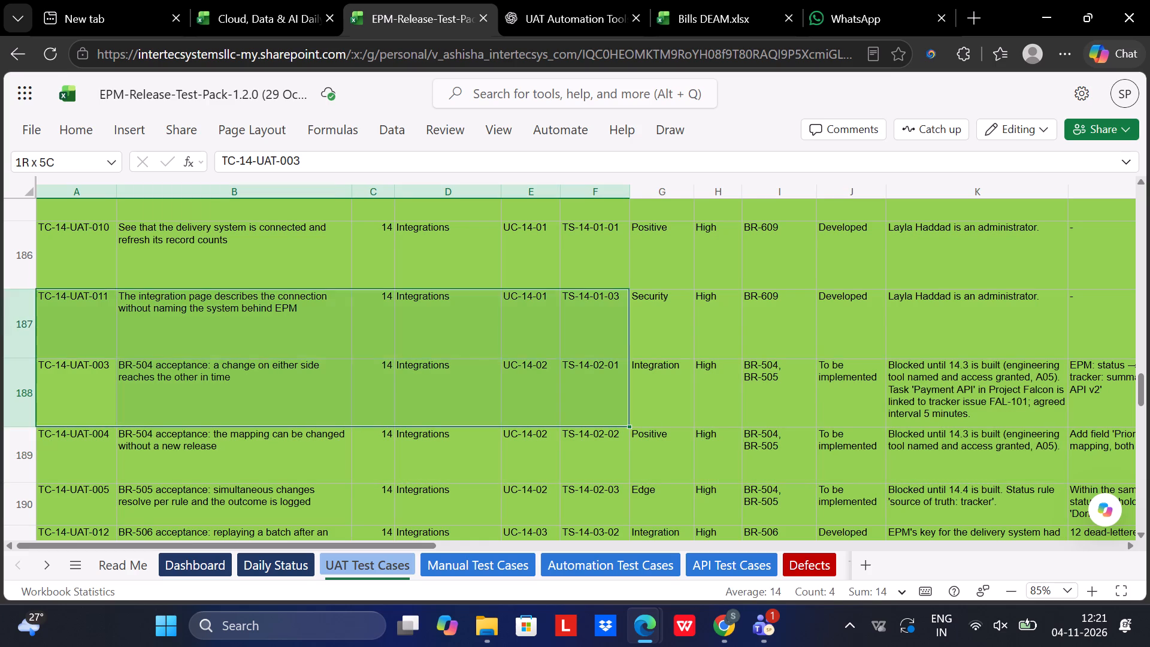
pyautogui.moveTo(606, 357); pyautogui.dragTo(934, 412)
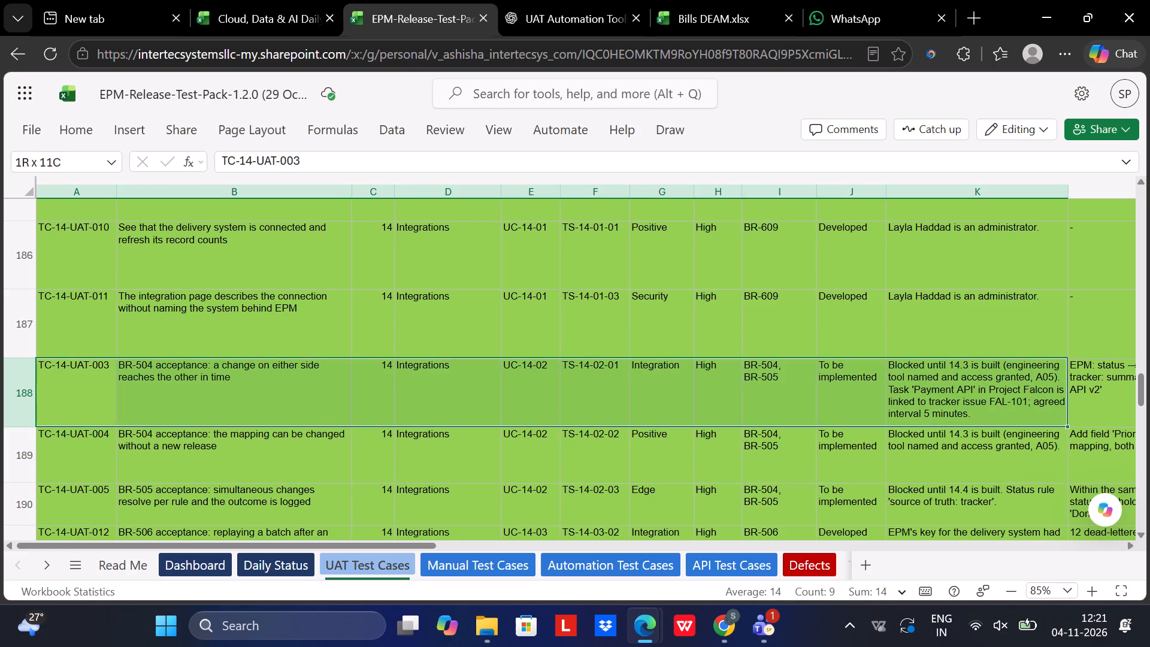
pyautogui.moveTo(934, 412); pyautogui.dragTo(966, 422)
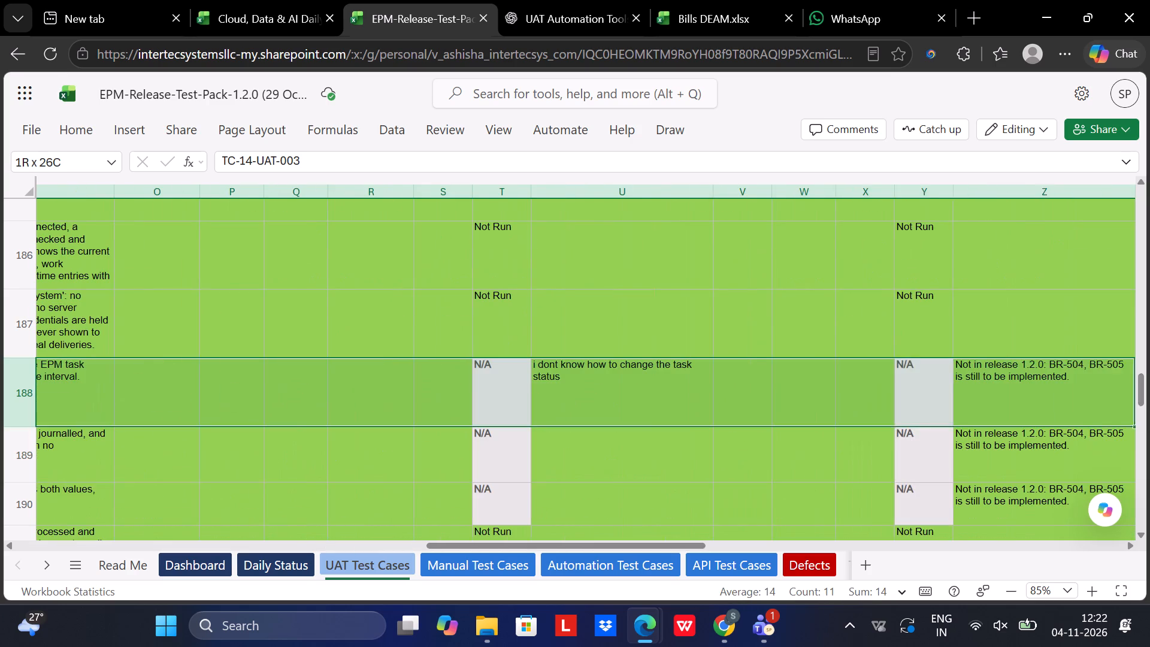
pyautogui.moveTo(966, 422); pyautogui.dragTo(432, 413)
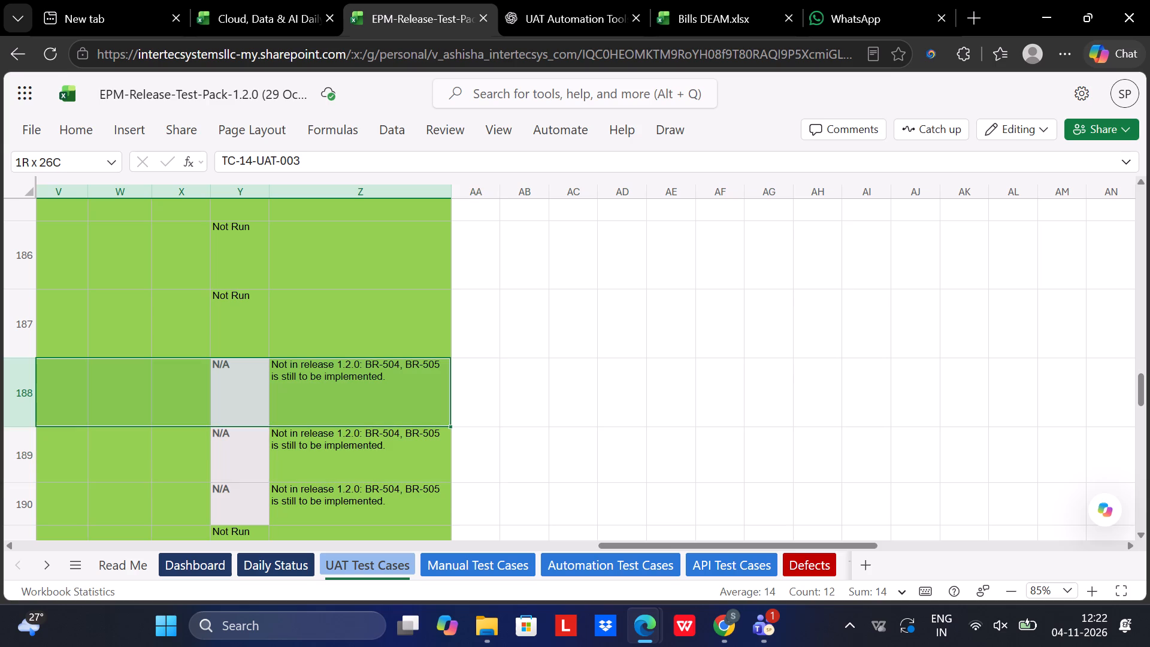
pyautogui.moveTo(432, 413); pyautogui.dragTo(426, 402)
pyautogui.click(125, 122)
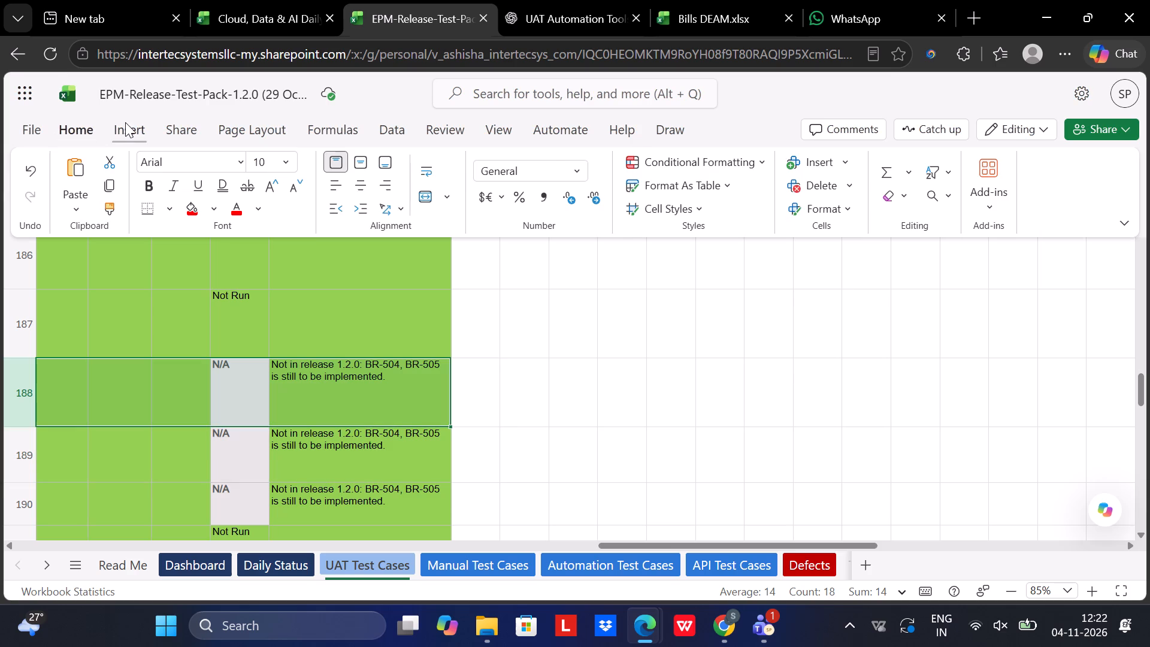
pyautogui.click(63, 131)
pyautogui.click(217, 207)
pyautogui.click(216, 427)
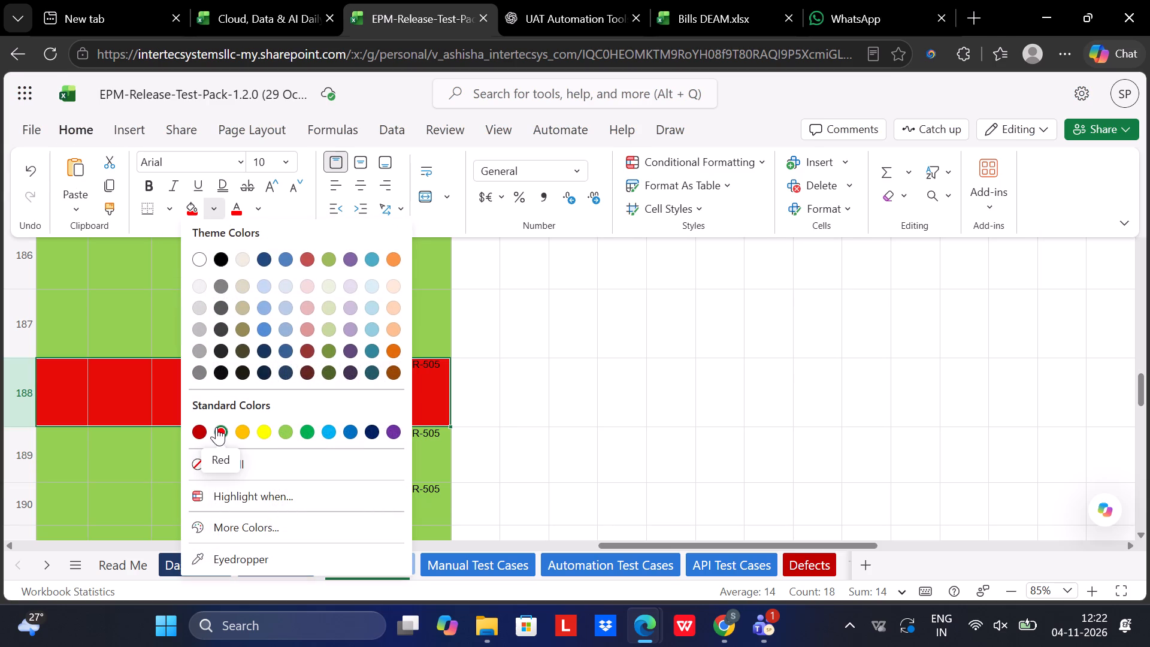
pyautogui.click(705, 355)
# Look through the tester comments in column U from about row 188 up to row 153.
pyautogui.hscroll(6, 705, 355)
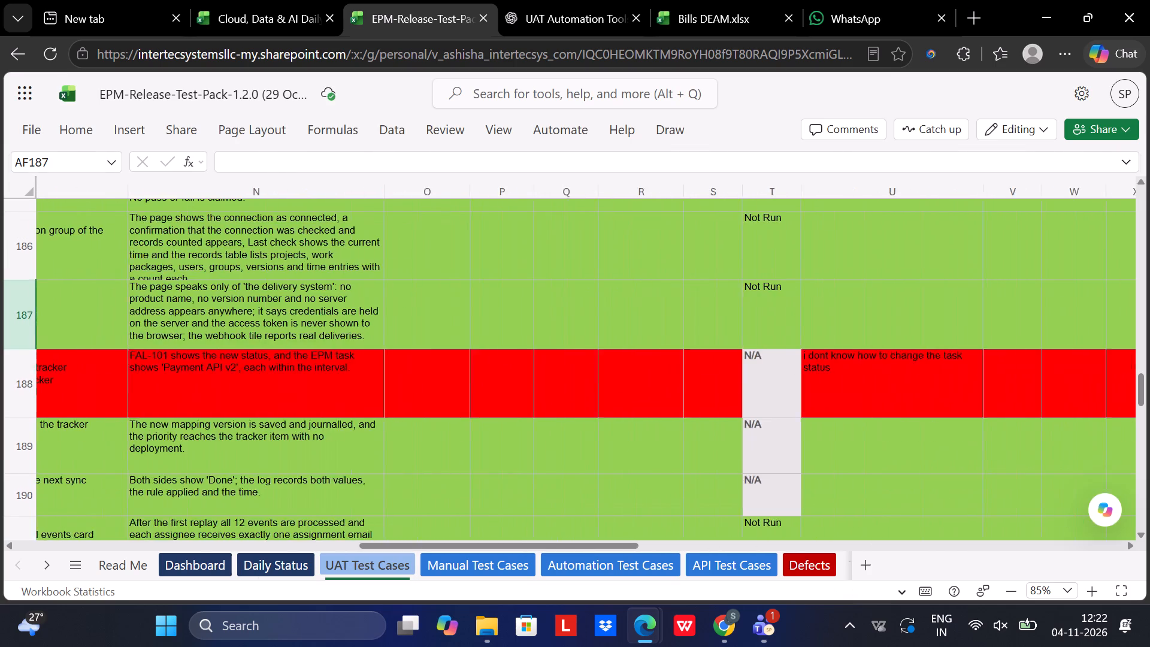
pyautogui.hscroll(1, 705, 355)
pyautogui.scroll(3, 705, 355)
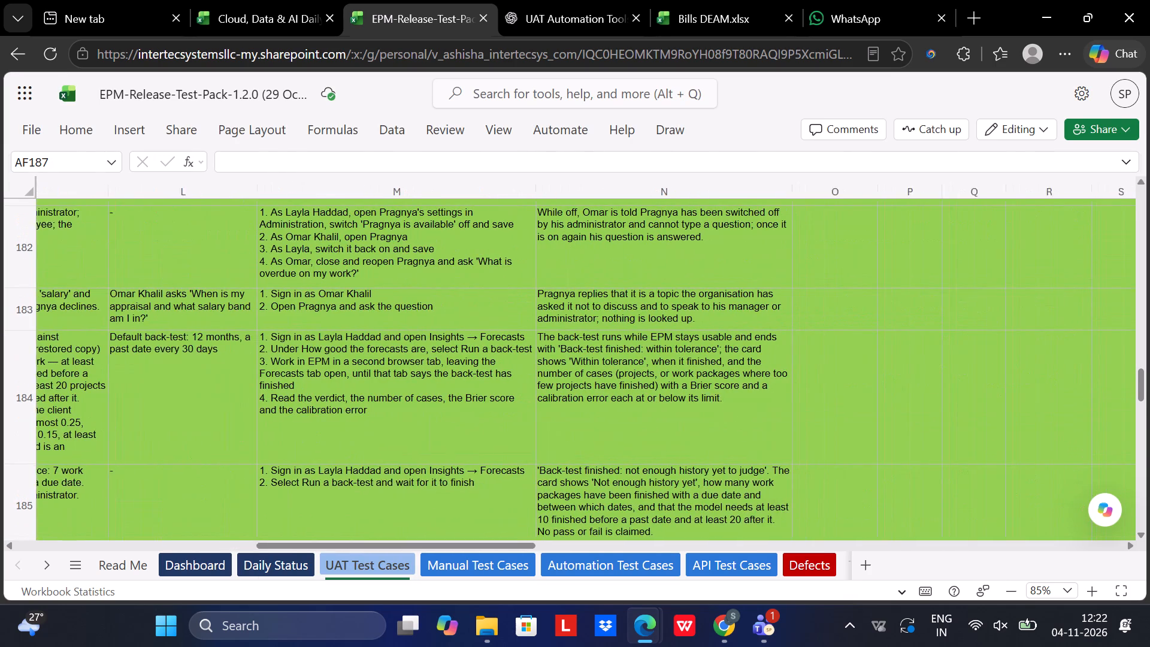
pyautogui.hscroll(-4, 705, 355)
pyautogui.scroll(3, 705, 355)
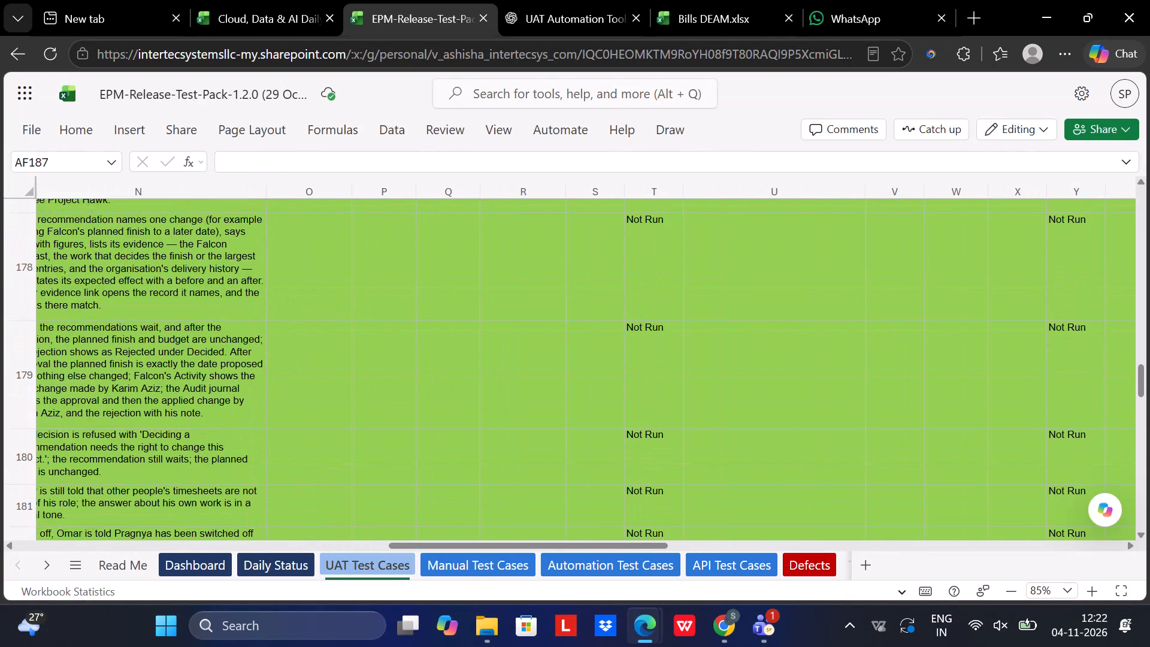
pyautogui.scroll(7, 705, 355)
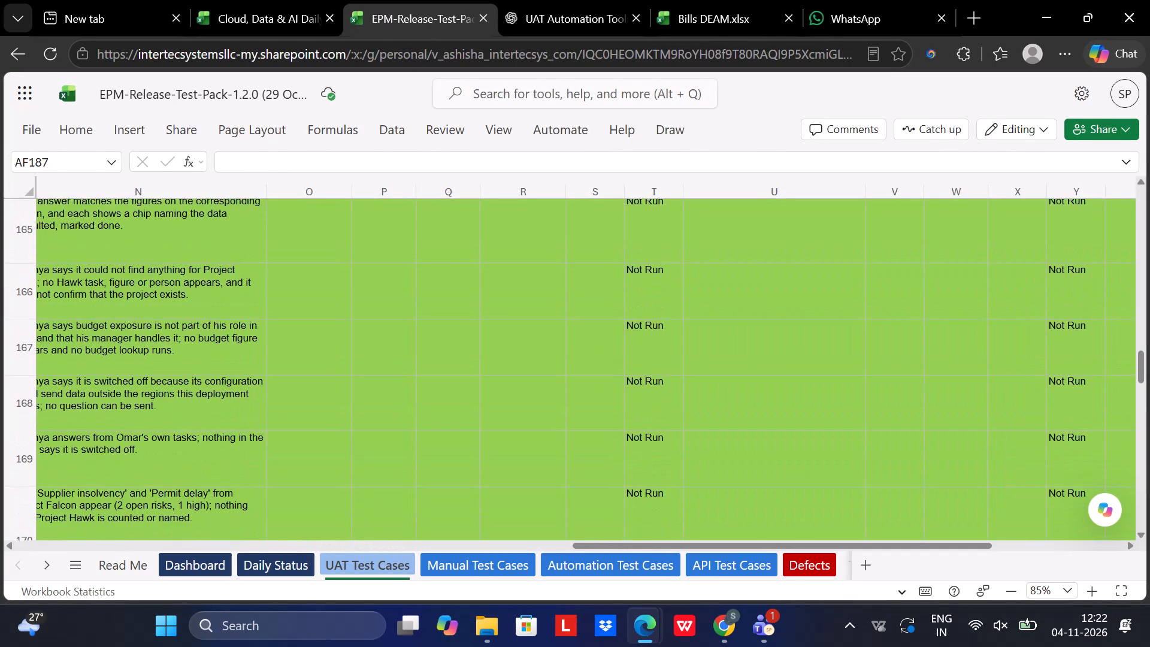
pyautogui.scroll(6, 705, 355)
pyautogui.scroll(-1, 705, 355)
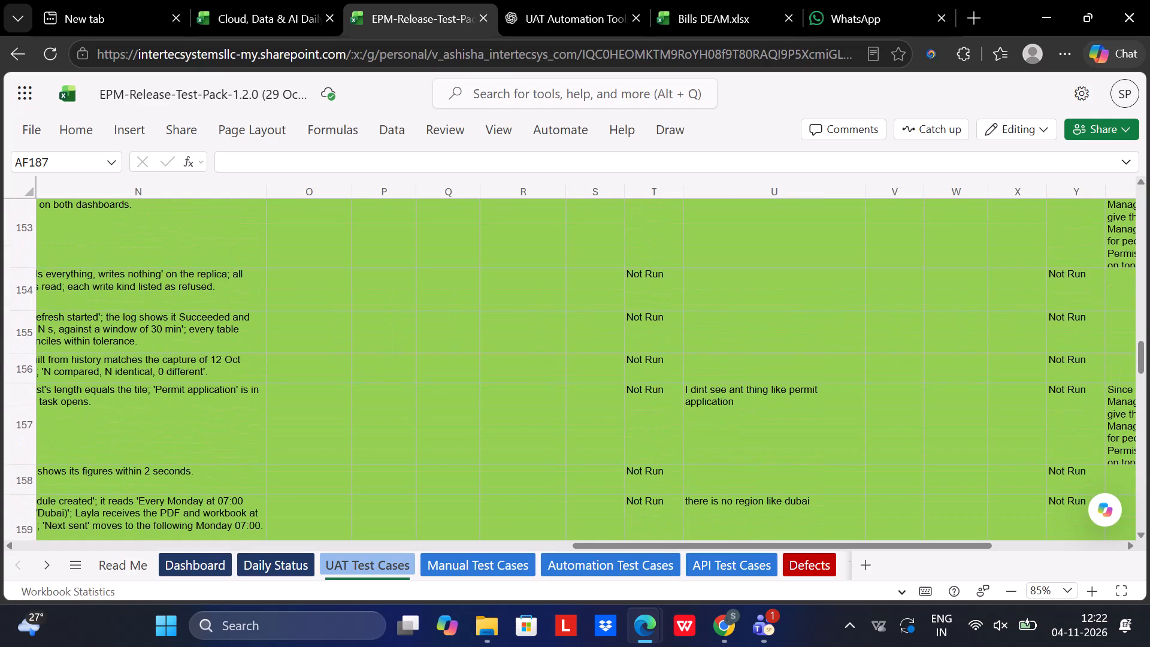
pyautogui.scroll(-1, 705, 355)
# Shade row 157 of the UAT test cases, columns A to Z, with the Red fill.
pyautogui.click(276, 409)
pyautogui.hscroll(2, 276, 409)
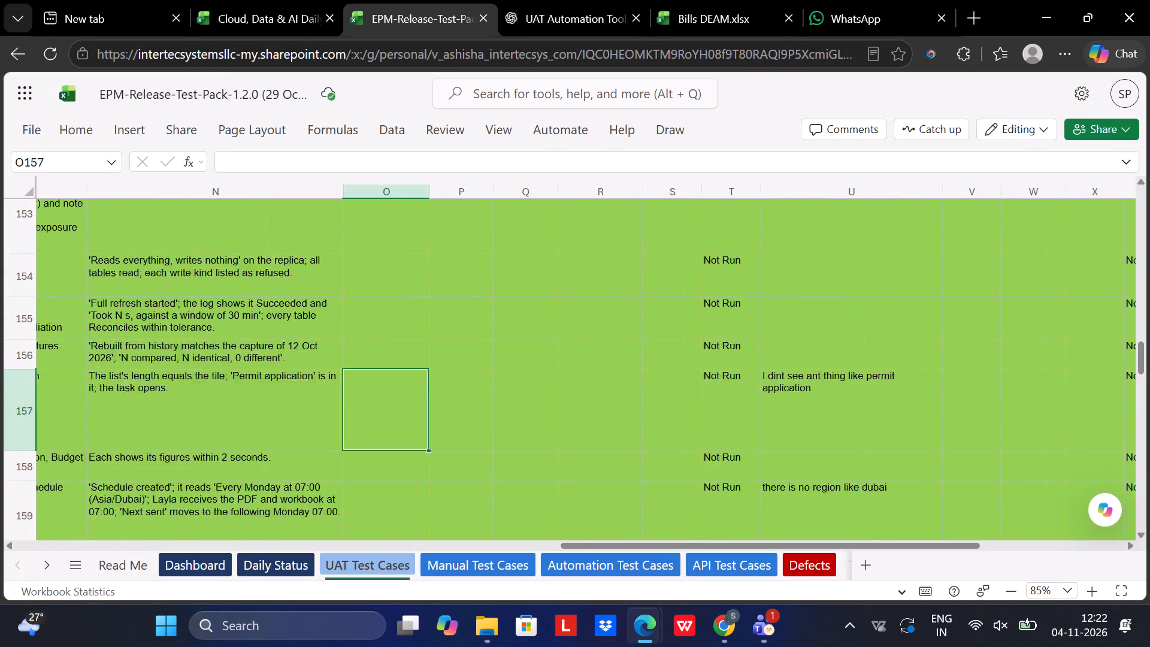
pyautogui.hscroll(6, 276, 409)
pyautogui.hscroll(-1, 276, 409)
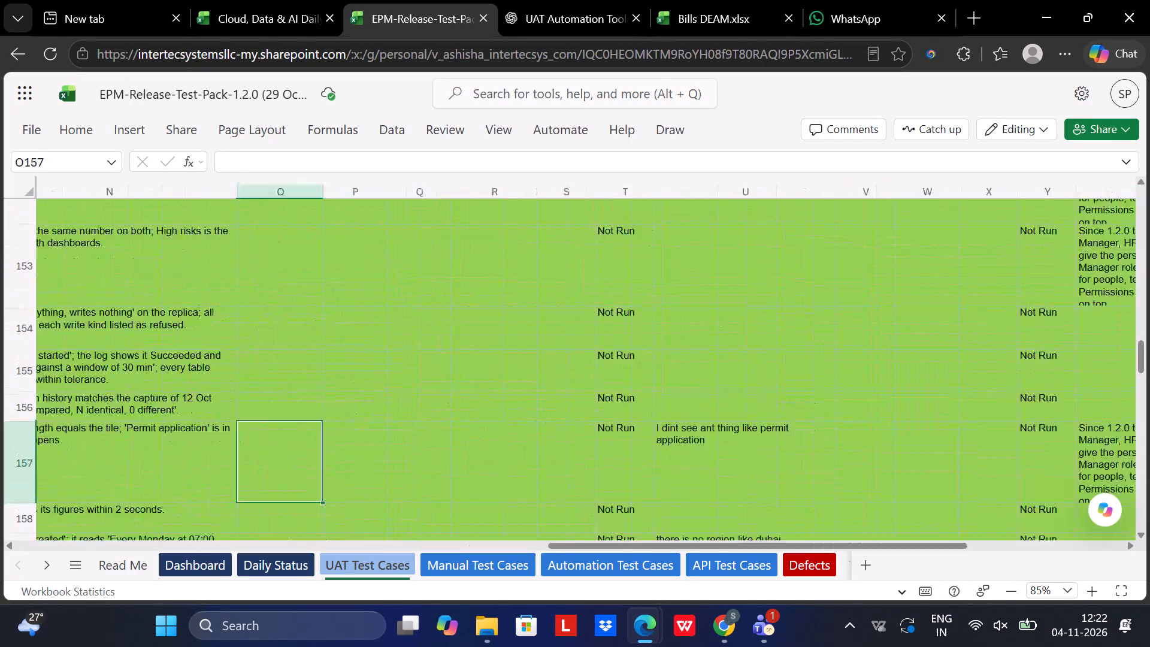
pyautogui.hscroll(-1, 276, 409)
pyautogui.scroll(-1, 276, 409)
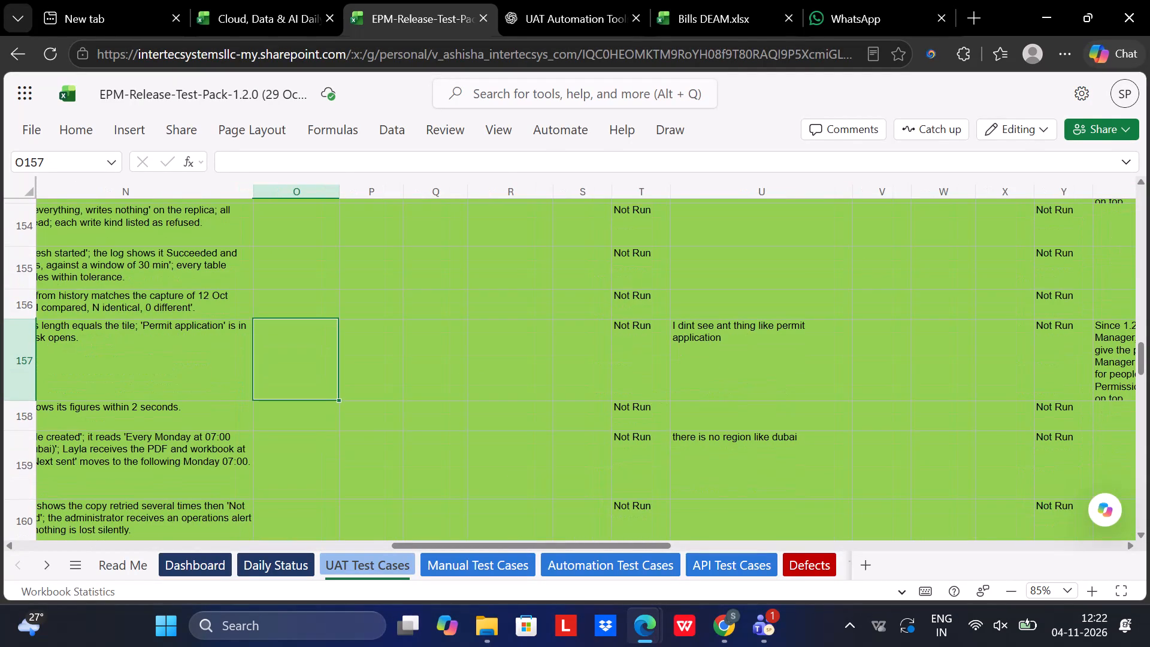
pyautogui.click(149, 334)
pyautogui.hscroll(6, 149, 334)
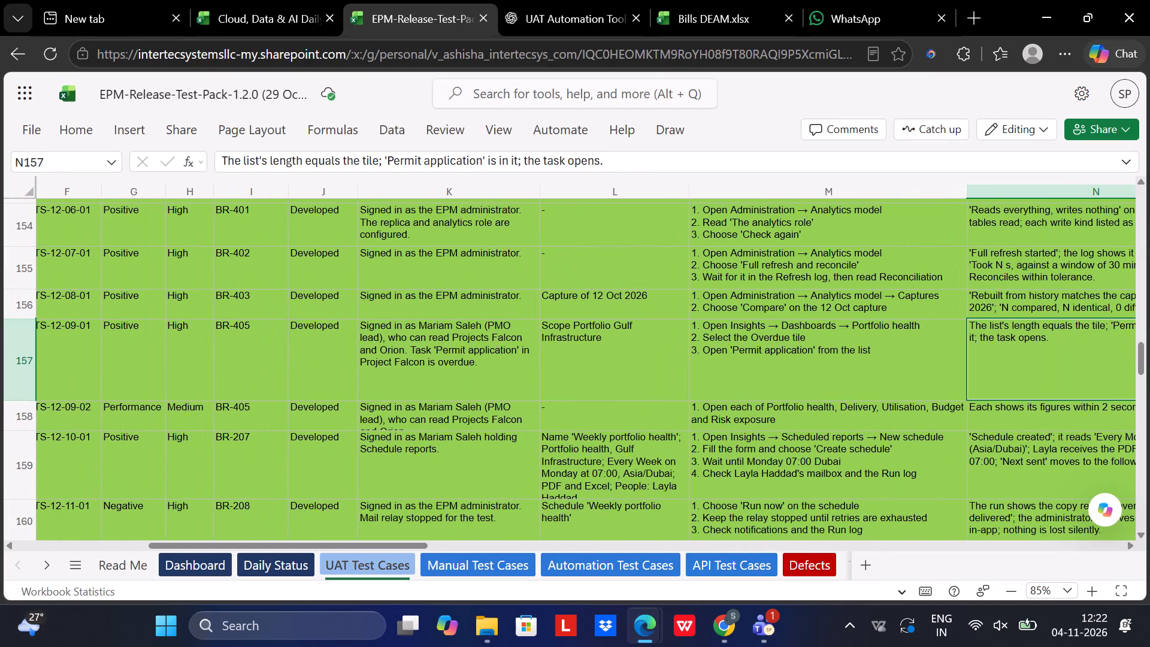
pyautogui.click(116, 340)
pyautogui.hscroll(6, 116, 340)
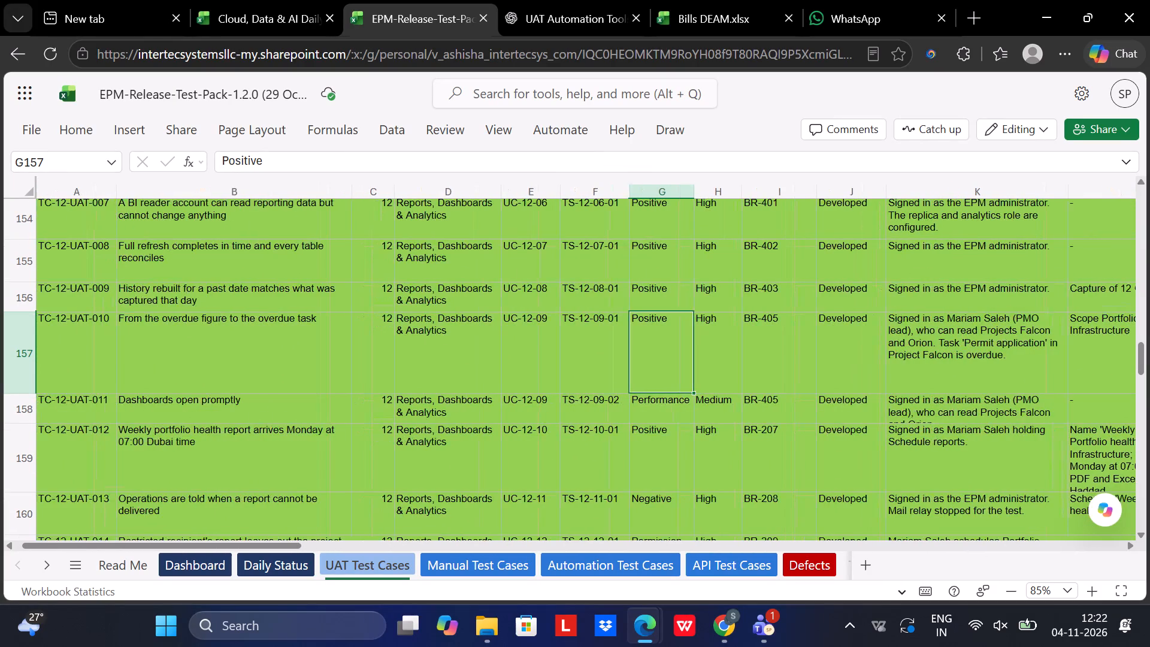
pyautogui.click(69, 350)
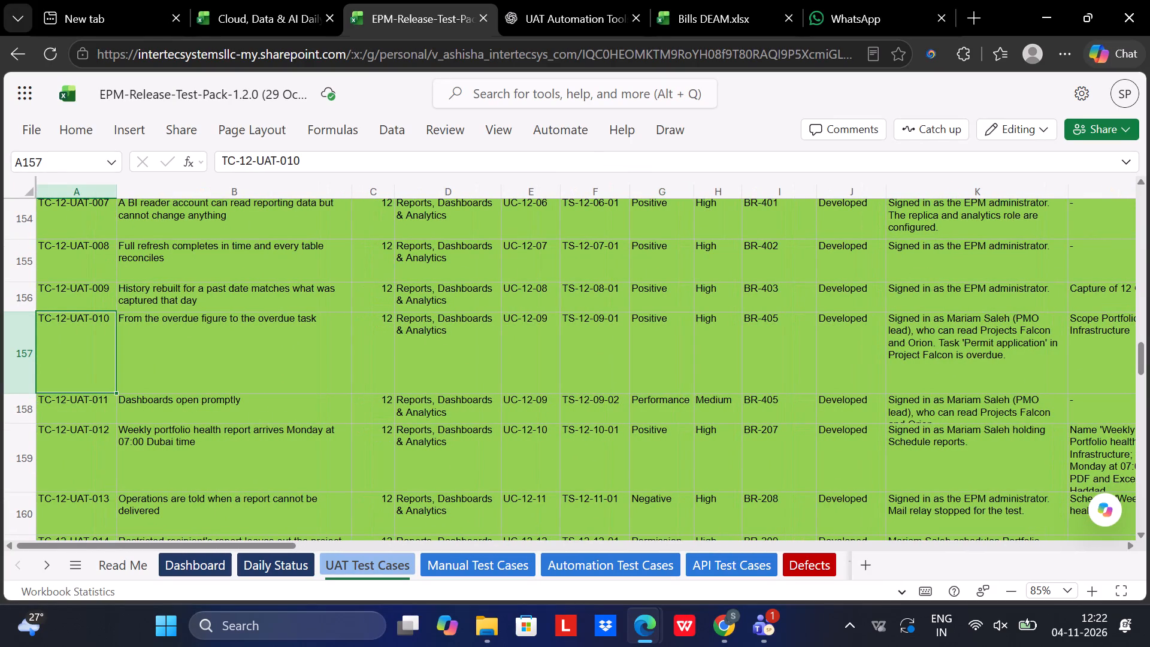
pyautogui.moveTo(100, 371); pyautogui.dragTo(574, 346)
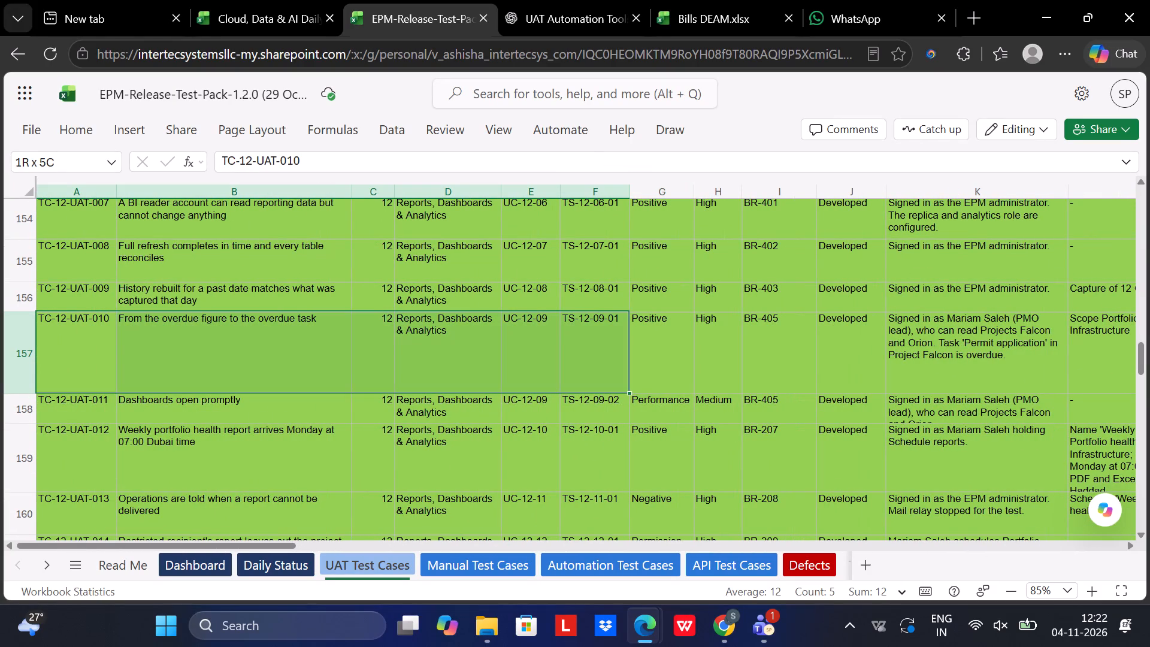
pyautogui.moveTo(574, 346); pyautogui.dragTo(689, 347)
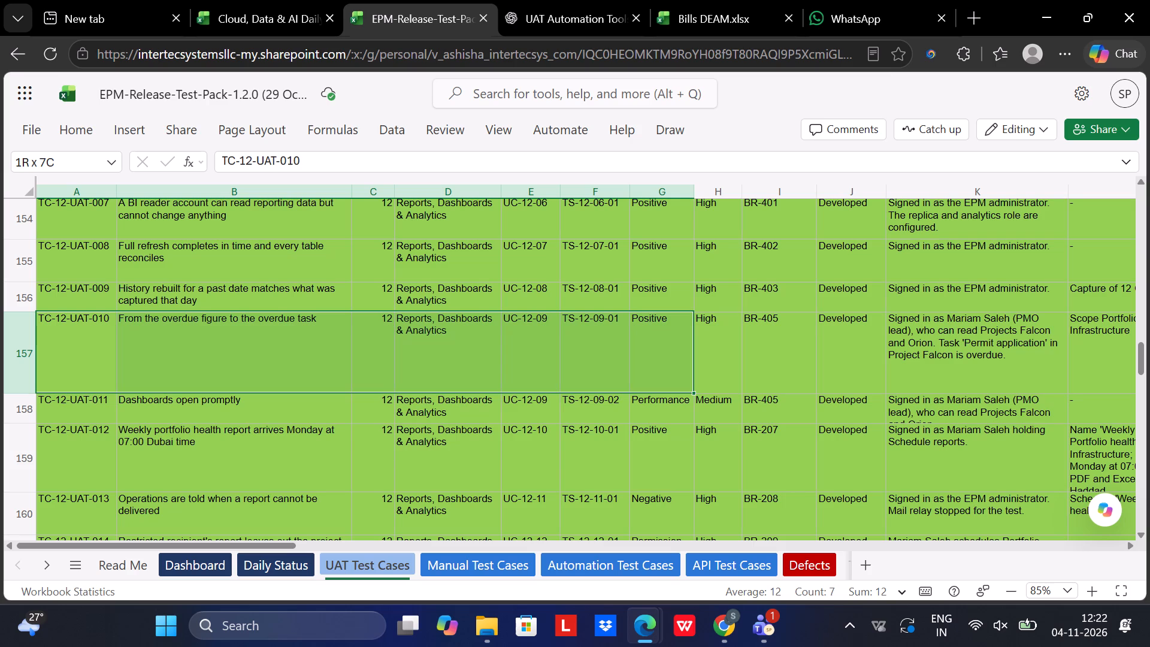
pyautogui.moveTo(689, 347); pyautogui.dragTo(936, 337)
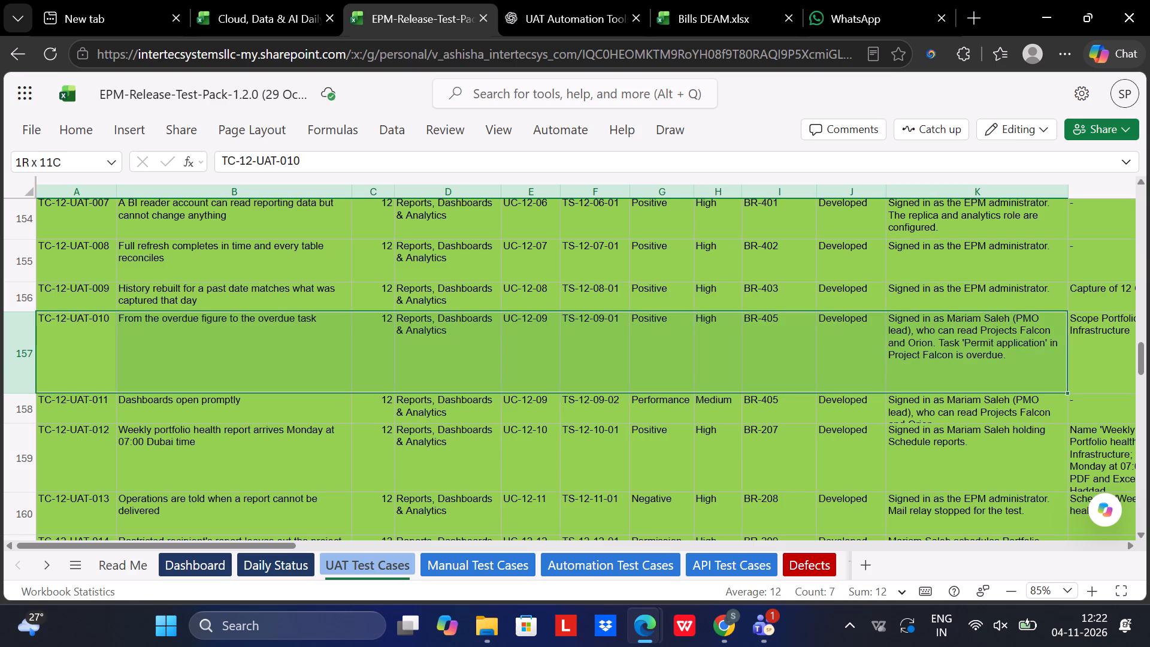
pyautogui.moveTo(936, 337); pyautogui.dragTo(1087, 345)
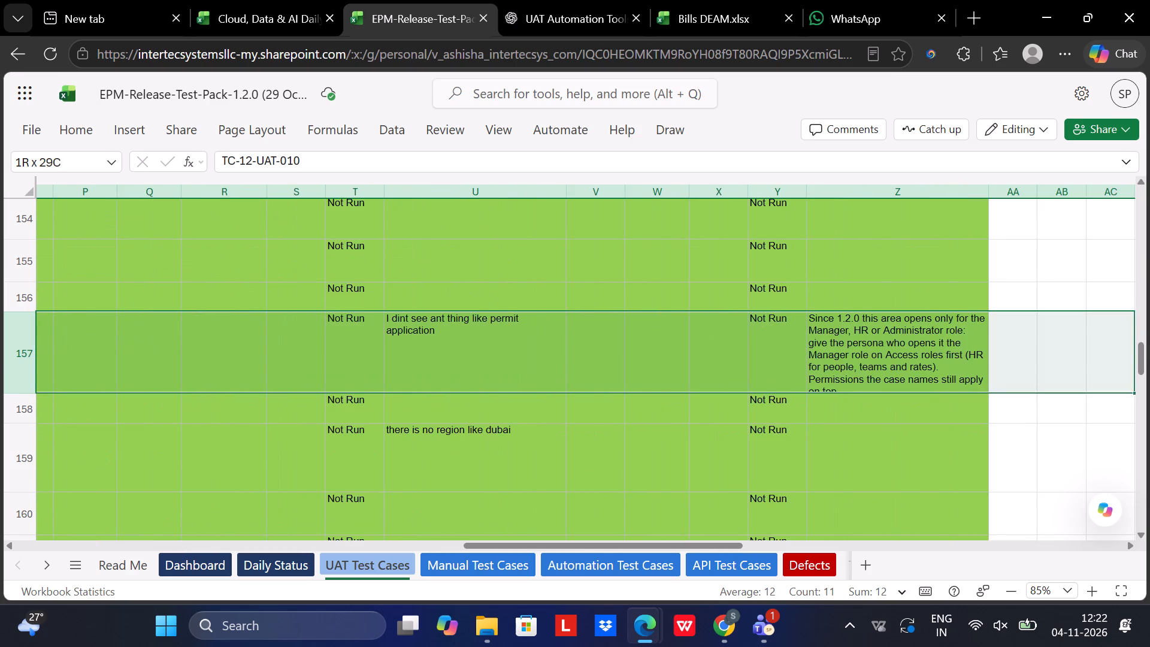
pyautogui.moveTo(1087, 345); pyautogui.dragTo(890, 352)
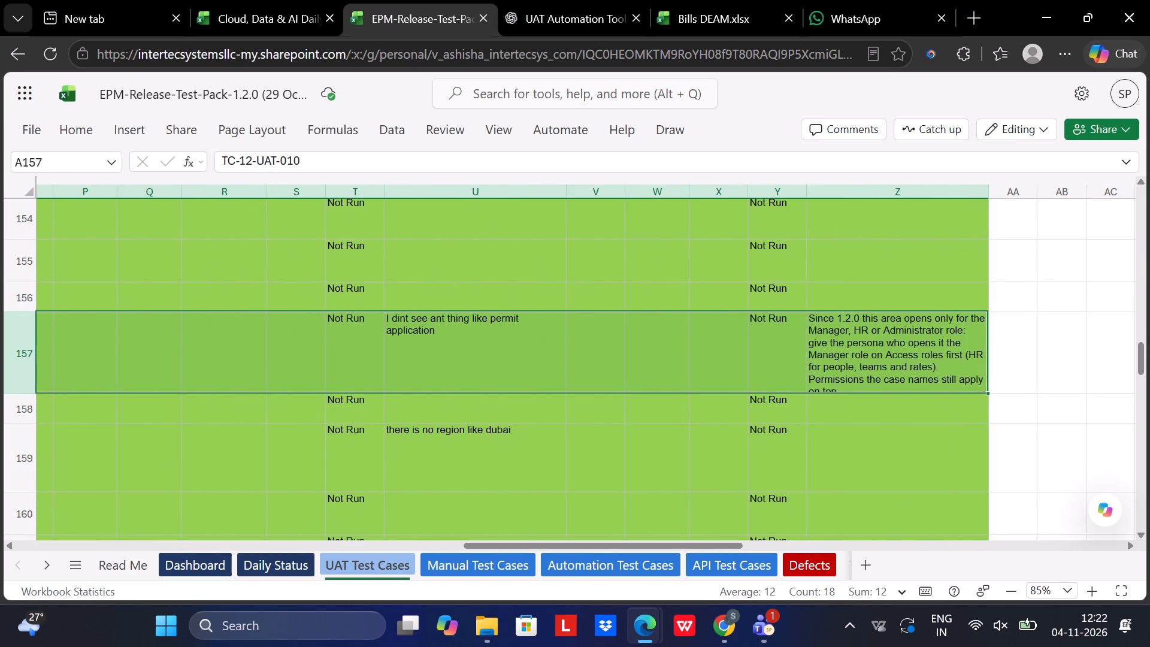
pyautogui.click(82, 136)
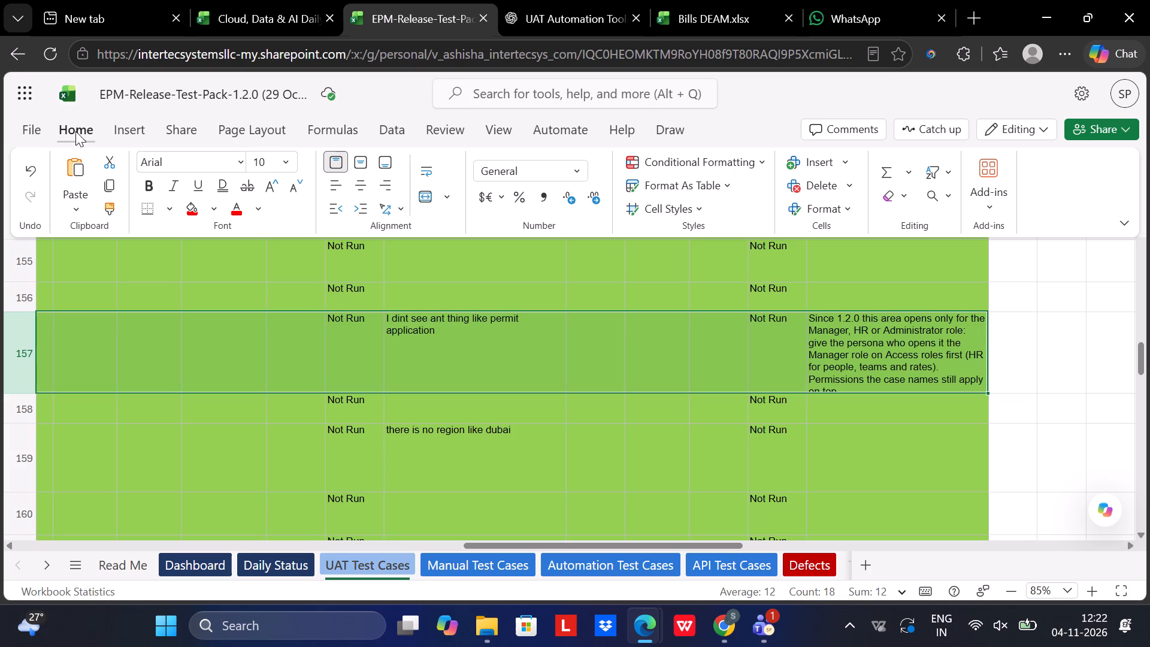
pyautogui.click(76, 129)
pyautogui.click(199, 212)
# Shade row 159 of the UAT test cases, columns A to Z, with the Red fill.
pyautogui.click(552, 437)
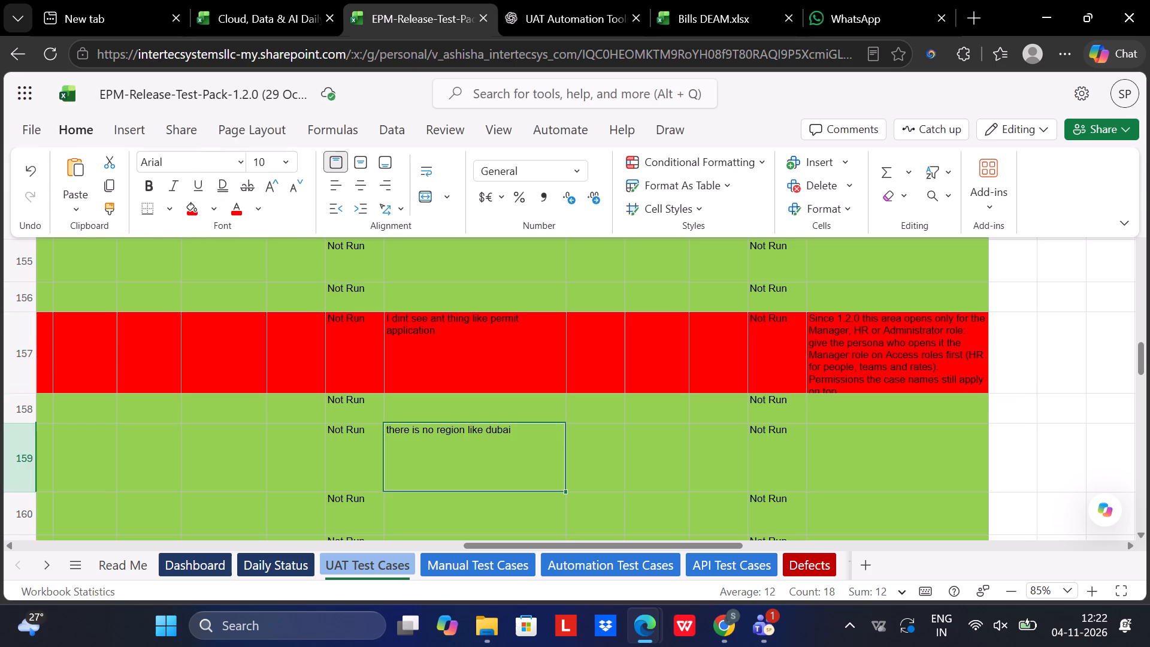
pyautogui.moveTo(917, 462); pyautogui.dragTo(287, 461)
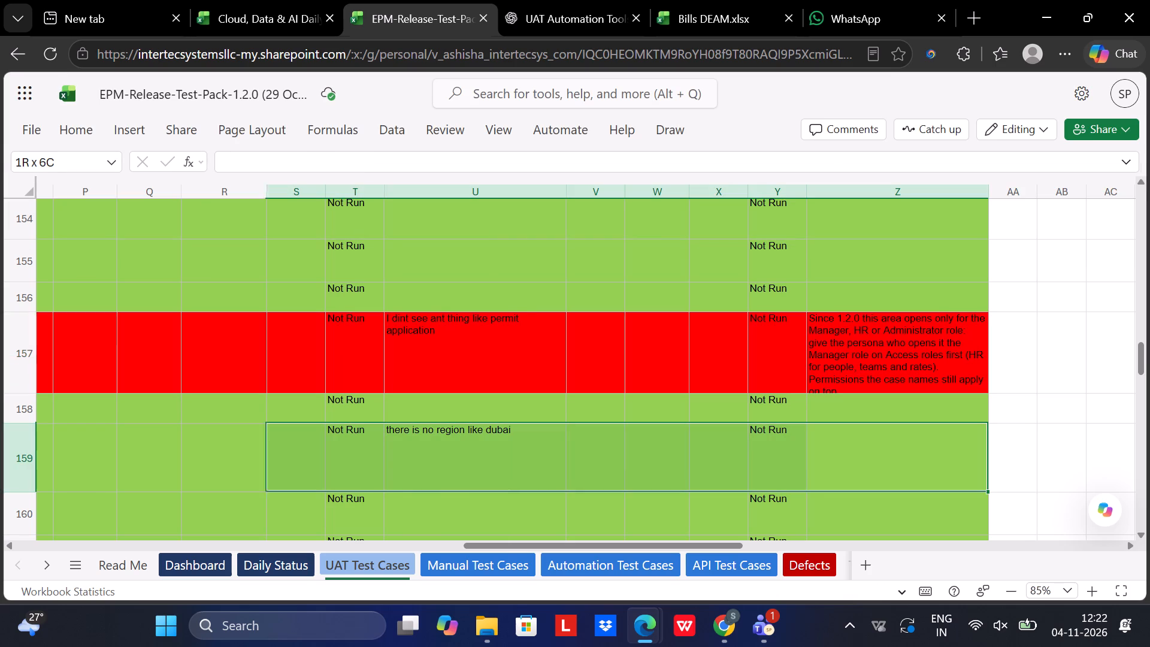
pyautogui.moveTo(287, 461); pyautogui.dragTo(0, 437)
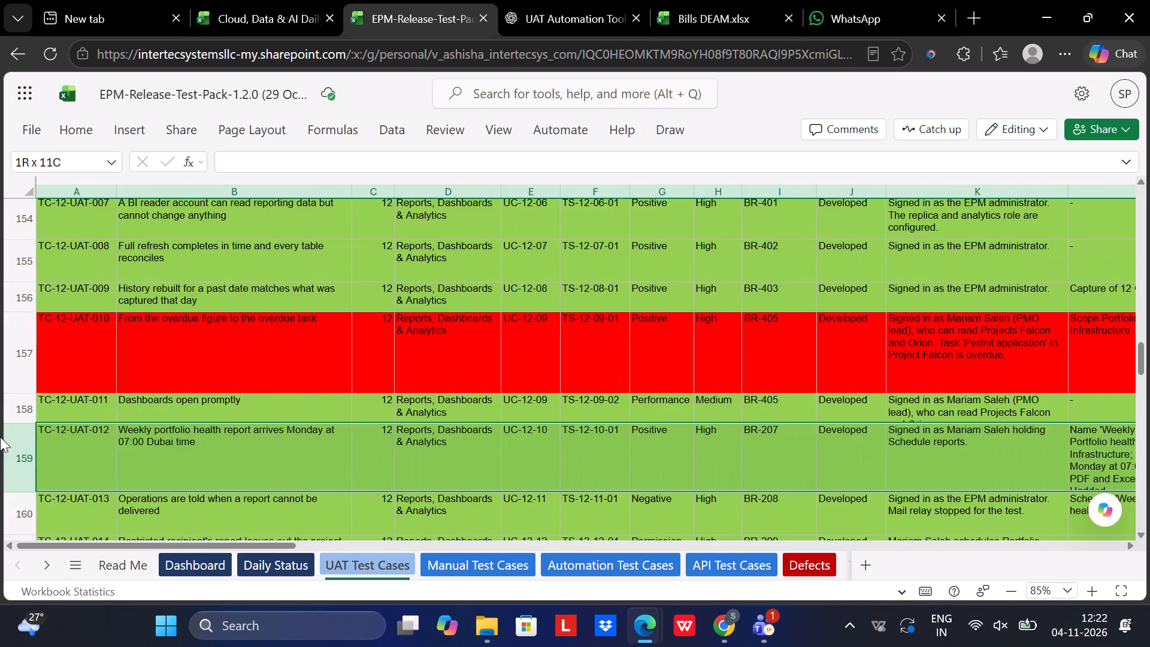
pyautogui.moveTo(0, 437); pyautogui.dragTo(0, 436)
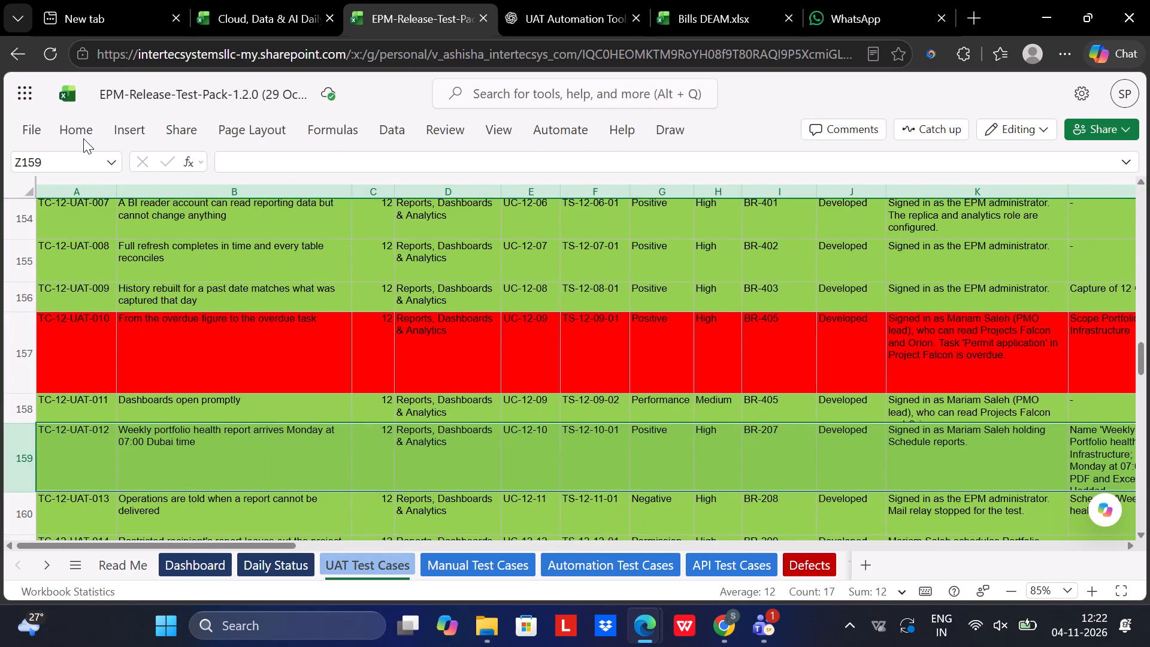
pyautogui.click(82, 138)
pyautogui.click(196, 217)
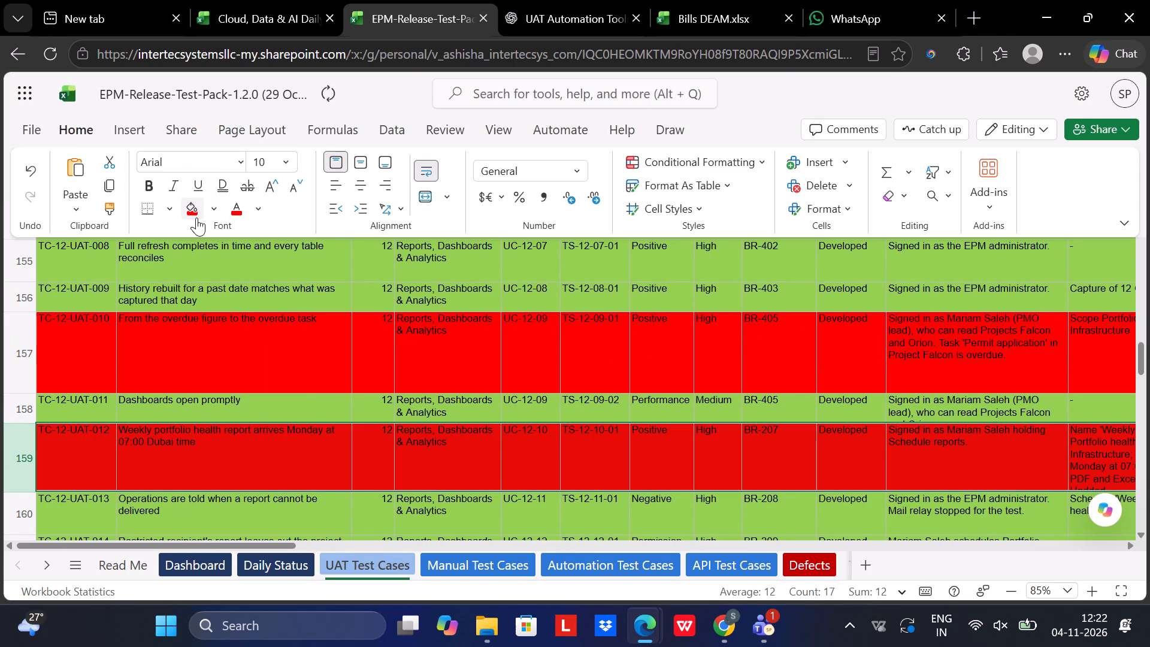
# Find the next commented test case above, row 144 about the currency, and shade its columns A to Z with the Red fill.
pyautogui.hscroll(-11, 606, 340)
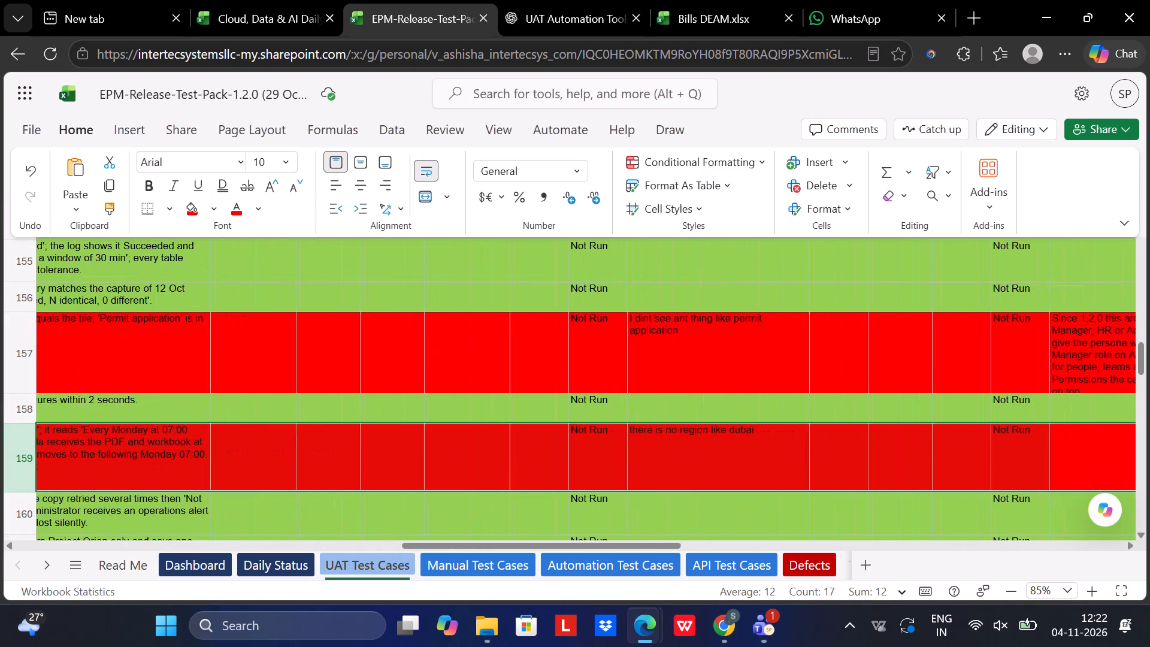
pyautogui.hscroll(-1, 606, 340)
pyautogui.click(606, 340)
pyautogui.scroll(4, 606, 340)
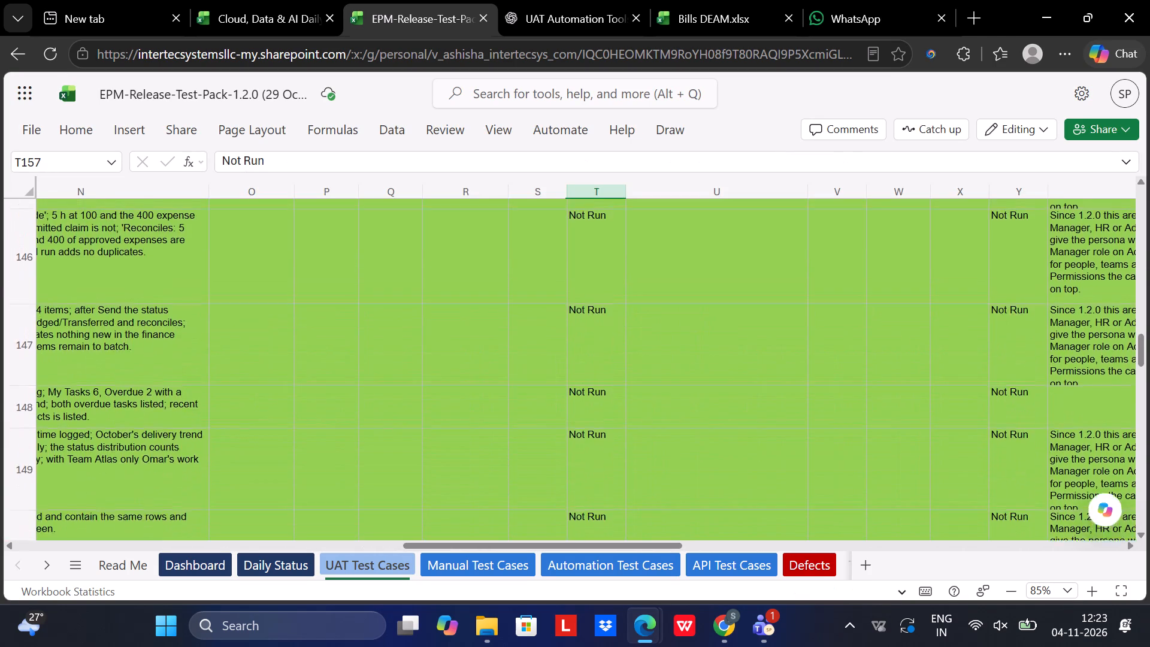
pyautogui.scroll(2, 606, 340)
pyautogui.scroll(-2, 606, 340)
pyautogui.scroll(1, 606, 340)
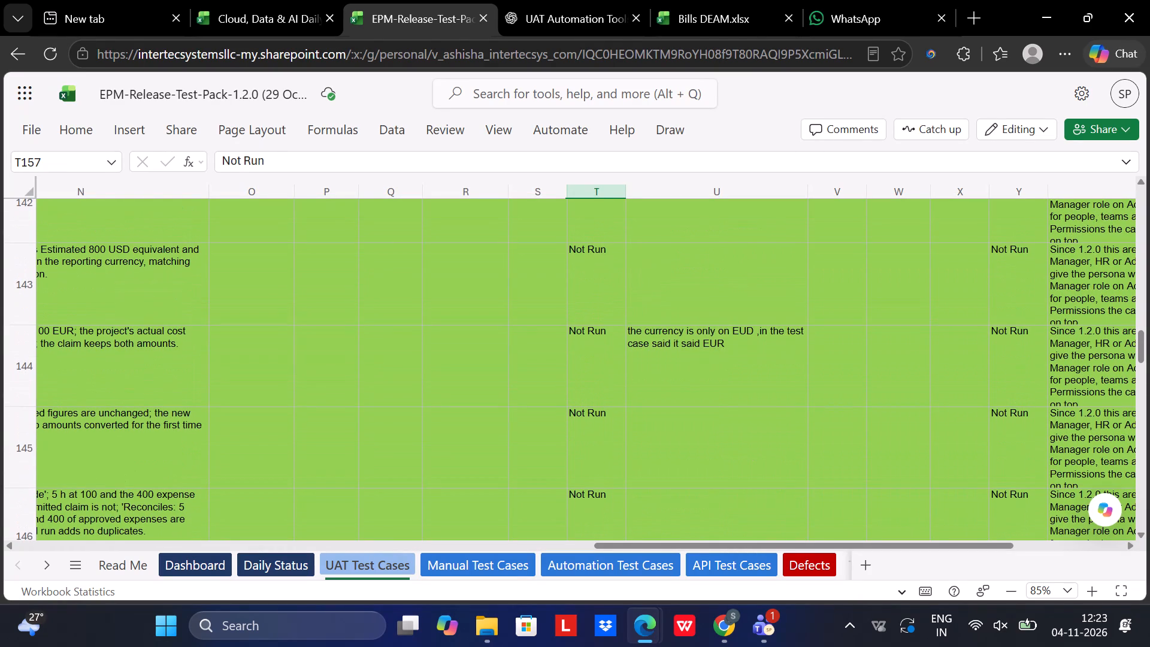
pyautogui.click(745, 321)
pyautogui.click(392, 380)
pyautogui.hscroll(7, 392, 380)
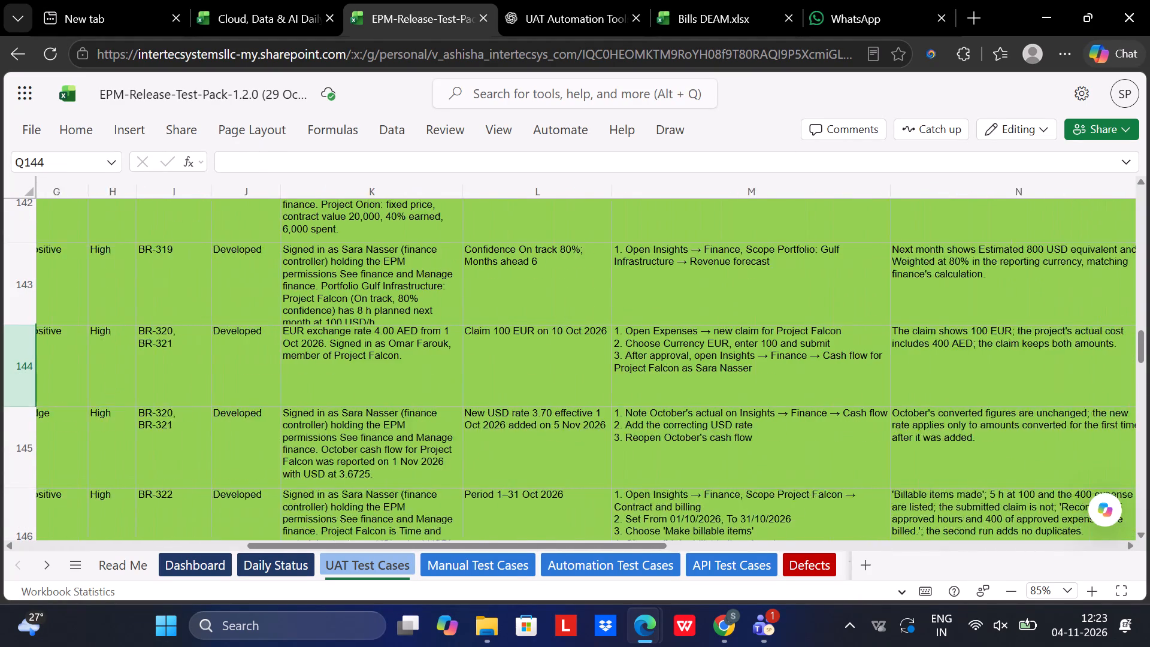
pyautogui.hscroll(5, 392, 380)
pyautogui.moveTo(70, 356); pyautogui.dragTo(925, 379)
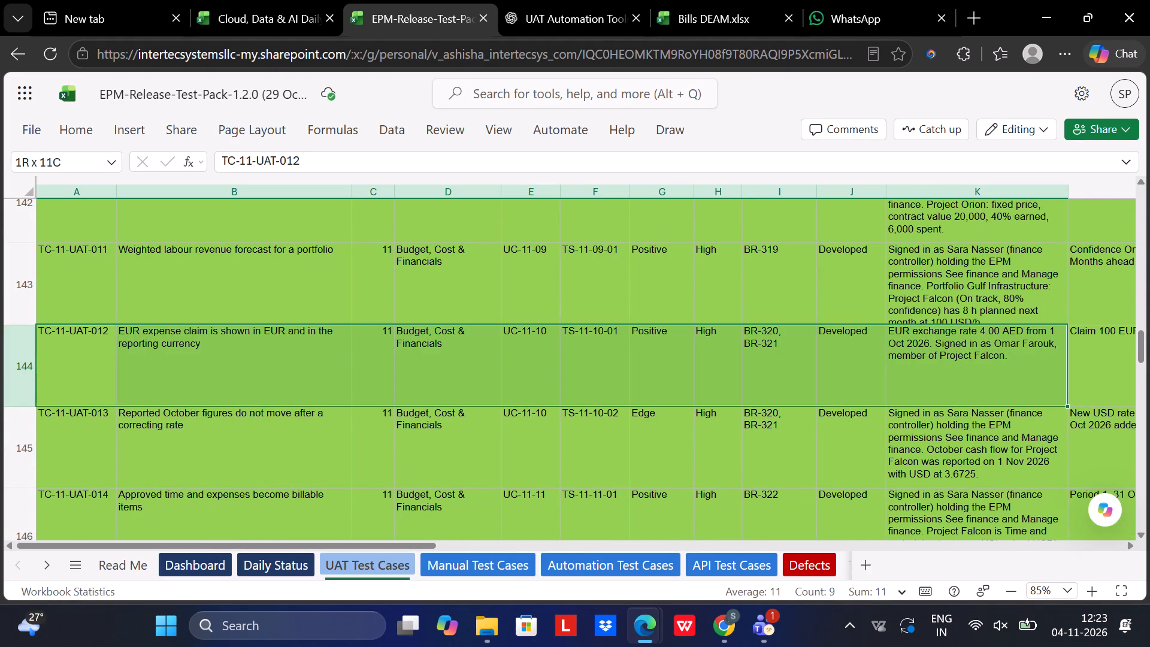
pyautogui.moveTo(925, 379); pyautogui.dragTo(1149, 380)
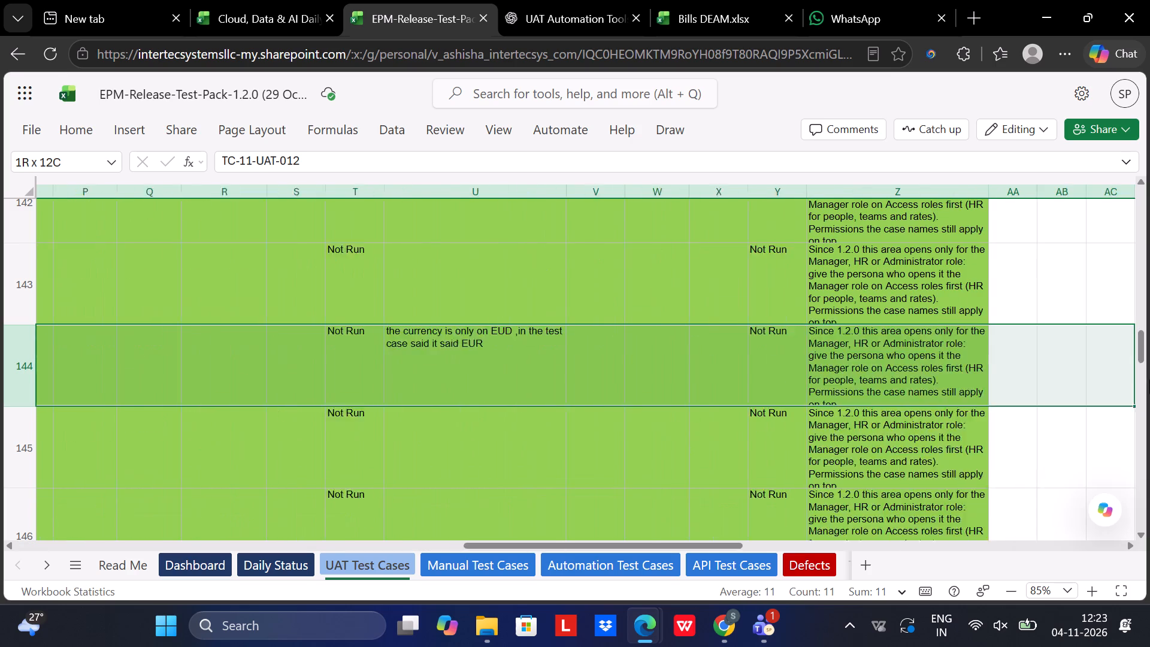
pyautogui.moveTo(1149, 380); pyautogui.dragTo(781, 387)
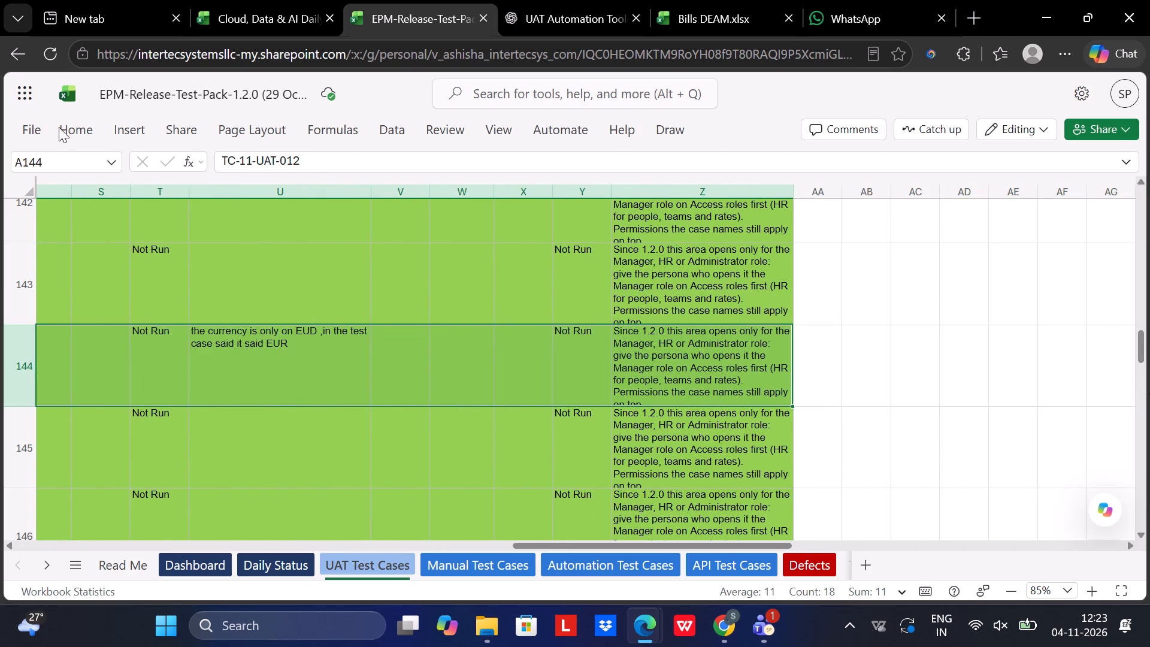
pyautogui.click(201, 208)
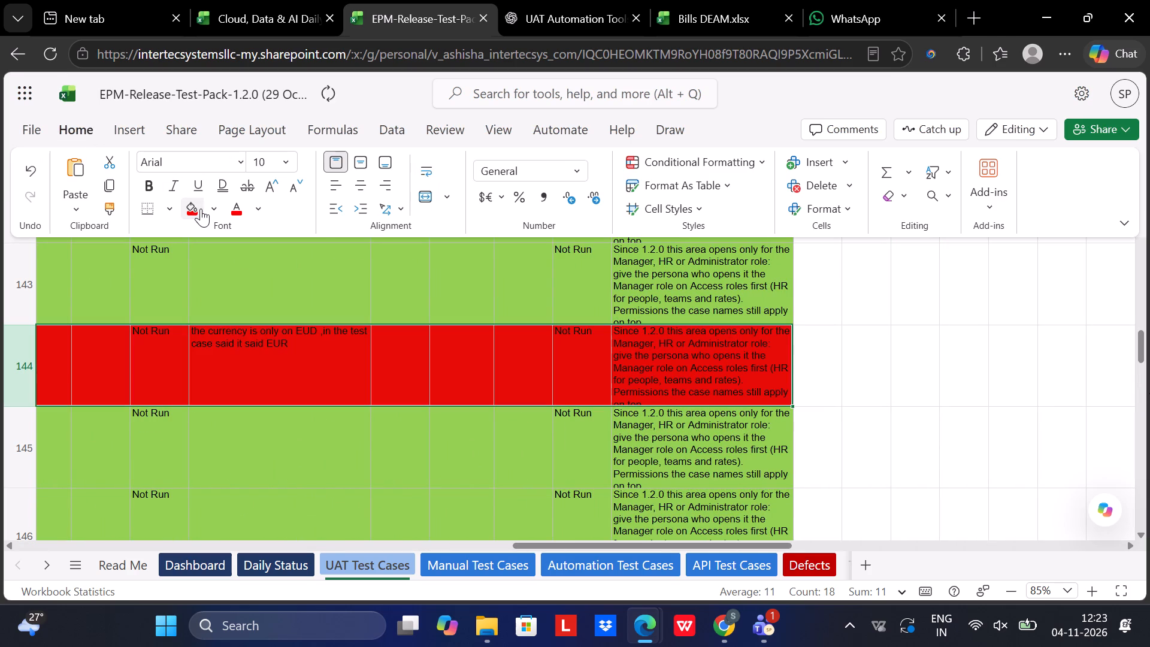
# Shade row 123, the test case with the missing timesheet comment, with the Red fill across columns A to Z.
pyautogui.scroll(5, 338, 316)
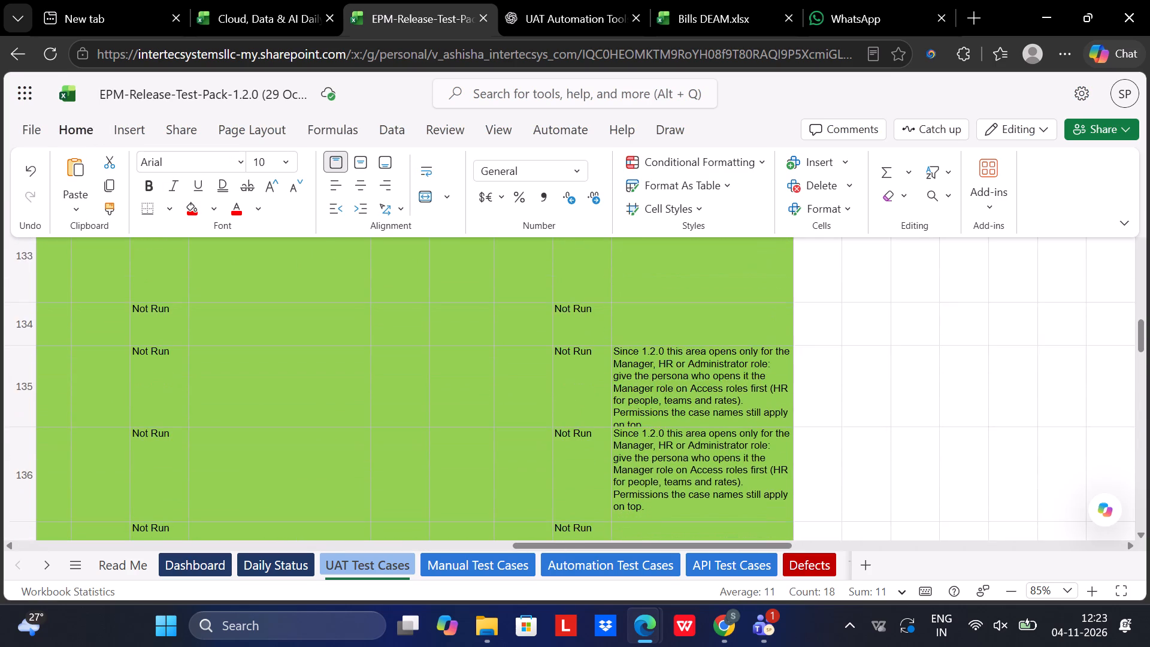
pyautogui.scroll(4, 338, 316)
pyautogui.scroll(-1, 338, 316)
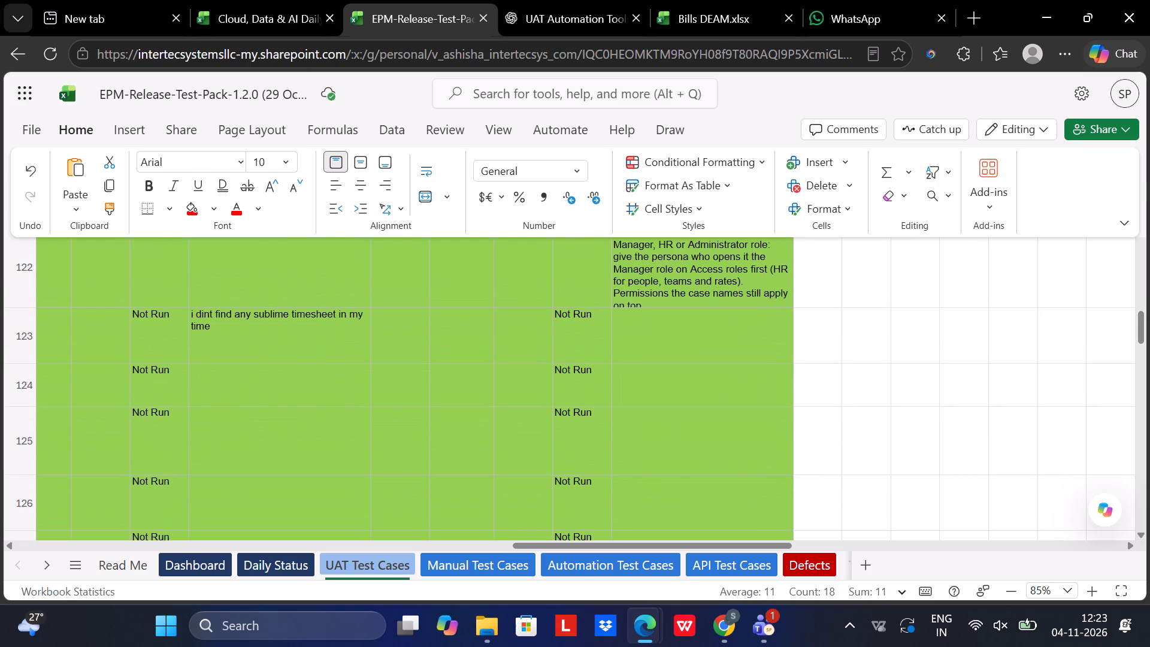
pyautogui.click(287, 342)
pyautogui.moveTo(746, 331); pyautogui.dragTo(192, 299)
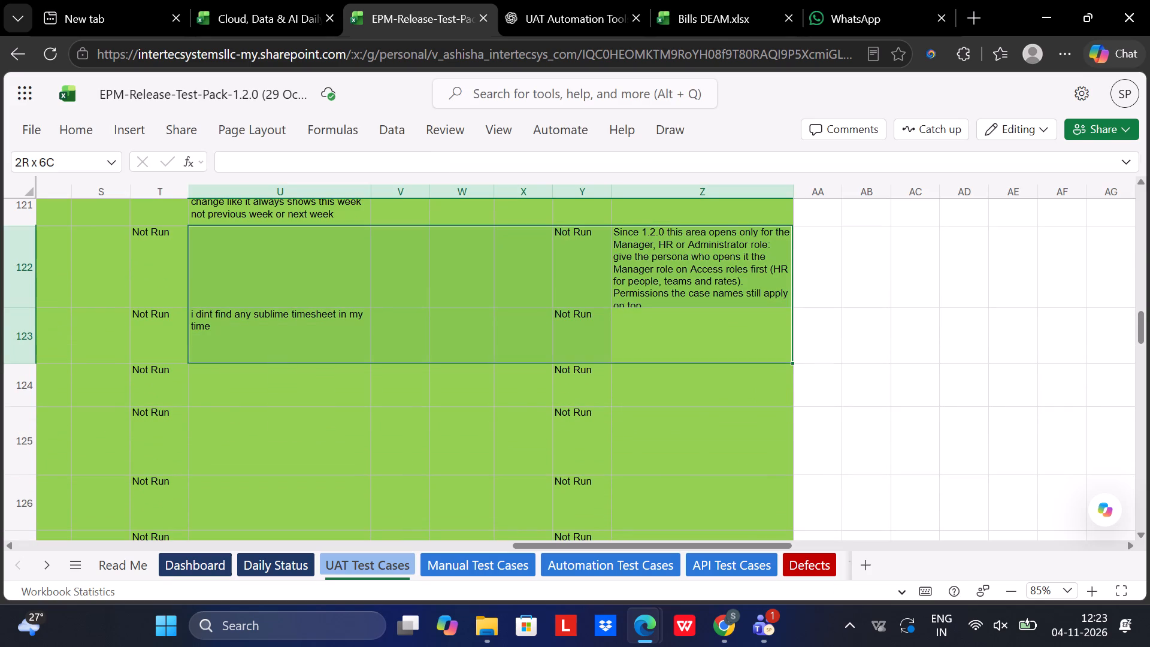
pyautogui.moveTo(192, 299); pyautogui.dragTo(72, 337)
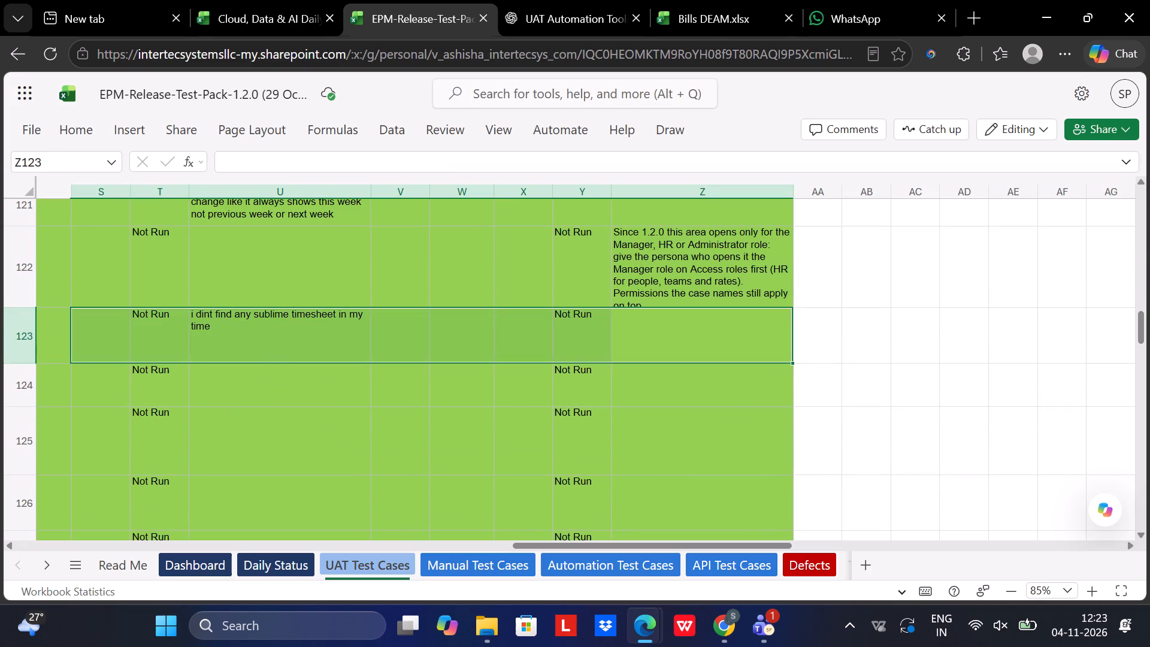
pyautogui.click(736, 347)
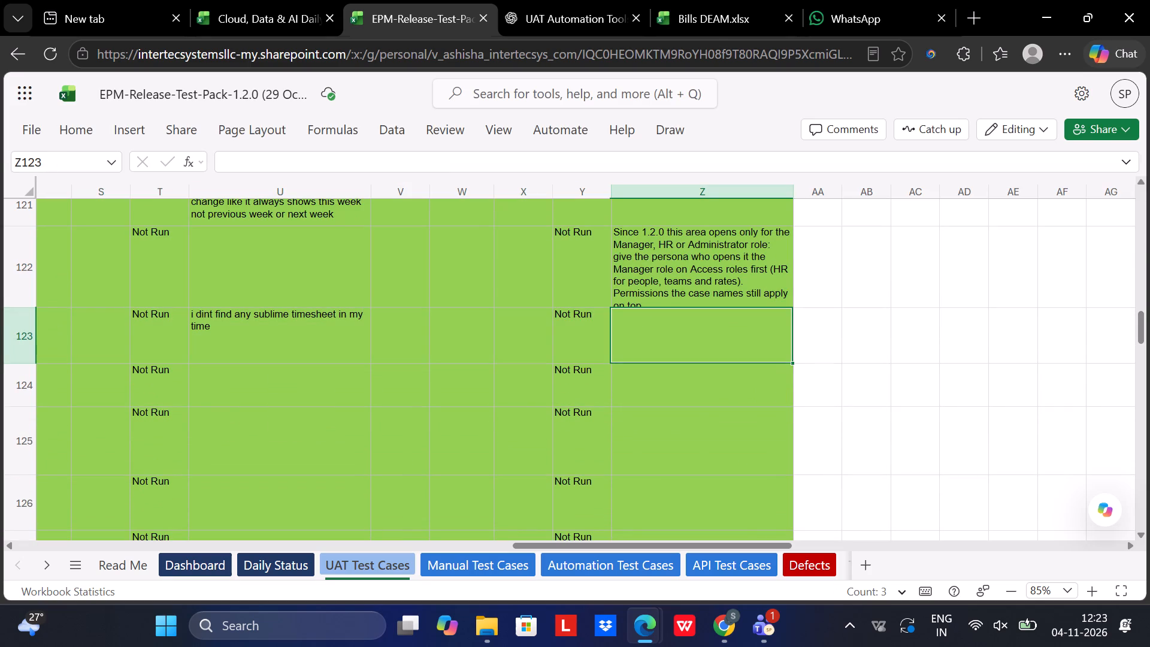
pyautogui.moveTo(736, 347); pyautogui.dragTo(0, 325)
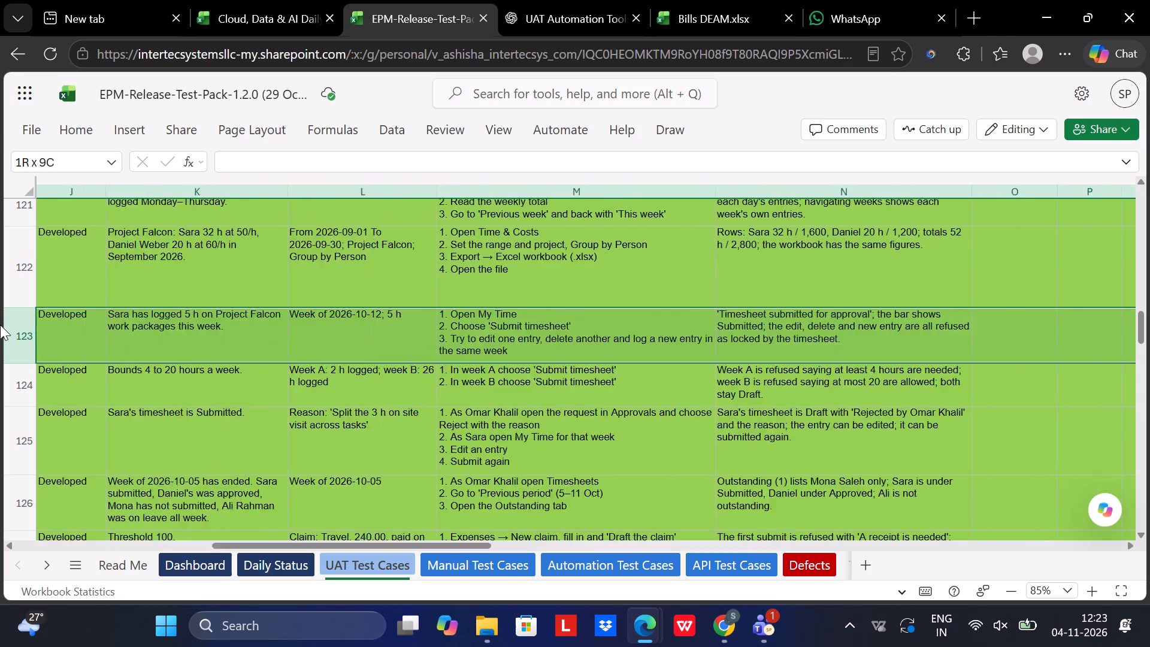
pyautogui.moveTo(0, 325); pyautogui.dragTo(0, 323)
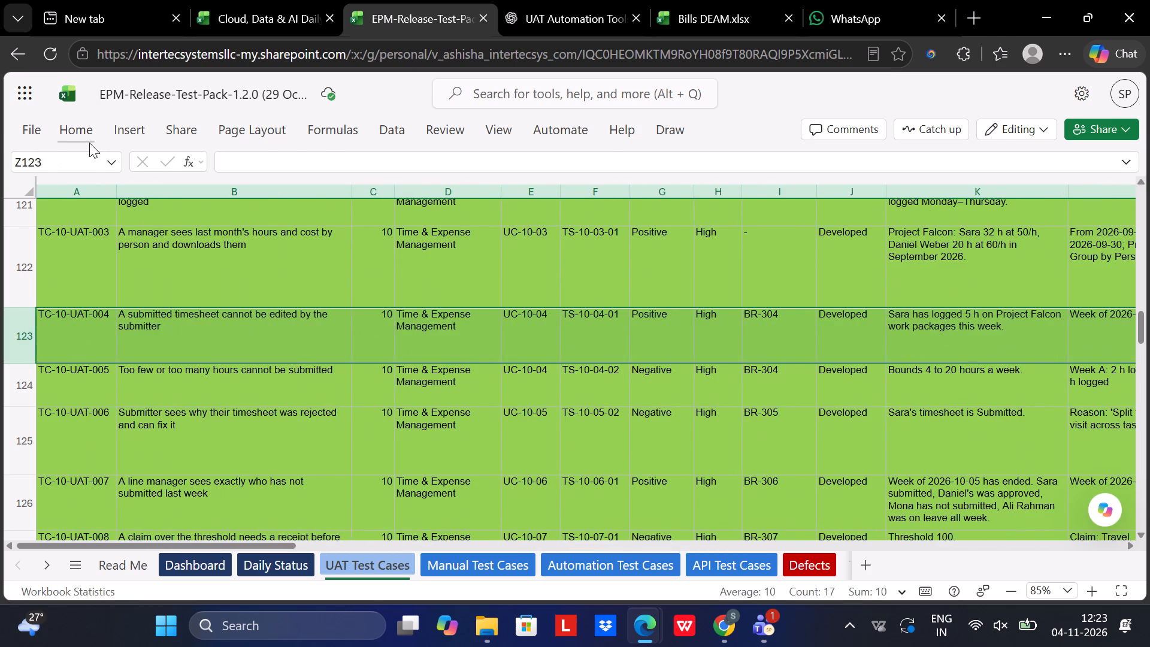
pyautogui.click(87, 140)
pyautogui.click(199, 216)
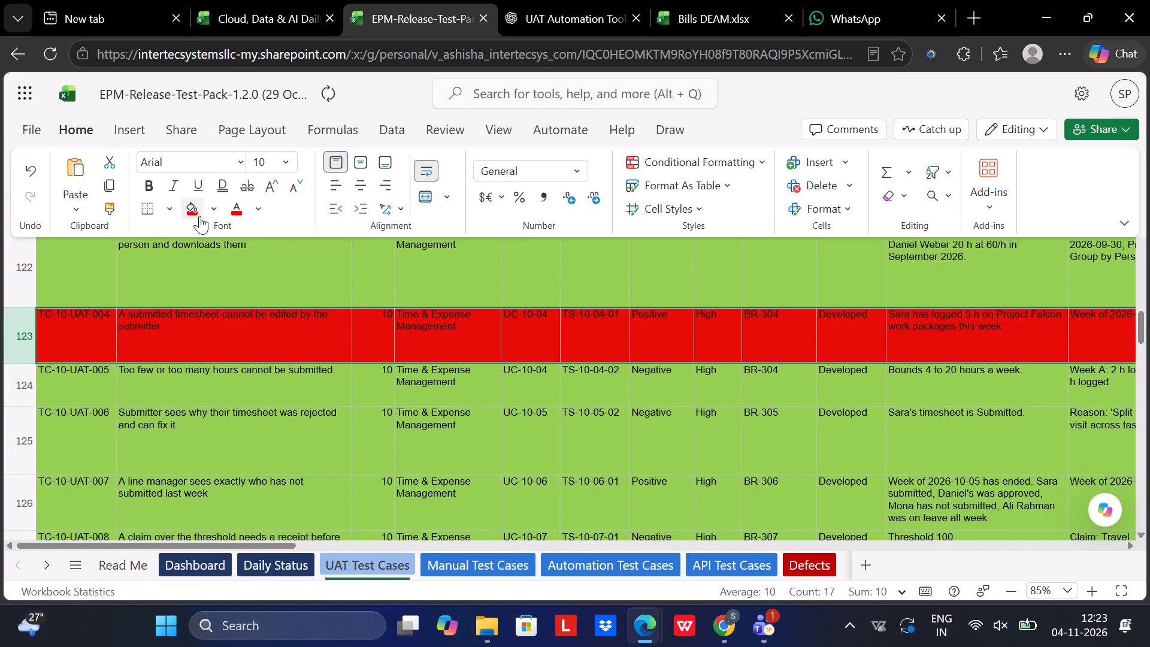
# Shade row 121, the test case with the week tag line comment, with the Red fill across columns A to Z.
pyautogui.scroll(1, 546, 371)
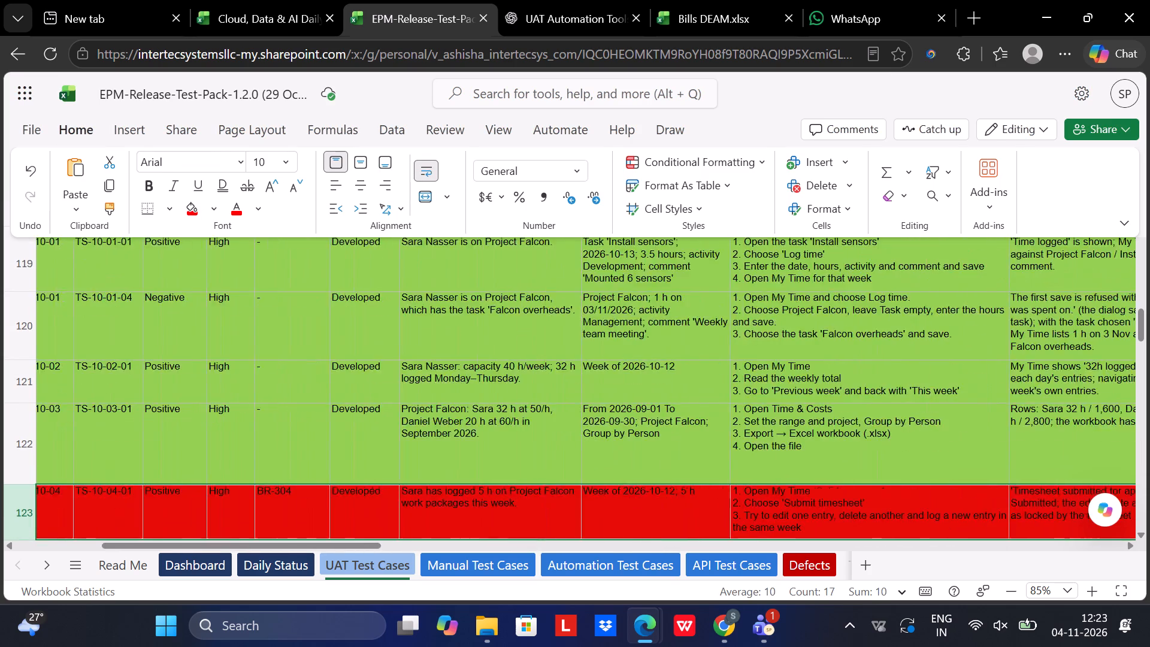
pyautogui.scroll(1, 546, 371)
pyautogui.hscroll(-4, 998, 421)
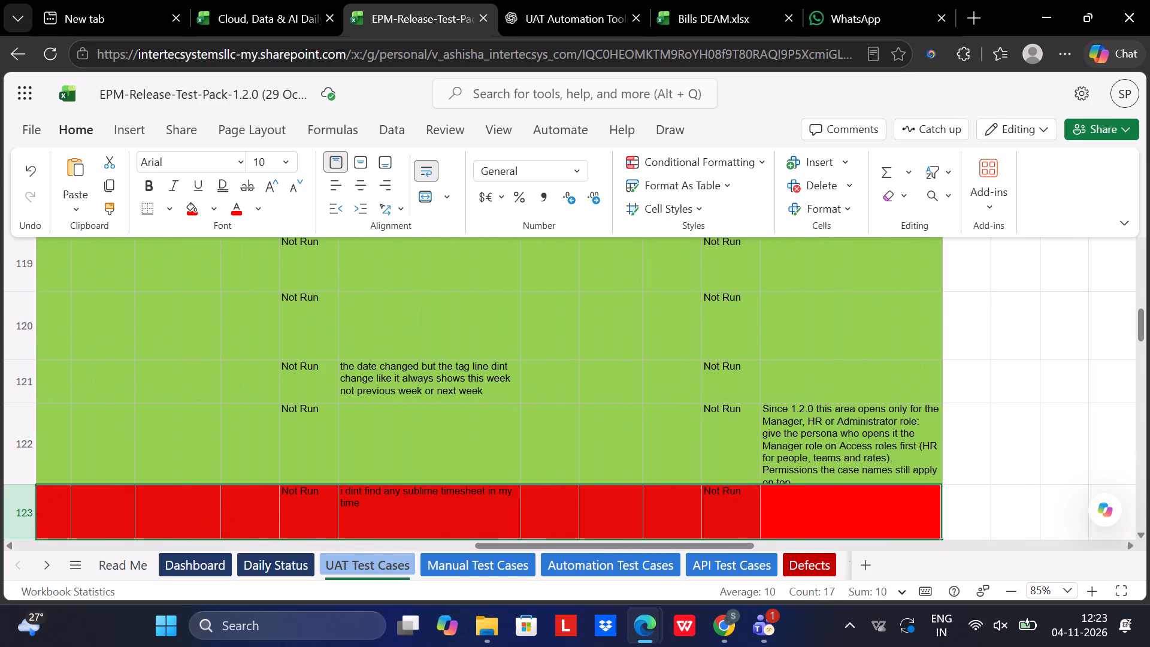
pyautogui.click(874, 385)
pyautogui.moveTo(874, 385); pyautogui.dragTo(189, 365)
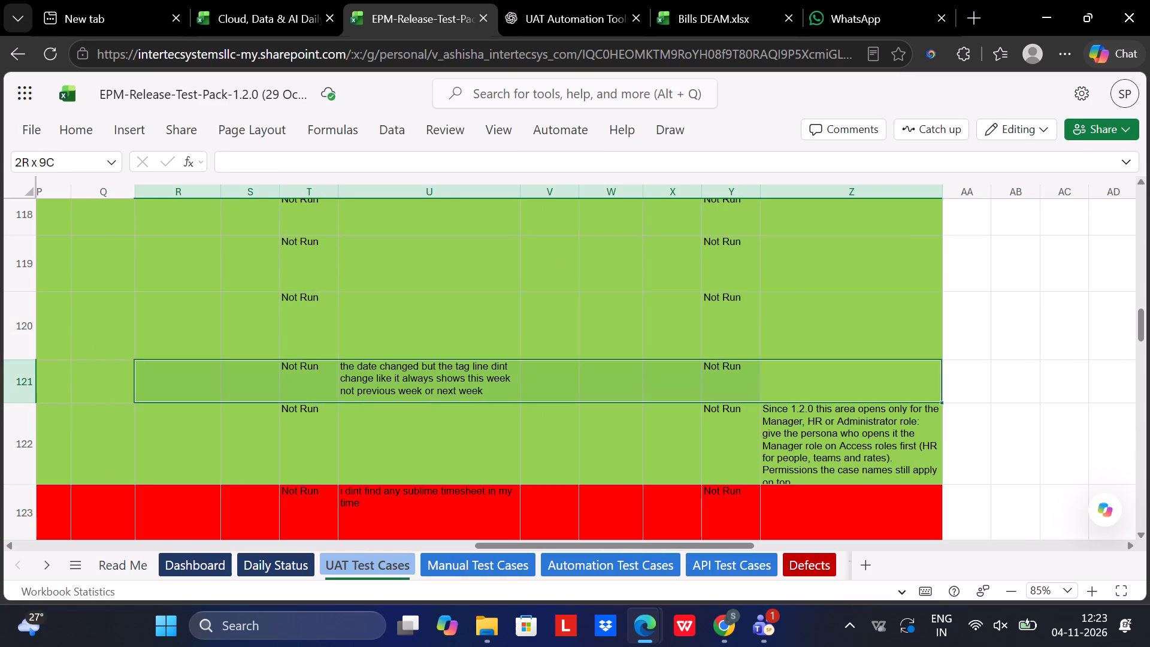
pyautogui.moveTo(189, 365); pyautogui.dragTo(47, 384)
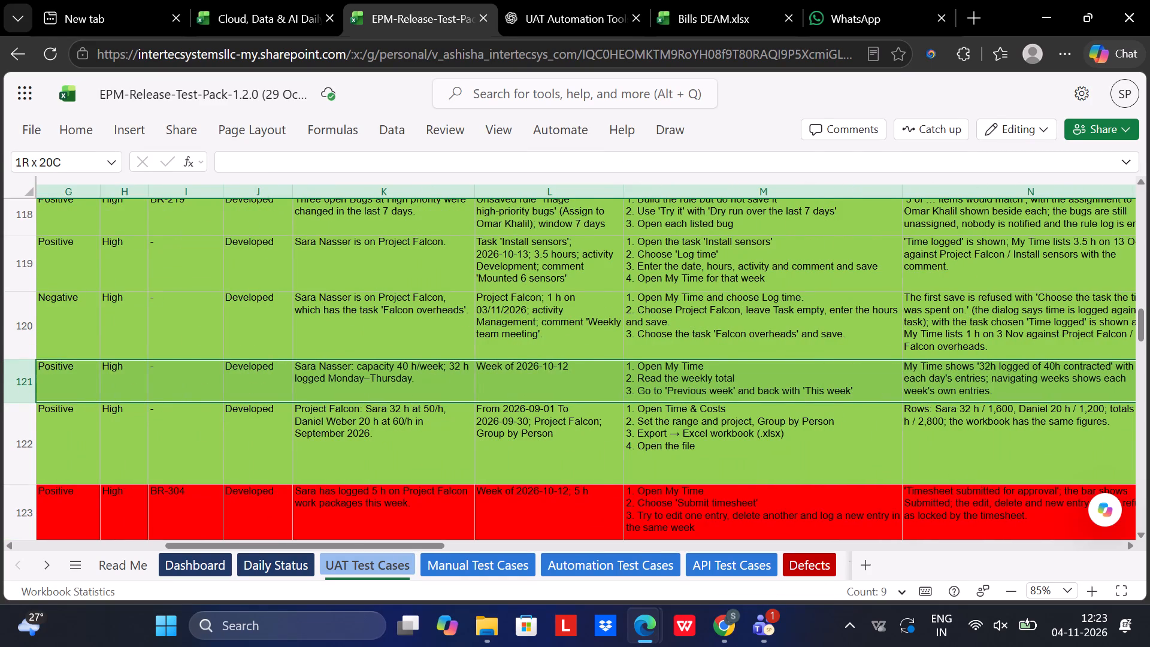
pyautogui.moveTo(47, 384); pyautogui.dragTo(2, 380)
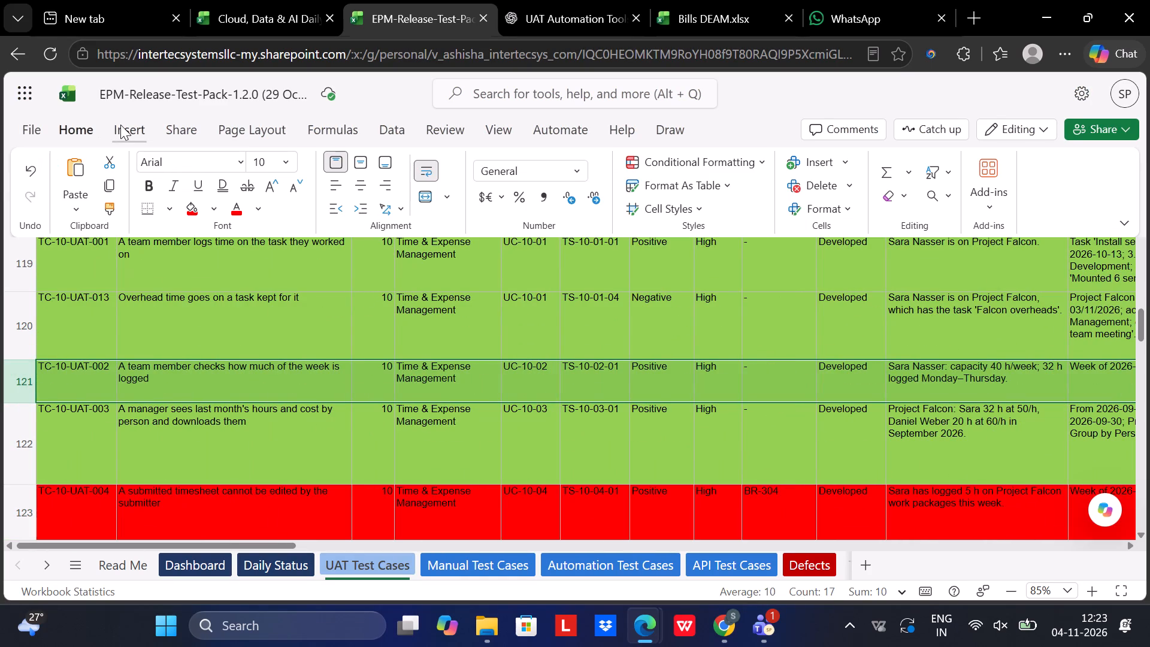
pyautogui.click(120, 125)
pyautogui.click(62, 125)
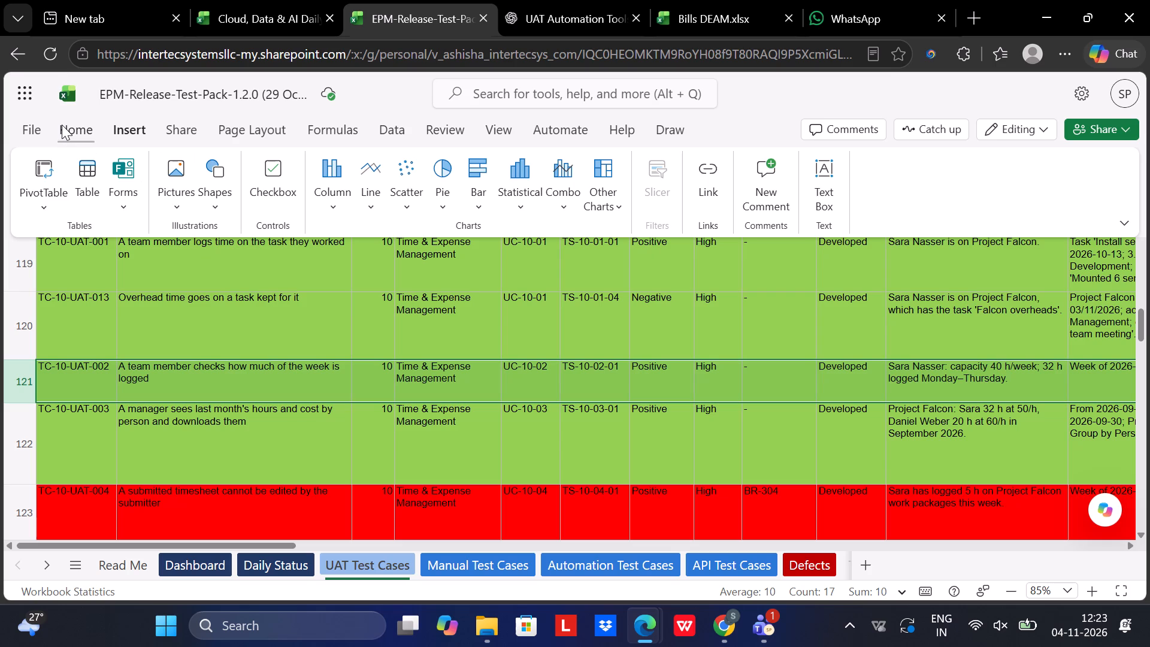
pyautogui.click(199, 217)
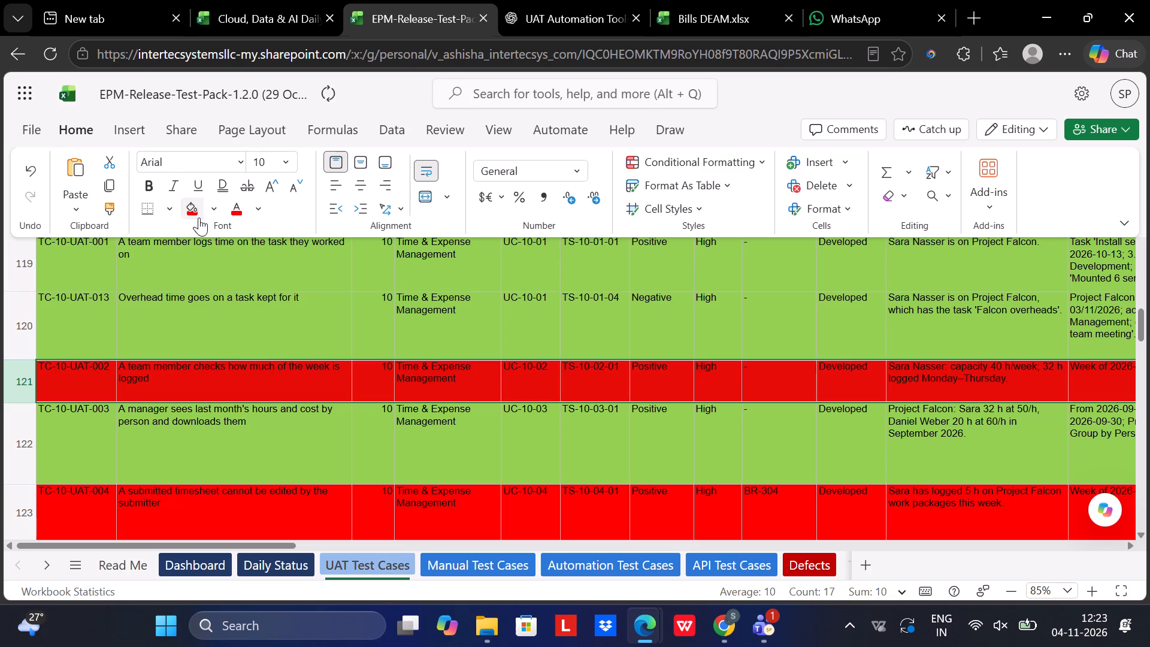
# Shade row 115, the test case with the comment about creating a bug, with the Red fill across columns A to Z.
pyautogui.hscroll(-11, 740, 373)
pyautogui.scroll(1, 740, 373)
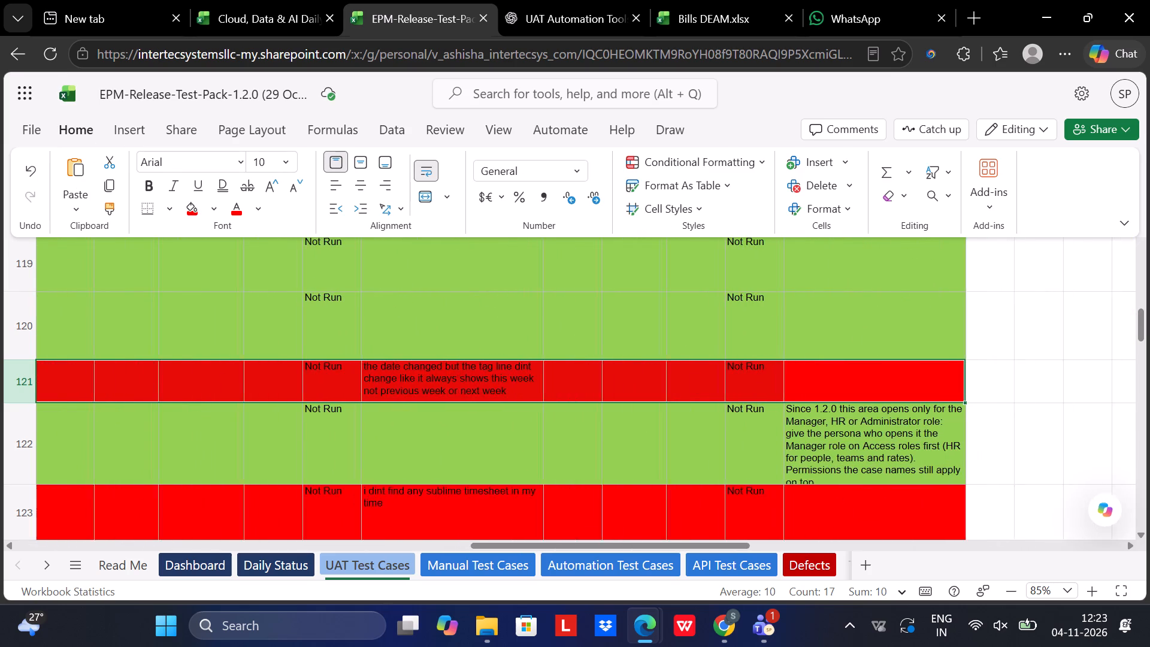
pyautogui.scroll(3, 740, 373)
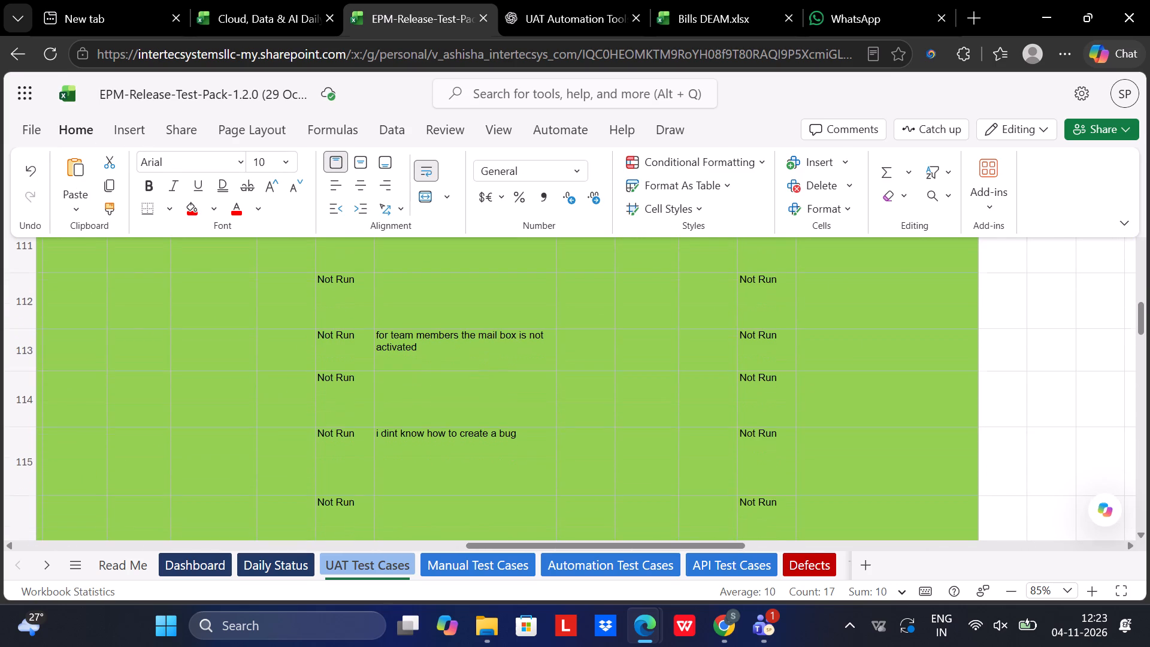
pyautogui.click(918, 440)
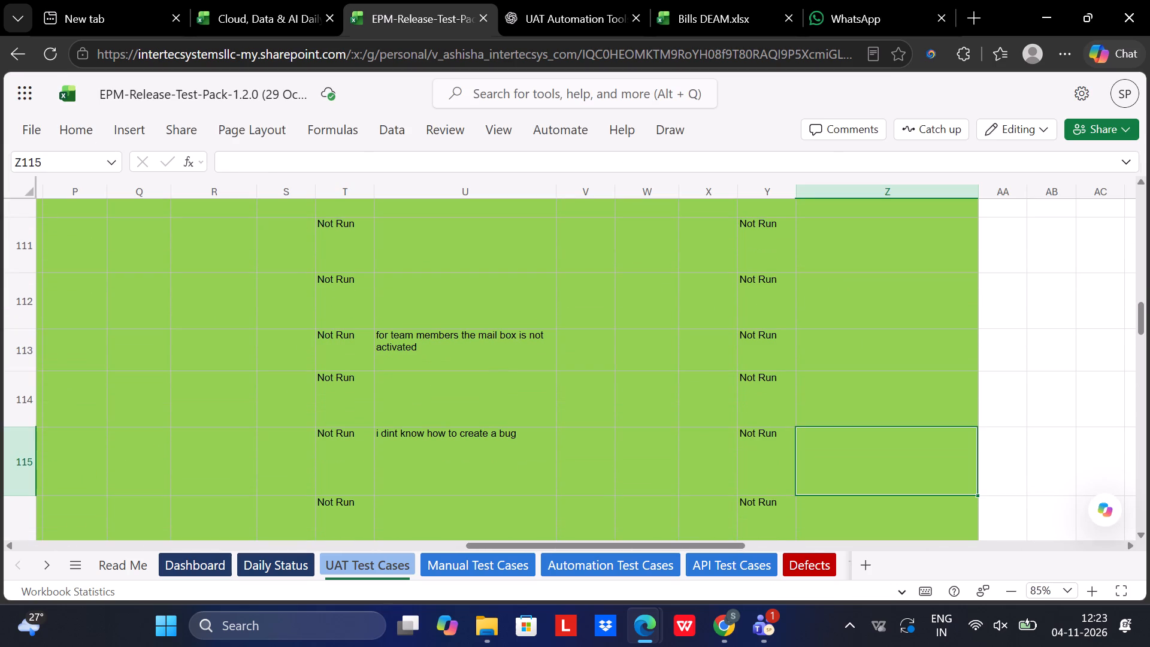
pyautogui.click(489, 436)
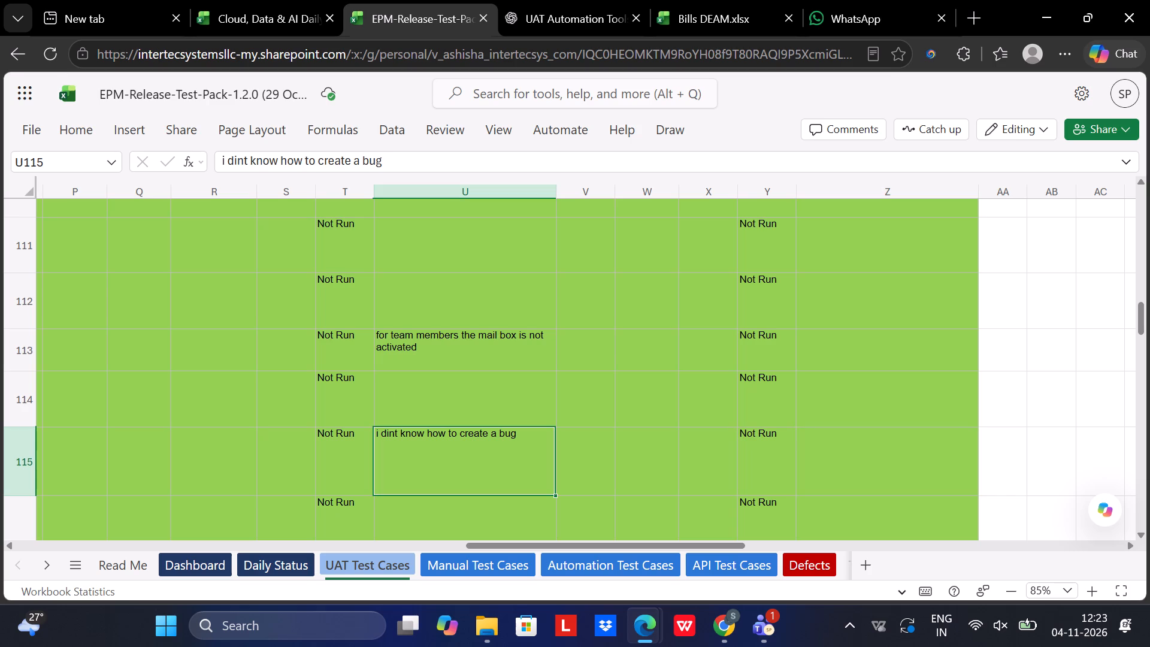
pyautogui.click(899, 453)
pyautogui.moveTo(899, 453); pyautogui.dragTo(219, 439)
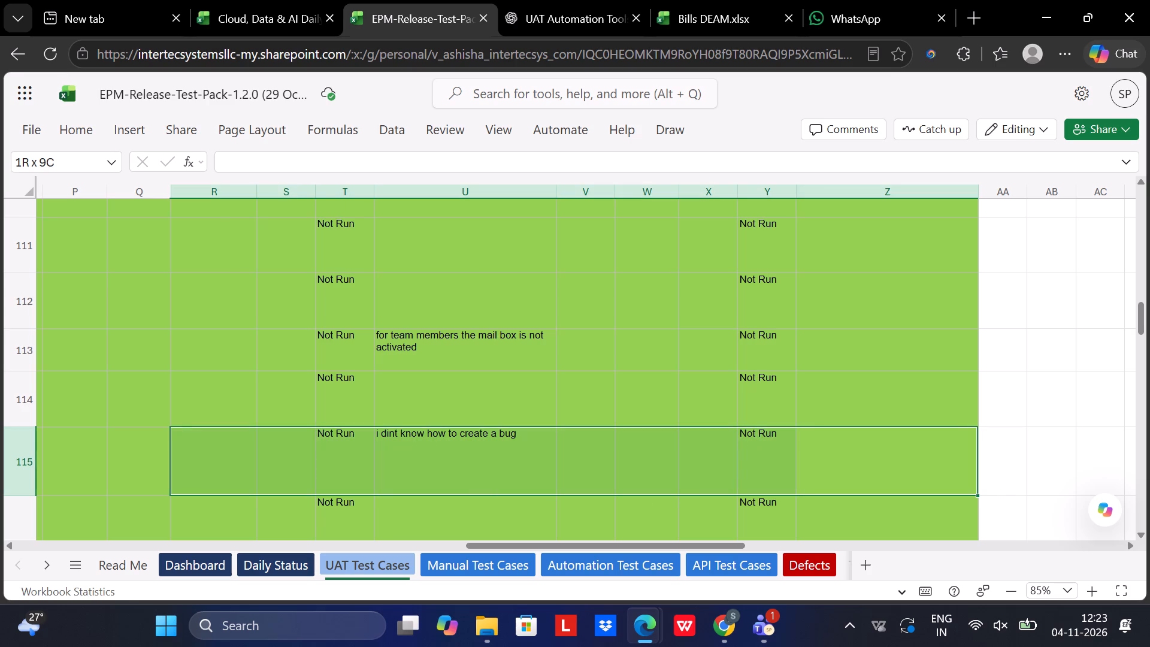
pyautogui.moveTo(219, 439); pyautogui.dragTo(0, 433)
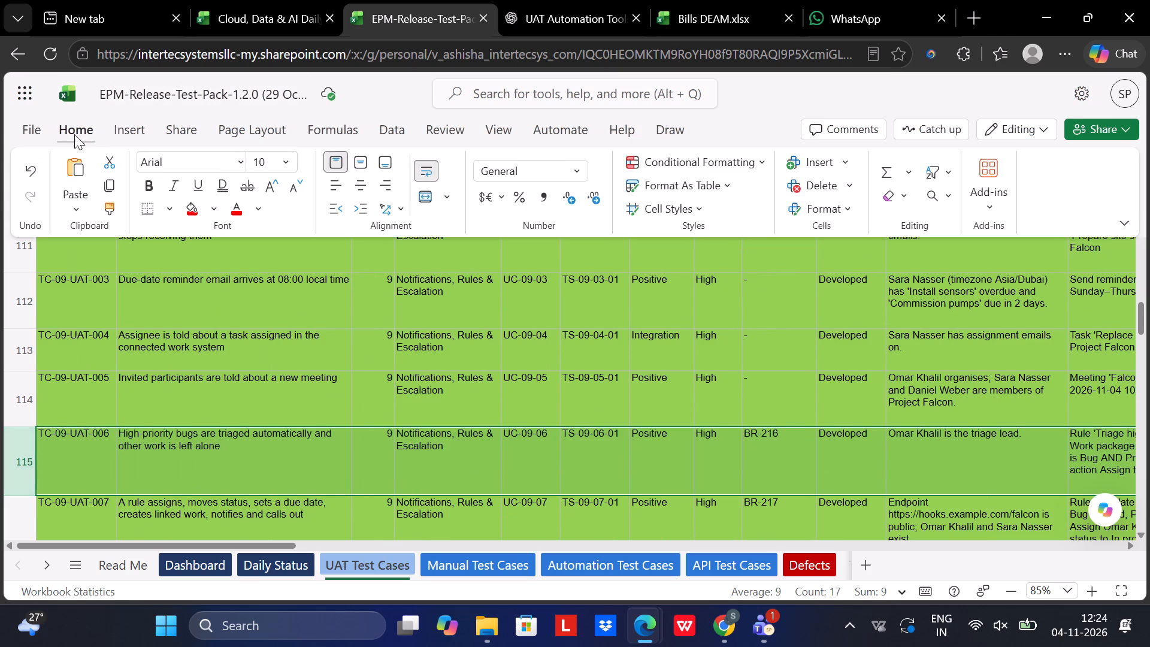
pyautogui.click(202, 213)
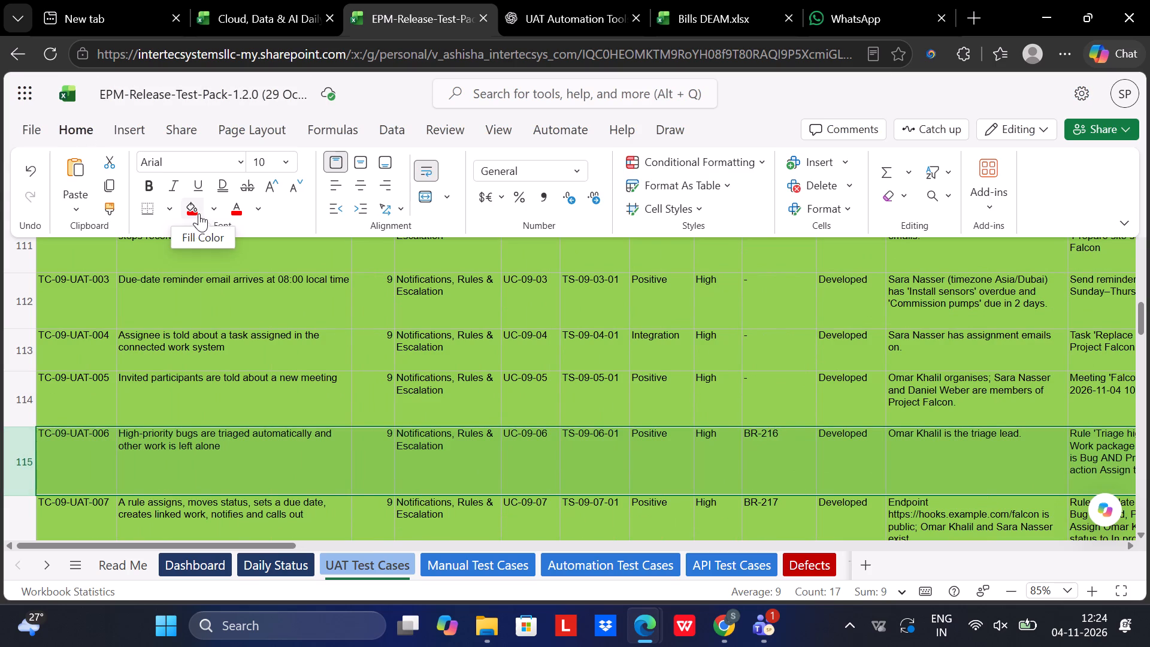
# Apply the Red fill to the selected row 115, the test case with the comment about creating a bug.
pyautogui.click(196, 213)
# Shade row 113, the test case with the comment about team members' mail box, with the Red fill across columns A to Z.
pyautogui.hscroll(-5, 733, 289)
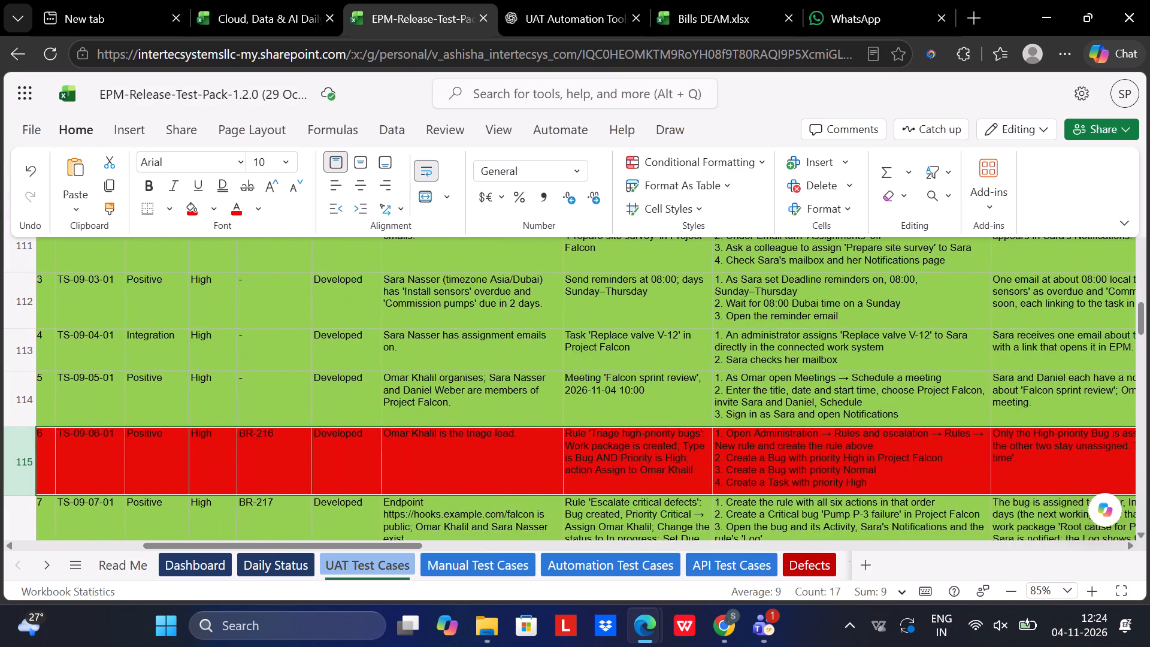
pyautogui.hscroll(-7, 733, 289)
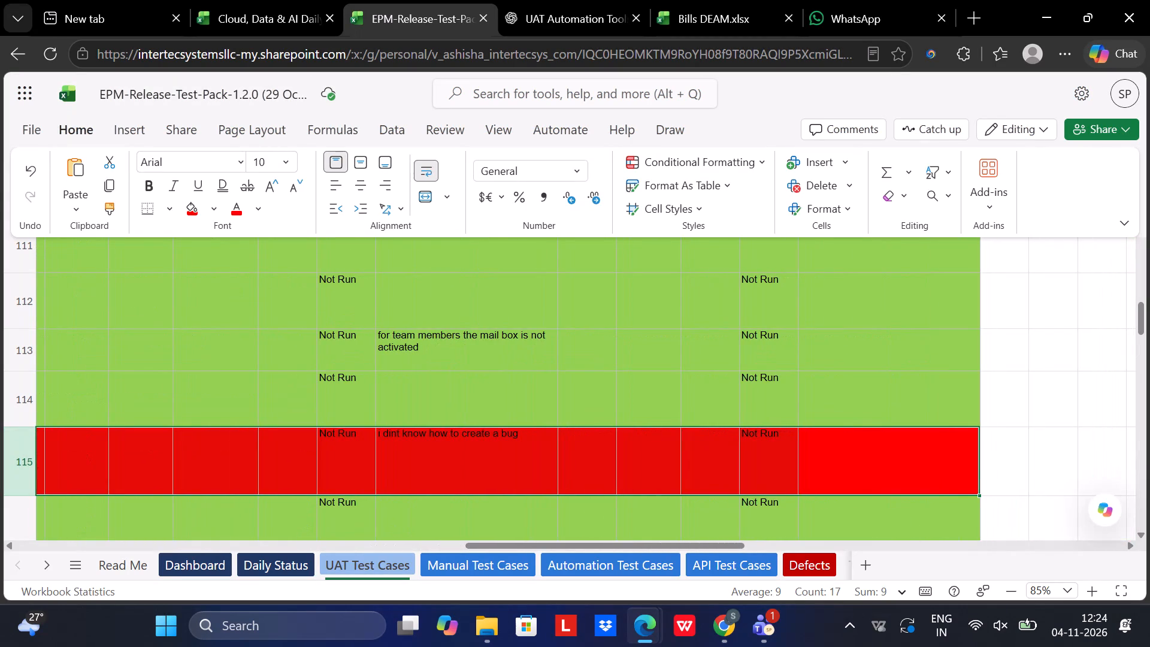
pyautogui.click(915, 344)
pyautogui.moveTo(915, 344); pyautogui.dragTo(223, 335)
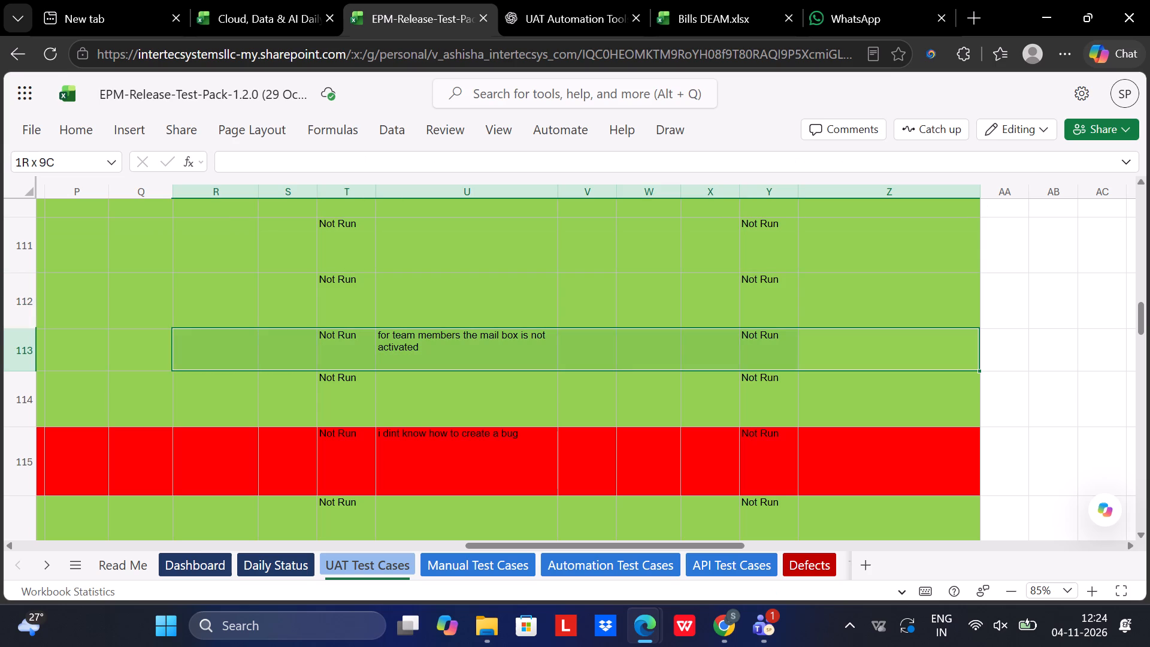
pyautogui.moveTo(223, 335); pyautogui.dragTo(126, 336)
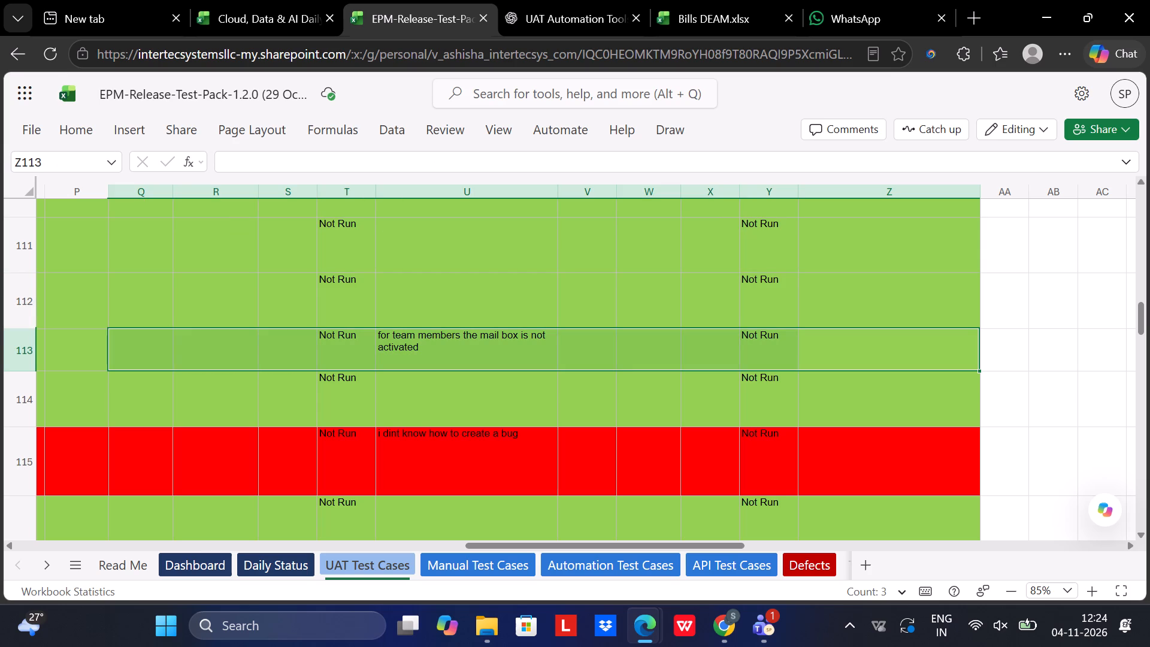
pyautogui.click(911, 350)
pyautogui.moveTo(911, 350); pyautogui.dragTo(0, 341)
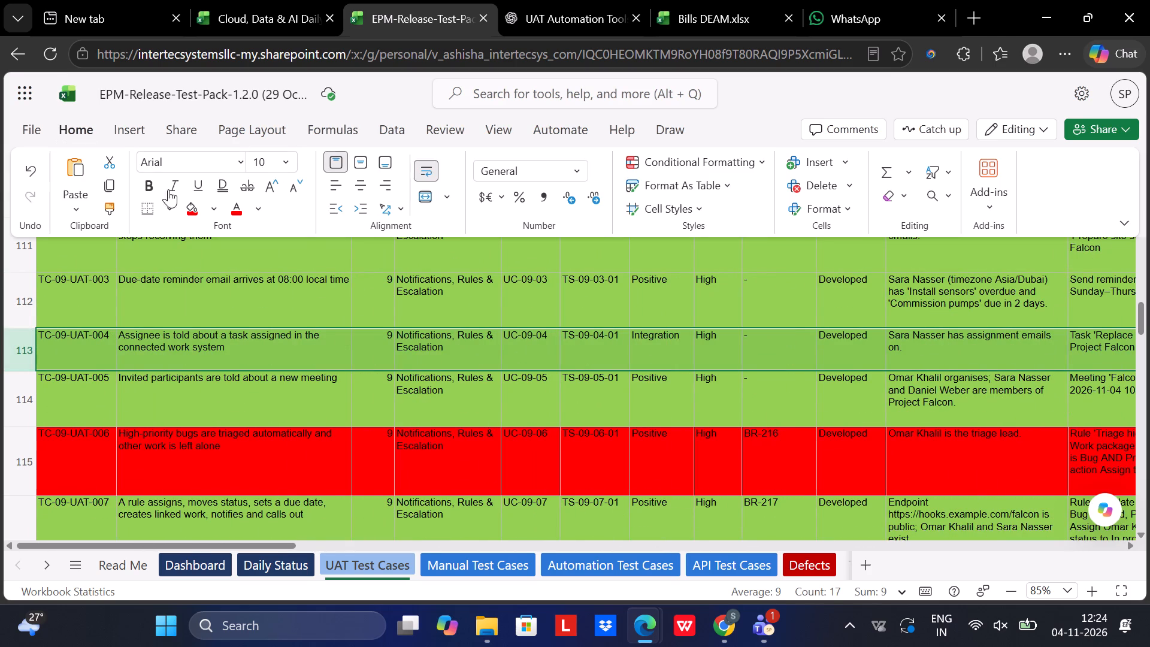
pyautogui.click(200, 204)
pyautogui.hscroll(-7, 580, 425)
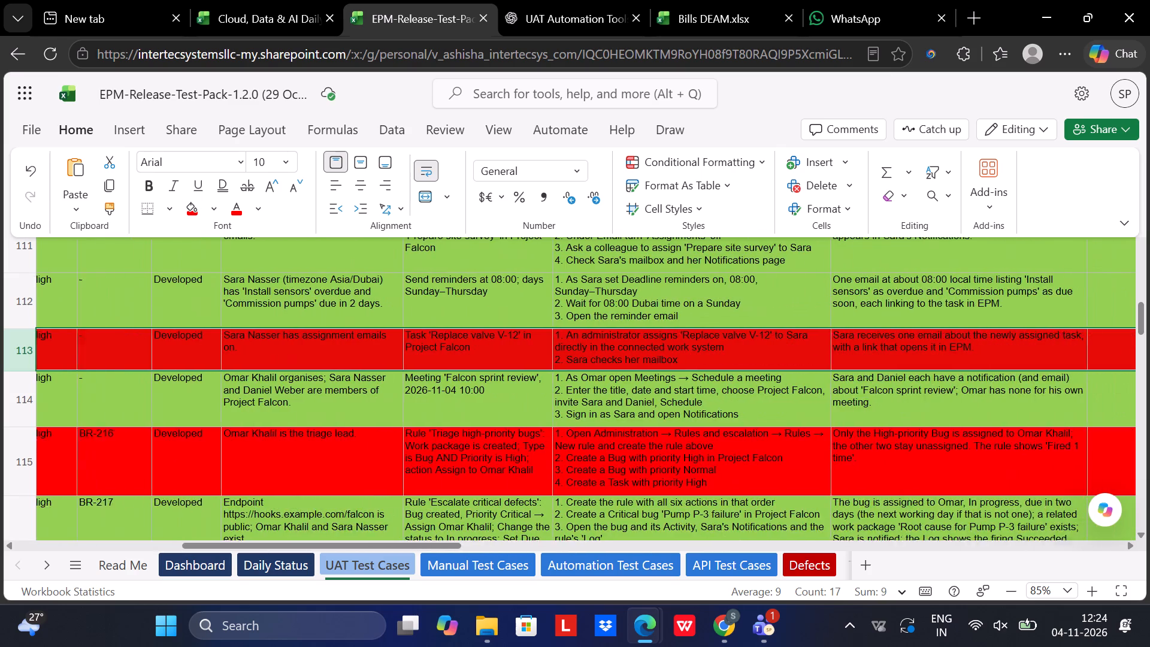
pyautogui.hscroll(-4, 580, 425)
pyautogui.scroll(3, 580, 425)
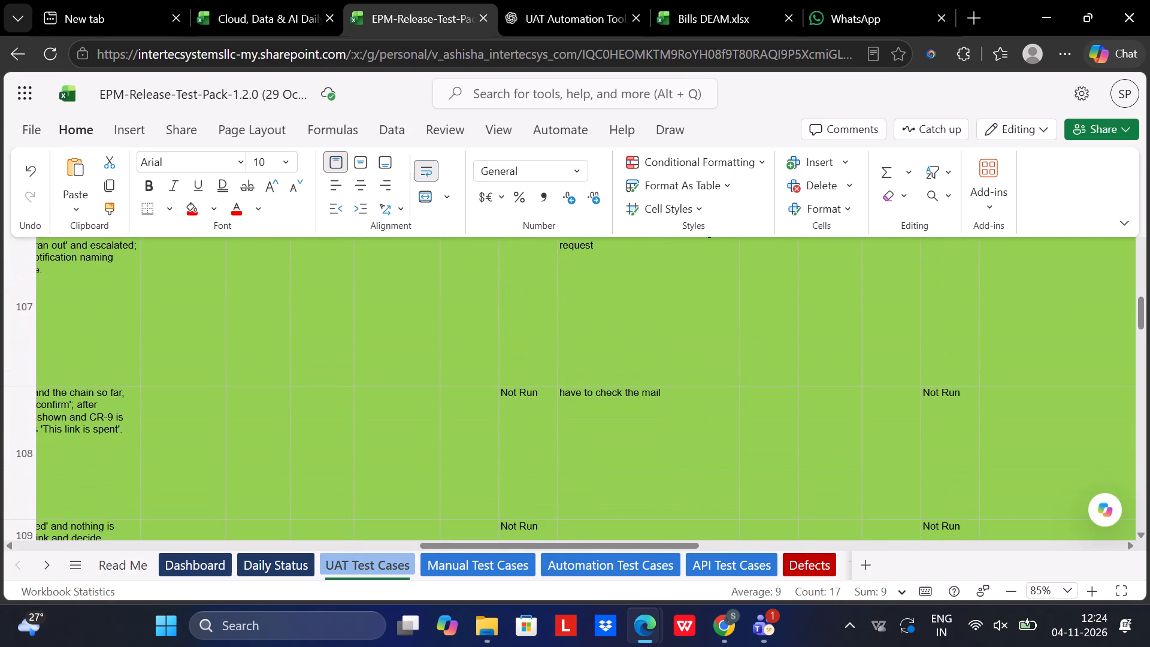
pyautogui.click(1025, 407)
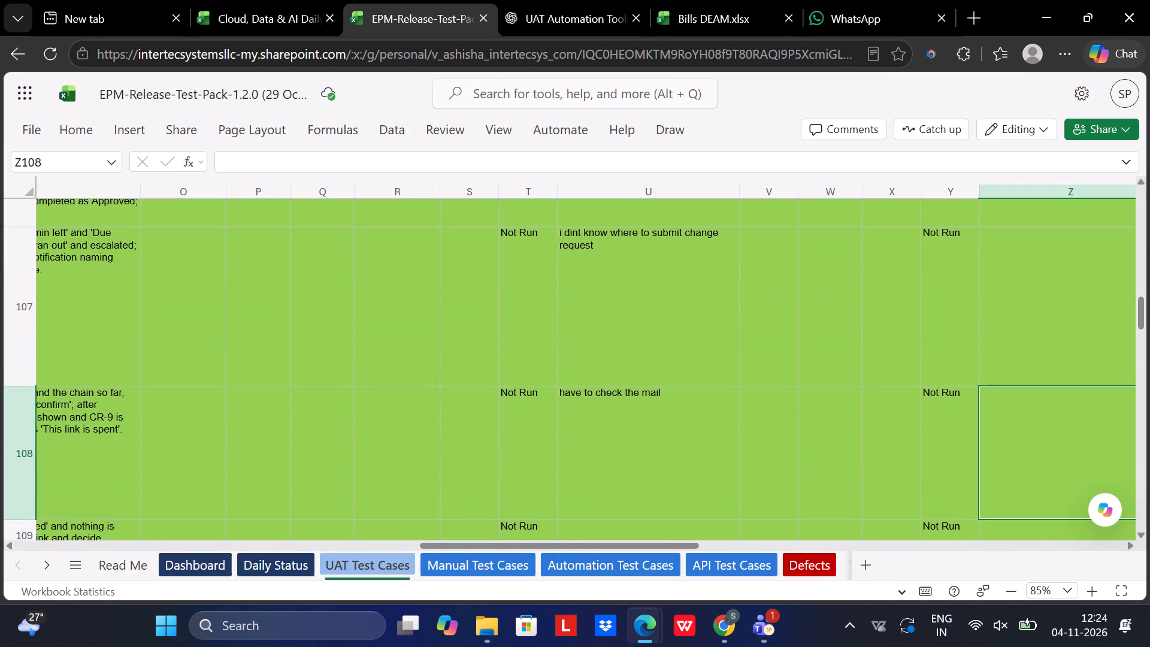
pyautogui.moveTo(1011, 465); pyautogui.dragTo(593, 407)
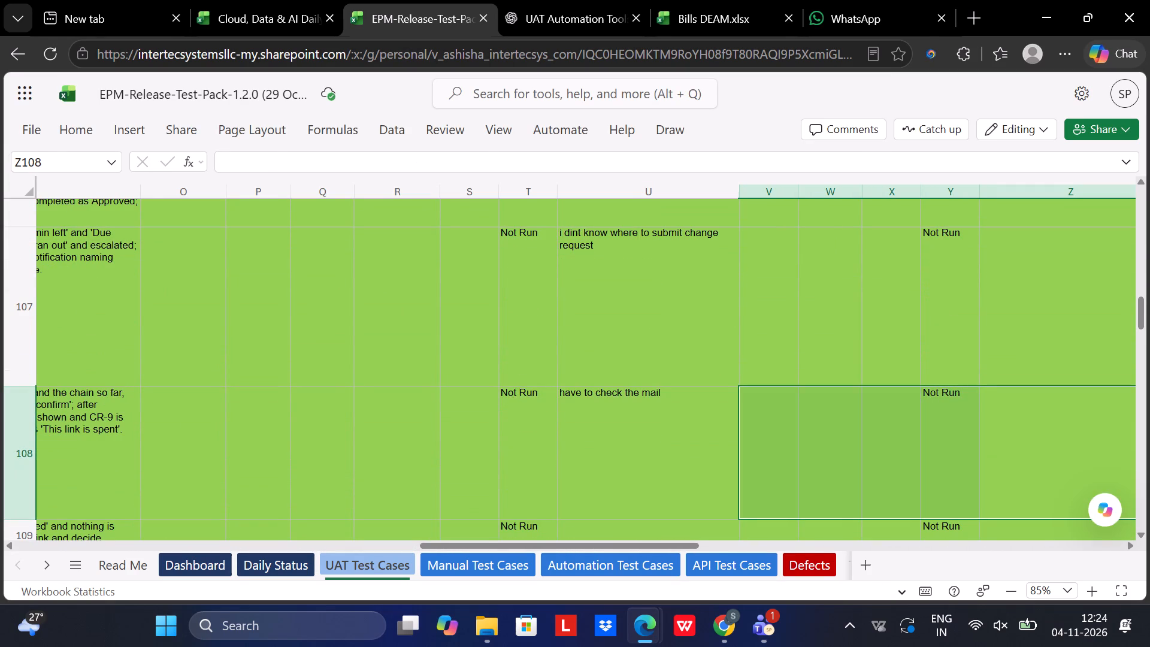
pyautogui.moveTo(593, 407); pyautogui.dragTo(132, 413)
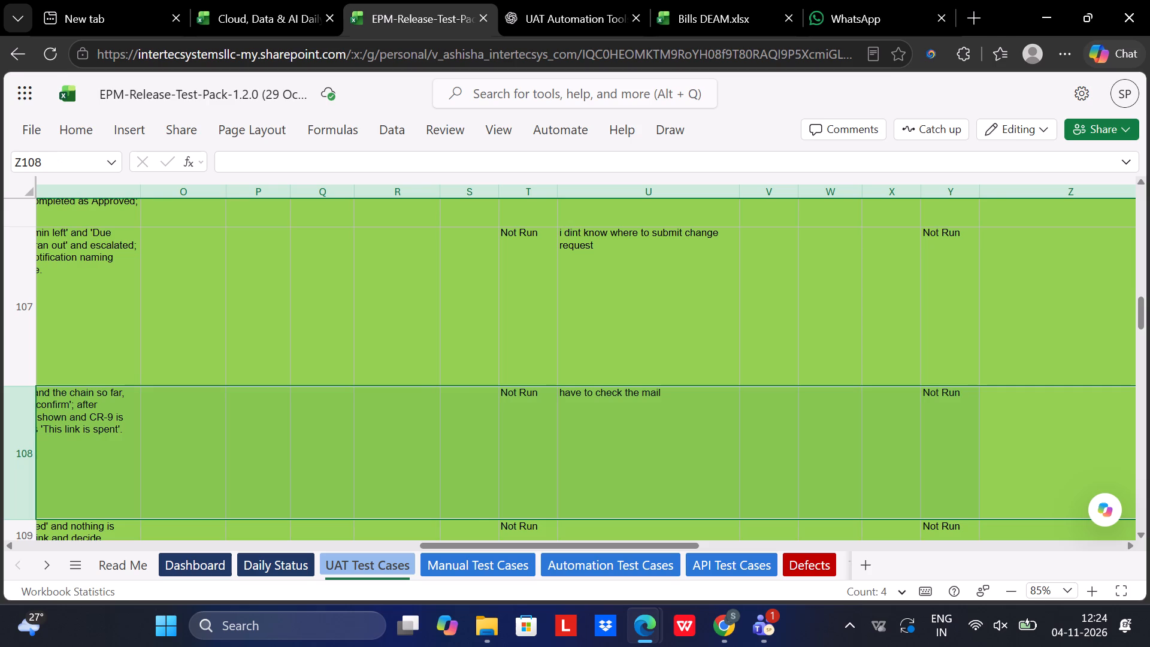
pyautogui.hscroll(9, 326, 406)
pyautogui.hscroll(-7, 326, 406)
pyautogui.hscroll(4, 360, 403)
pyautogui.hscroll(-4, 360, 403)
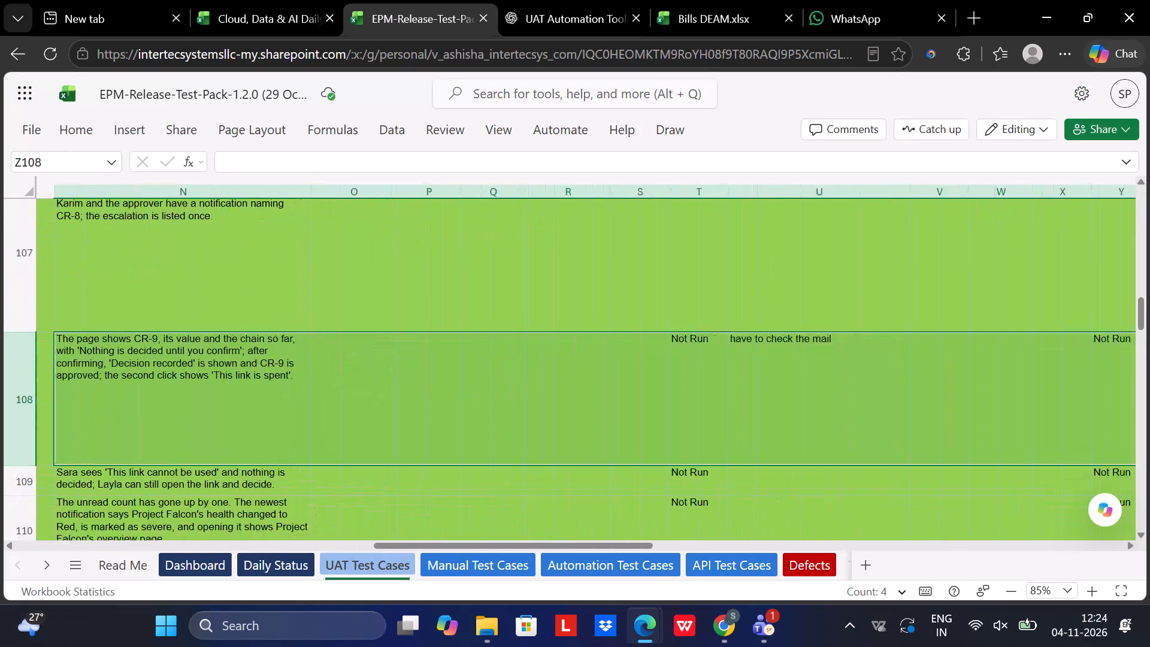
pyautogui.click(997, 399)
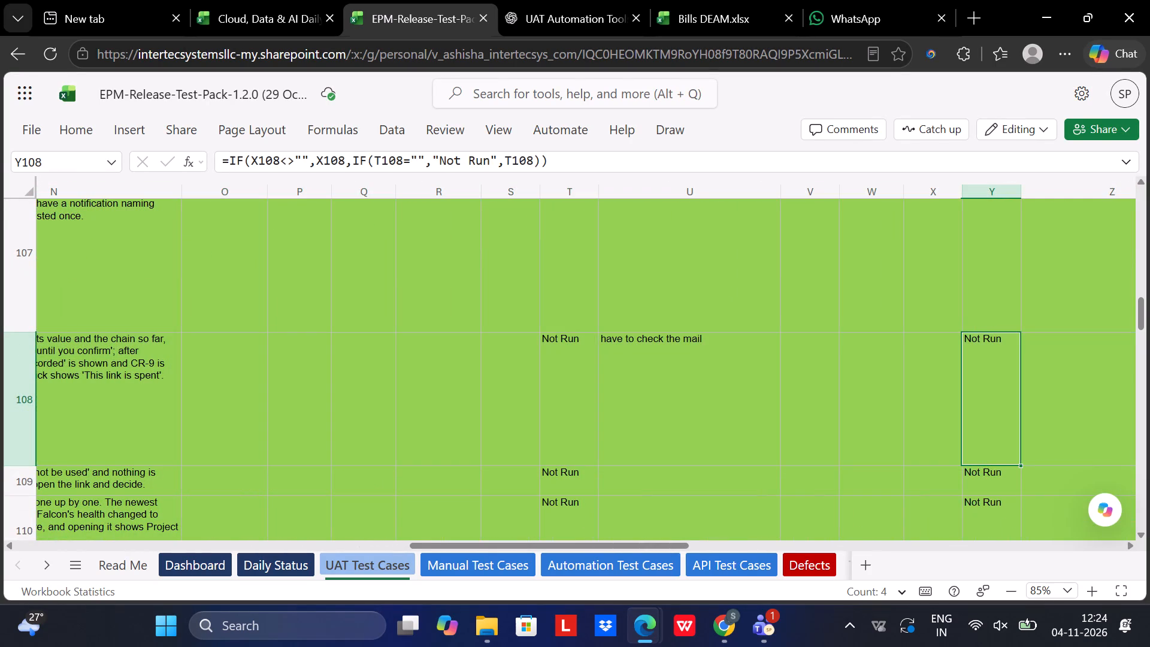
# Shade row 108, the test case with the comment about having to check the mail, with the Red fill across columns A to Z.
pyautogui.hscroll(-3, 997, 399)
pyautogui.click(743, 392)
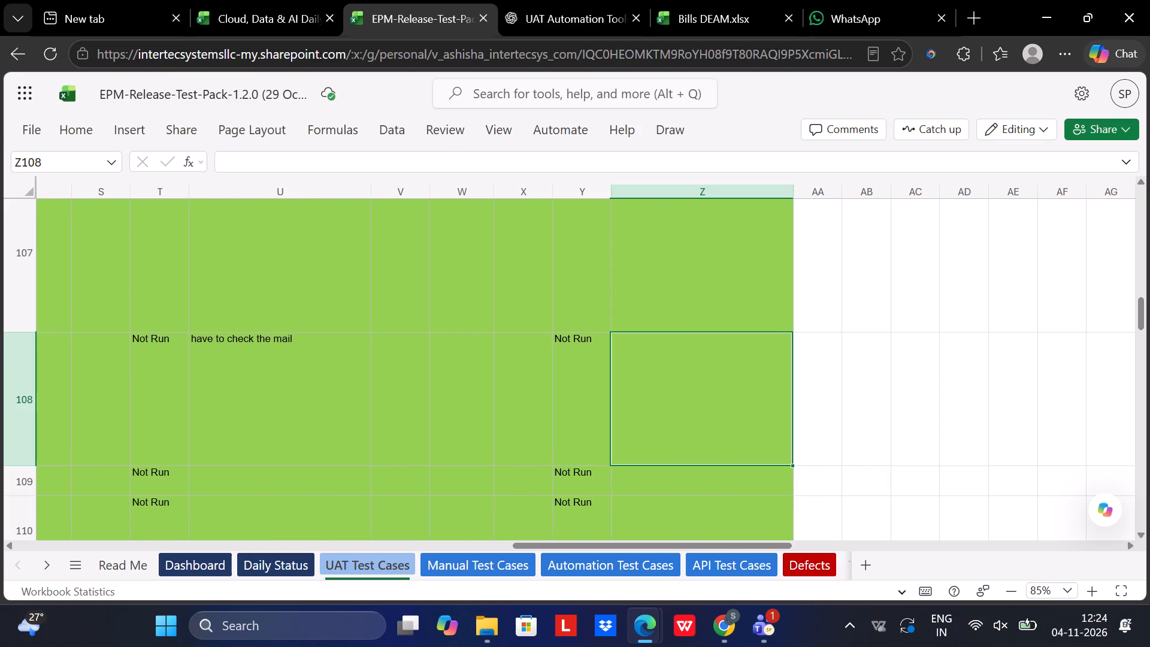
pyautogui.click(739, 411)
pyautogui.scroll(-3, 739, 411)
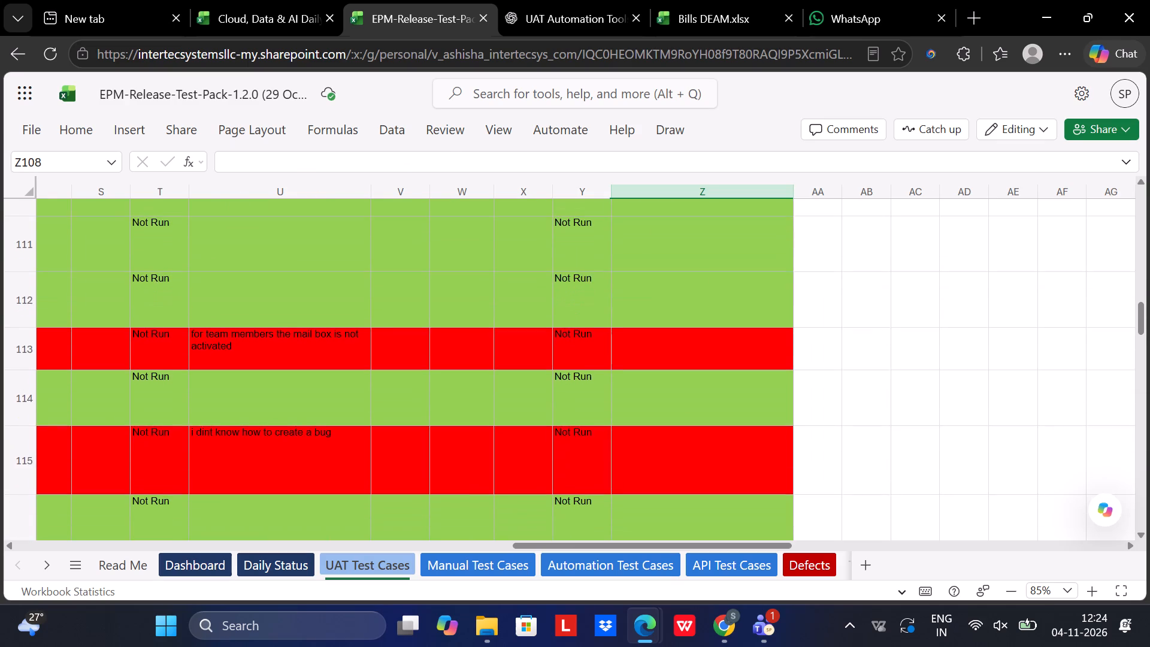
pyautogui.scroll(2, 739, 411)
pyautogui.moveTo(704, 294); pyautogui.dragTo(92, 259)
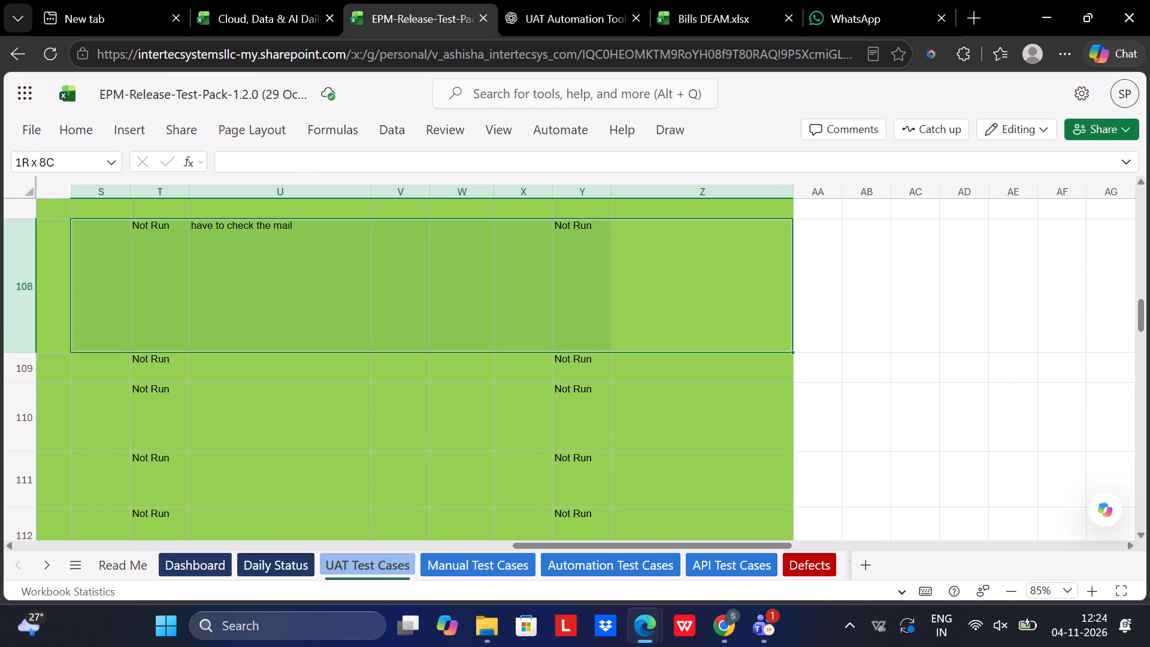
pyautogui.moveTo(92, 259); pyautogui.dragTo(0, 261)
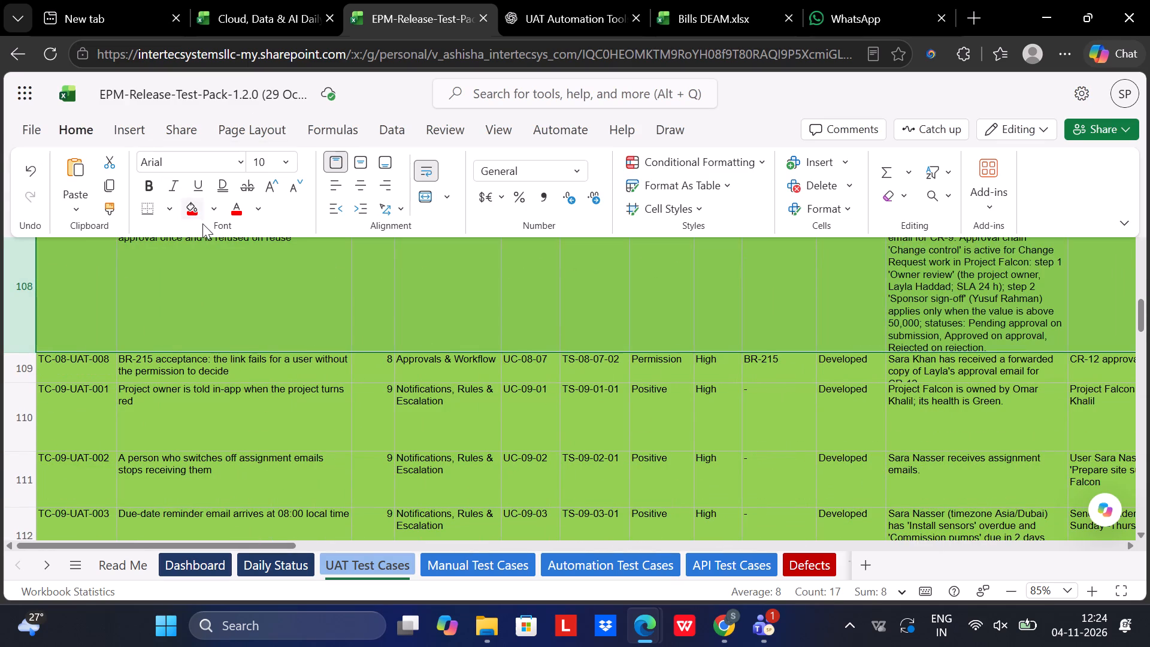
pyautogui.click(196, 215)
# Shade row 106, the test case with the comment about show records in the approval panel, with the Red fill across columns A to Z.
pyautogui.scroll(1, 522, 433)
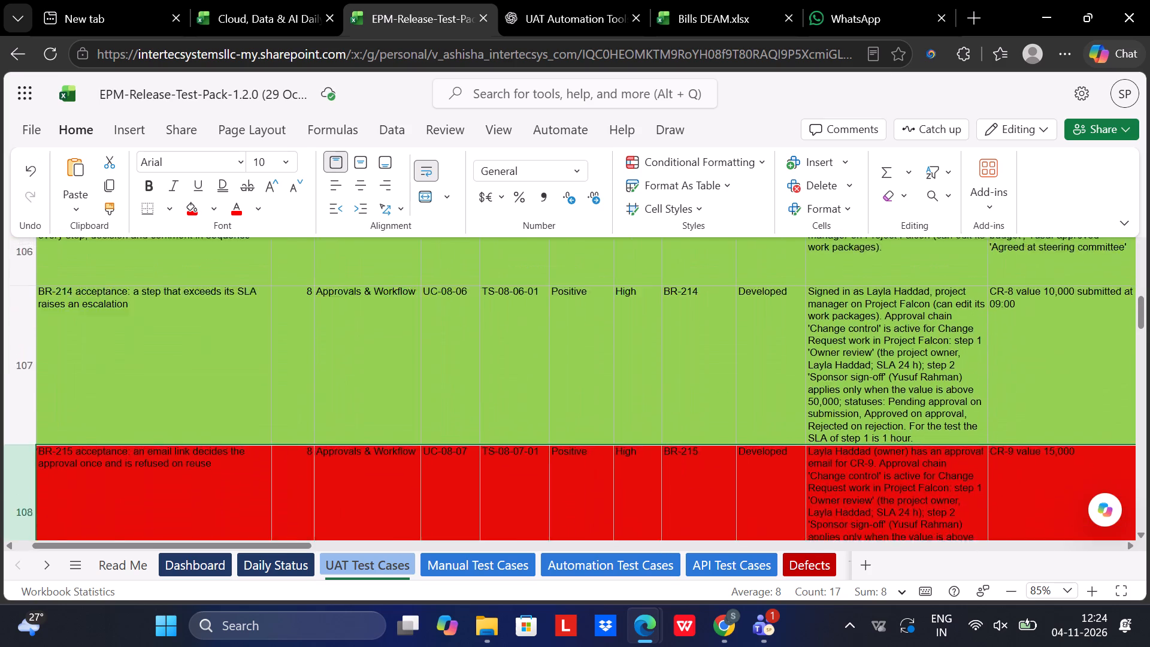
pyautogui.scroll(1, 522, 433)
pyautogui.hscroll(-6, 522, 433)
pyautogui.scroll(1, 522, 433)
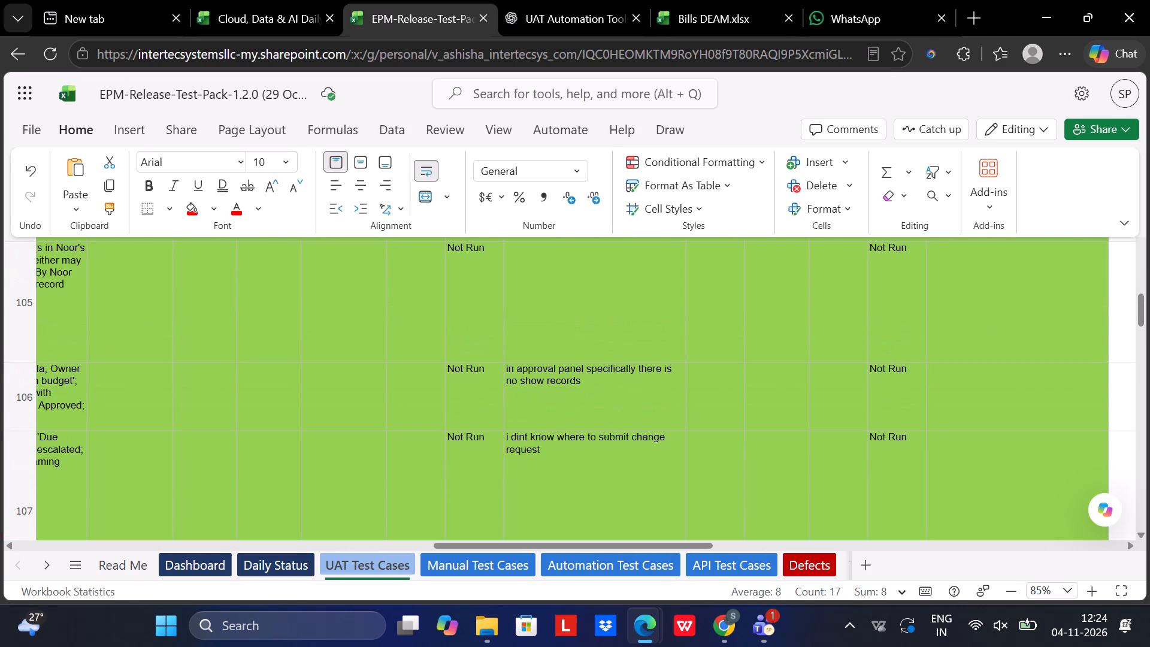
pyautogui.moveTo(1006, 380); pyautogui.dragTo(119, 379)
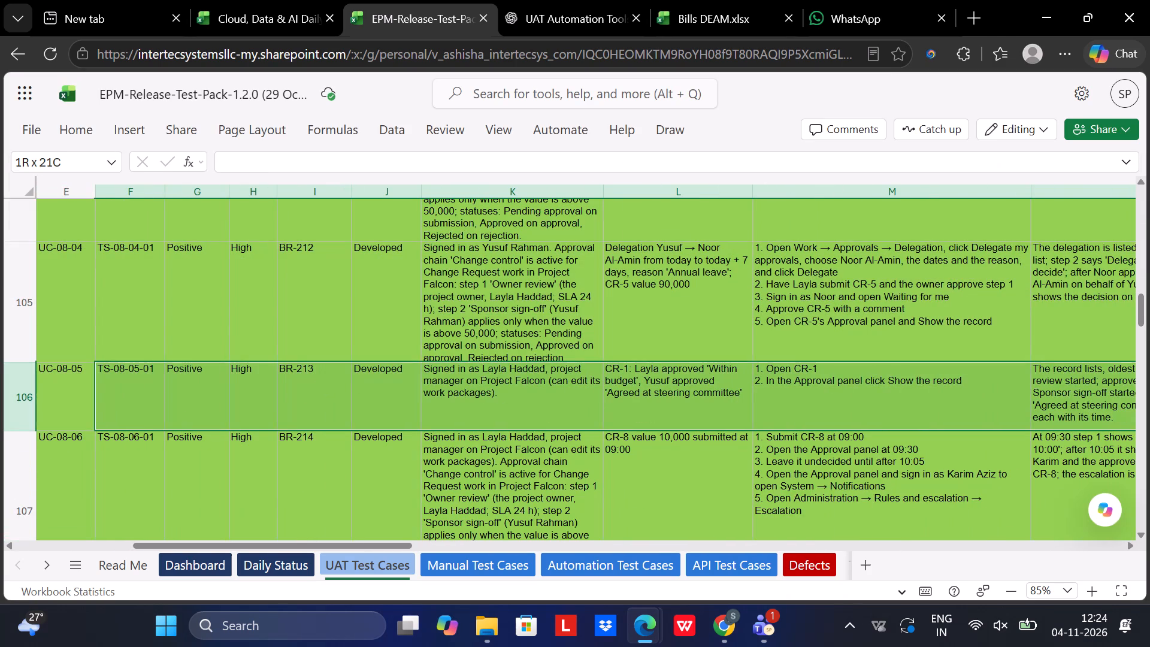
pyautogui.moveTo(119, 379); pyautogui.dragTo(4, 378)
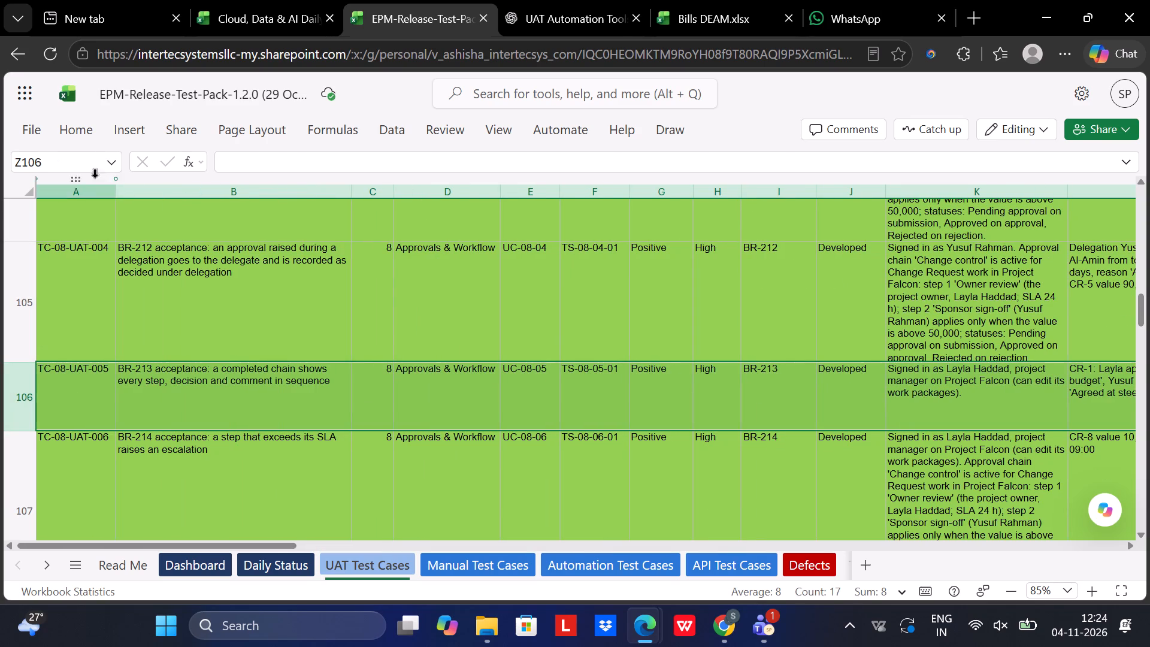
pyautogui.click(194, 213)
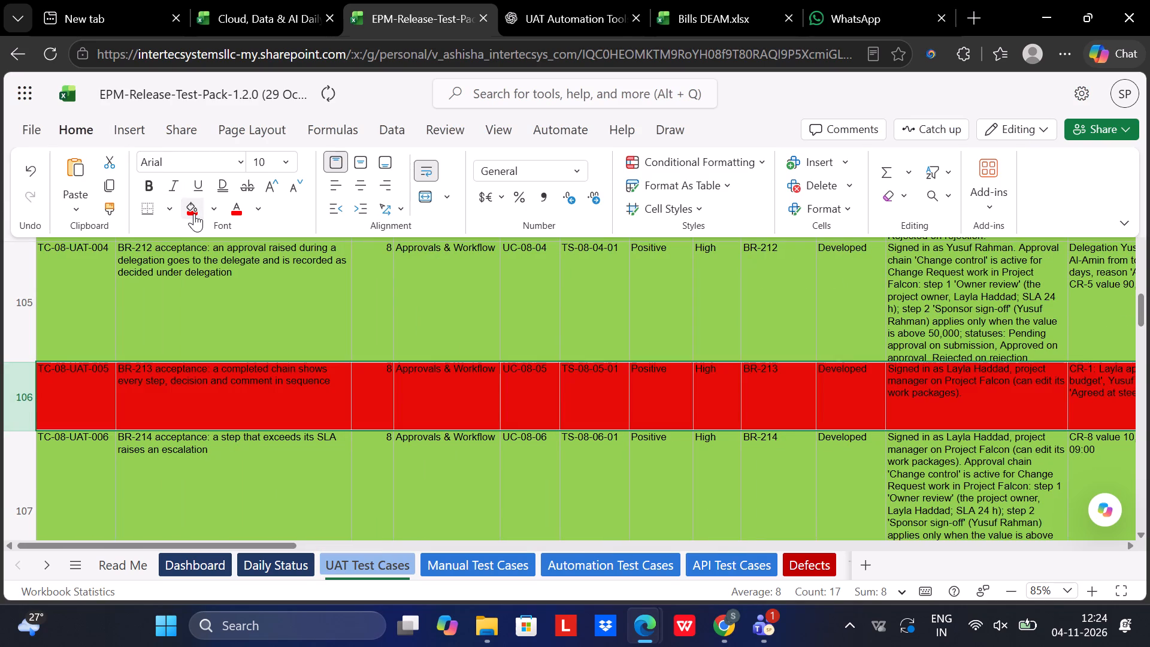
# Shade row 107, the test case with the comment about submitting a change request, with the Red fill across columns A to Z.
pyautogui.hscroll(-10, 692, 395)
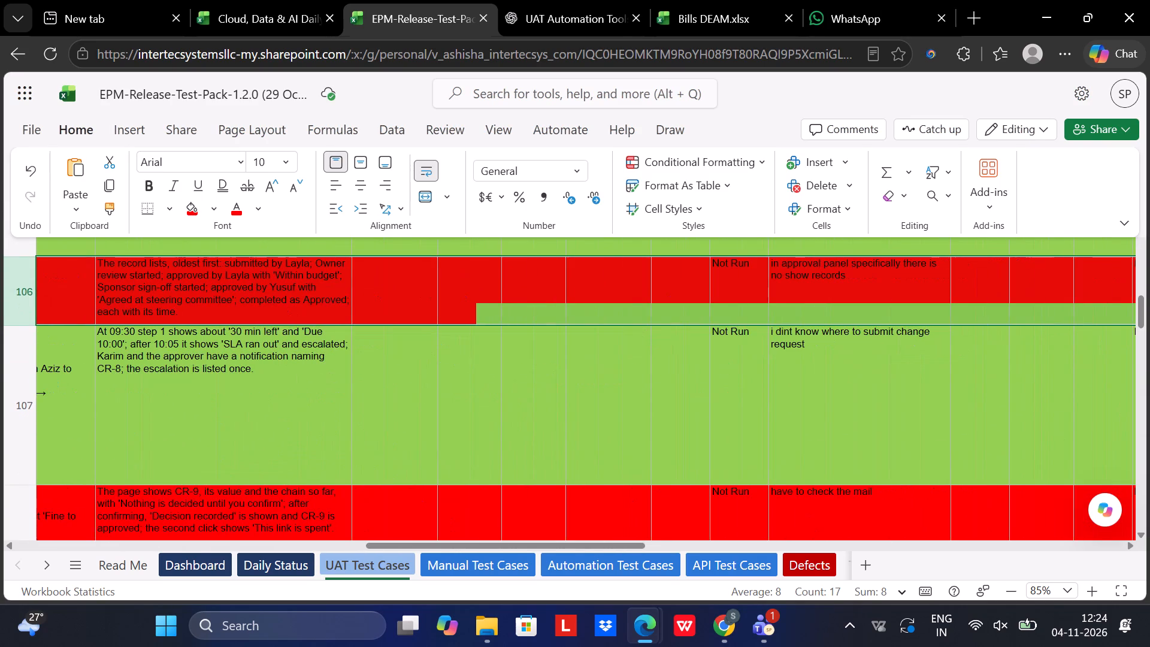
pyautogui.click(863, 353)
pyautogui.hscroll(-1, 1149, 390)
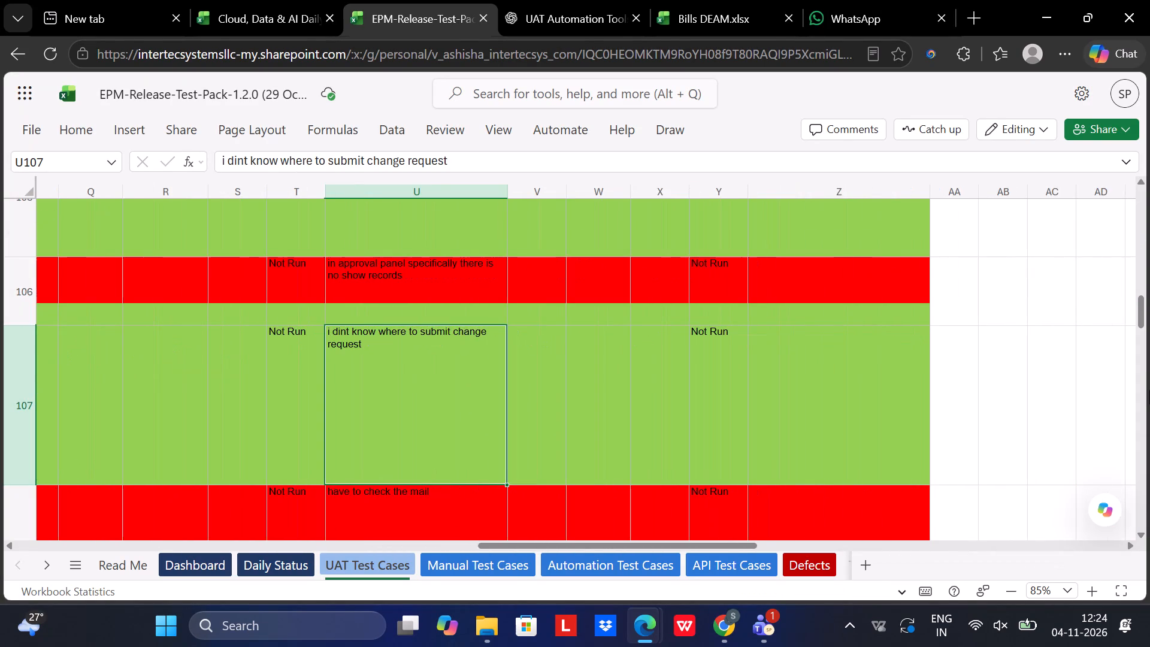
pyautogui.moveTo(885, 410); pyautogui.dragTo(449, 385)
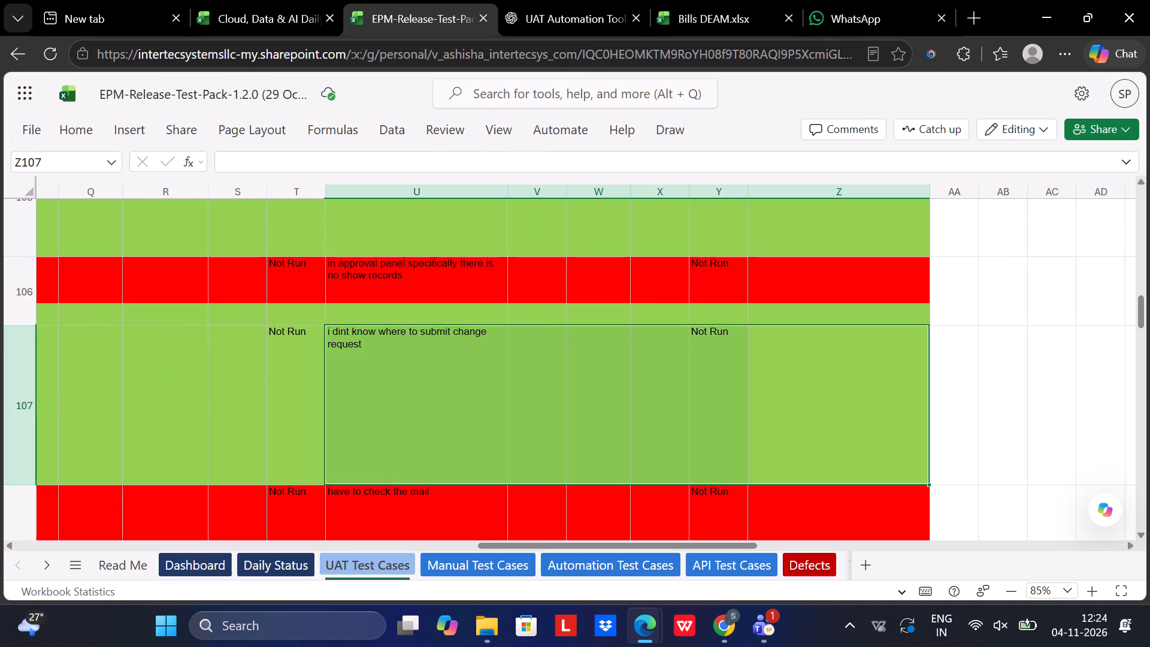
pyautogui.moveTo(449, 385); pyautogui.dragTo(50, 407)
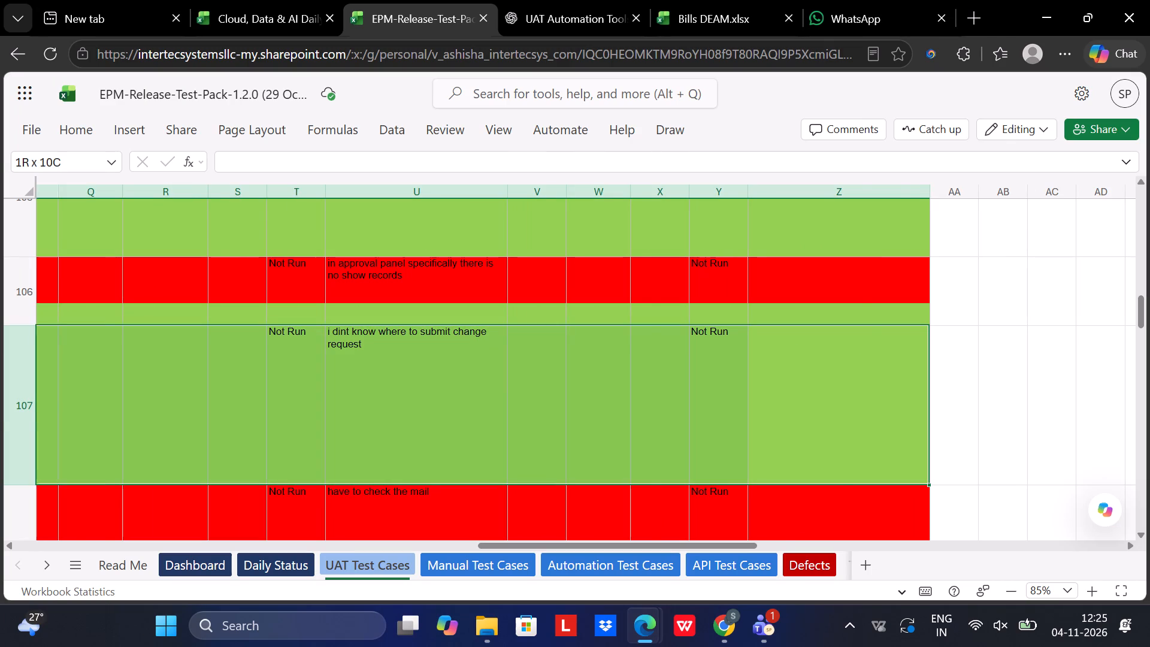
pyautogui.moveTo(50, 407); pyautogui.dragTo(26, 358)
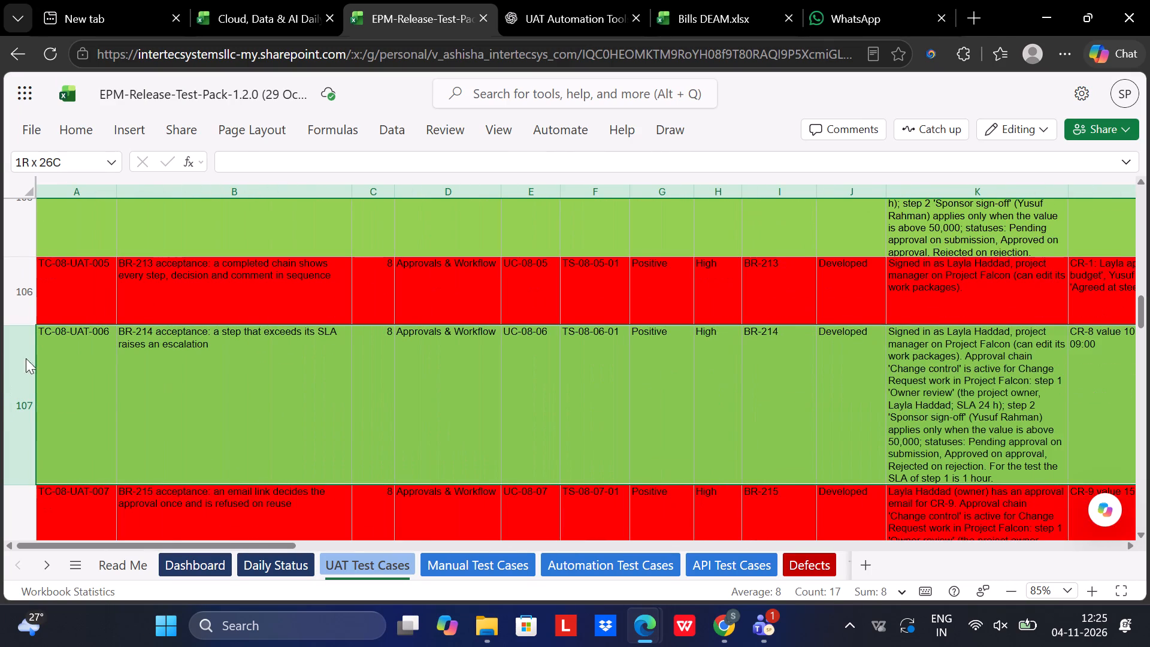
pyautogui.moveTo(26, 358); pyautogui.dragTo(71, 382)
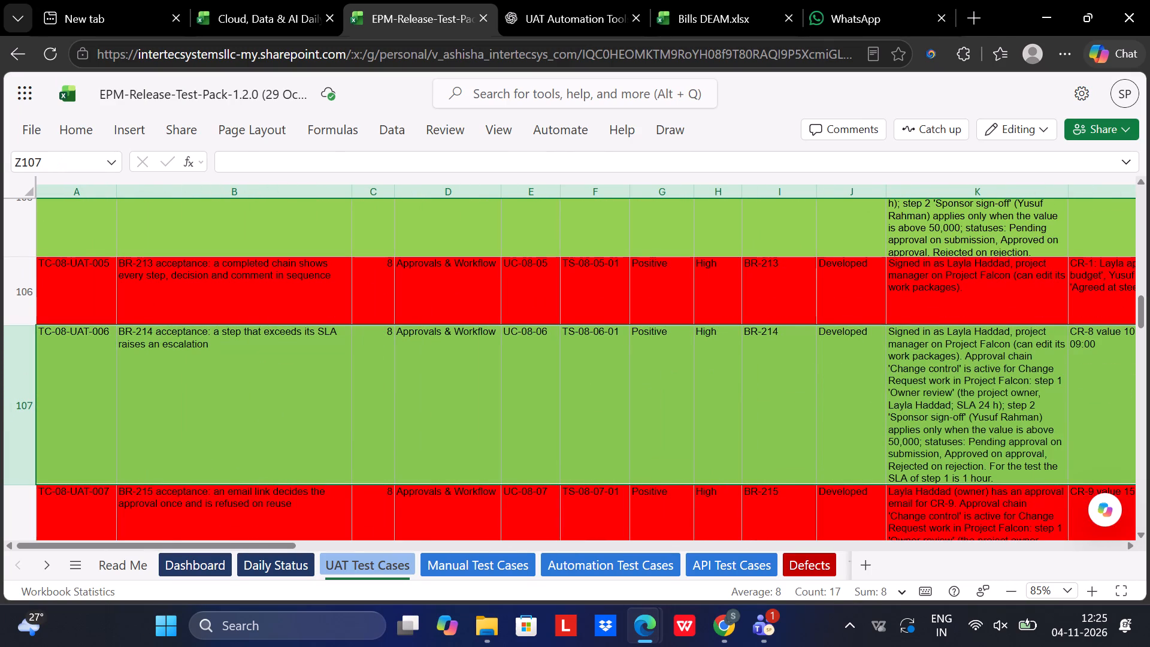
pyautogui.click(199, 208)
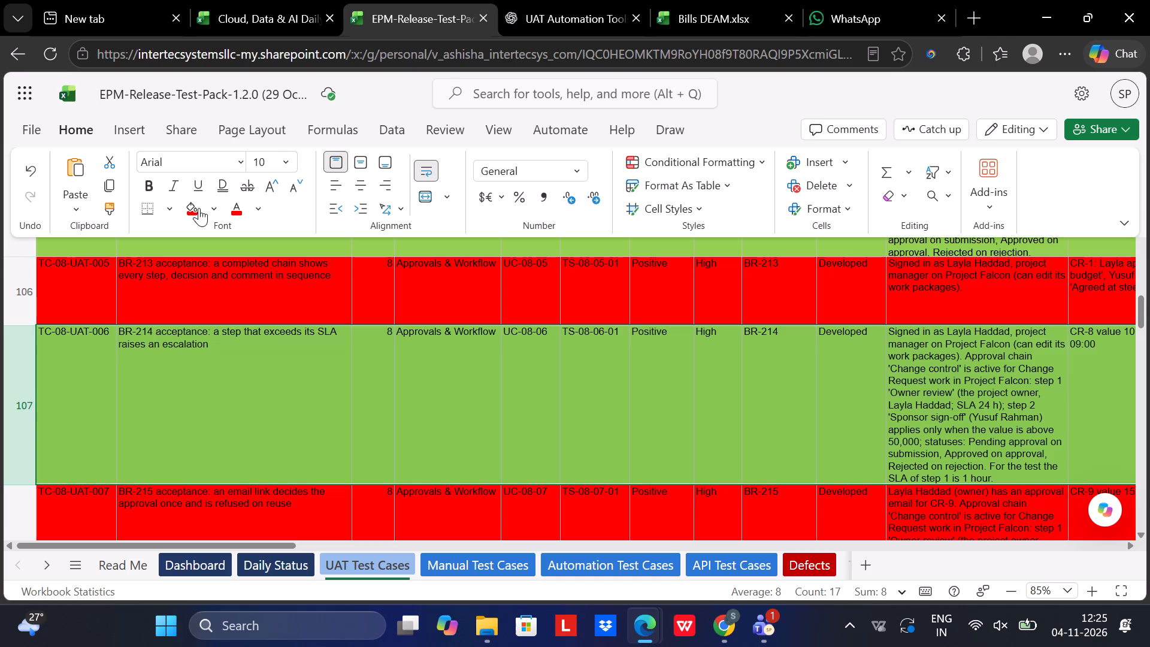
pyautogui.click(187, 212)
# Check the rows above 106 for further problem comments and review the row colouring down to rows 235 to 239.
pyautogui.hscroll(-11, 435, 360)
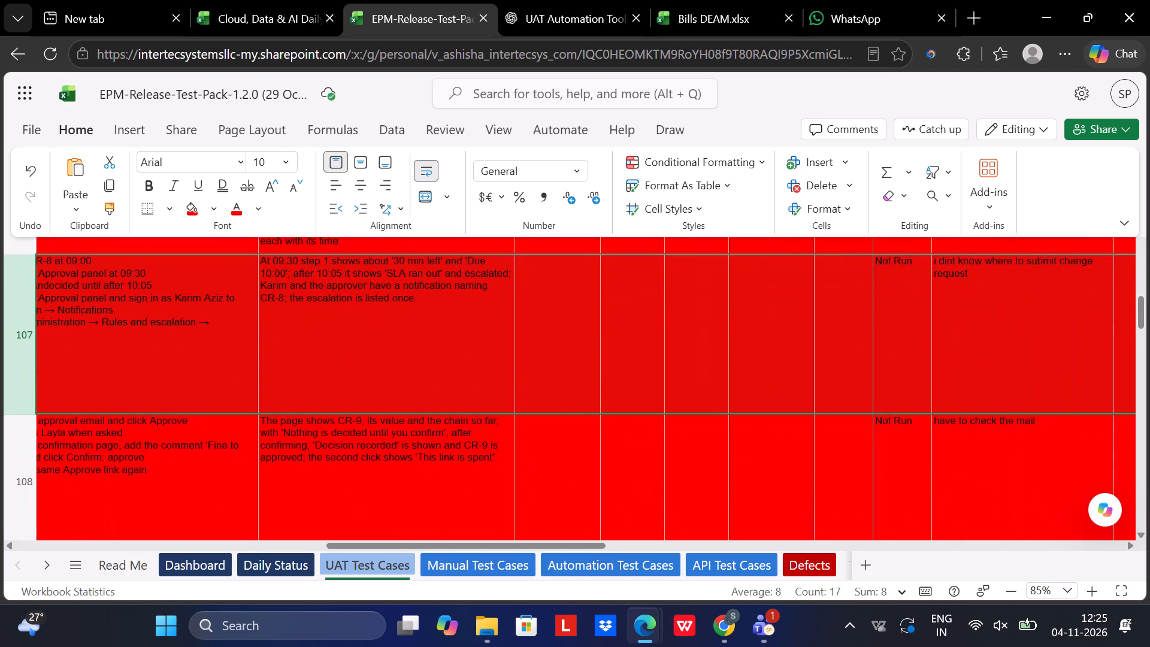
pyautogui.hscroll(-4, 435, 360)
pyautogui.scroll(3, 435, 360)
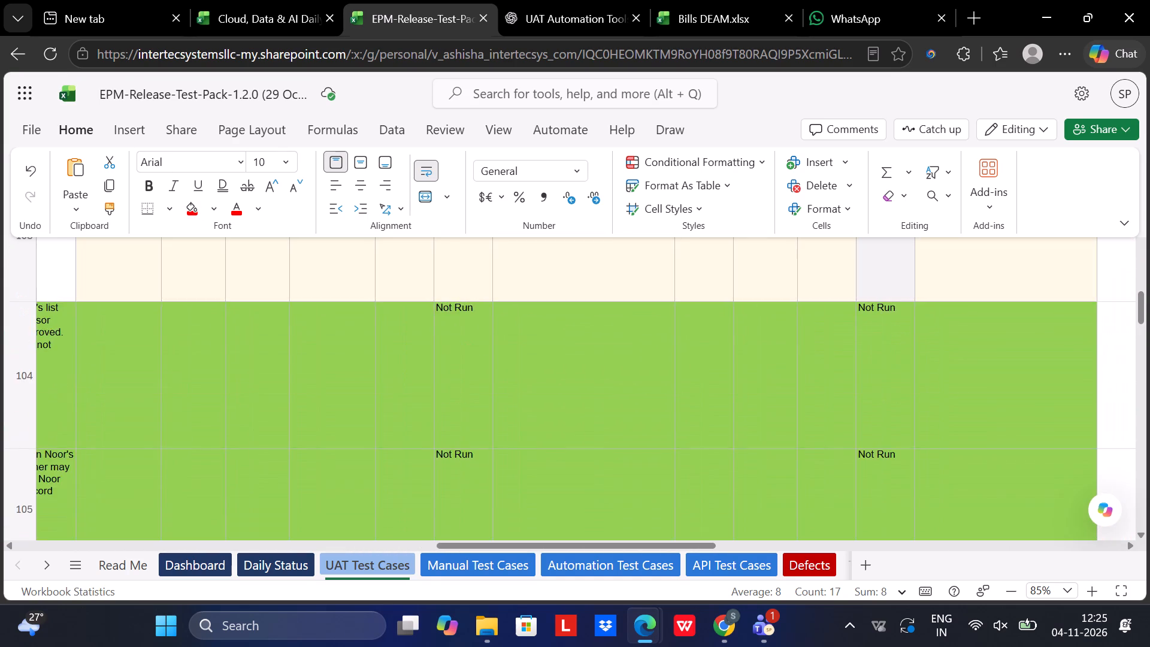
pyautogui.scroll(2, 435, 360)
pyautogui.hscroll(14, 435, 360)
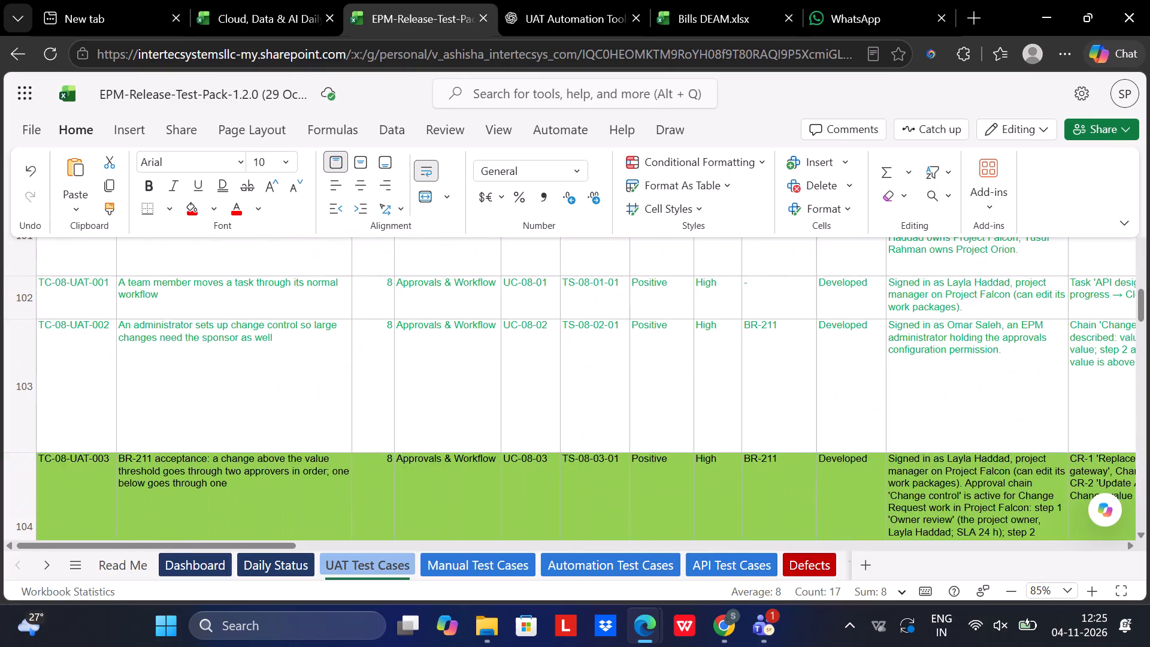
pyautogui.scroll(-16, 435, 360)
pyautogui.scroll(1, 435, 360)
pyautogui.hscroll(10, 435, 360)
pyautogui.scroll(-9, 435, 360)
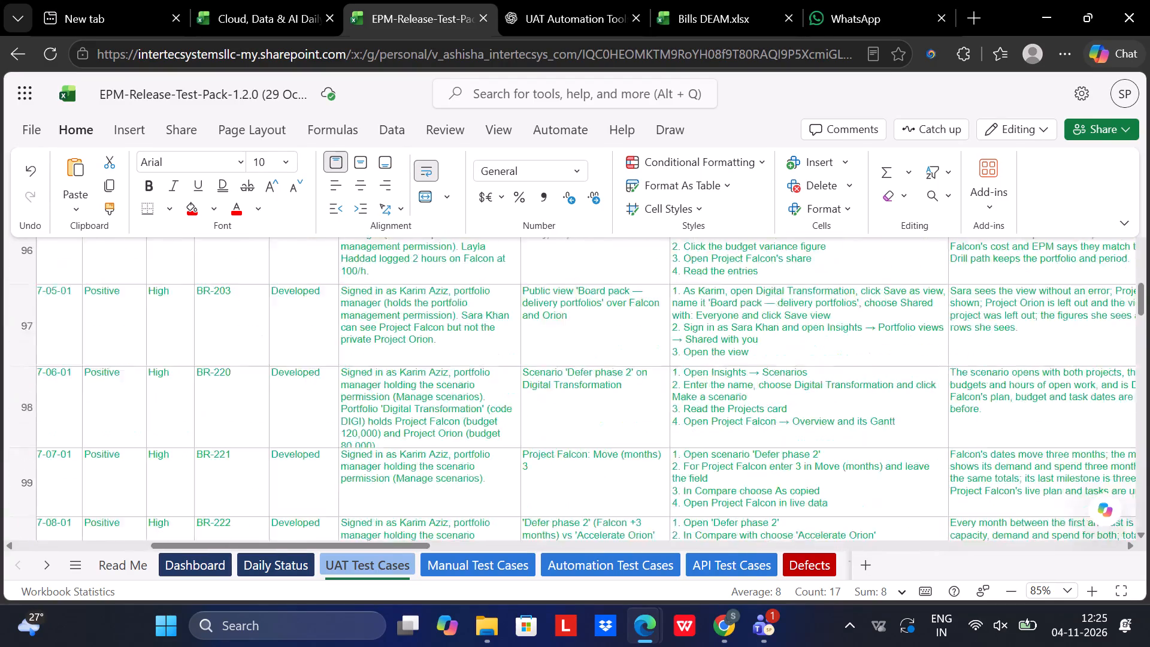
pyautogui.scroll(-18, 435, 360)
pyautogui.scroll(-3, 435, 360)
pyautogui.scroll(2, 435, 360)
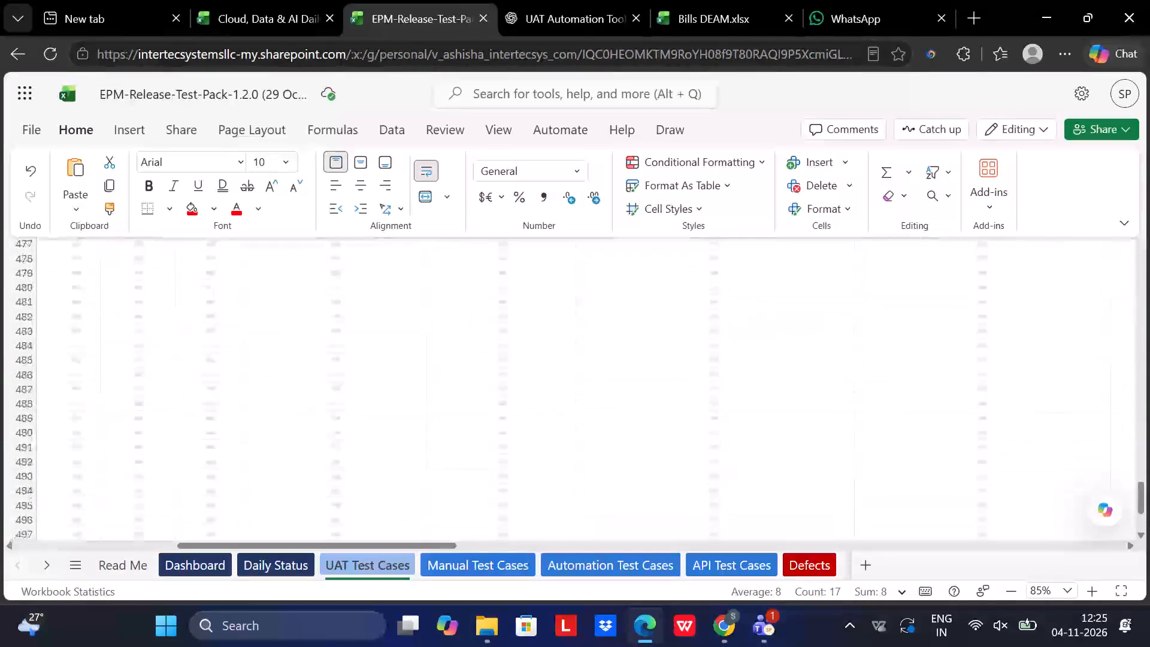
pyautogui.scroll(8, 435, 360)
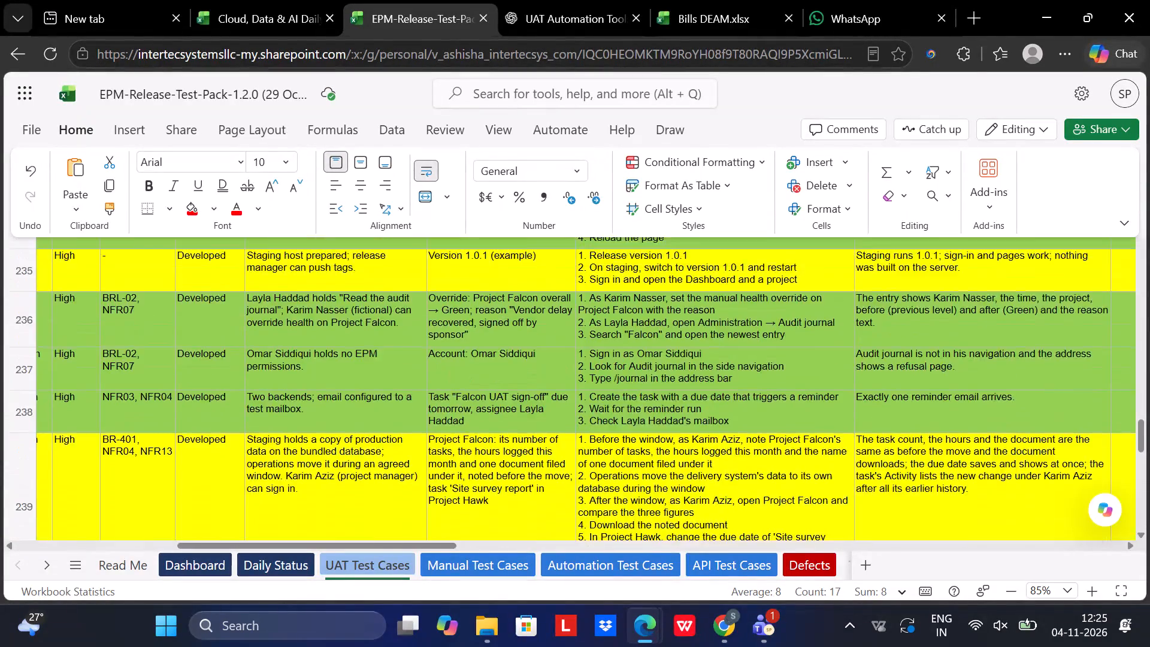
# Review the row colouring of the UAT test cases from row 235 down to 252 and back up to row 178.
pyautogui.scroll(2, 435, 360)
pyautogui.scroll(-2, 435, 360)
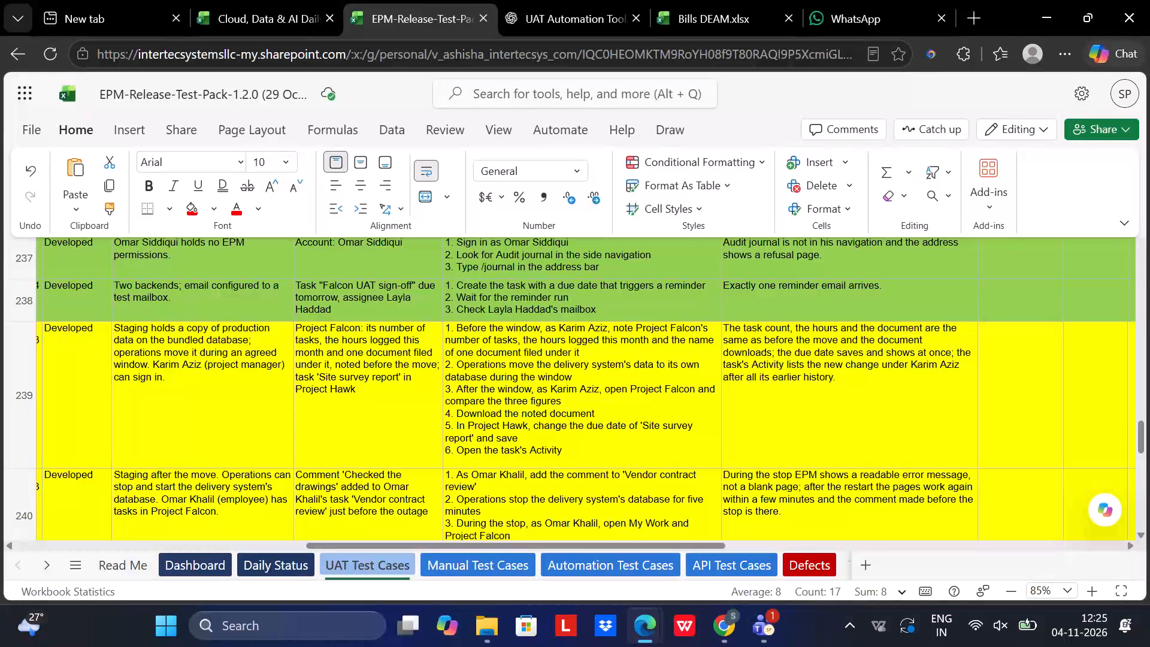
pyautogui.scroll(-4, 435, 360)
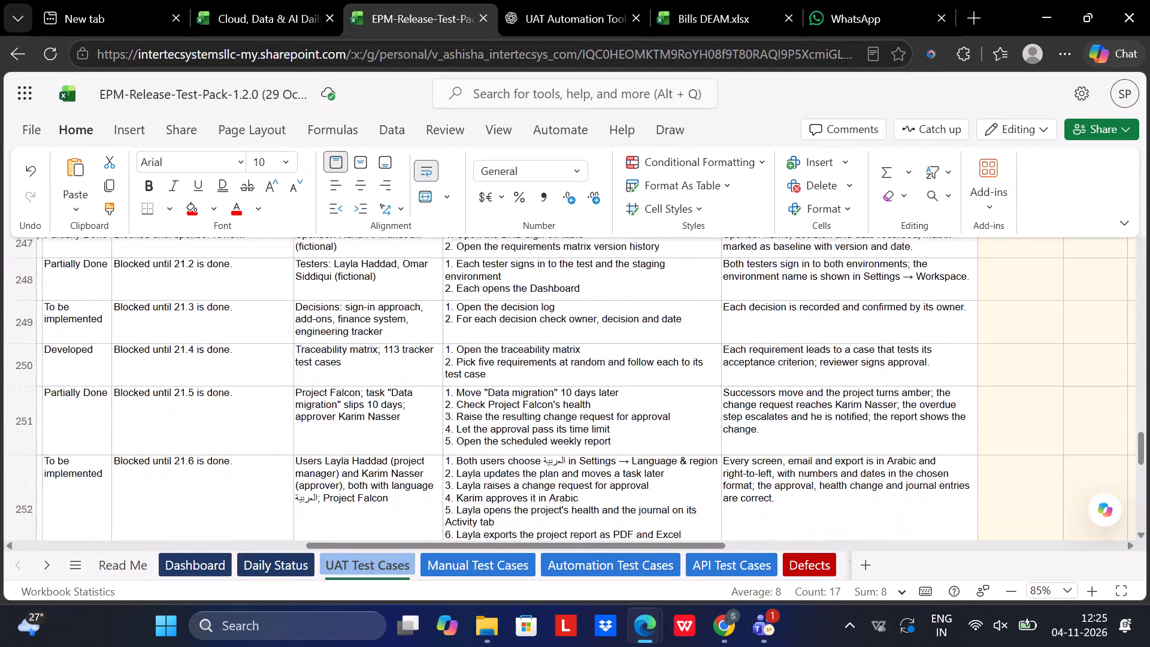
pyautogui.scroll(-1, 435, 360)
pyautogui.scroll(6, 435, 360)
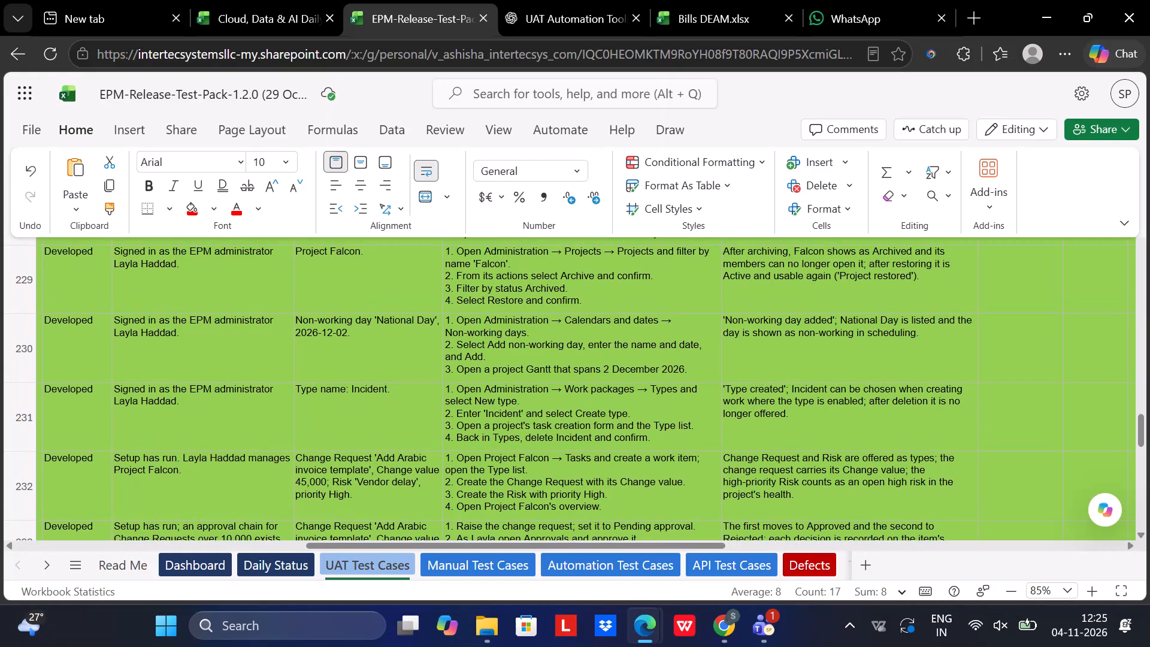
pyautogui.scroll(10, 435, 360)
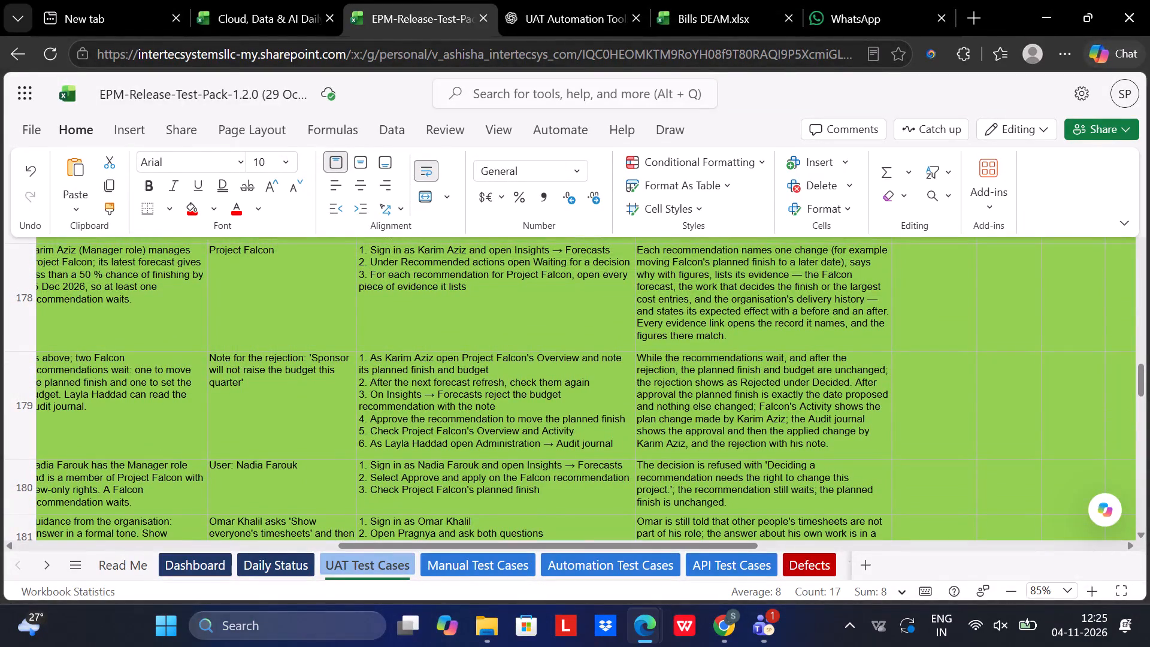
# Open Notepad with a new blank note and place its window over the lower part of the test case sheet.
pyautogui.click(277, 630)
pyautogui.write('note')
pyautogui.click(558, 301)
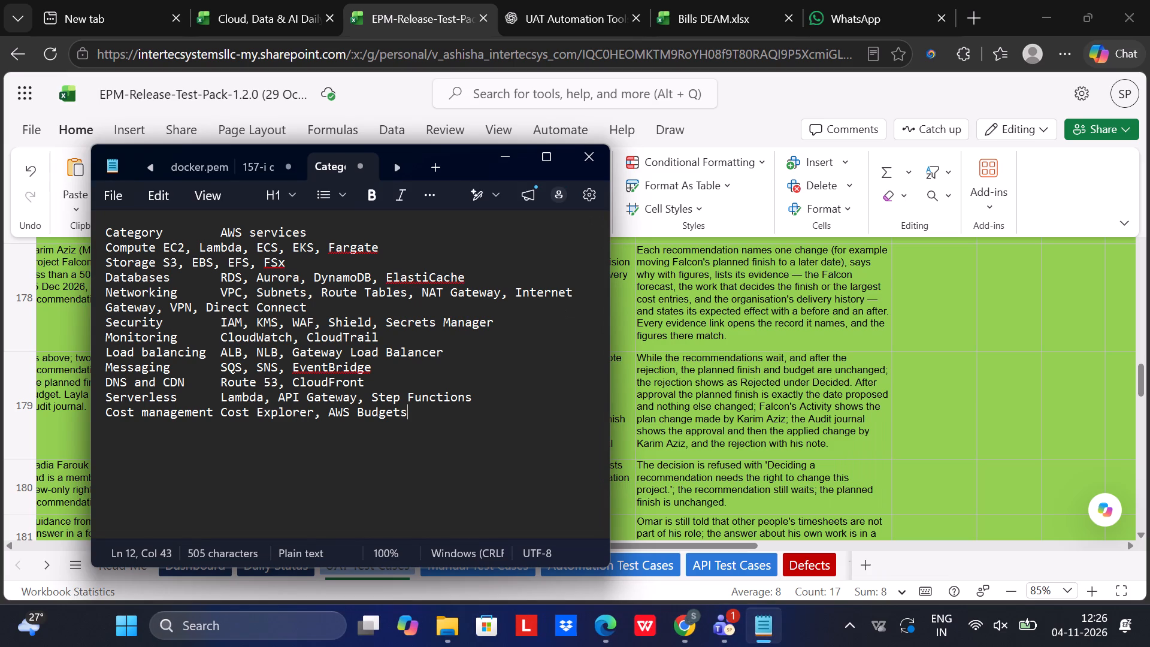
pyautogui.click(439, 165)
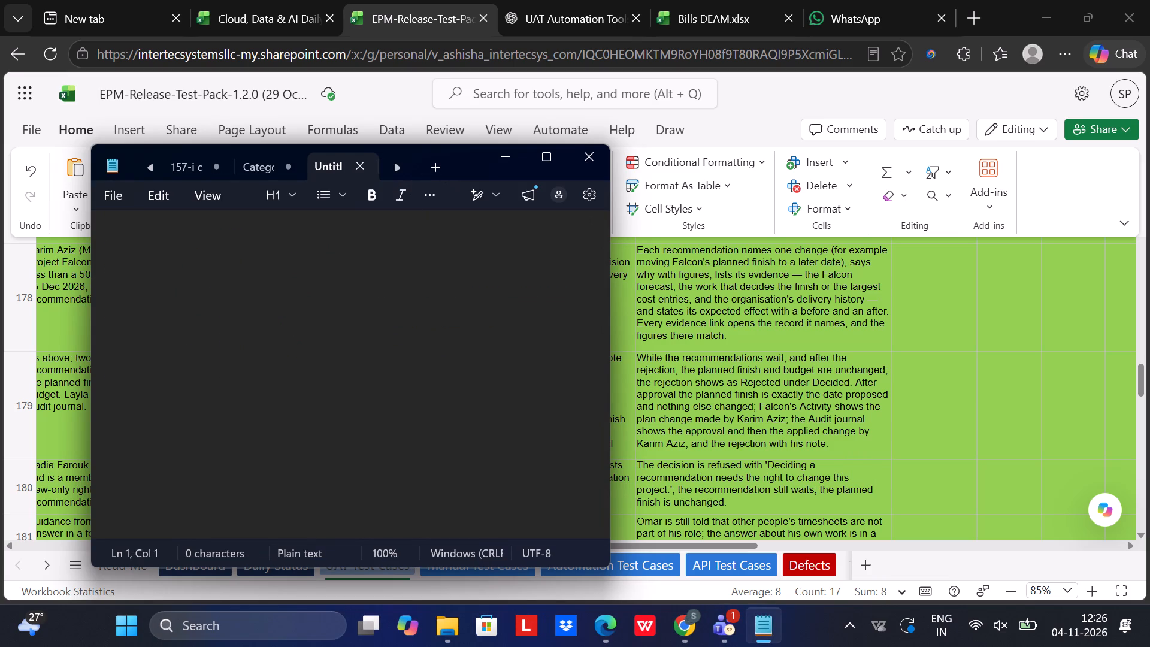
pyautogui.moveTo(468, 162); pyautogui.dragTo(443, 364)
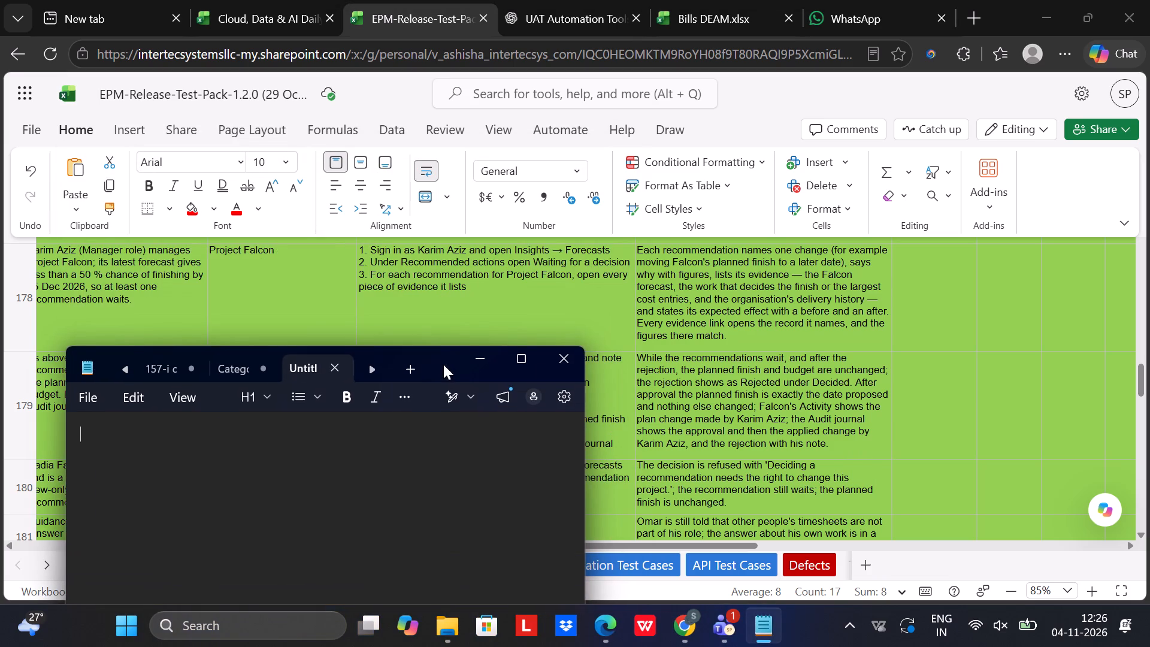
# Examine the UAT test cases from the header row down to about row 33, including their status columns, for problem rows.
pyautogui.scroll(20, 825, 362)
pyautogui.scroll(1, 825, 362)
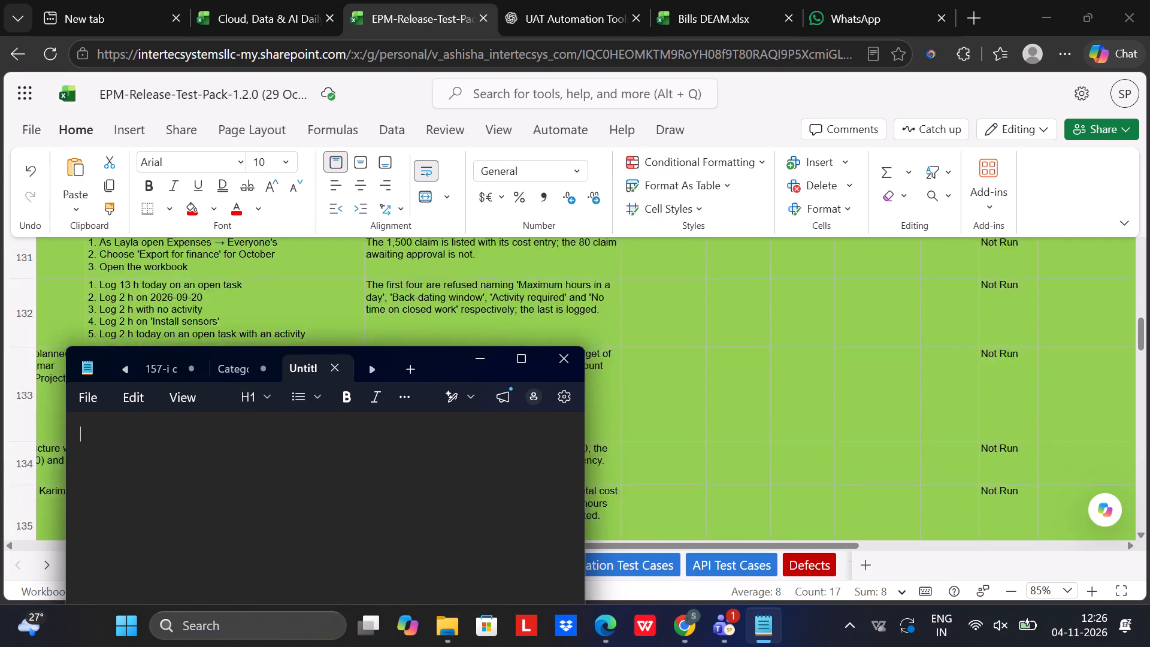
pyautogui.scroll(19, 825, 362)
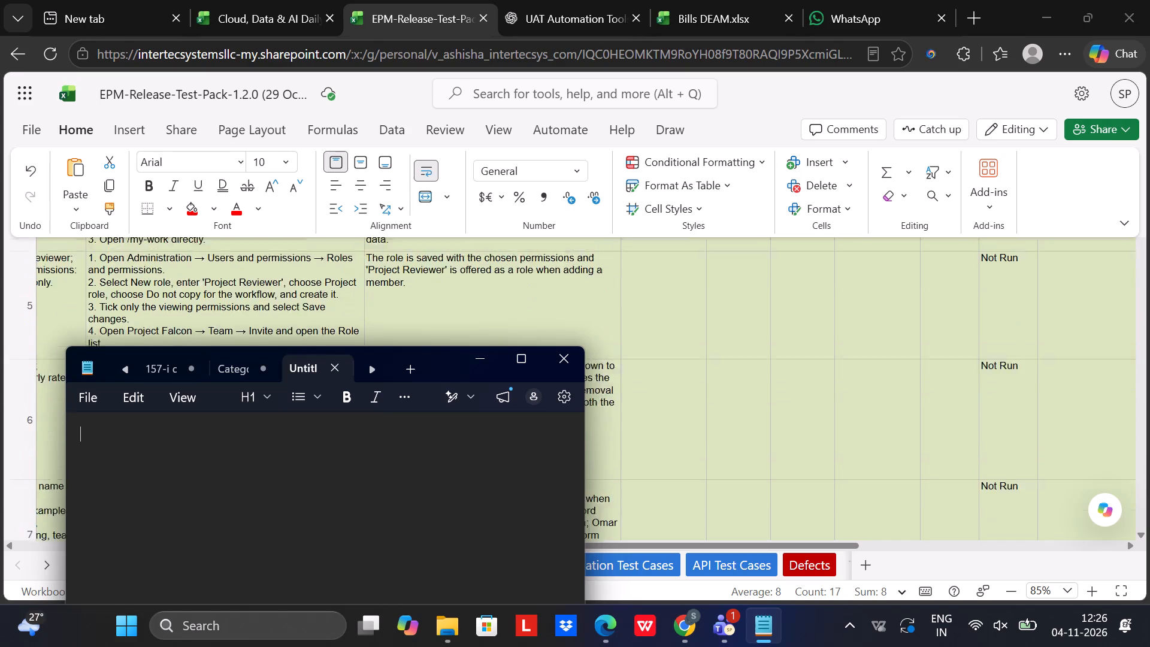
pyautogui.scroll(6, 825, 362)
pyautogui.scroll(-1, 825, 362)
pyautogui.hscroll(-6, 825, 362)
pyautogui.scroll(5, 825, 362)
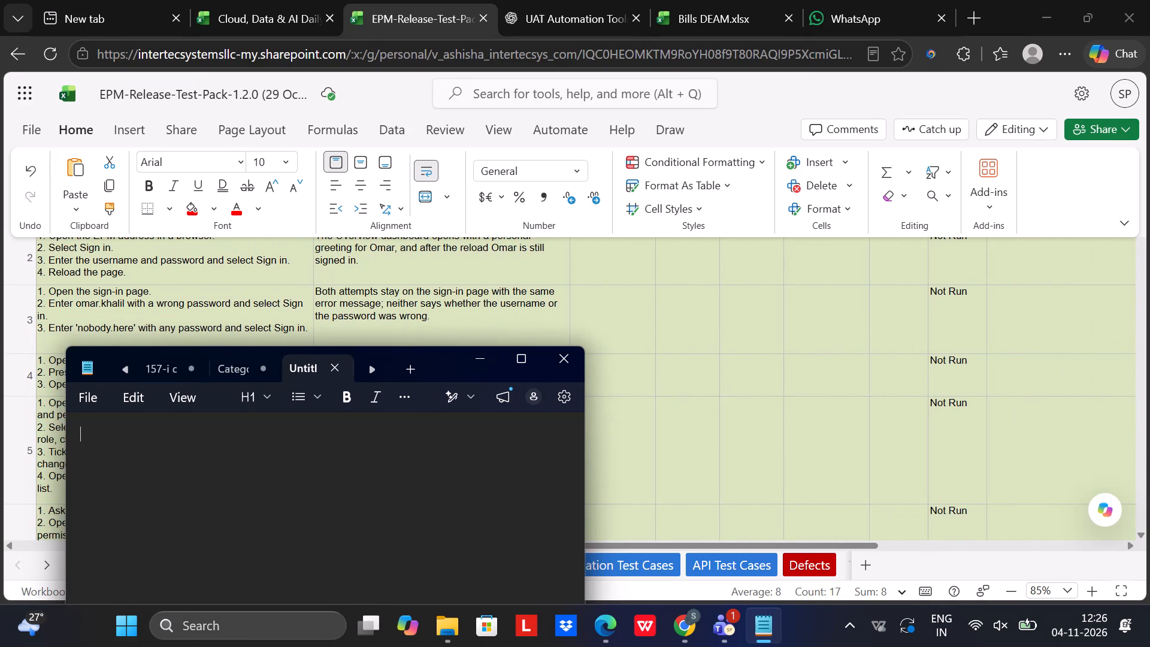
pyautogui.scroll(3, 825, 362)
pyautogui.hscroll(3, 825, 362)
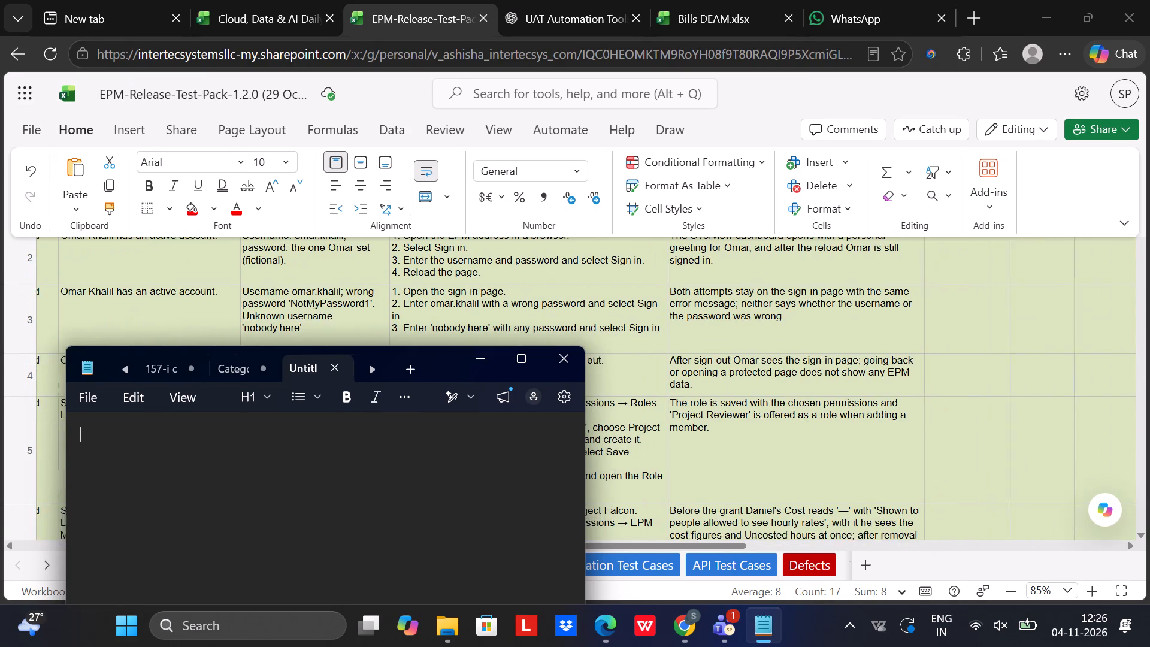
pyautogui.scroll(2, 825, 362)
pyautogui.click(860, 258)
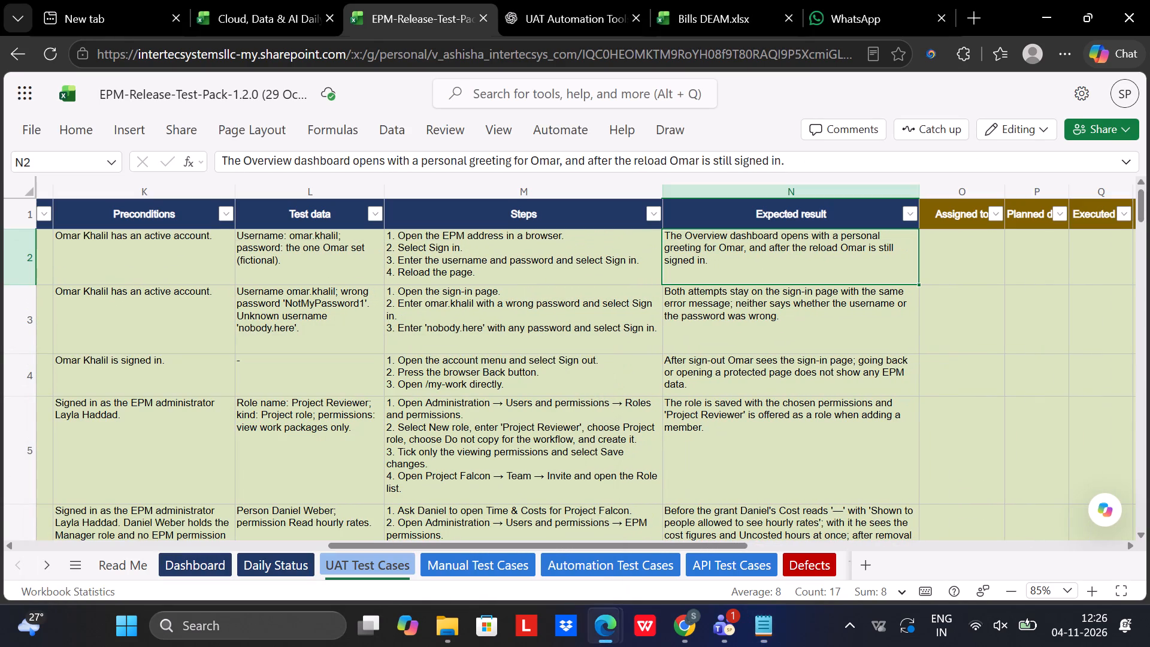
pyautogui.hscroll(-2, 1018, 291)
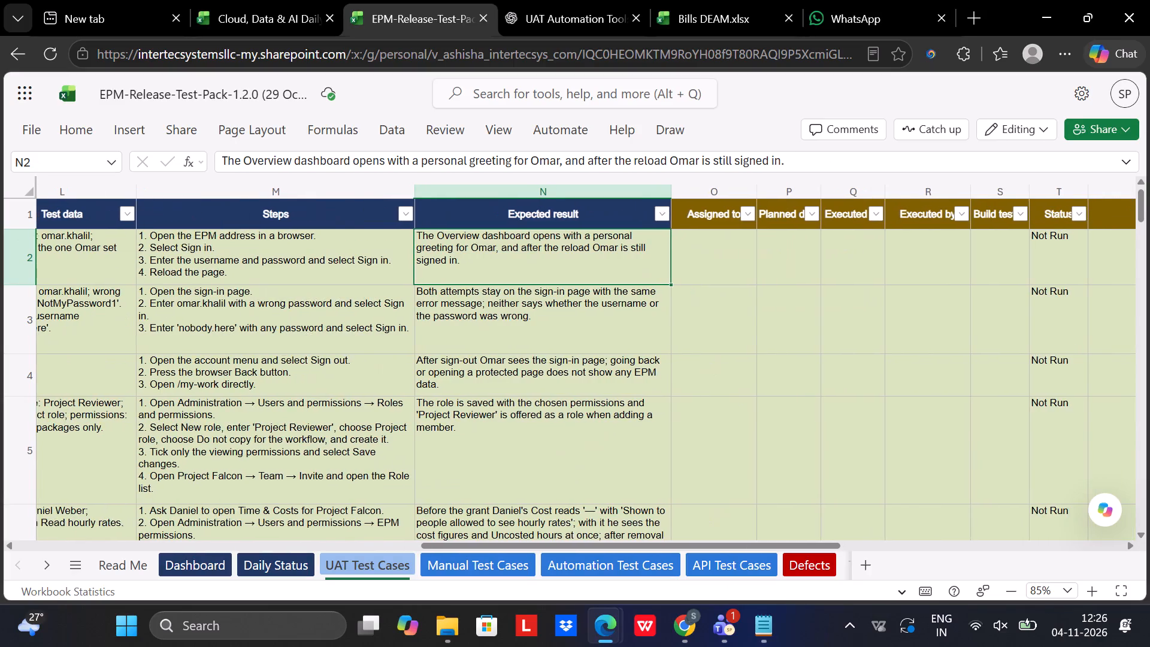
pyautogui.scroll(-4, 1018, 291)
pyautogui.scroll(3, 1018, 291)
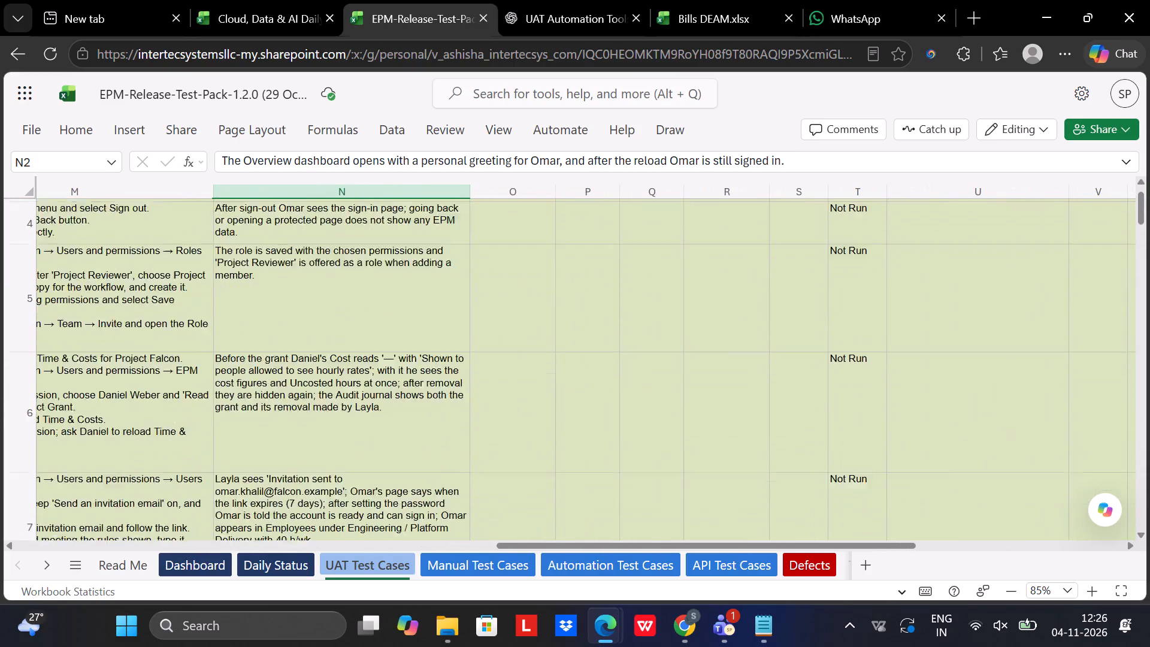
pyautogui.scroll(1, 1018, 291)
pyautogui.scroll(-7, 1018, 291)
pyautogui.scroll(2, 1018, 291)
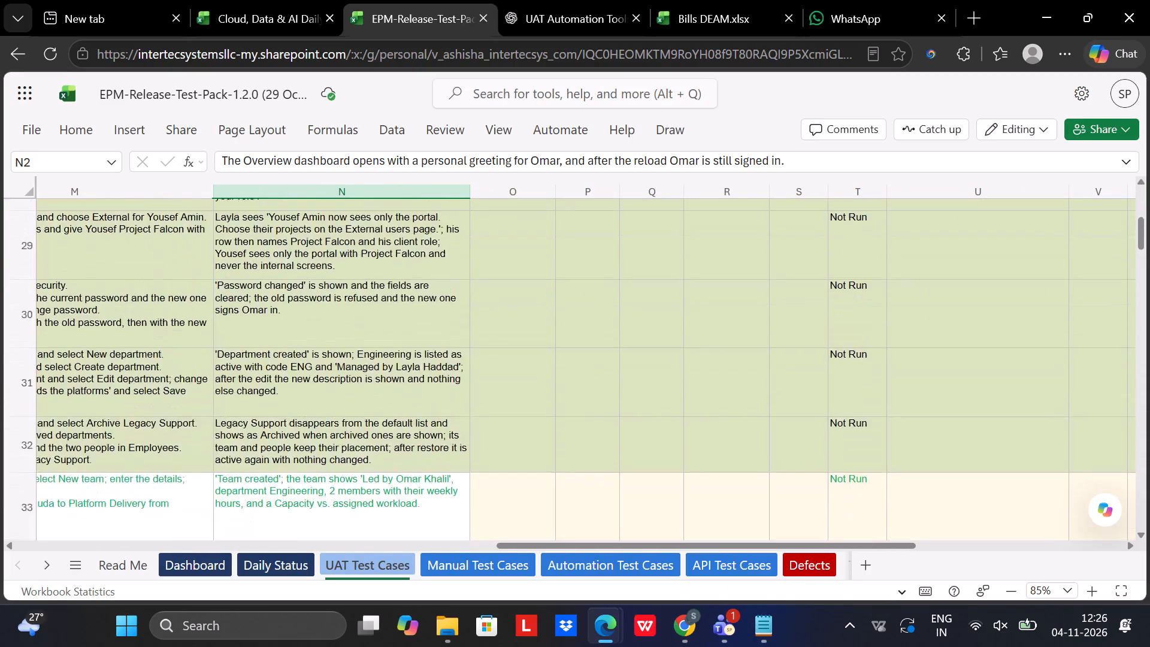
pyautogui.scroll(3, 1018, 291)
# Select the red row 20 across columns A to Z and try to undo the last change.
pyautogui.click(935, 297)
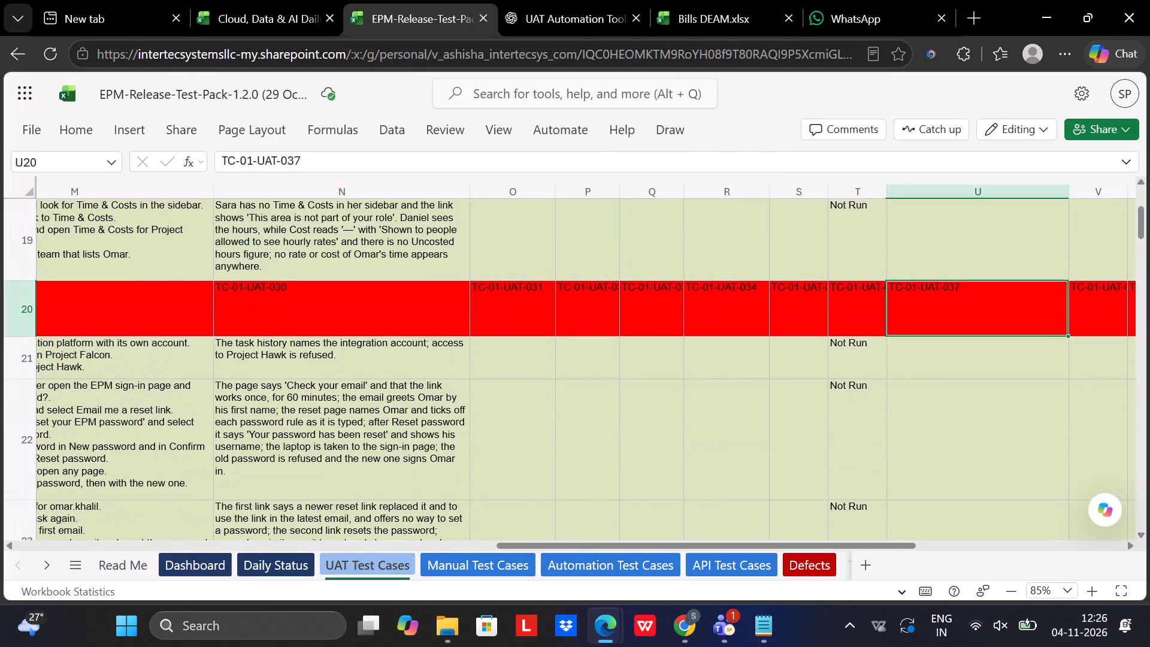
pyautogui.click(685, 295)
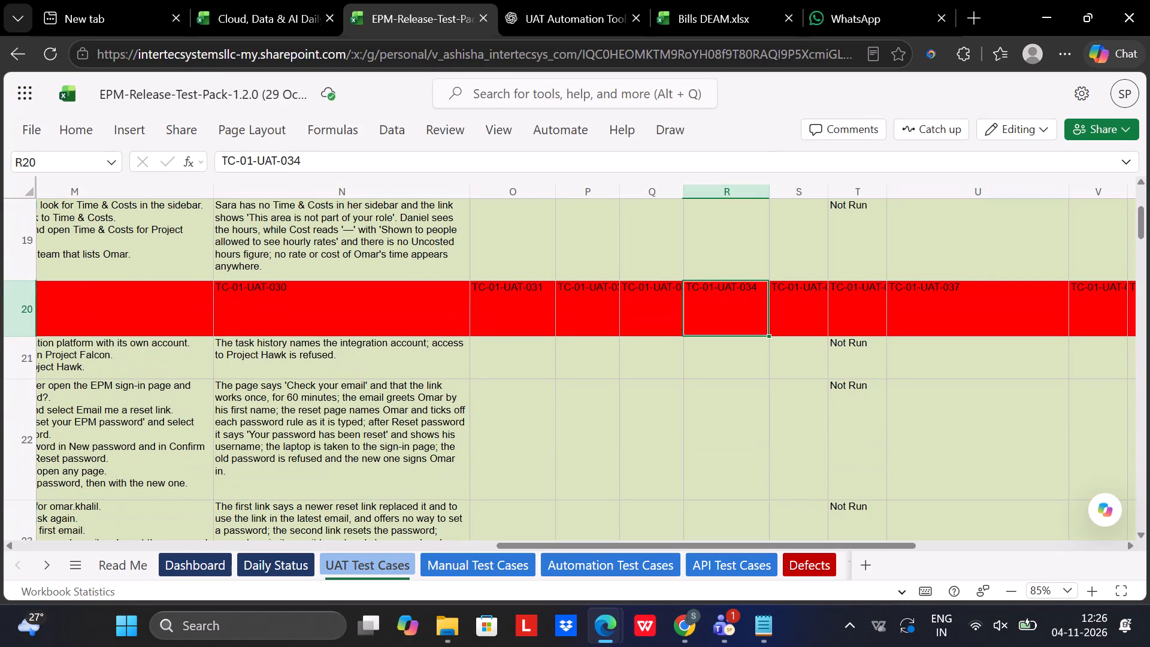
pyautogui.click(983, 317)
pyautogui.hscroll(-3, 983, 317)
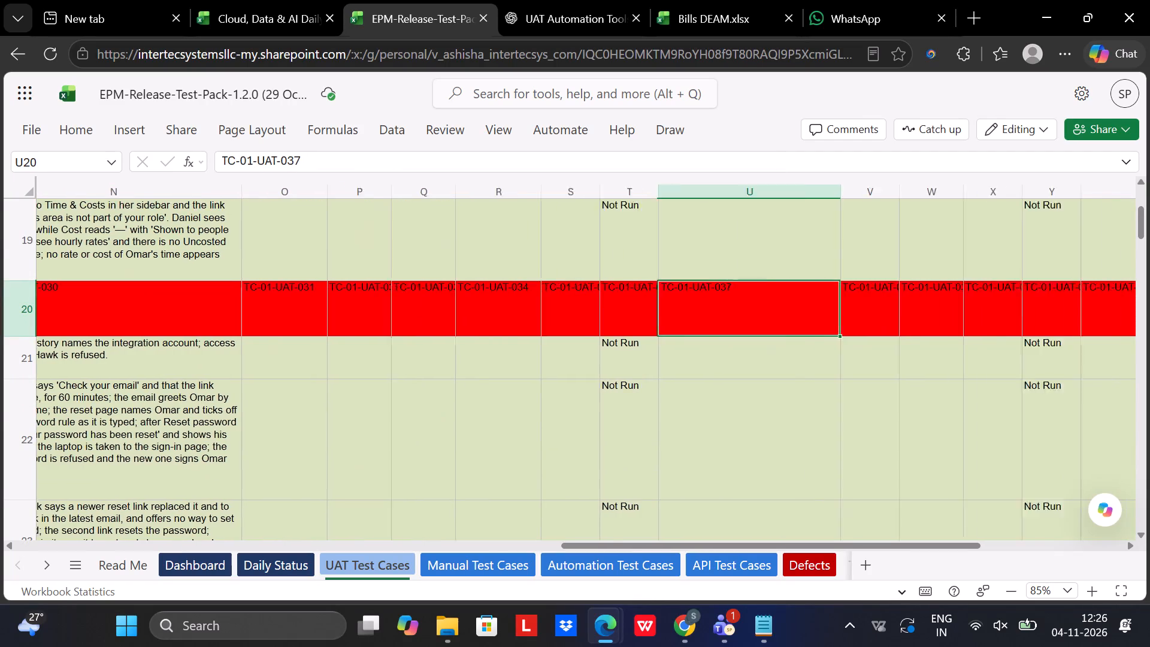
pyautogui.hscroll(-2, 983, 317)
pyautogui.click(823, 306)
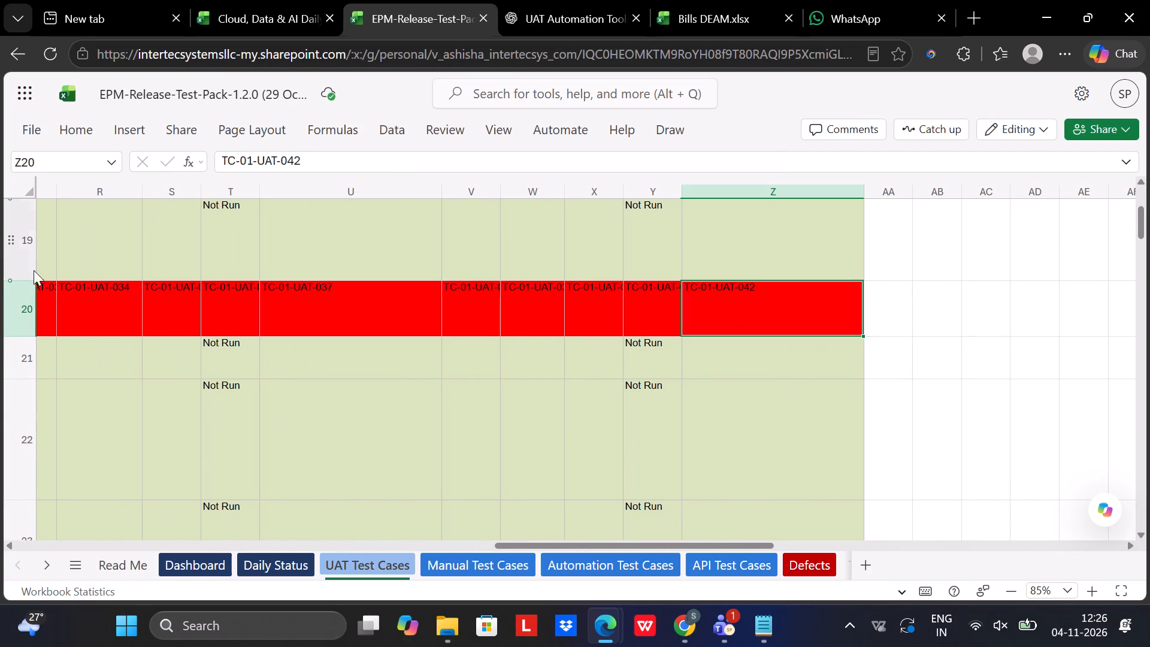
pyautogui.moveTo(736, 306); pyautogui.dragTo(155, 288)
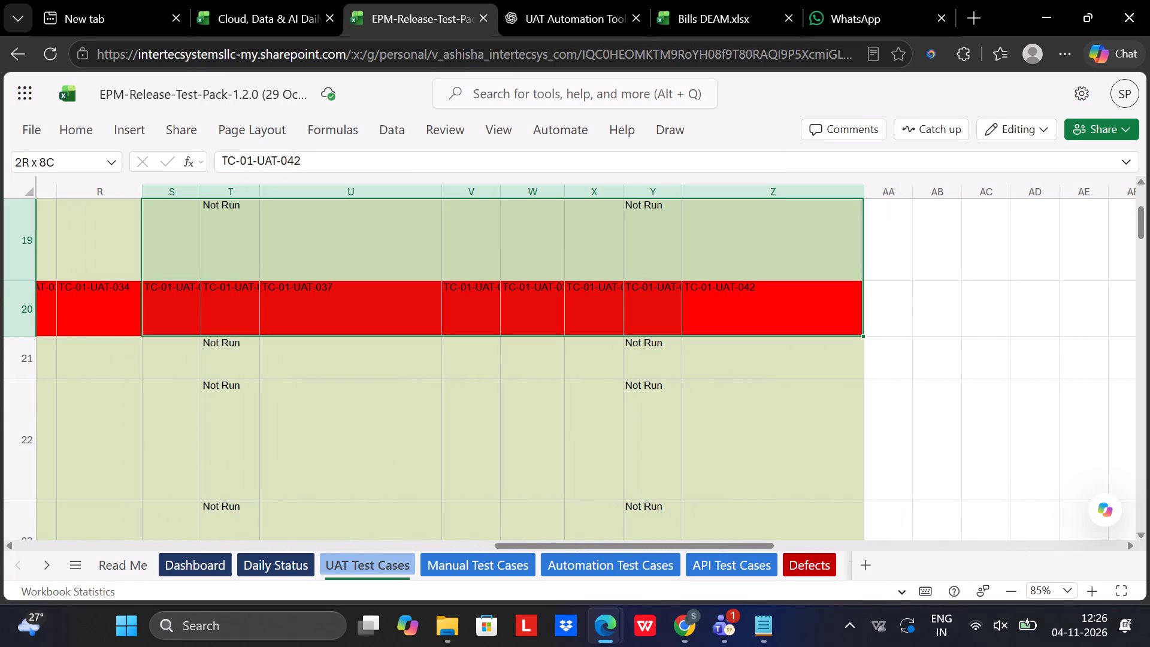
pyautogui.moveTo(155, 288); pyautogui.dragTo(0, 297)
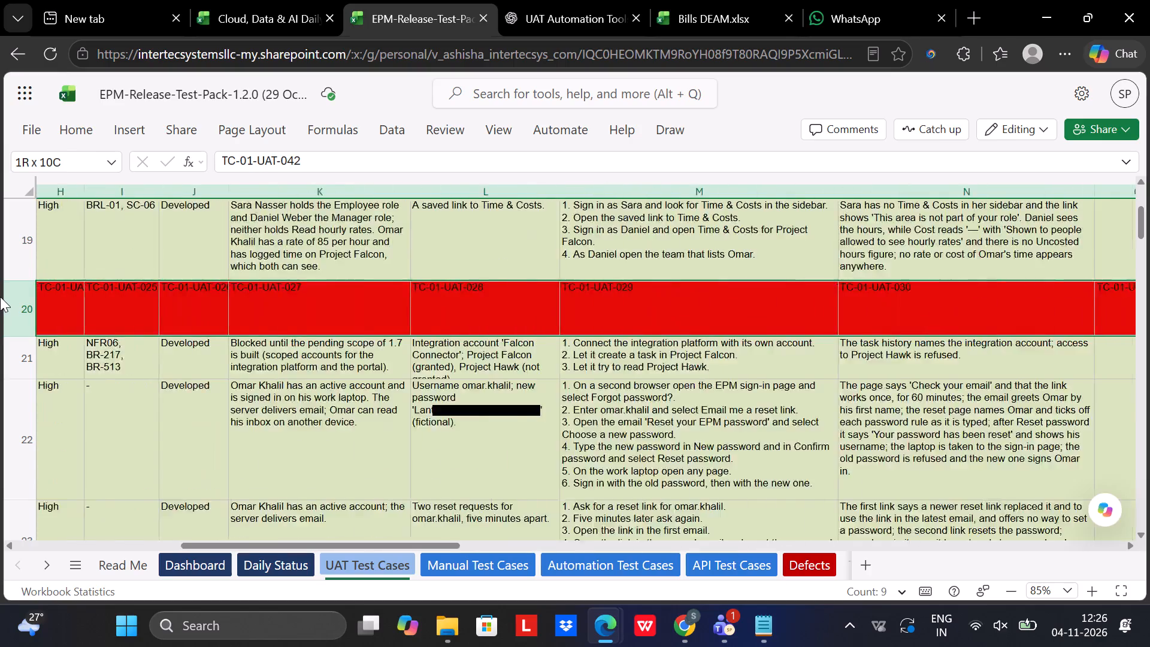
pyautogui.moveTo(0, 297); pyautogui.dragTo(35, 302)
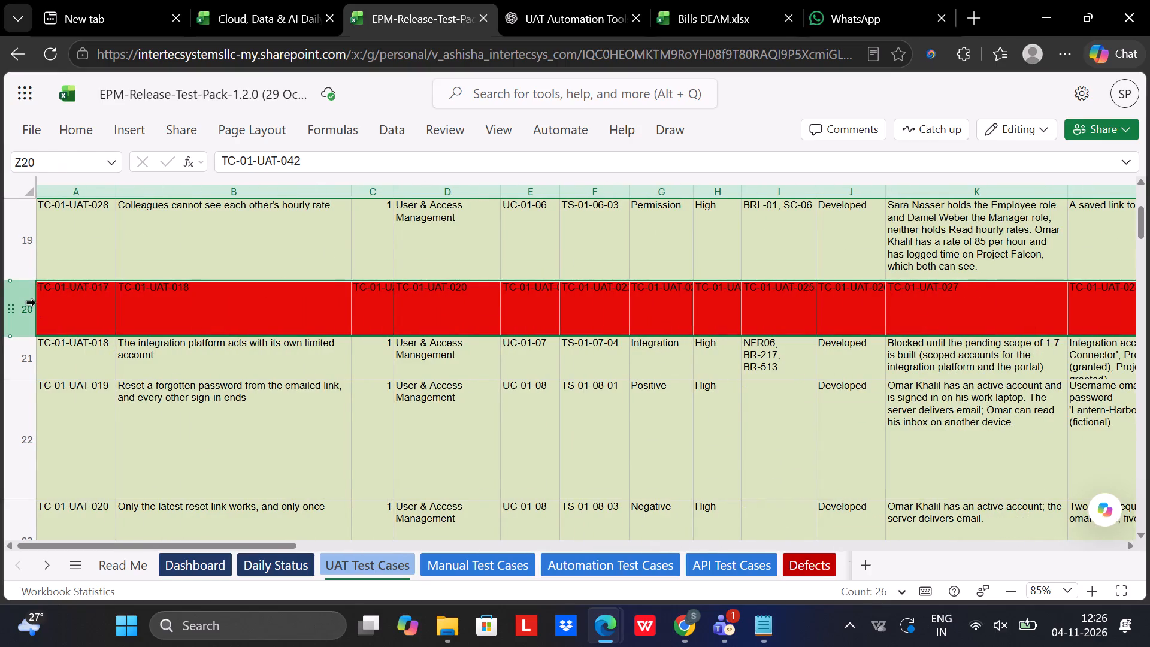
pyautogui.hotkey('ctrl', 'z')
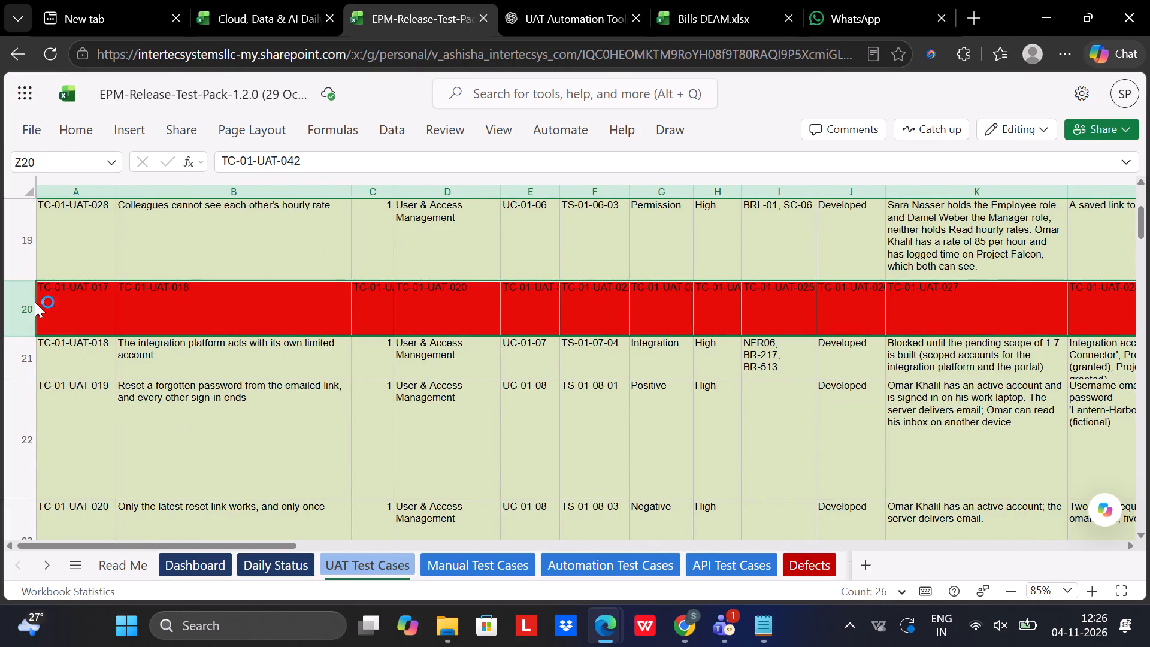
# Look through the test cases down to about row 144 and back up to row 20 to compare their colouring and contents.
pyautogui.scroll(-9, 444, 393)
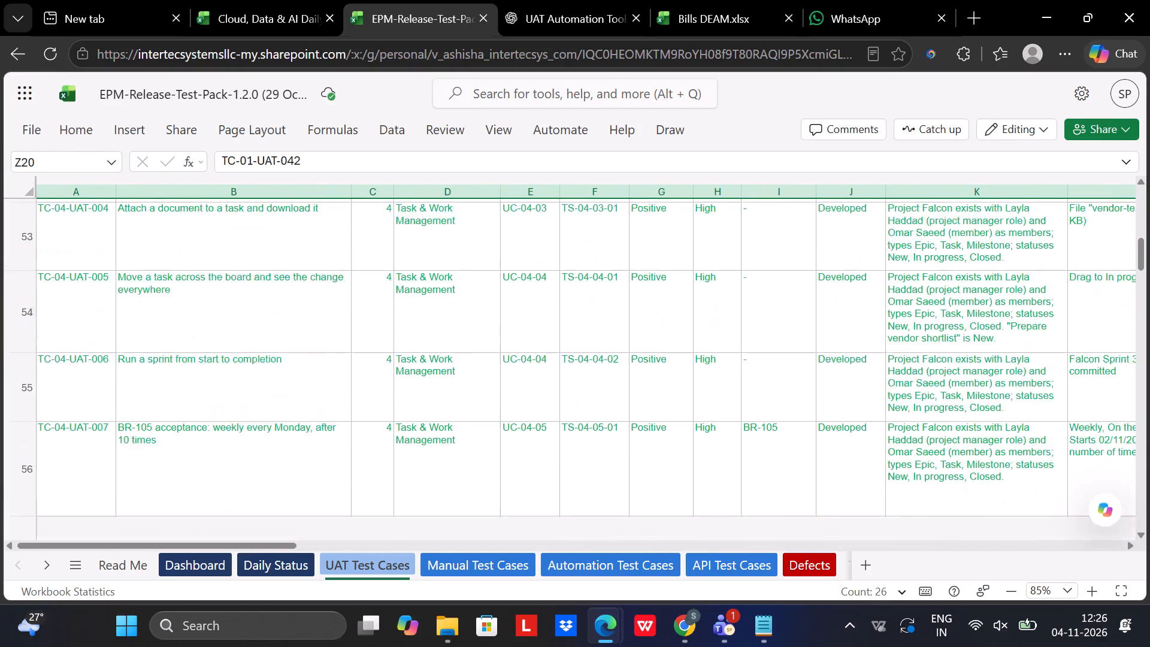
pyautogui.scroll(-14, 444, 393)
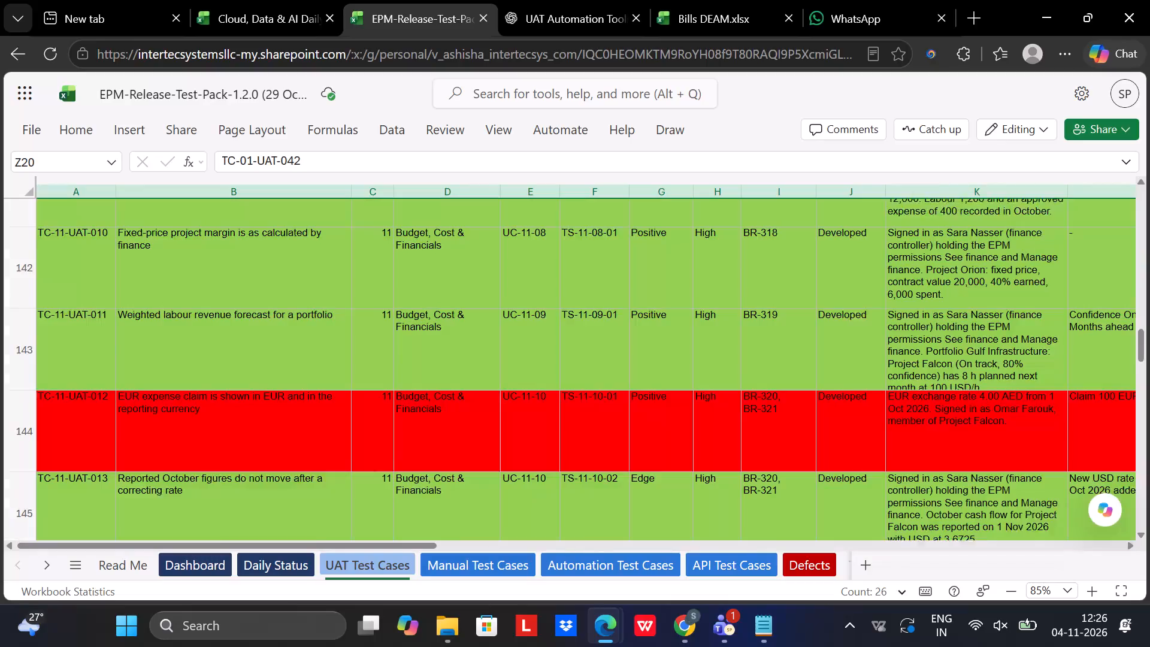
pyautogui.scroll(14, 444, 393)
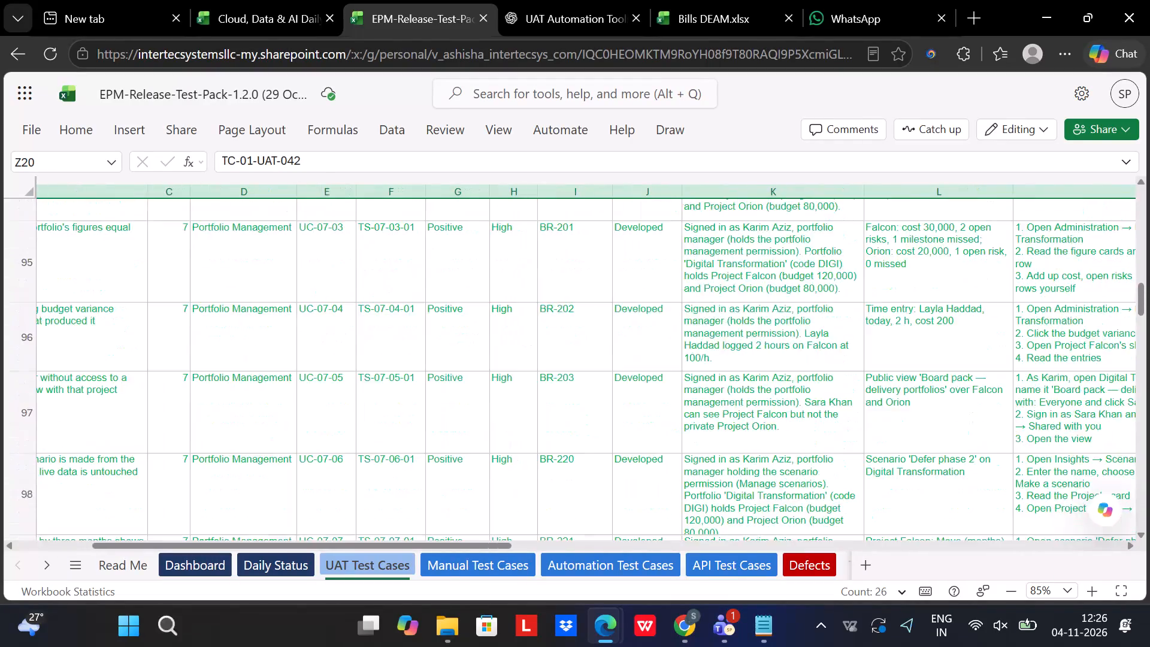
pyautogui.scroll(7, 444, 393)
pyautogui.scroll(-7, 444, 393)
pyautogui.scroll(5, 444, 393)
pyautogui.scroll(-1, 444, 393)
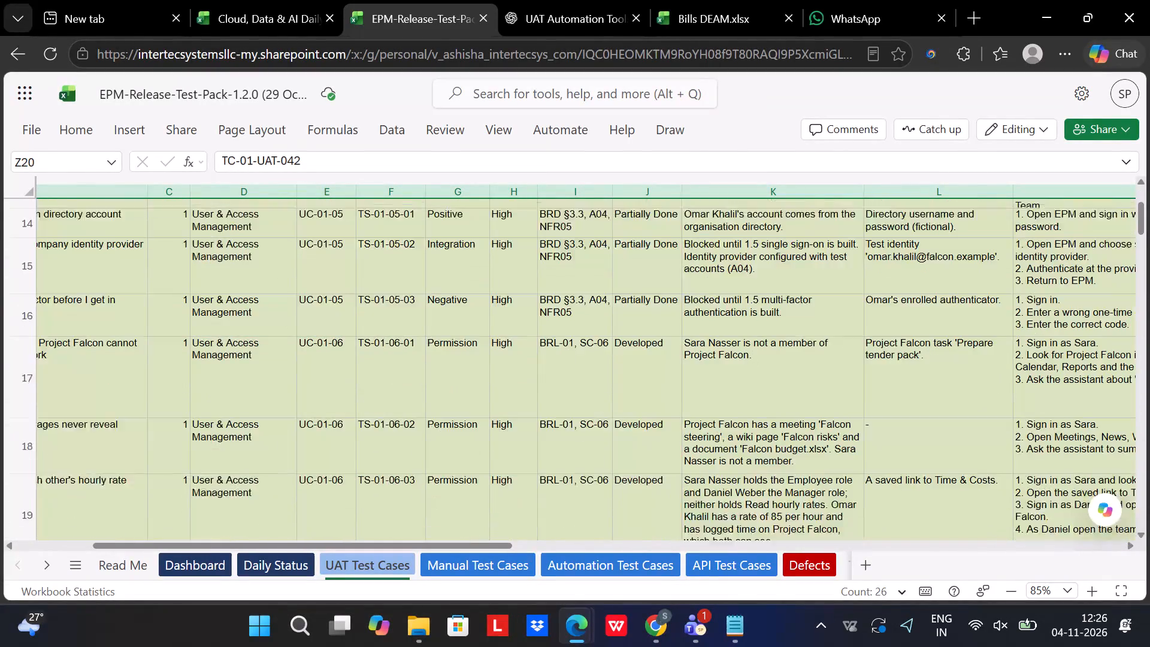
pyautogui.scroll(-1, 444, 393)
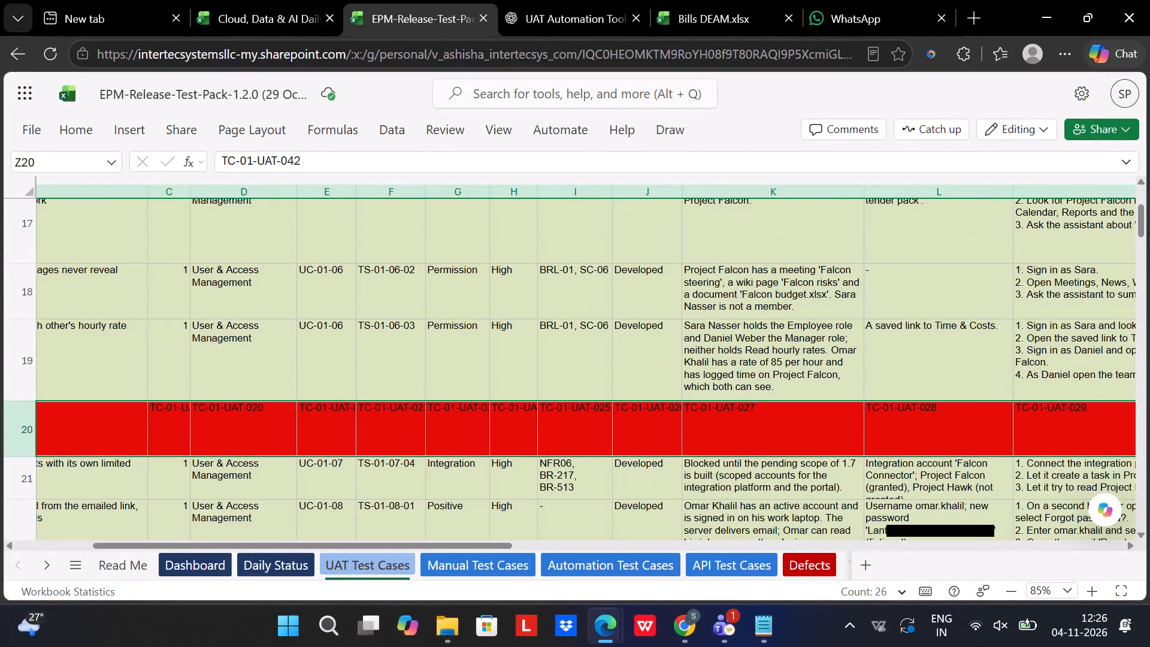
# Inspect the cell contents of the red row 20 across to column Z and compare them with the rows above.
pyautogui.click(904, 443)
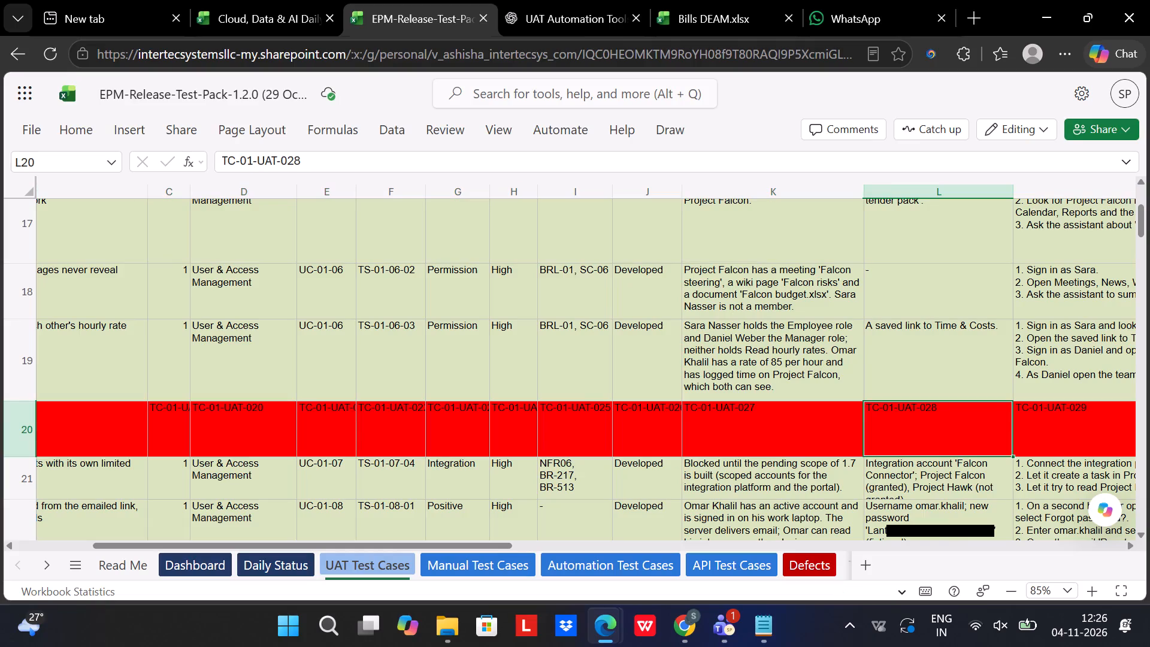
pyautogui.click(1036, 436)
pyautogui.hscroll(-4, 1073, 418)
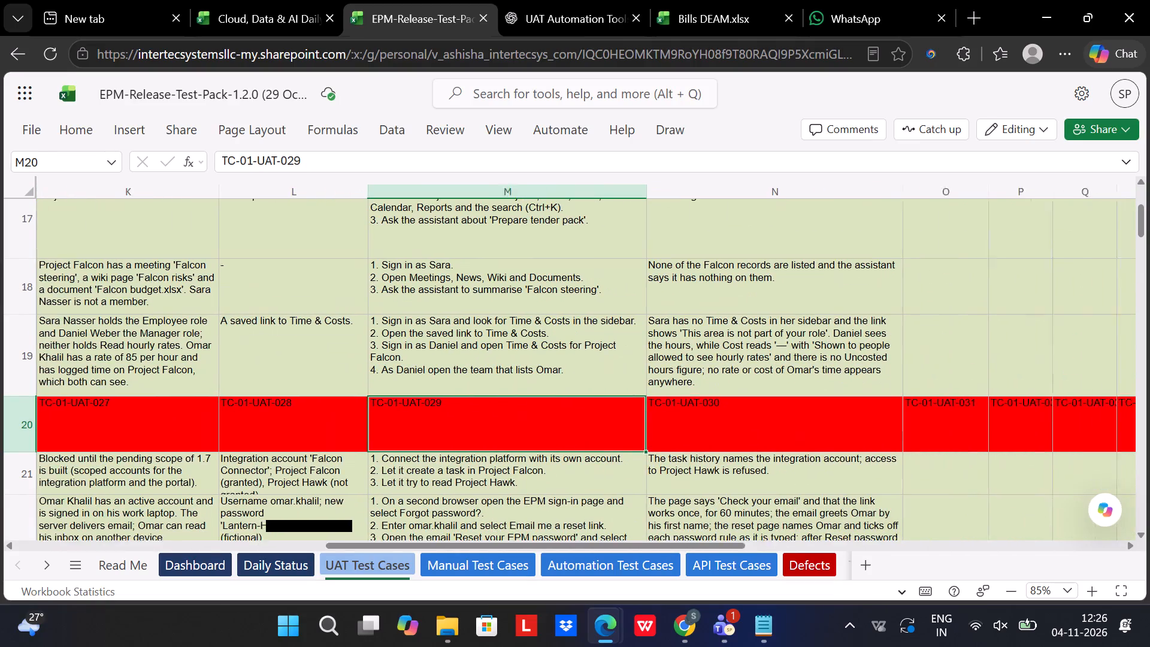
pyautogui.hscroll(-7, 1073, 418)
pyautogui.hscroll(4, 1073, 418)
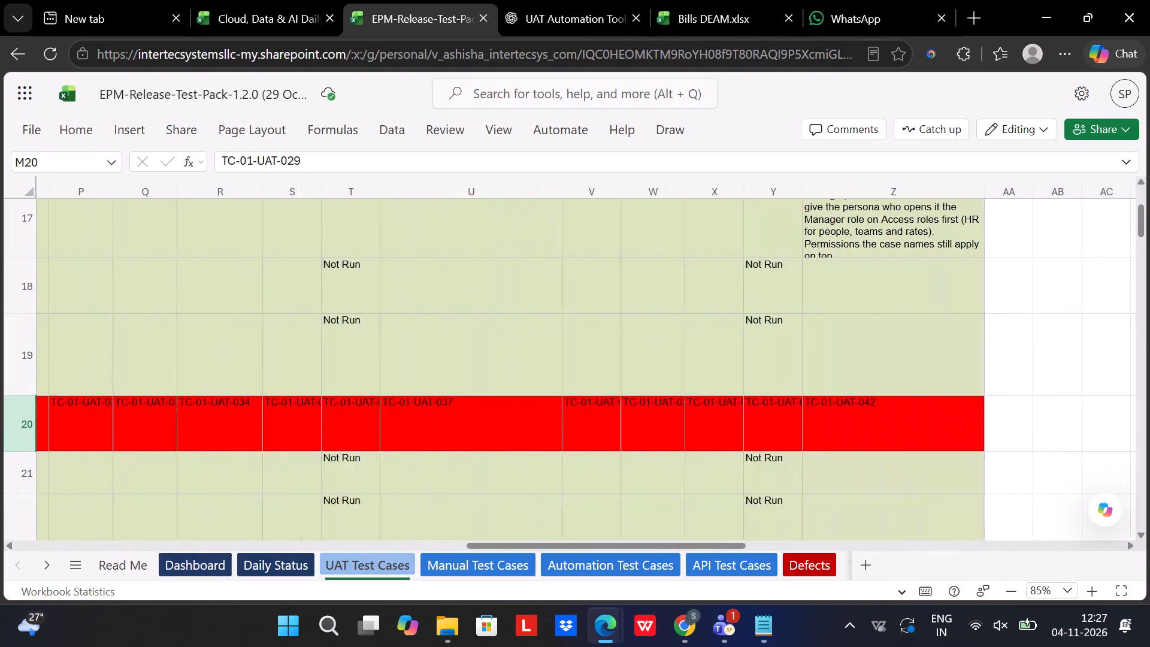
pyautogui.scroll(2, 1073, 418)
pyautogui.hscroll(4, 1073, 418)
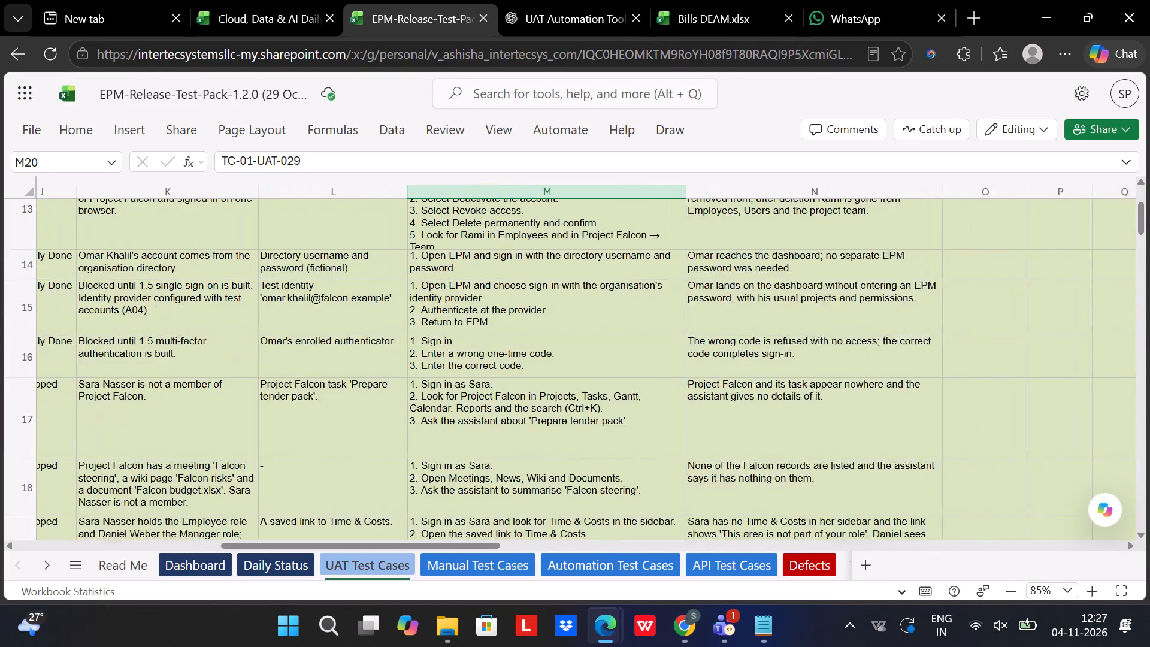
# Look through the UAT test cases past row 220 and back to row 209, checking the red rows and their column U remarks.
pyautogui.scroll(-7, 1073, 418)
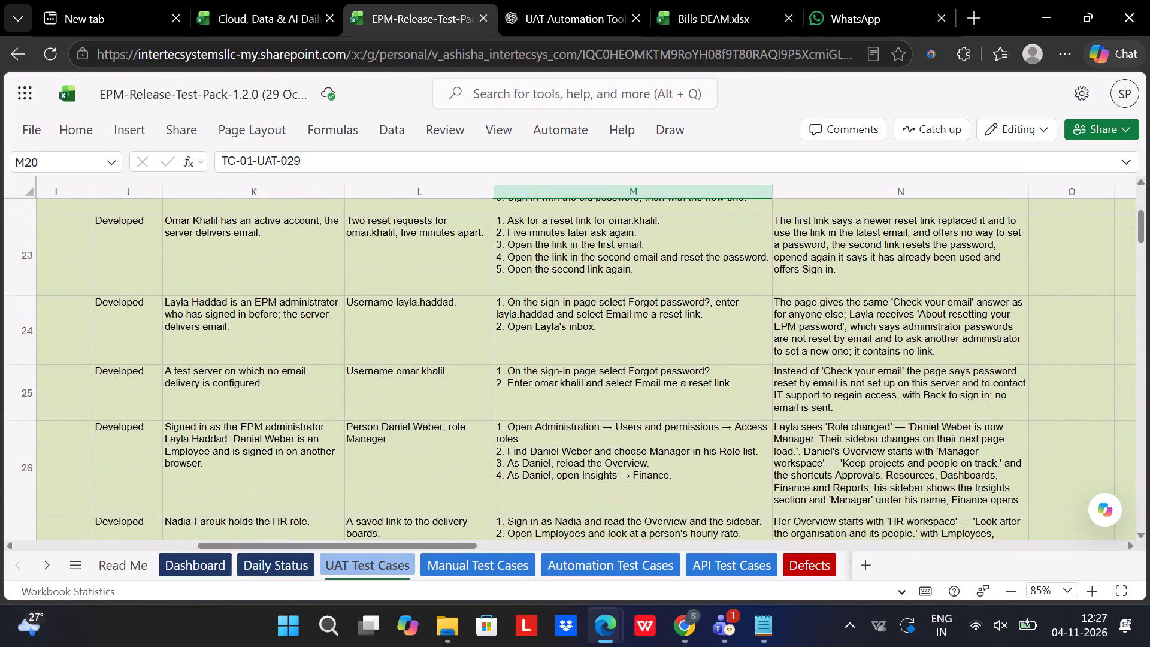
pyautogui.scroll(-6, 1073, 418)
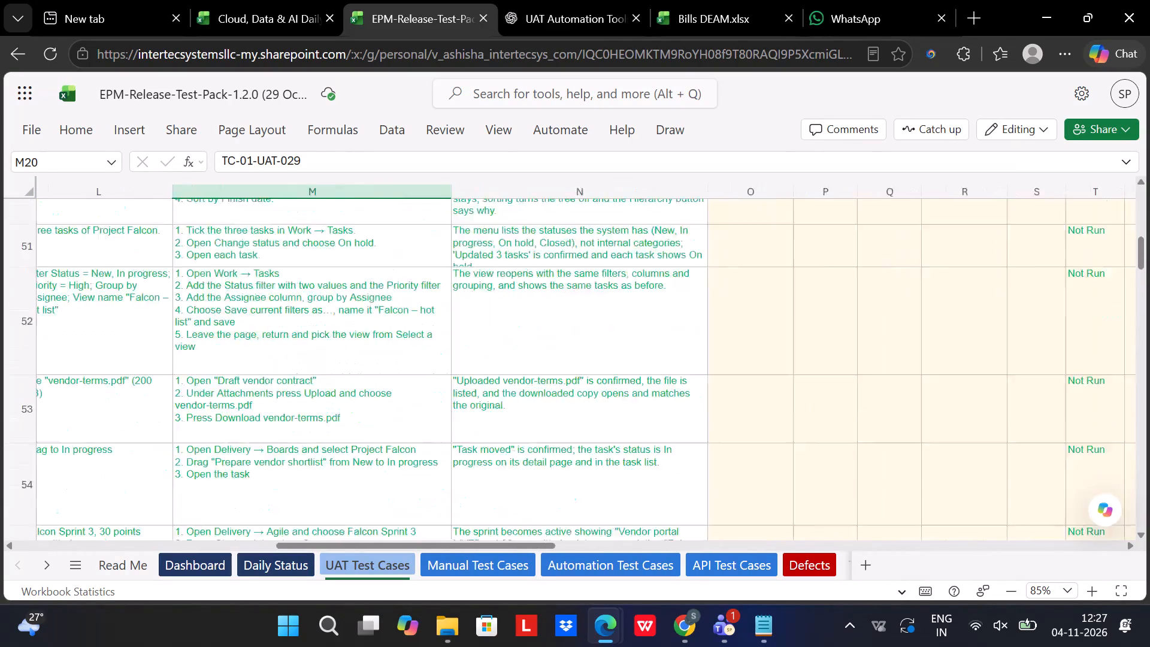
pyautogui.scroll(-13, 1073, 418)
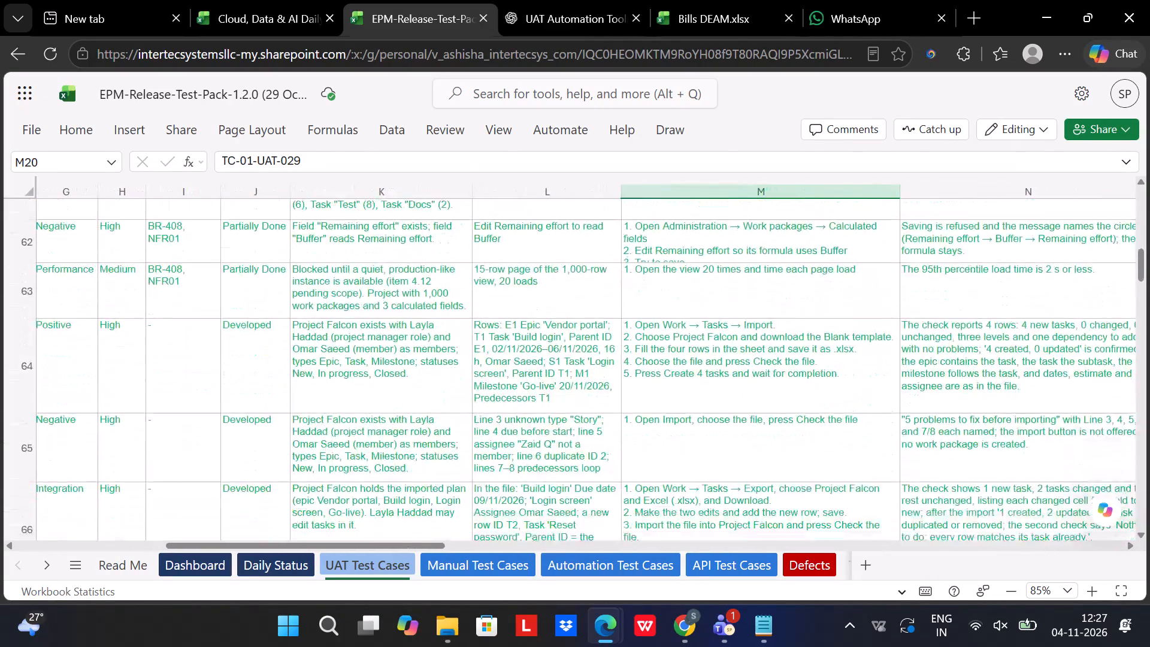
pyautogui.scroll(-13, 1073, 418)
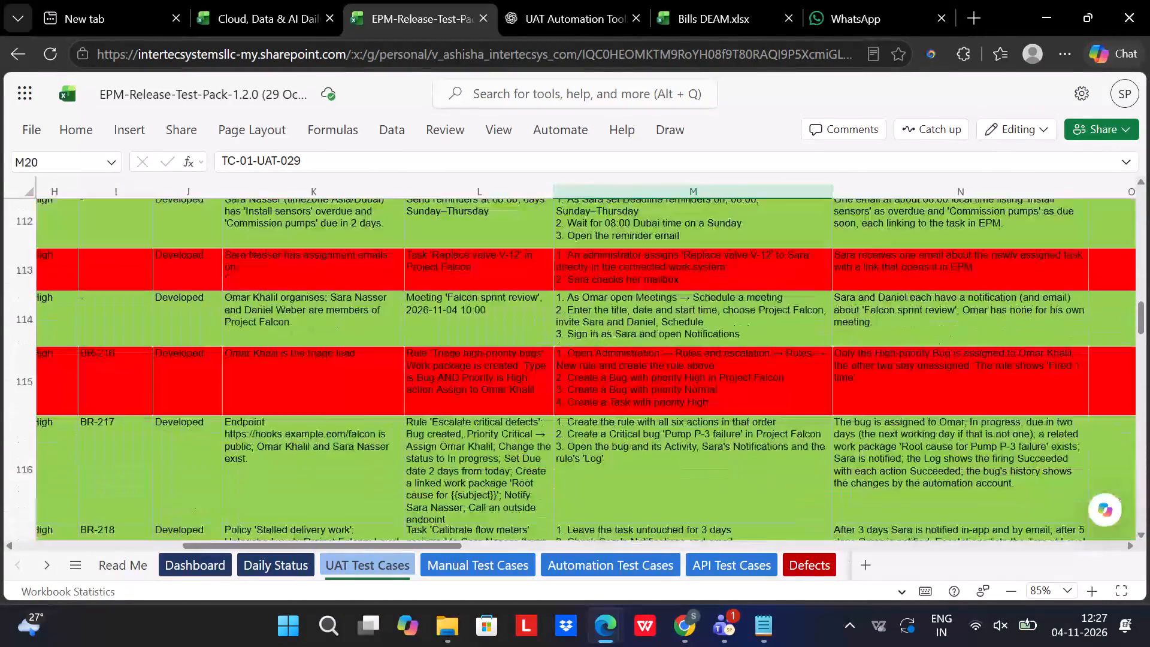
pyautogui.scroll(-15, 1073, 418)
pyautogui.scroll(1, 1073, 418)
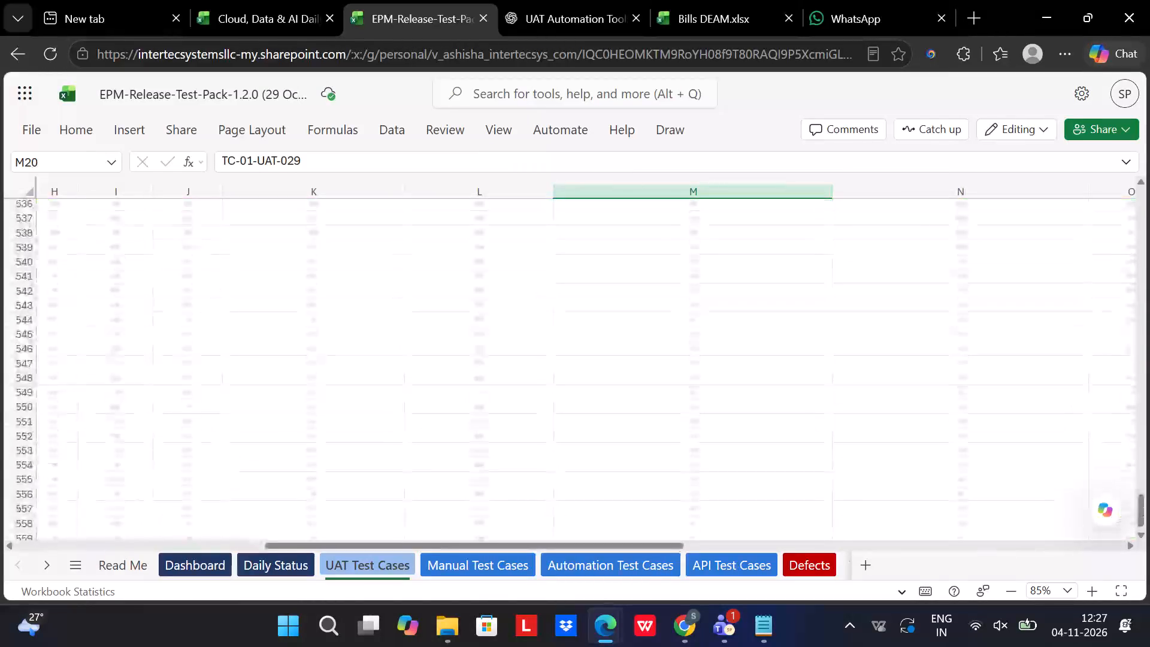
pyautogui.scroll(10, 1073, 418)
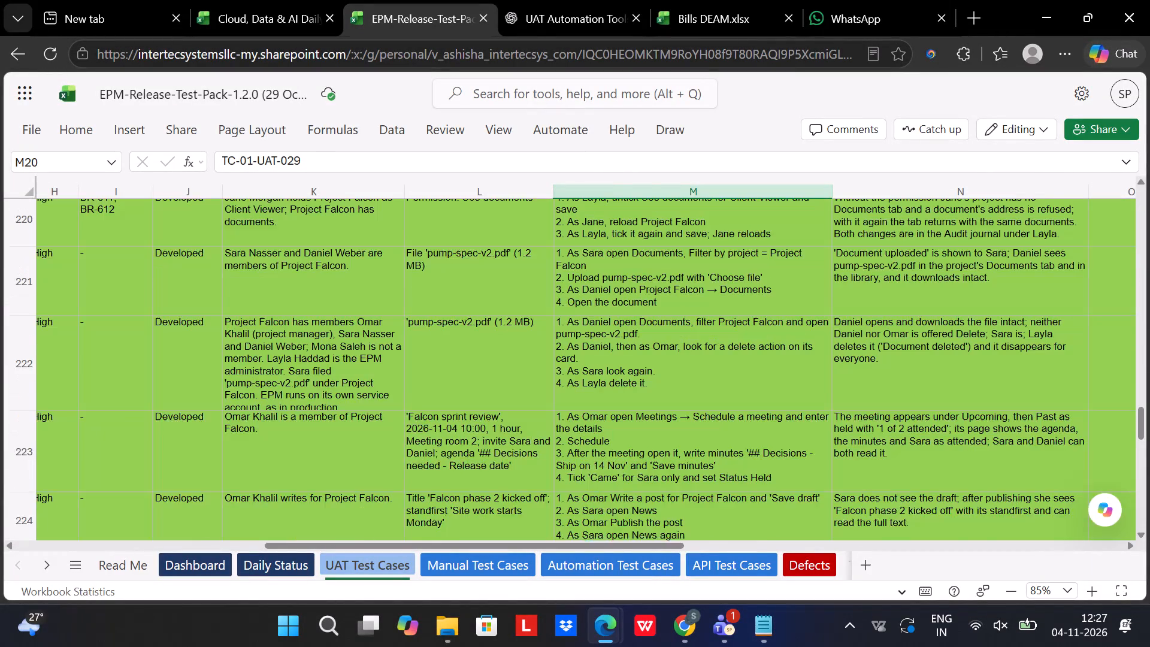
pyautogui.scroll(6, 1073, 418)
pyautogui.hscroll(-2, 1020, 405)
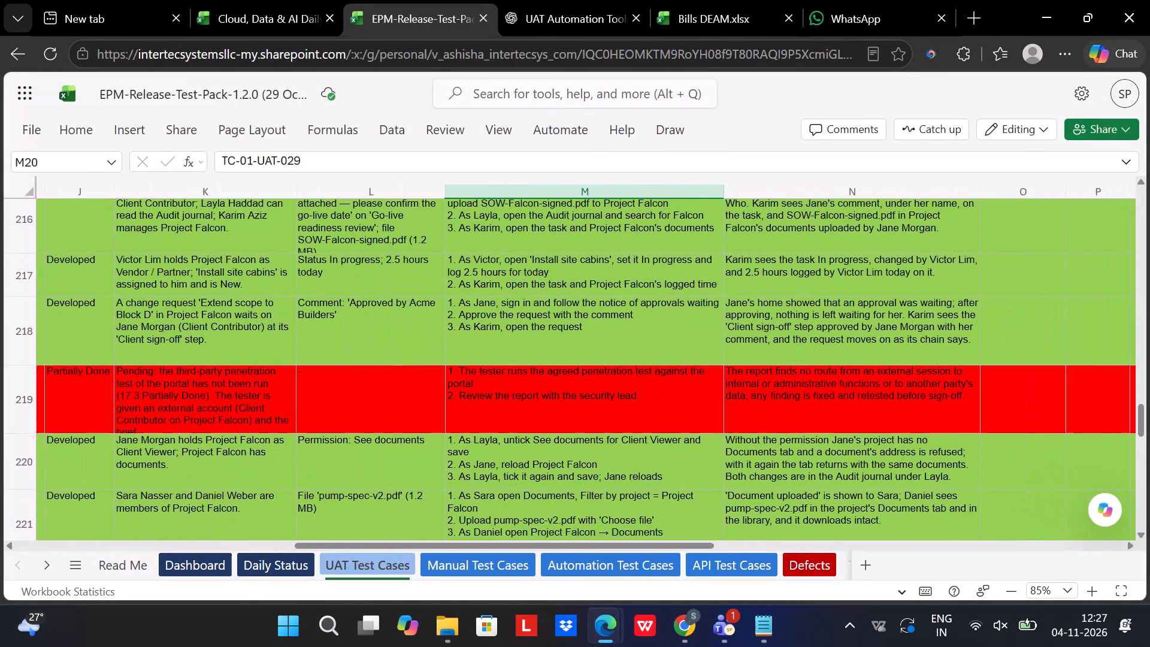
pyautogui.hscroll(-5, 1020, 405)
pyautogui.scroll(4, 846, 391)
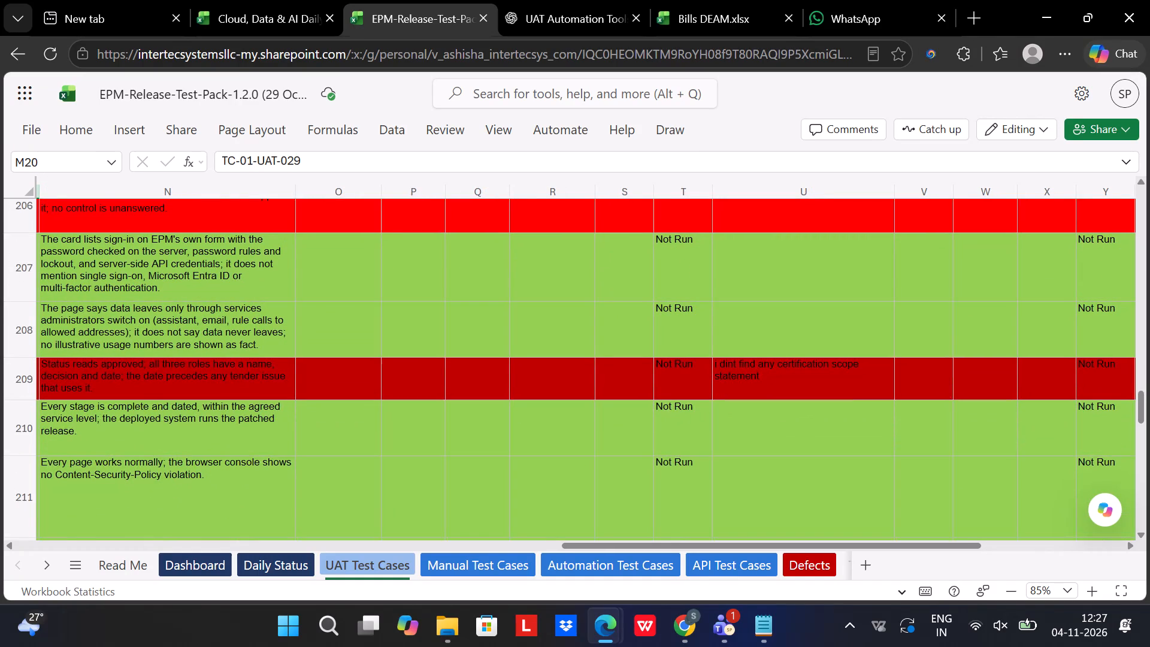
# Copy the row 209 remark "i dint find any certification scope statement" from column U into the empty Notepad note, followed by a comma.
pyautogui.scroll(1, 846, 391)
pyautogui.click(803, 415)
pyautogui.hotkey('ctrl', 'c')
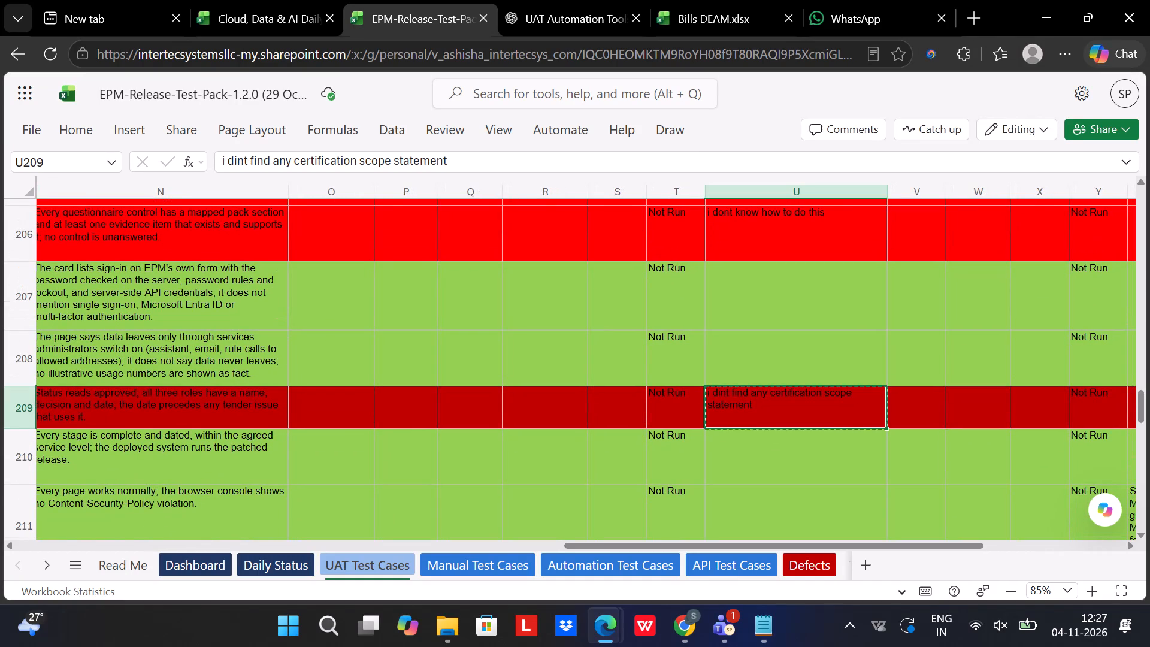
pyautogui.click(765, 641)
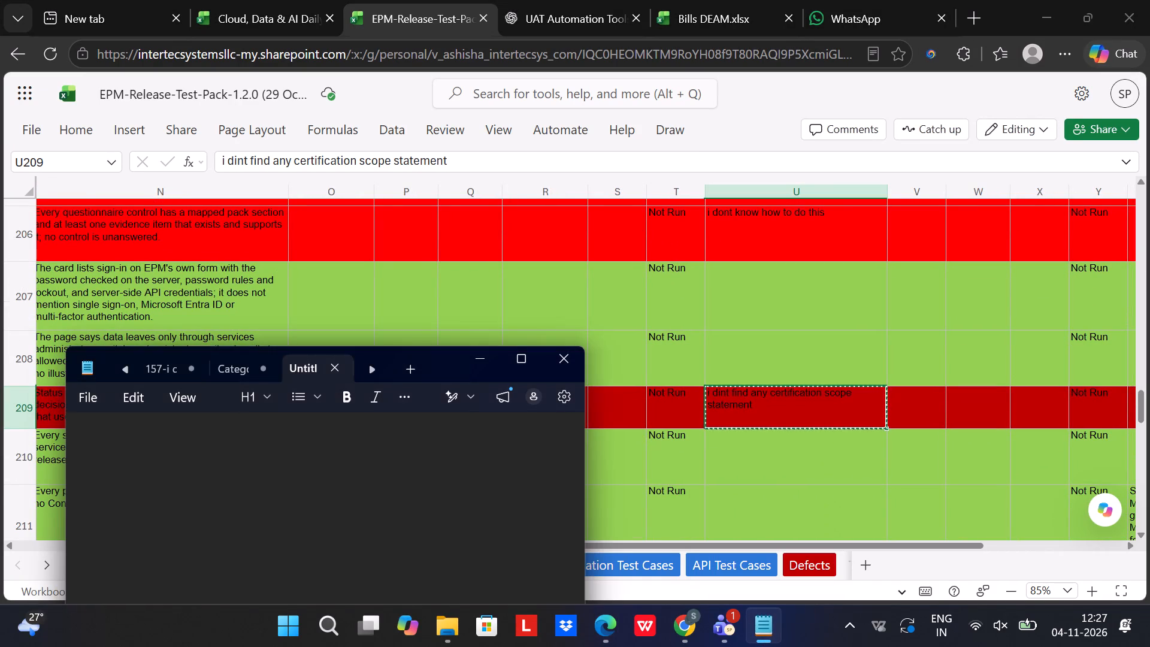
pyautogui.click(264, 454)
pyautogui.hotkey('ctrl', 'v')
pyautogui.press(',')
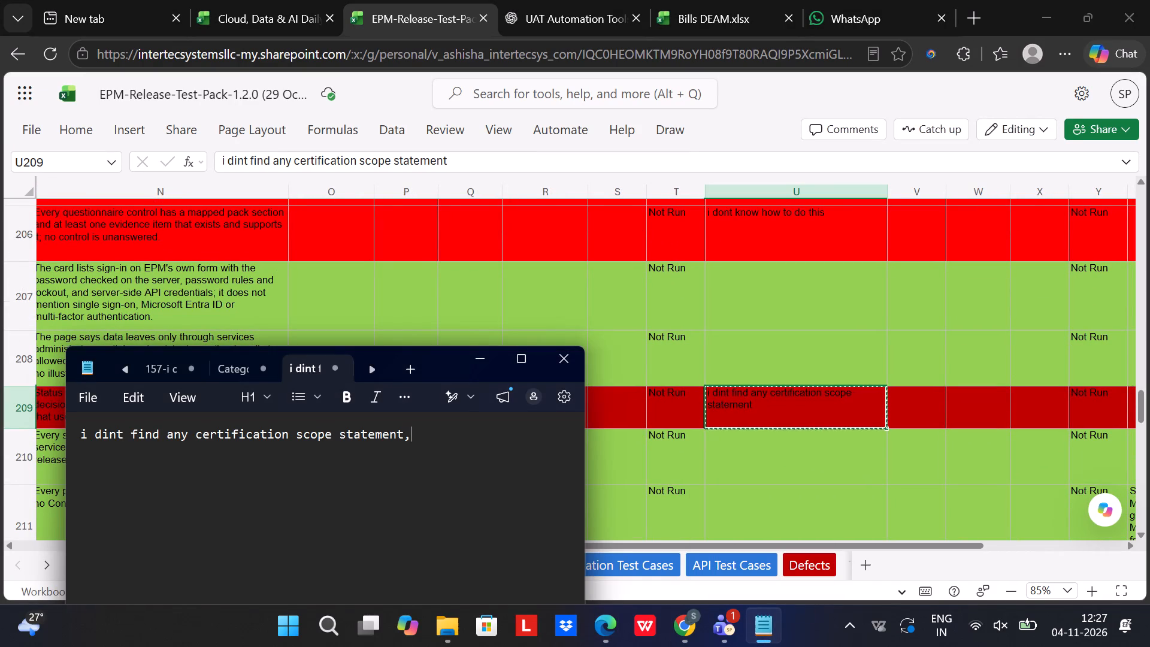
# Add the row 204 remark "authenatication page is not opened" from column U to the end of the Notepad note.
pyautogui.click(818, 274)
pyautogui.scroll(1, 818, 274)
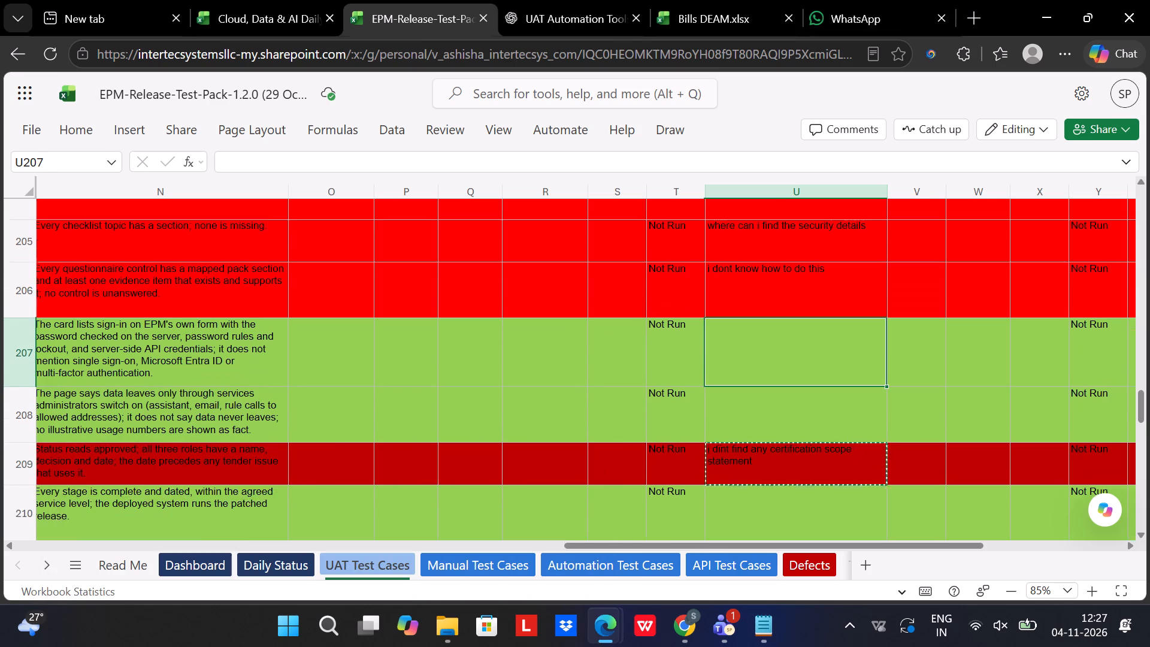
pyautogui.scroll(1, 818, 274)
pyautogui.click(786, 298)
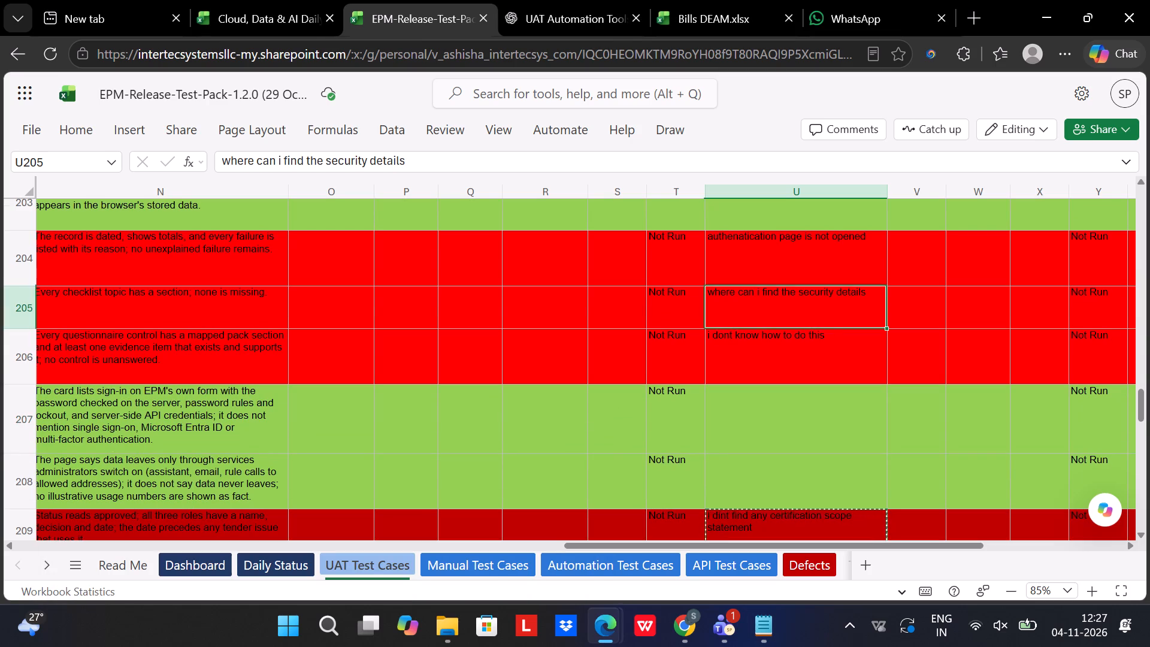
pyautogui.click(750, 248)
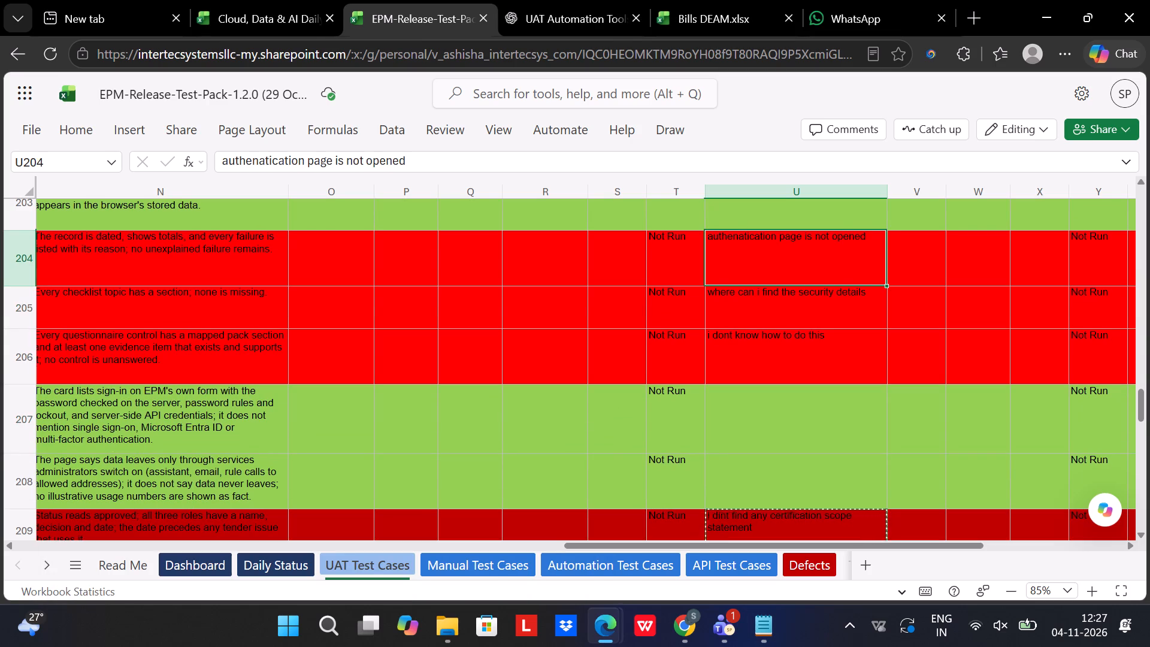
pyautogui.hotkey('ctrl', 'c')
pyautogui.click(769, 616)
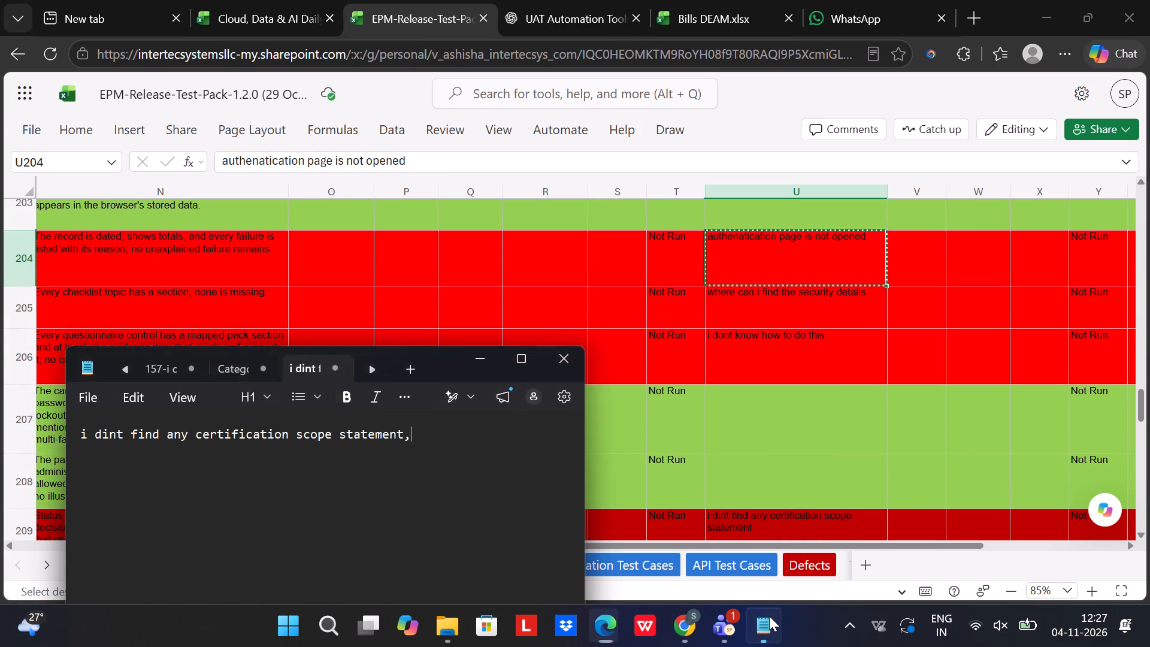
pyautogui.hotkey('ctrl', 'v')
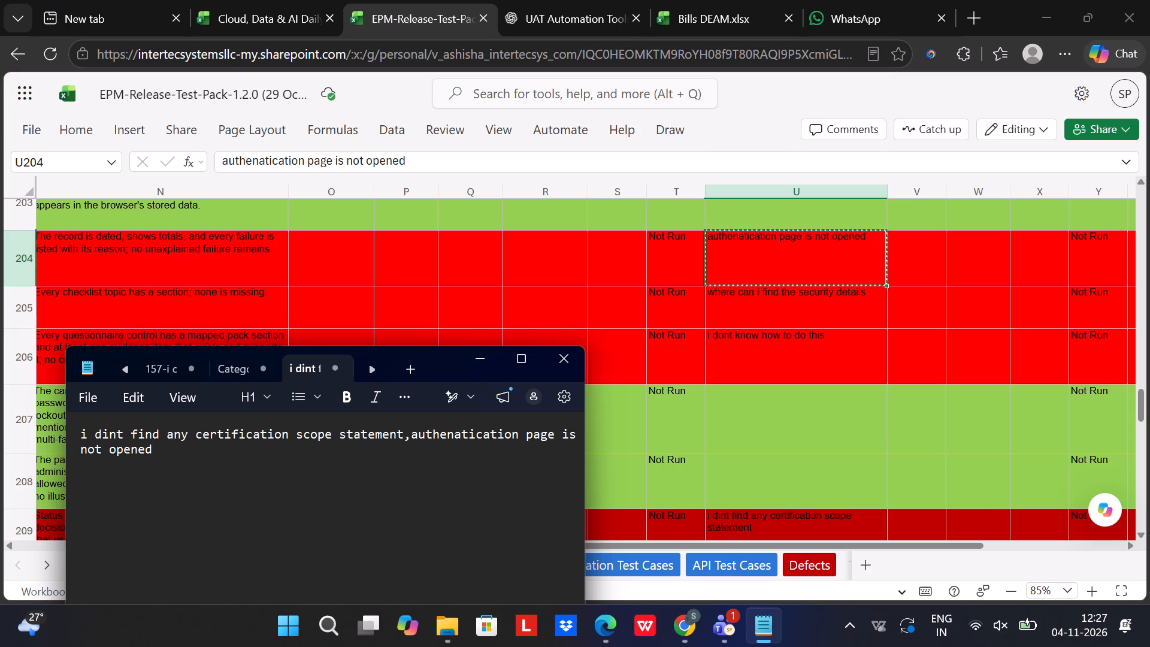
# Append the row 188 remark "i dont know how to change the task status" from column U to the Notepad note, separated by a comma.
pyautogui.click(792, 467)
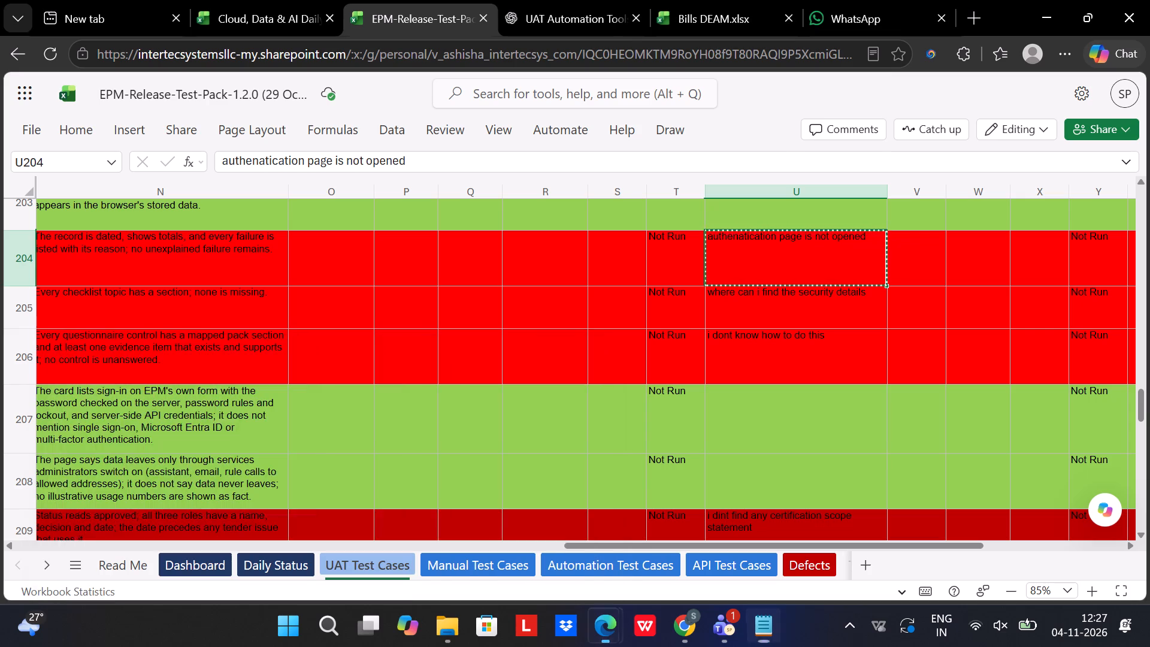
pyautogui.scroll(4, 792, 467)
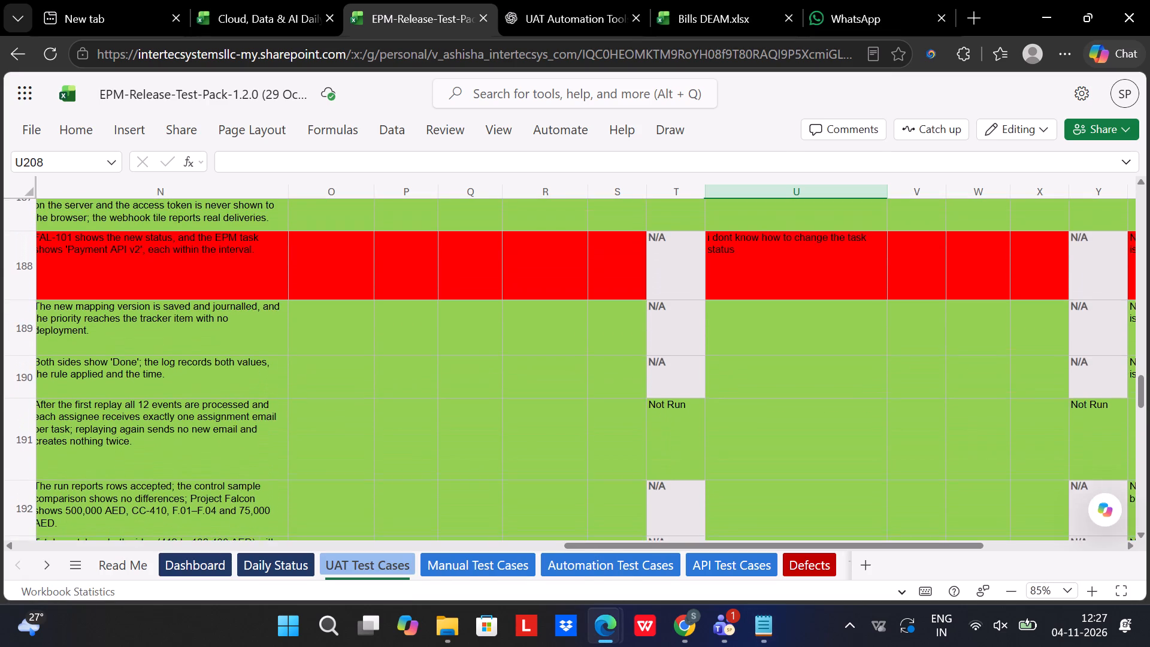
pyautogui.scroll(3, 792, 467)
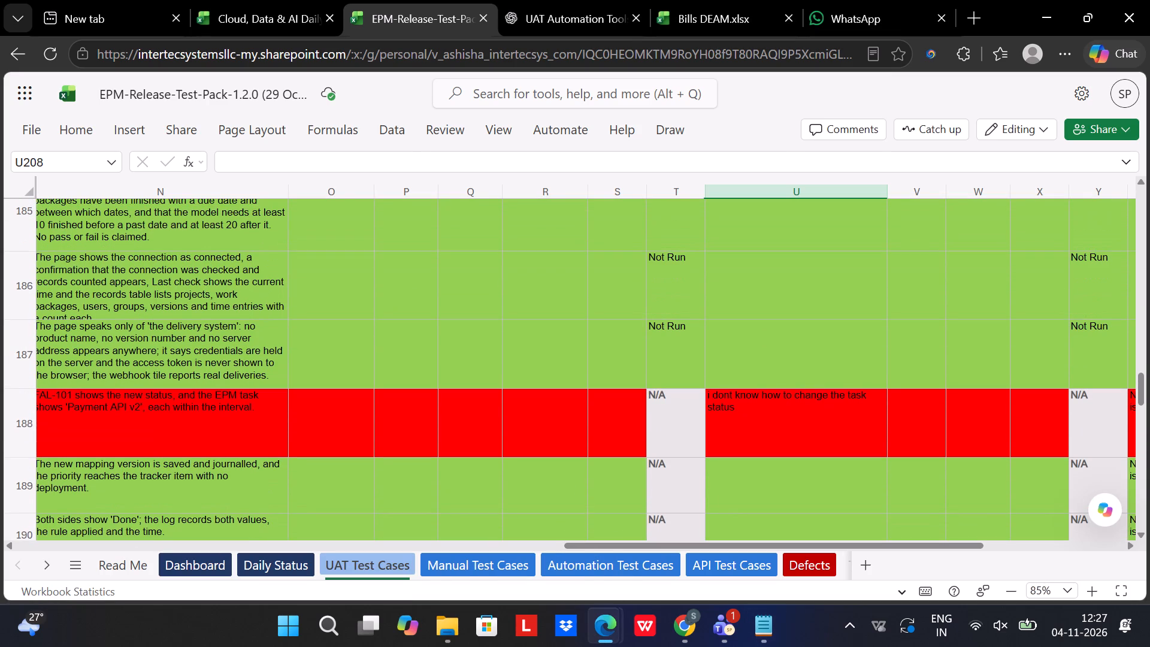
pyautogui.click(767, 407)
pyautogui.hotkey('ctrl', 'c')
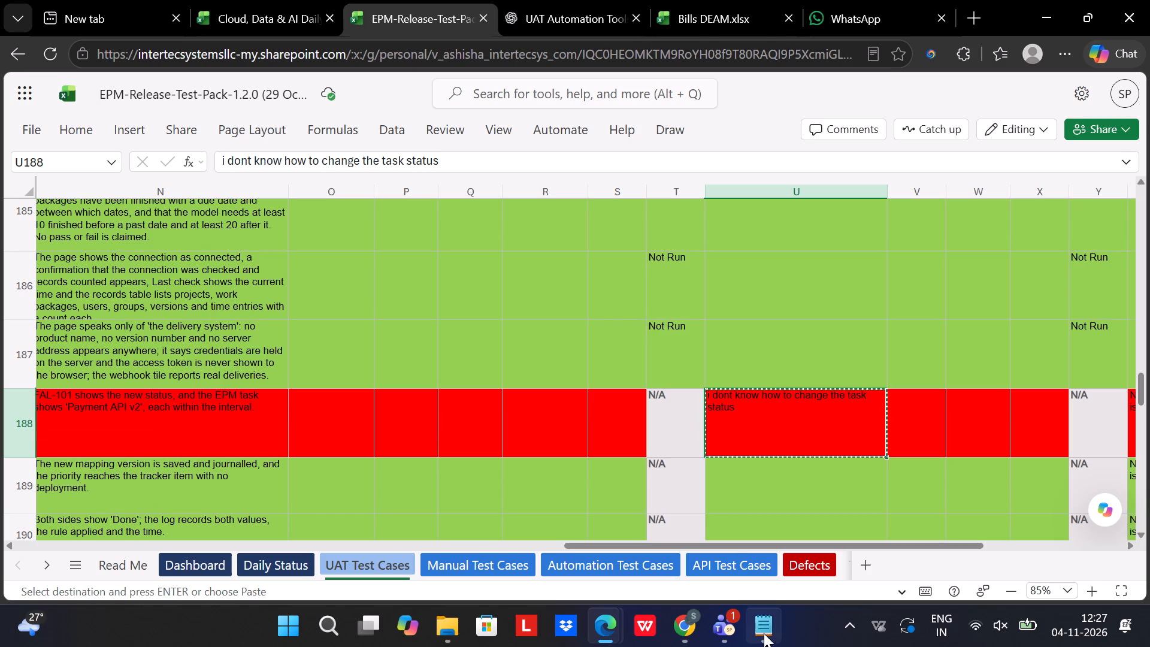
pyautogui.click(764, 633)
pyautogui.press(',')
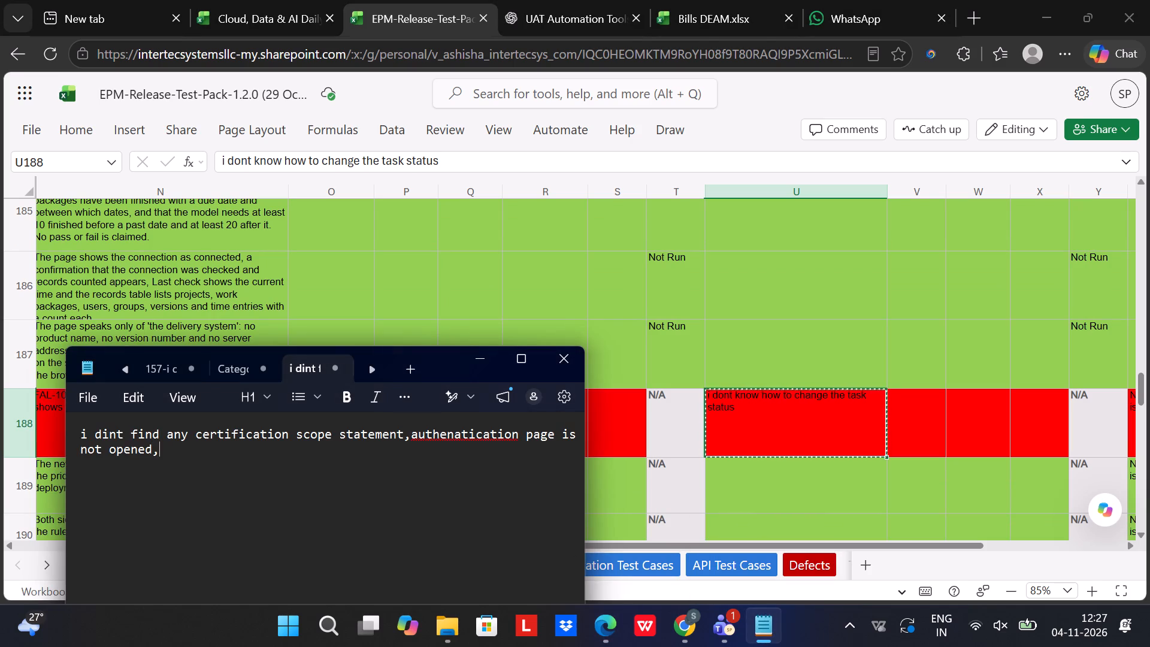
pyautogui.hotkey('ctrl', 'v')
# Append the row 159 remark "there is no region like dubai" from column U to the Notepad note, separated by a comma.
pyautogui.click(738, 268)
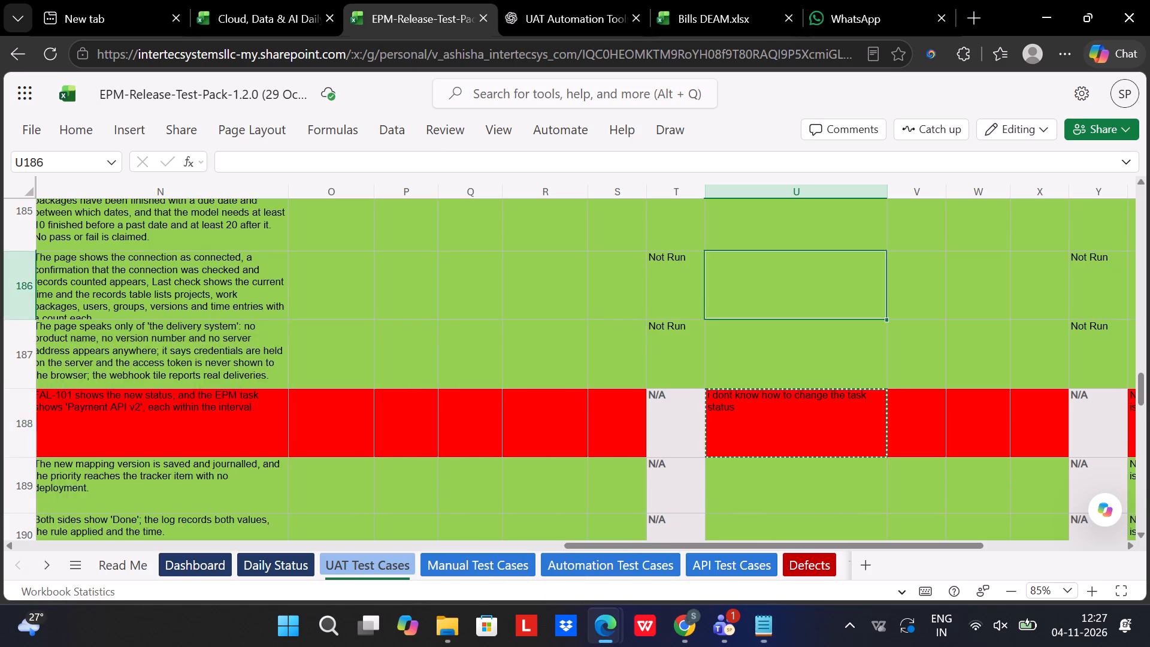
pyautogui.scroll(9, 738, 268)
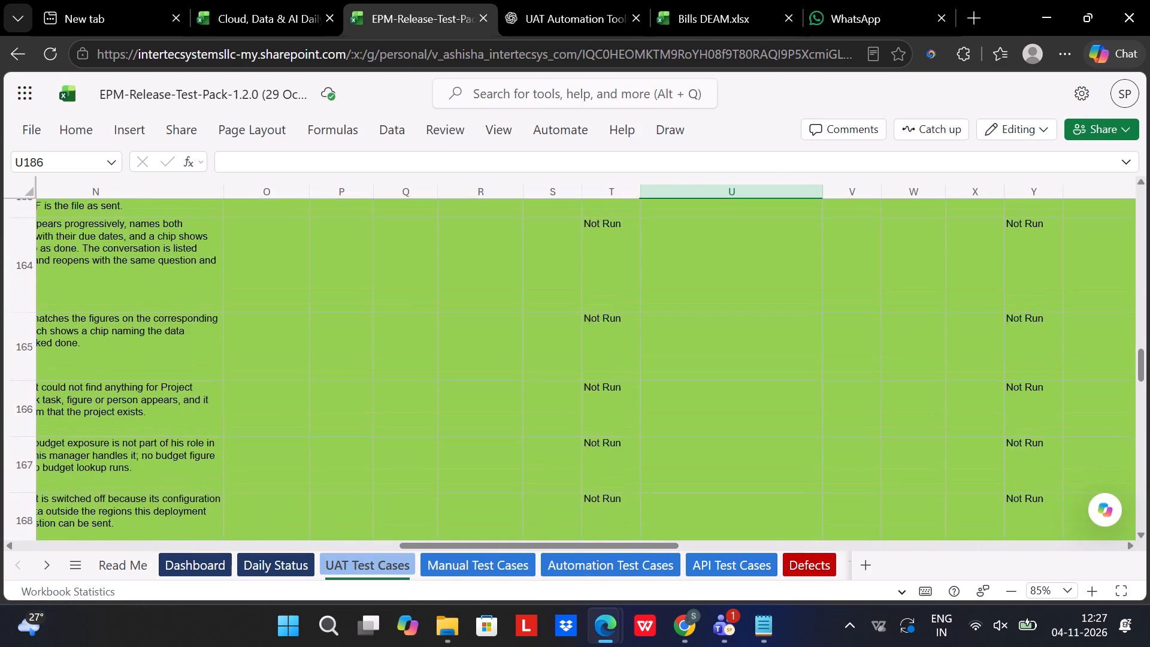
pyautogui.scroll(2, 738, 268)
pyautogui.scroll(-4, 738, 268)
pyautogui.scroll(1, 738, 268)
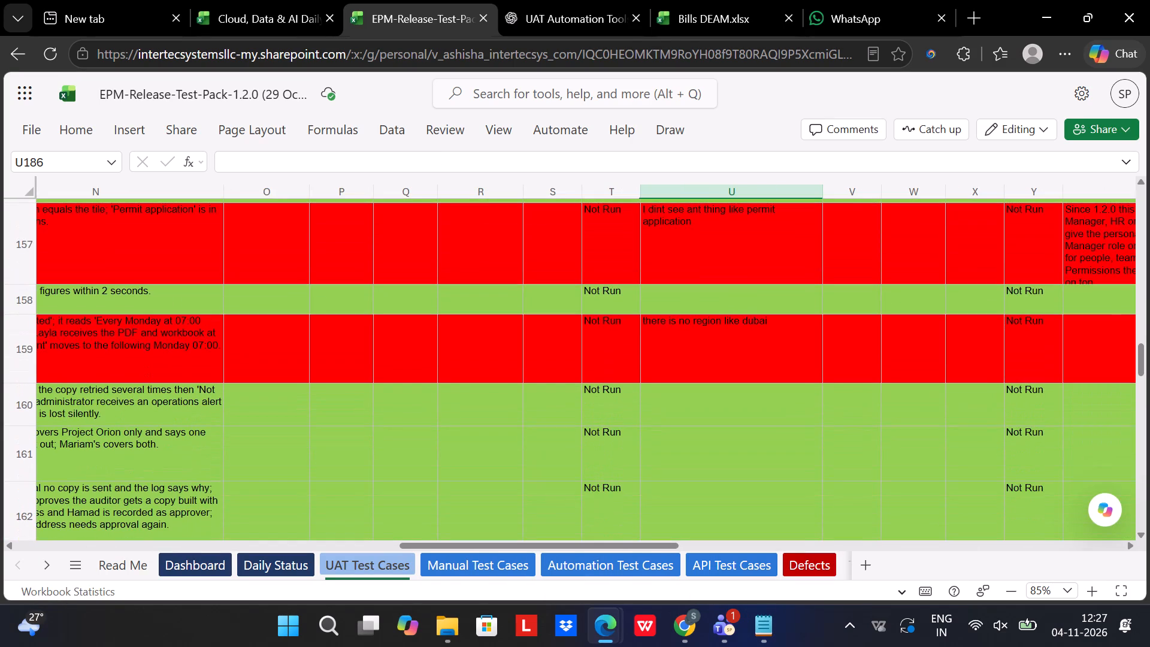
pyautogui.click(724, 335)
pyautogui.hotkey('ctrl', 'c')
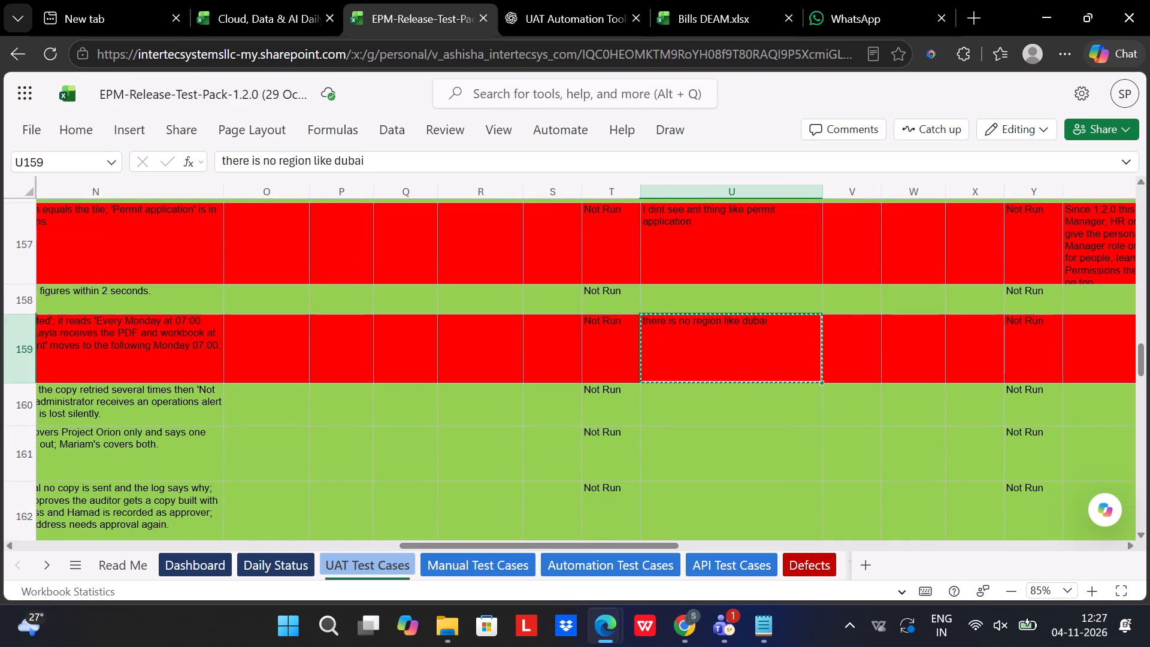
pyautogui.click(754, 612)
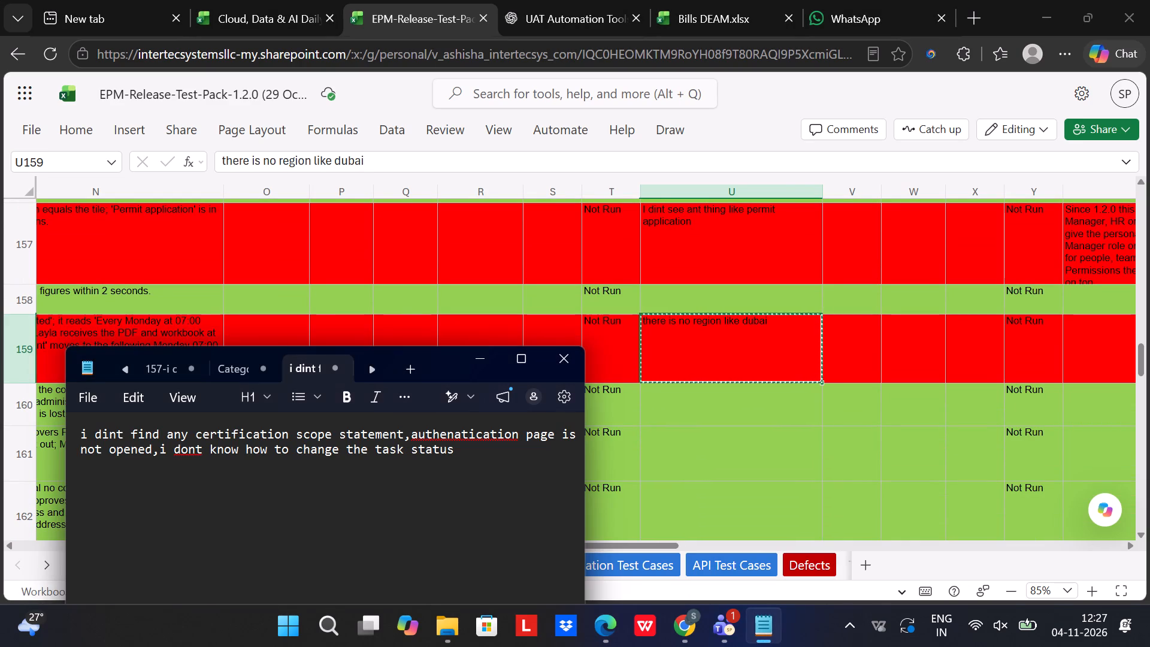
pyautogui.press(',')
pyautogui.hotkey('ctrl', 'v')
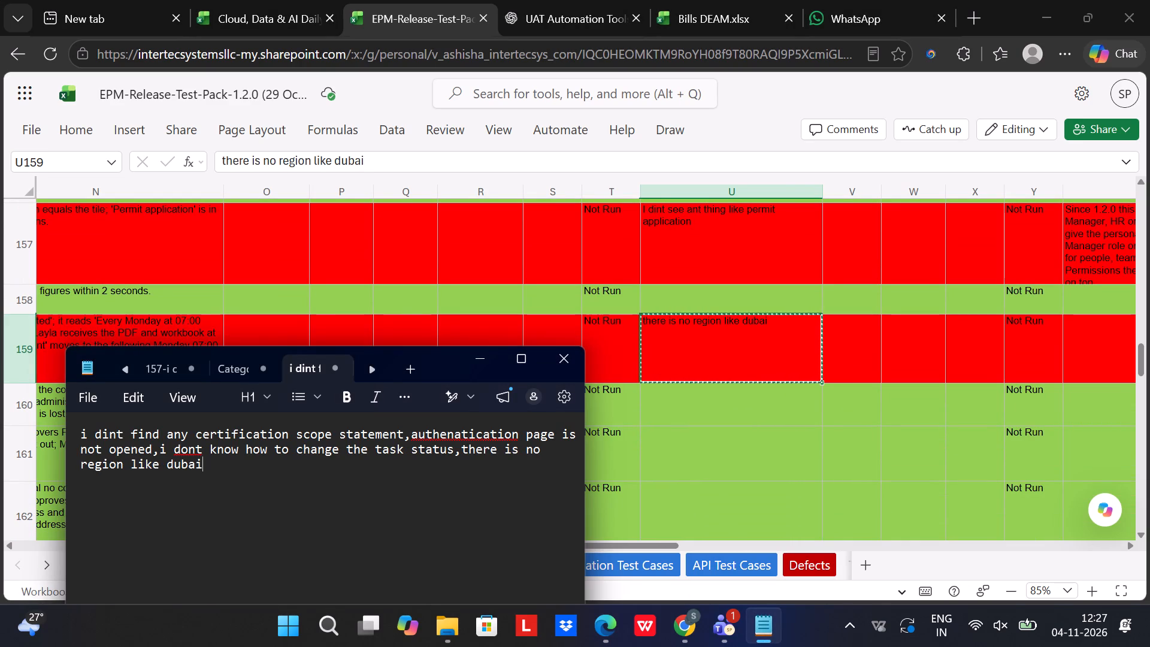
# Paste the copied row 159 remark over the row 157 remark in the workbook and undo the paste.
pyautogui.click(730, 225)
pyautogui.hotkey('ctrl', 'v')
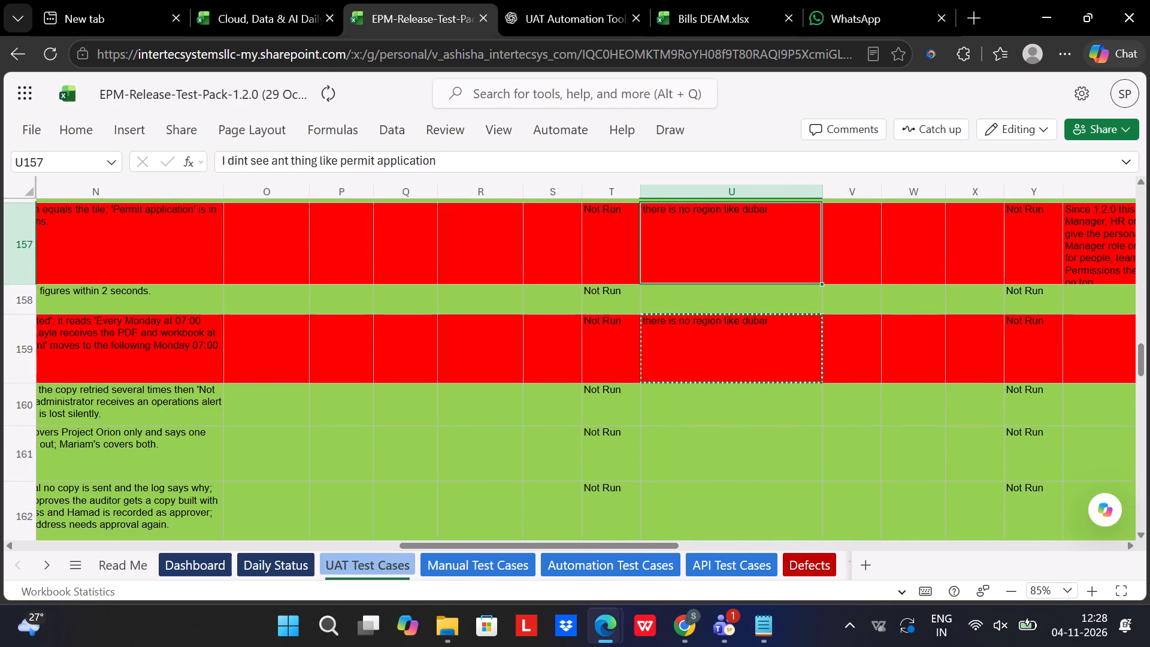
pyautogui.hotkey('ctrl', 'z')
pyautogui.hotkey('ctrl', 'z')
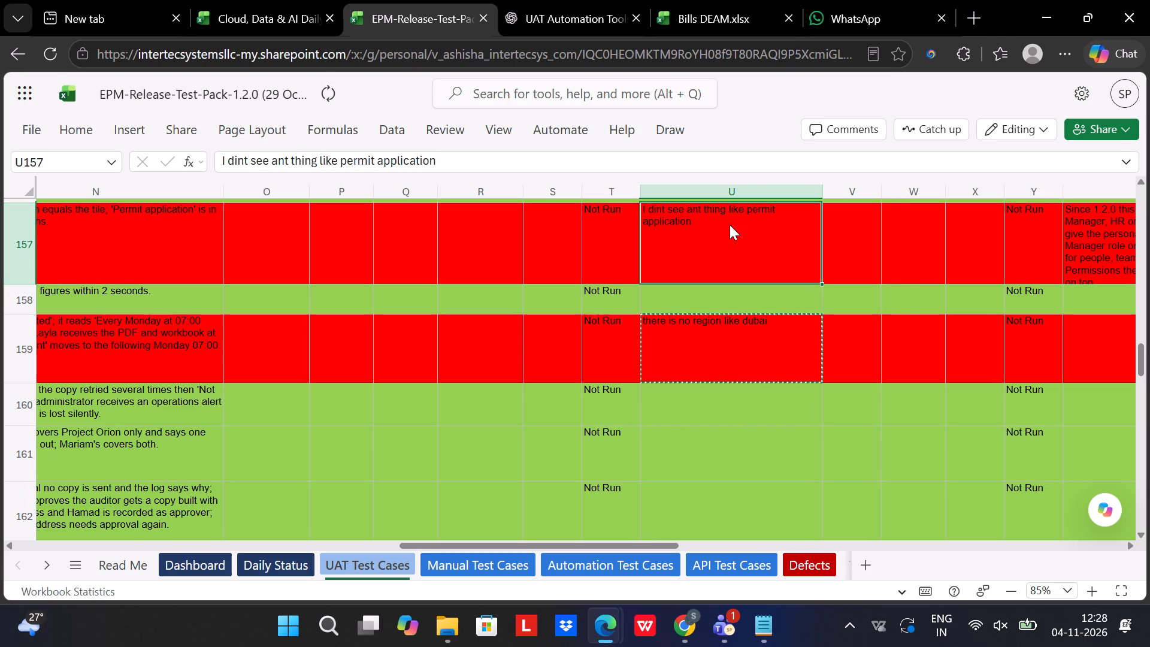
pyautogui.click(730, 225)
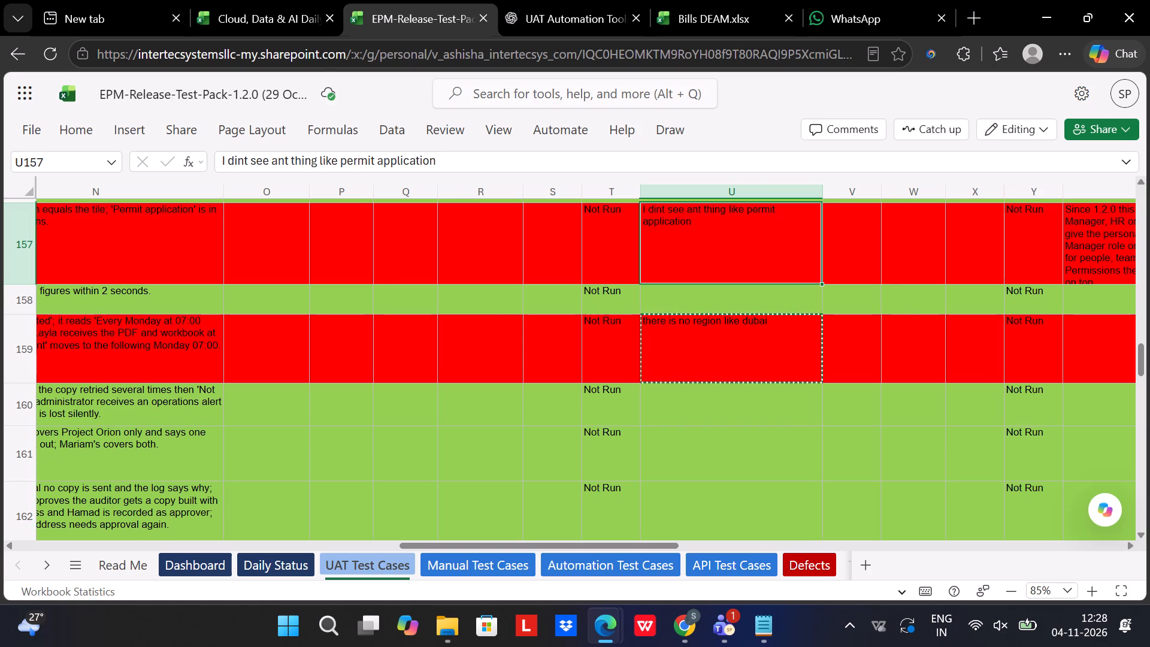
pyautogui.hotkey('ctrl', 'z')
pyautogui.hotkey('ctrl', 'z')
# Append the row 157 remark "I dint see ant thing like permit application" from column U to the Notepad note, with commas before and after.
pyautogui.click(730, 225)
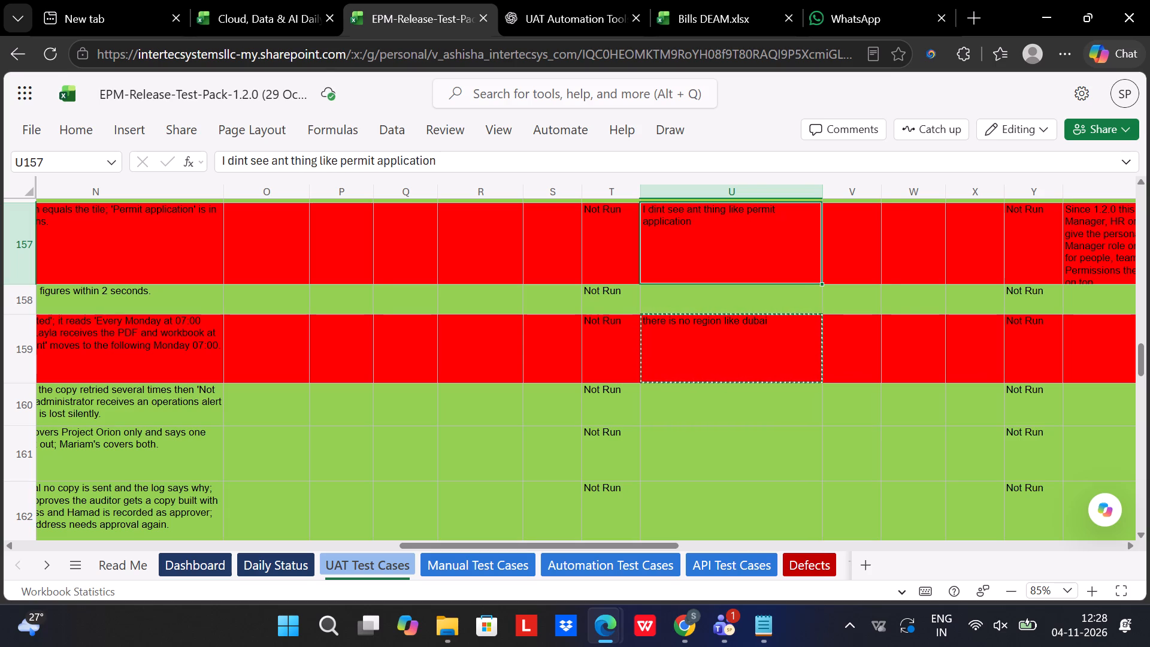
pyautogui.click(730, 225)
pyautogui.scroll(2, 730, 225)
pyautogui.scroll(-1, 730, 225)
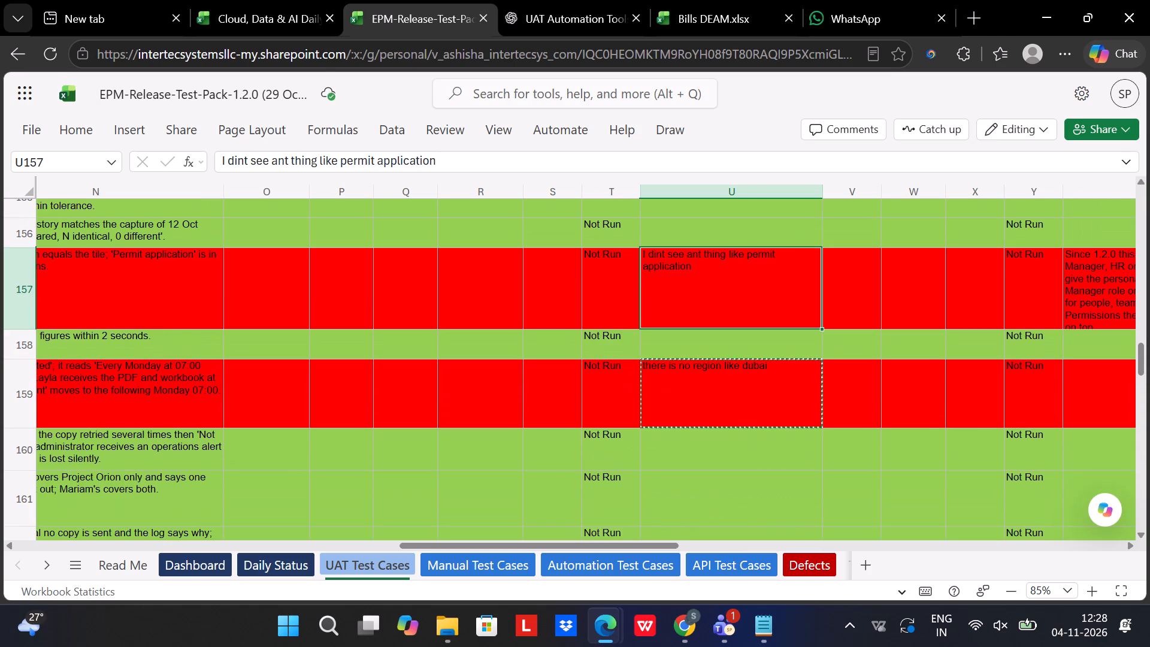
pyautogui.click(720, 249)
pyautogui.click(712, 276)
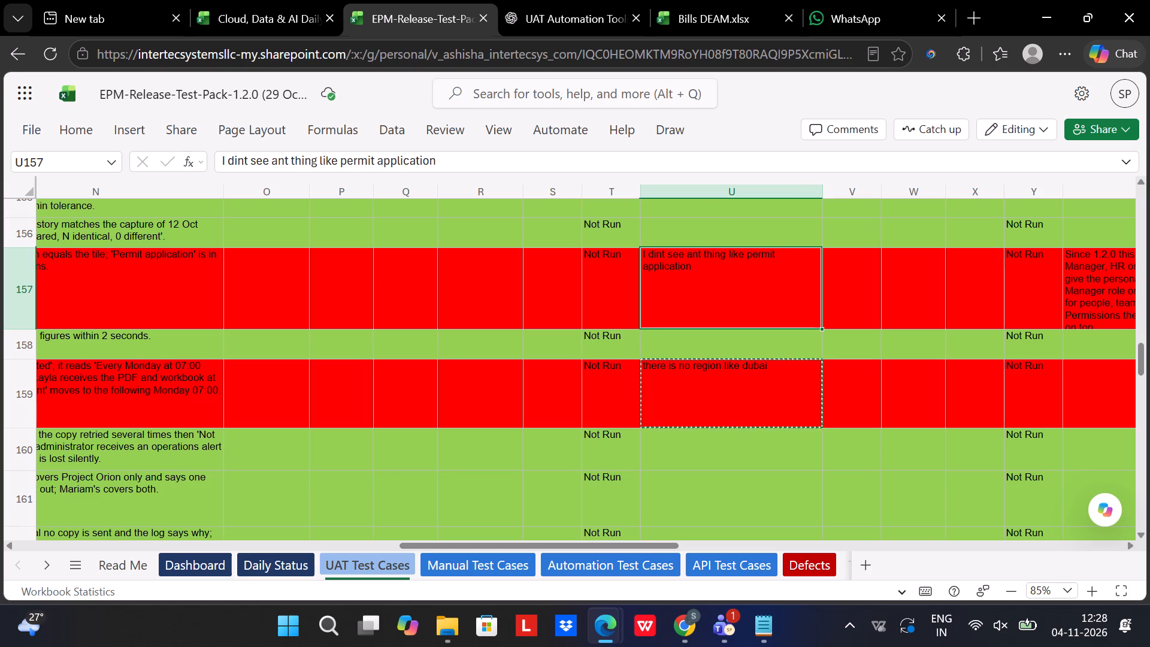
pyautogui.click(761, 437)
pyautogui.click(721, 292)
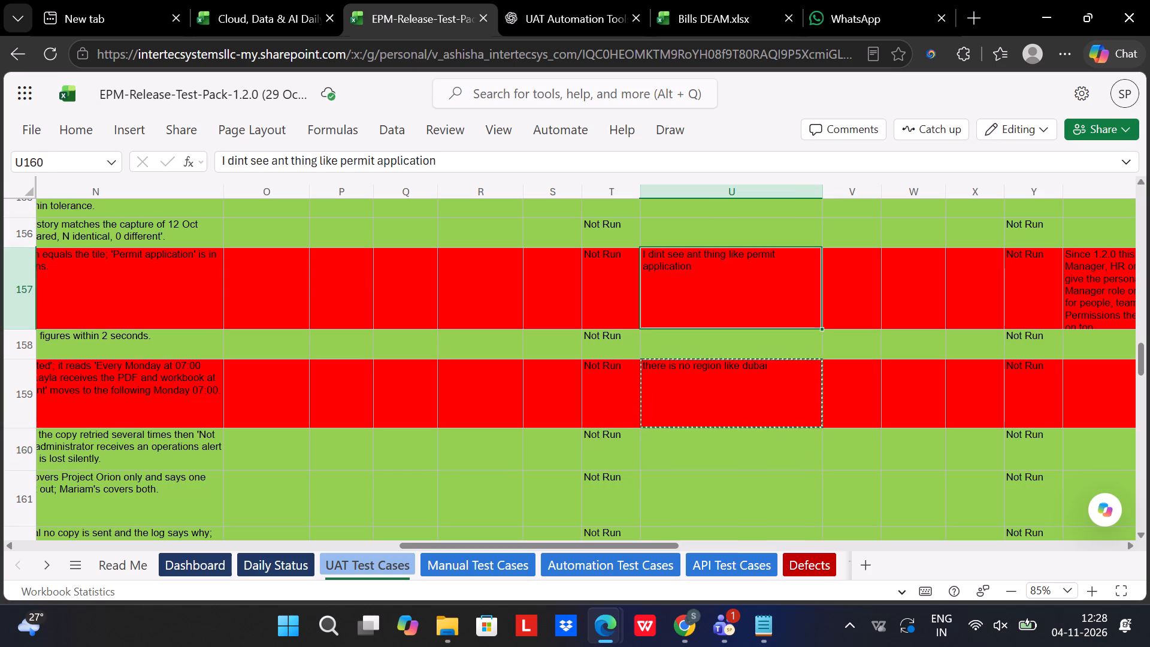
pyautogui.hotkey('ctrl', 'c')
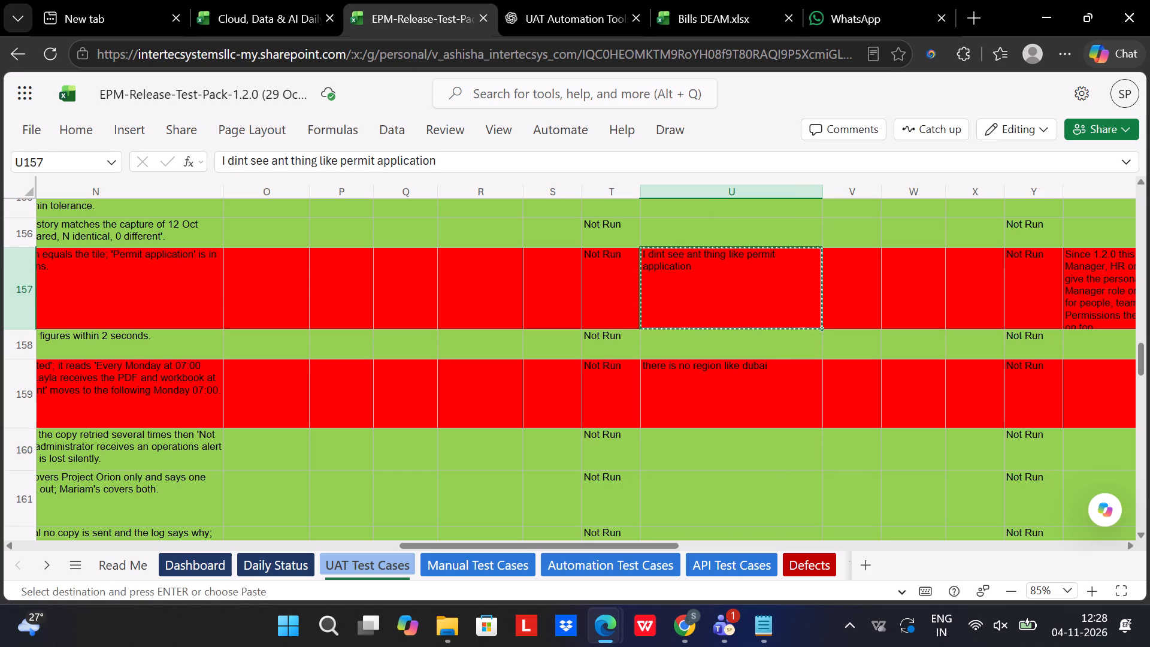
pyautogui.click(764, 631)
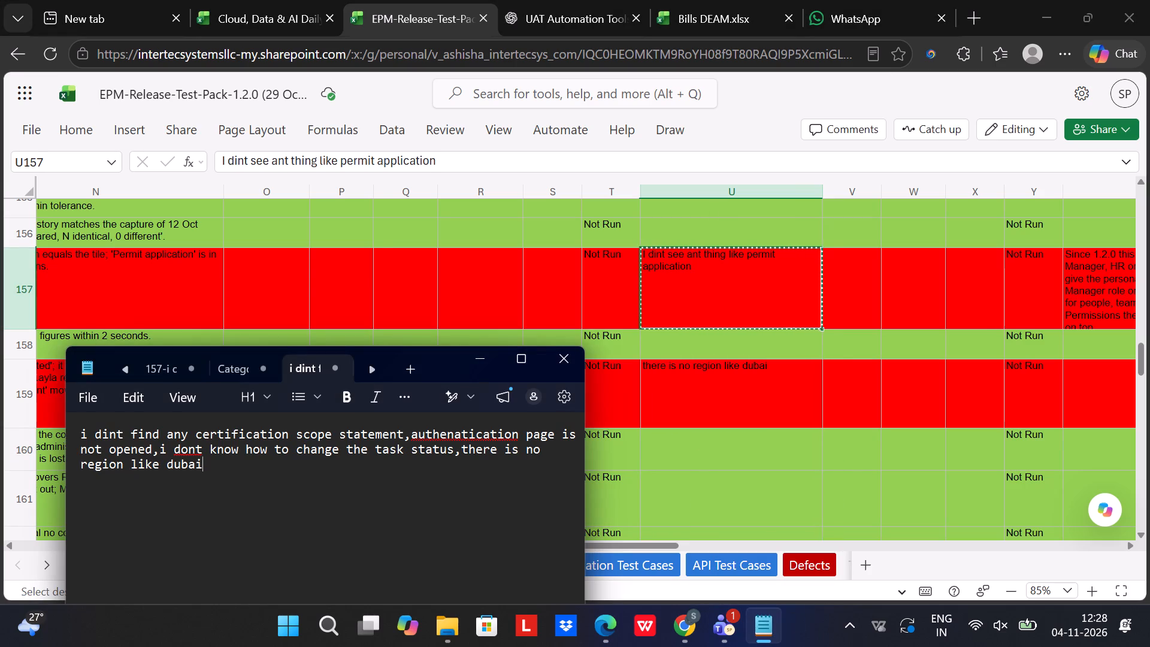
pyautogui.press(',')
pyautogui.hotkey('ctrl', 'v')
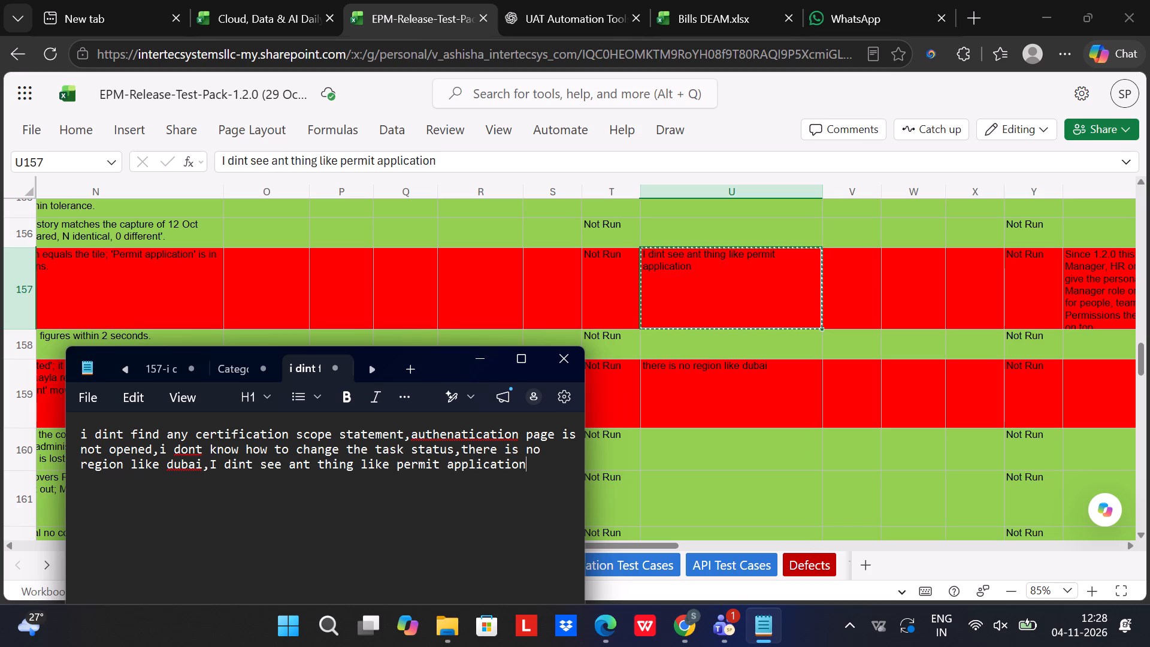
pyautogui.press(',')
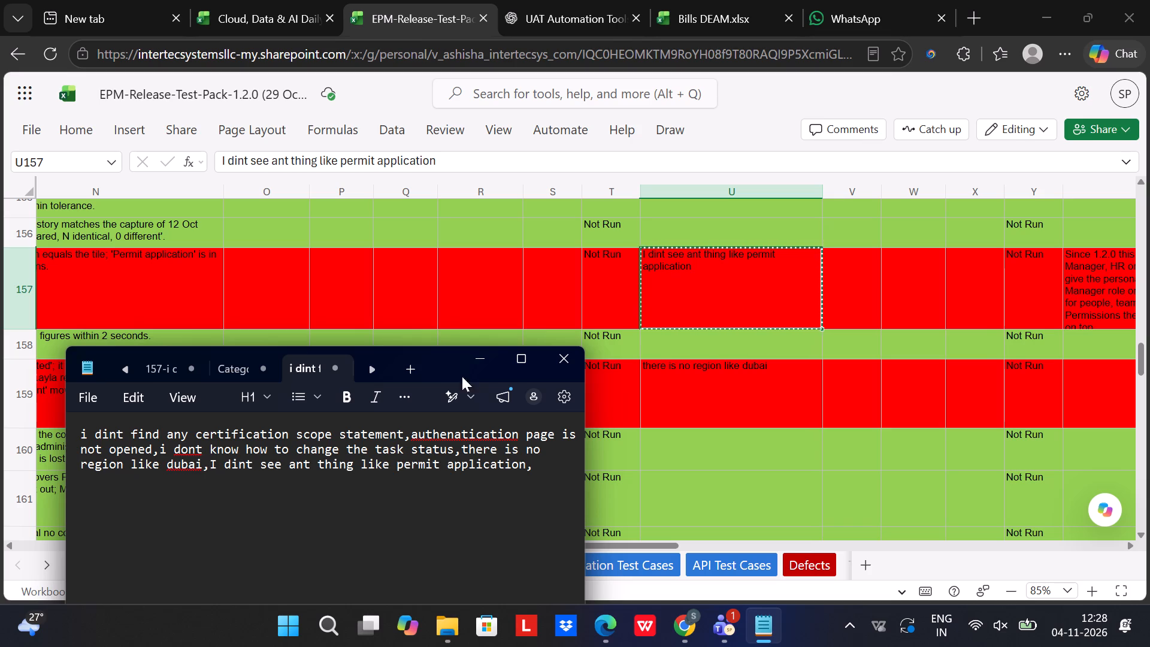
# Append the row 144 remark "the currency is only on EUD ,in the test case said it said EUR" to the Notepad note, followed by a comma.
pyautogui.scroll(8, 765, 331)
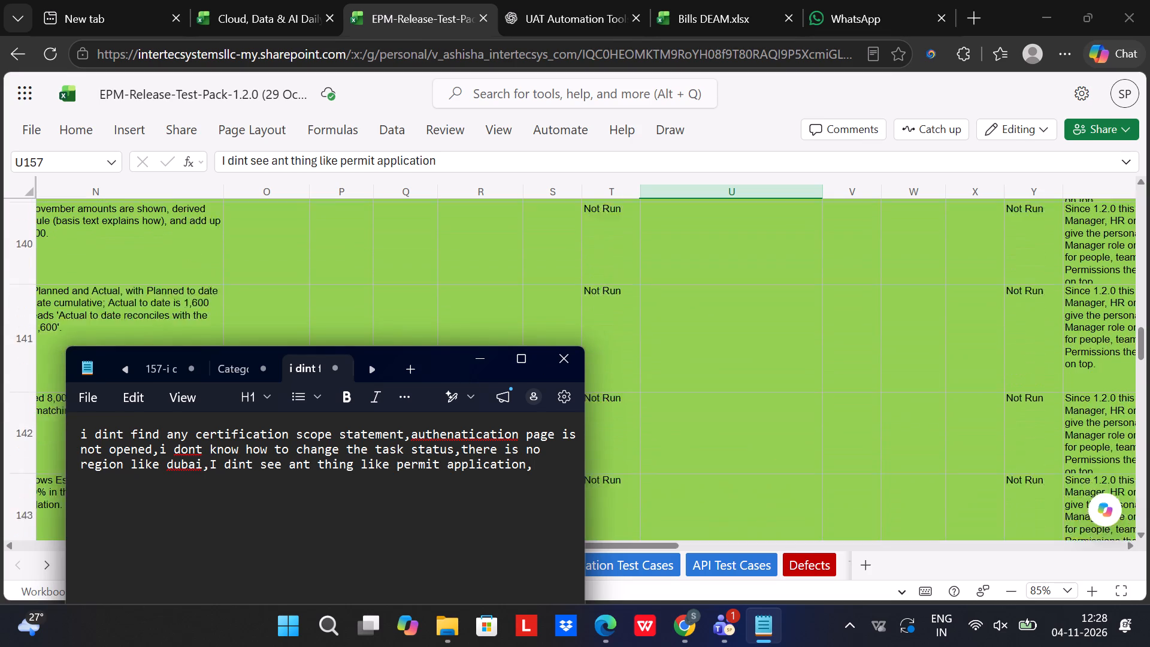
pyautogui.scroll(-2, 765, 331)
pyautogui.click(739, 335)
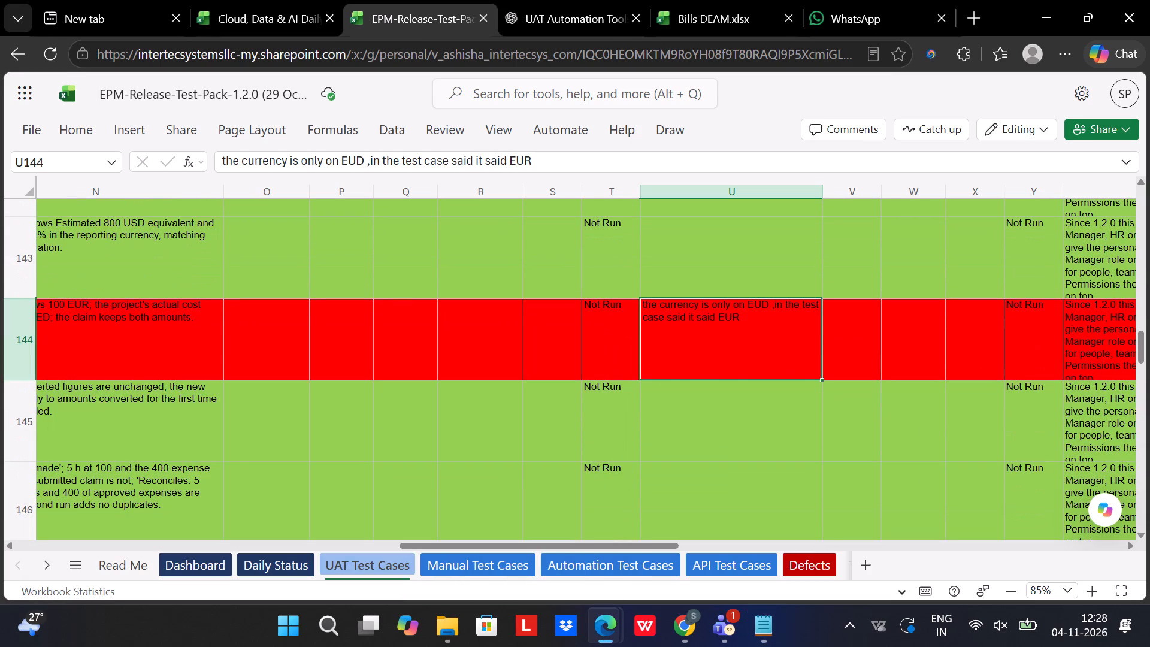
pyautogui.hotkey('ctrl', 'c')
pyautogui.click(768, 615)
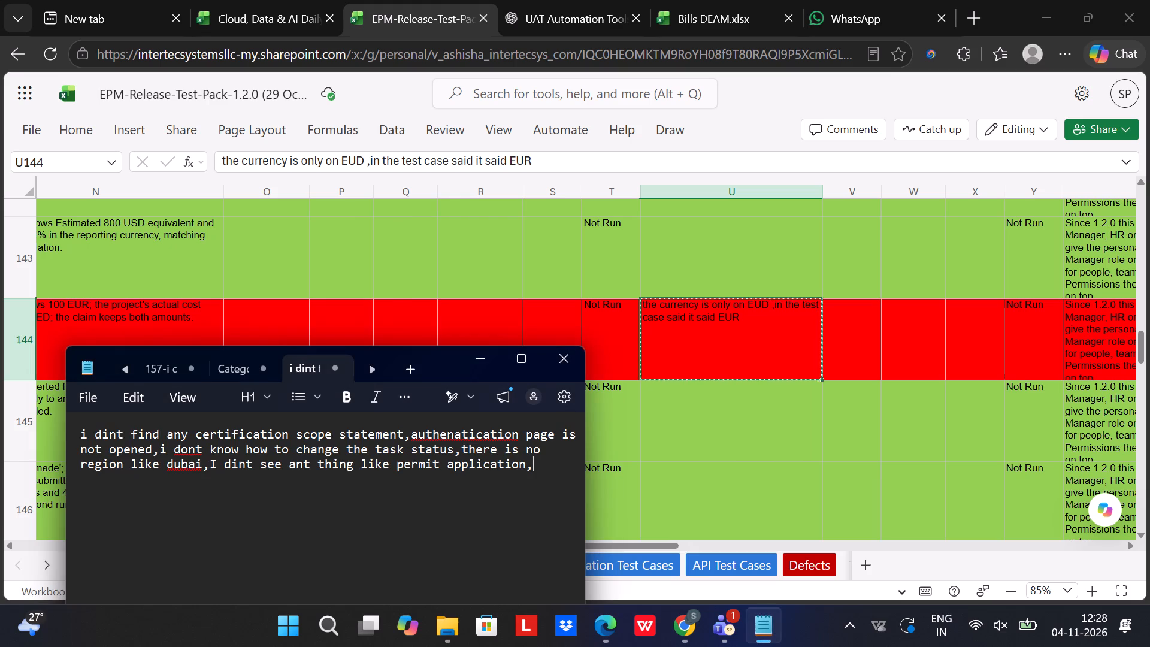
pyautogui.hotkey('ctrl', 'v')
pyautogui.press(',')
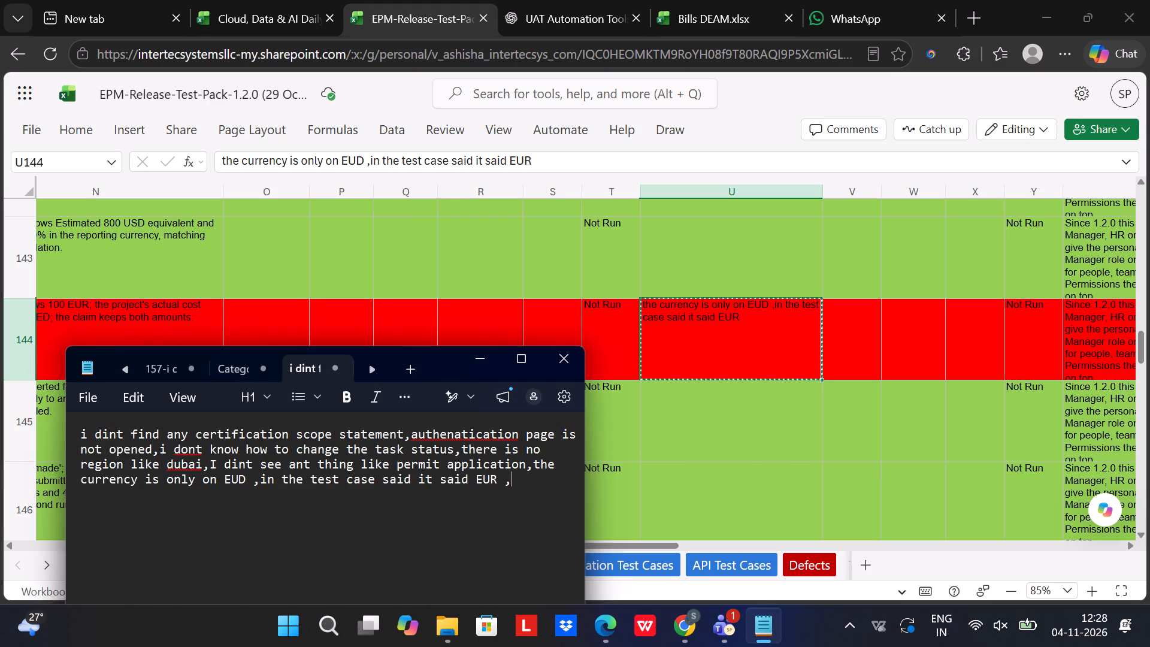
# Append the row 123 remark "i dint find any sublime timesheet in my time" from column U to the Notepad note.
pyautogui.click(687, 232)
pyautogui.scroll(3, 687, 232)
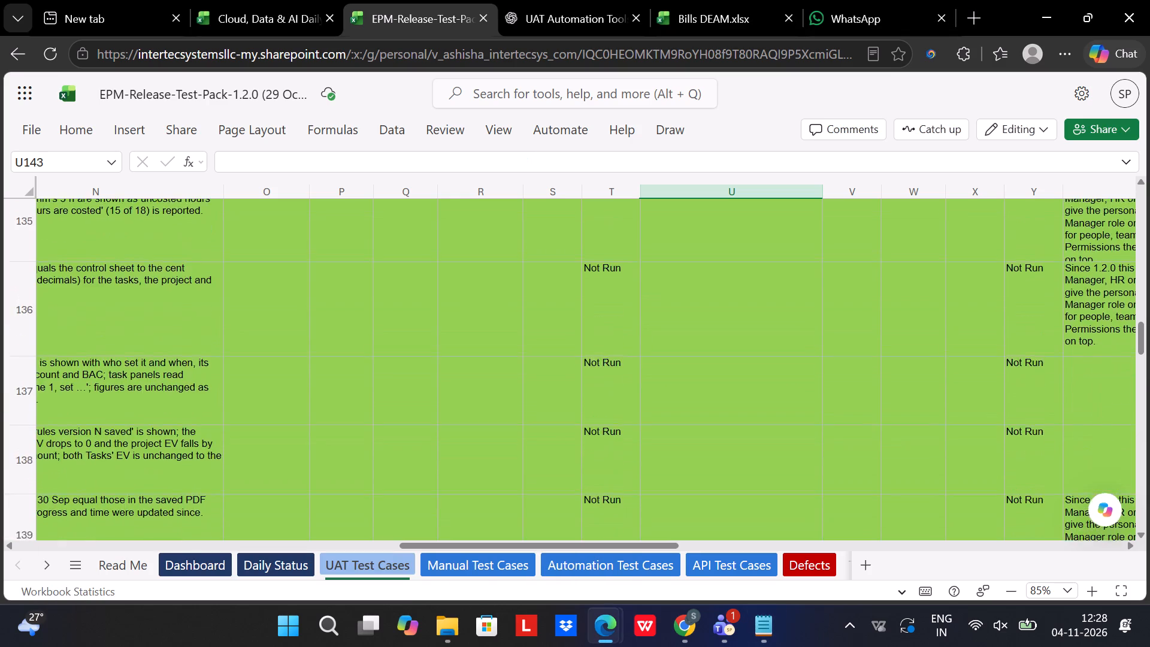
pyautogui.scroll(6, 687, 232)
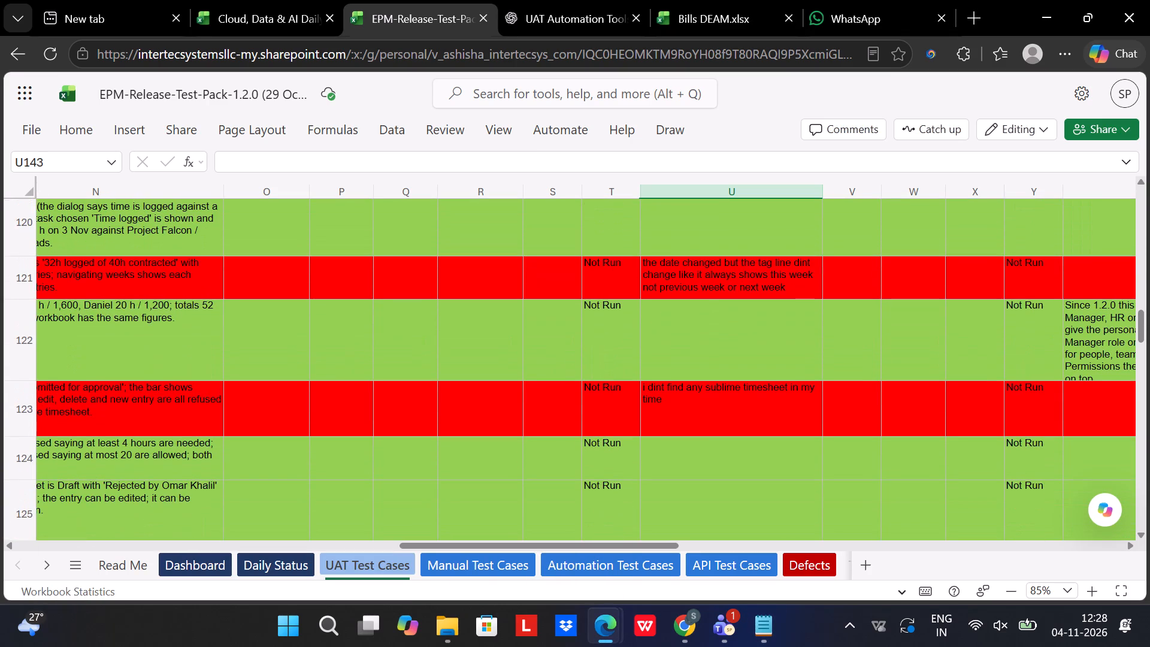
pyautogui.click(698, 397)
pyautogui.hotkey('ctrl', 'c')
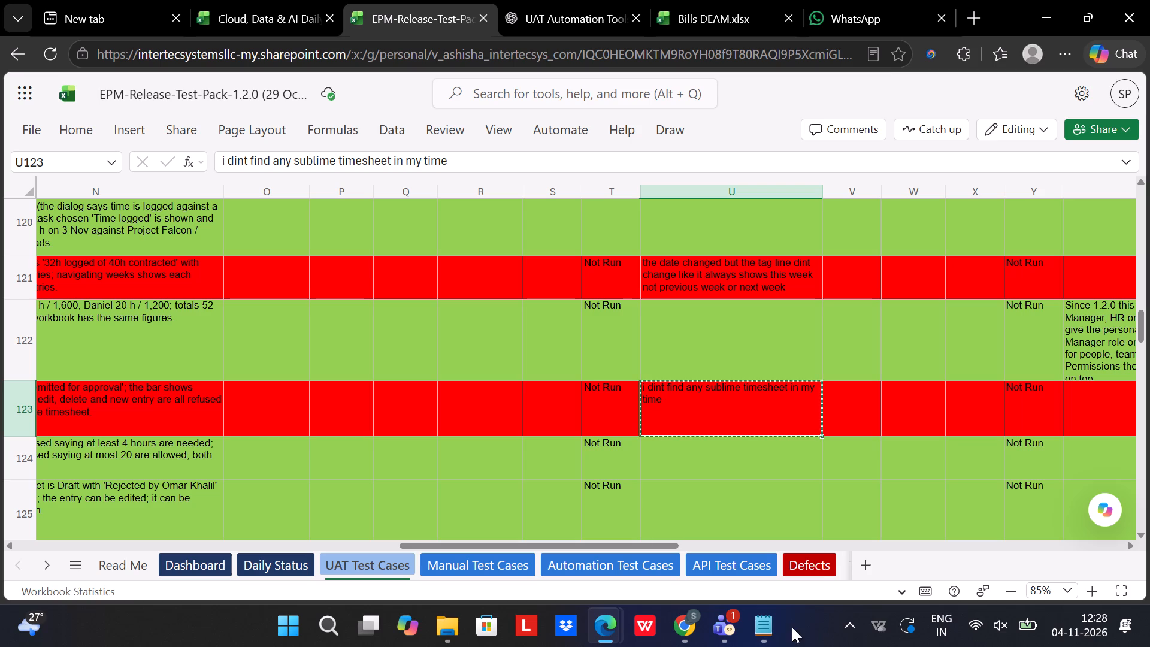
pyautogui.click(765, 619)
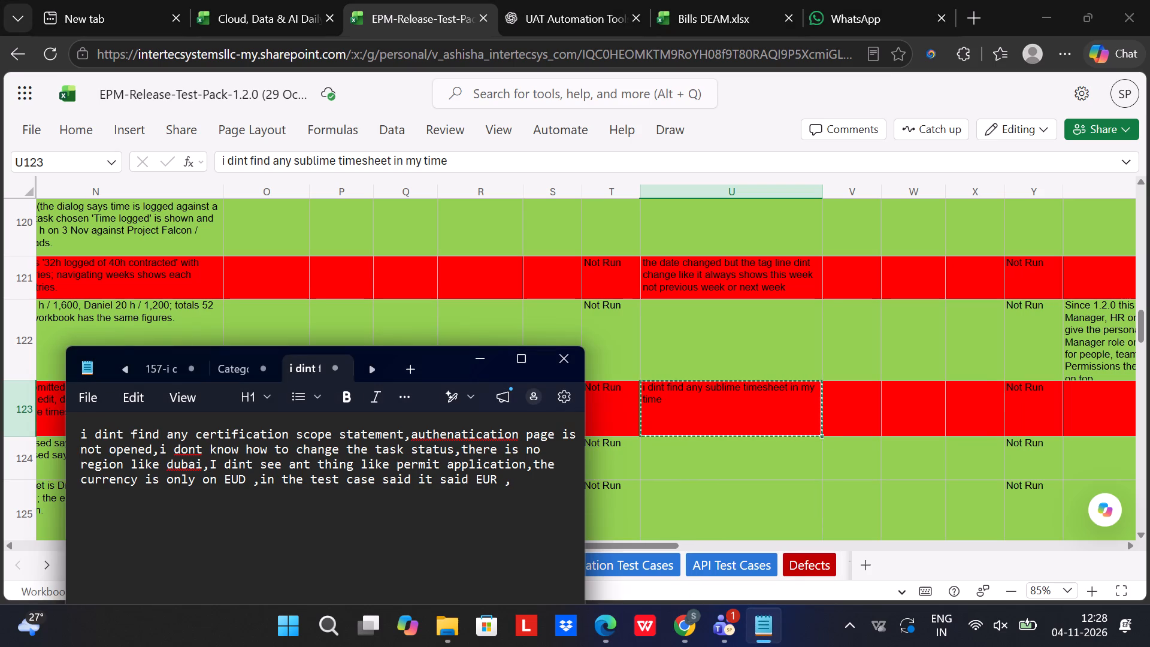
pyautogui.hotkey('ctrl', 'v')
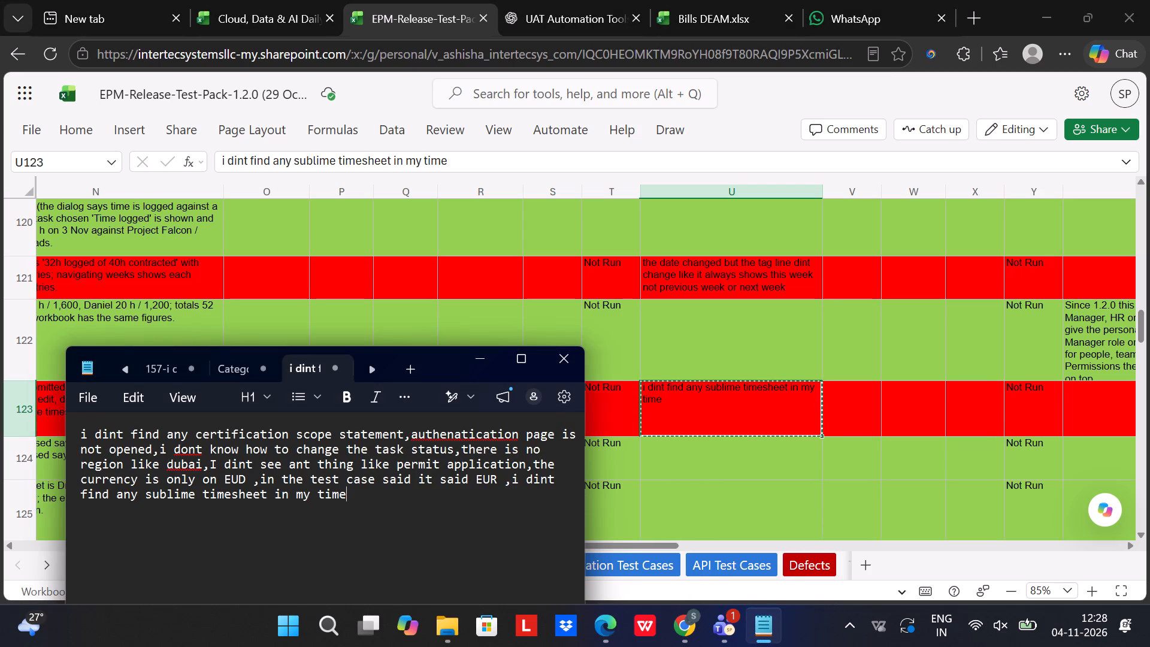
# Append a comma and the row 121 column U remark about the date changing but not the tag line to the Notepad note.
pyautogui.click(771, 279)
pyautogui.hotkey('ctrl', 'c')
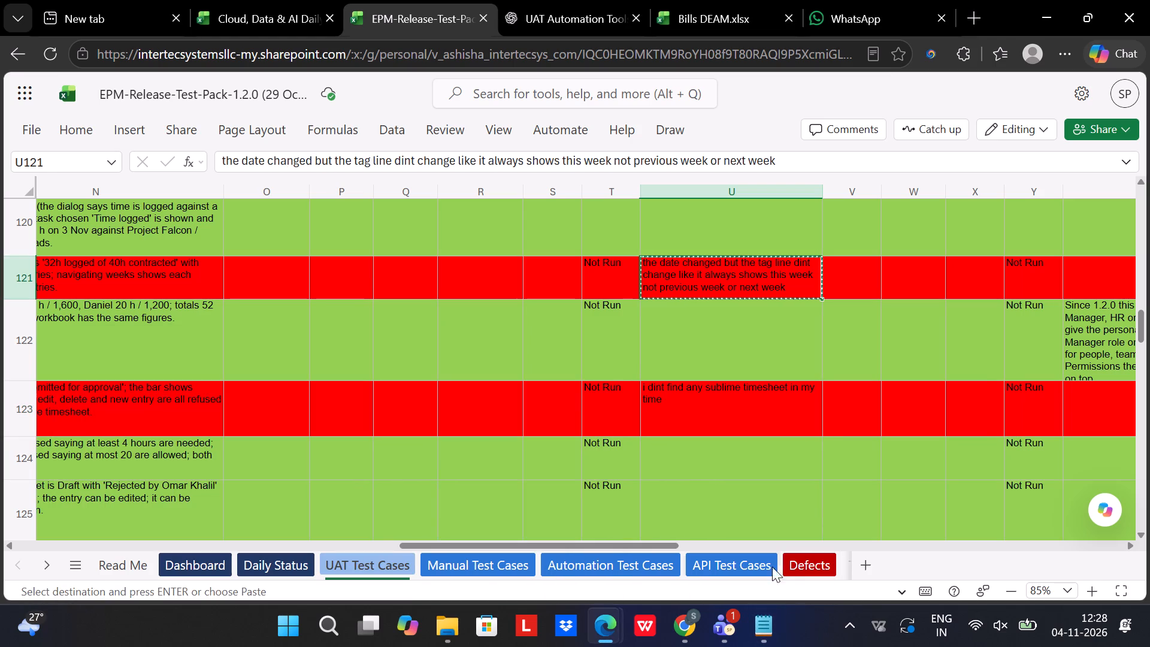
pyautogui.click(767, 626)
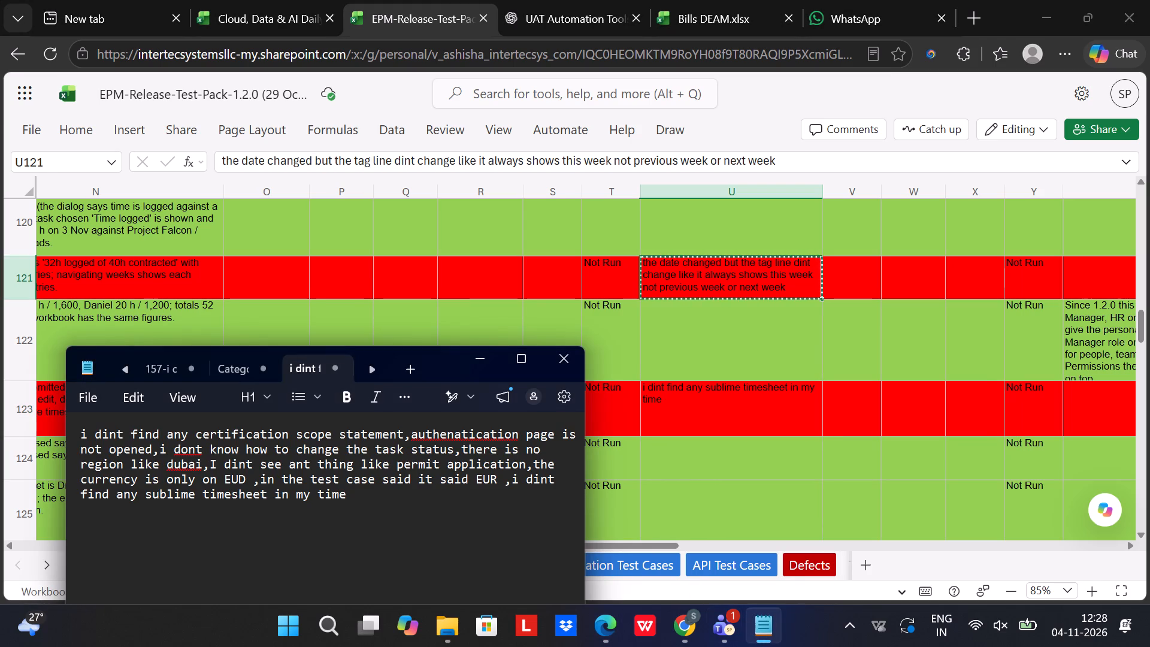
pyautogui.press(',')
pyautogui.hotkey('ctrl', 'v')
# Append the row 113 remark "for team members the mail box is not activated" from column U to the Notepad note, separated by a comma.
pyautogui.scroll(1, 777, 303)
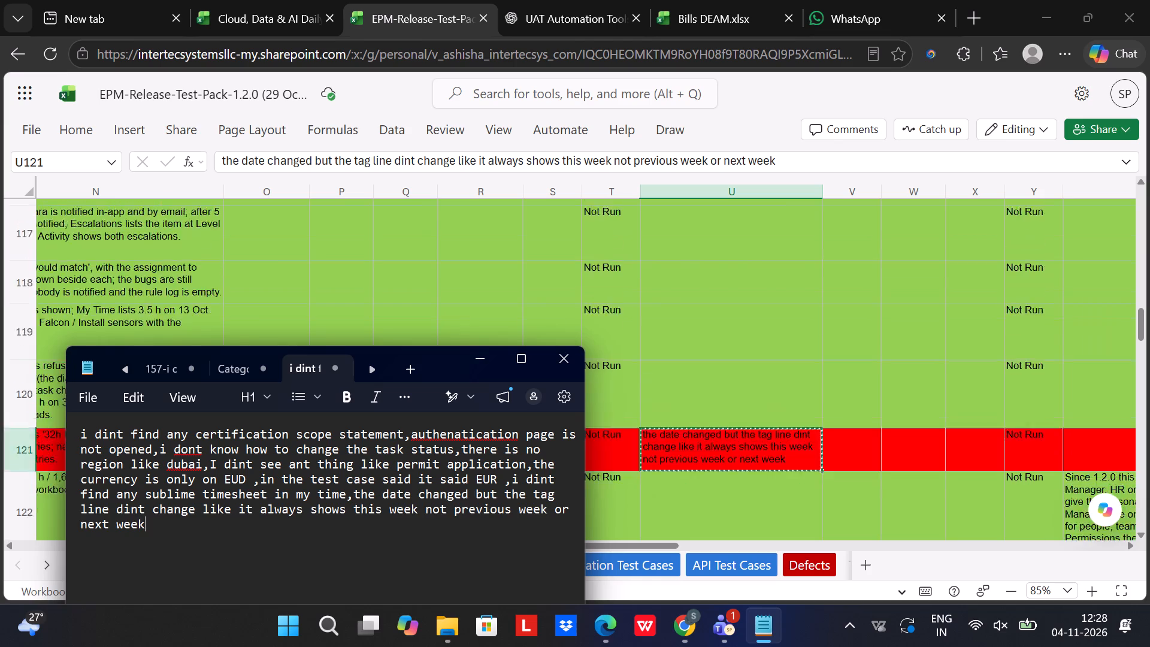
pyautogui.scroll(3, 777, 303)
pyautogui.scroll(-1, 777, 303)
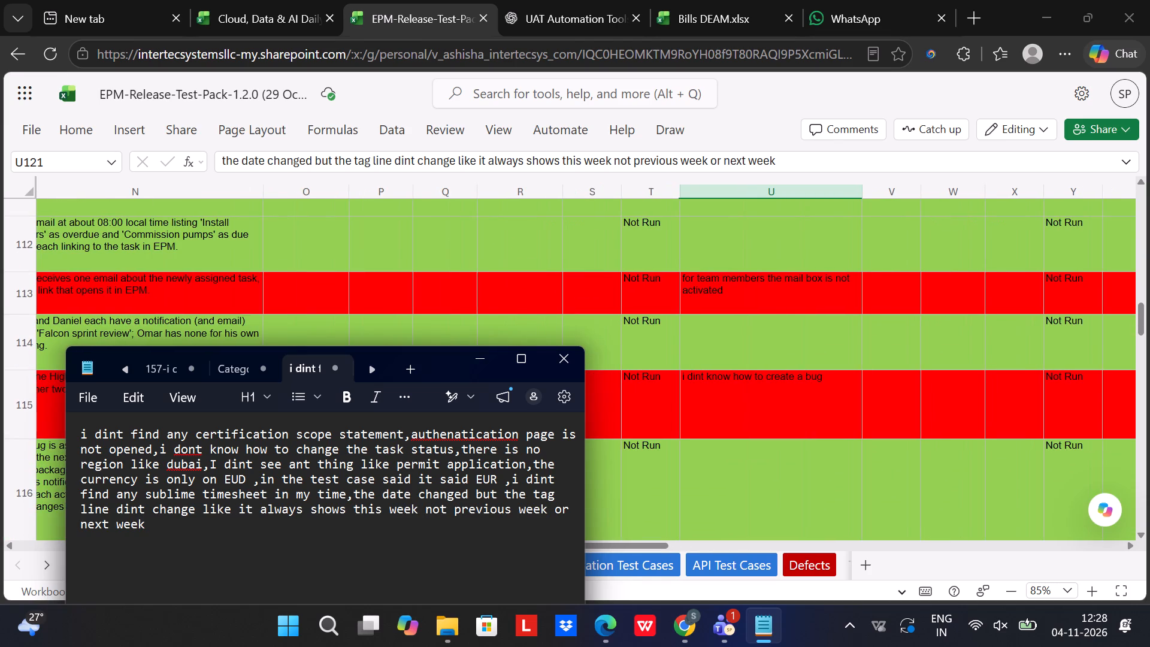
pyautogui.click(748, 397)
pyautogui.hotkey('ctrl', 'c')
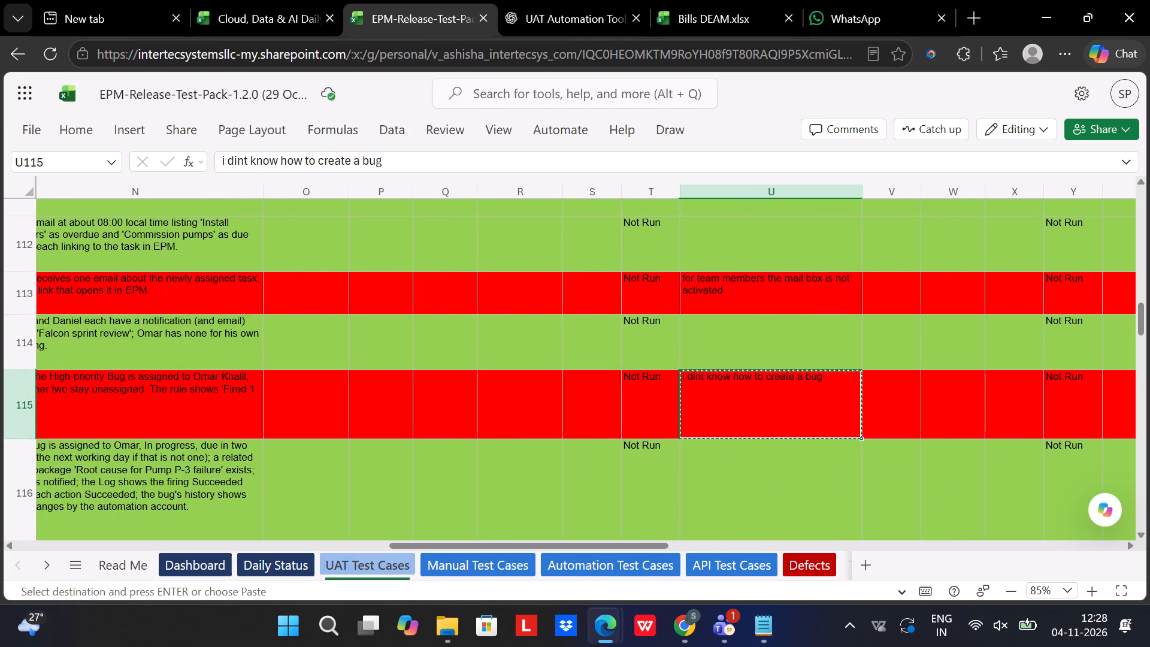
pyautogui.click(720, 281)
pyautogui.hotkey('ctrl', 'c')
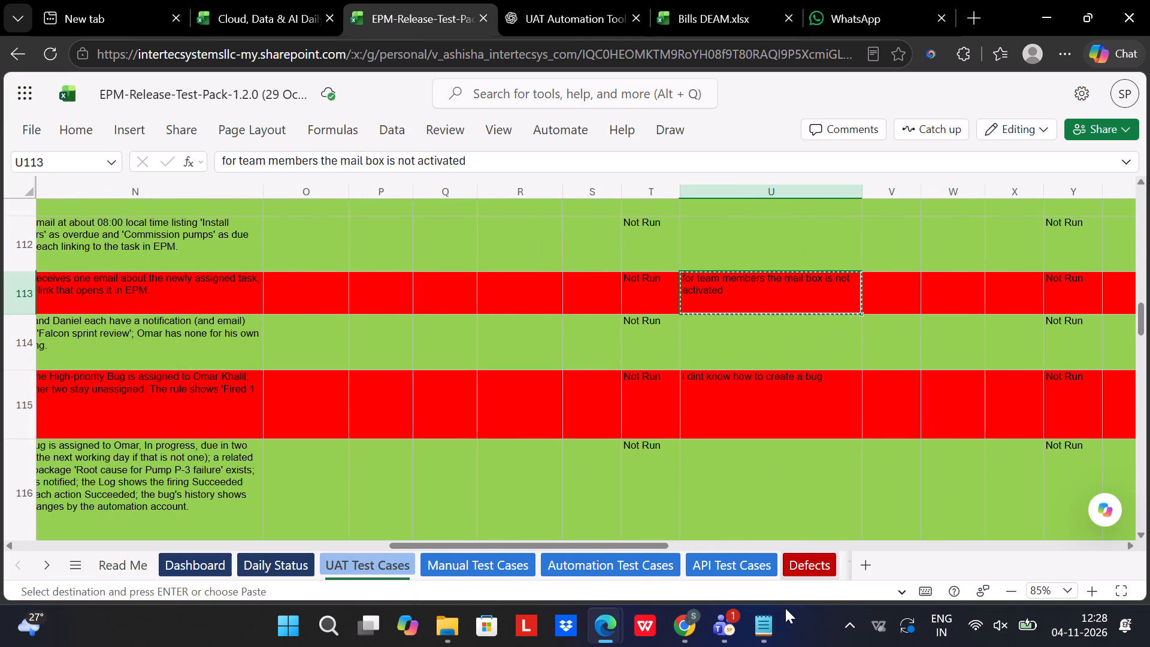
pyautogui.click(758, 643)
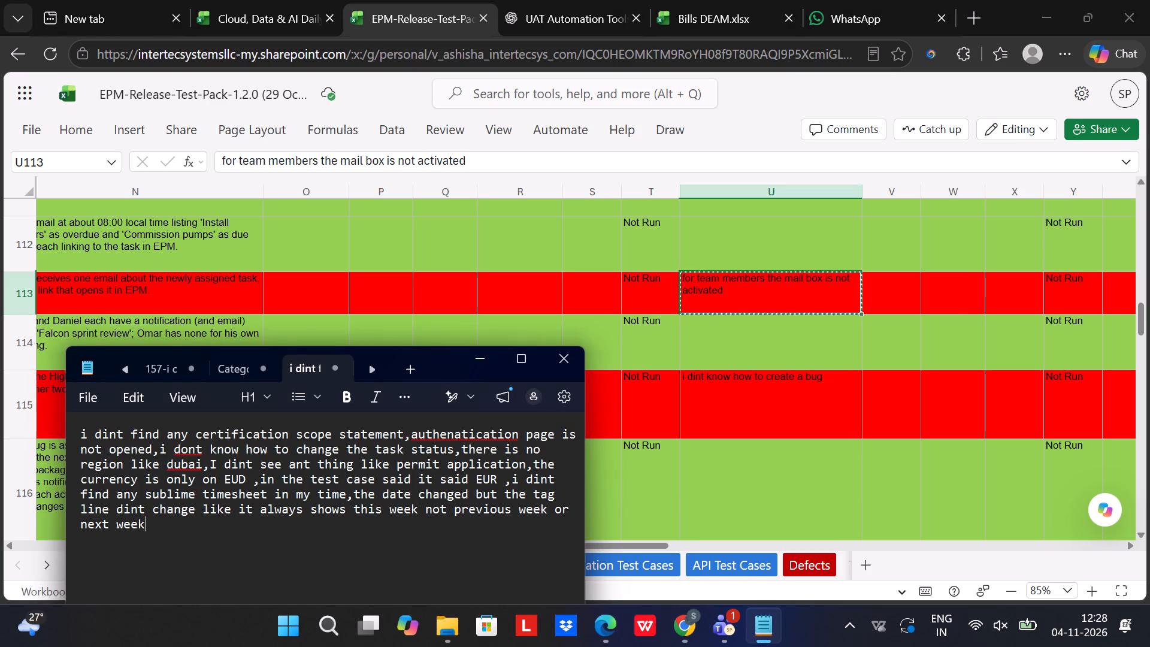
pyautogui.click(280, 532)
pyautogui.press(',')
pyautogui.hotkey('ctrl', 'v')
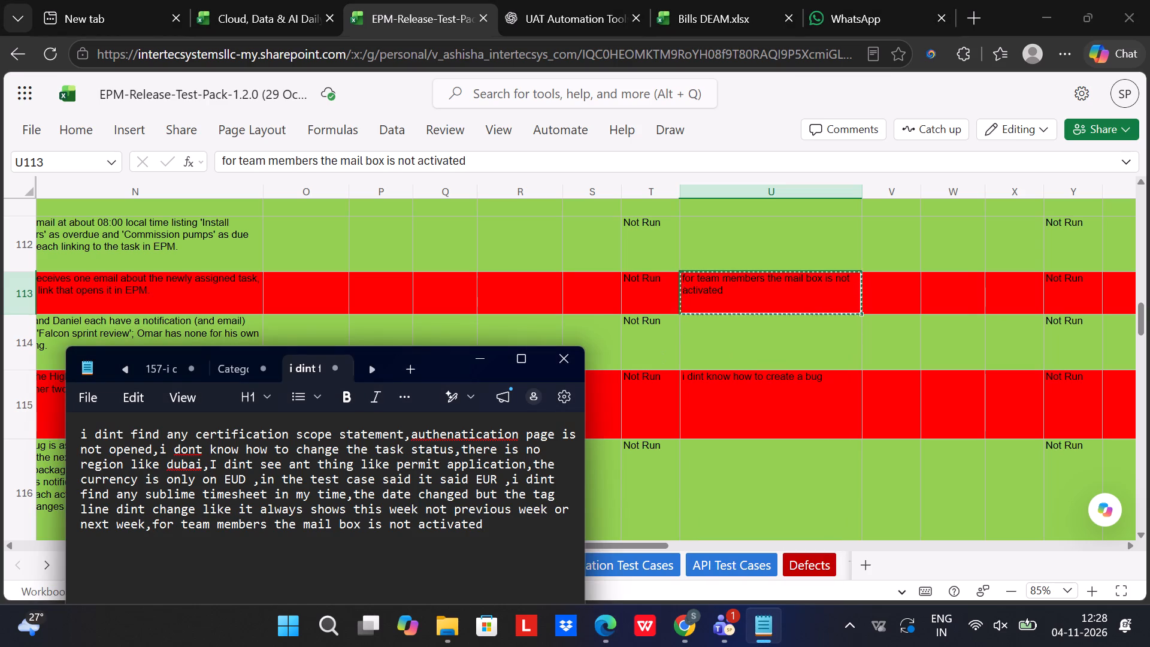
# Clear the leftover remark "have to check the mail" from column U of green row 108.
pyautogui.scroll(4, 789, 268)
pyautogui.scroll(-1, 789, 268)
pyautogui.scroll(1, 789, 268)
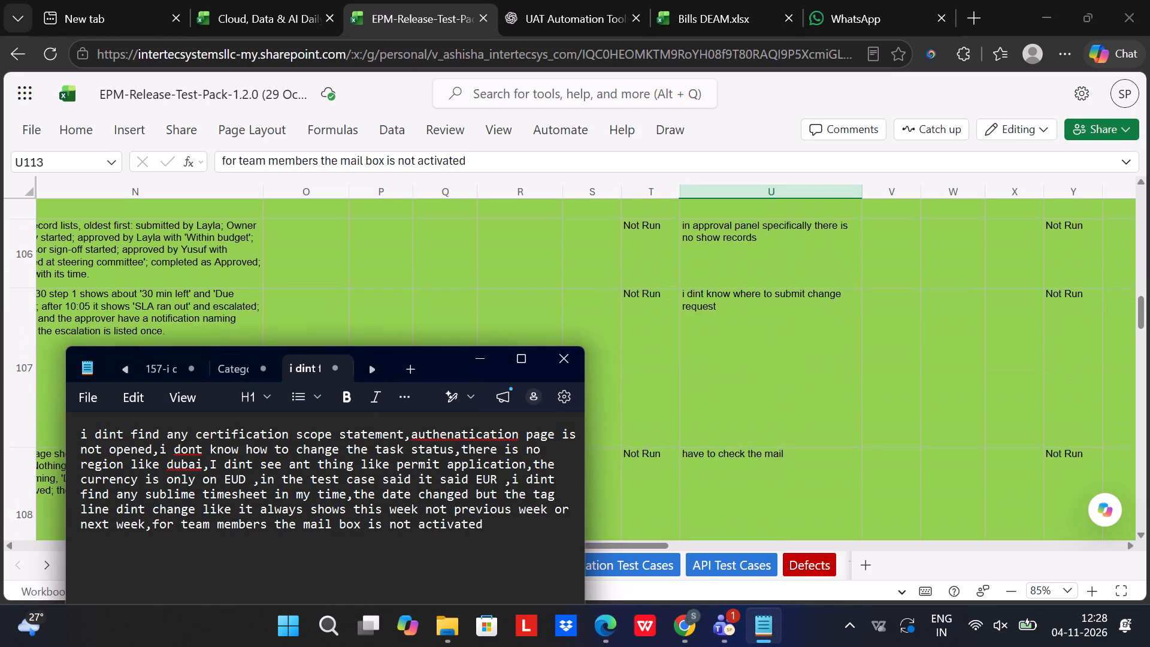
pyautogui.scroll(1, 789, 268)
pyautogui.click(758, 468)
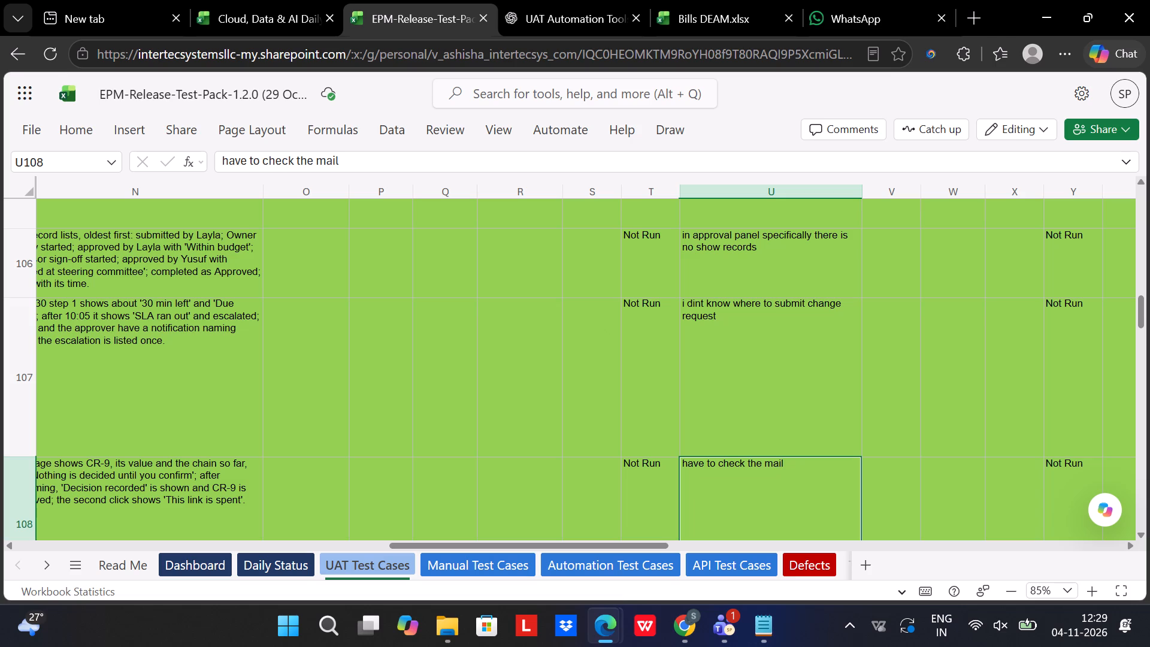
pyautogui.scroll(1, 756, 329)
pyautogui.scroll(-1, 756, 329)
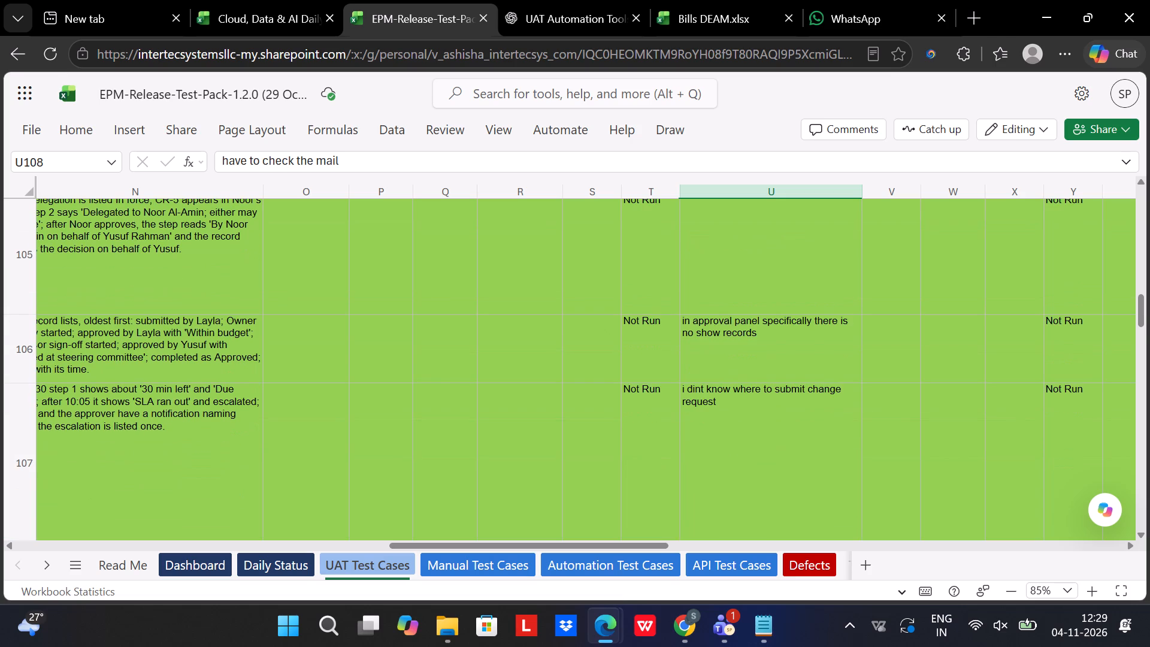
pyautogui.hscroll(-1, 756, 329)
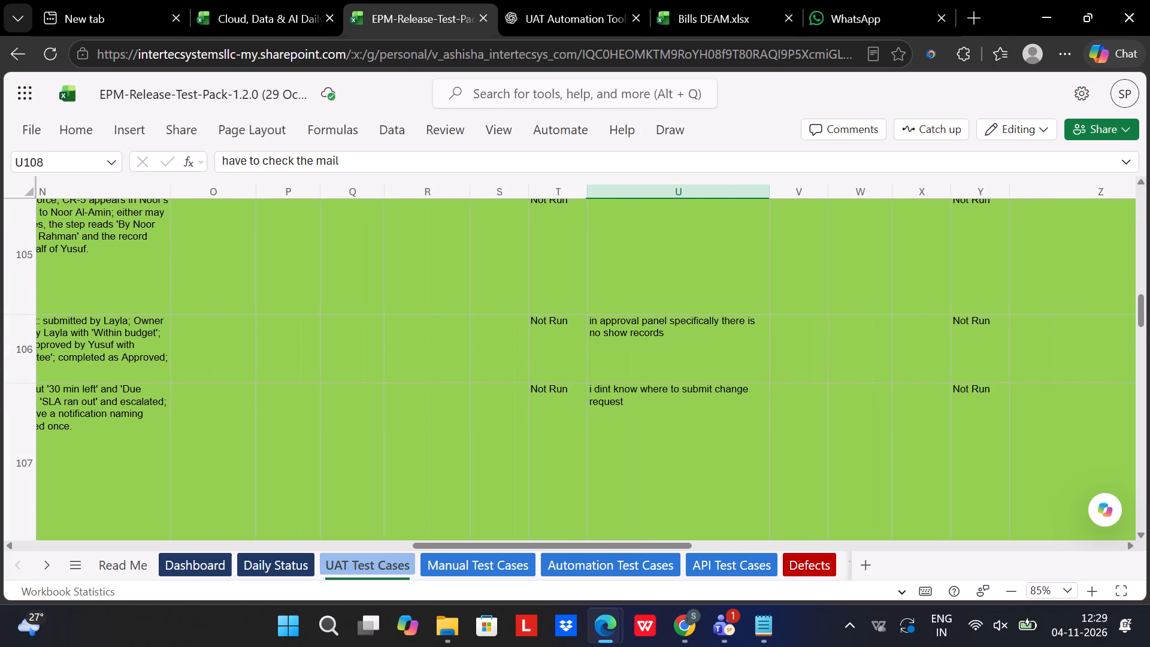
pyautogui.scroll(-2, 756, 329)
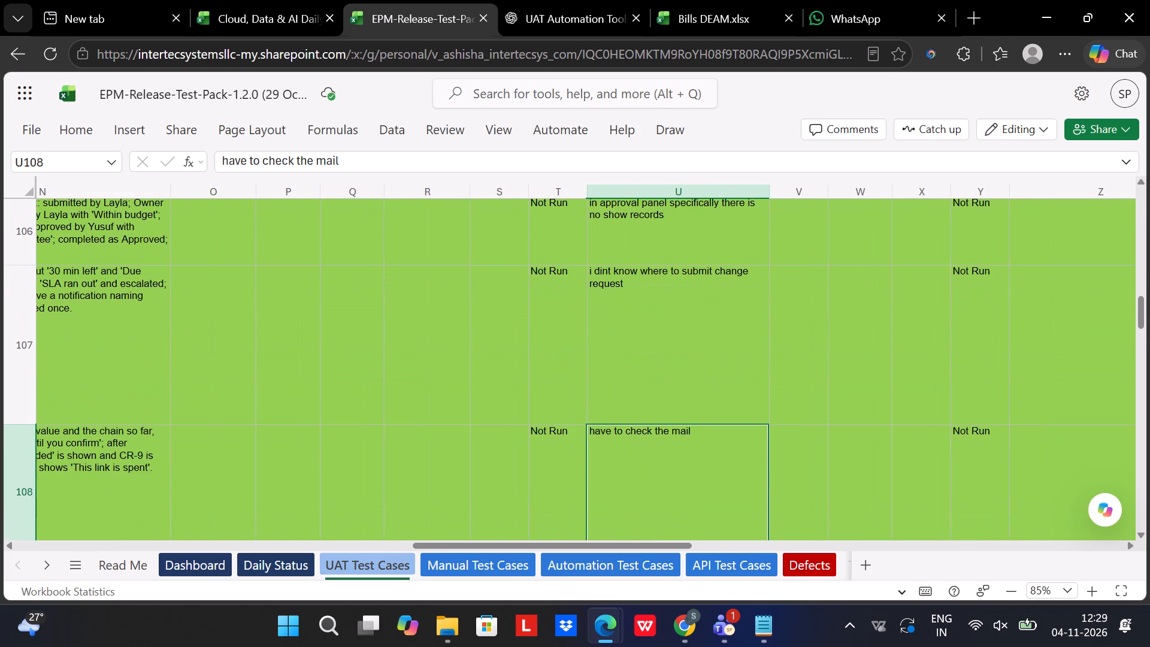
pyautogui.scroll(1, 700, 229)
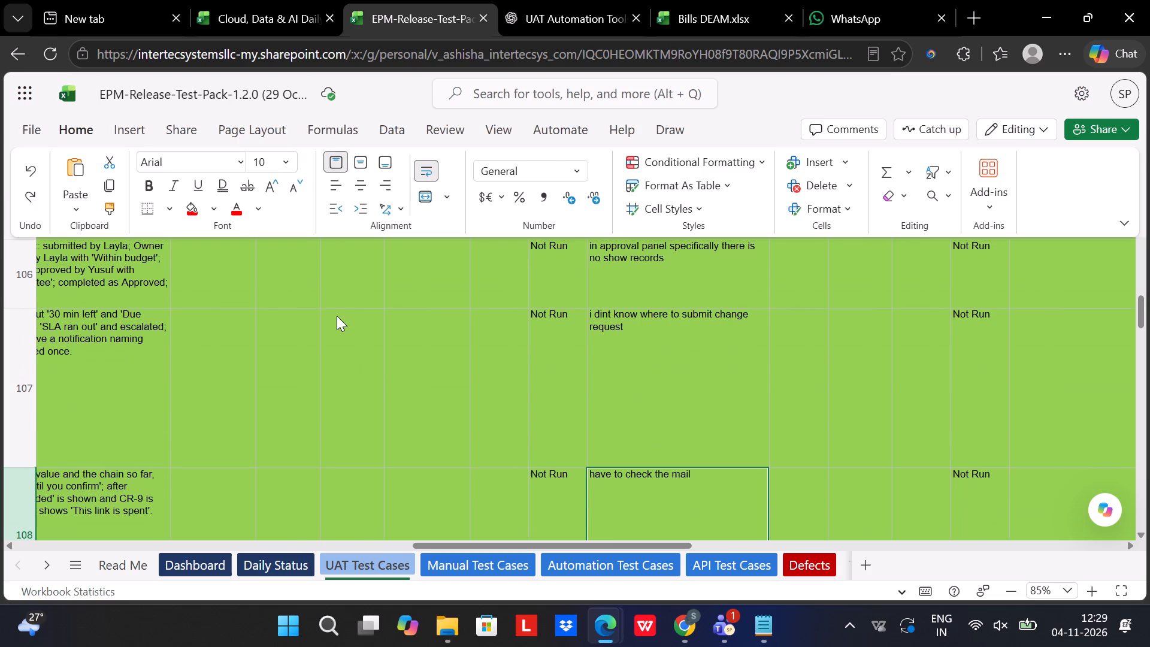
pyautogui.click(466, 379)
pyautogui.click(688, 457)
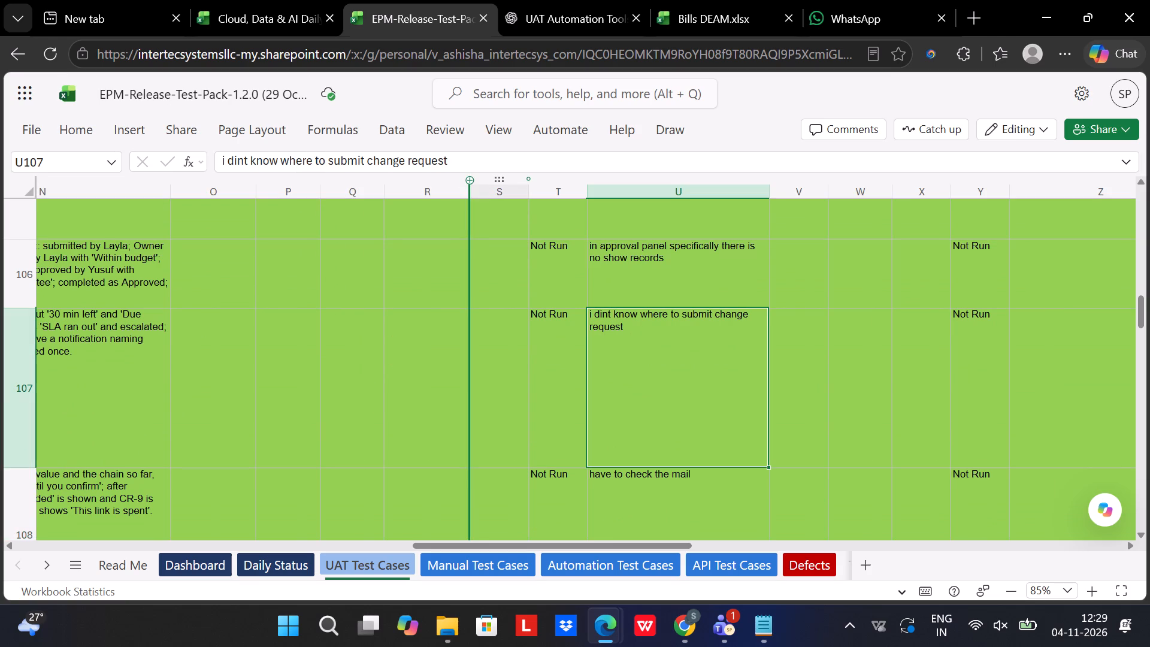
pyautogui.click(625, 494)
pyautogui.moveTo(361, 159); pyautogui.dragTo(205, 162)
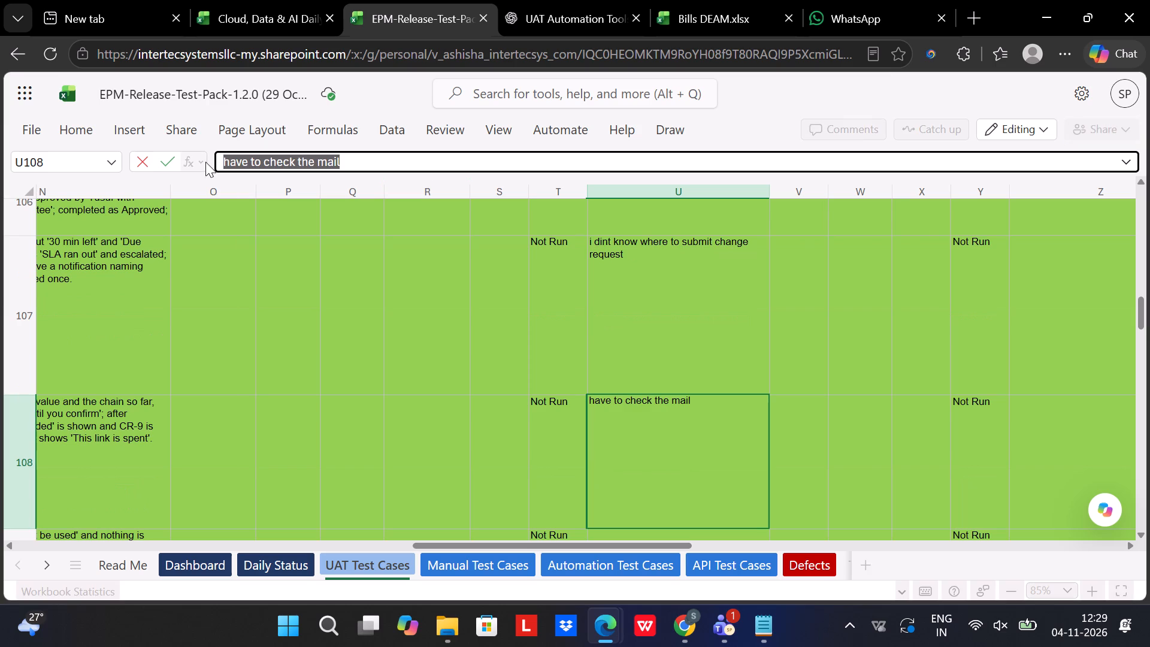
pyautogui.press('BackSpace')
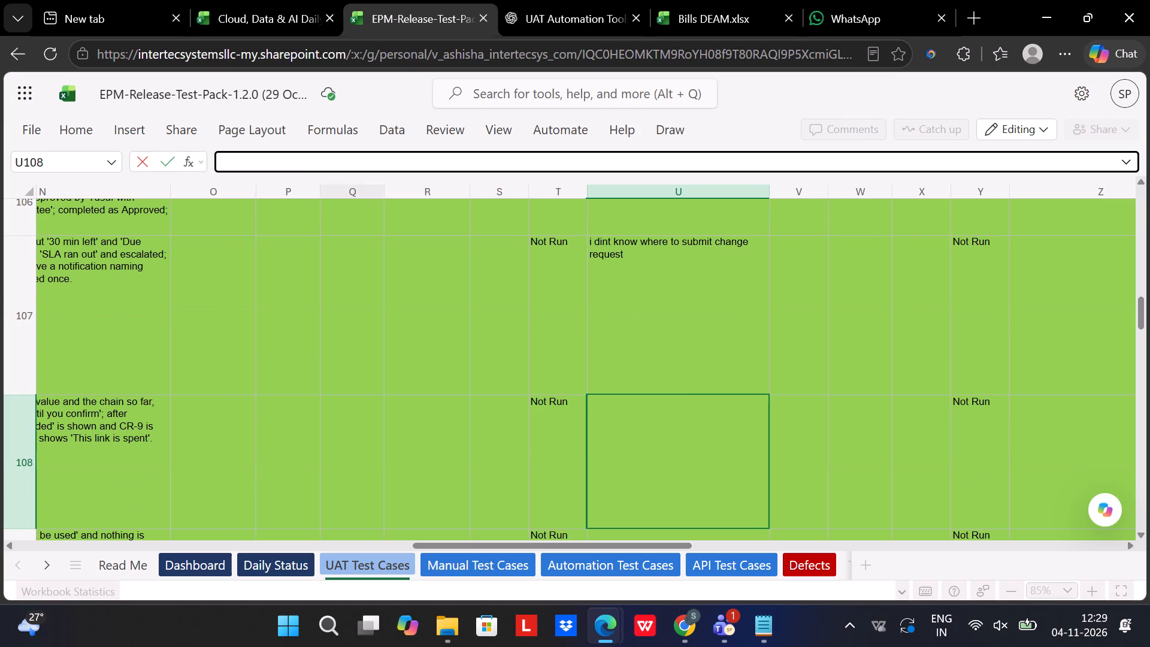
# Fill rows 106 and 107, from column A through Z, with red.
pyautogui.scroll(2, 631, 248)
pyautogui.hscroll(-3, 905, 421)
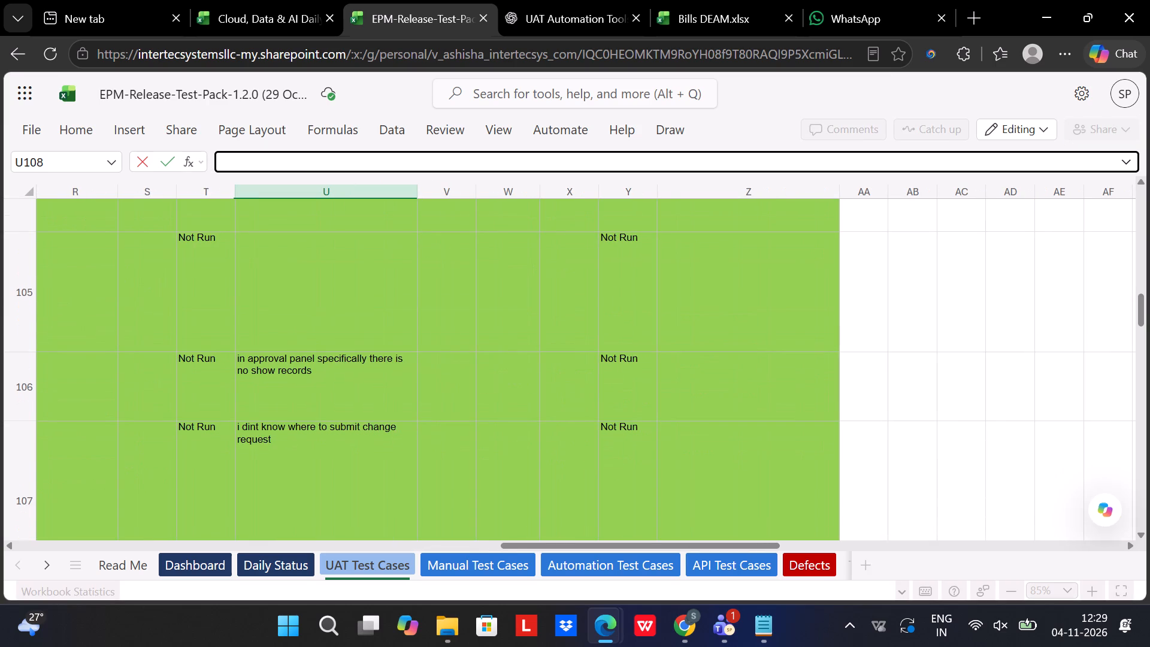
pyautogui.moveTo(737, 392); pyautogui.dragTo(183, 439)
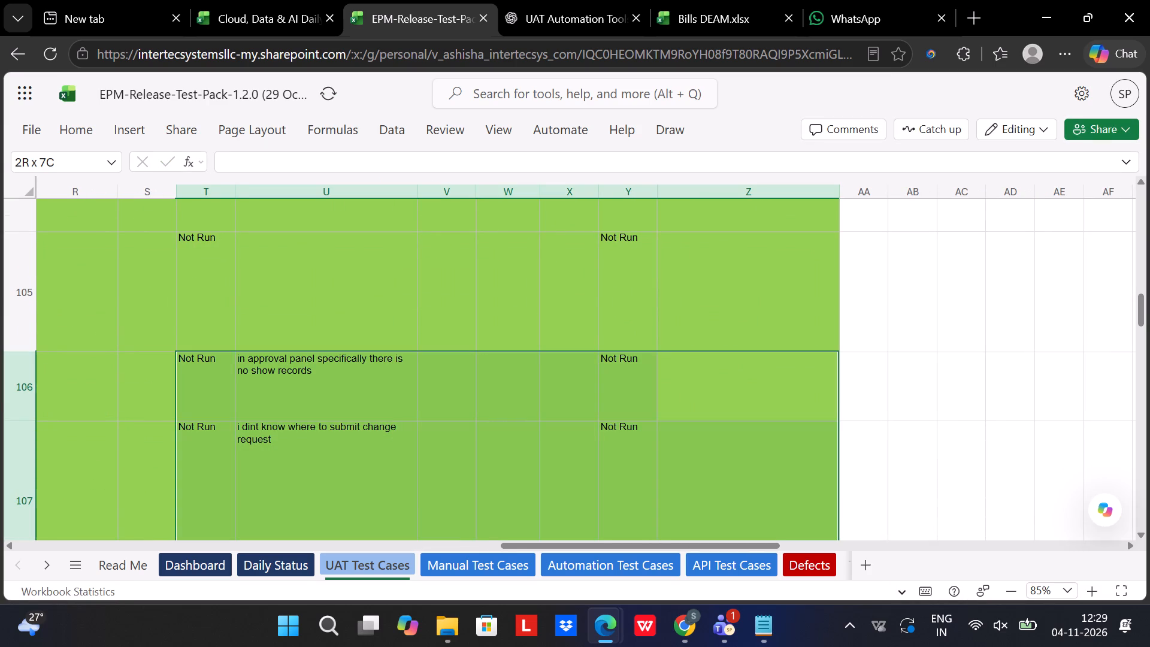
pyautogui.moveTo(183, 439); pyautogui.dragTo(44, 432)
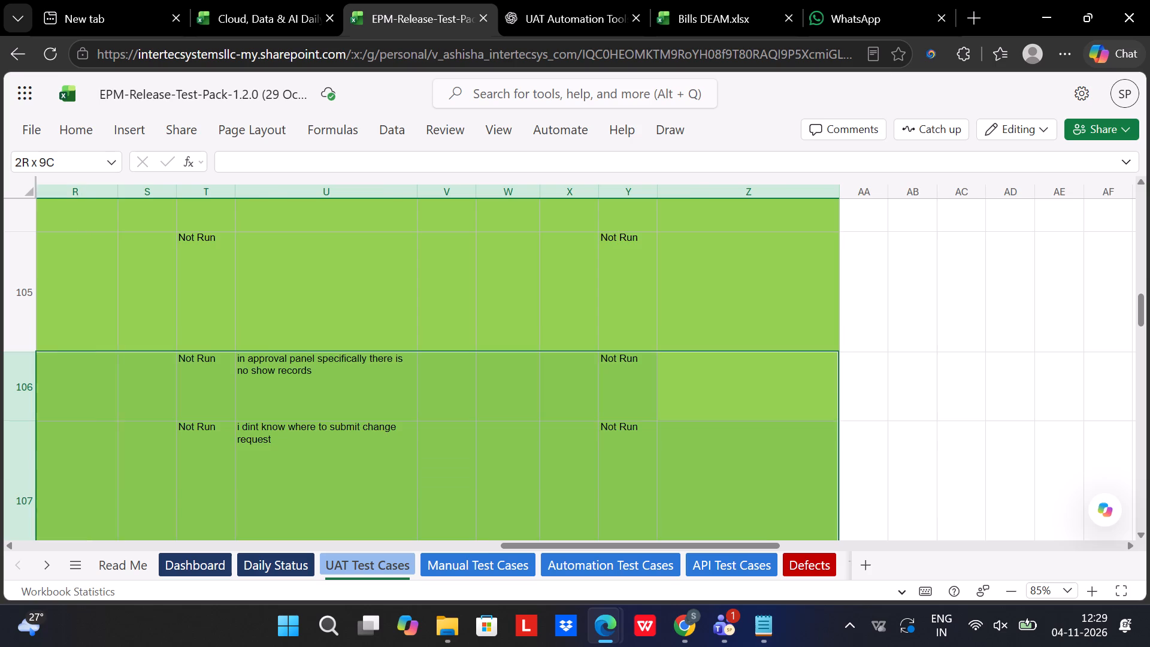
pyautogui.moveTo(44, 432); pyautogui.dragTo(112, 461)
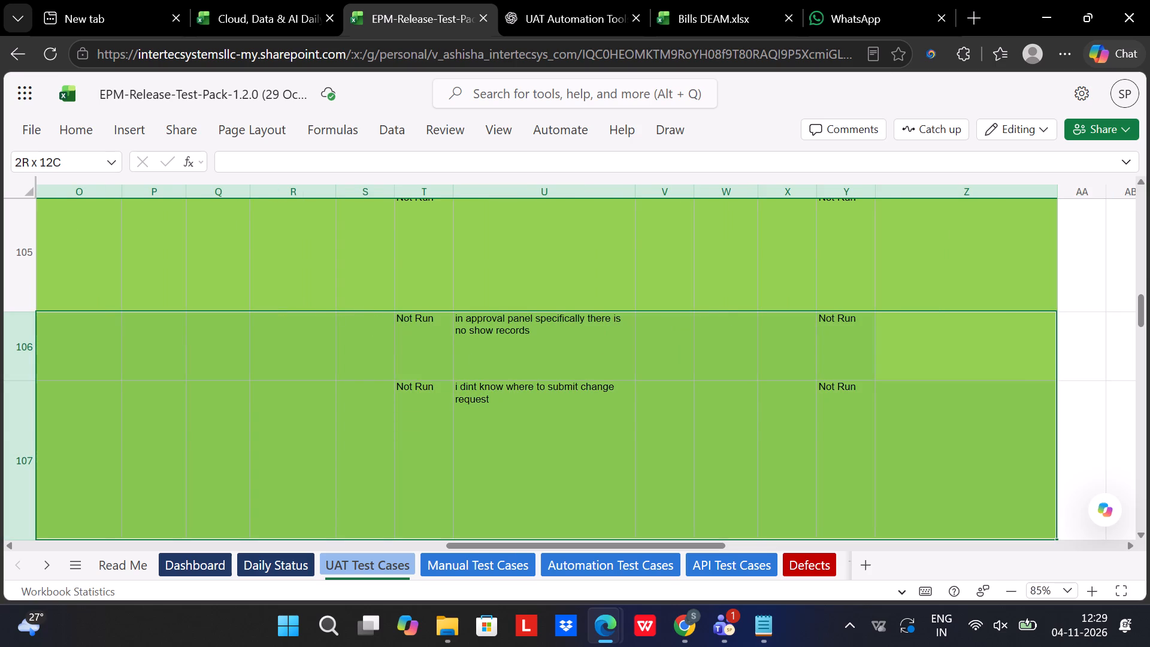
pyautogui.moveTo(112, 461); pyautogui.dragTo(21, 433)
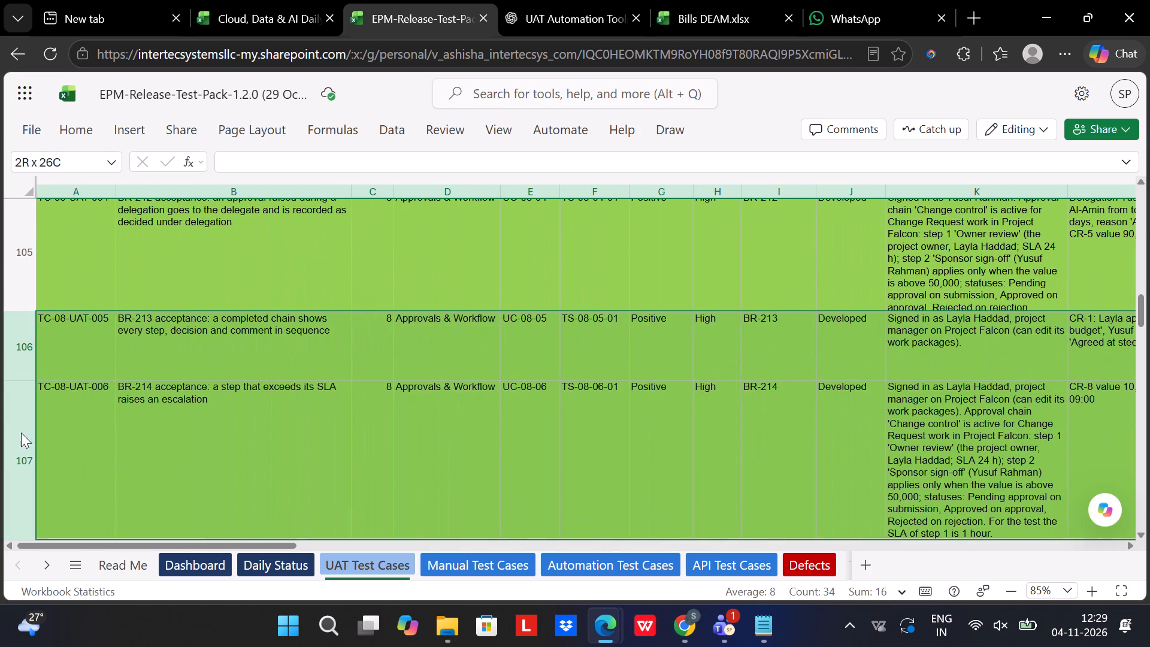
pyautogui.moveTo(21, 433); pyautogui.dragTo(33, 451)
pyautogui.scroll(-1, 128, 422)
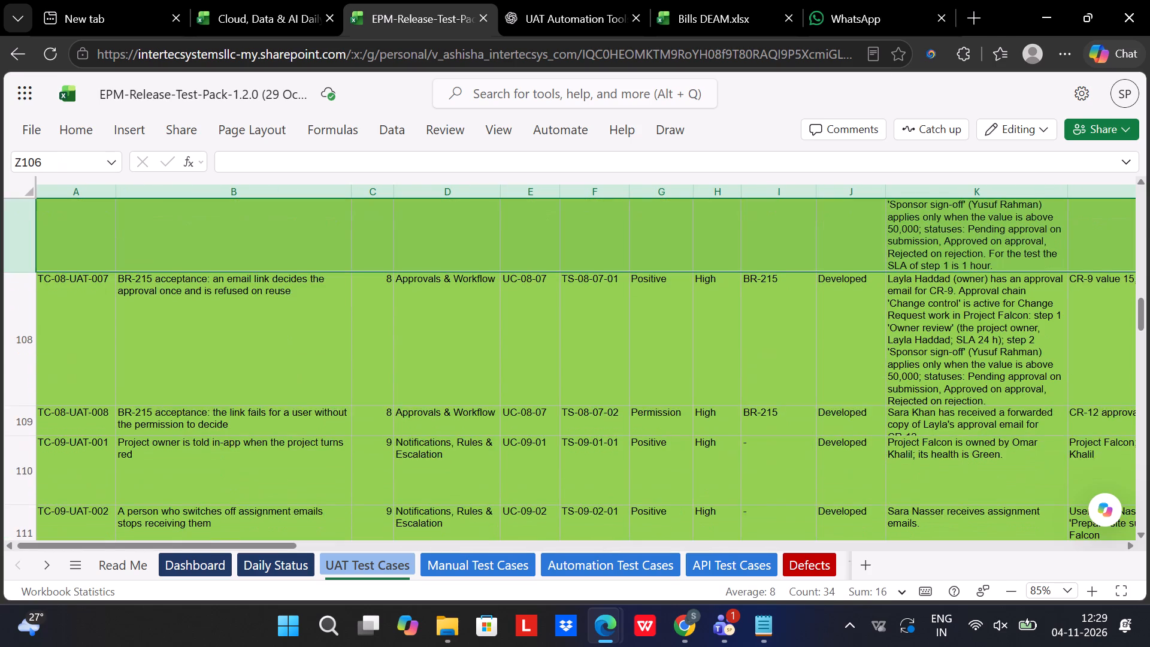
pyautogui.scroll(-1, 128, 422)
pyautogui.scroll(1, 128, 422)
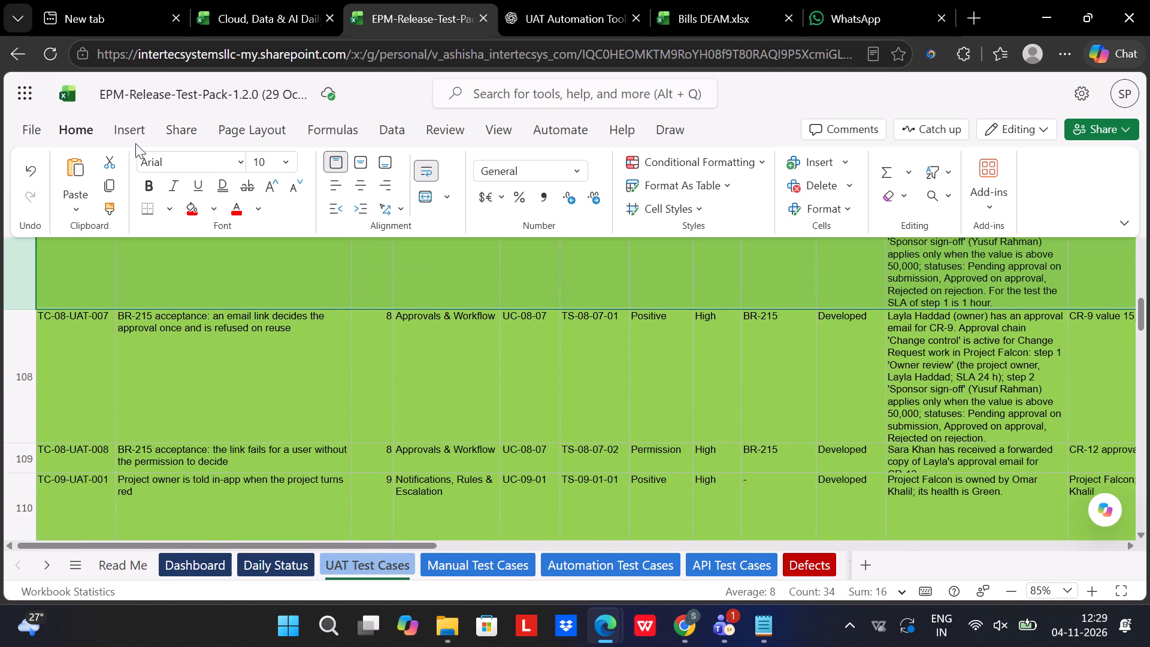
pyautogui.click(201, 209)
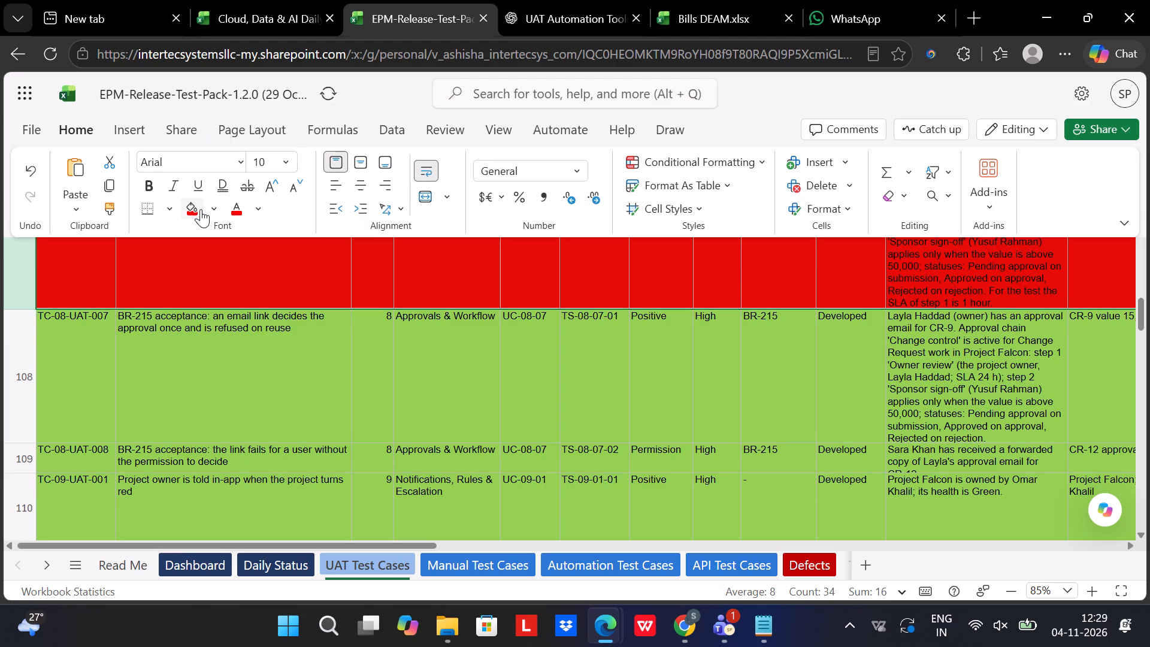
# Reapply the standard red fill to row 106 from column A through P, where green patches remain.
pyautogui.scroll(2, 406, 392)
pyautogui.hscroll(-2, 406, 392)
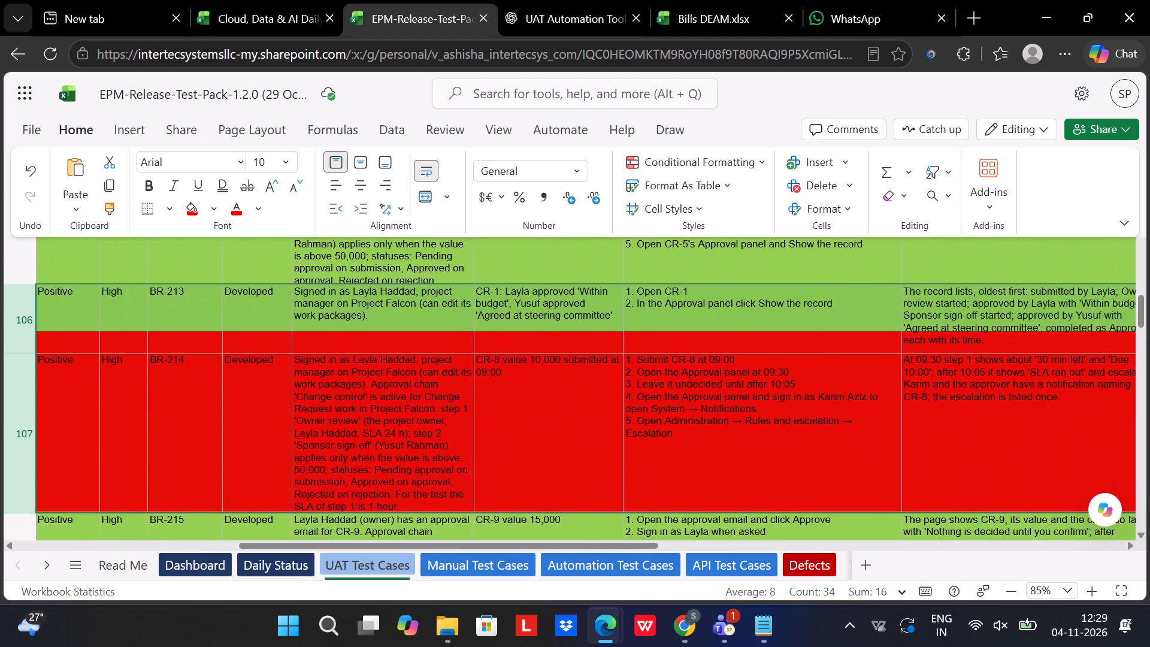
pyautogui.hscroll(-6, 406, 392)
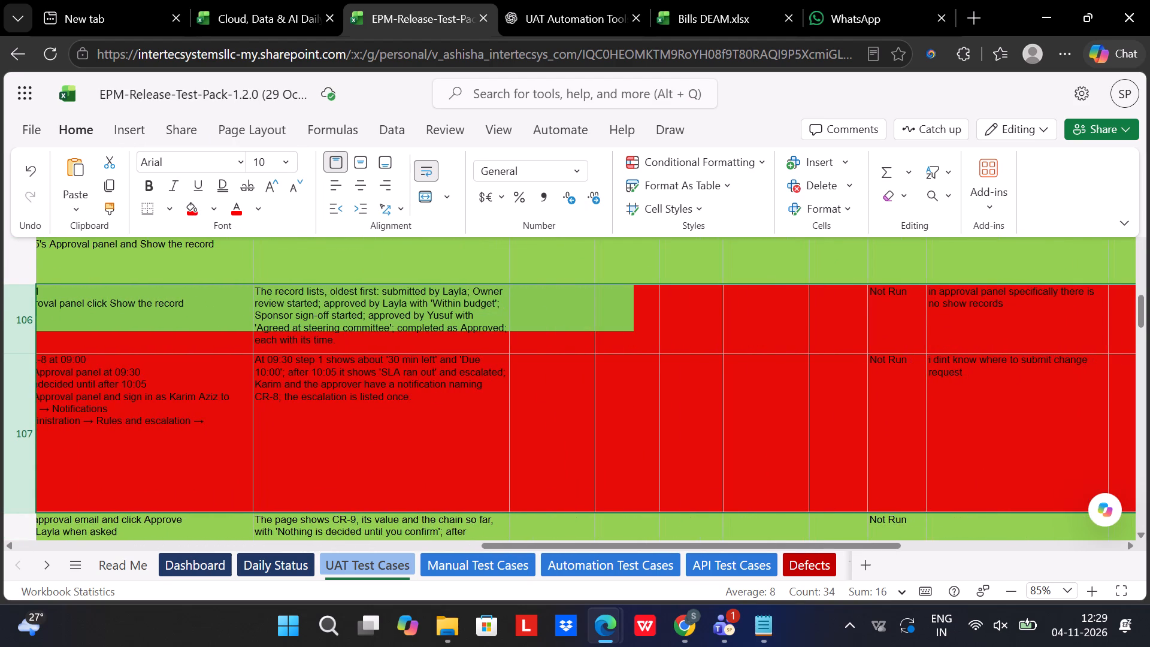
pyautogui.click(406, 392)
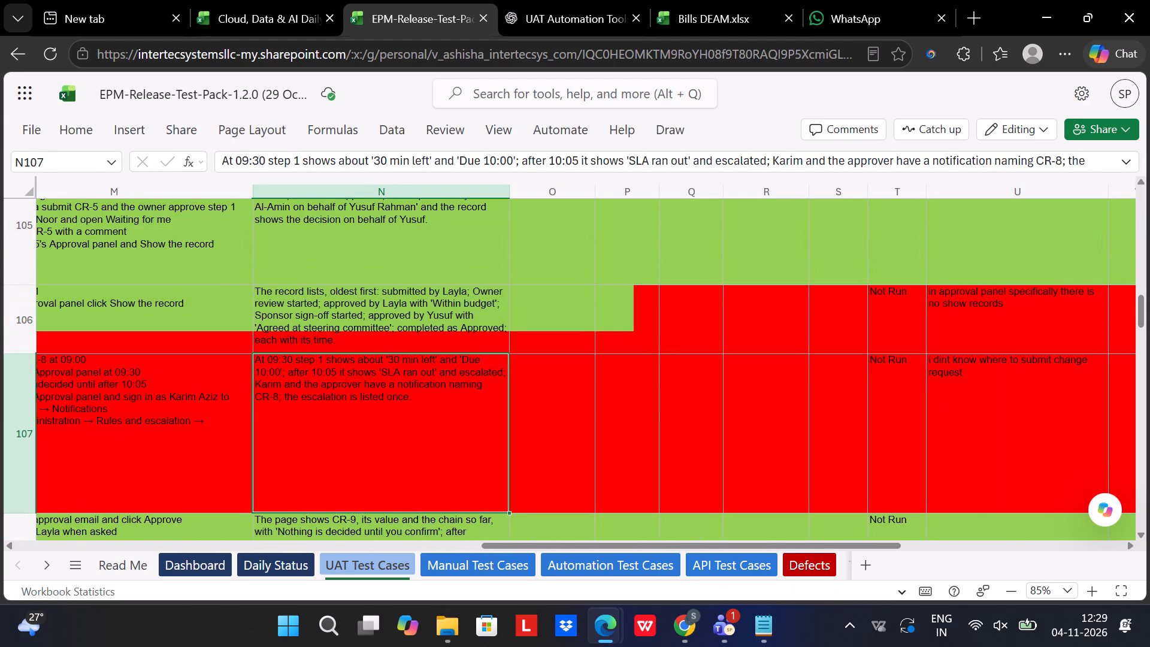
pyautogui.moveTo(620, 316); pyautogui.dragTo(79, 301)
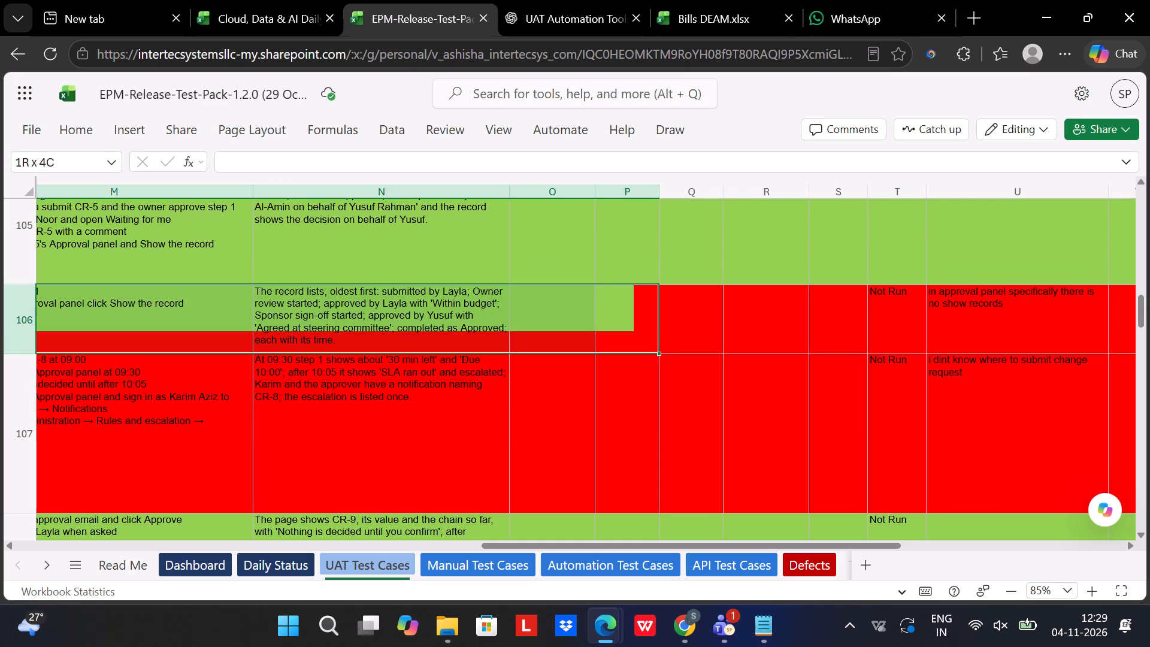
pyautogui.moveTo(79, 301); pyautogui.dragTo(32, 297)
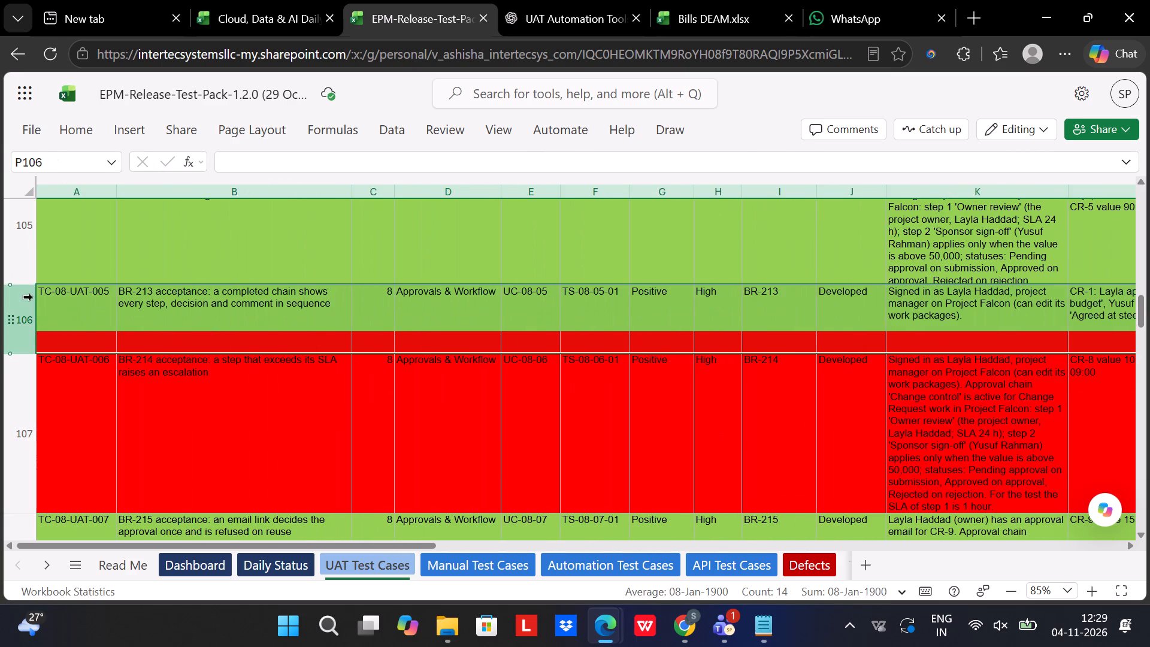
pyautogui.click(205, 216)
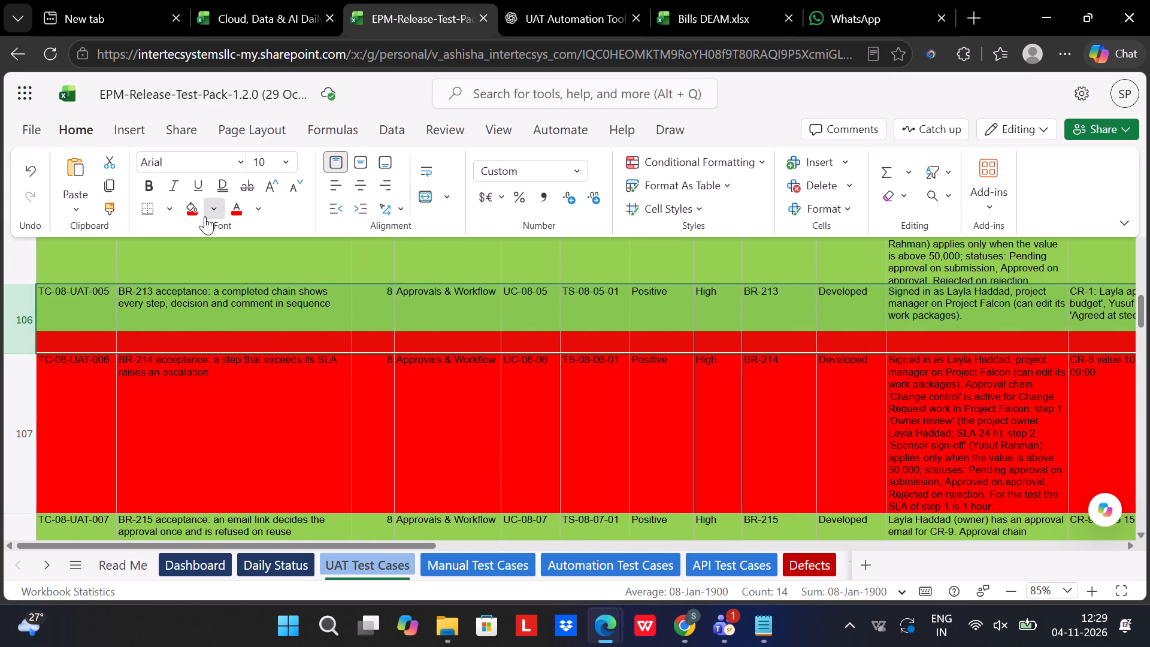
pyautogui.click(195, 212)
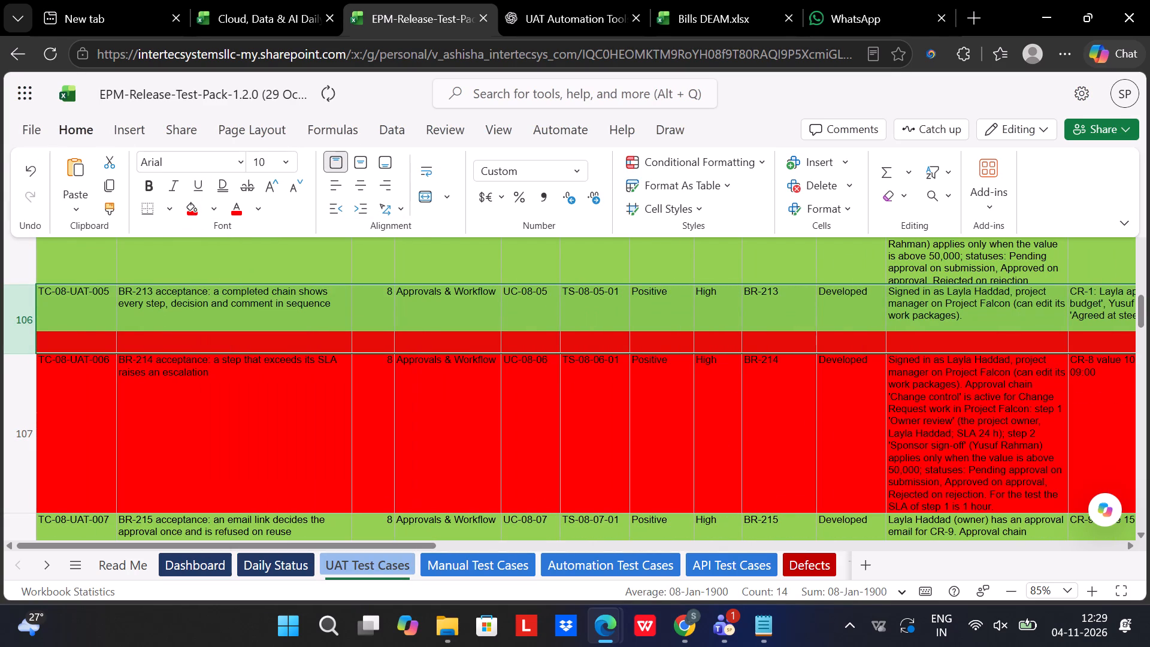
pyautogui.click(191, 209)
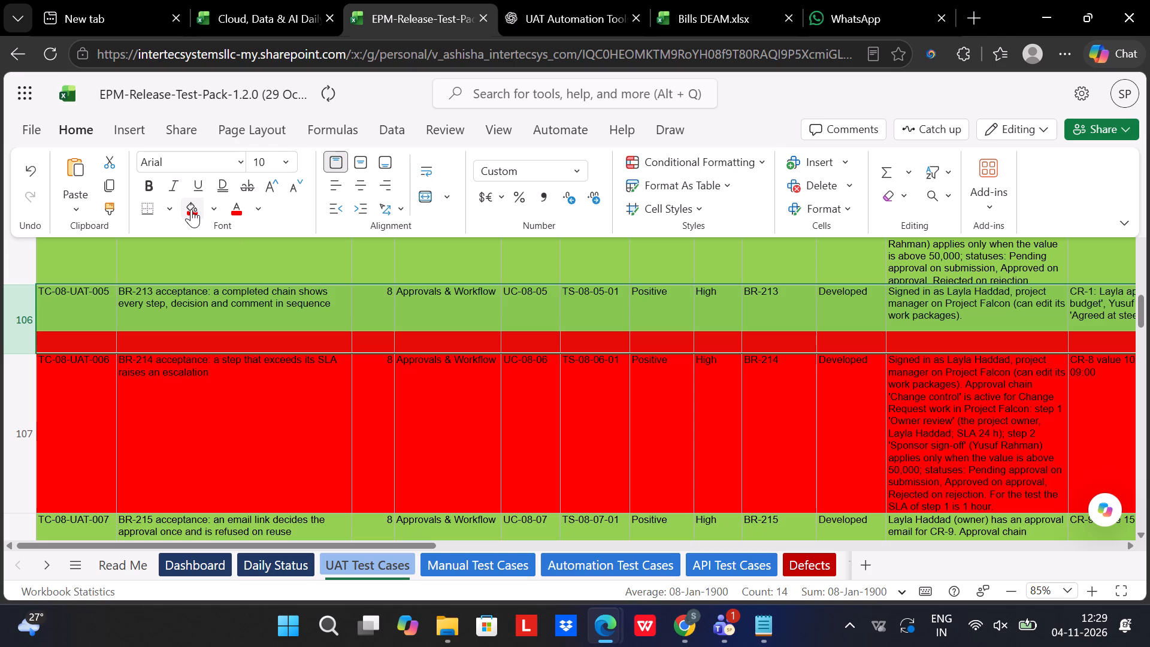
pyautogui.click(213, 211)
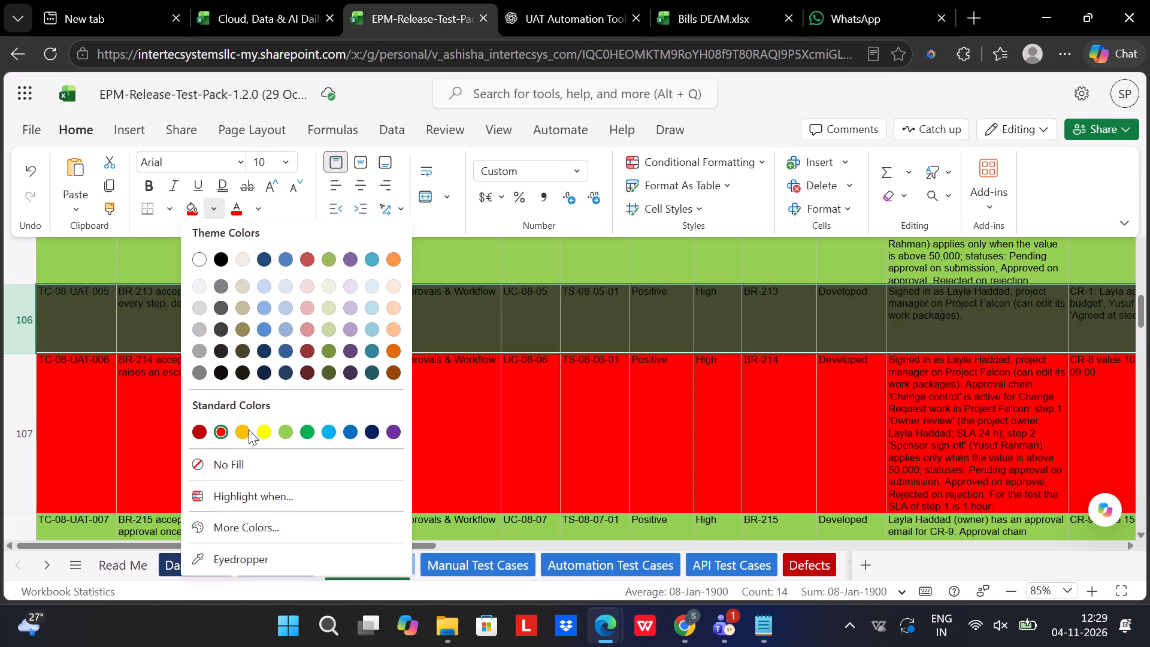
pyautogui.click(213, 432)
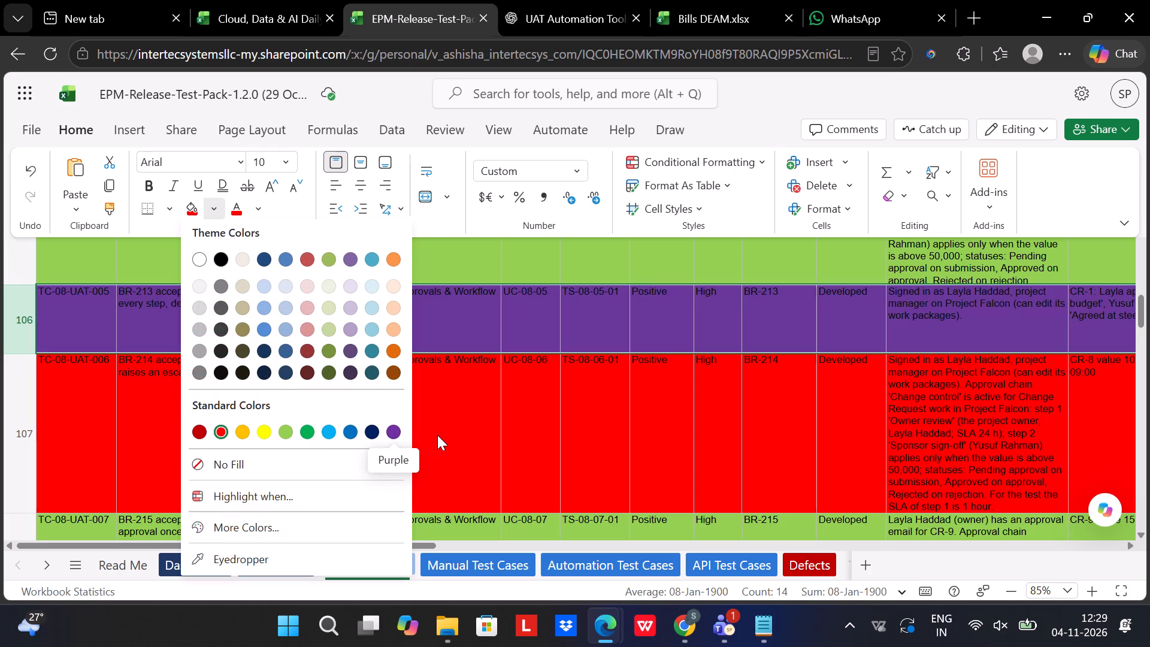
pyautogui.click(217, 427)
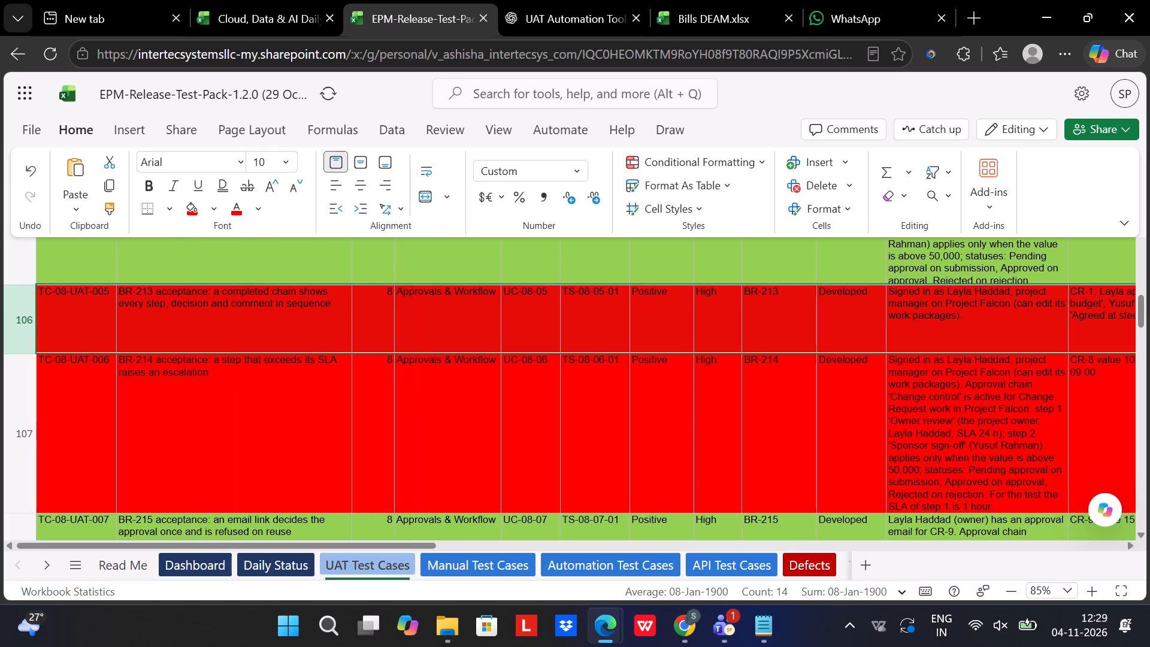
# Append the row 106 remark "in approval panel specifically there is no show records" to the Notepad note between commas, and move the note off the remarks.
pyautogui.hscroll(-11, 537, 422)
pyautogui.hscroll(1, 537, 422)
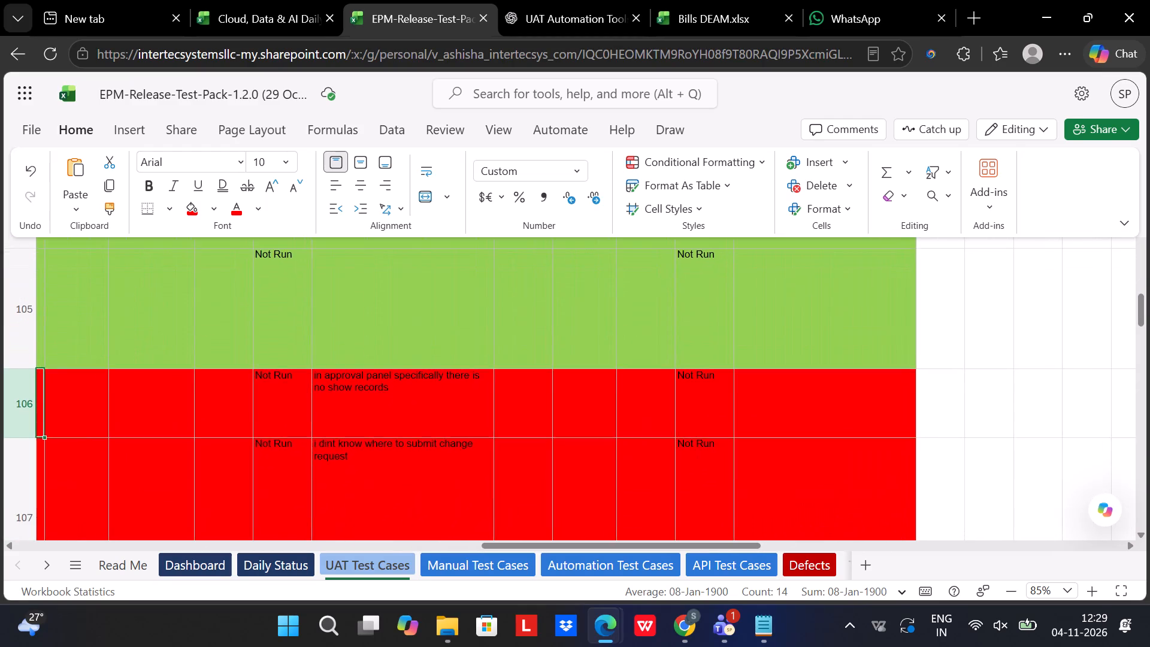
pyautogui.hscroll(1, 537, 422)
pyautogui.click(379, 343)
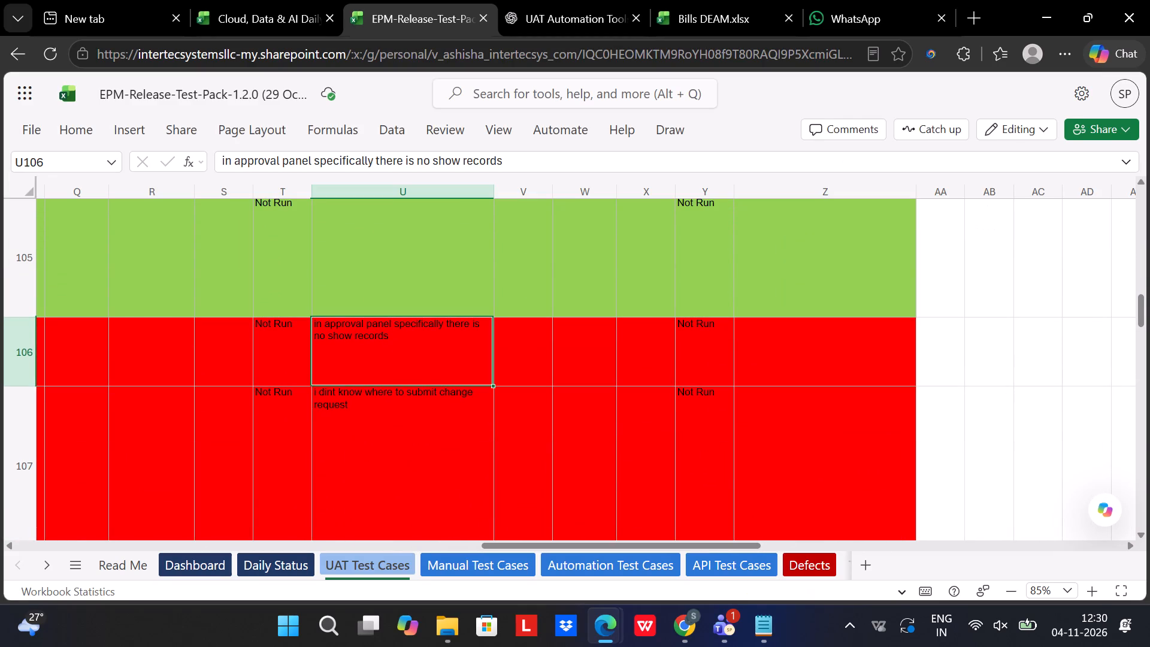
pyautogui.hotkey('ctrl', 'c')
pyautogui.click(777, 625)
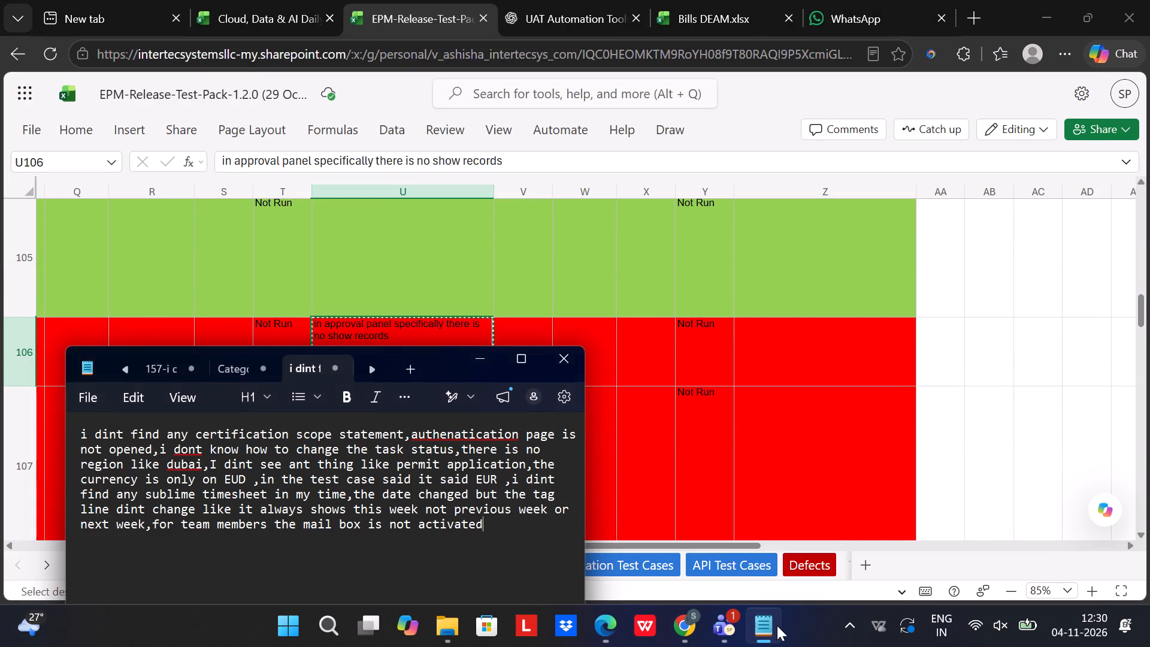
pyautogui.press(',')
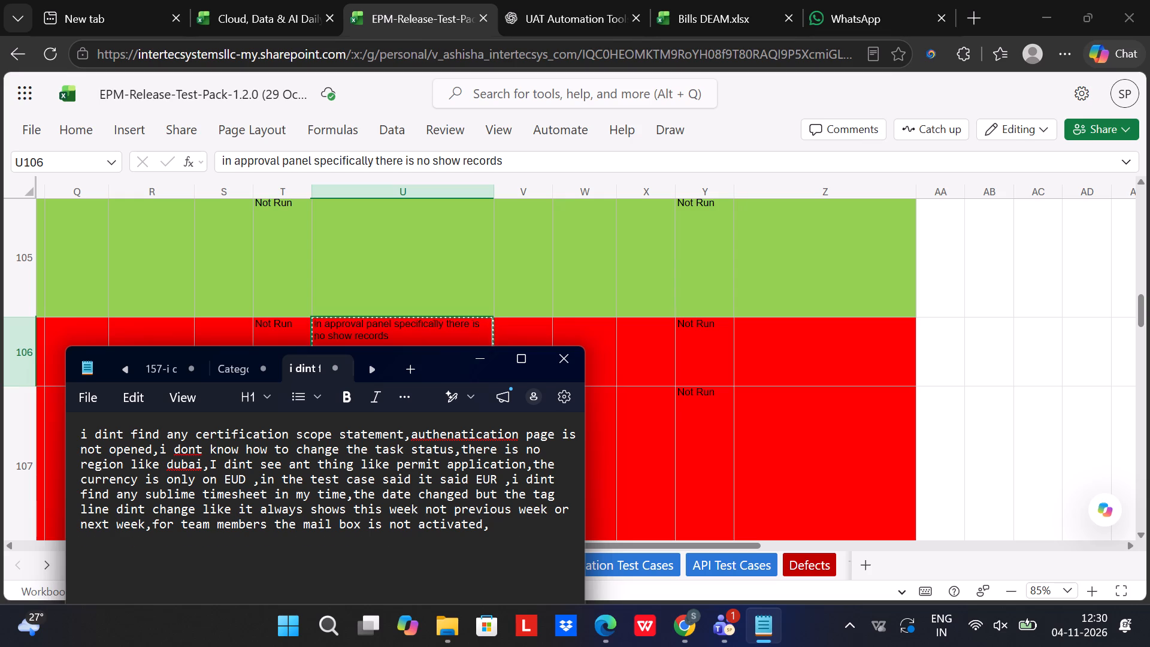
pyautogui.hotkey('ctrl', 'v')
pyautogui.press(',')
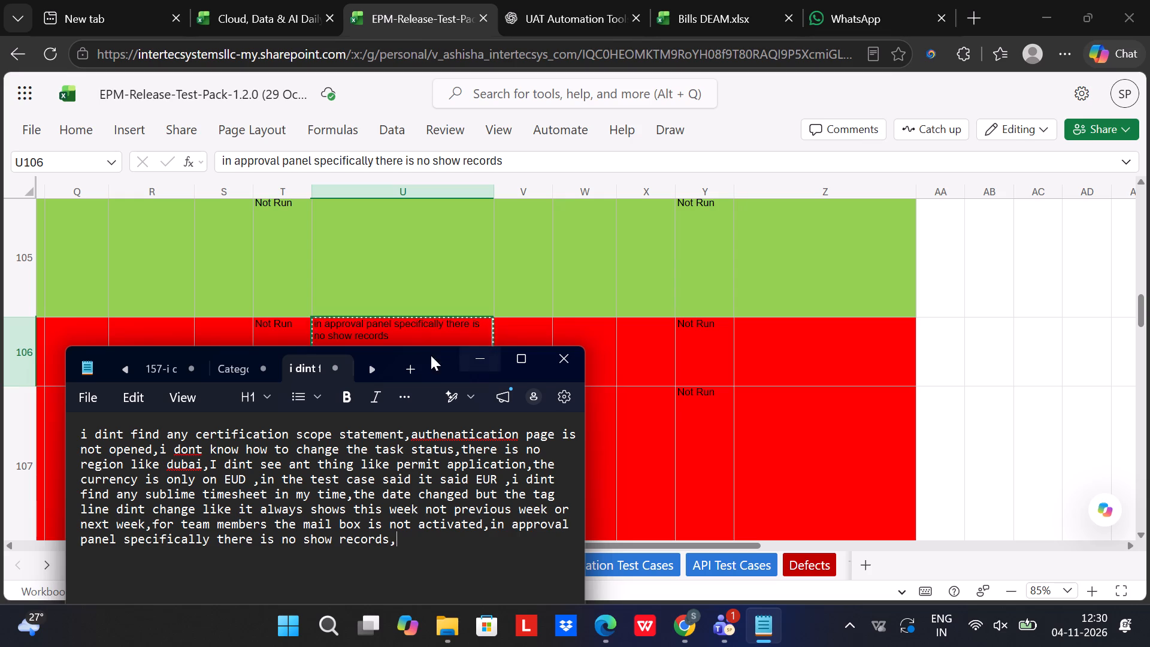
pyautogui.moveTo(442, 362); pyautogui.dragTo(688, 510)
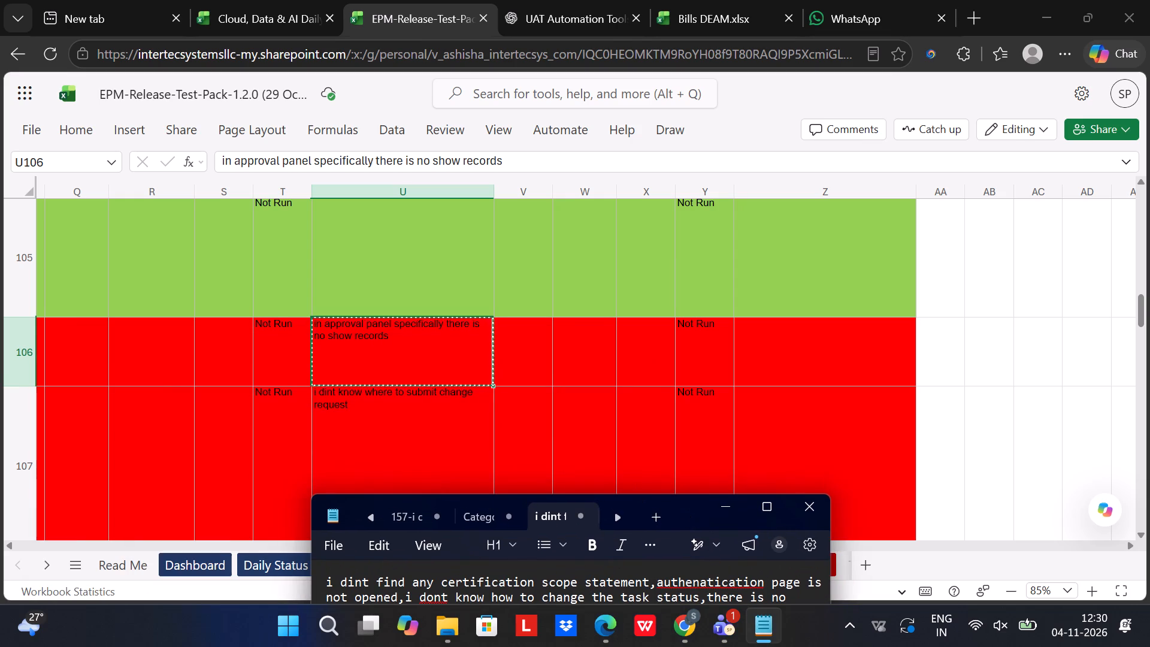
# Append the row 107 remark "i dint know where to submit change request" to the end of the Notepad note, and move the note off the remarks.
pyautogui.click(387, 430)
pyautogui.hotkey('ctrl', 'c')
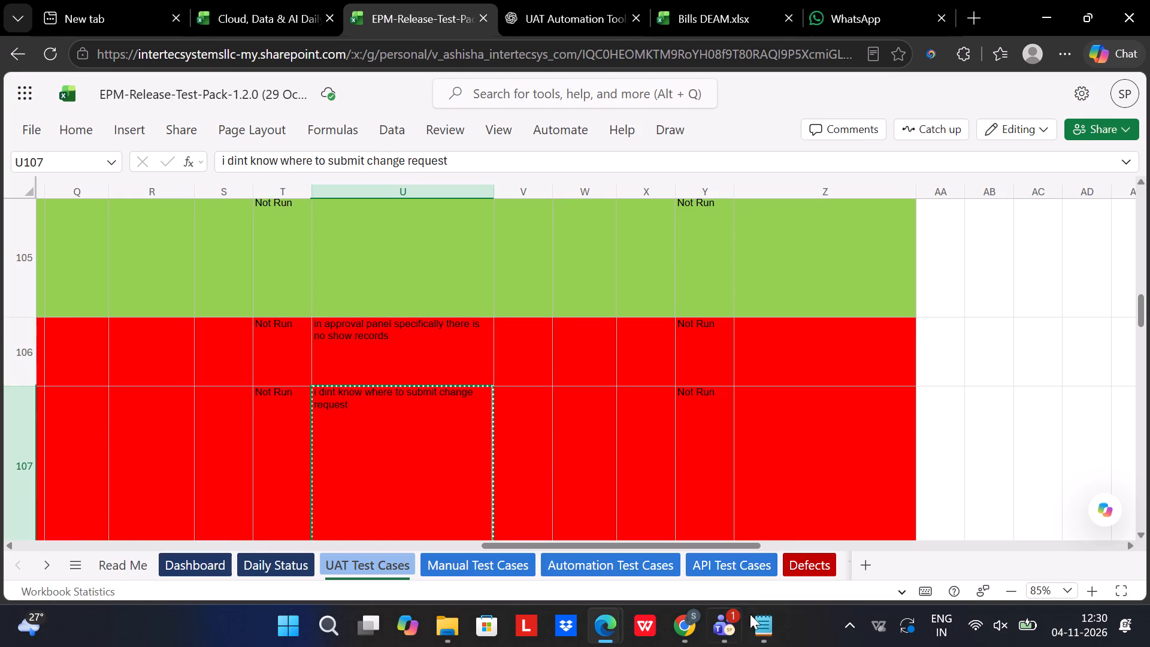
pyautogui.click(765, 615)
pyautogui.scroll(-3, 631, 561)
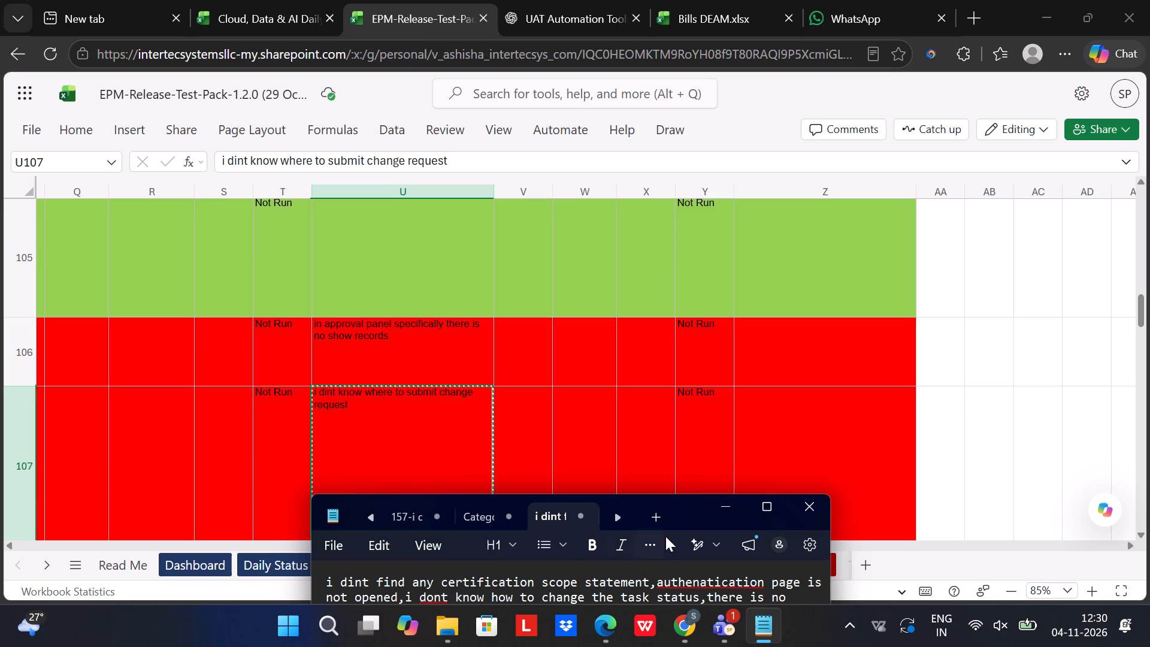
pyautogui.moveTo(688, 516); pyautogui.dragTo(513, 291)
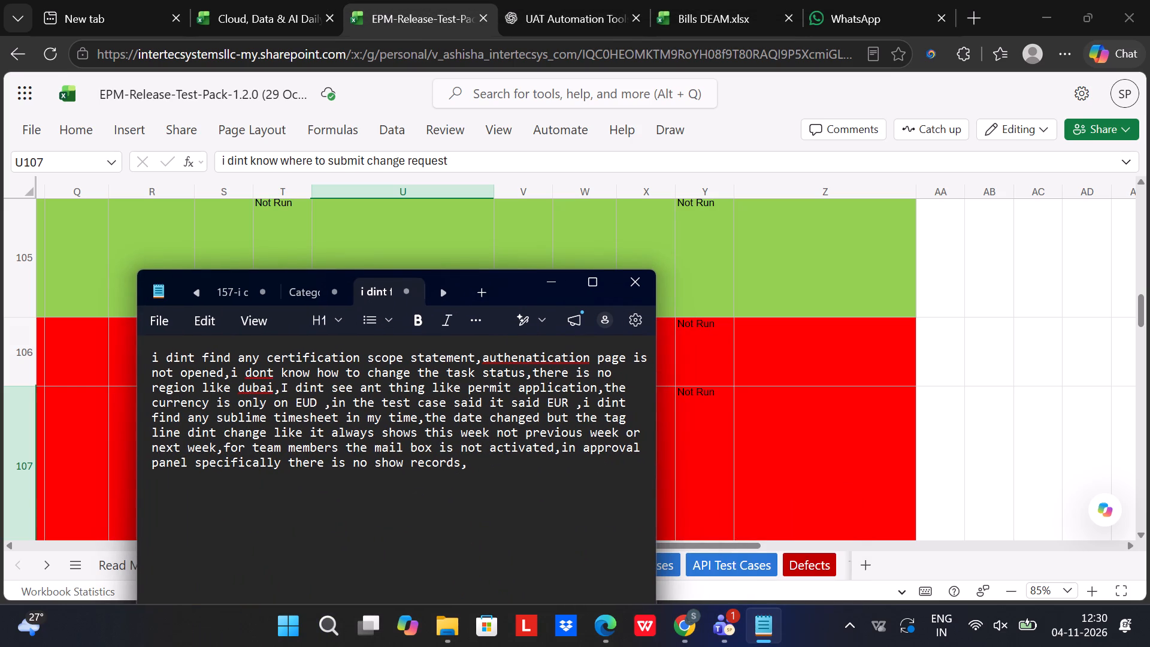
pyautogui.hotkey('ctrl', 'v')
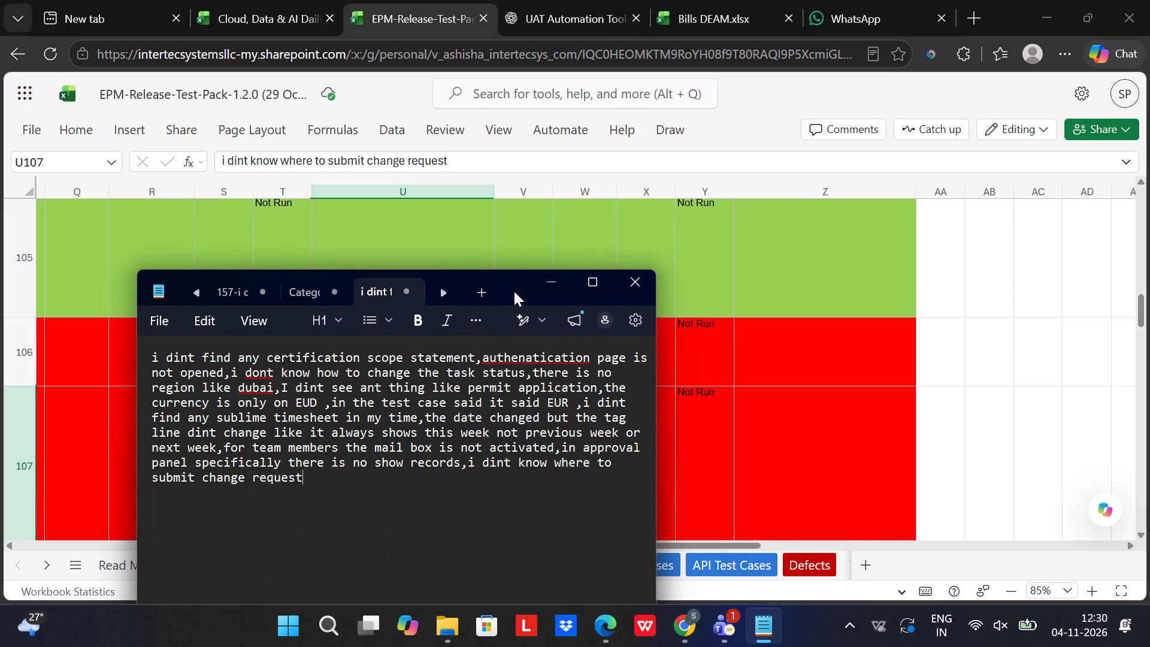
pyautogui.moveTo(514, 292); pyautogui.dragTo(619, 564)
# Look through the UAT Test Cases sheet, from the first rows down past row 240, for other red rows with remarks.
pyautogui.click(604, 478)
pyautogui.scroll(3, 604, 478)
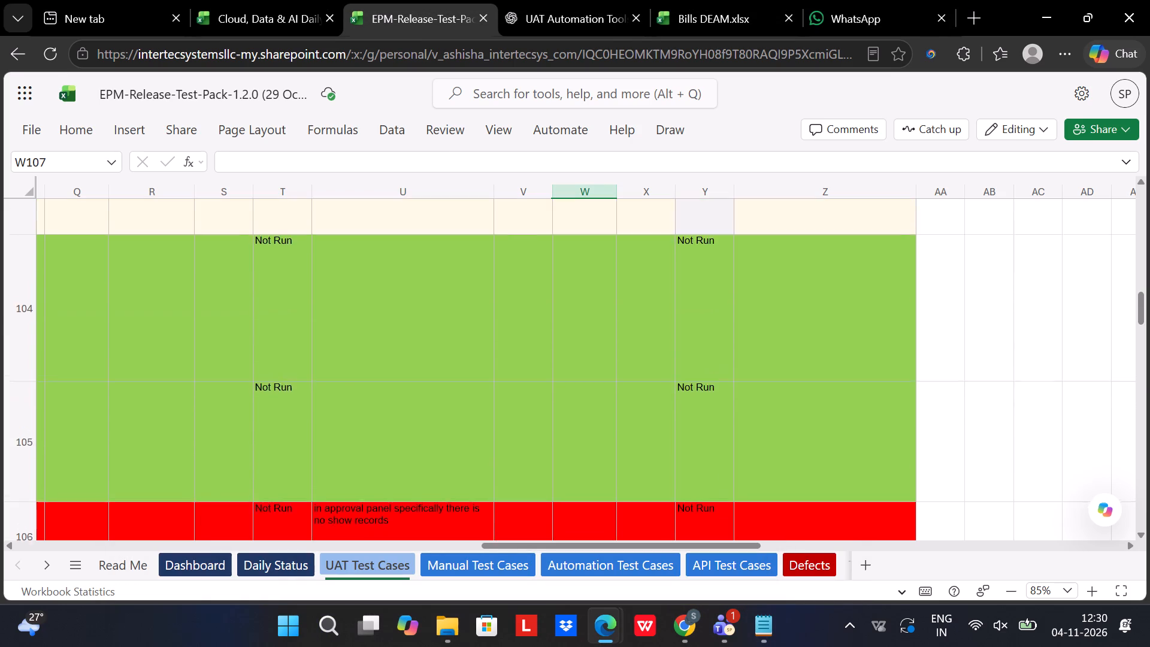
pyautogui.scroll(9, 604, 478)
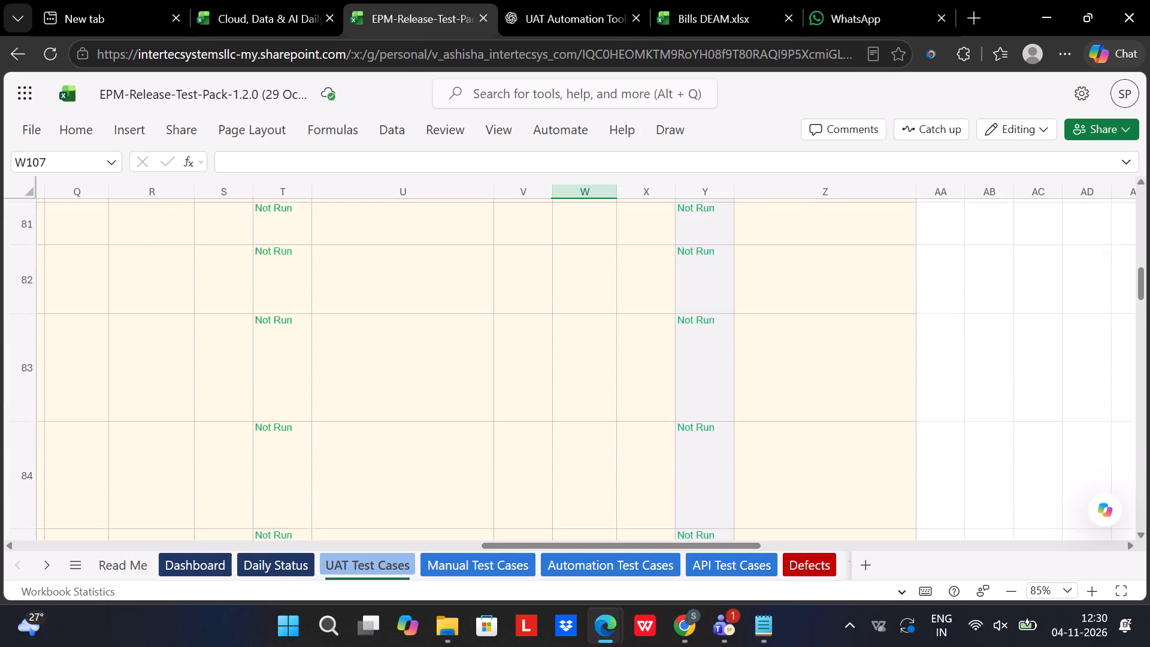
pyautogui.scroll(7, 604, 478)
pyautogui.scroll(-3, 604, 478)
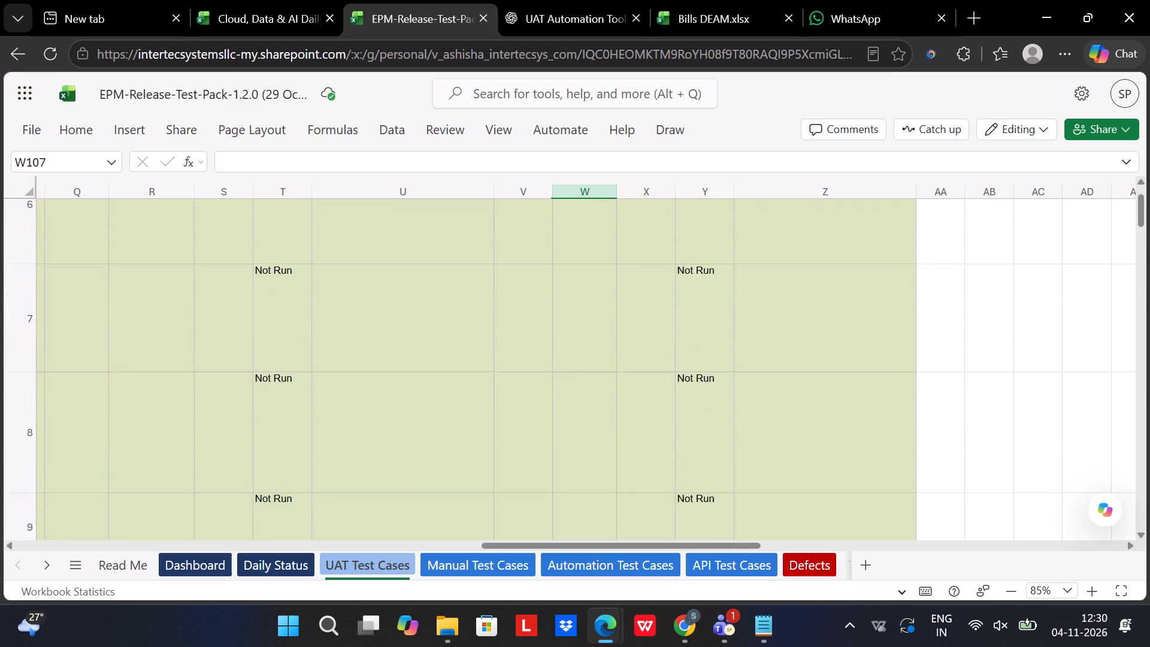
pyautogui.scroll(-4, 604, 478)
pyautogui.scroll(3, 604, 478)
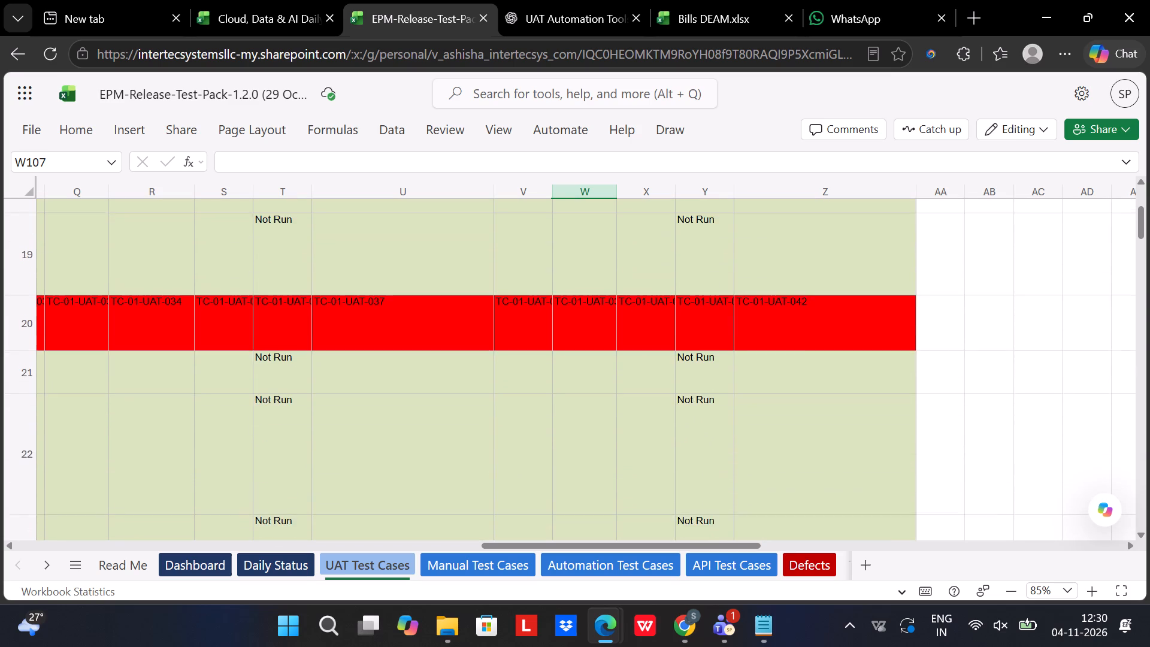
pyautogui.scroll(2, 604, 478)
pyautogui.click(740, 356)
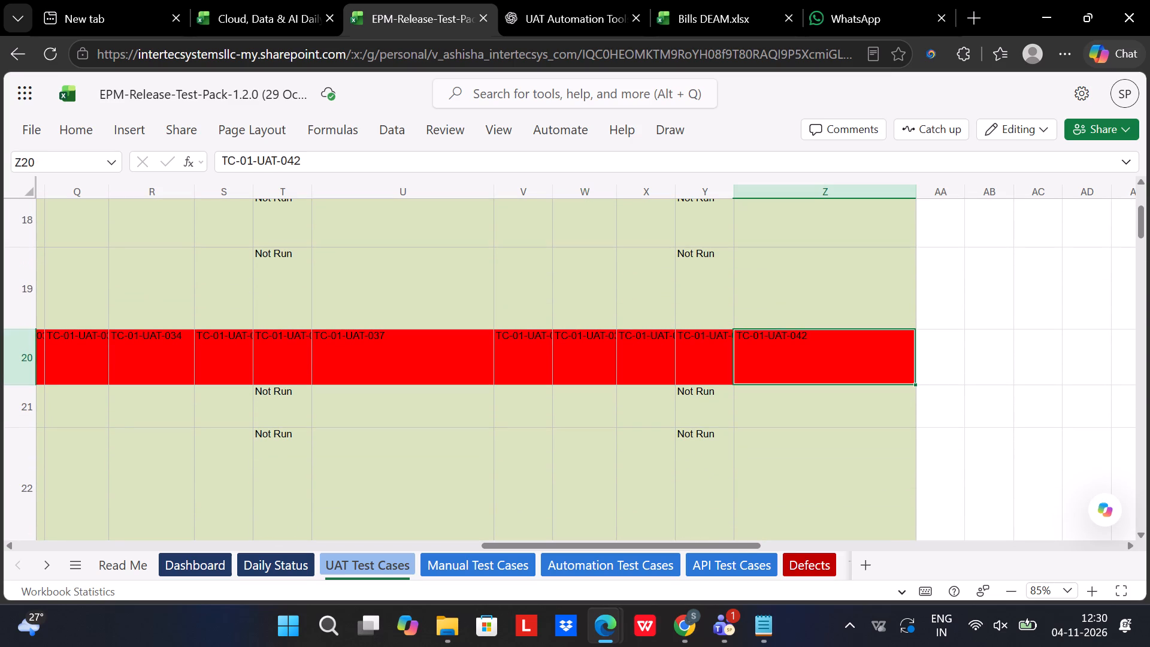
pyautogui.hscroll(2, 740, 356)
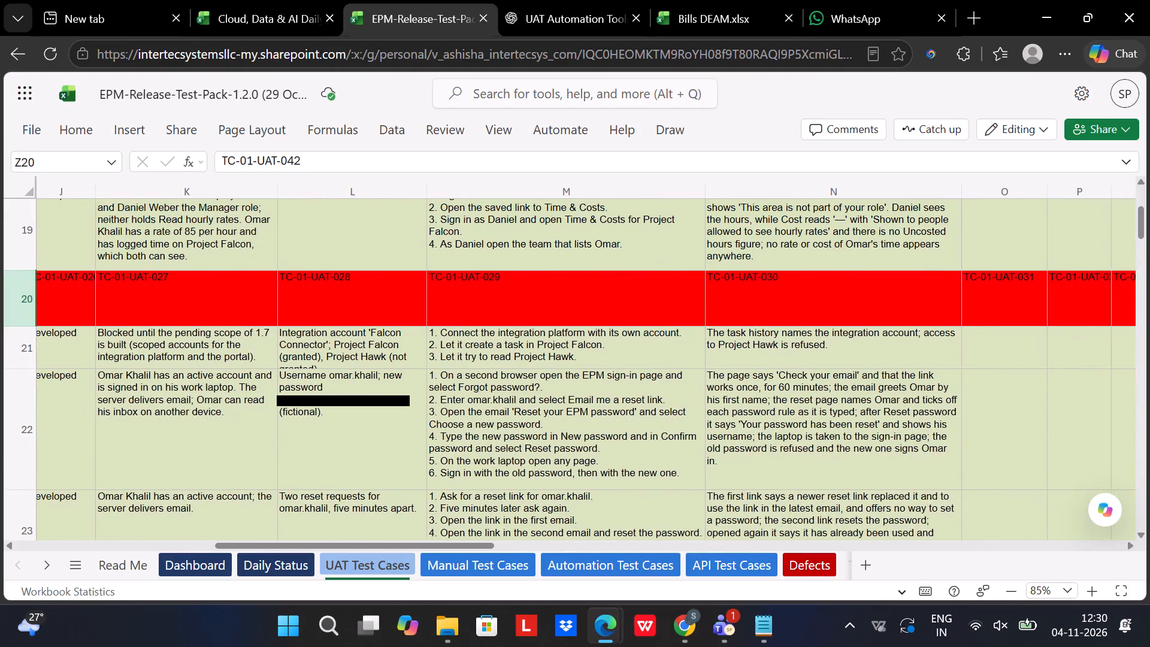
pyautogui.scroll(-13, 740, 356)
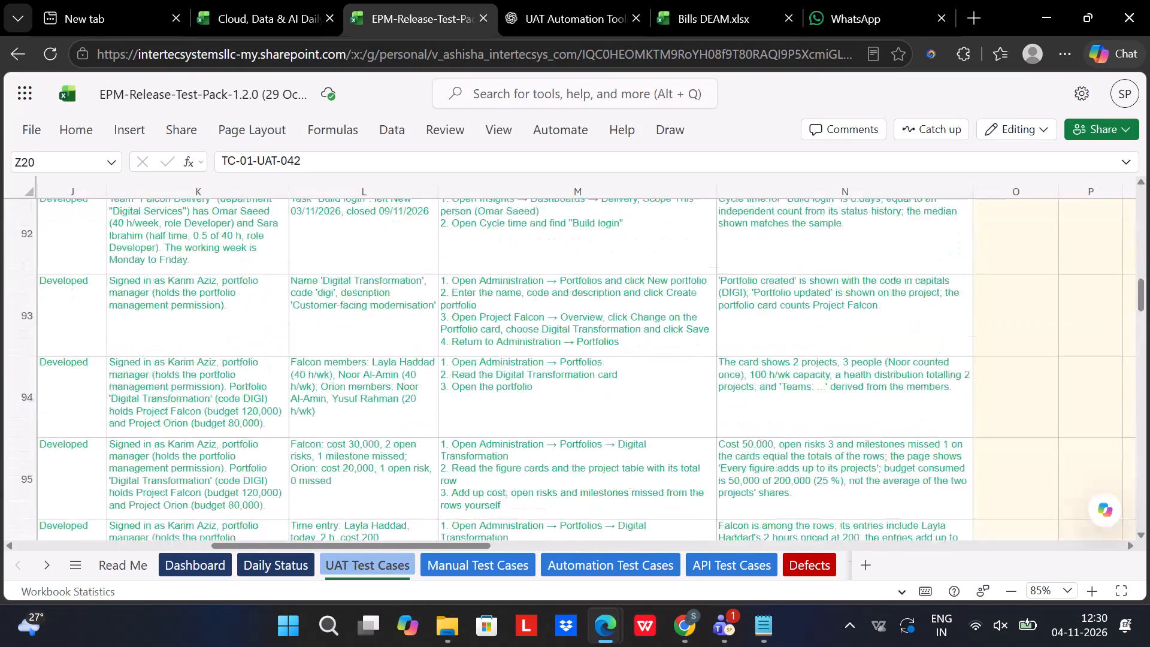
pyautogui.scroll(-9, 740, 356)
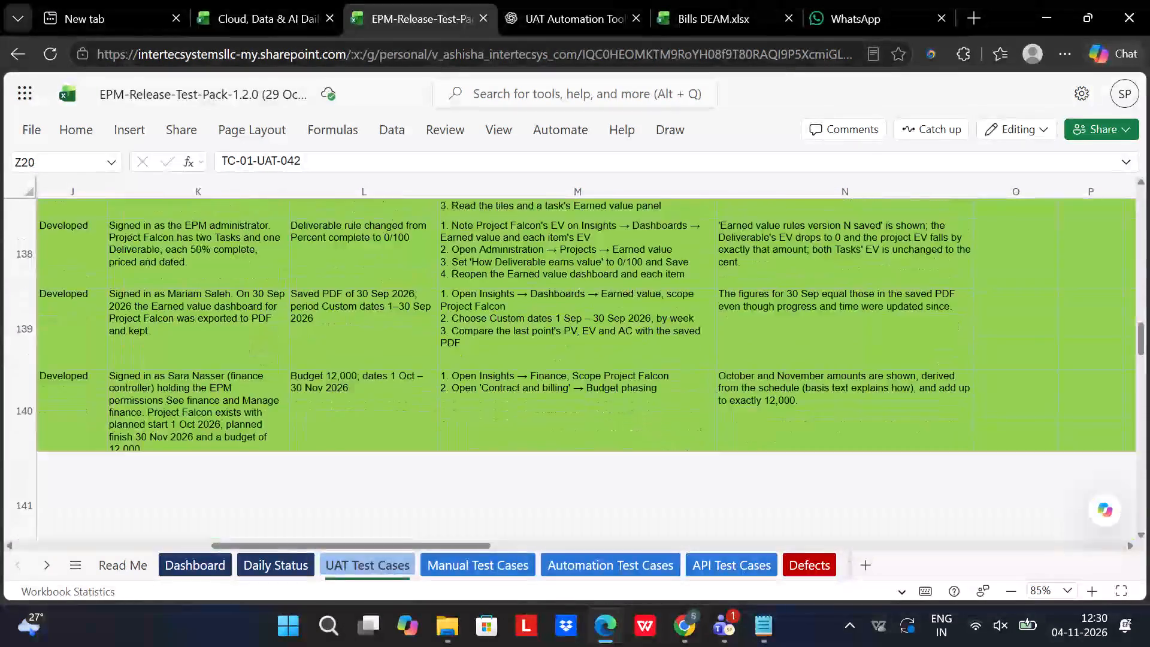
pyautogui.scroll(-8, 740, 356)
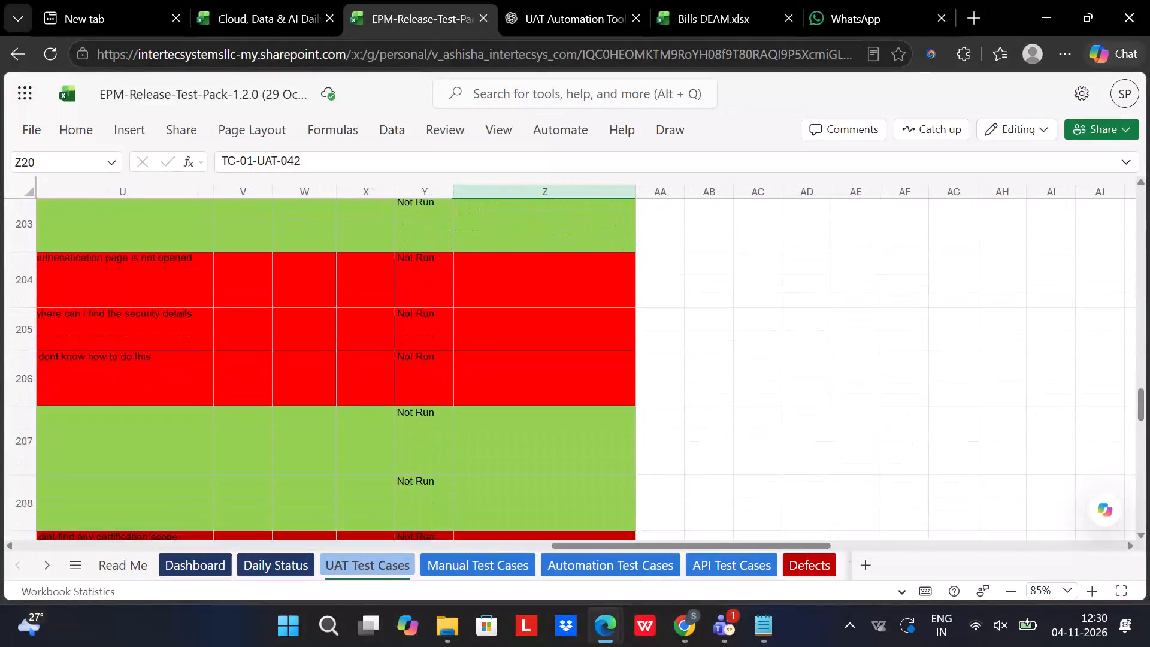
pyautogui.scroll(-12, 740, 356)
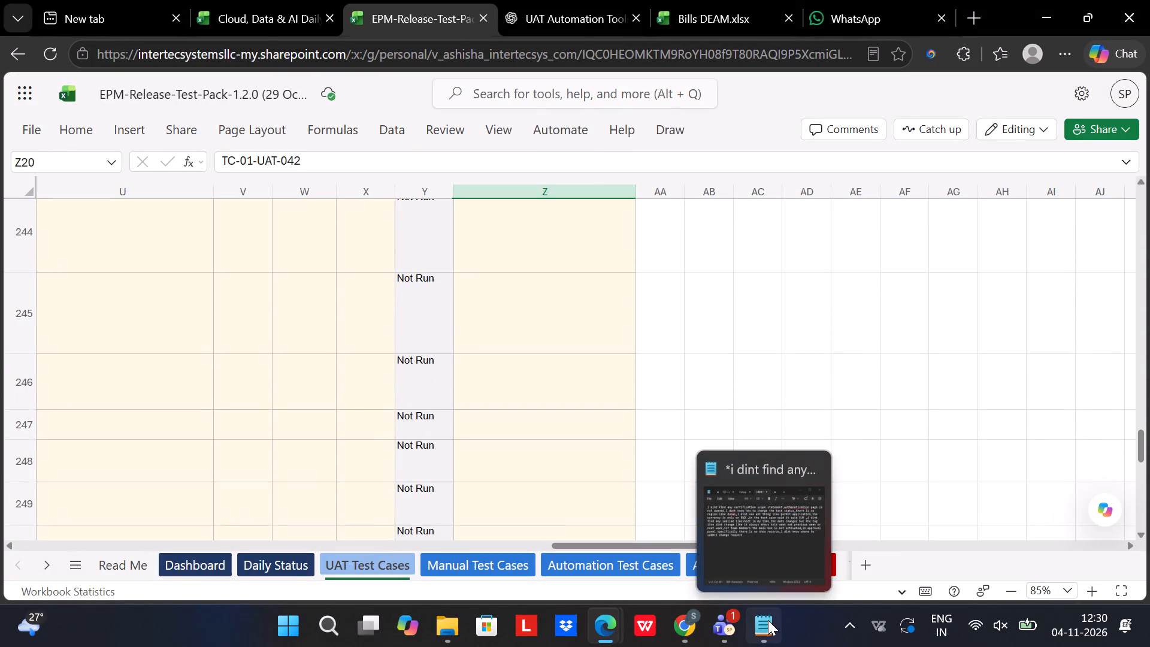
# Bring up the Notepad note of collected remarks, maximise it and select its entire text.
pyautogui.click(768, 620)
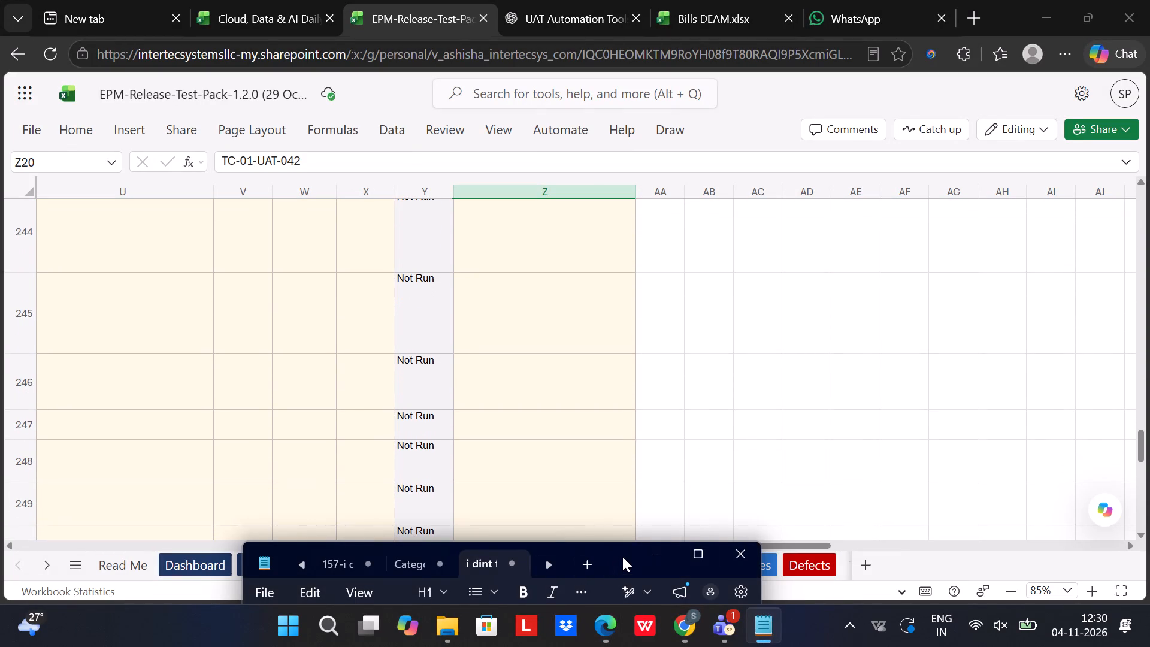
pyautogui.moveTo(622, 557); pyautogui.dragTo(594, 319)
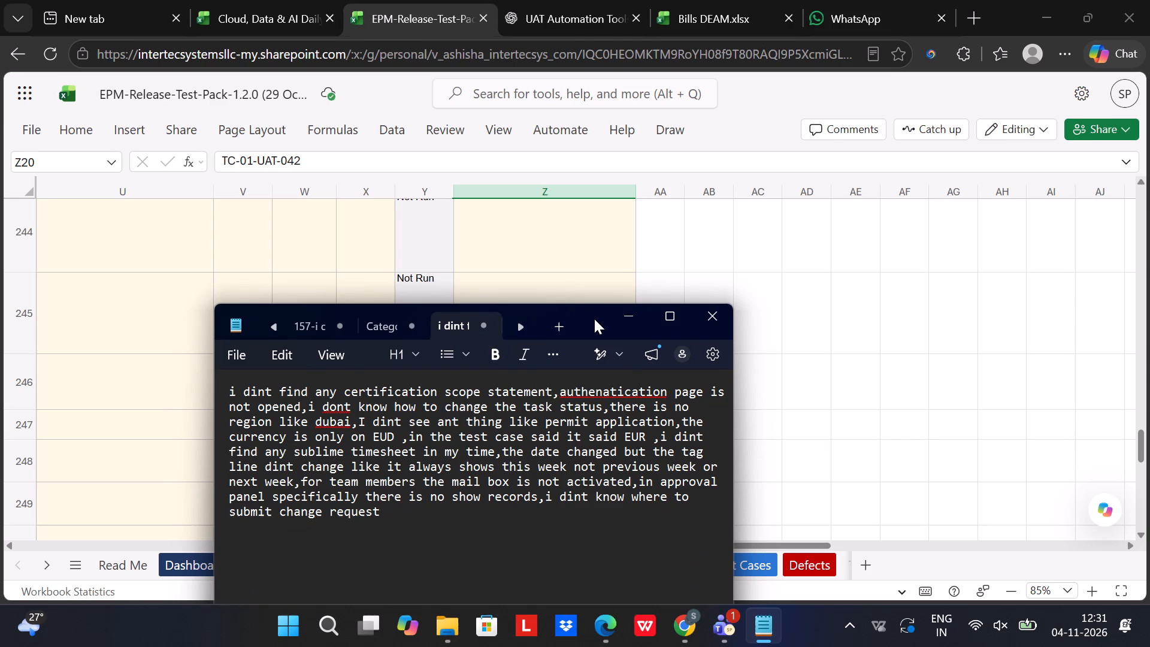
pyautogui.click(670, 317)
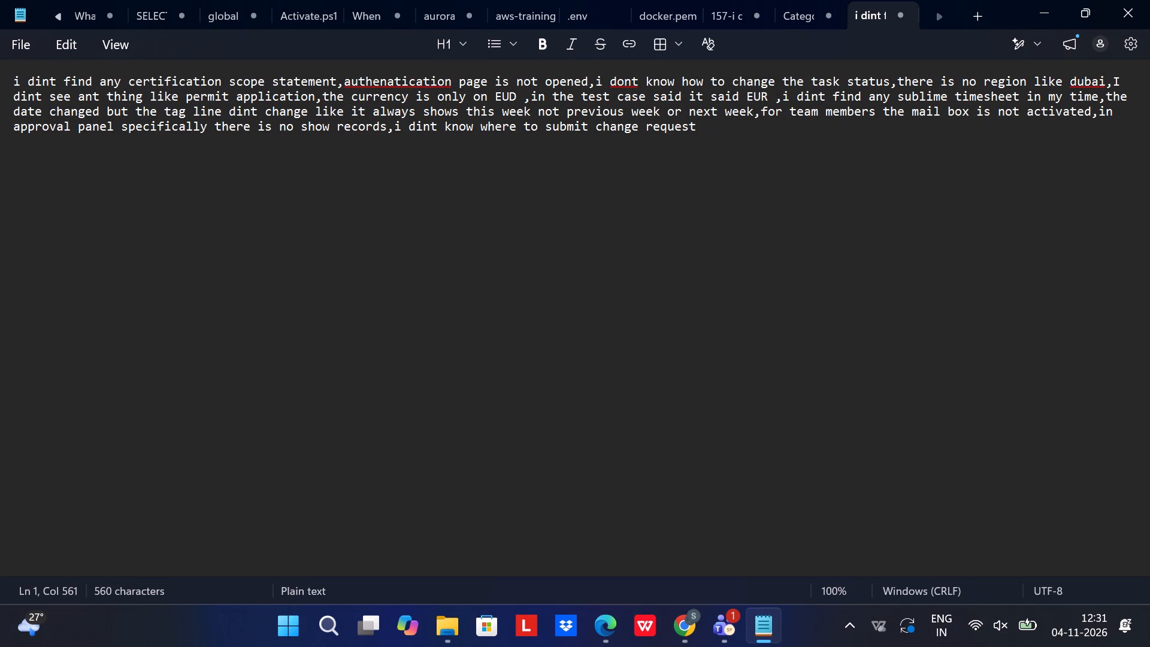
pyautogui.moveTo(710, 143); pyautogui.dragTo(266, 273)
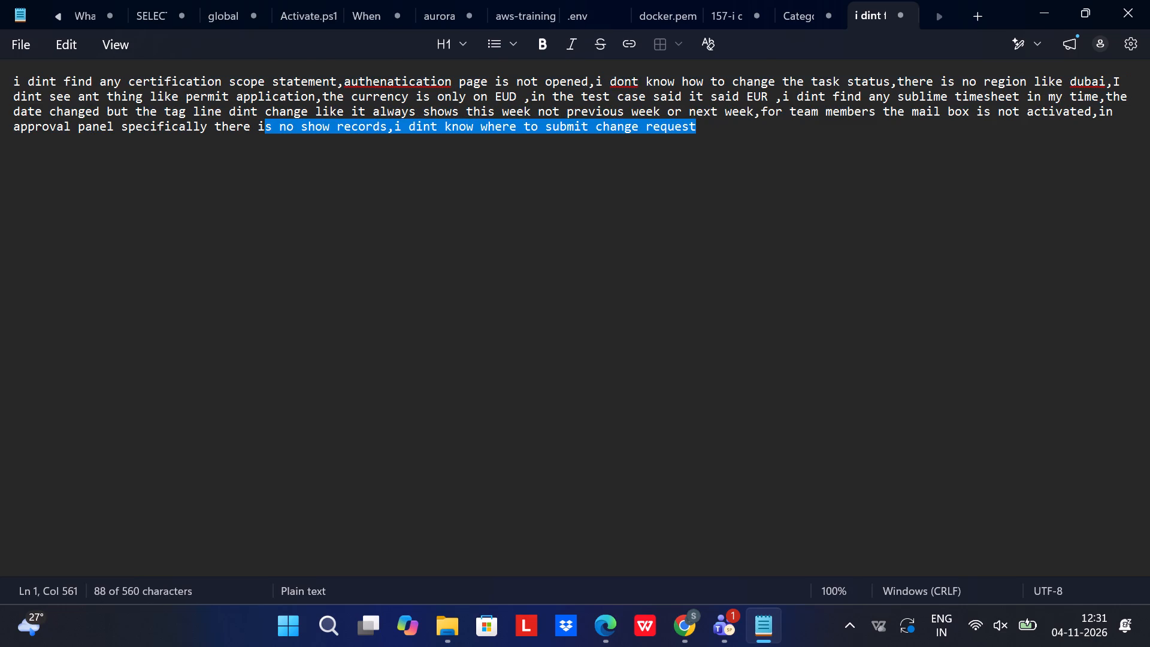
pyautogui.click(266, 273)
pyautogui.click(705, 128)
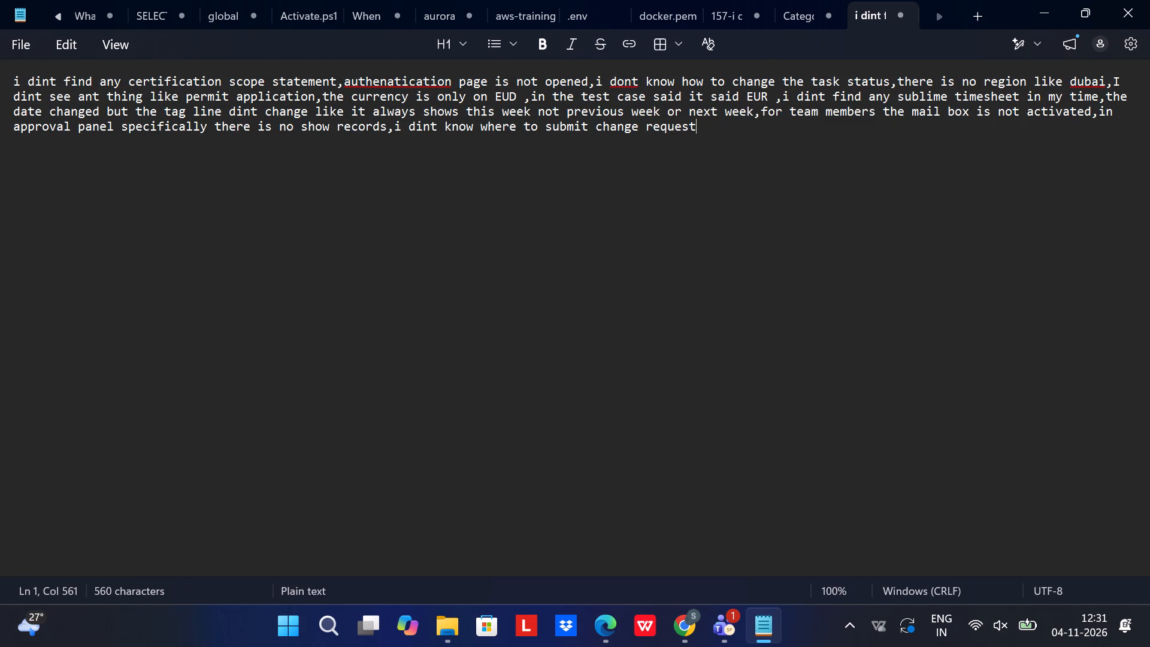
pyautogui.moveTo(16, 79); pyautogui.dragTo(756, 138)
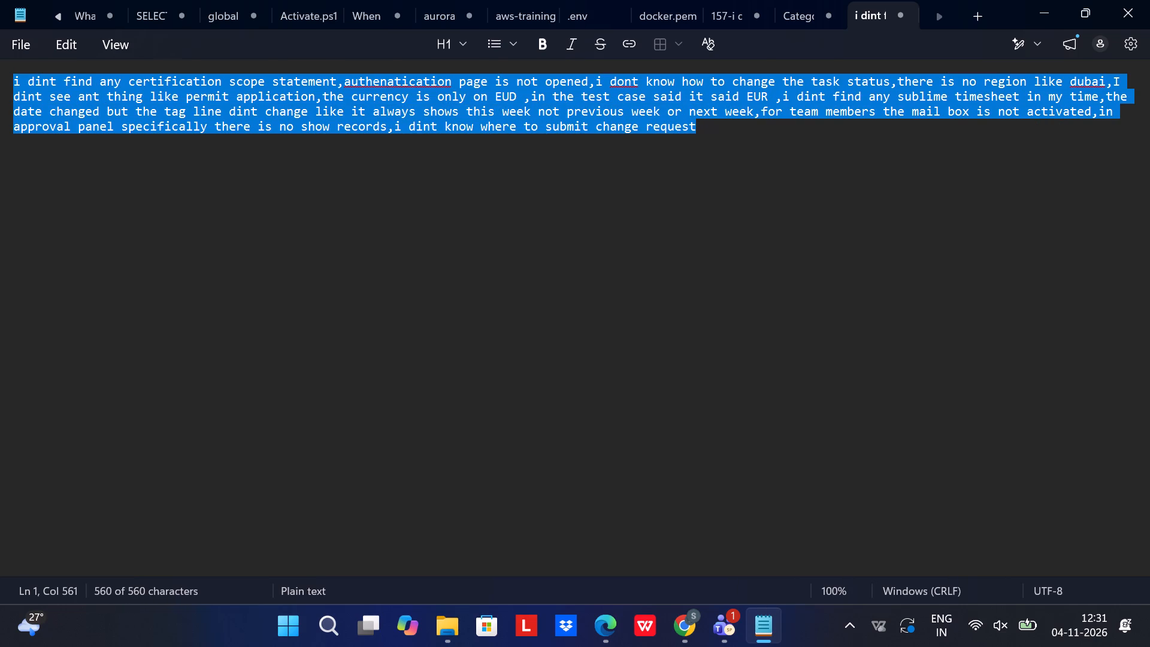
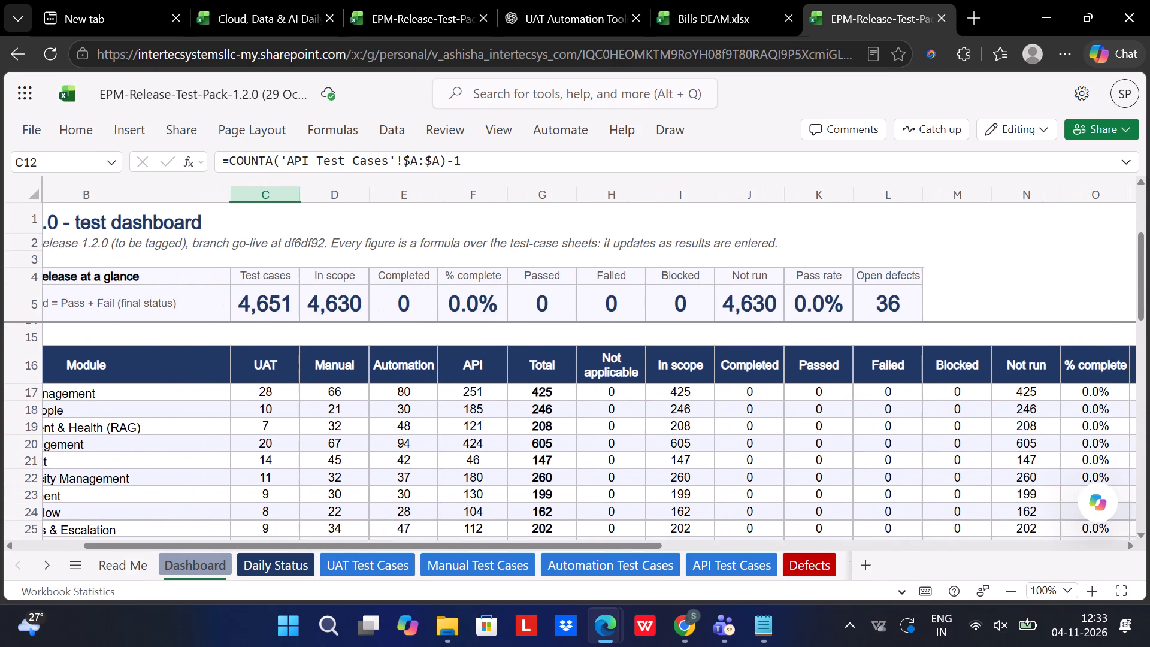
pyautogui.hscroll(-3, 344, 461)
pyautogui.hscroll(1, 344, 461)
pyautogui.scroll(2, 344, 461)
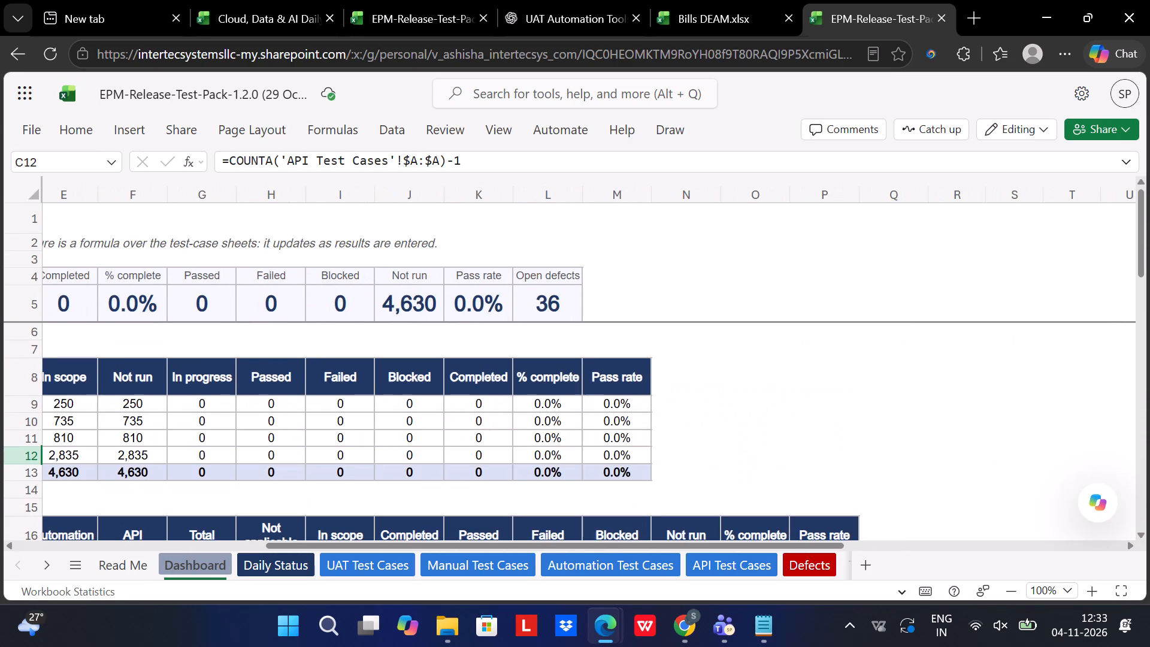
pyautogui.hscroll(3, 344, 461)
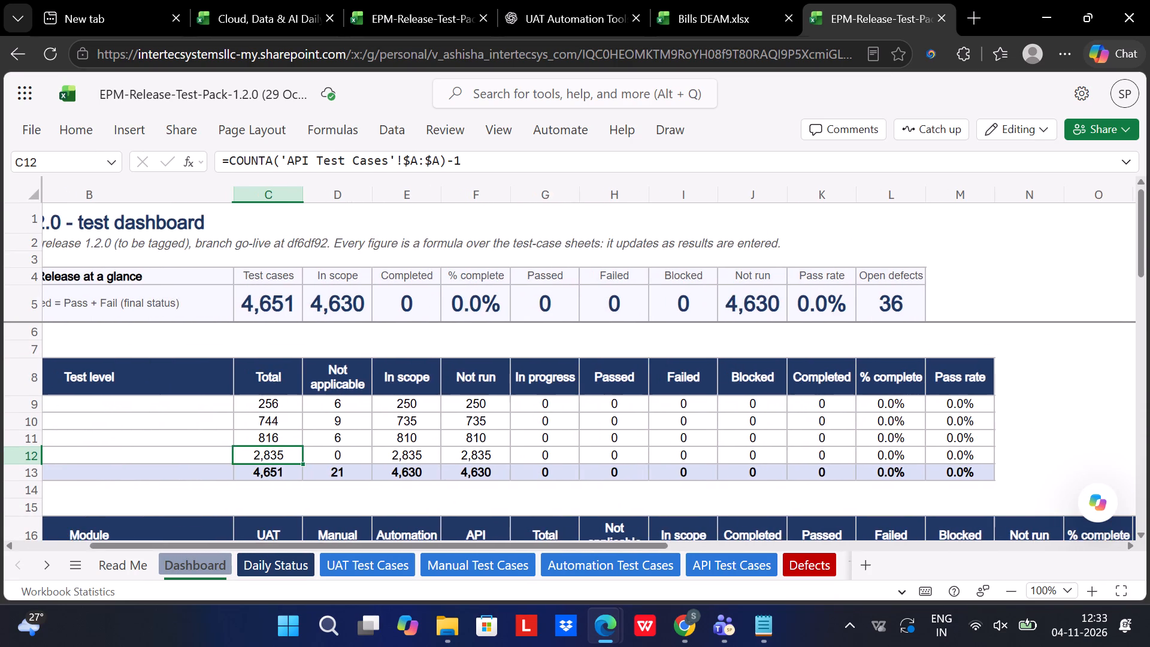
pyautogui.hscroll(3, 344, 461)
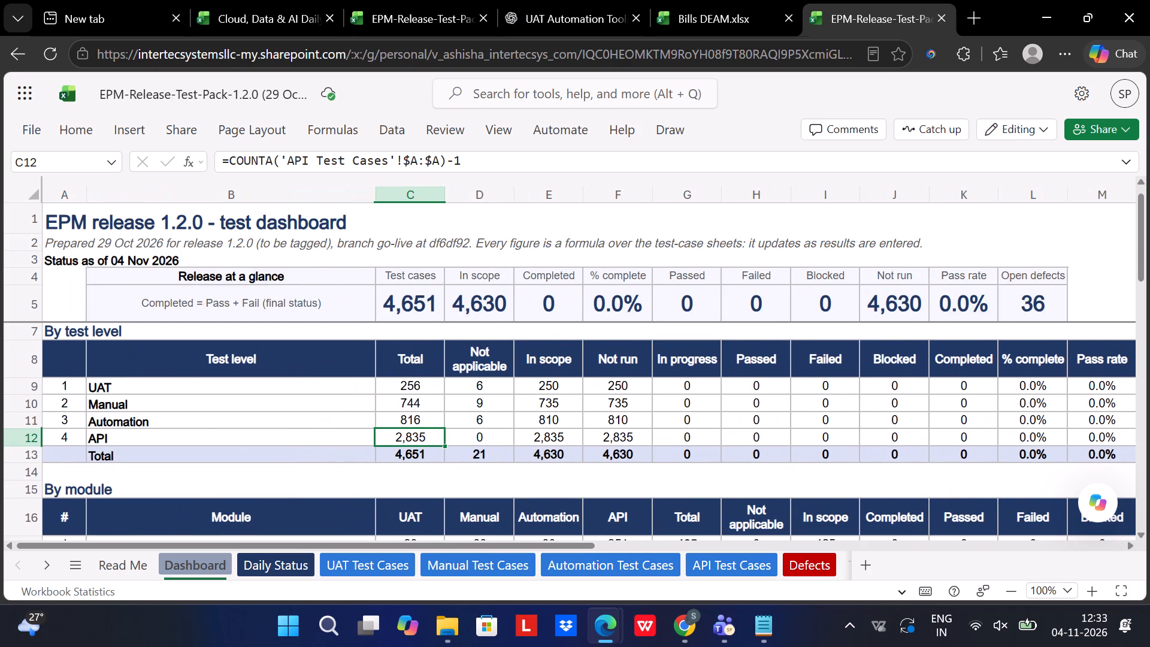
pyautogui.scroll(-2, 344, 461)
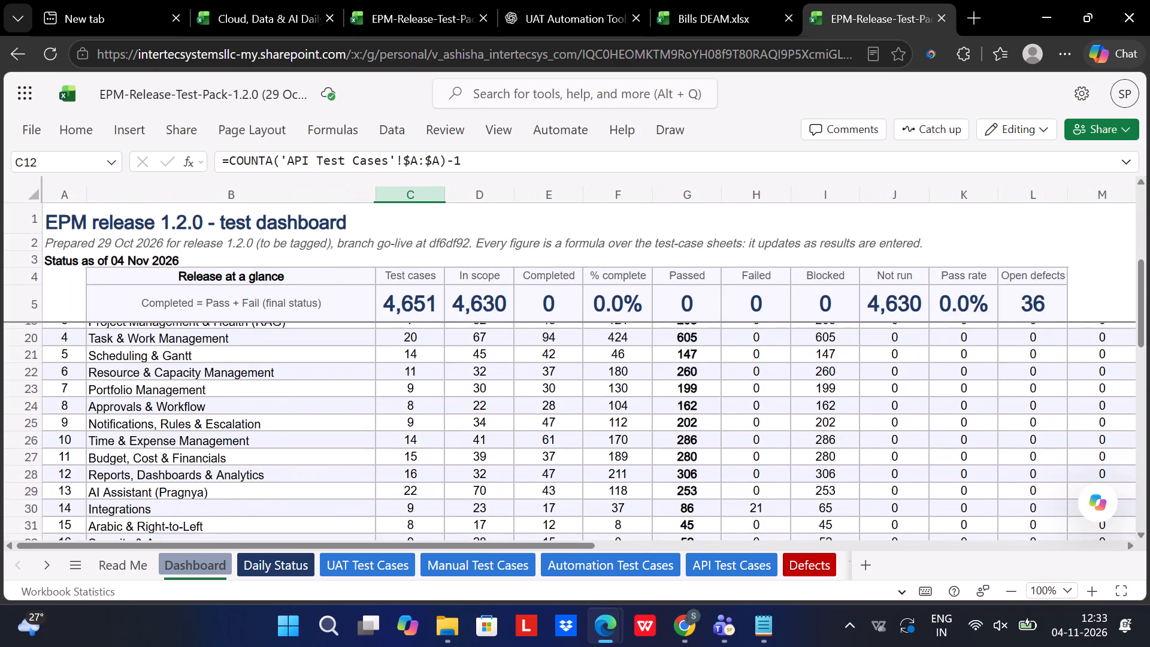
pyautogui.scroll(-1, 344, 461)
pyautogui.scroll(1, 344, 461)
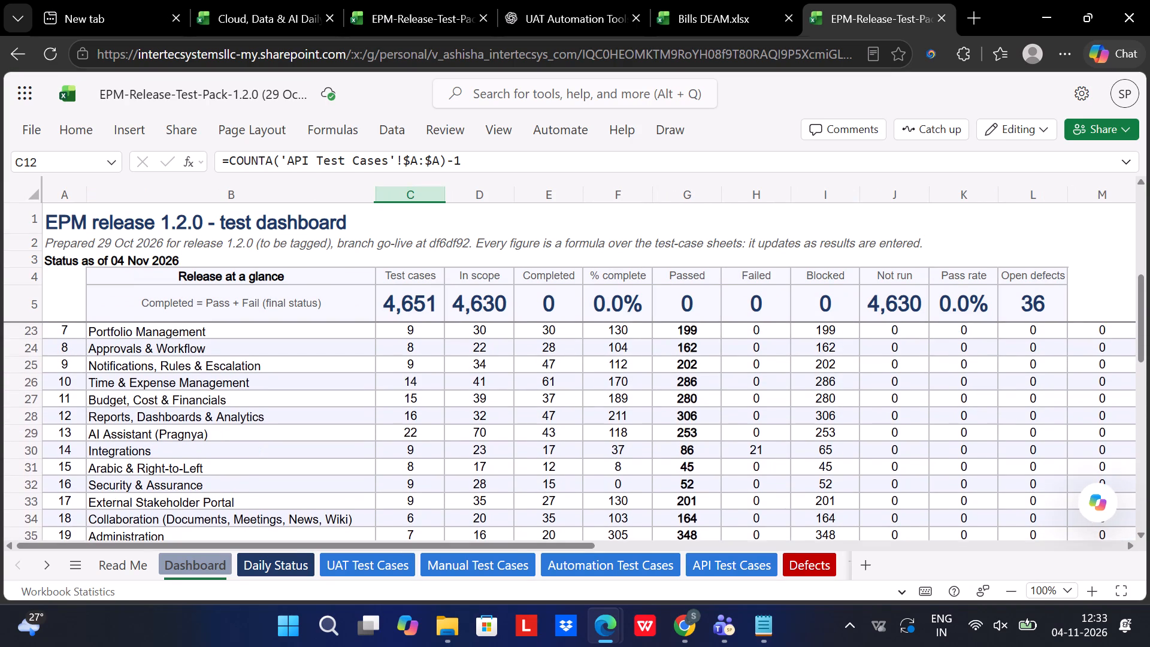
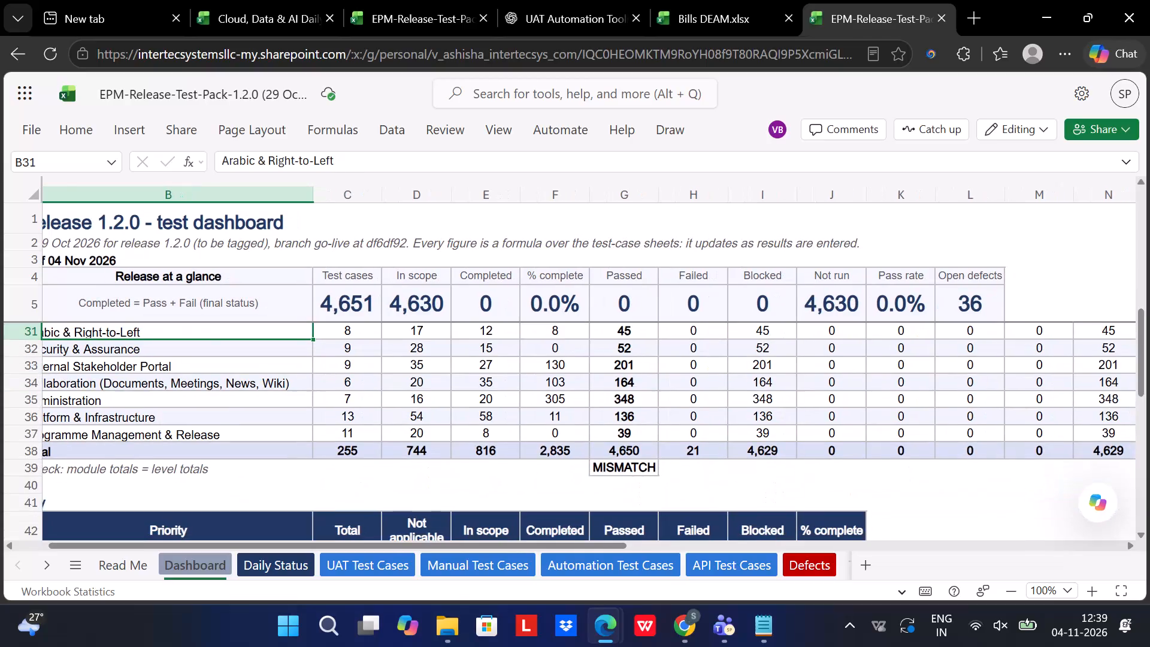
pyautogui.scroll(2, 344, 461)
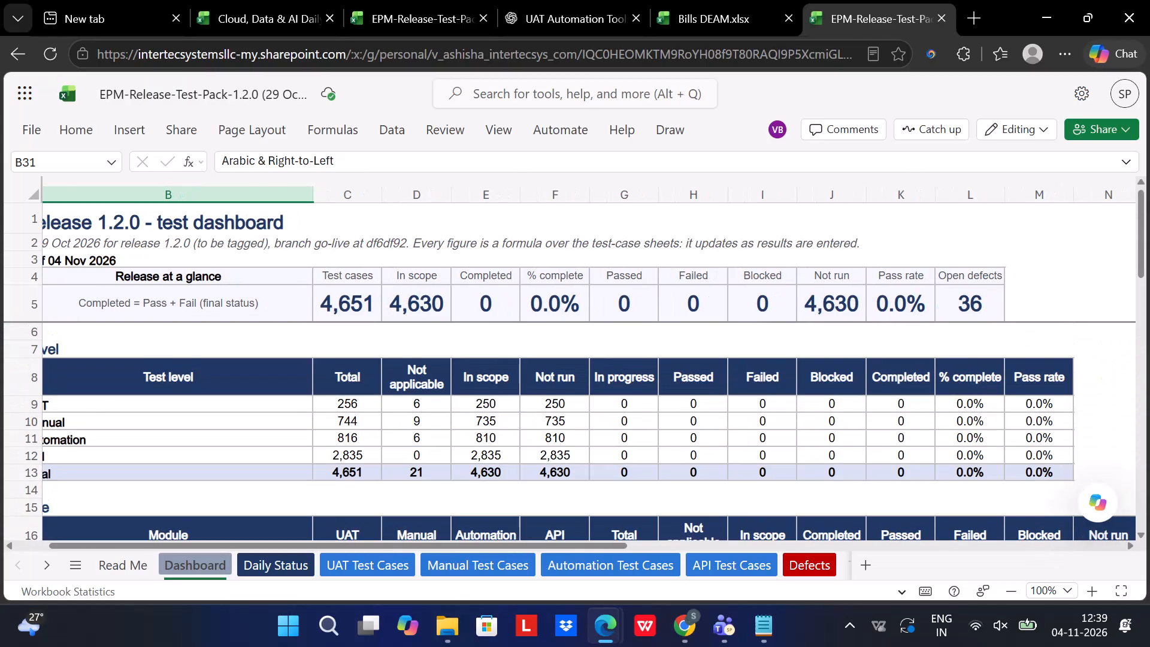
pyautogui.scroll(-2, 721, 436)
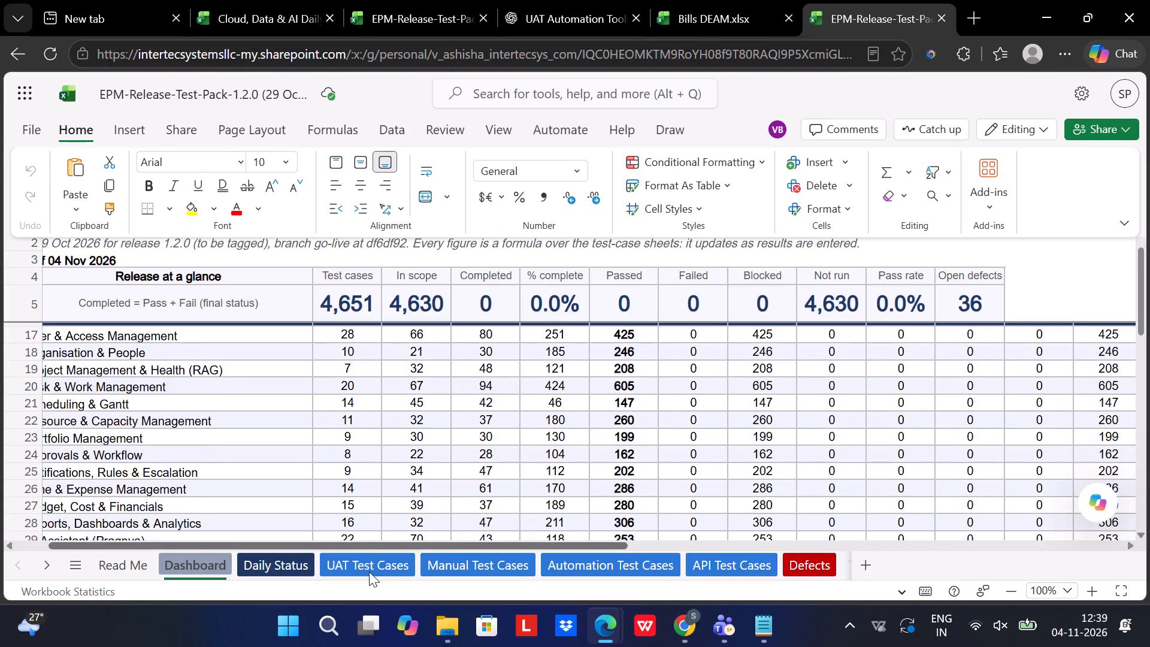
# Examine the test data, steps and expected results of the colour-coded rows on the UAT Test Cases sheet.
pyautogui.click(369, 572)
pyautogui.scroll(3, 537, 355)
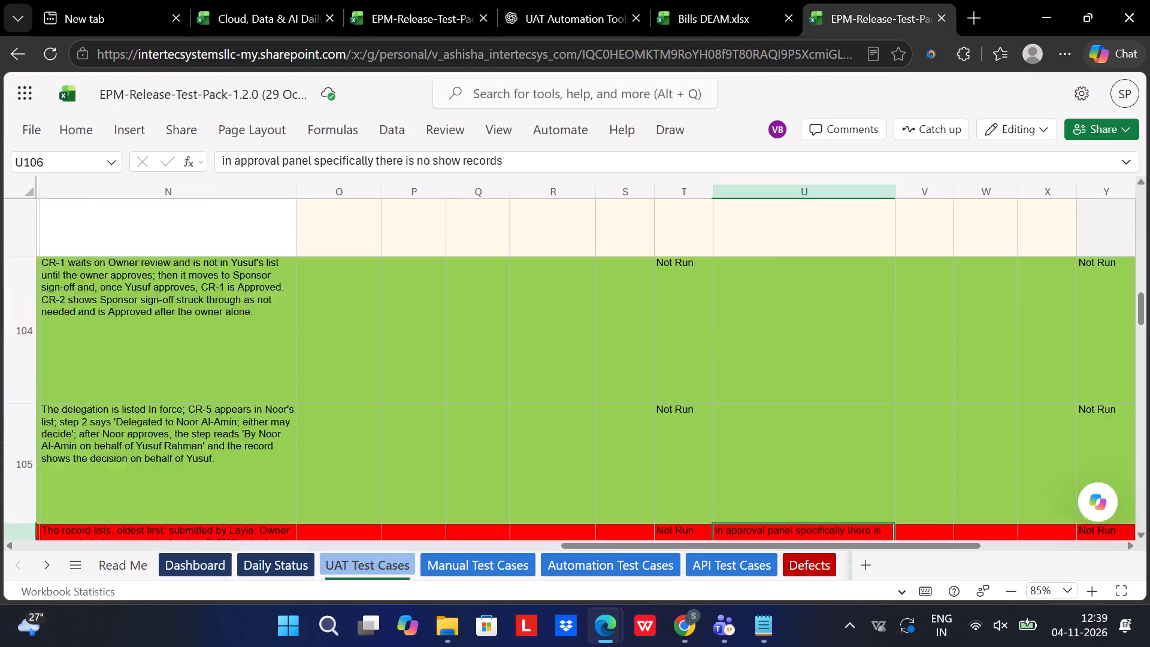
pyautogui.scroll(8, 537, 355)
pyautogui.scroll(15, 537, 355)
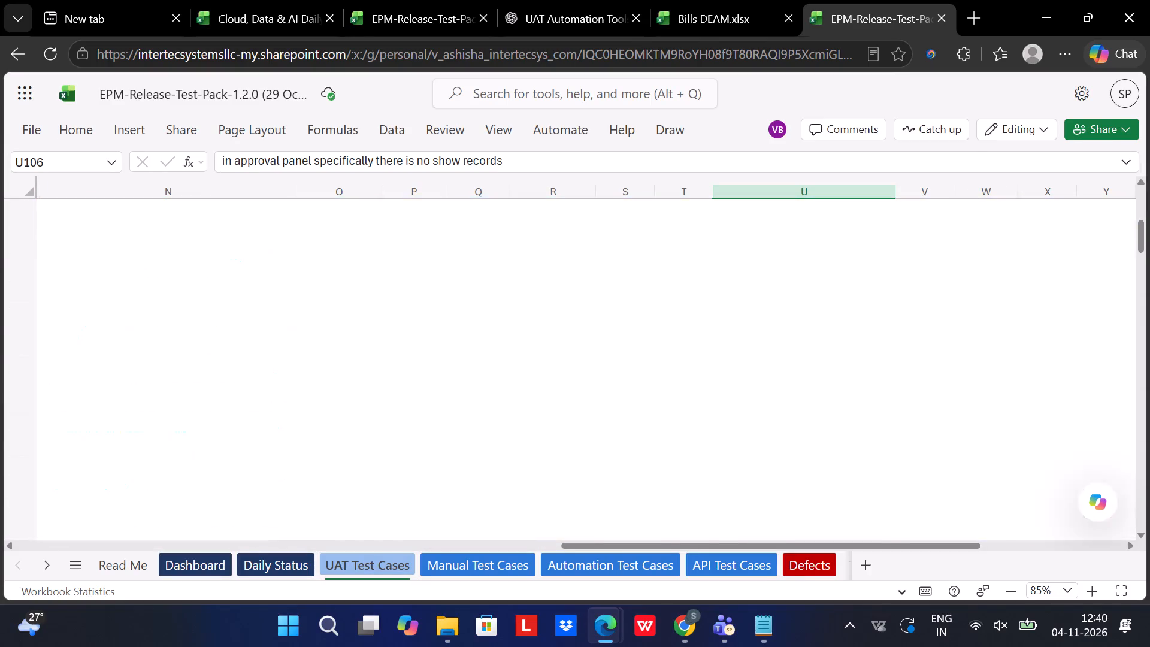
pyautogui.scroll(7, 537, 355)
pyautogui.scroll(-1, 537, 355)
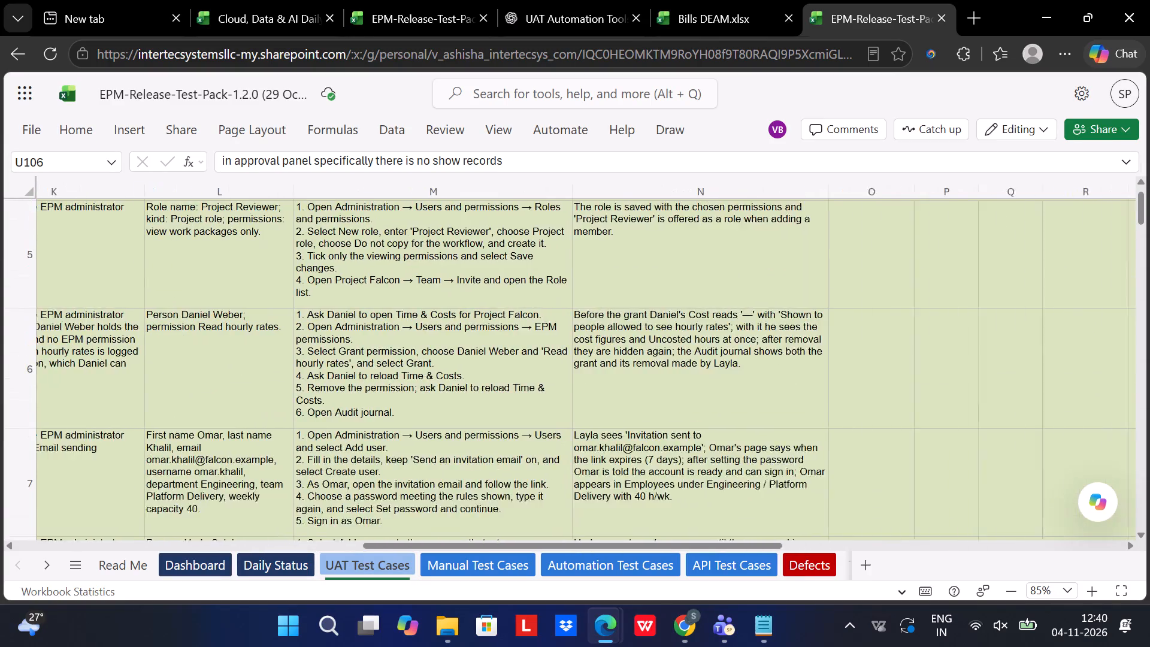
pyautogui.scroll(-6, 537, 355)
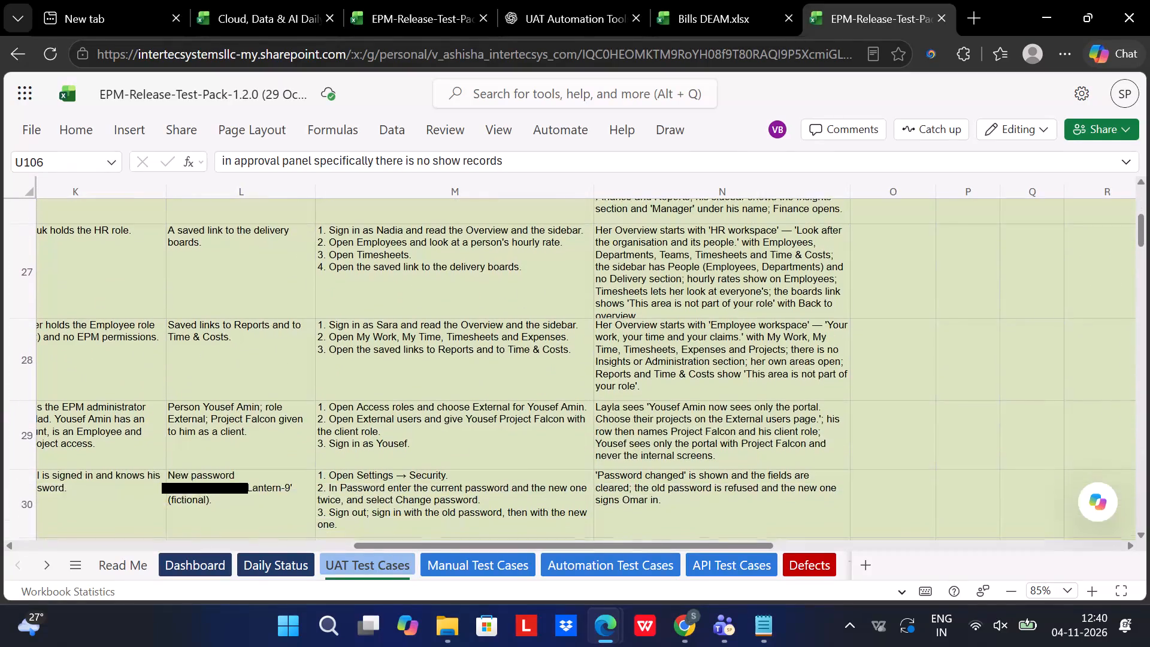
pyautogui.scroll(-2, 537, 355)
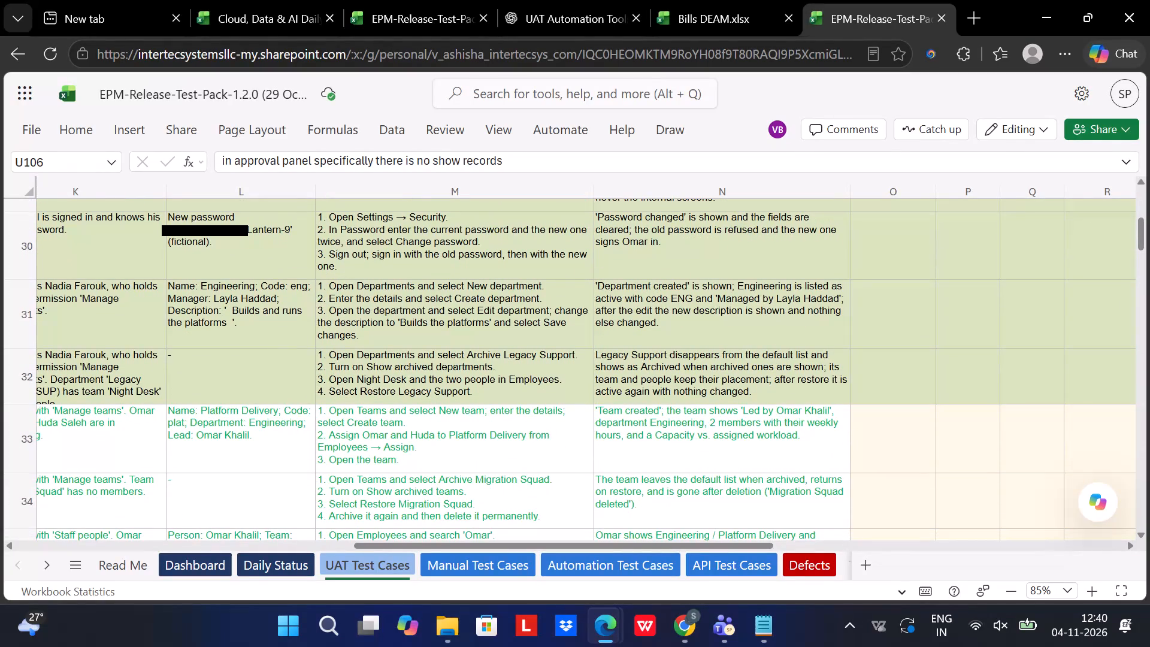
pyautogui.scroll(-2, 537, 355)
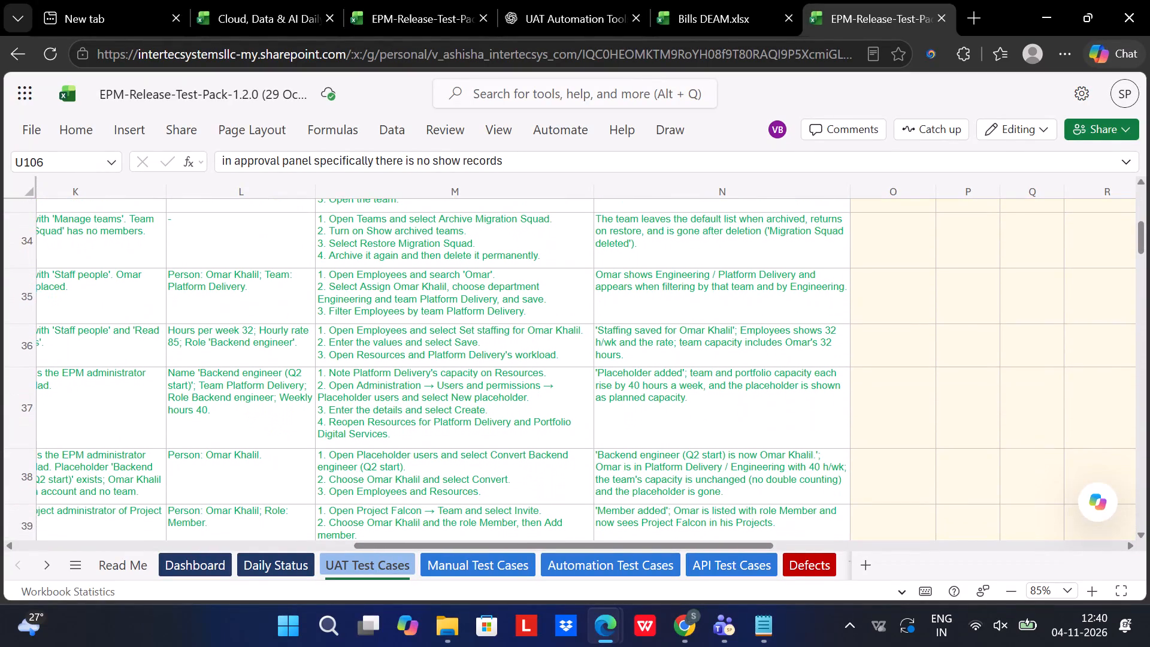
pyautogui.scroll(-6, 537, 355)
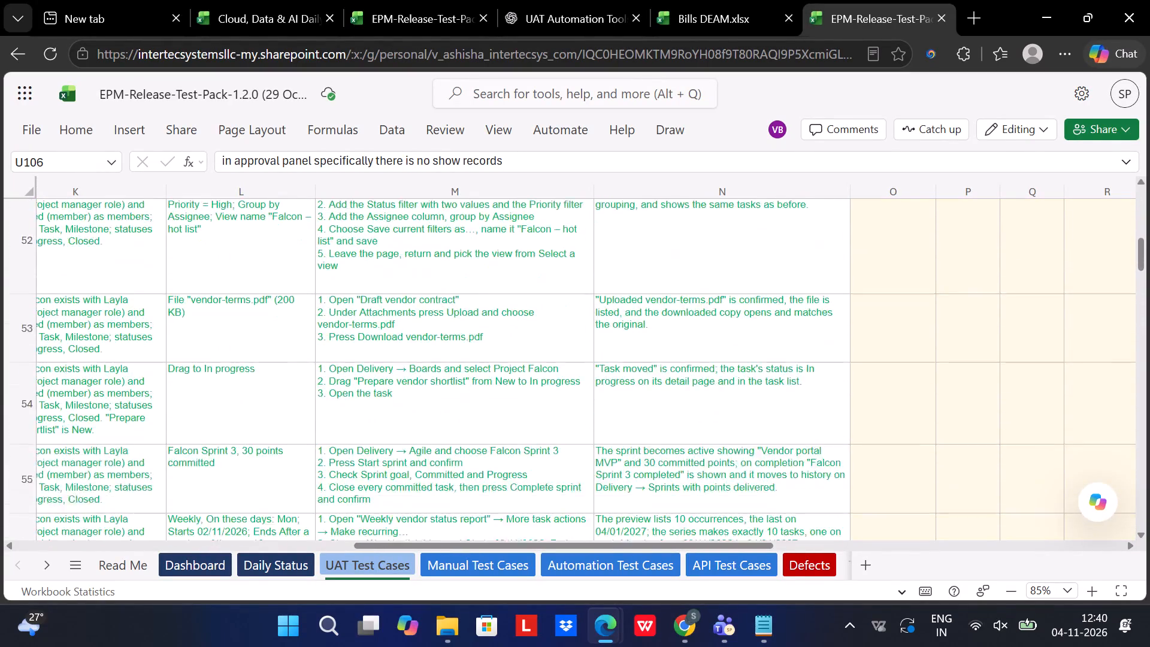
pyautogui.scroll(-10, 537, 355)
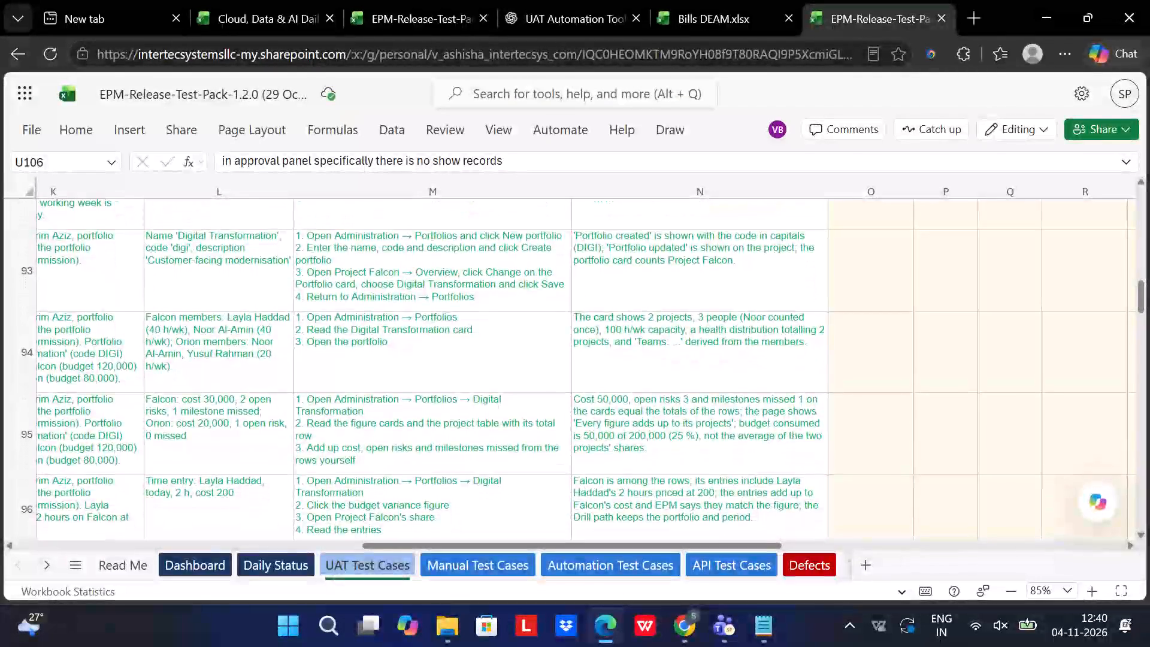
pyautogui.scroll(-9, 537, 355)
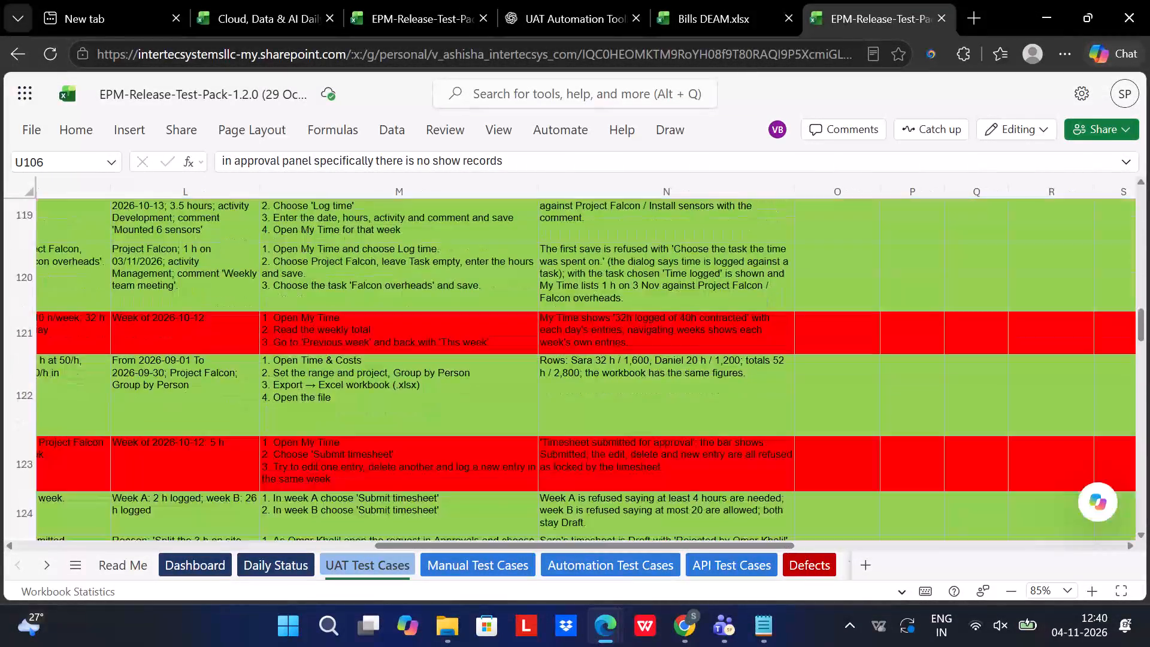
pyautogui.scroll(-2, 537, 355)
pyautogui.scroll(6, 537, 355)
pyautogui.scroll(-1, 537, 355)
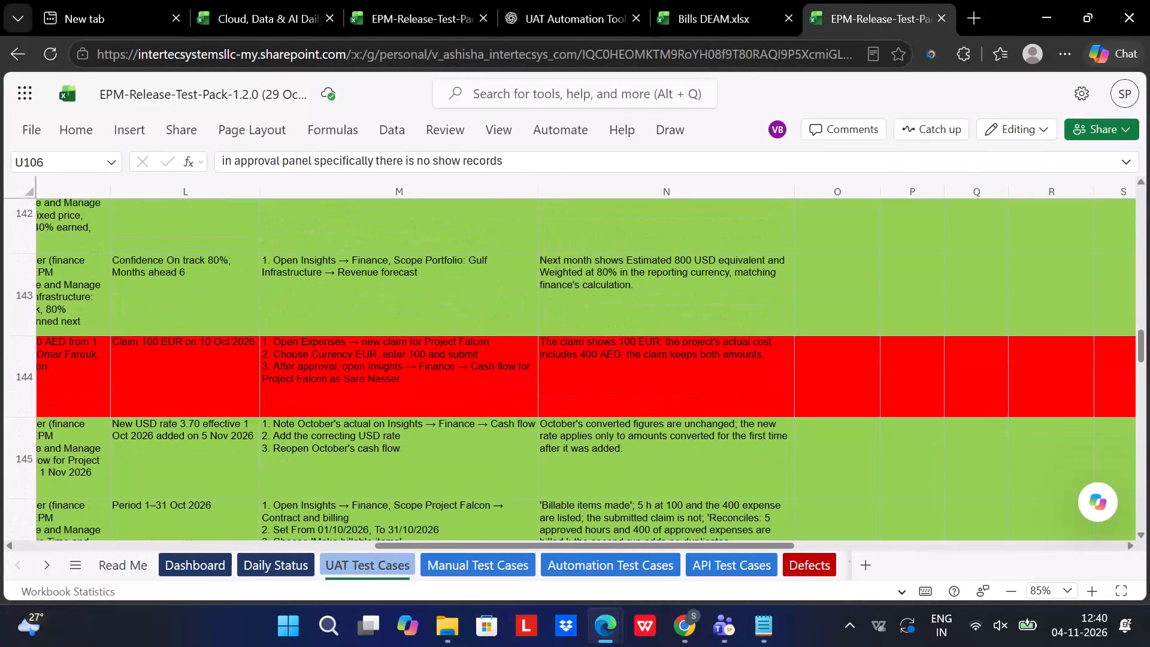
pyautogui.scroll(-5, 537, 355)
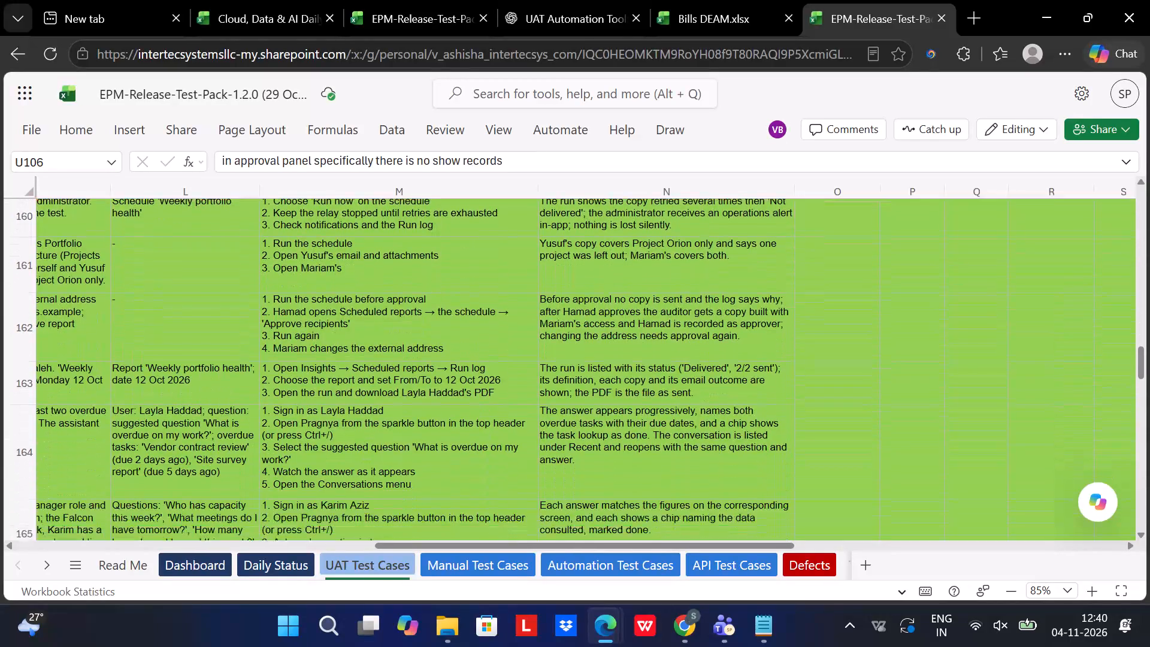
pyautogui.scroll(2, 537, 355)
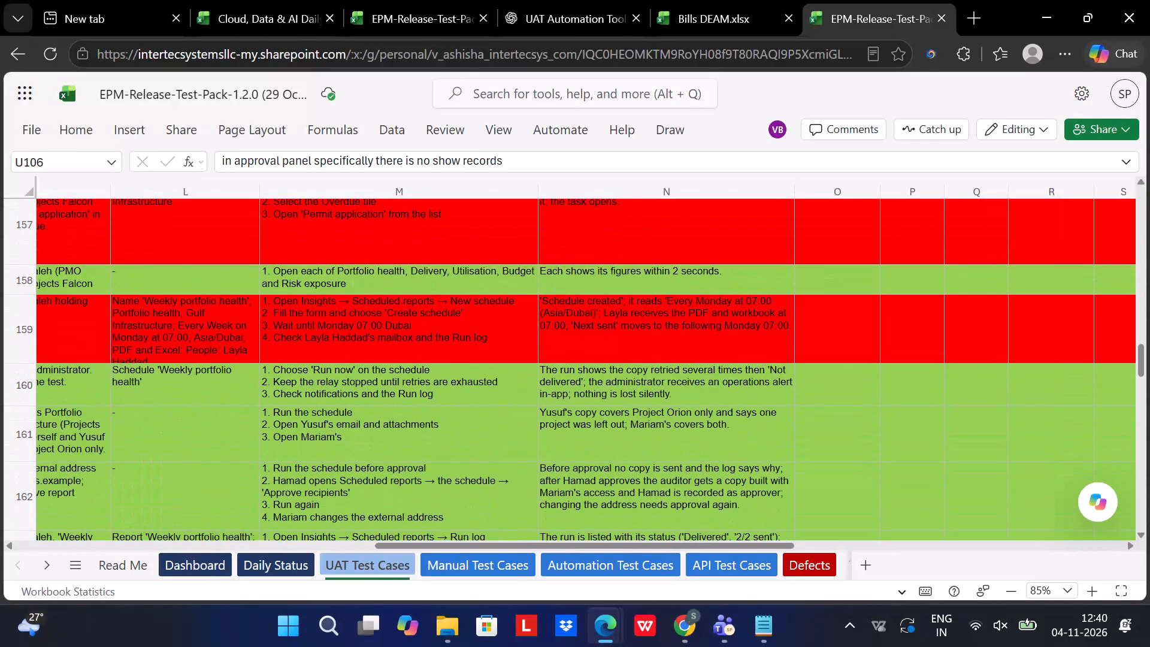
pyautogui.scroll(1, 641, 337)
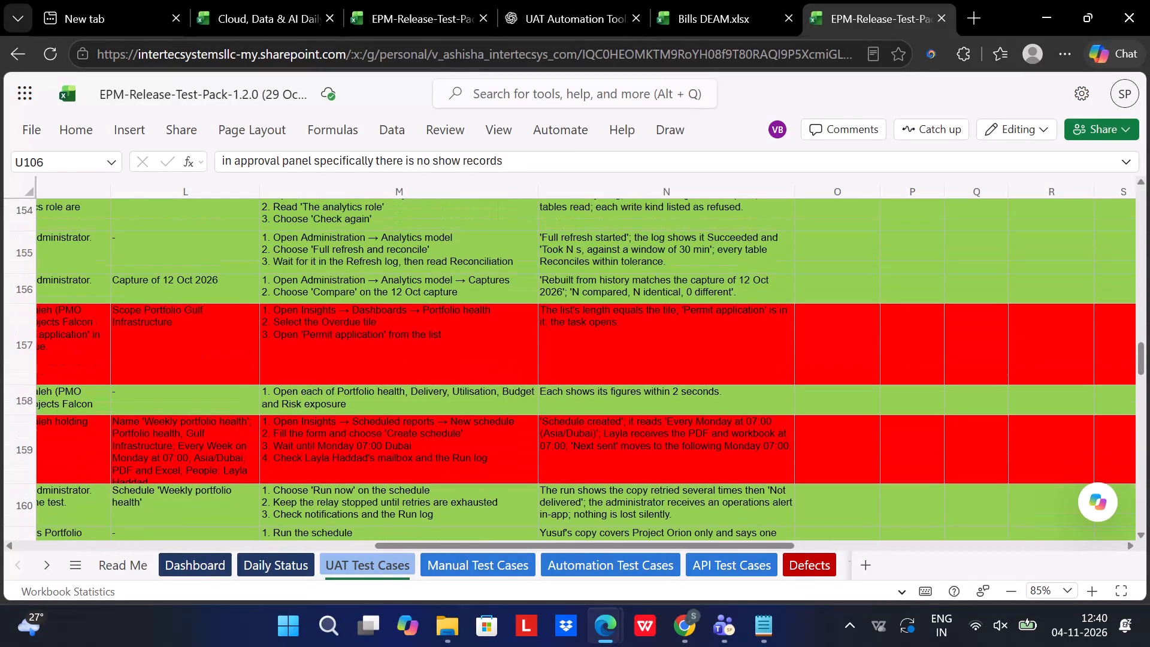